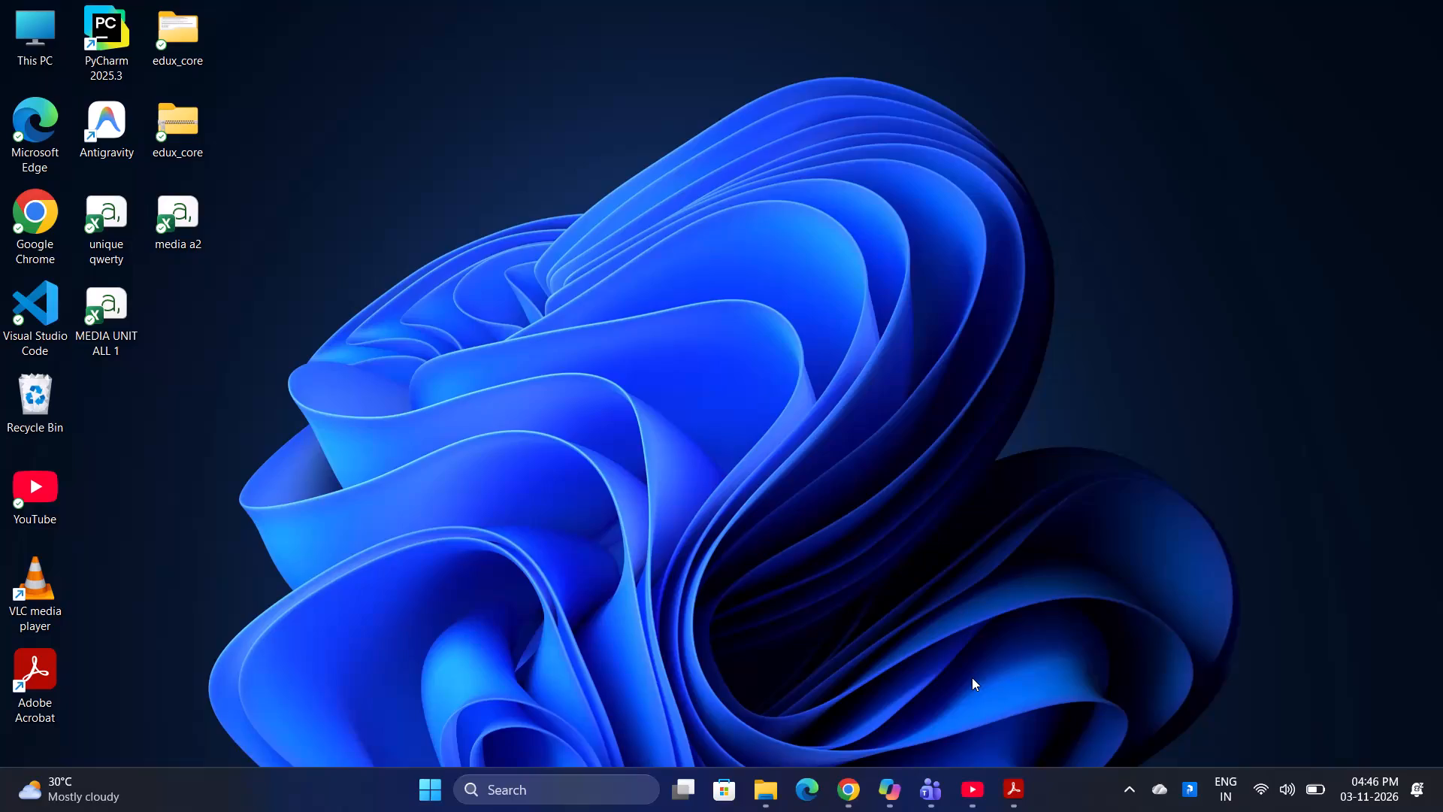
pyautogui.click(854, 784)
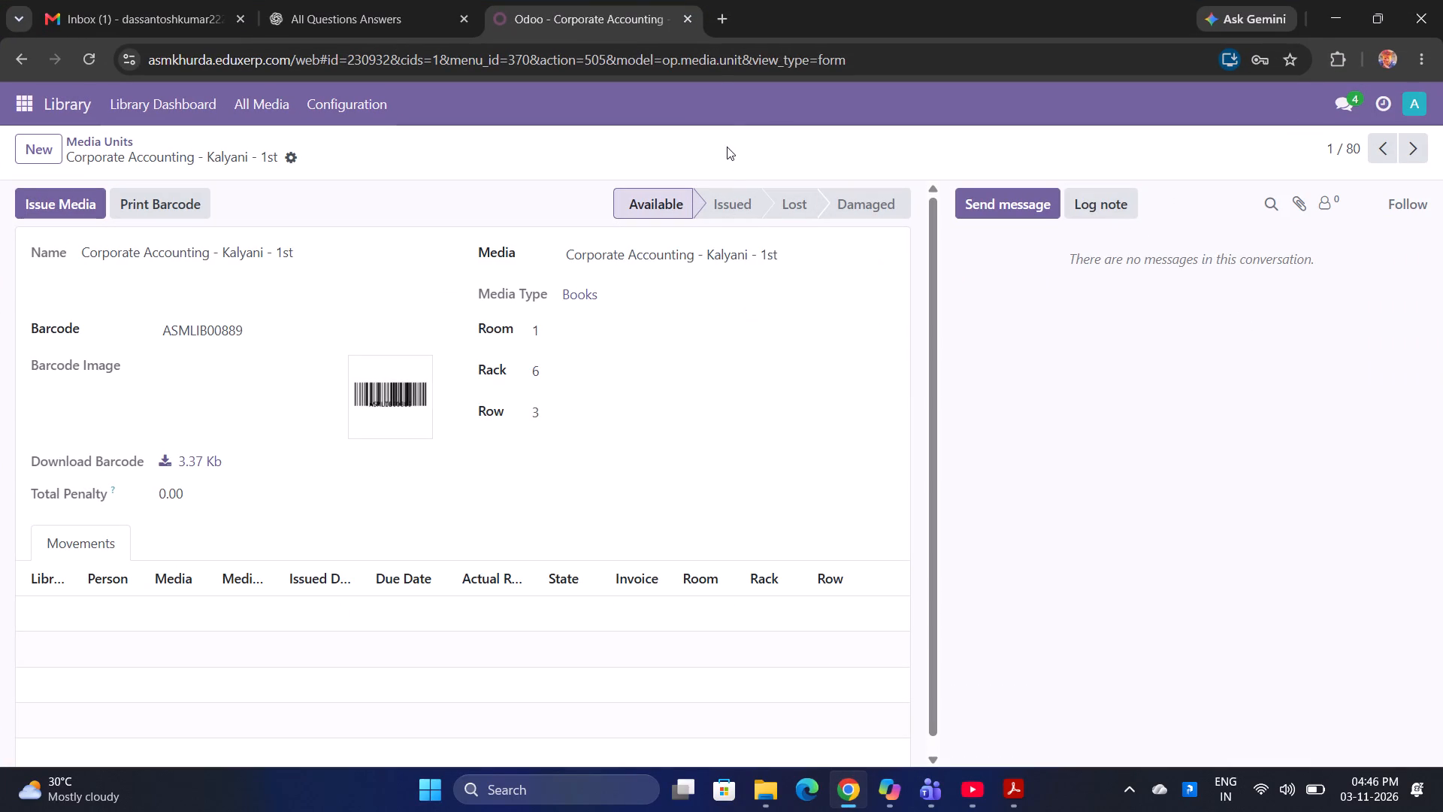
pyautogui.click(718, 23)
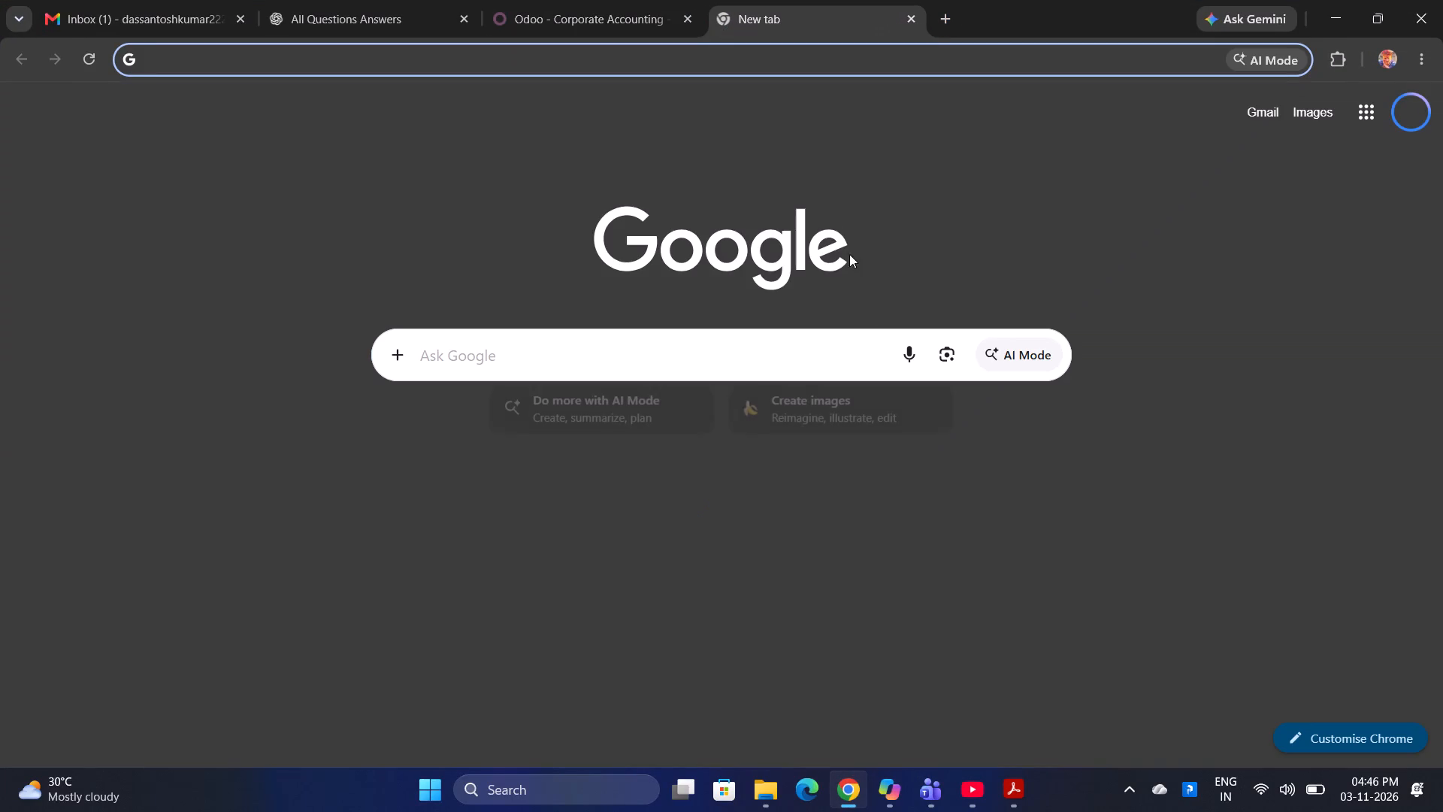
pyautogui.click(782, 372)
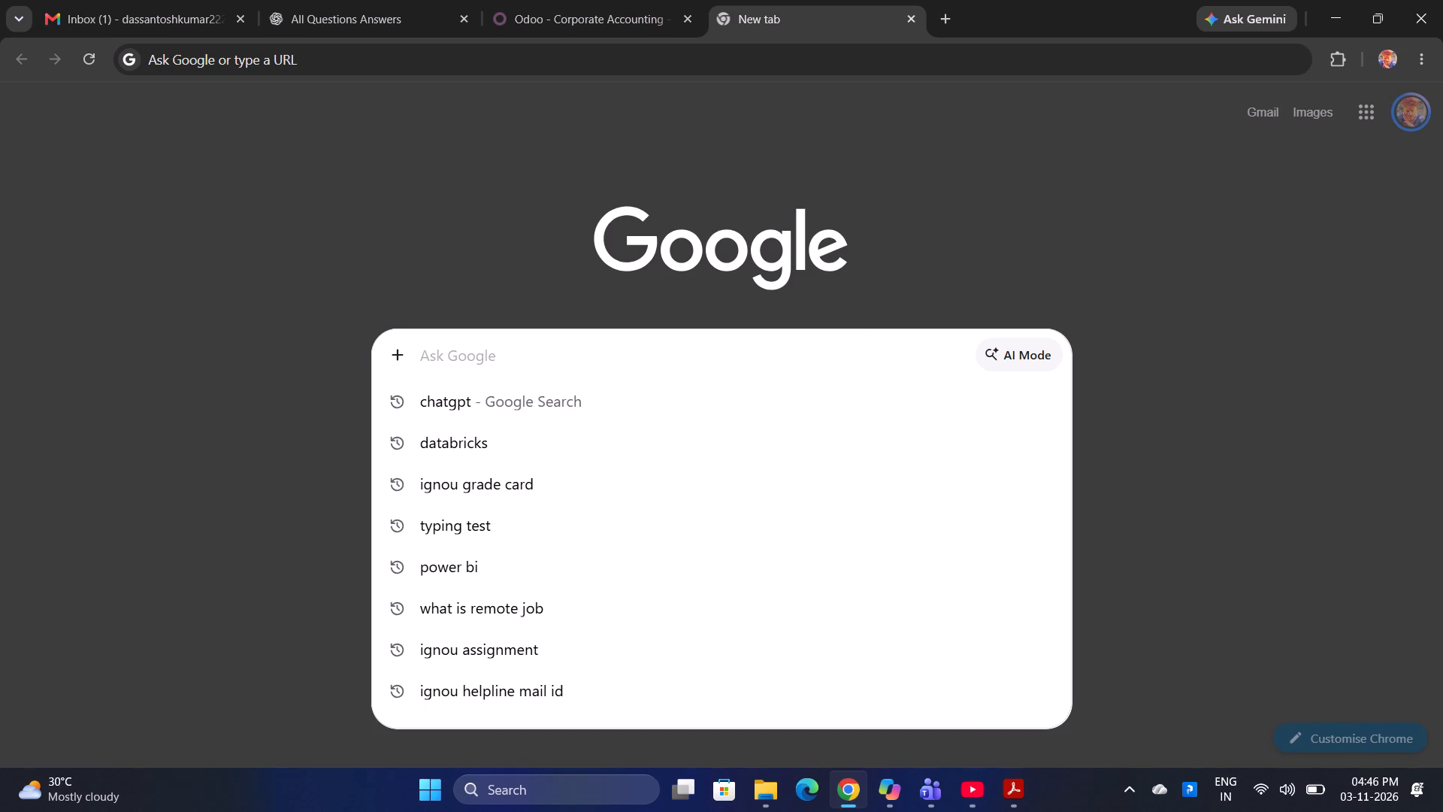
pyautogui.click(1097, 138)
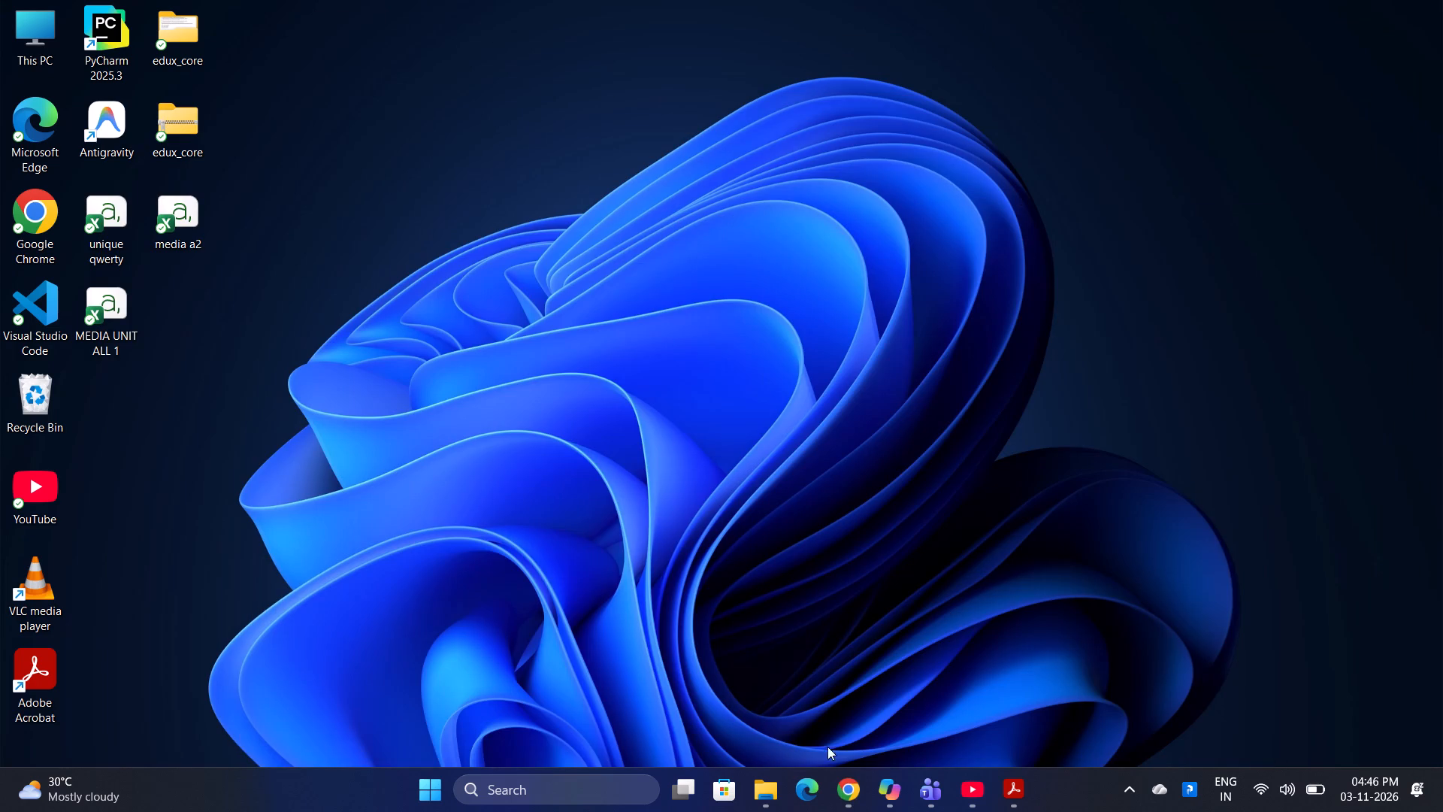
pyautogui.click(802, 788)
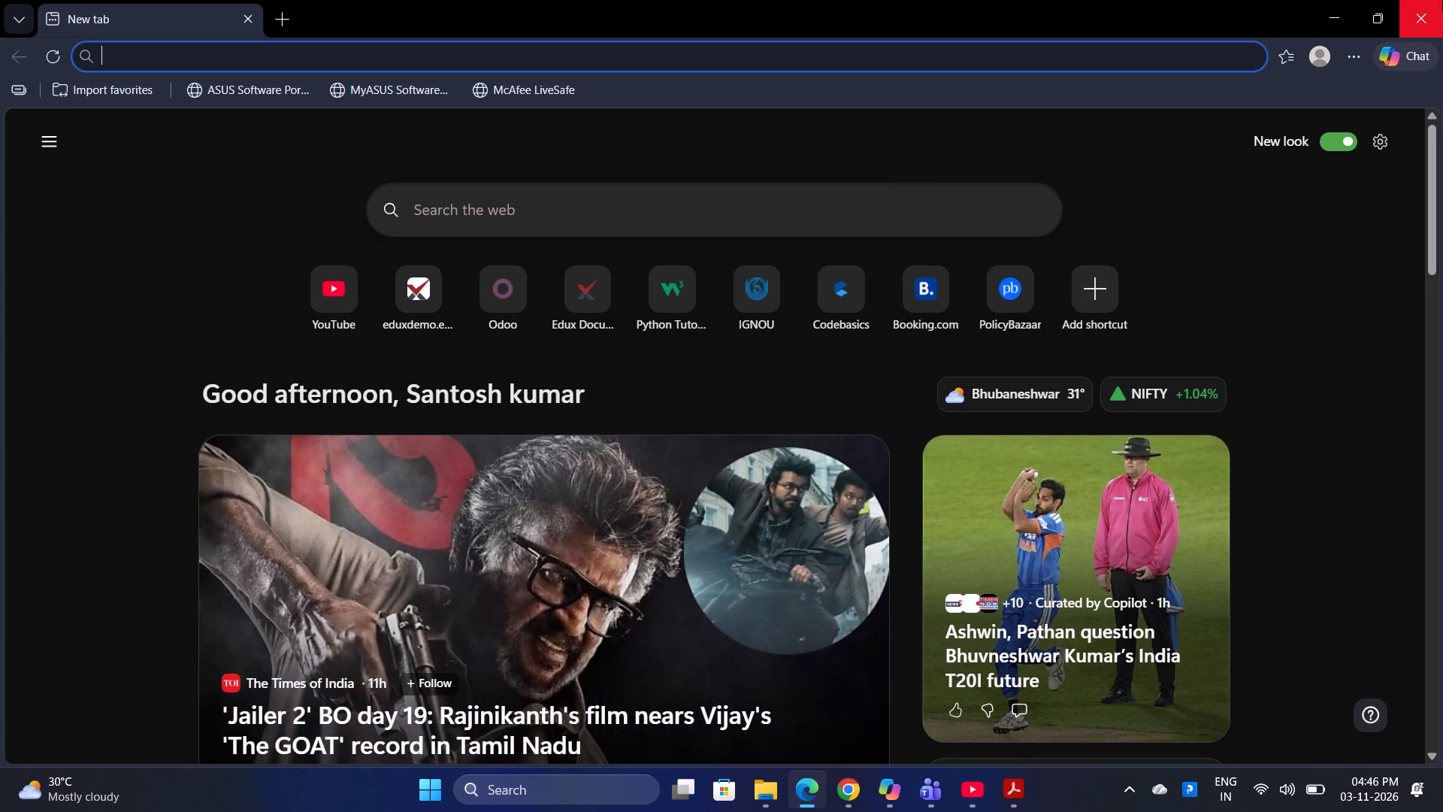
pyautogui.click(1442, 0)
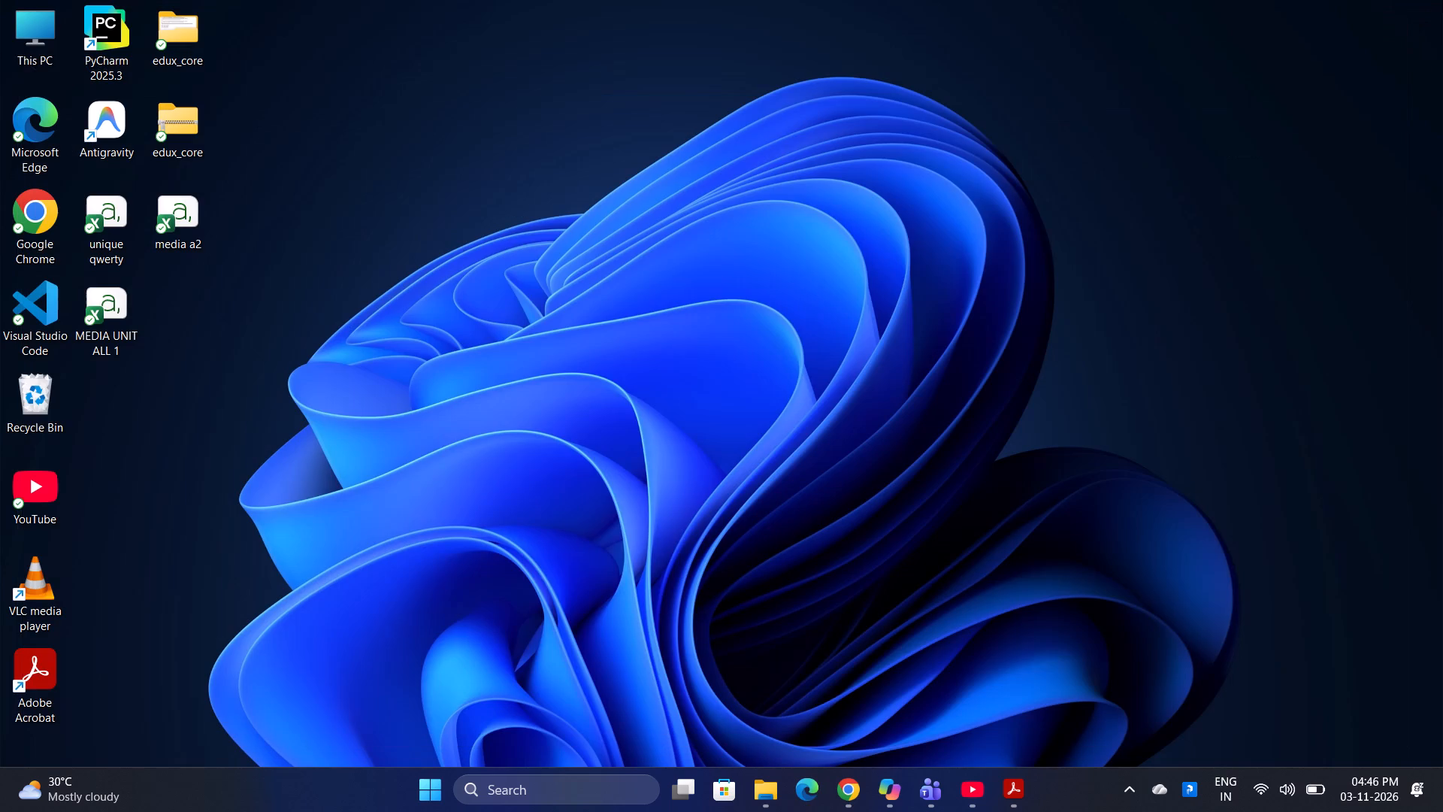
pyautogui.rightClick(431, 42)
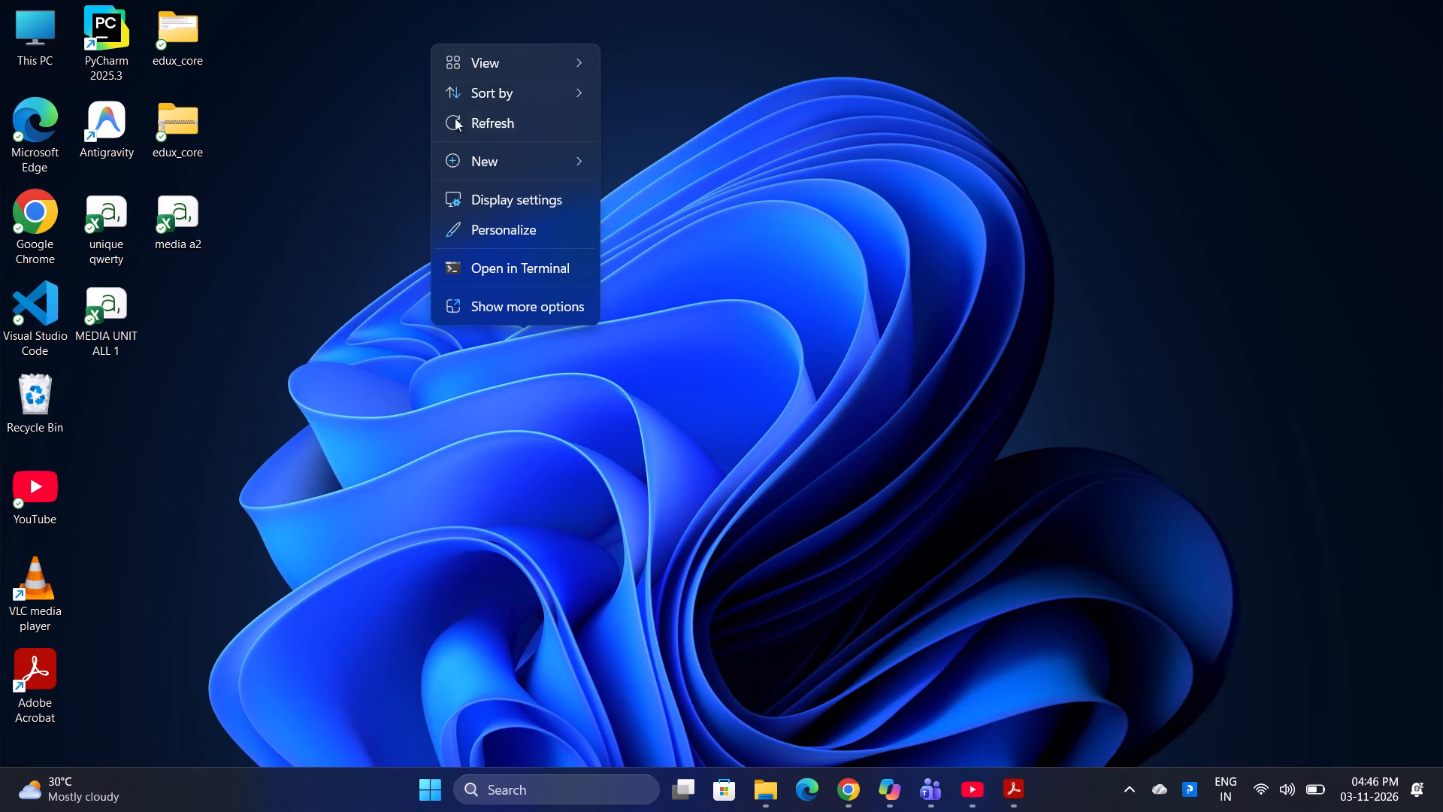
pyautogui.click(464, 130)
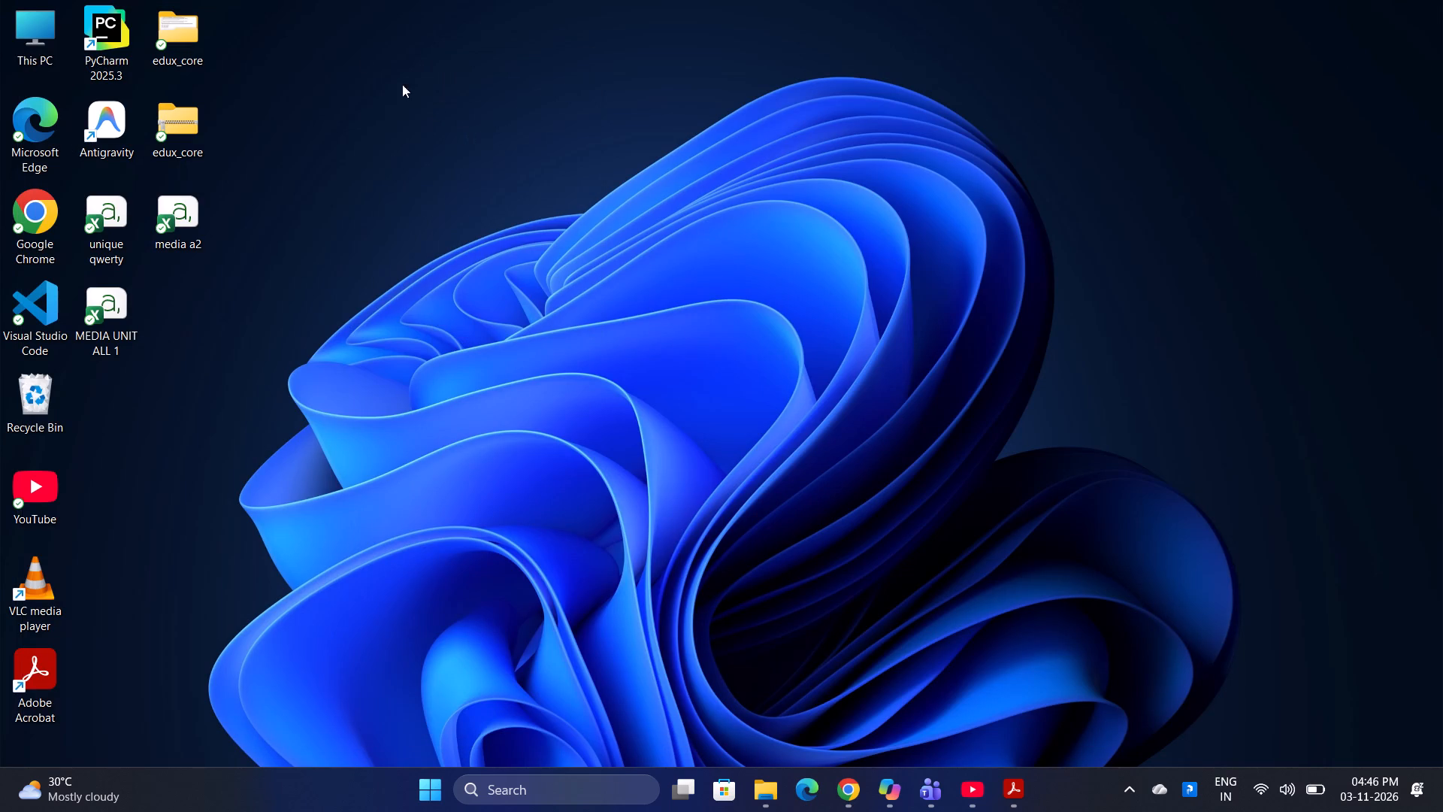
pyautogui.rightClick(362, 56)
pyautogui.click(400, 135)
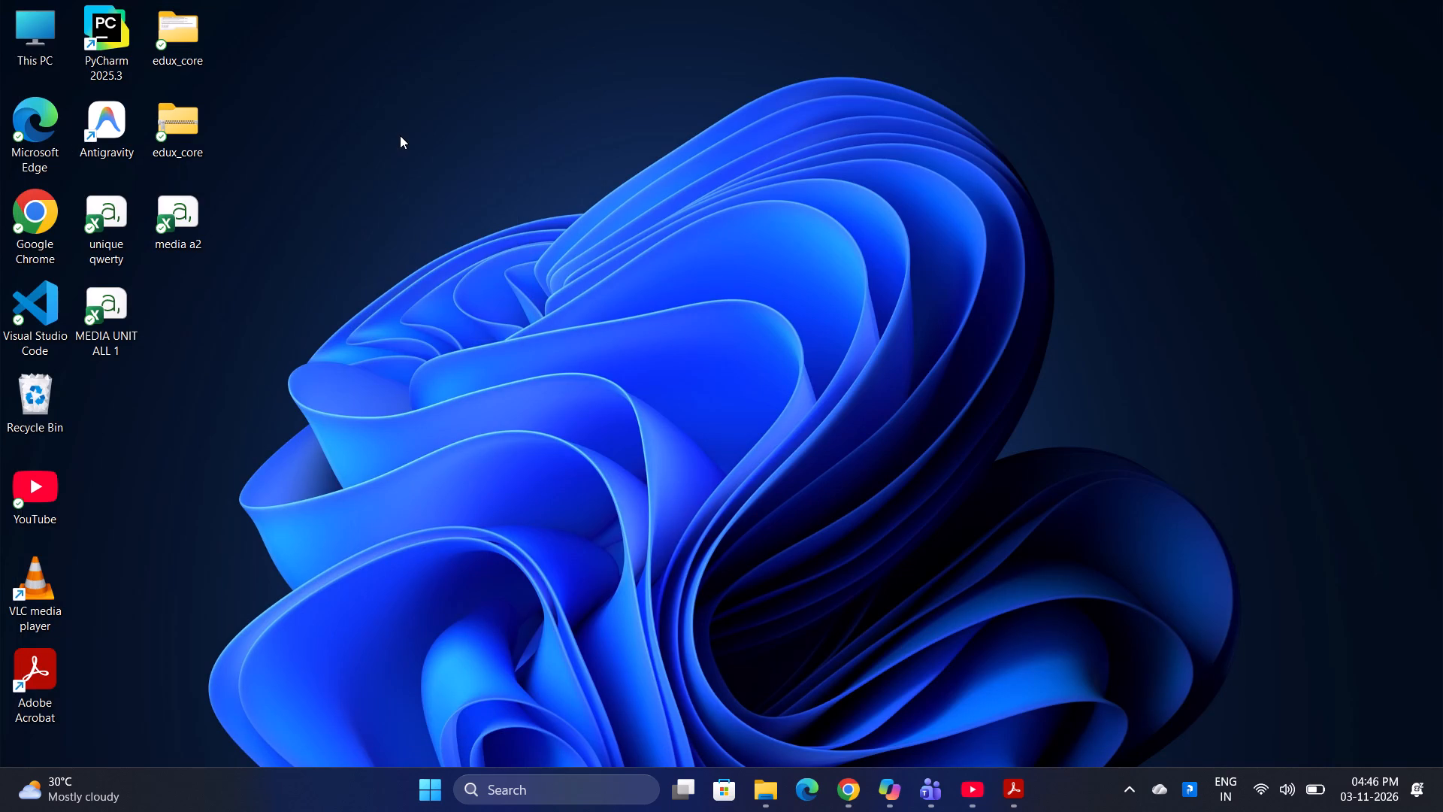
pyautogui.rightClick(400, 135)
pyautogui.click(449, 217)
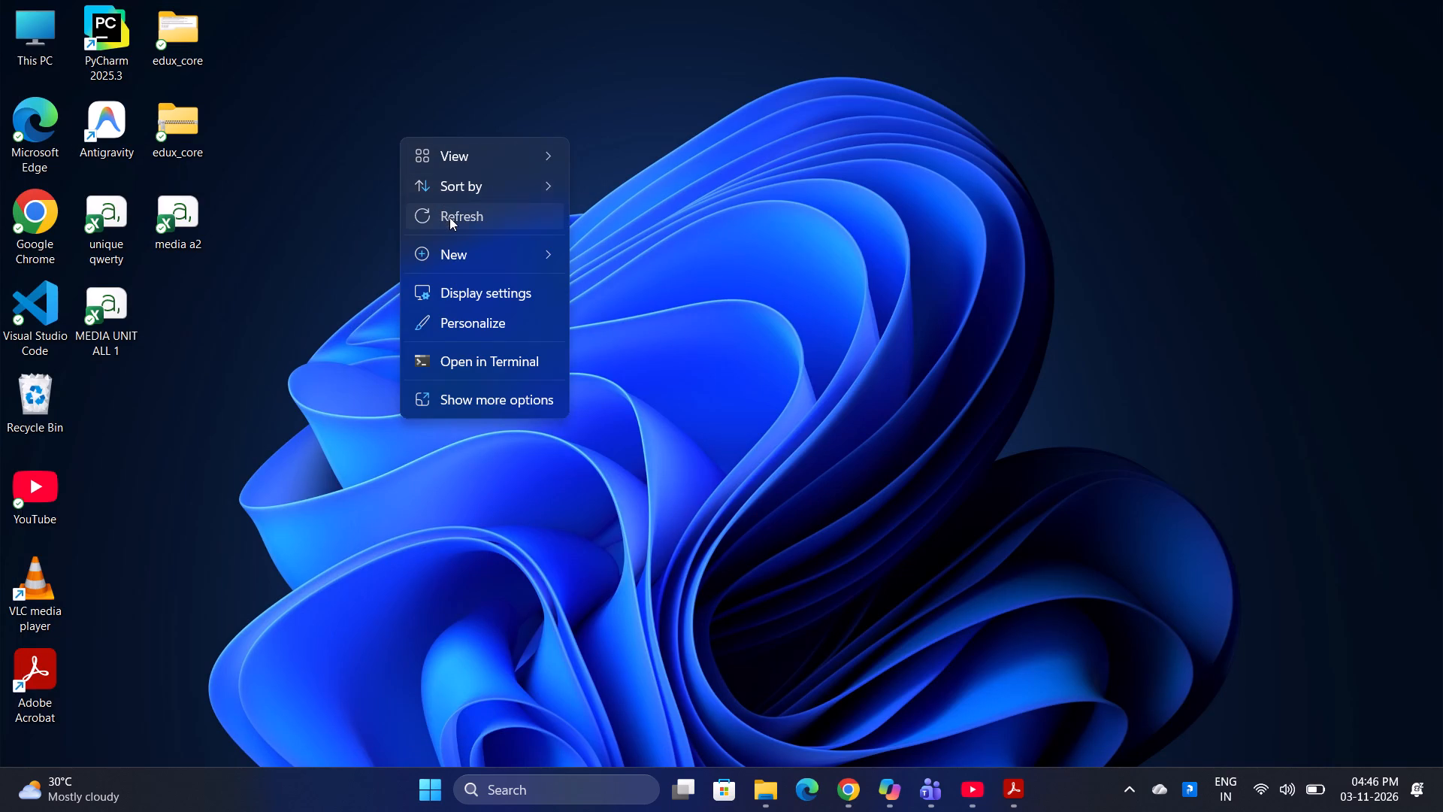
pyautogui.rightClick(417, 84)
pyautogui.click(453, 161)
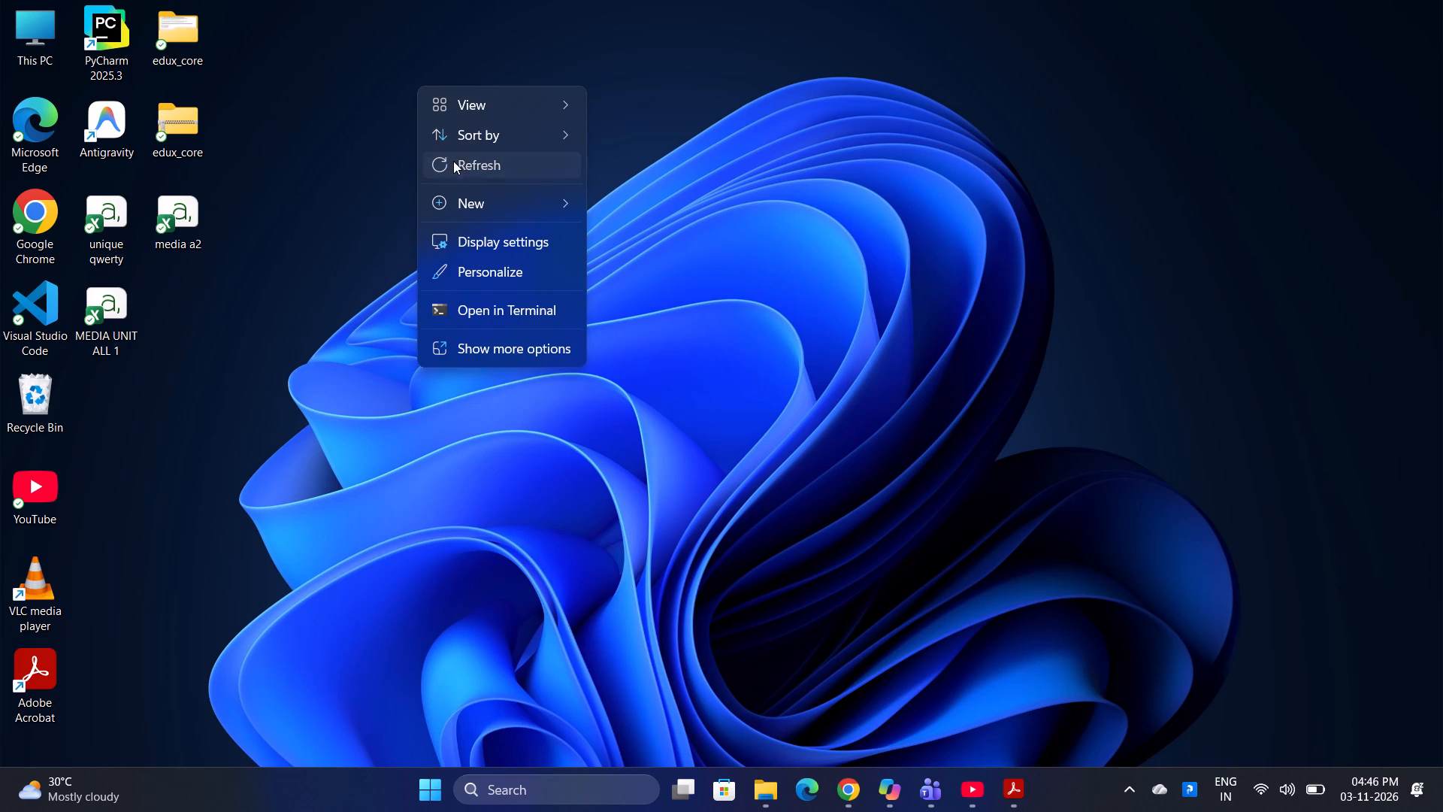
# Switch to Google Chrome and close the empty new tab to get back to the Odoo library record.
pyautogui.click(849, 783)
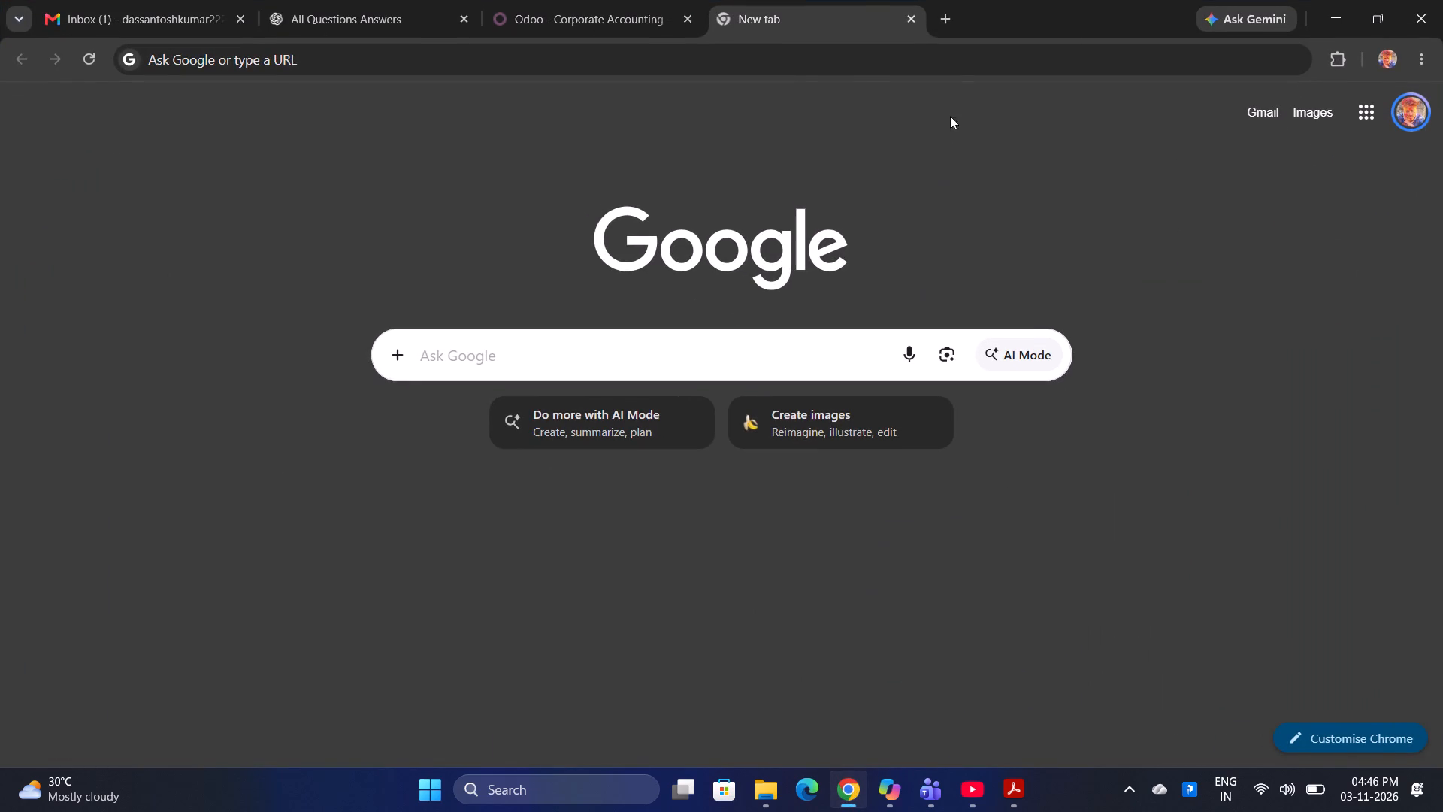
pyautogui.click(910, 18)
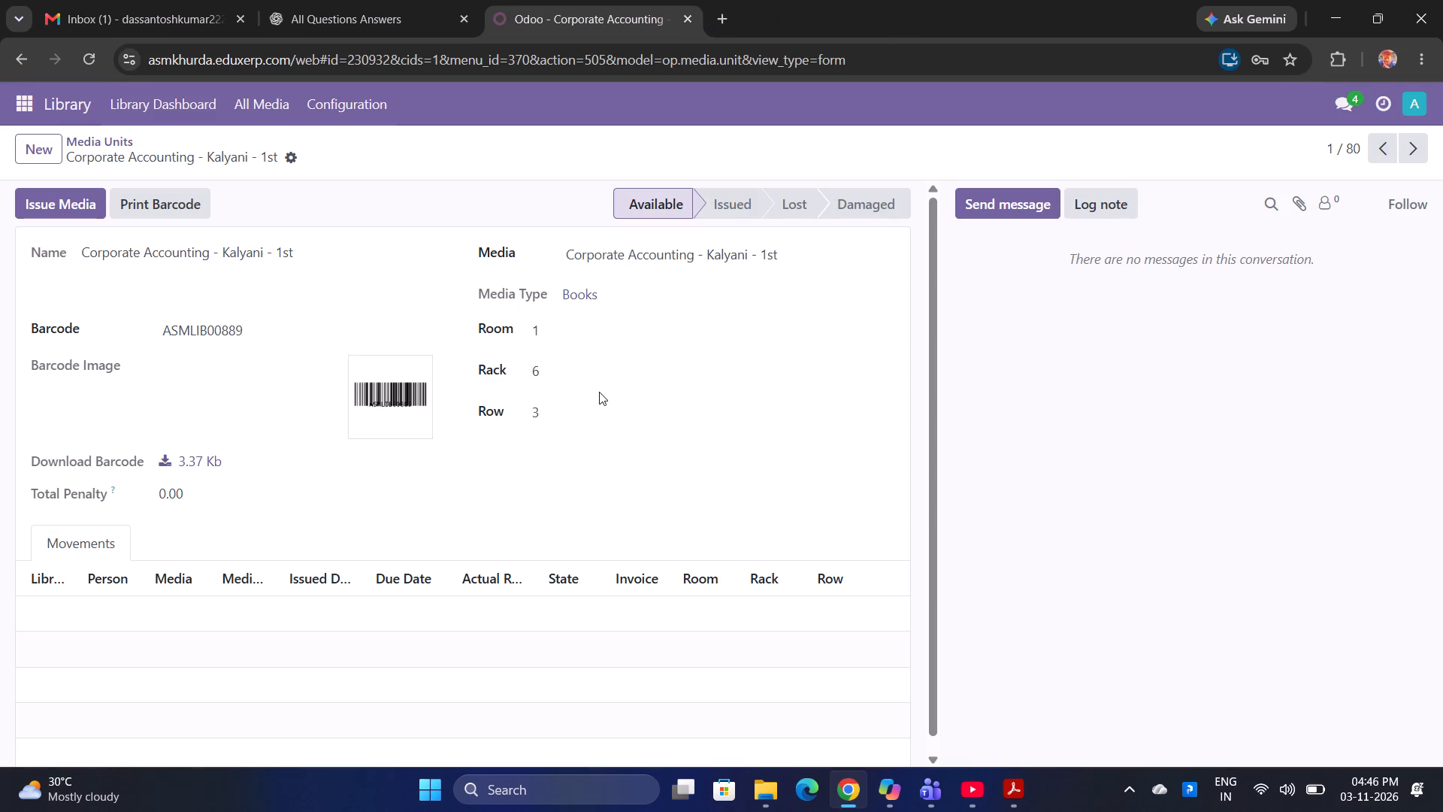
# Return from the Corporate Accounting - Kalyani - 1st record to the Media Units list.
pyautogui.scroll(1, 599, 392)
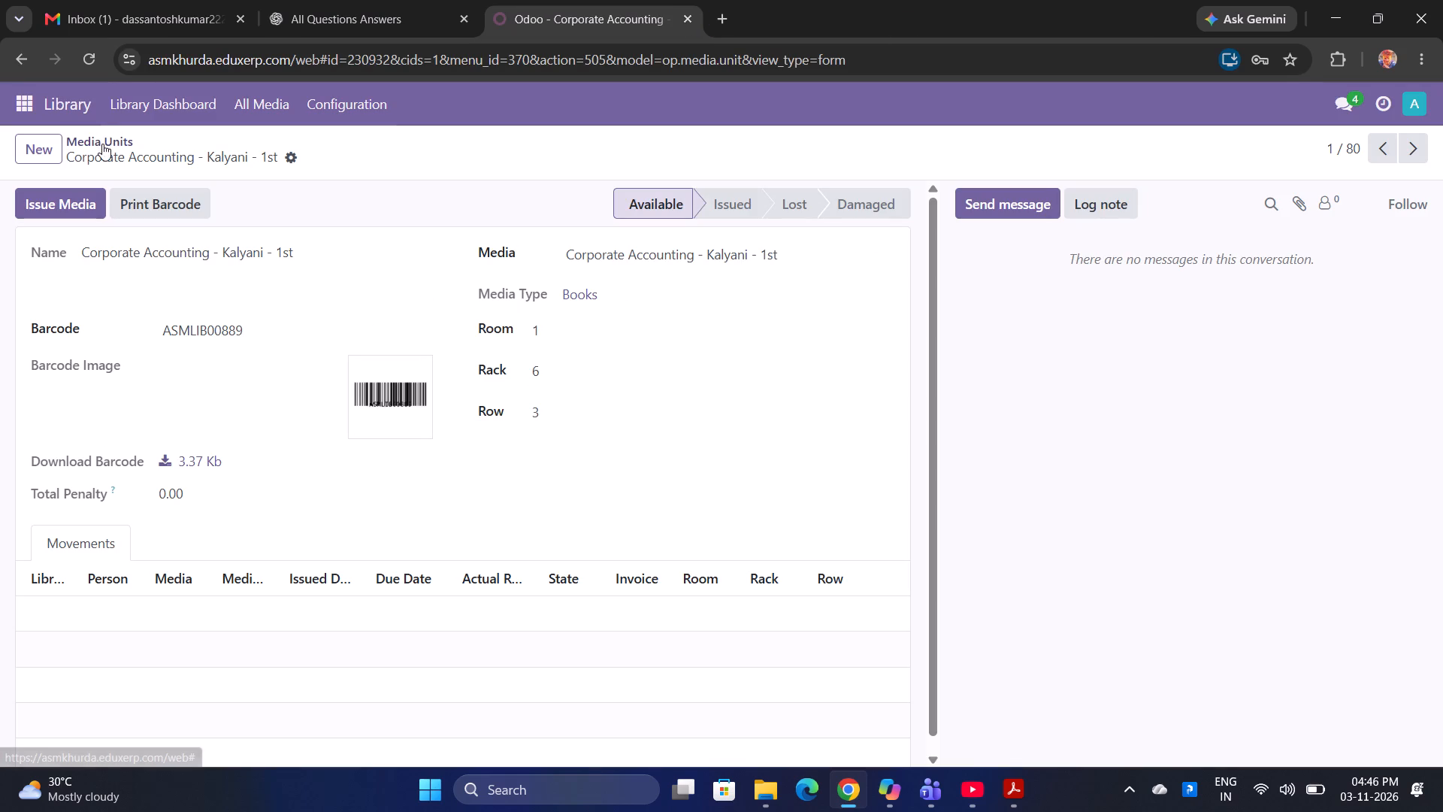
pyautogui.click(102, 144)
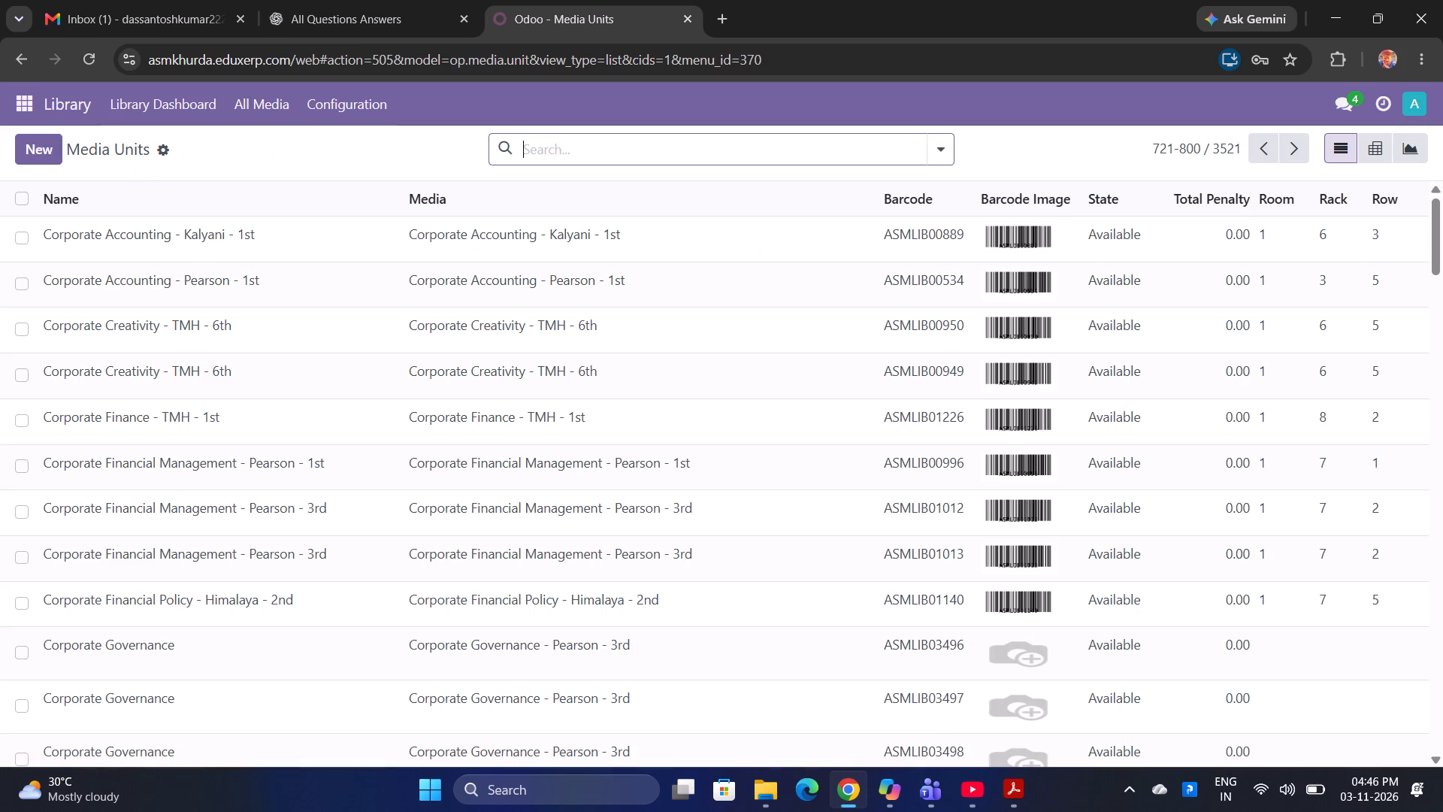
pyautogui.scroll(3, 204, 356)
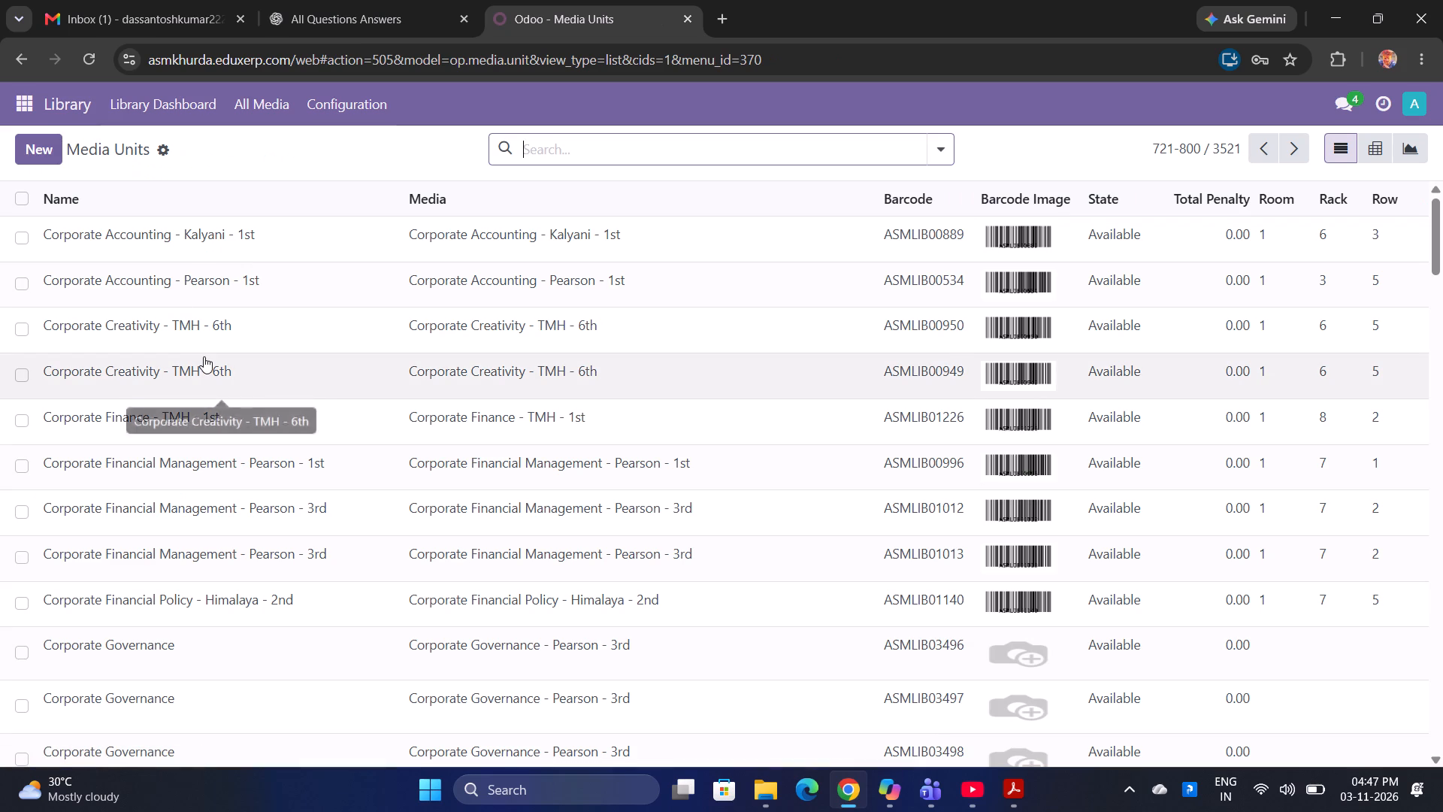
# Open the Corporate Accounting - Kalyani - 1st media unit with barcode ASMLIB00889 and its Barcode field for editing.
pyautogui.click(363, 244)
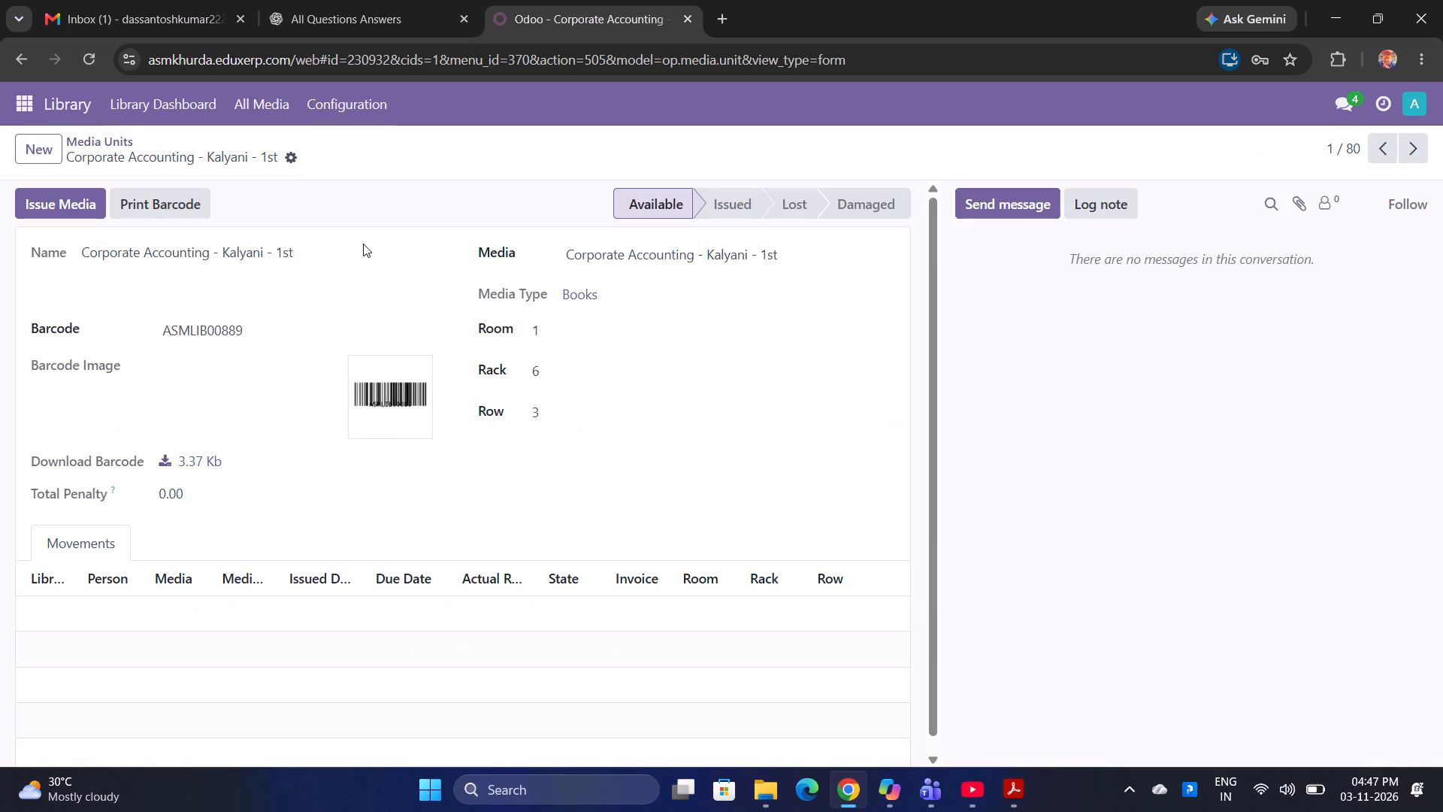
pyautogui.click(286, 333)
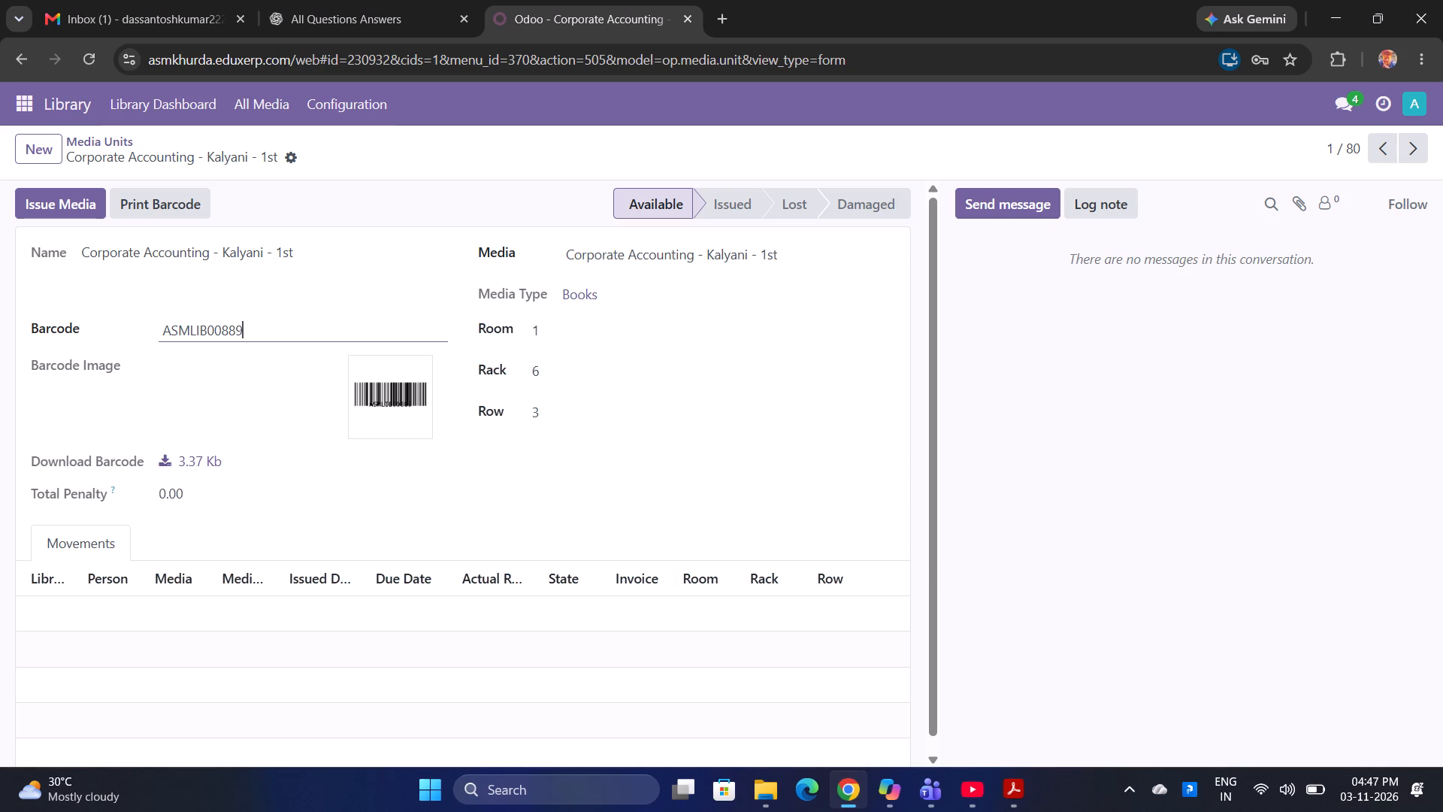
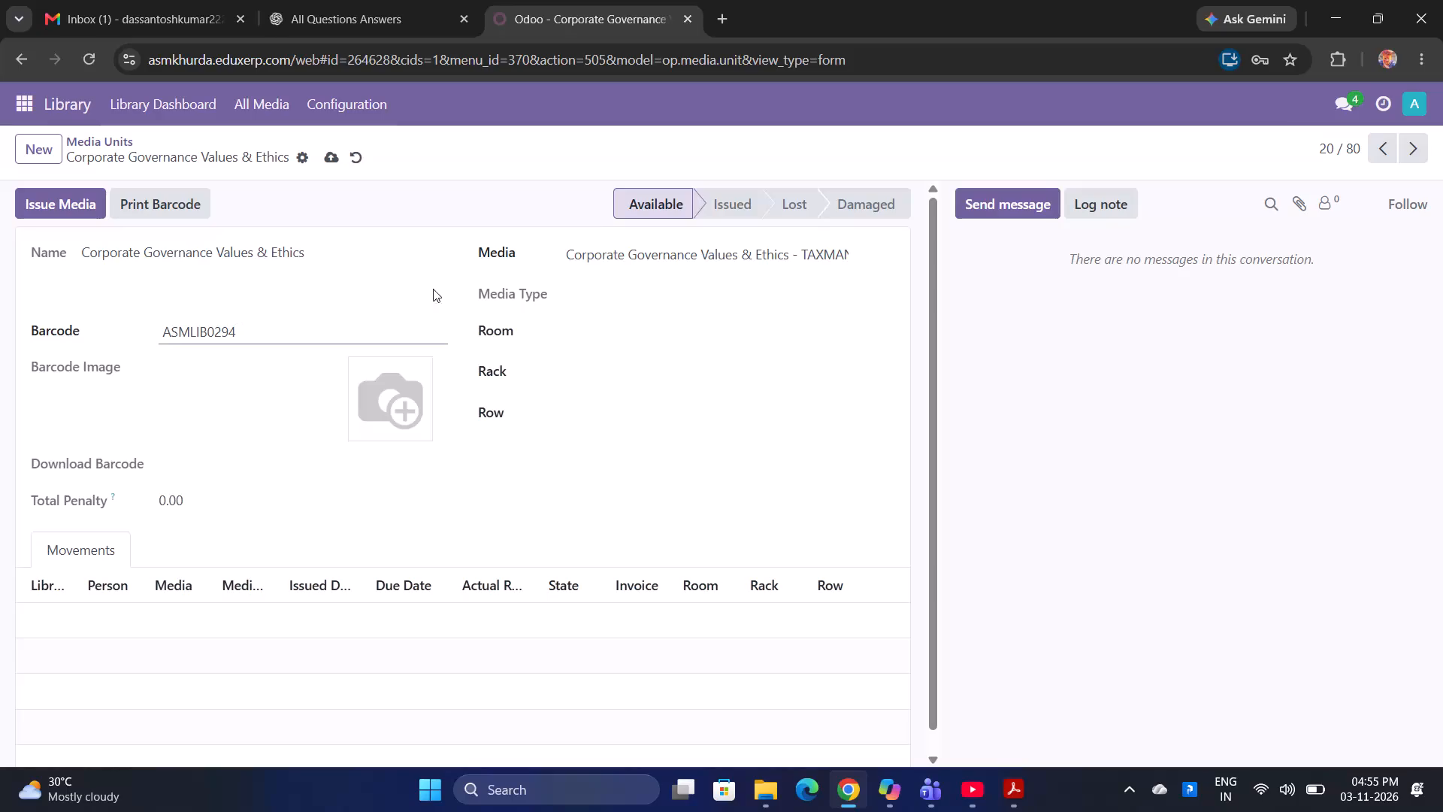
# Save the Corporate Governance Values & Ethics unit with barcode ASMLIB0294, then set the barcode to ASMLIB02944 and save again.
pyautogui.click(330, 154)
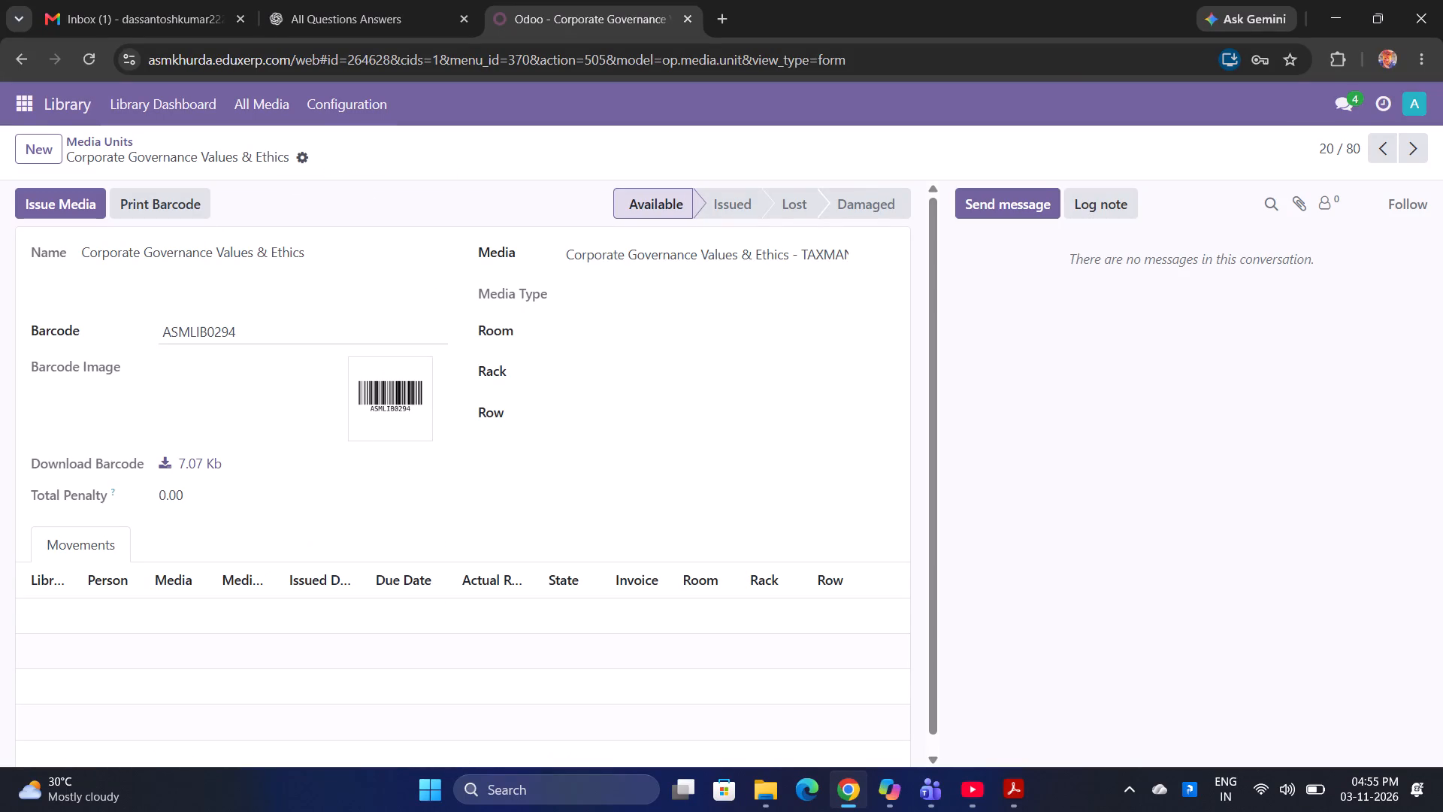
pyautogui.click(270, 332)
pyautogui.press('4')
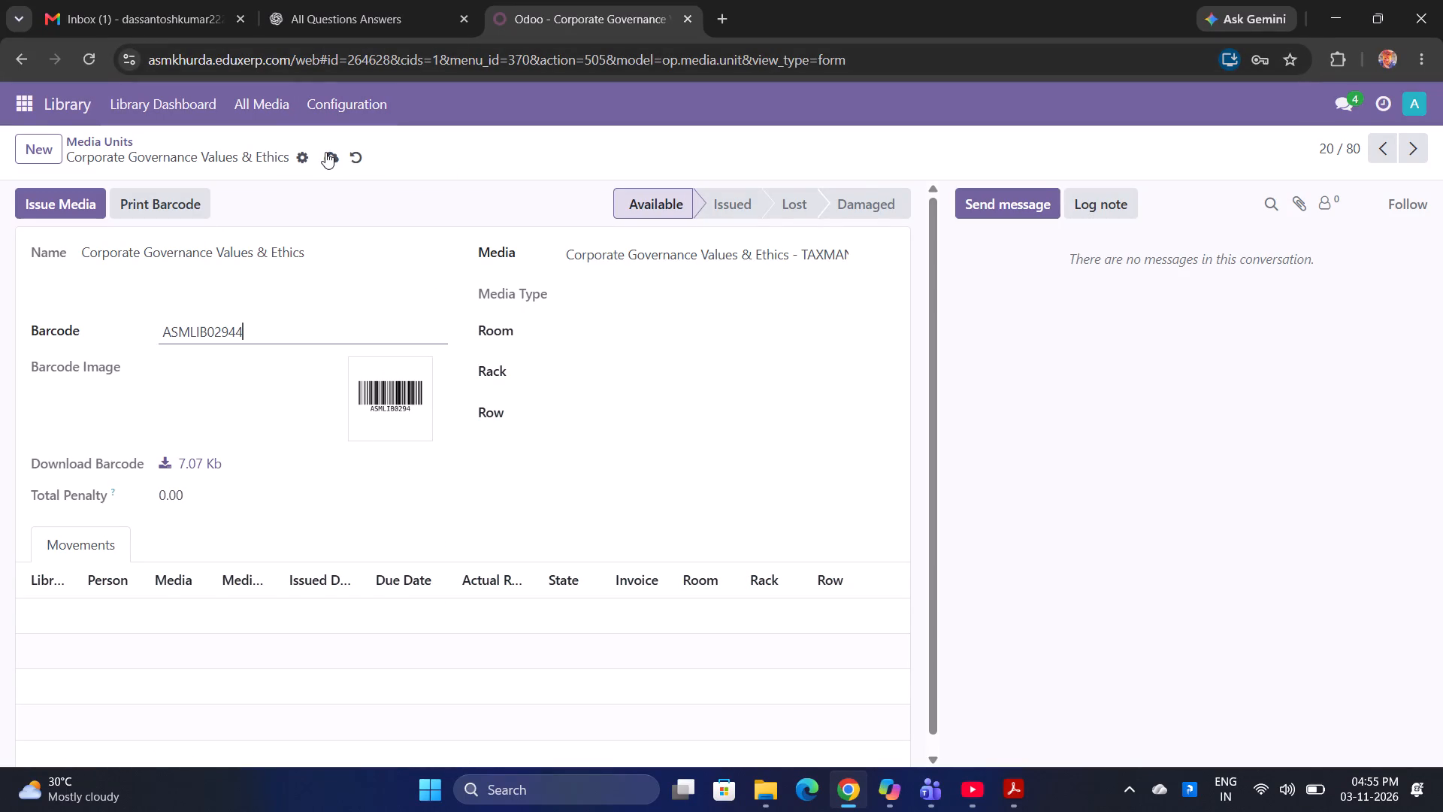
pyautogui.click(325, 156)
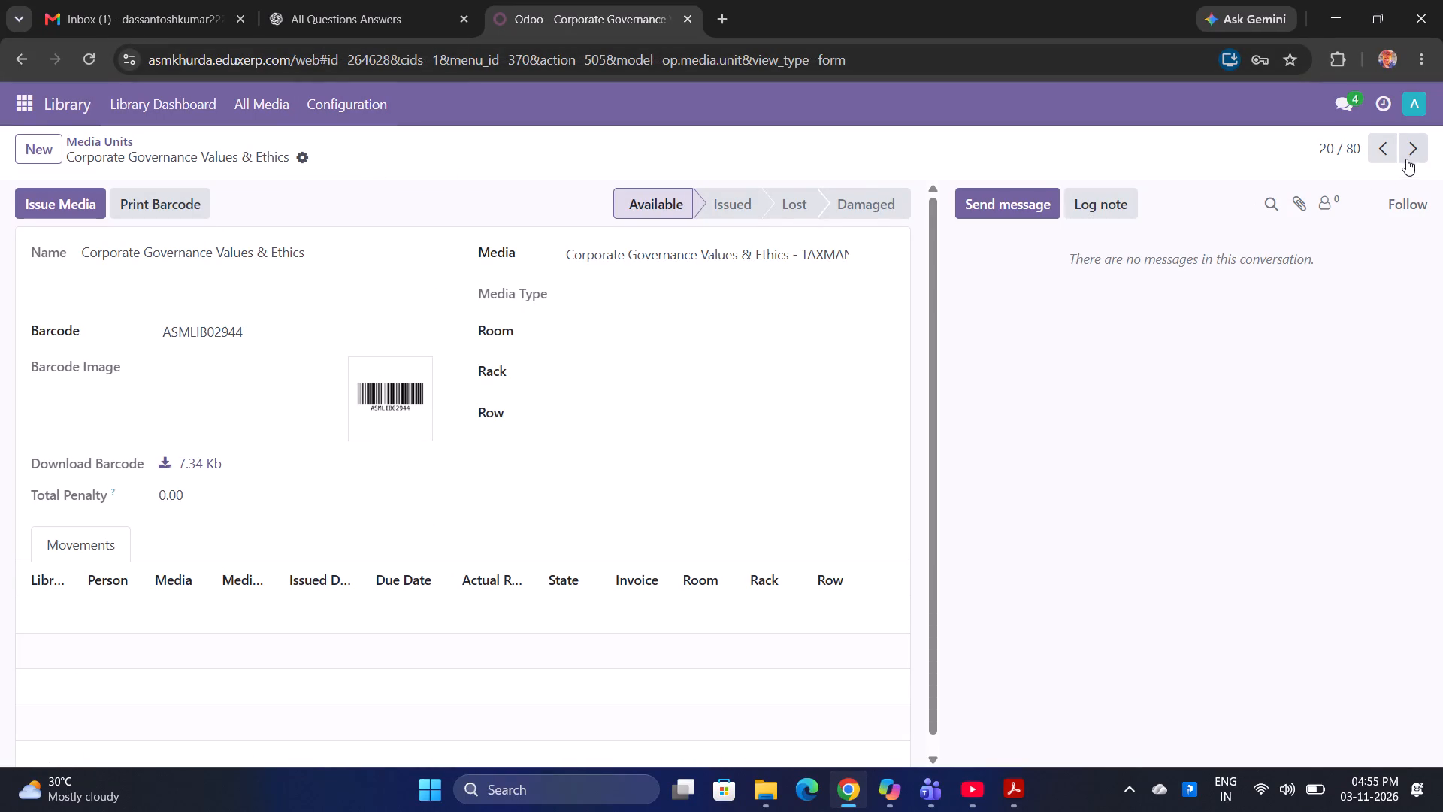
# On the next Corporate Governance Values & Ethics unit, save the barcode as ASMLIB0294, then set it to ASMLIB02945 and save again.
pyautogui.click(1412, 147)
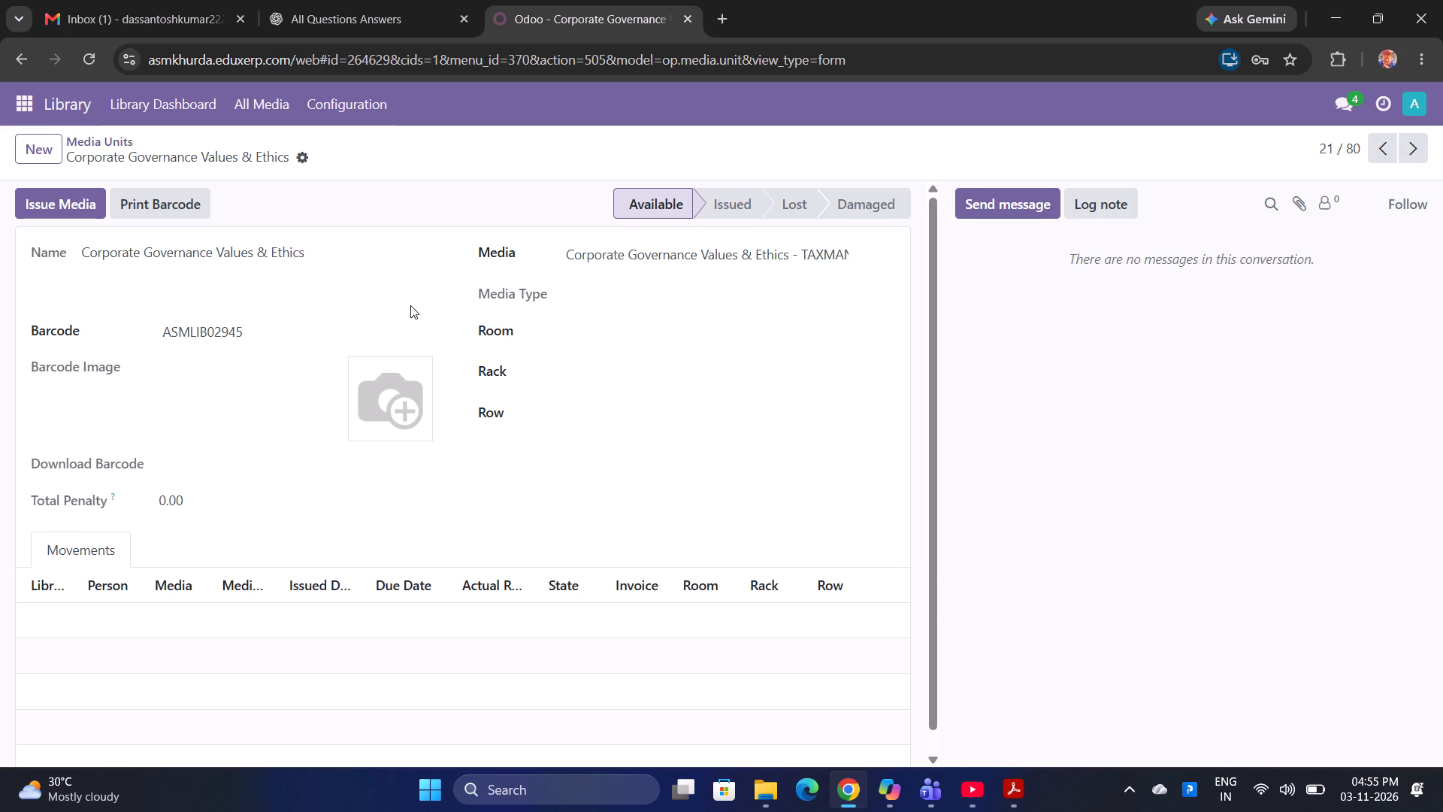
pyautogui.click(374, 331)
pyautogui.press('BackSpace')
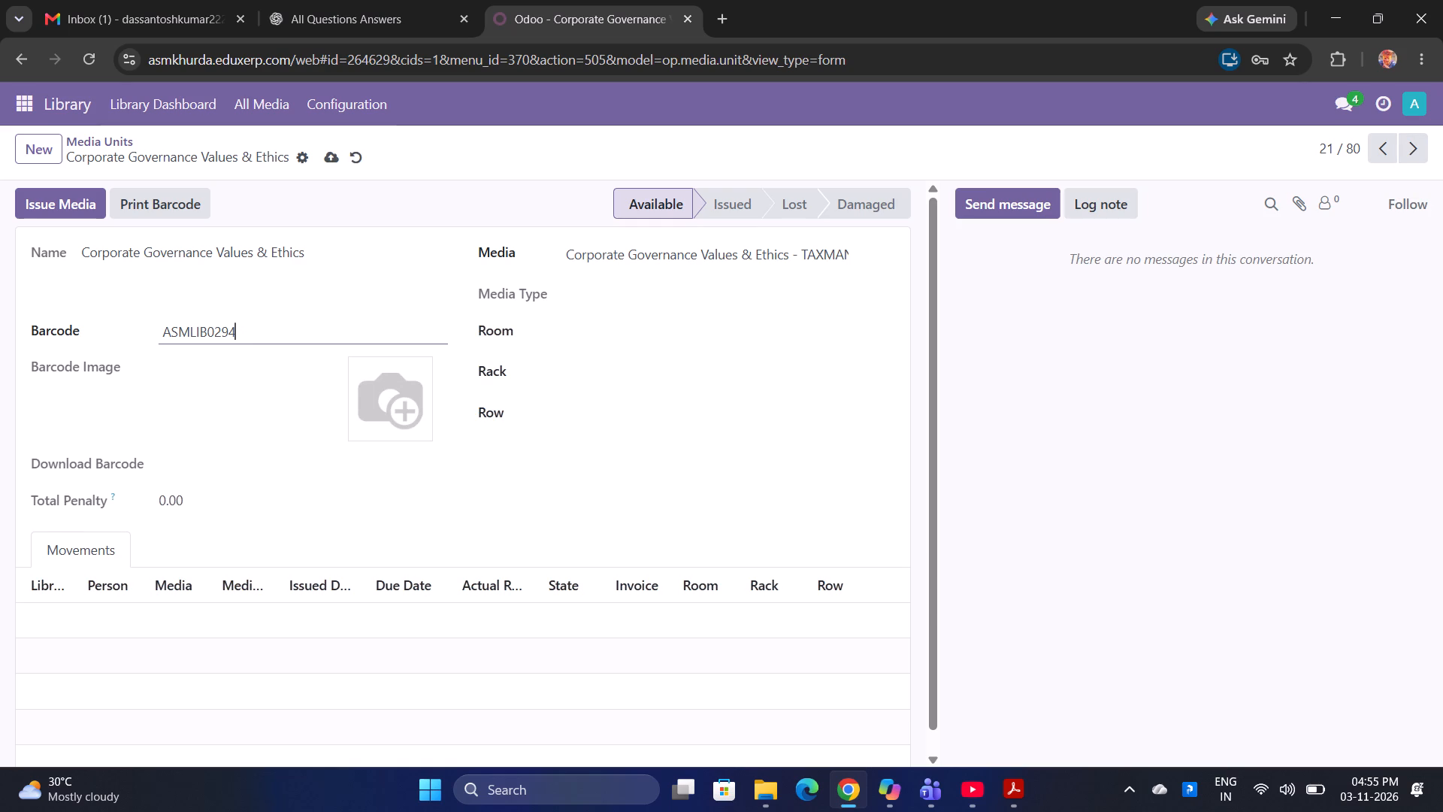
pyautogui.click(324, 146)
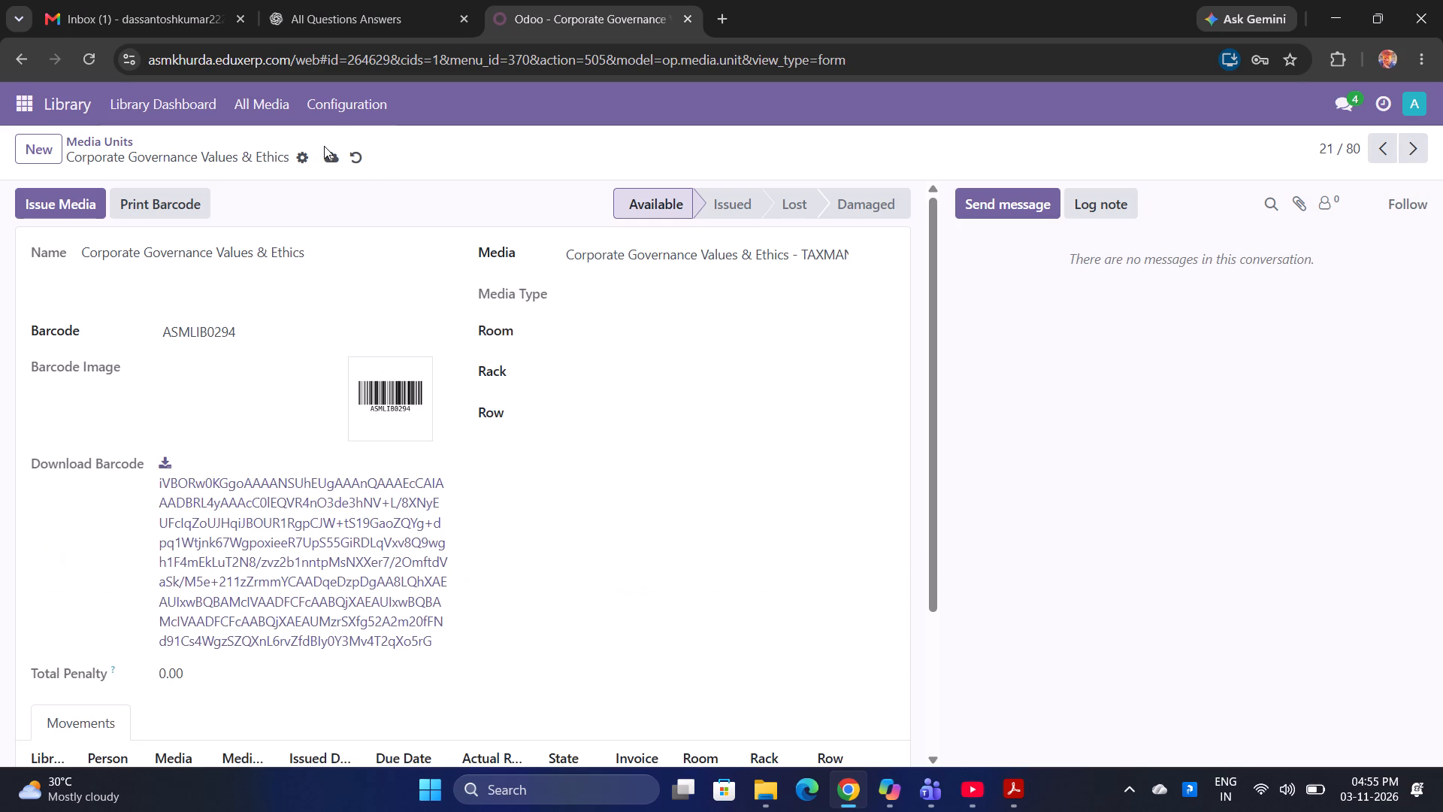
pyautogui.click(327, 154)
pyautogui.click(256, 335)
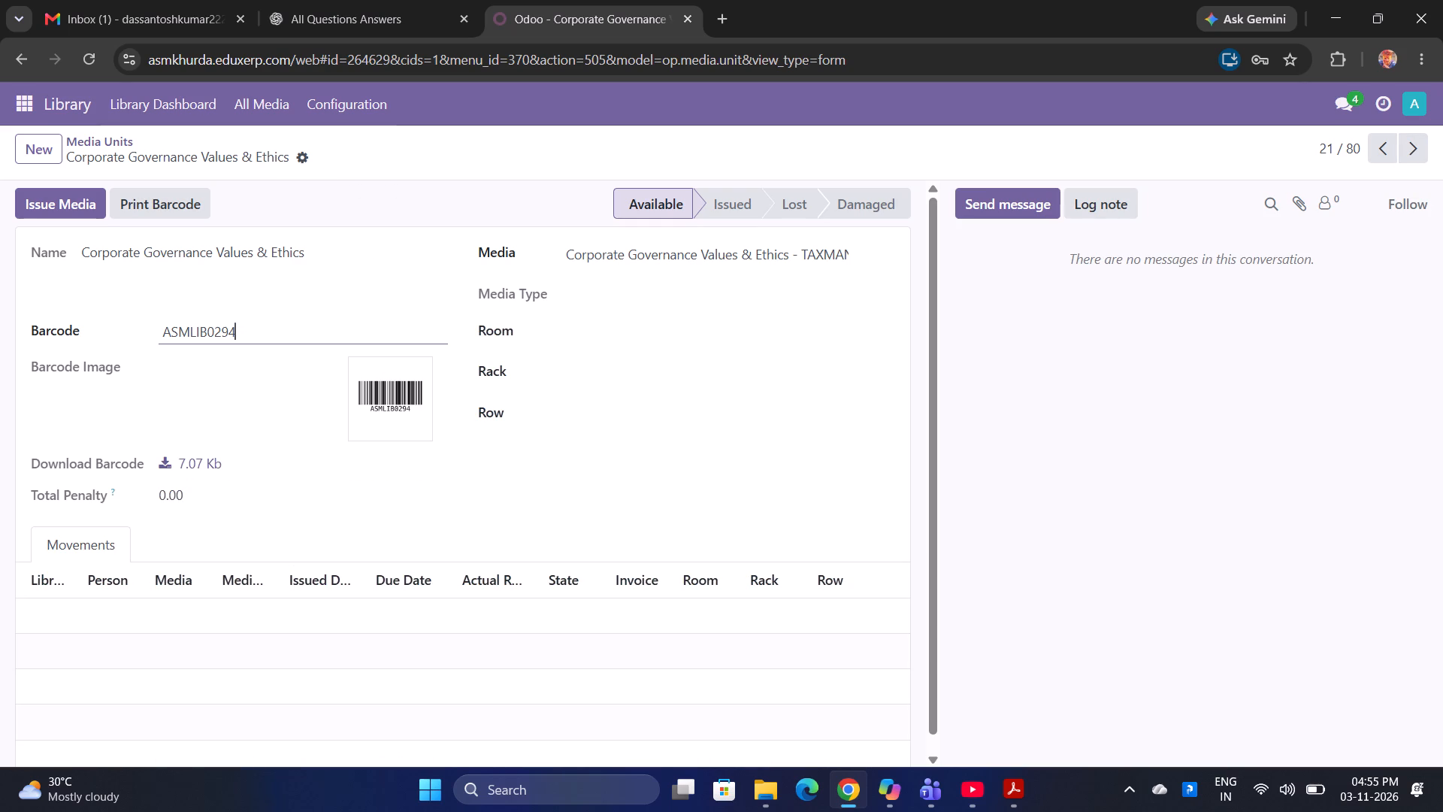
pyautogui.press('5')
pyautogui.click(330, 155)
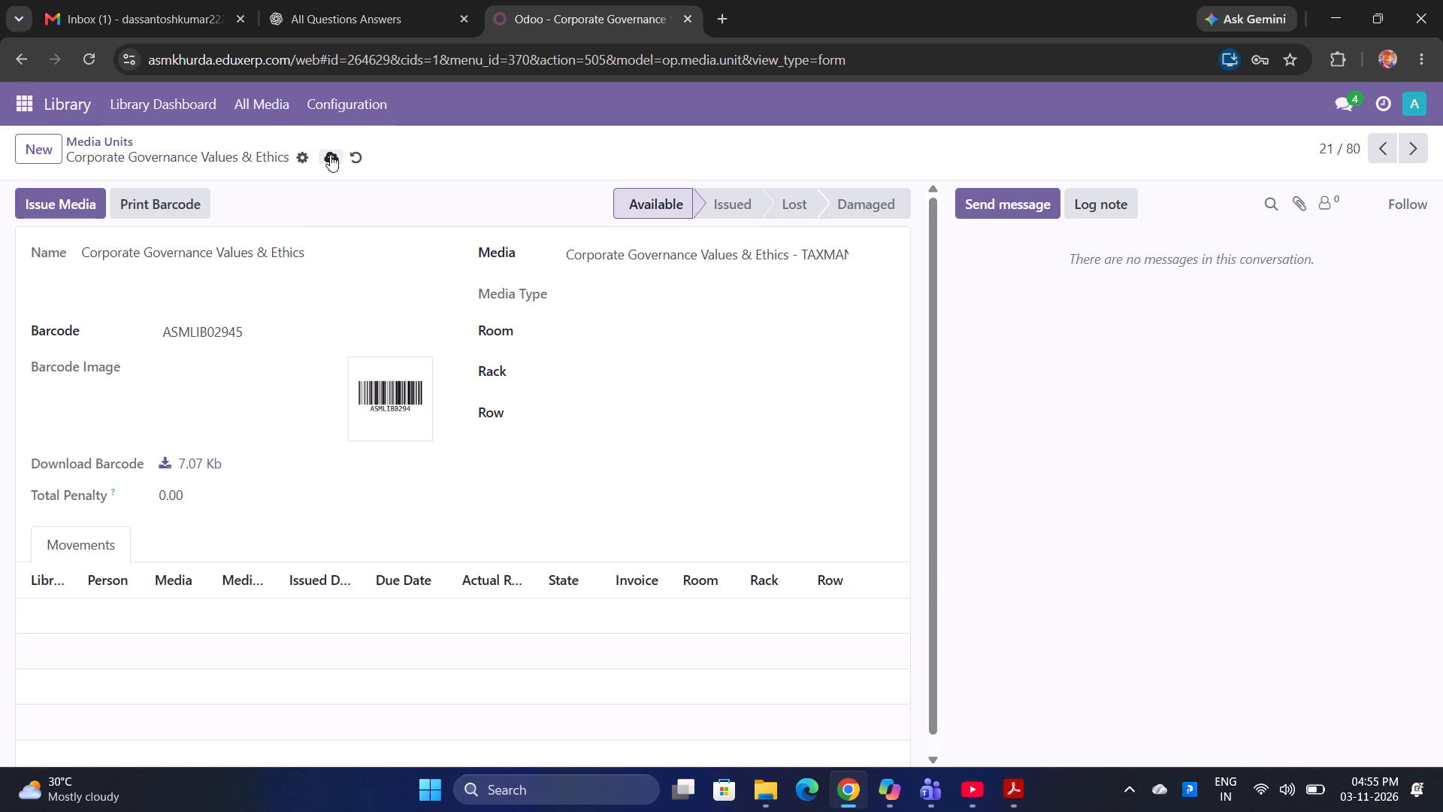
# Go to the next unit, Corporate Laws - VIKAS - 1st, save its barcode as ASMLIB0086, then re-enter it as ASMLIB00864 and save.
pyautogui.click(1417, 144)
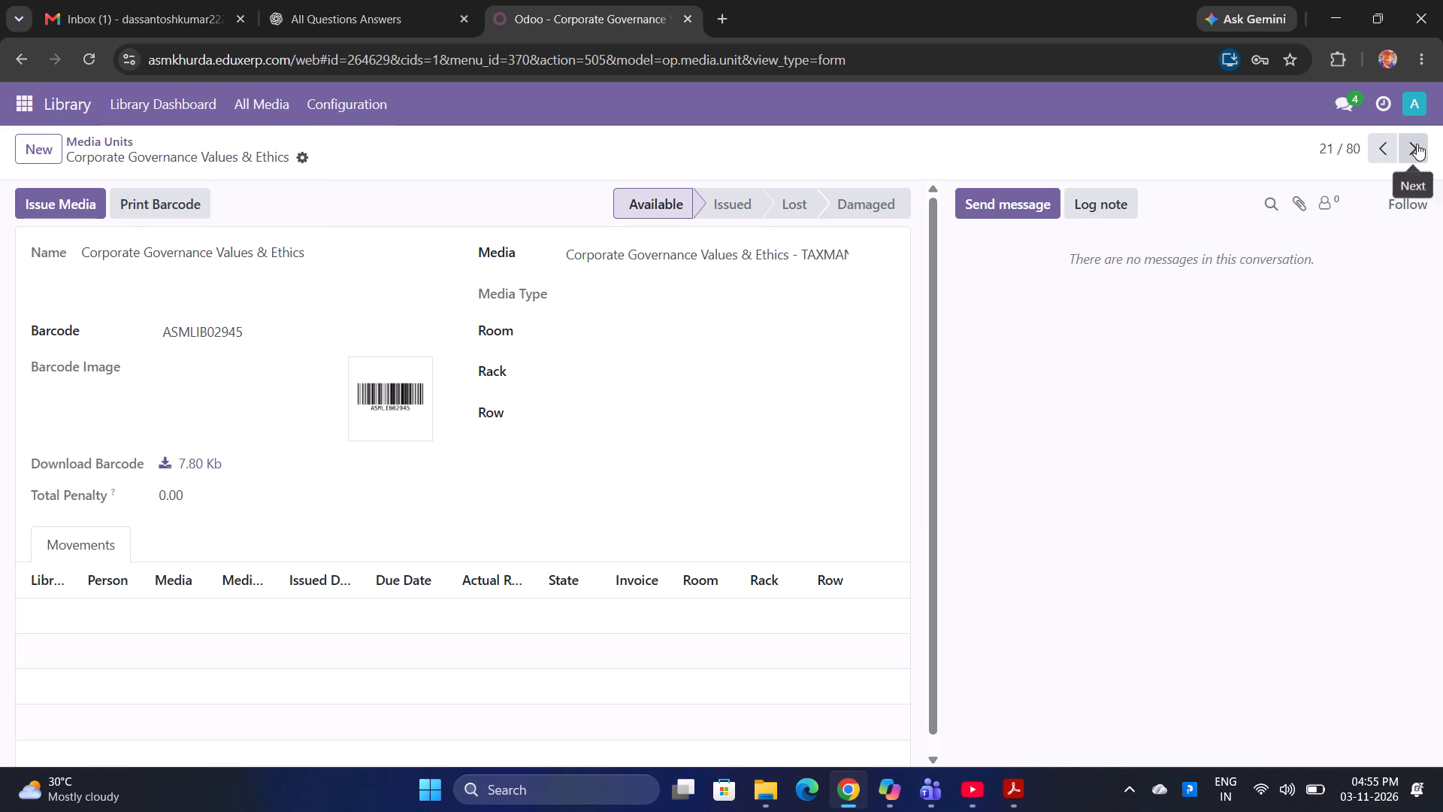
pyautogui.click(334, 331)
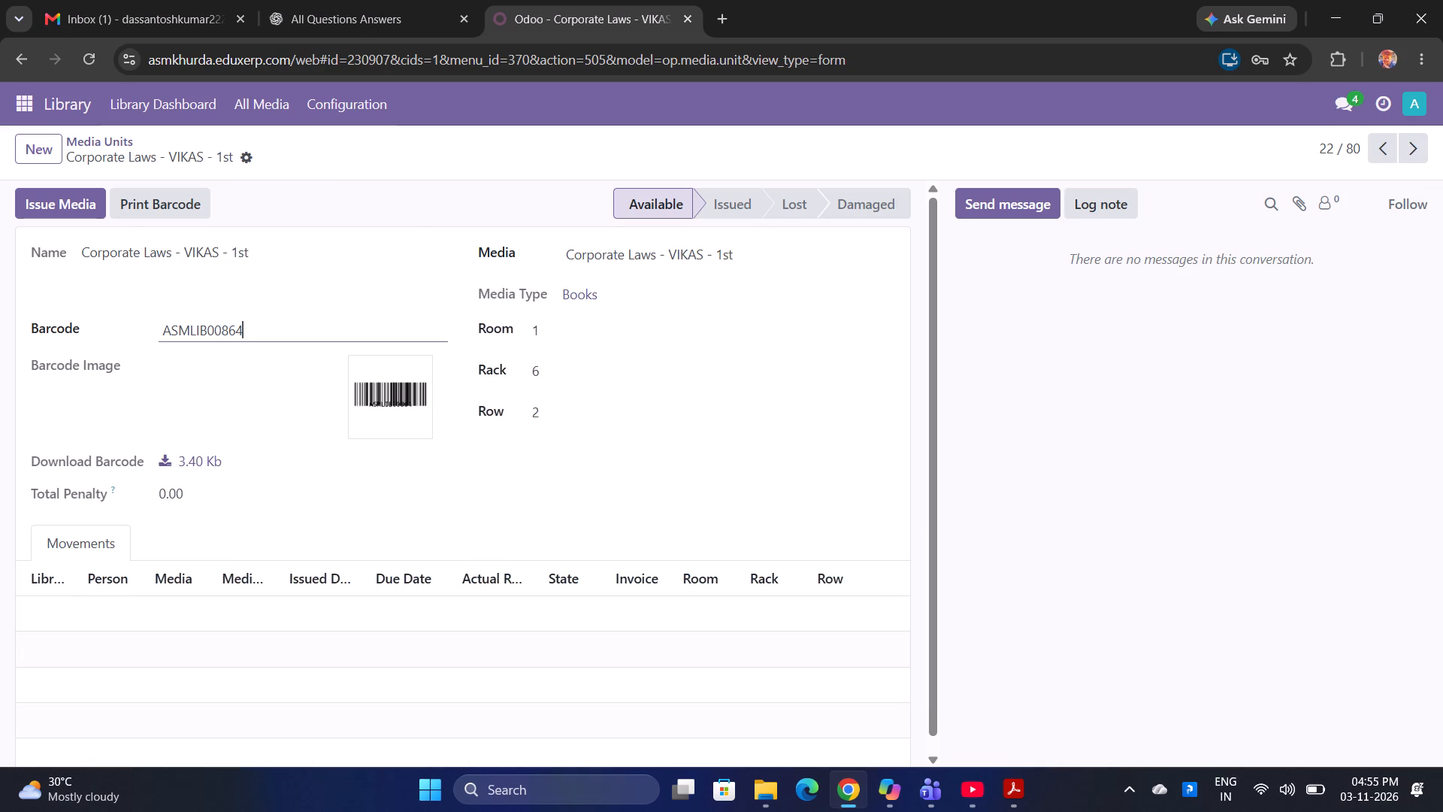
pyautogui.press('BackSpace')
pyautogui.click(270, 153)
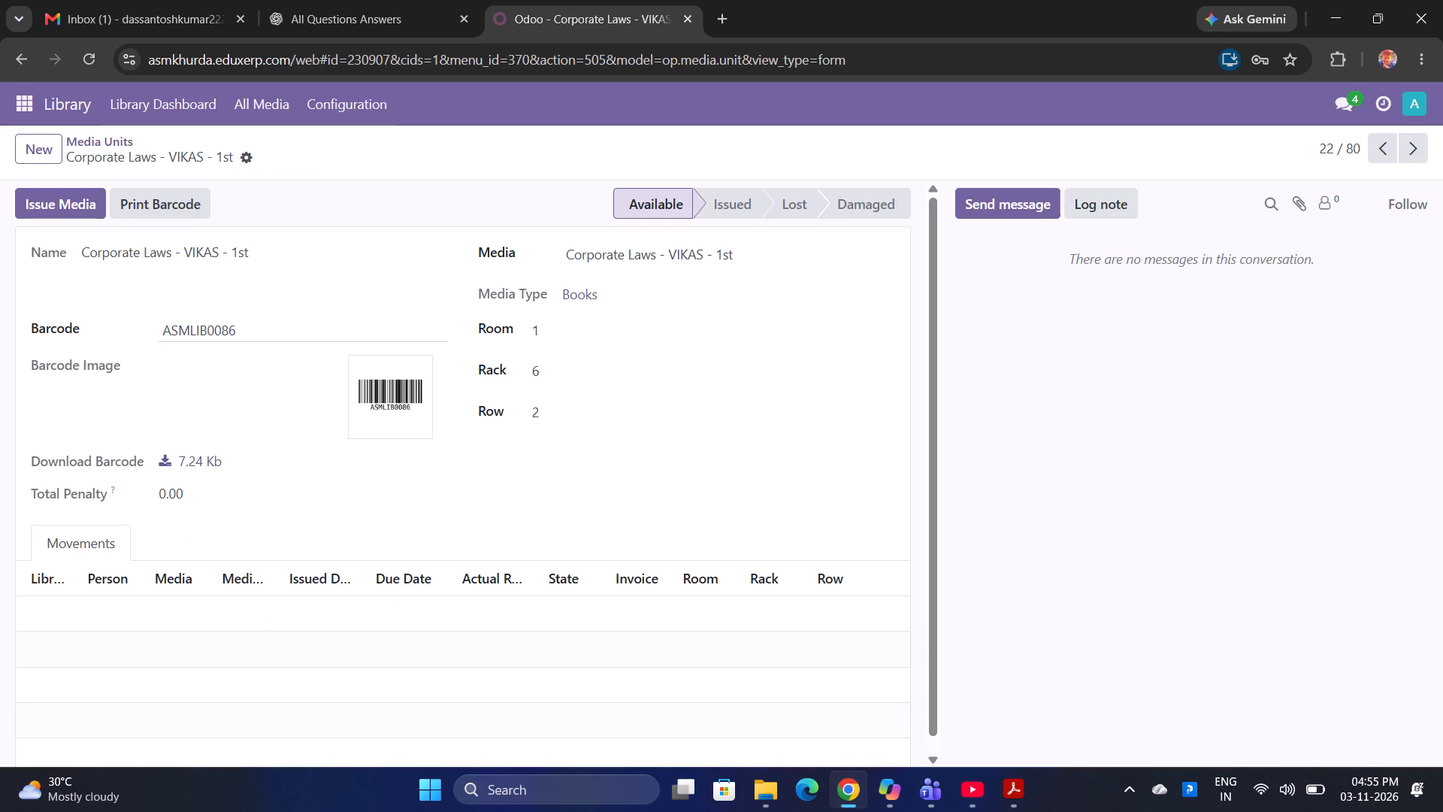
pyautogui.click(242, 329)
pyautogui.press('4')
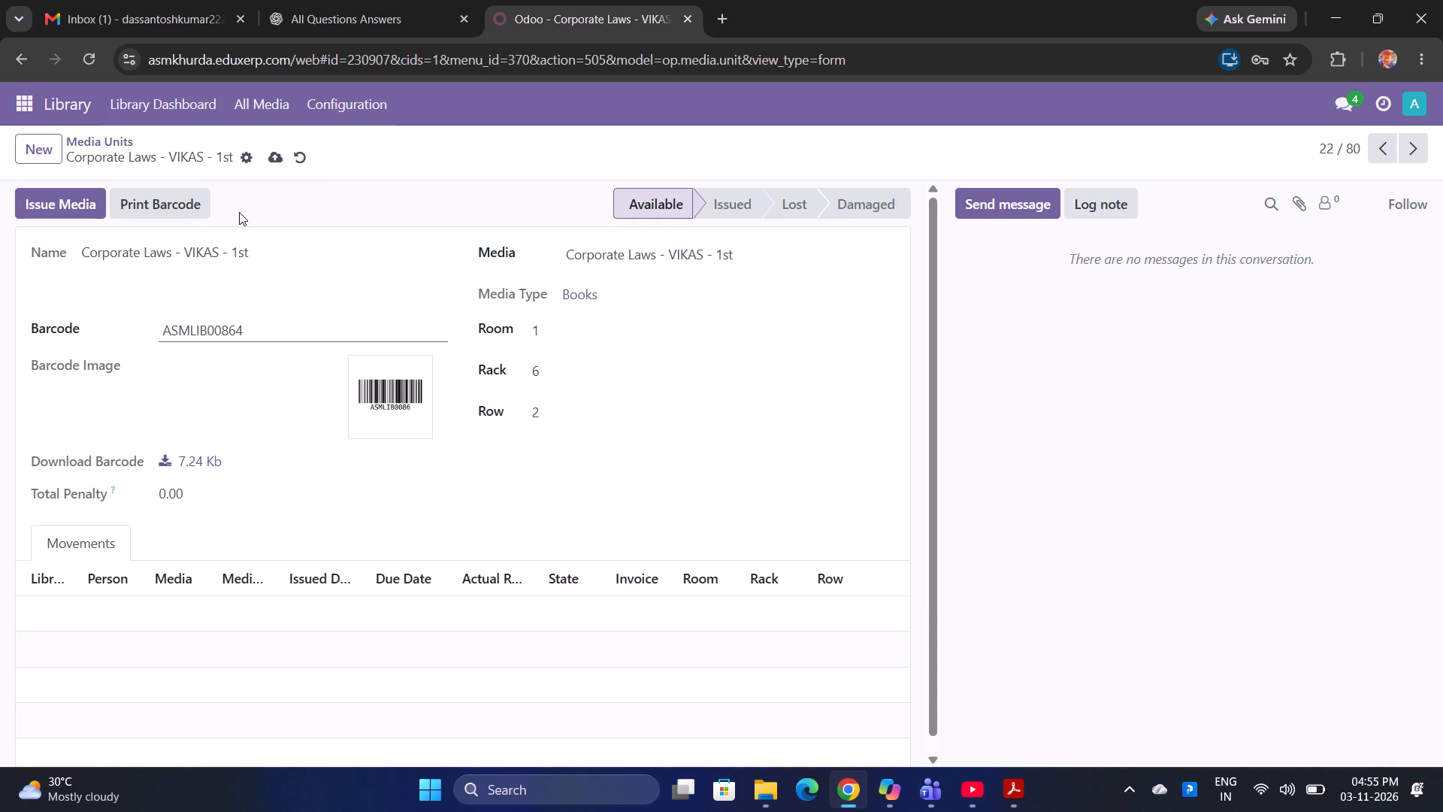
pyautogui.click(270, 155)
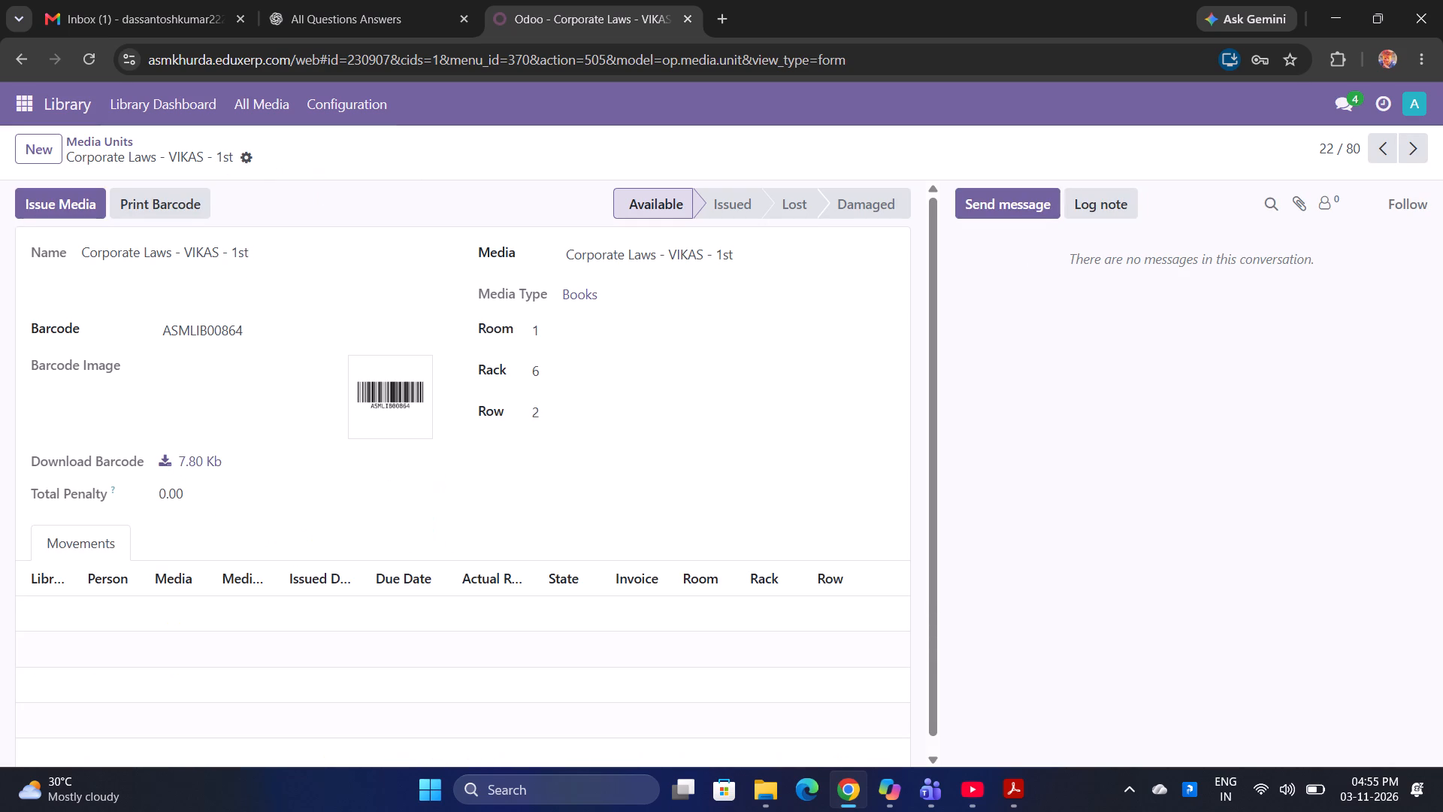
# On the next unit, Corporate Social Responsibility Concept ,Cases & Trends, save the barcode as ASMLIB0225, then re-enter ASMLIB02257 and save.
pyautogui.click(1417, 145)
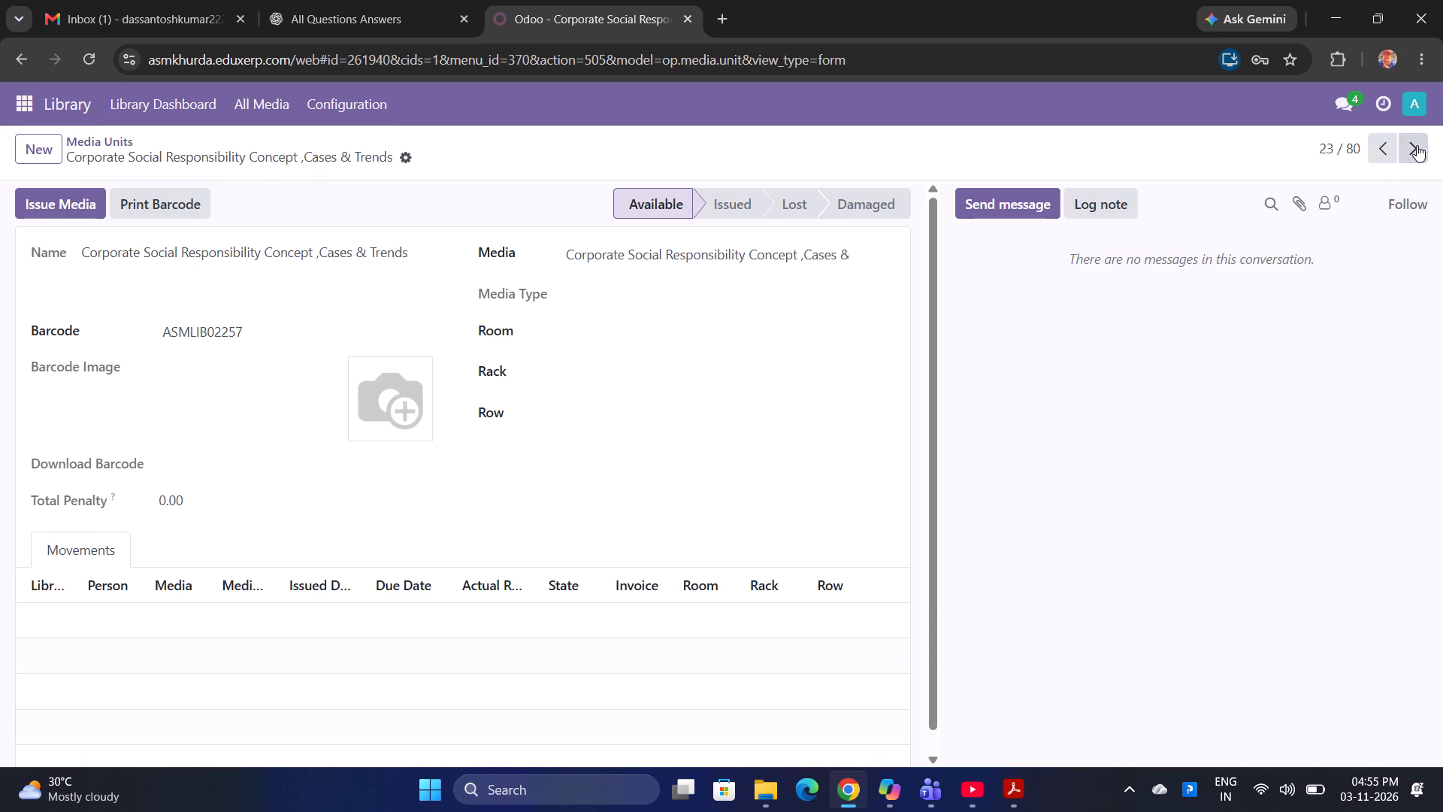
pyautogui.click(333, 324)
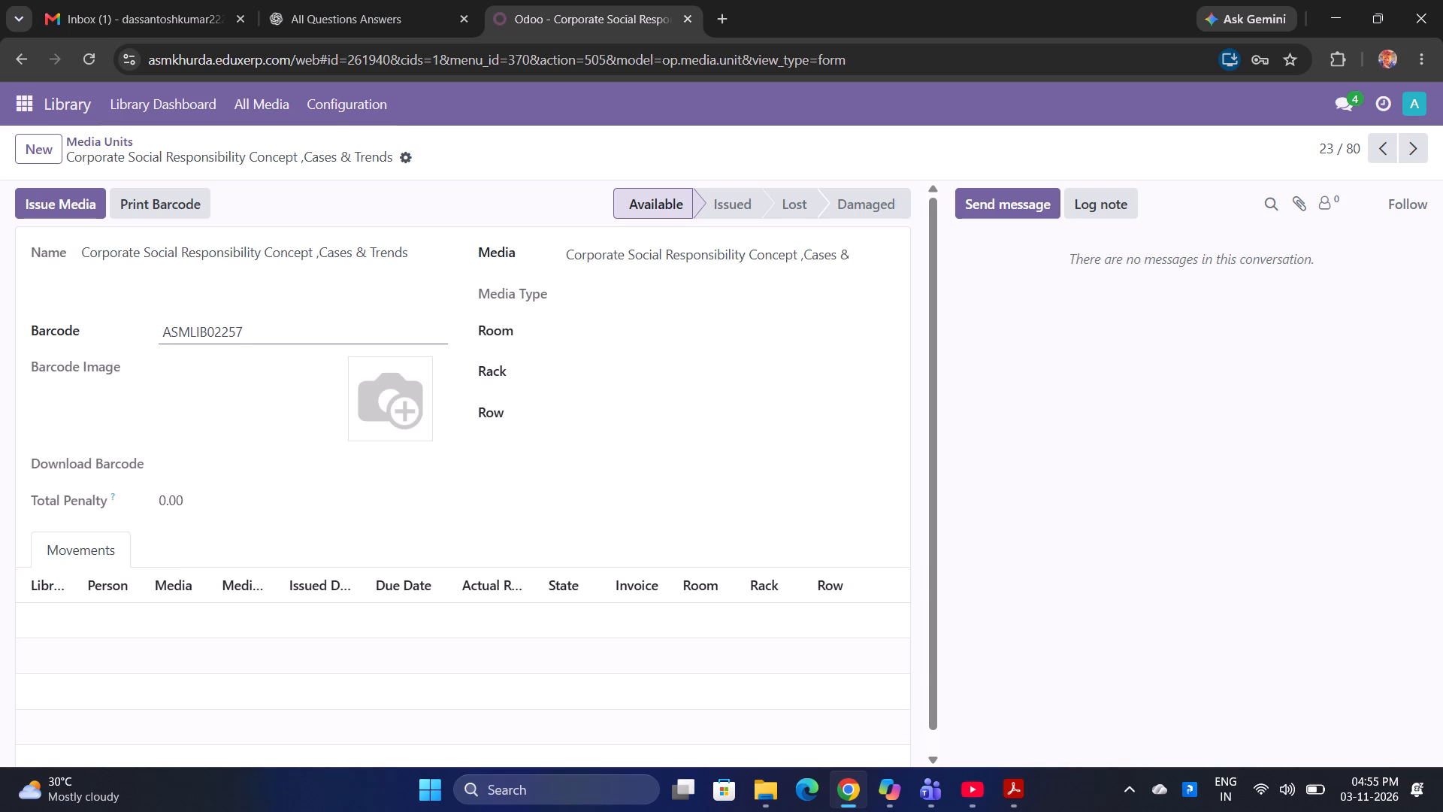
pyautogui.press('BackSpace')
pyautogui.click(437, 159)
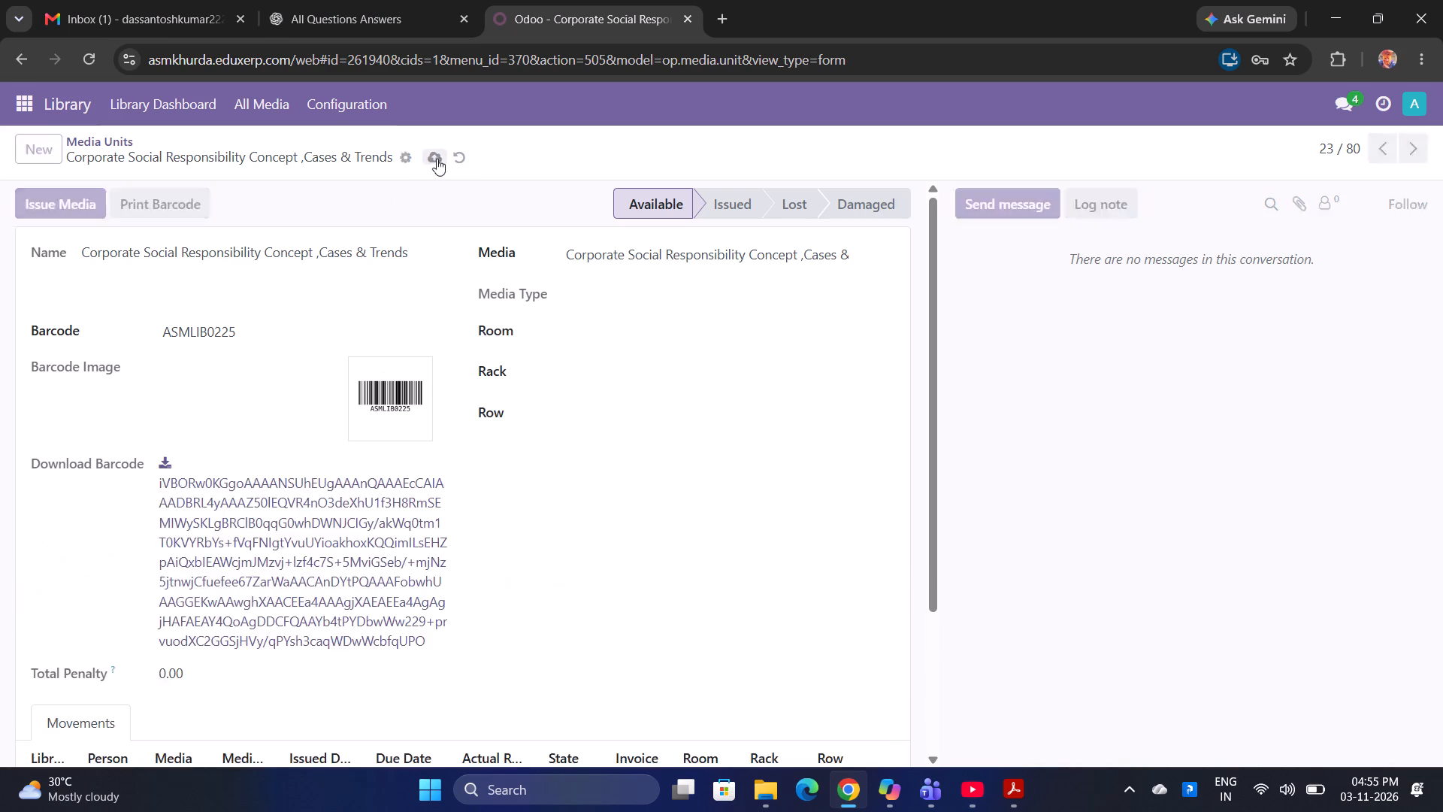
pyautogui.click(306, 329)
pyautogui.press('7')
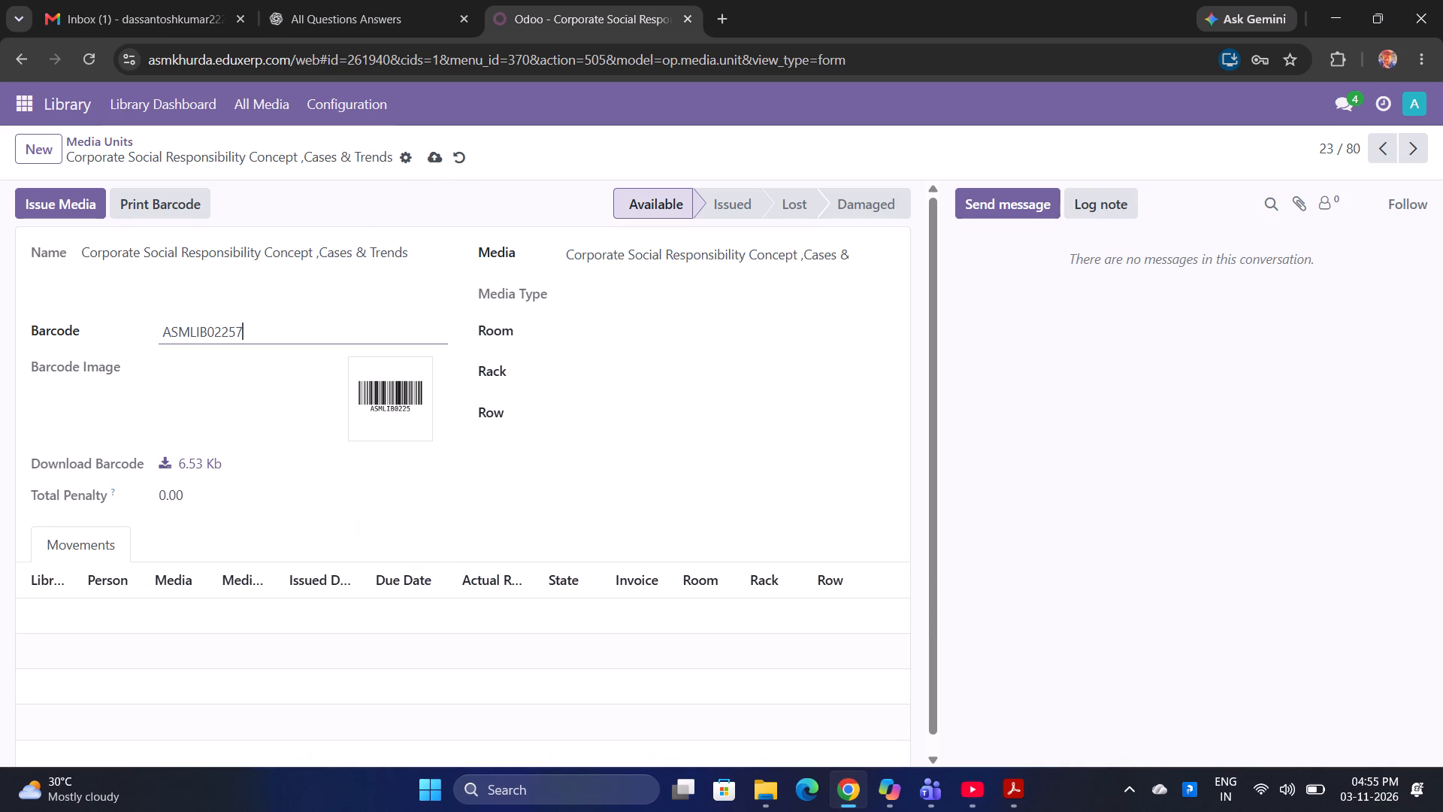
pyautogui.click(430, 151)
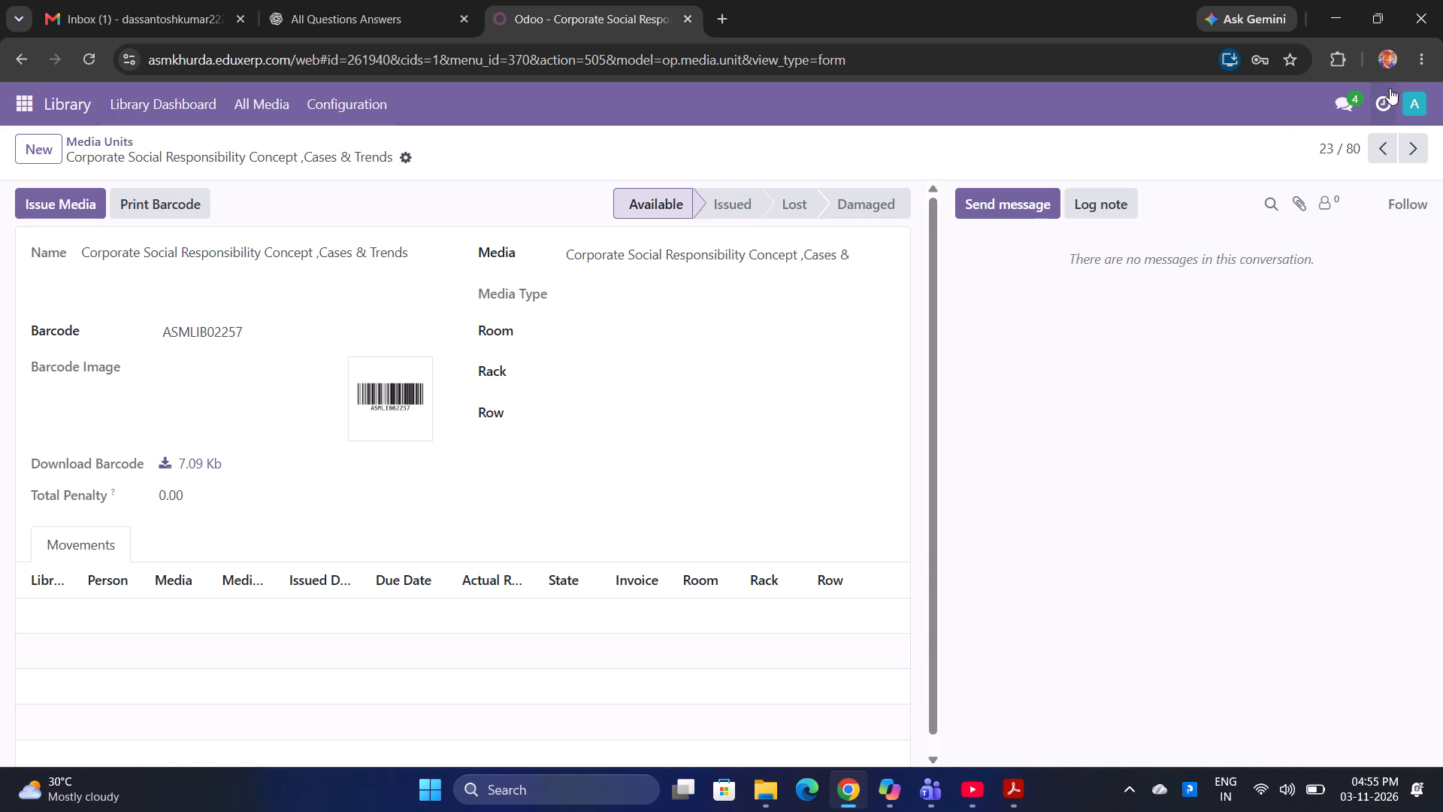
# On the following Corporate Social Responsibility unit, save the barcode as ASMLIB0225, then re-enter it as ASMLIB02258 and save again.
pyautogui.click(1419, 151)
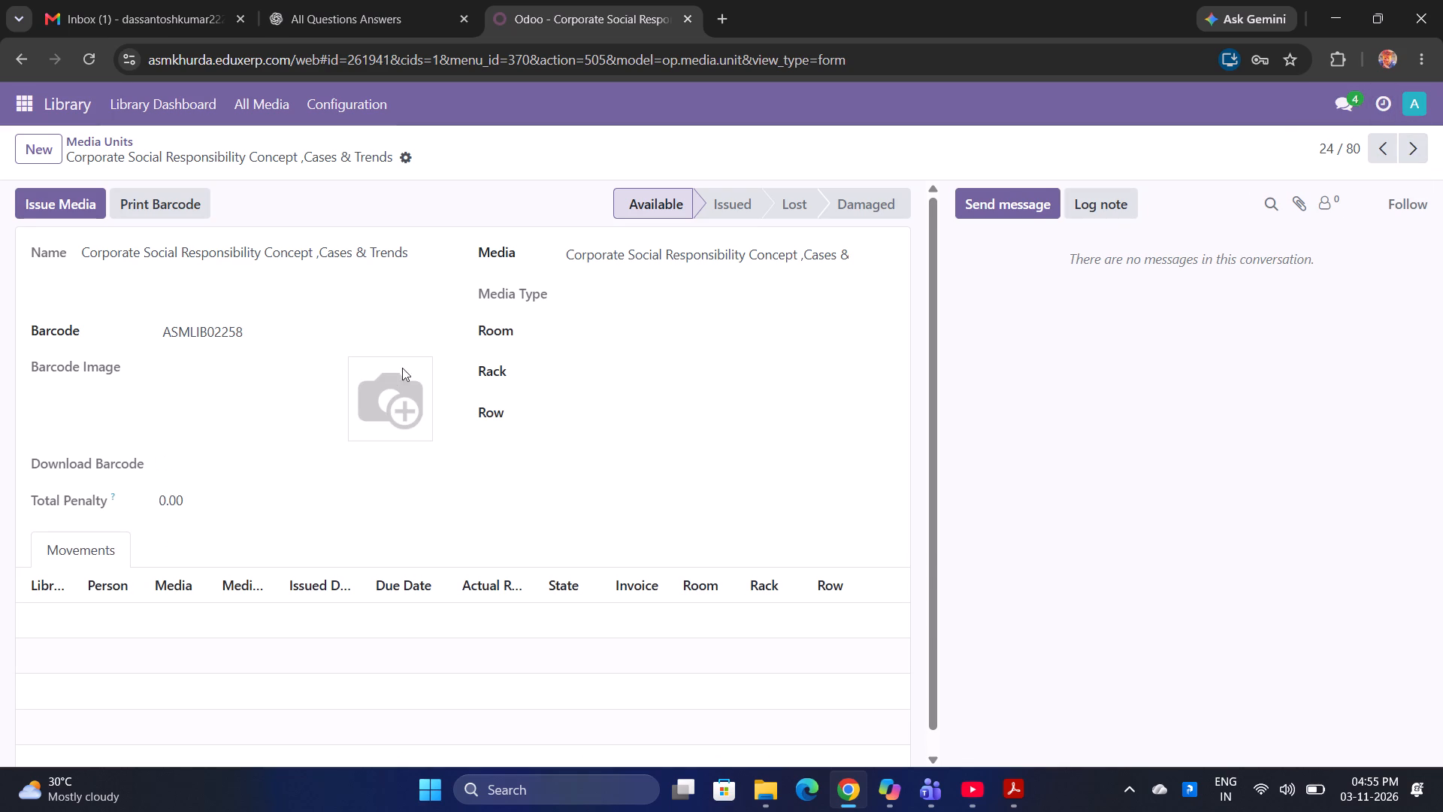
pyautogui.click(361, 329)
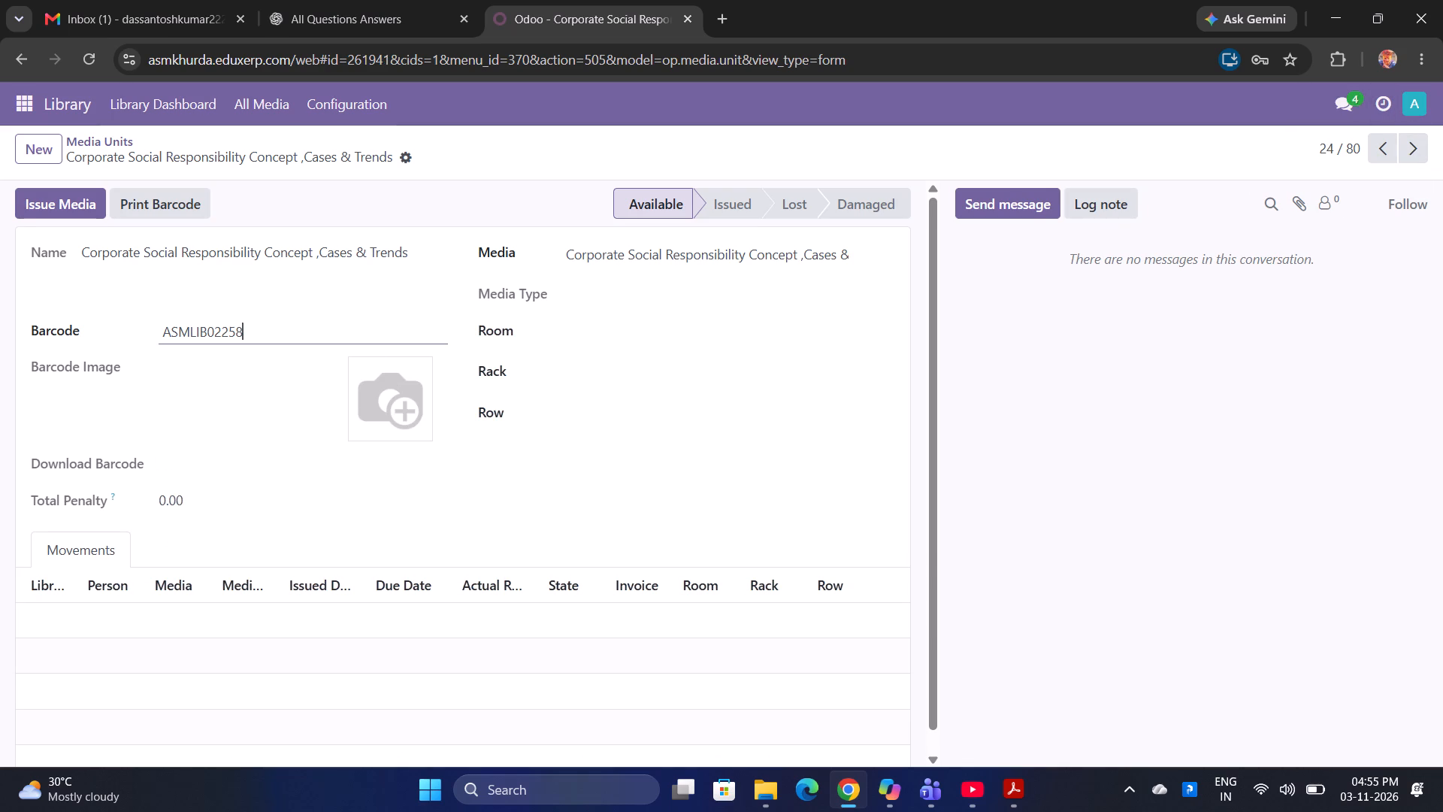
pyautogui.press('BackSpace')
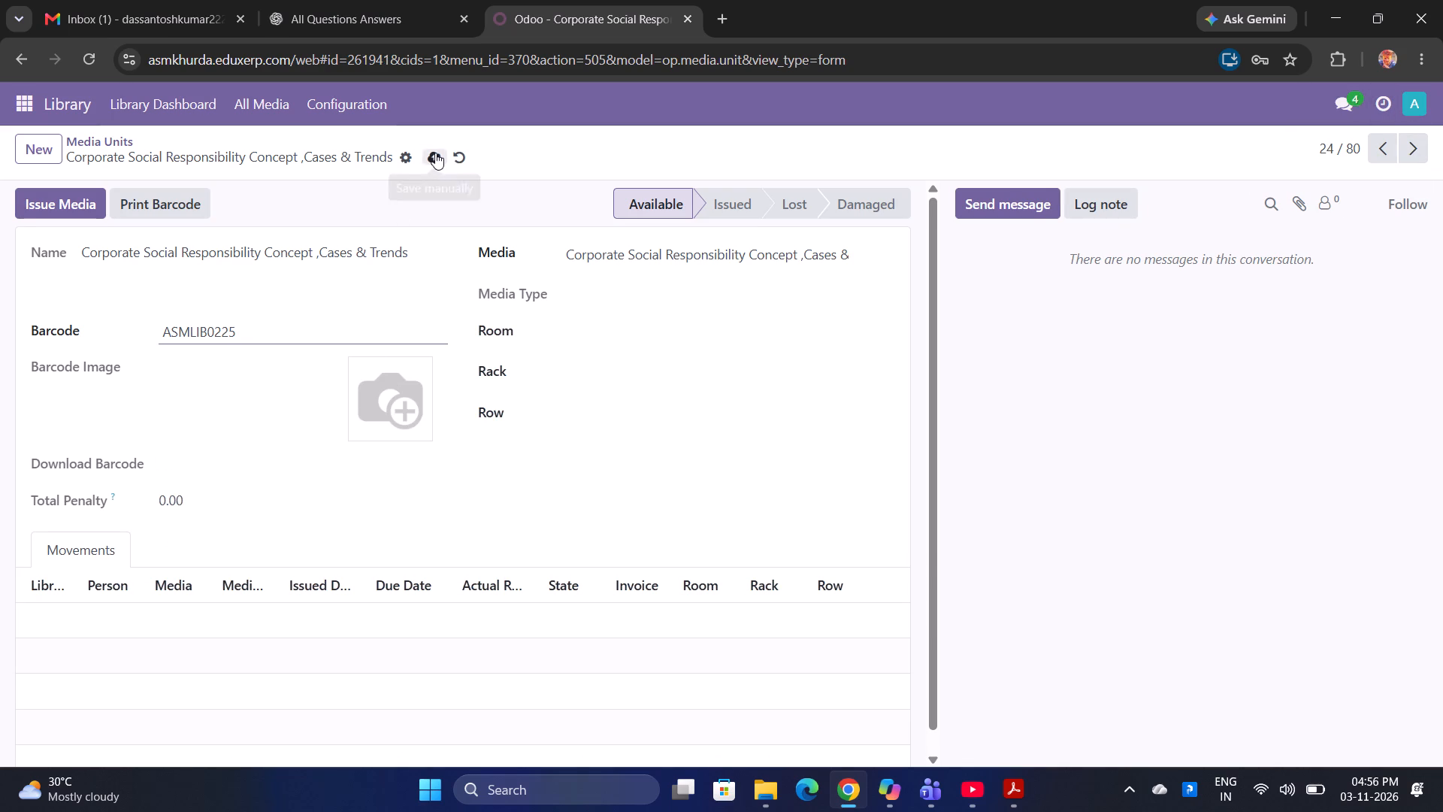
pyautogui.click(435, 153)
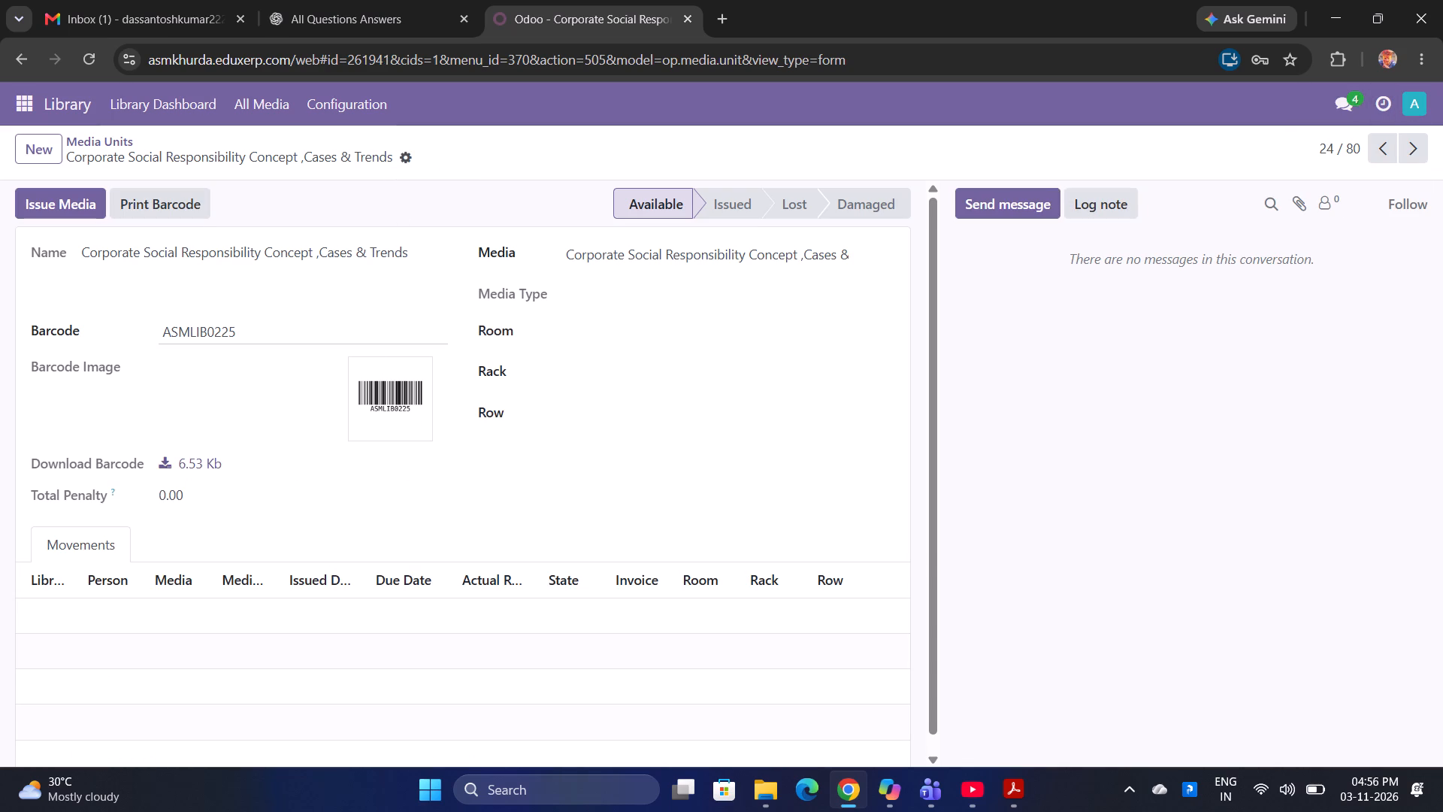
pyautogui.click(300, 326)
pyautogui.press('8')
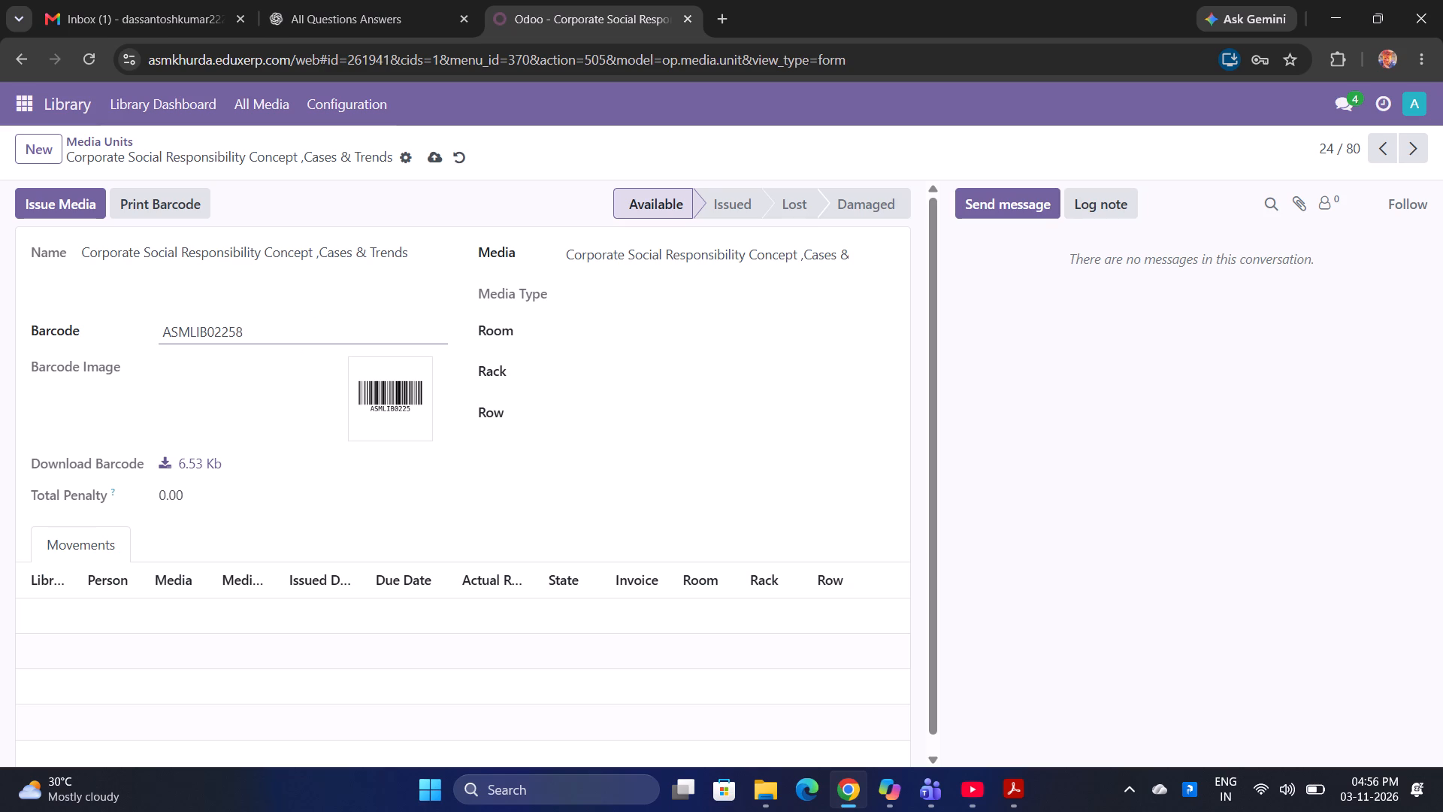
pyautogui.click(433, 159)
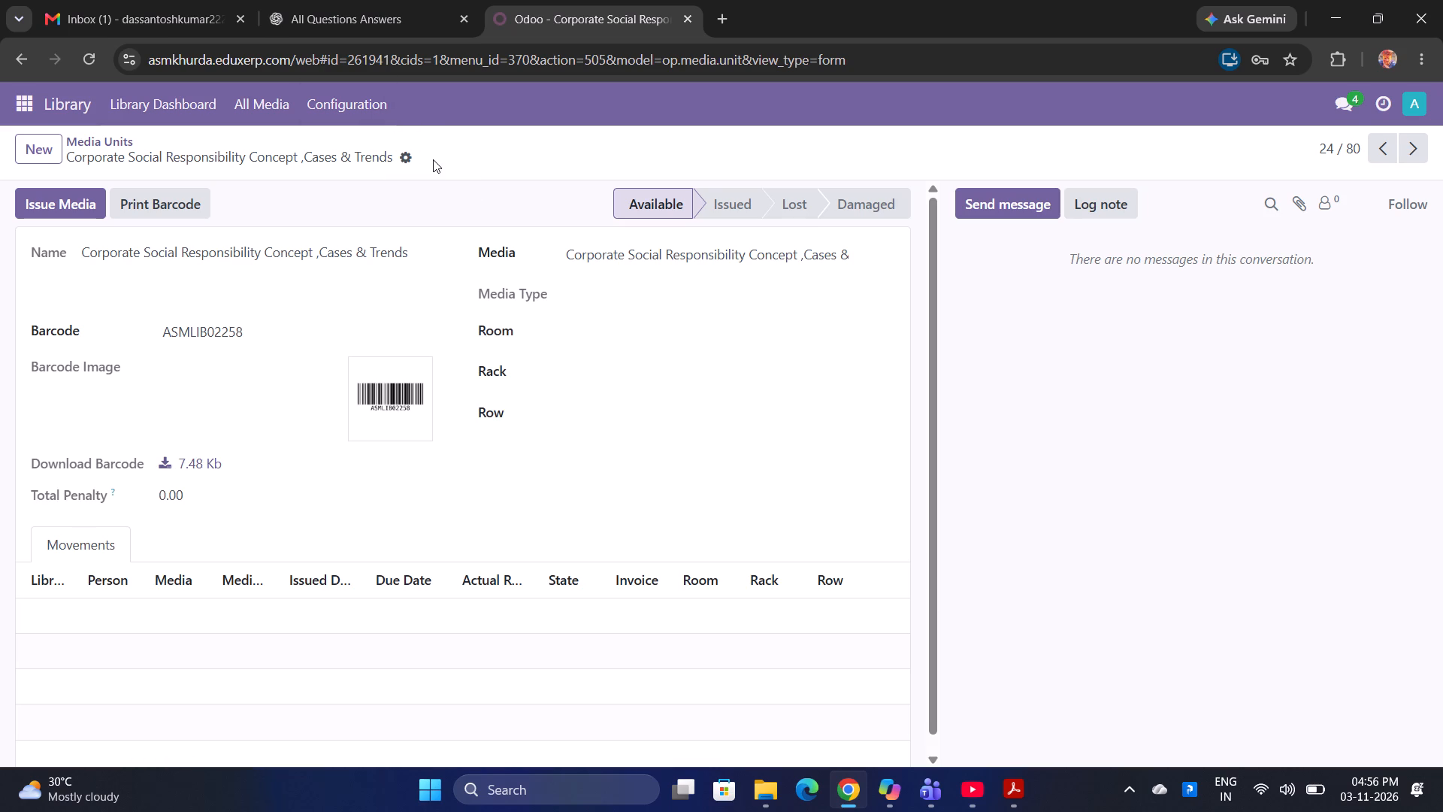
# Advance to the next Corporate Social Responsibility unit, save its barcode as ASMLIB0225, then re-enter it as ASMLIB02259 and save.
pyautogui.click(1412, 141)
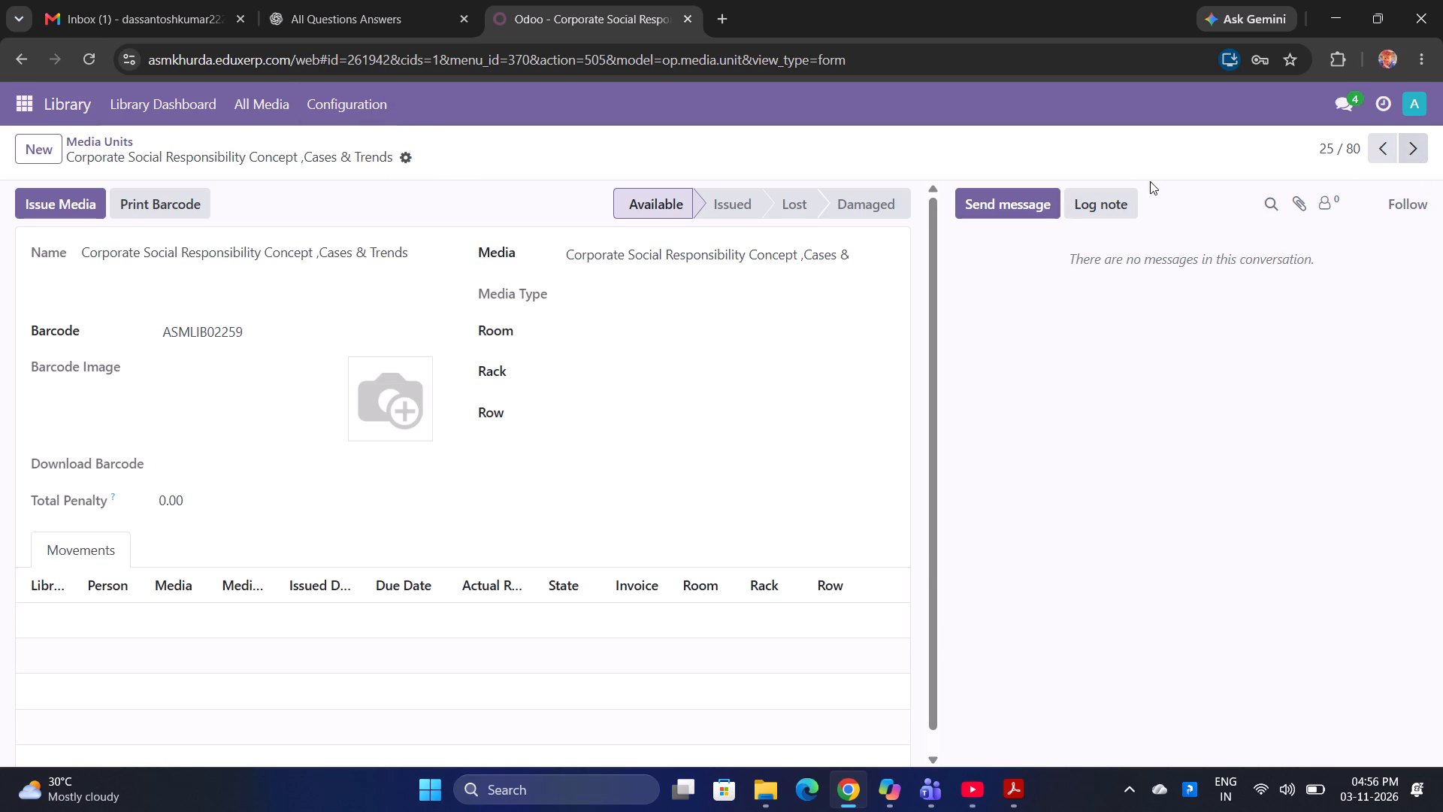
pyautogui.click(395, 341)
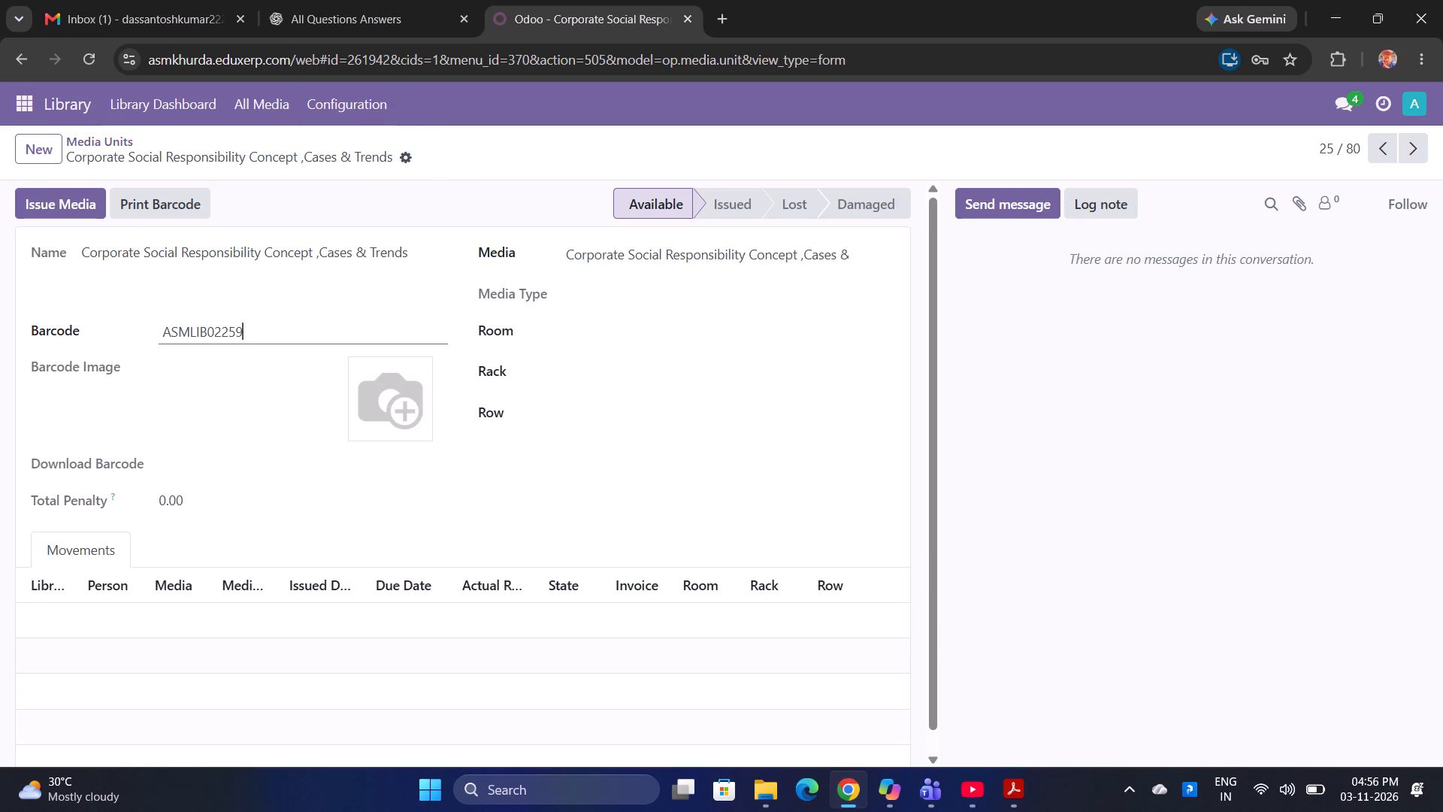
pyautogui.press('BackSpace')
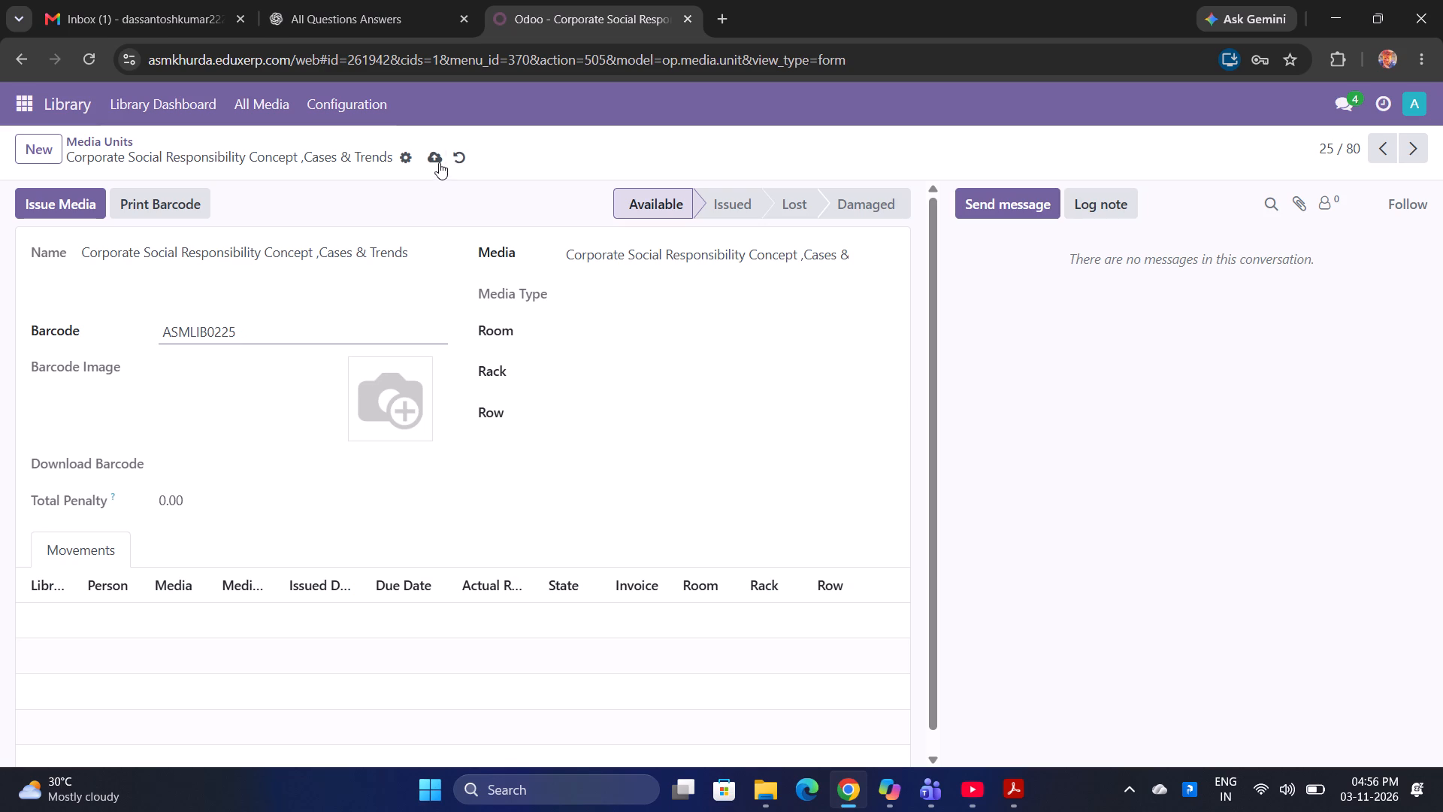
pyautogui.click(434, 155)
pyautogui.click(308, 323)
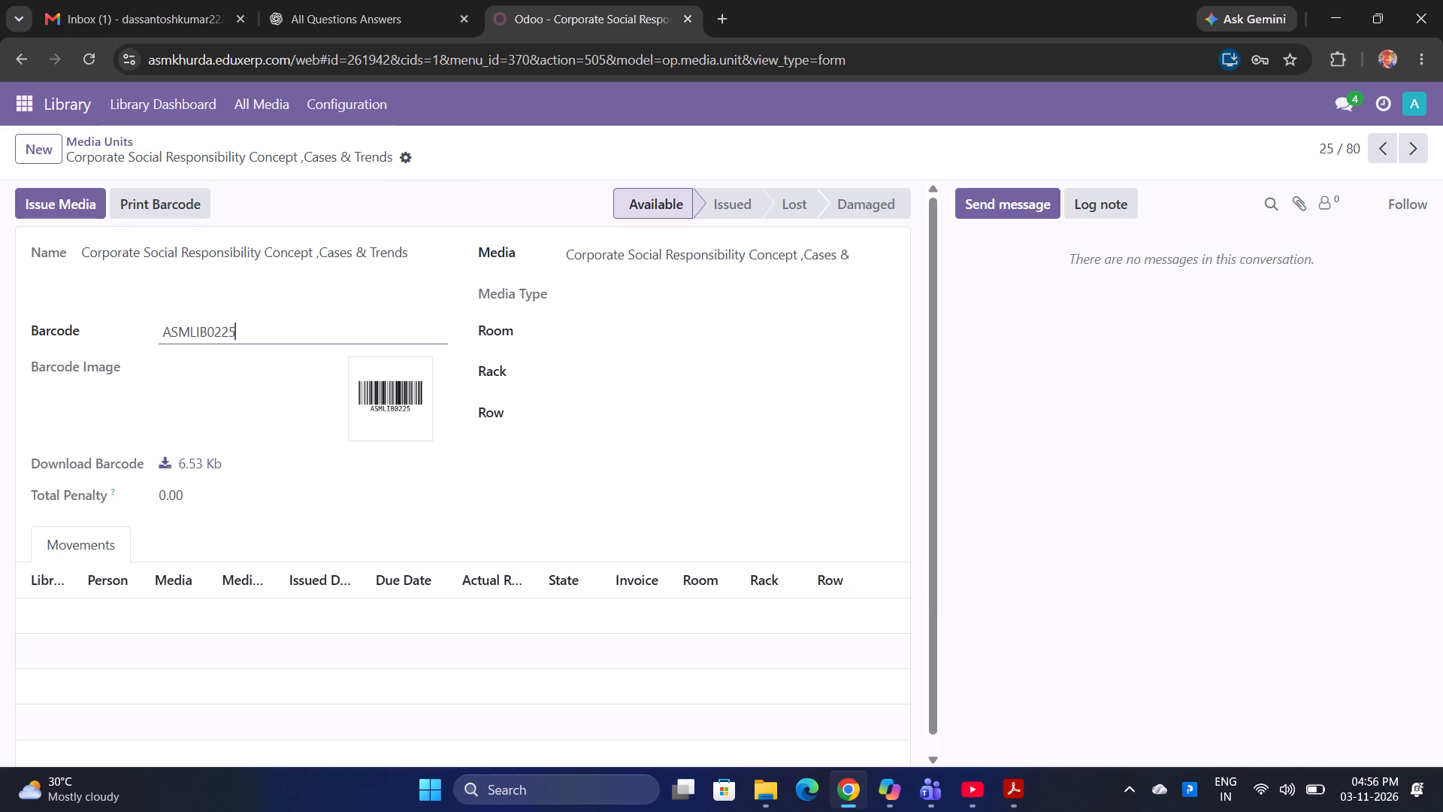
pyautogui.press('9')
pyautogui.click(434, 152)
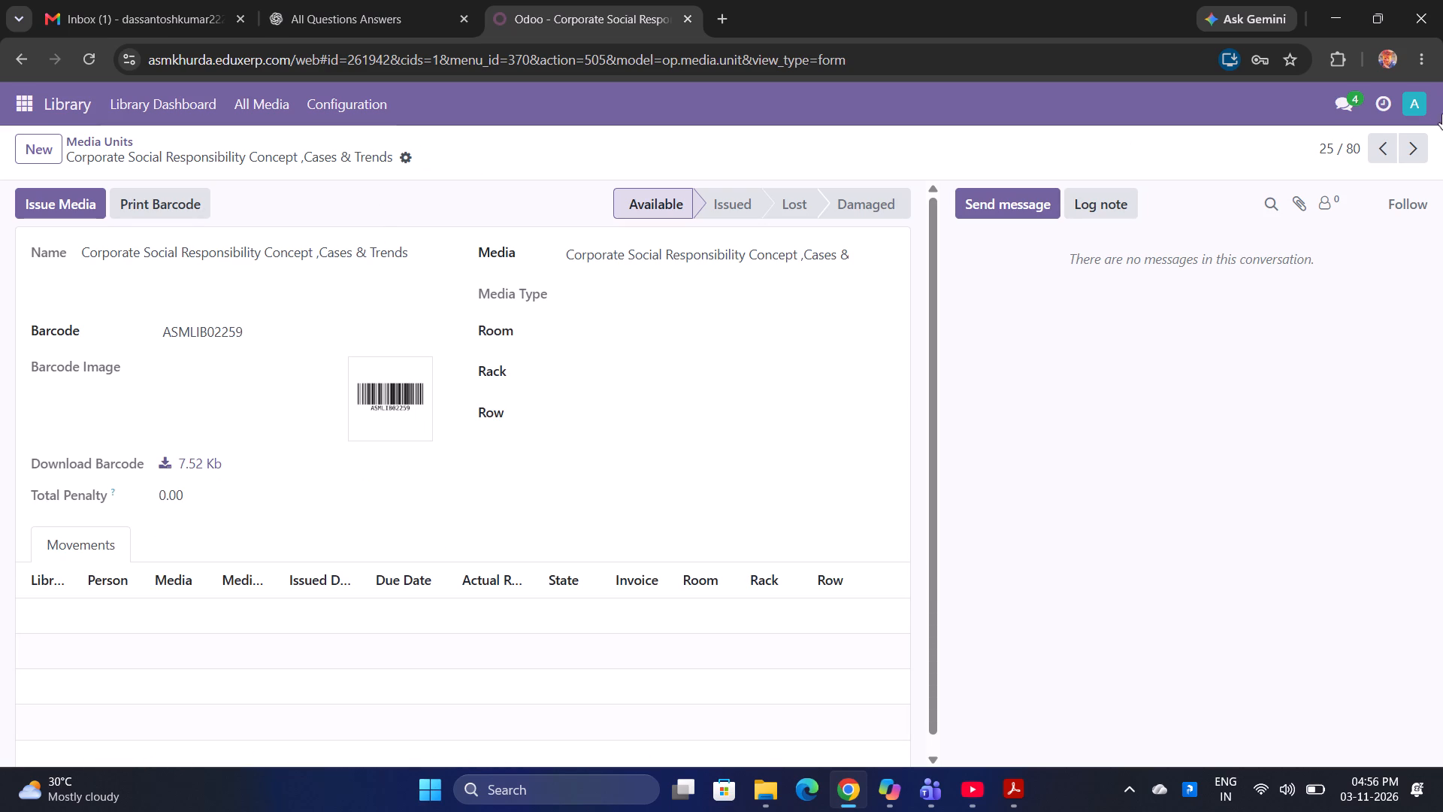
# Go to the next Corporate Social Responsibility unit, save its barcode as ASMLIB0223, then re-enter it as ASMLIB02235 and save.
pyautogui.click(1410, 141)
pyautogui.click(390, 335)
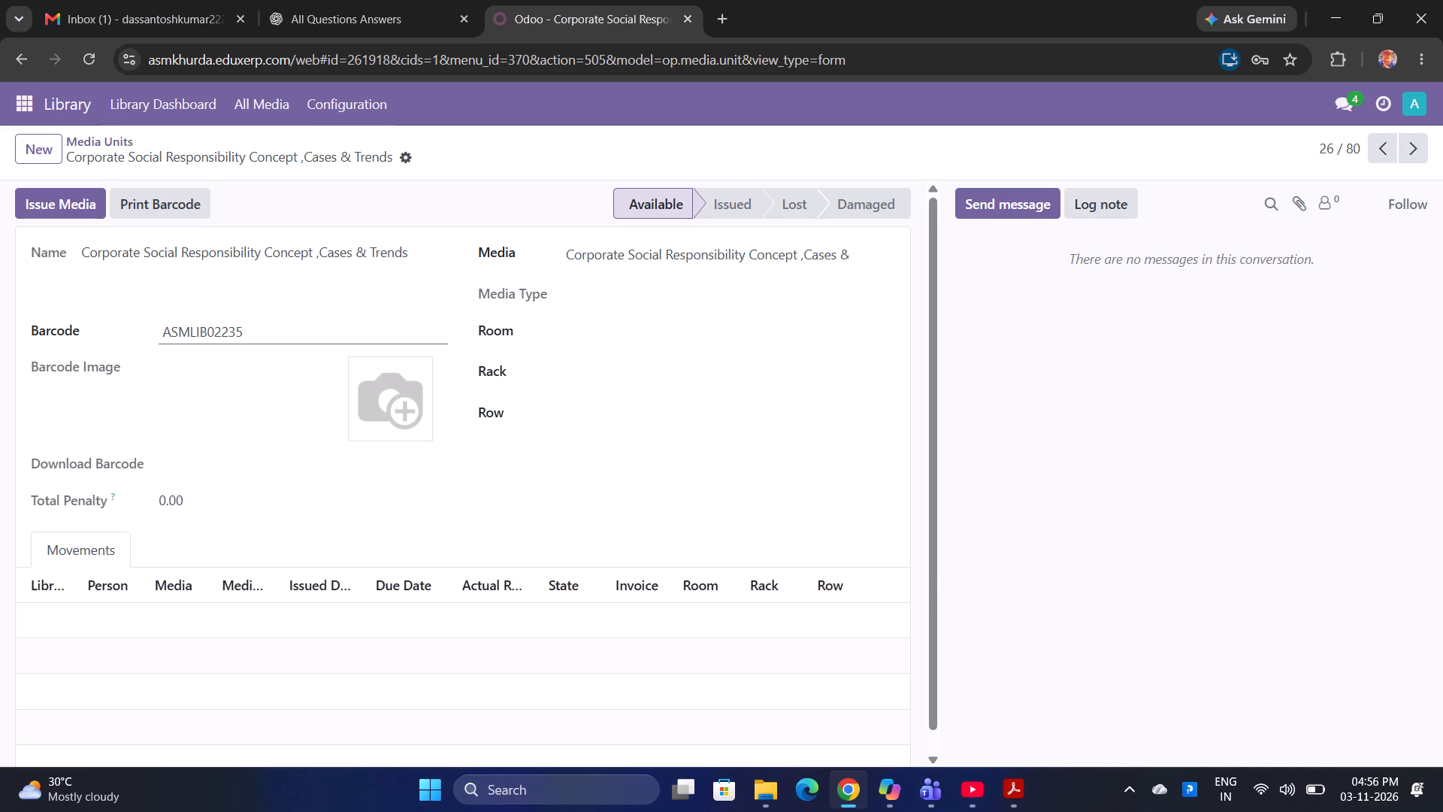
pyautogui.press('BackSpace')
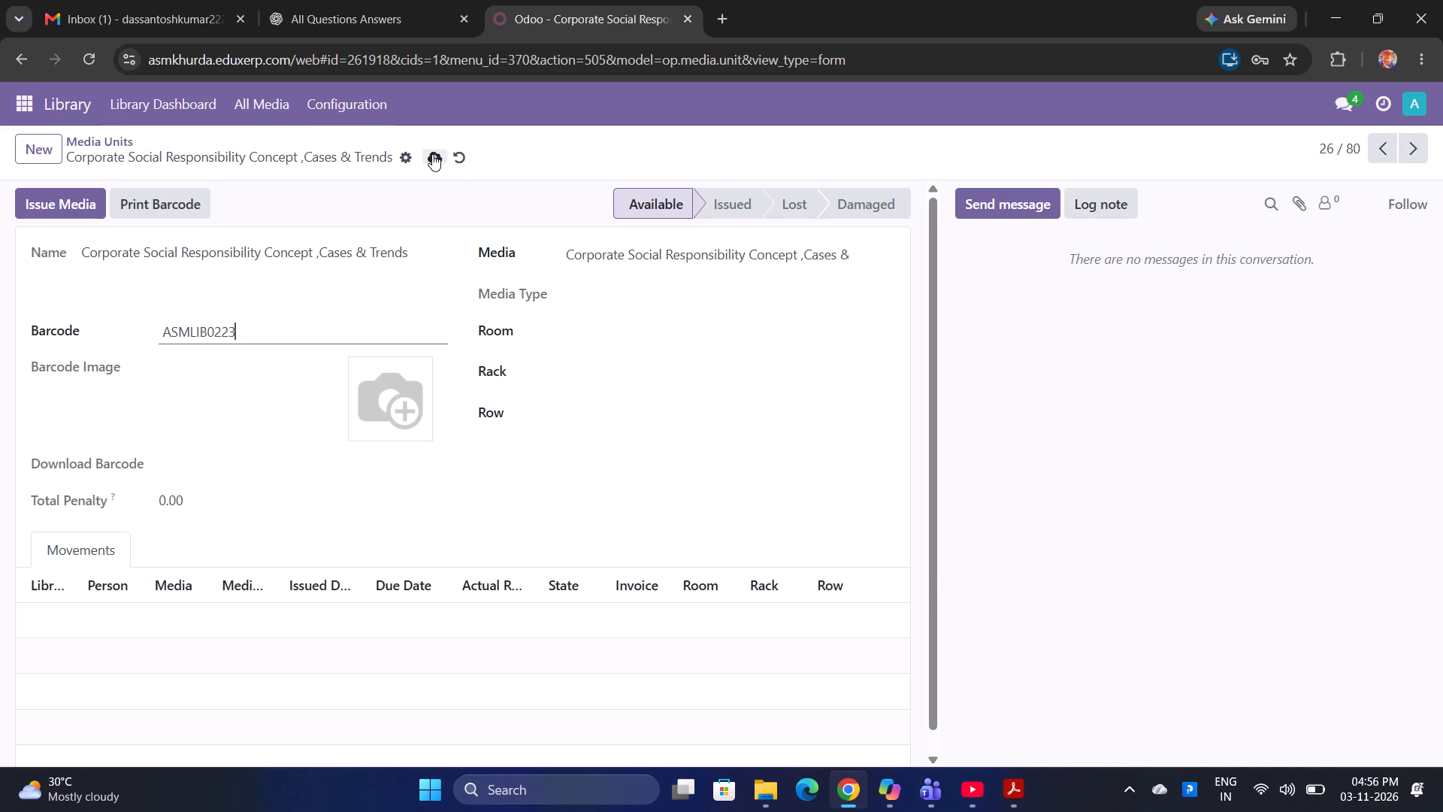
pyautogui.click(432, 154)
pyautogui.click(311, 334)
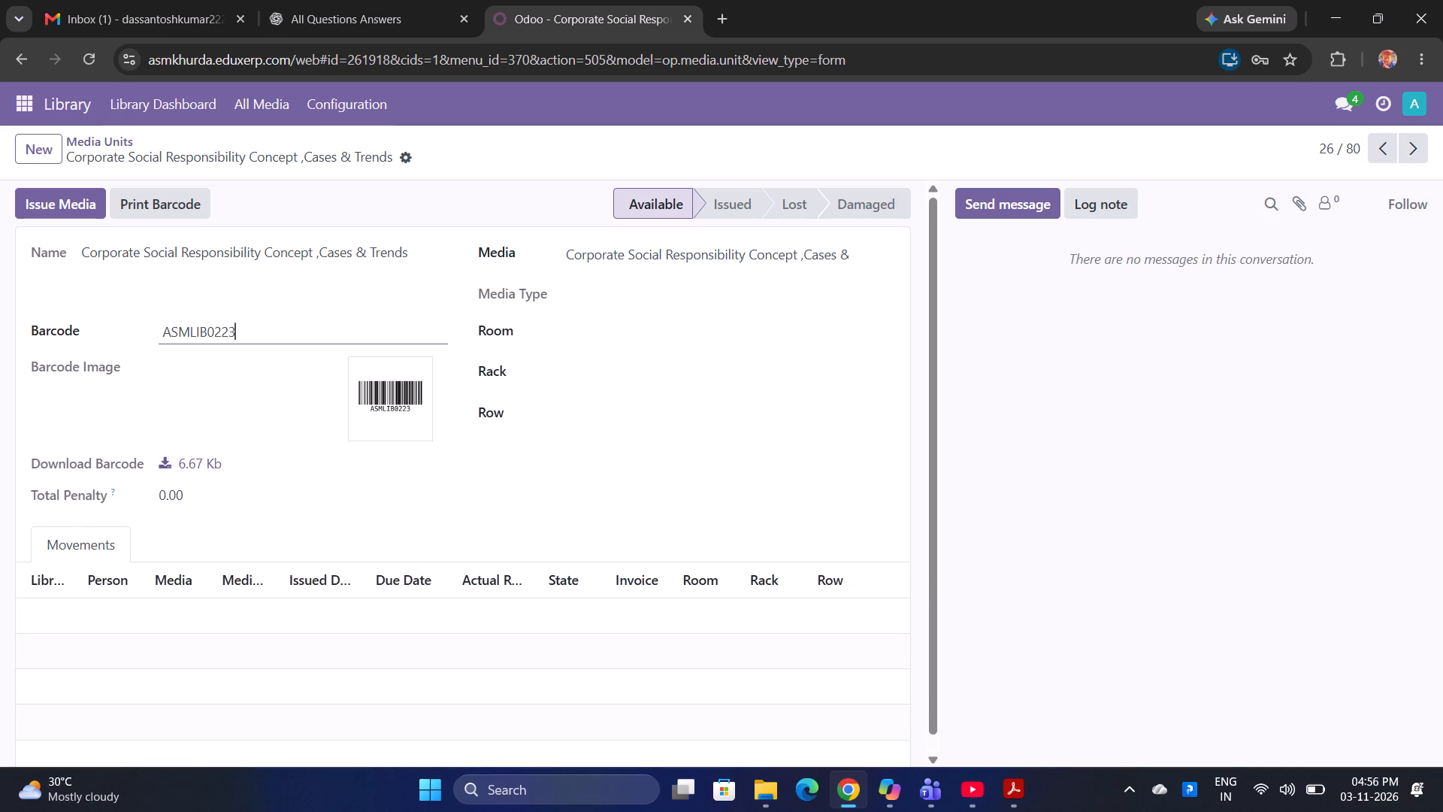
pyautogui.press('5')
pyautogui.click(431, 152)
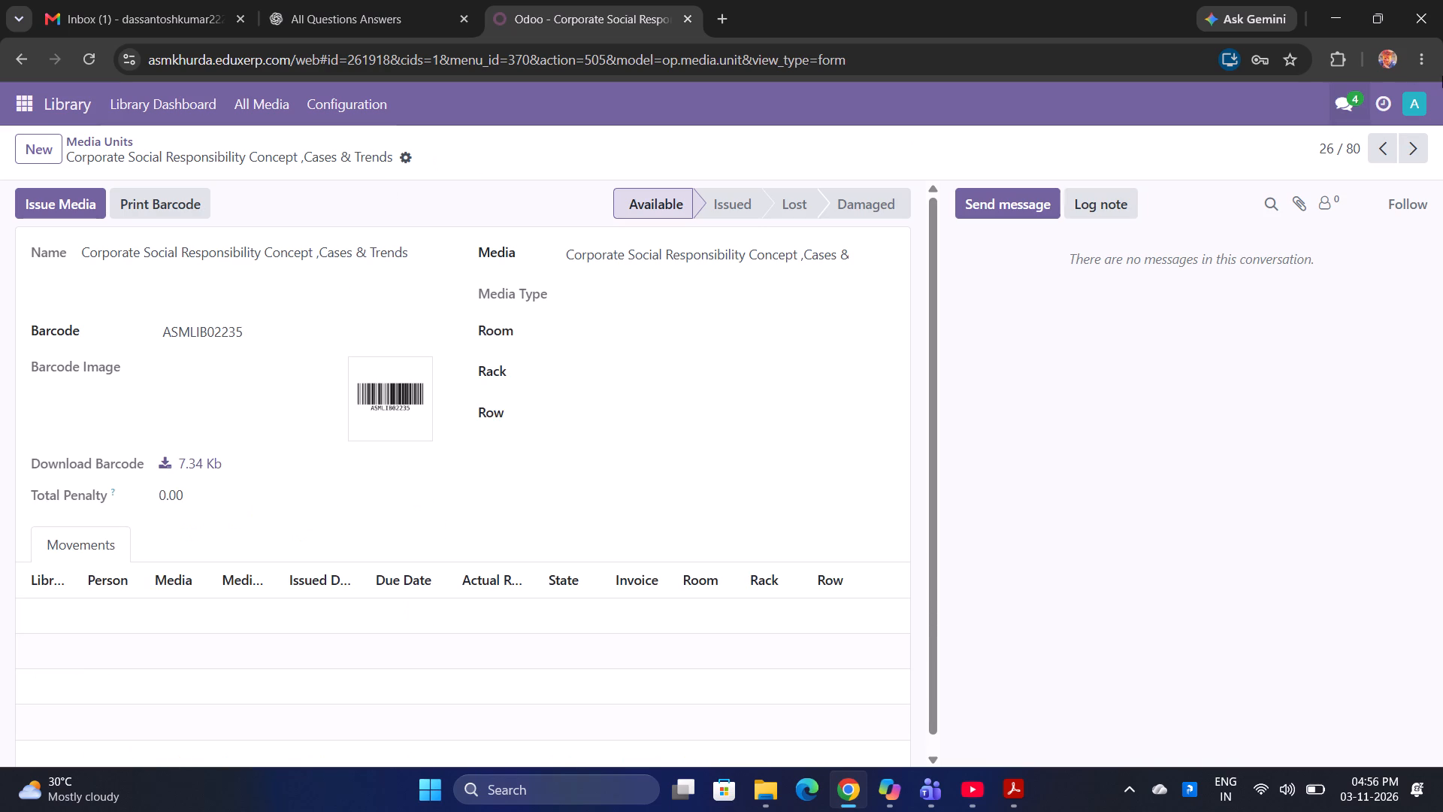
# On the following Corporate Social Responsibility unit, save the barcode as ASMLIB0223, then re-enter it as ASMLIB02233 and save again.
pyautogui.click(1409, 139)
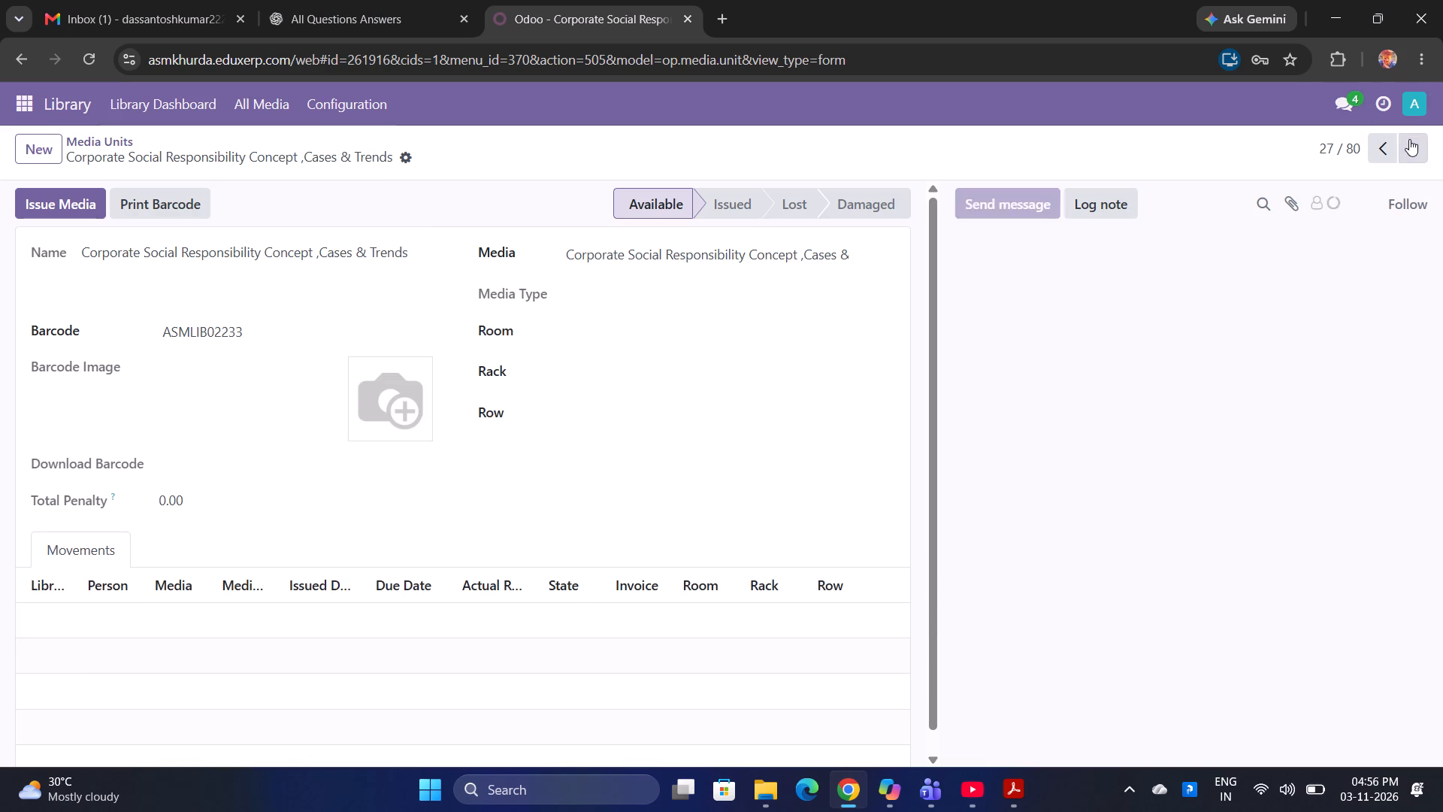
pyautogui.click(312, 328)
pyautogui.press('BackSpace')
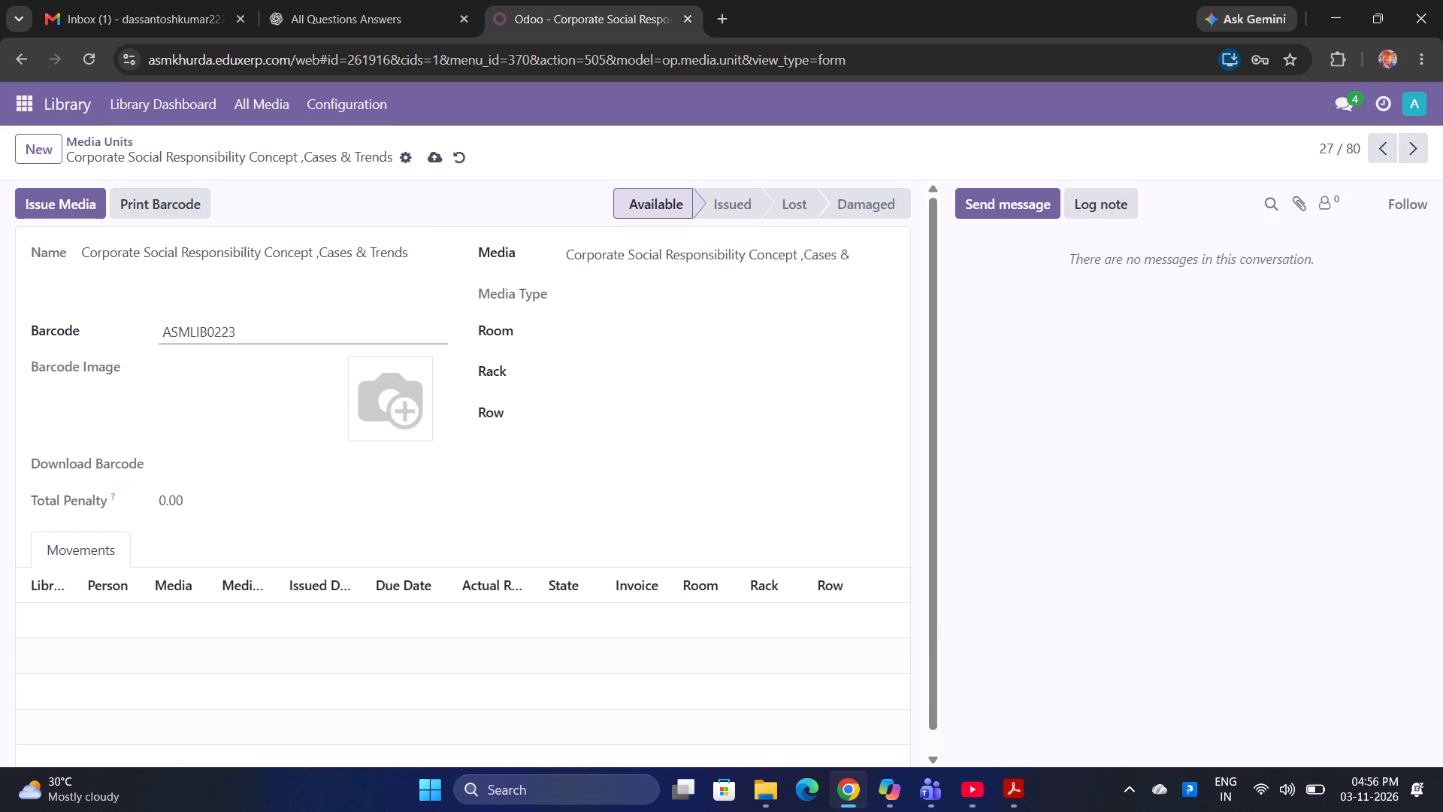
pyautogui.click(437, 152)
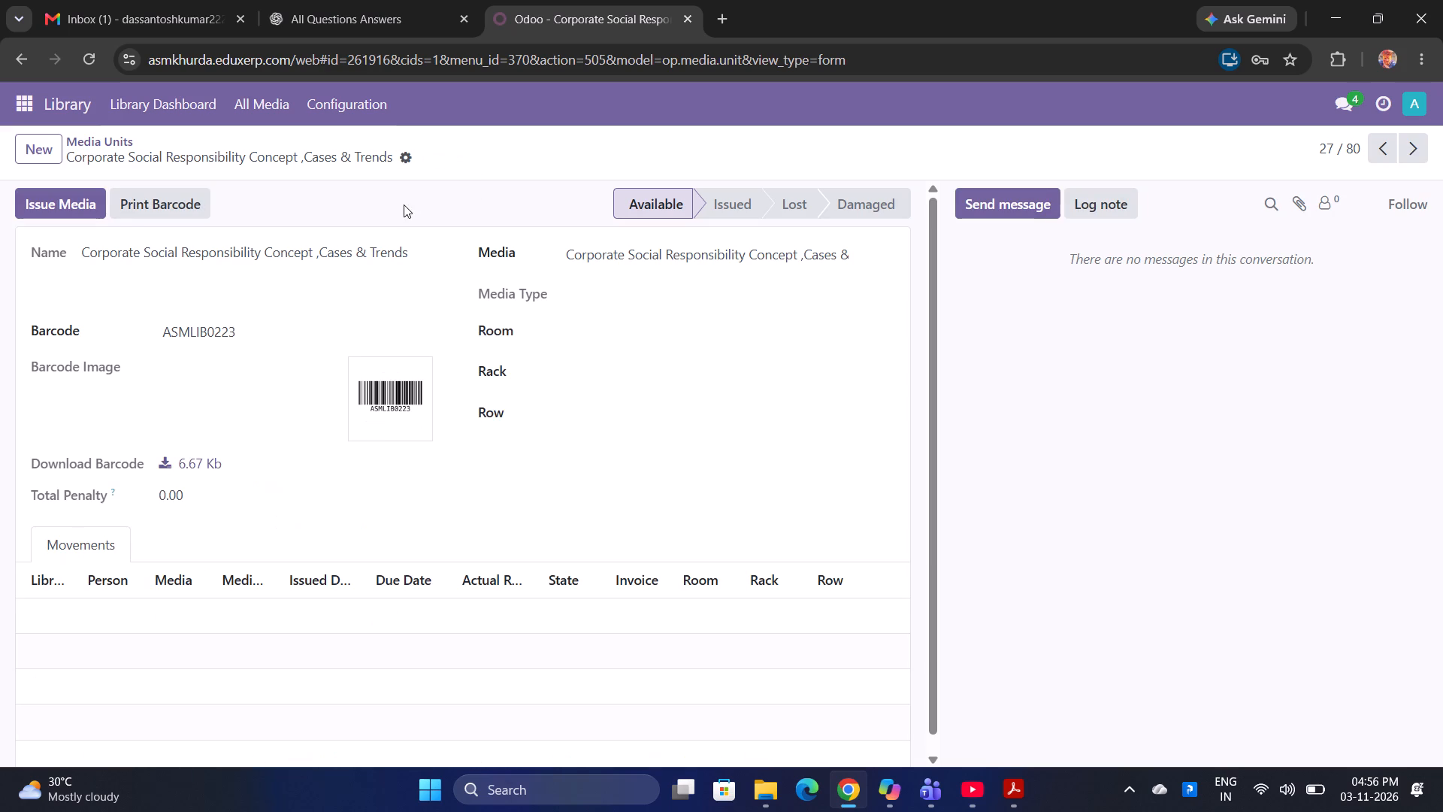
pyautogui.click(324, 327)
pyautogui.press('3')
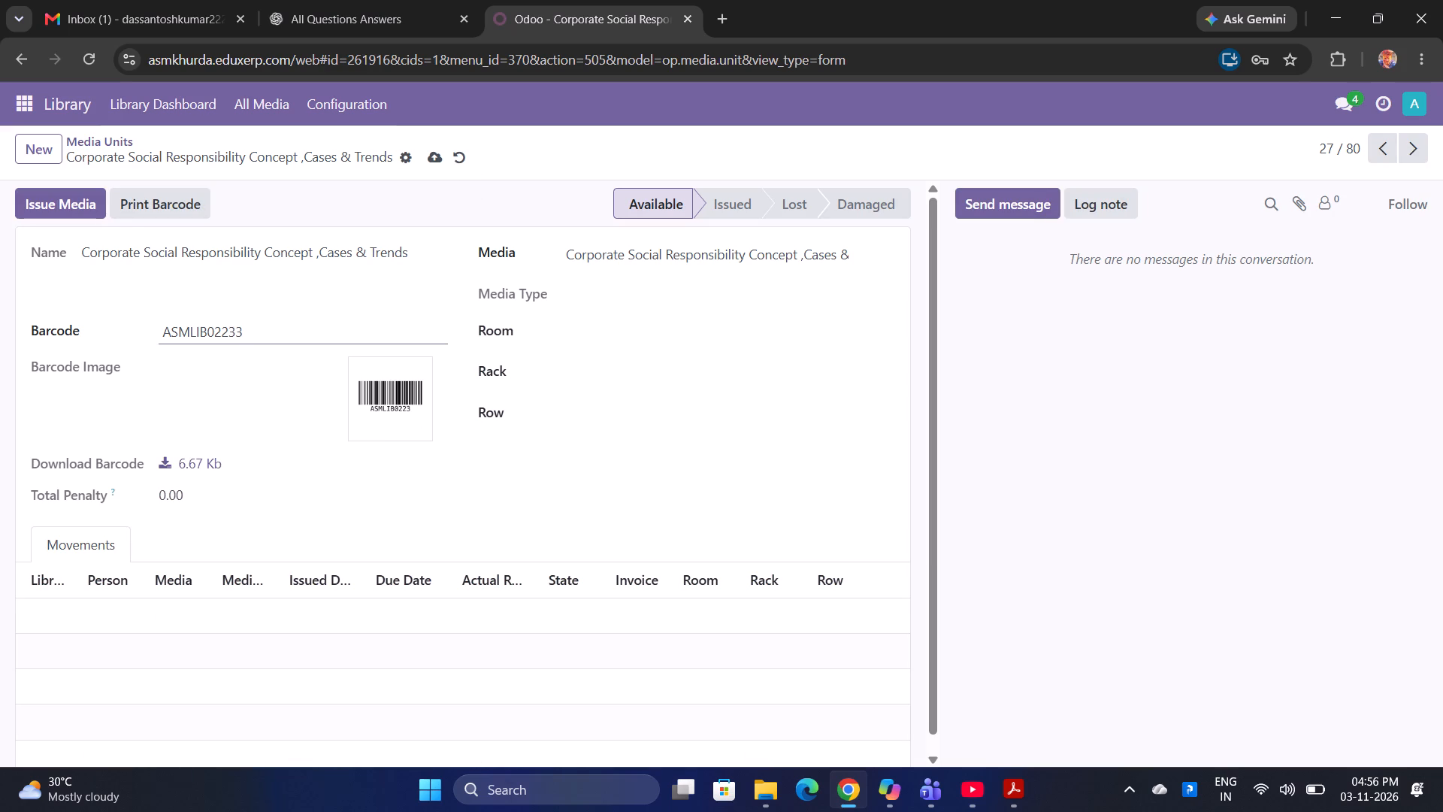
pyautogui.click(434, 147)
pyautogui.click(431, 153)
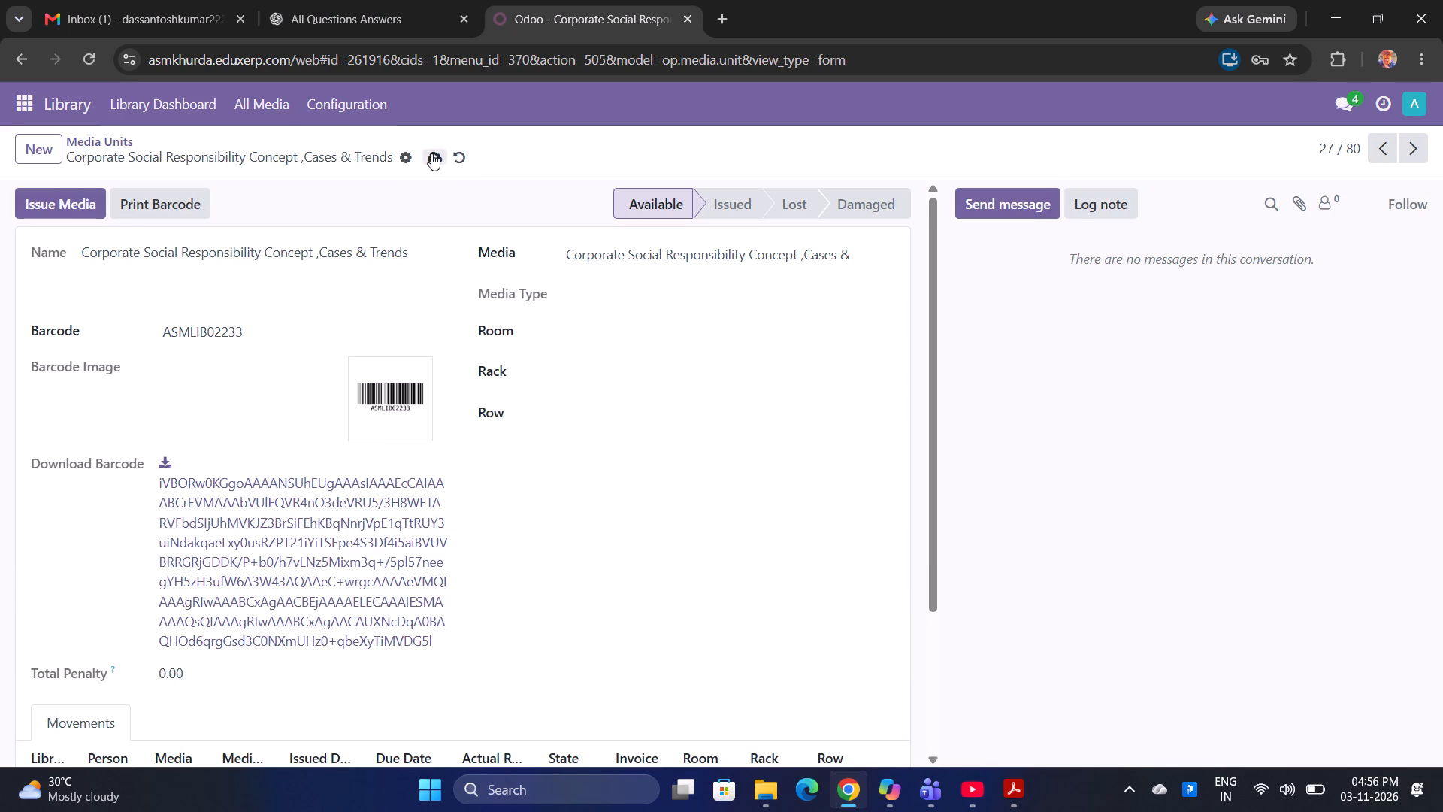
# Advance to the next Corporate Social Responsibility unit, save its barcode as ASMLIB0223, then re-enter it as ASMLIB02236 and save.
pyautogui.click(1411, 145)
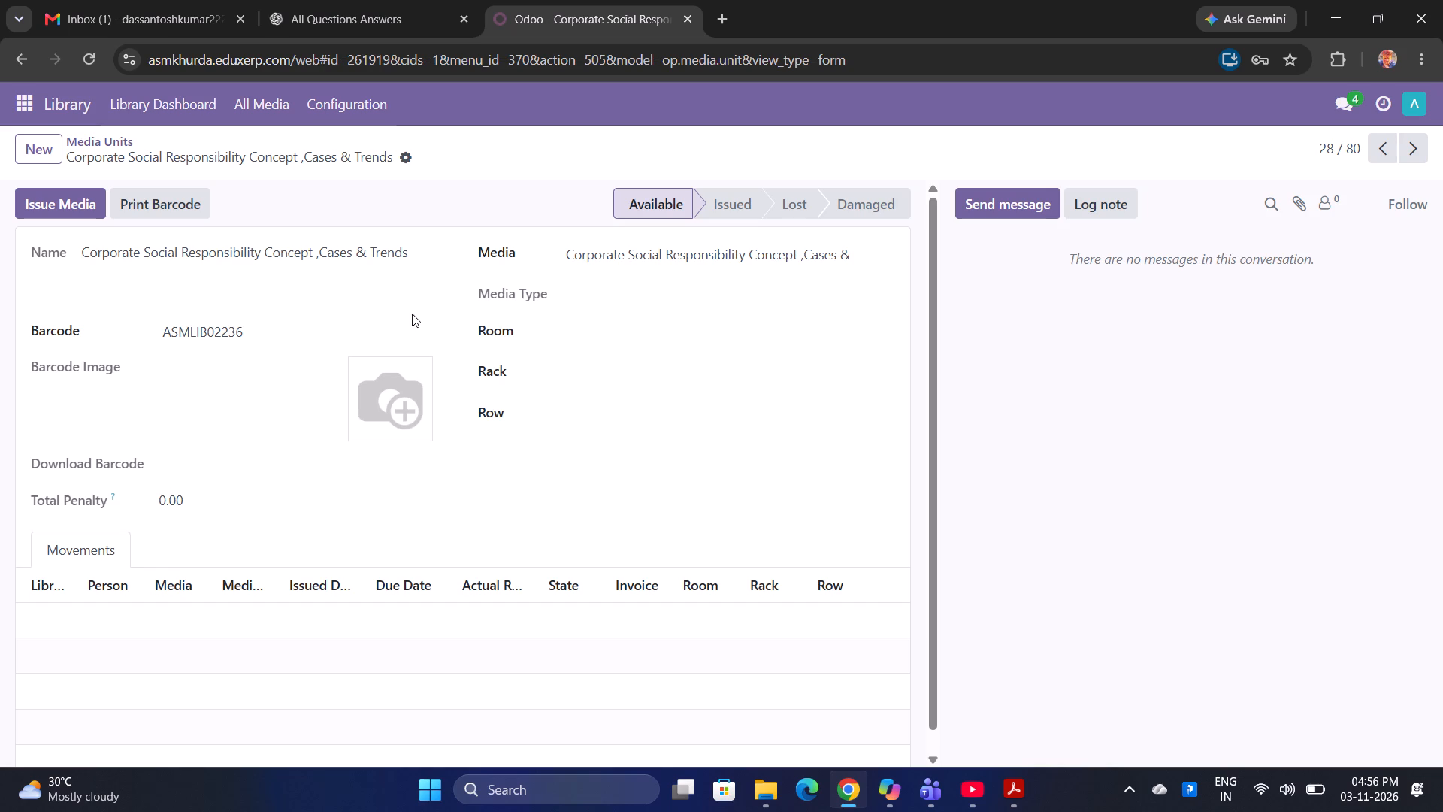
pyautogui.click(401, 328)
pyautogui.press('BackSpace')
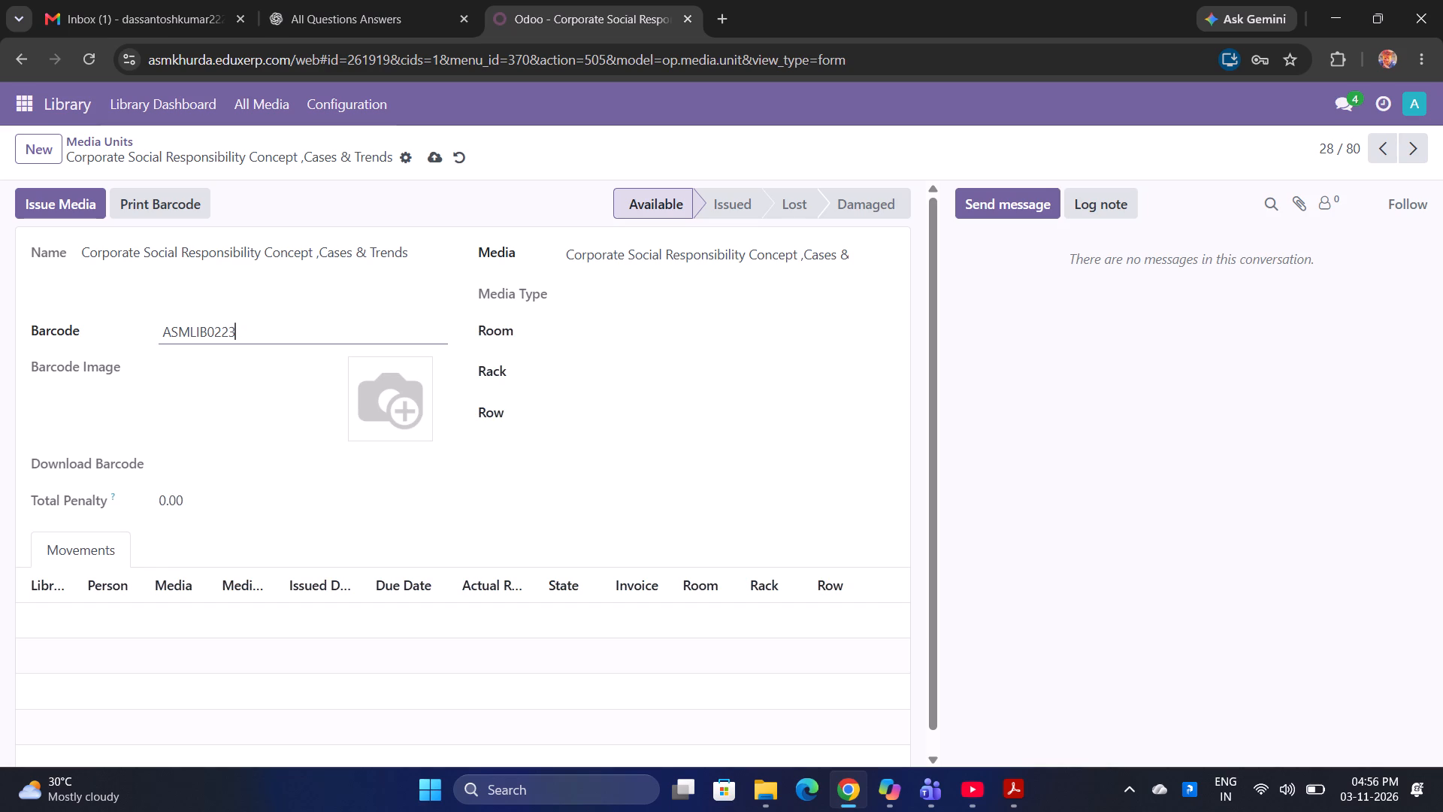
pyautogui.click(436, 159)
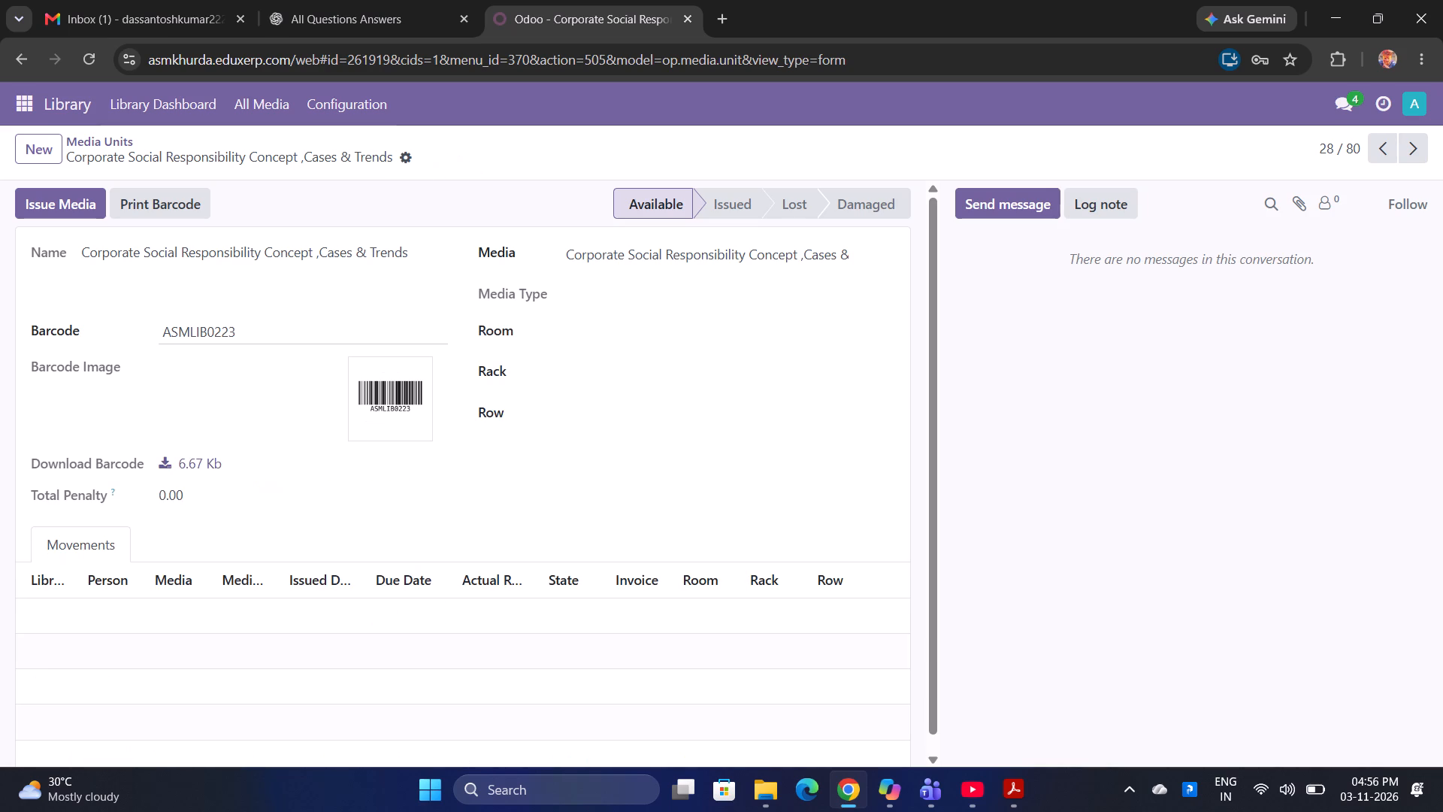
pyautogui.click(317, 344)
pyautogui.press('6')
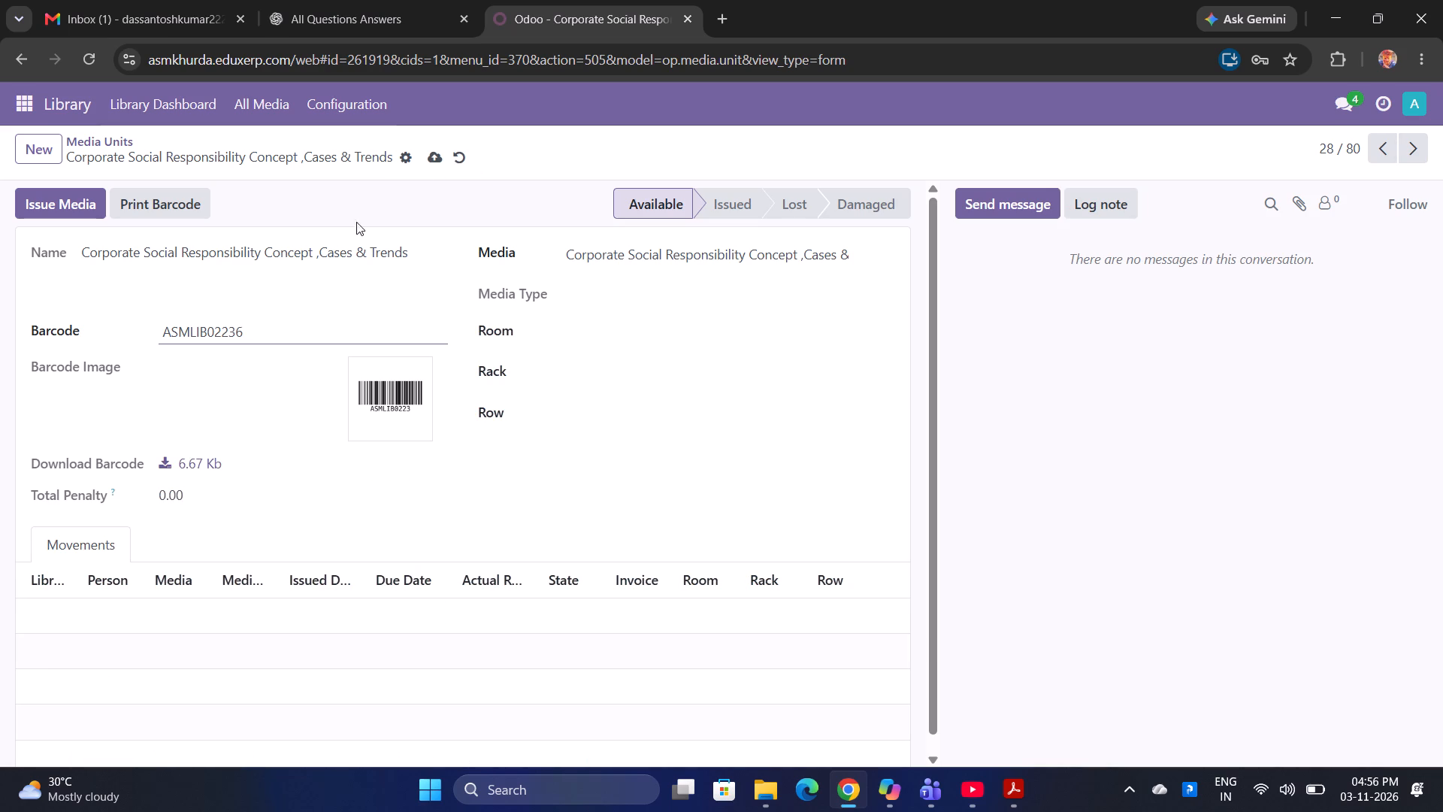
pyautogui.click(431, 160)
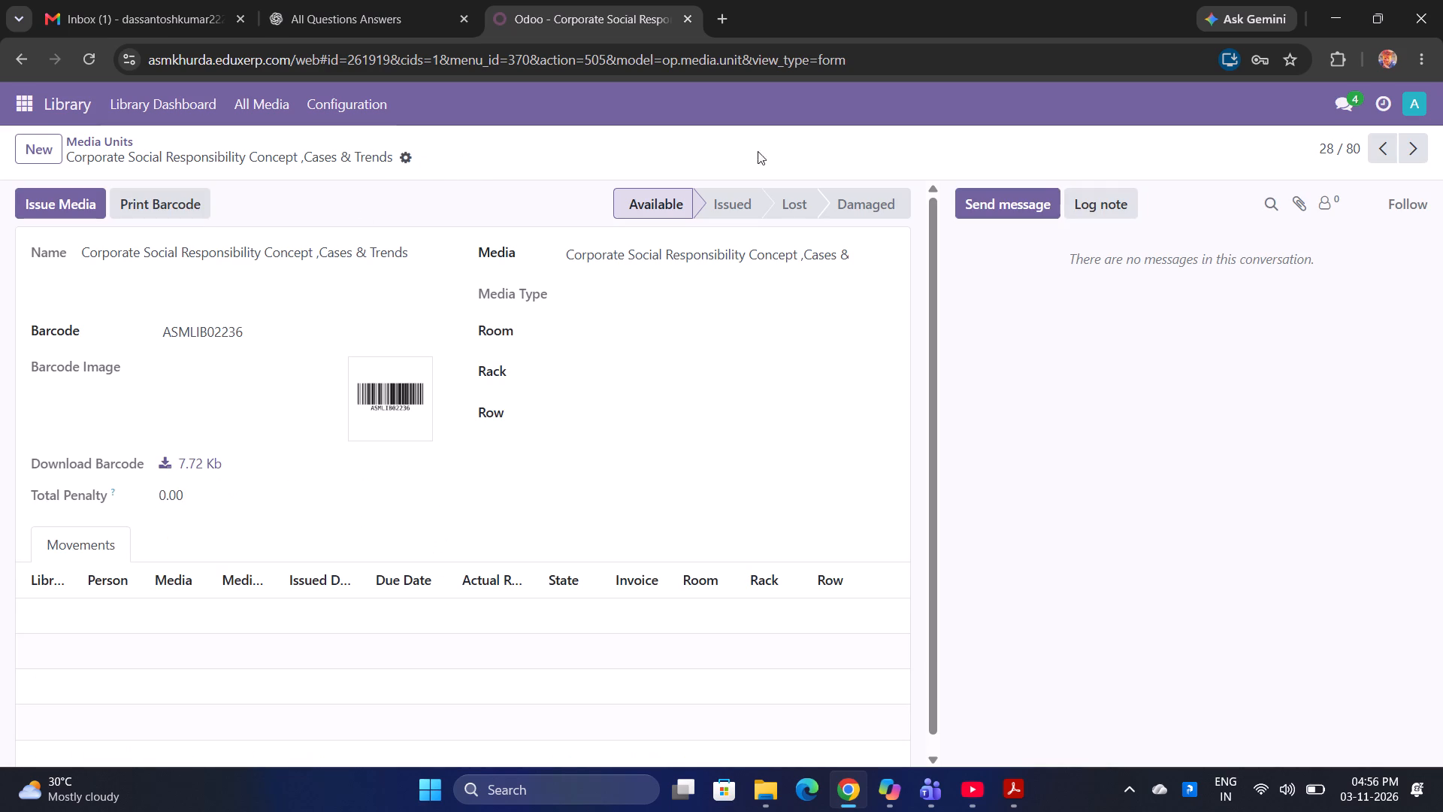
# On the next Corporate Social Responsibility unit, save the barcode as ASMLIB0223, then re-enter it as ASMLIB02234 and save.
pyautogui.click(1413, 150)
pyautogui.click(386, 335)
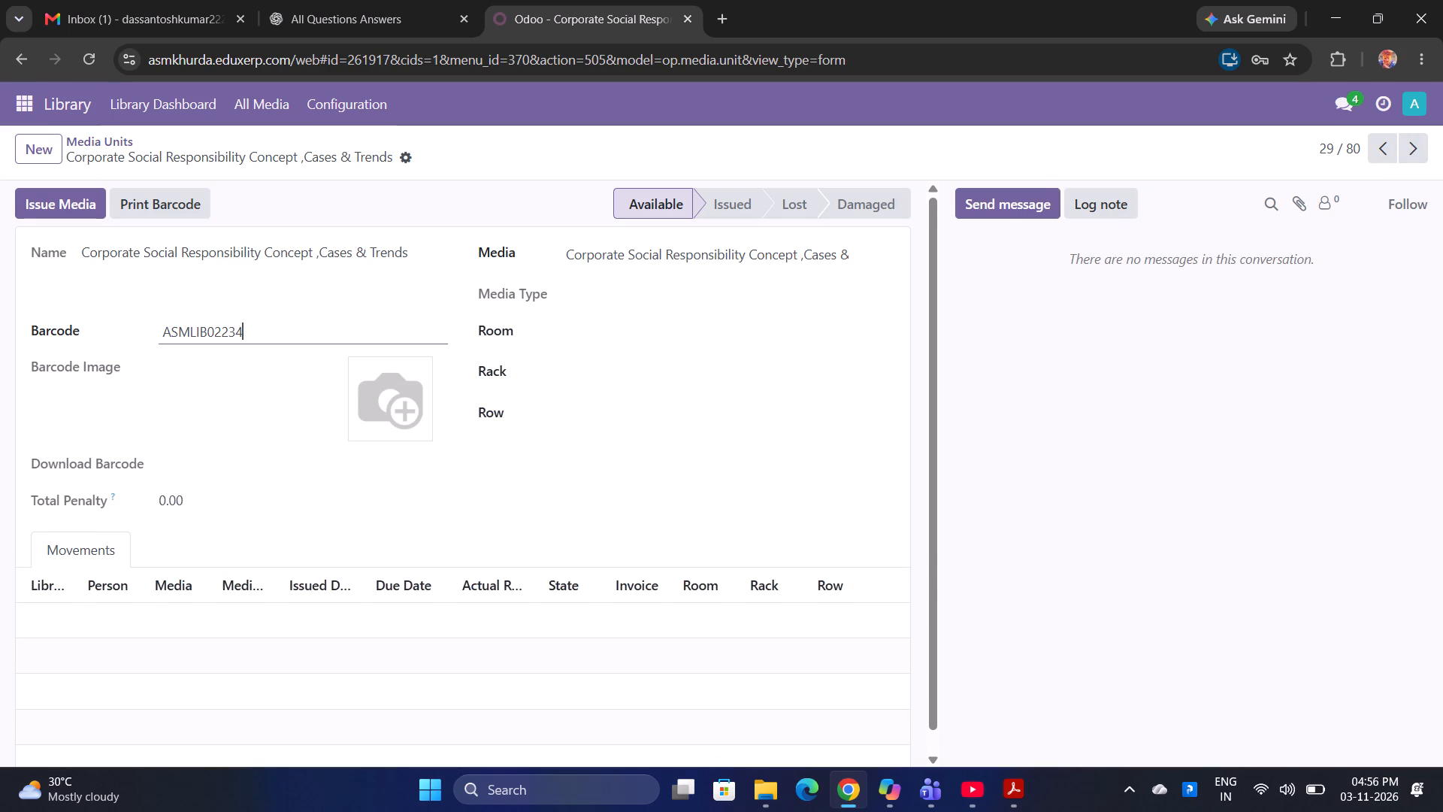
pyautogui.press('BackSpace')
pyautogui.click(434, 156)
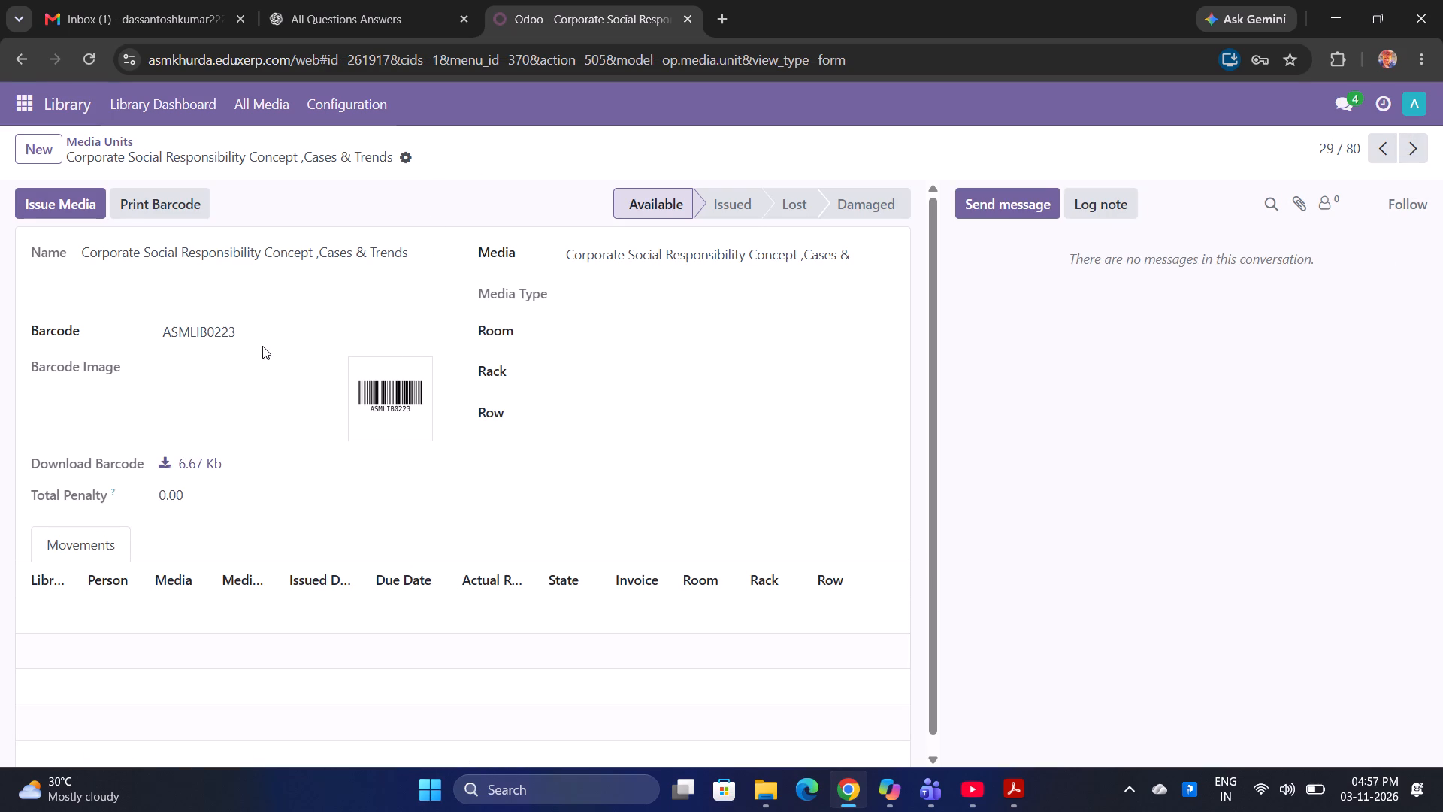
pyautogui.click(268, 333)
pyautogui.press('4')
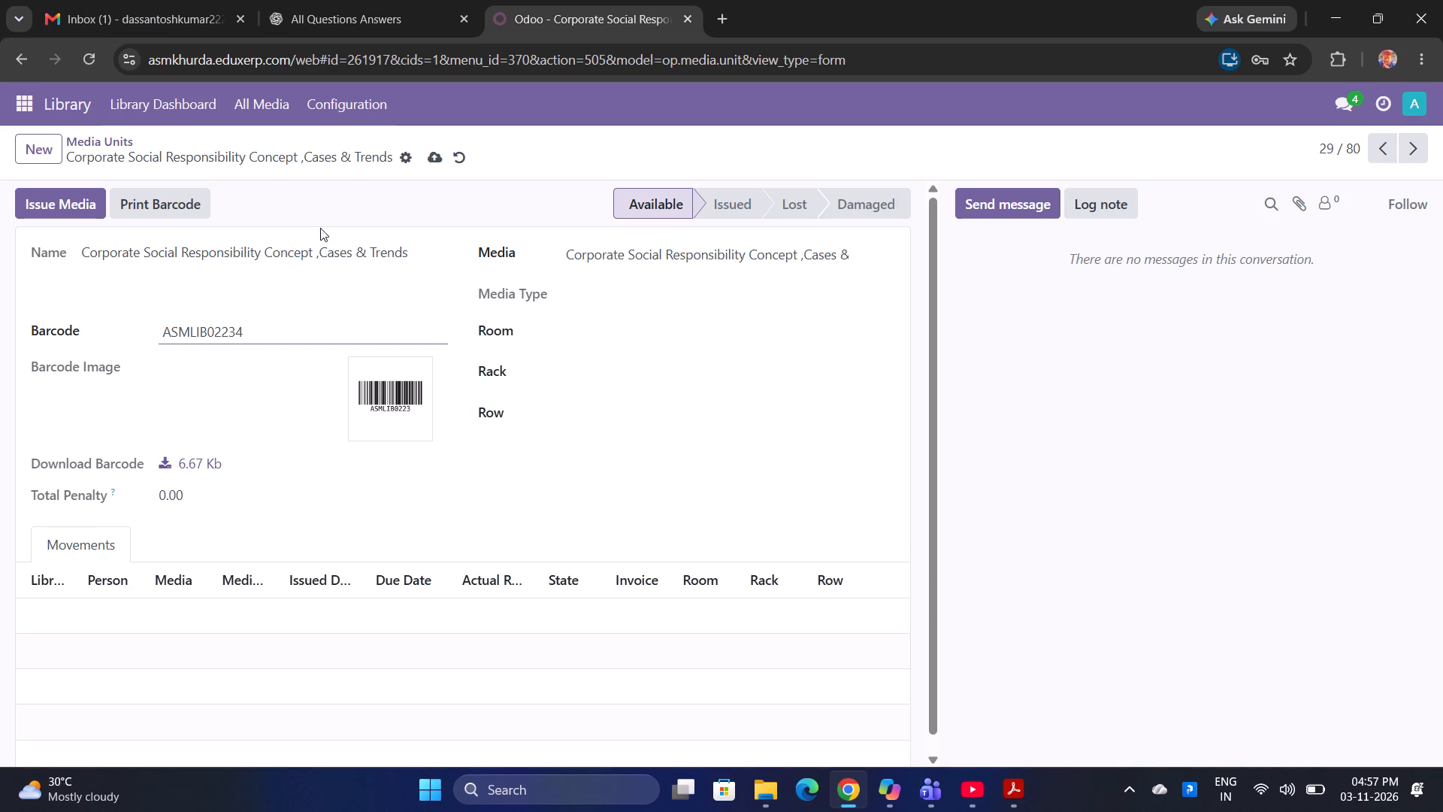
pyautogui.click(428, 153)
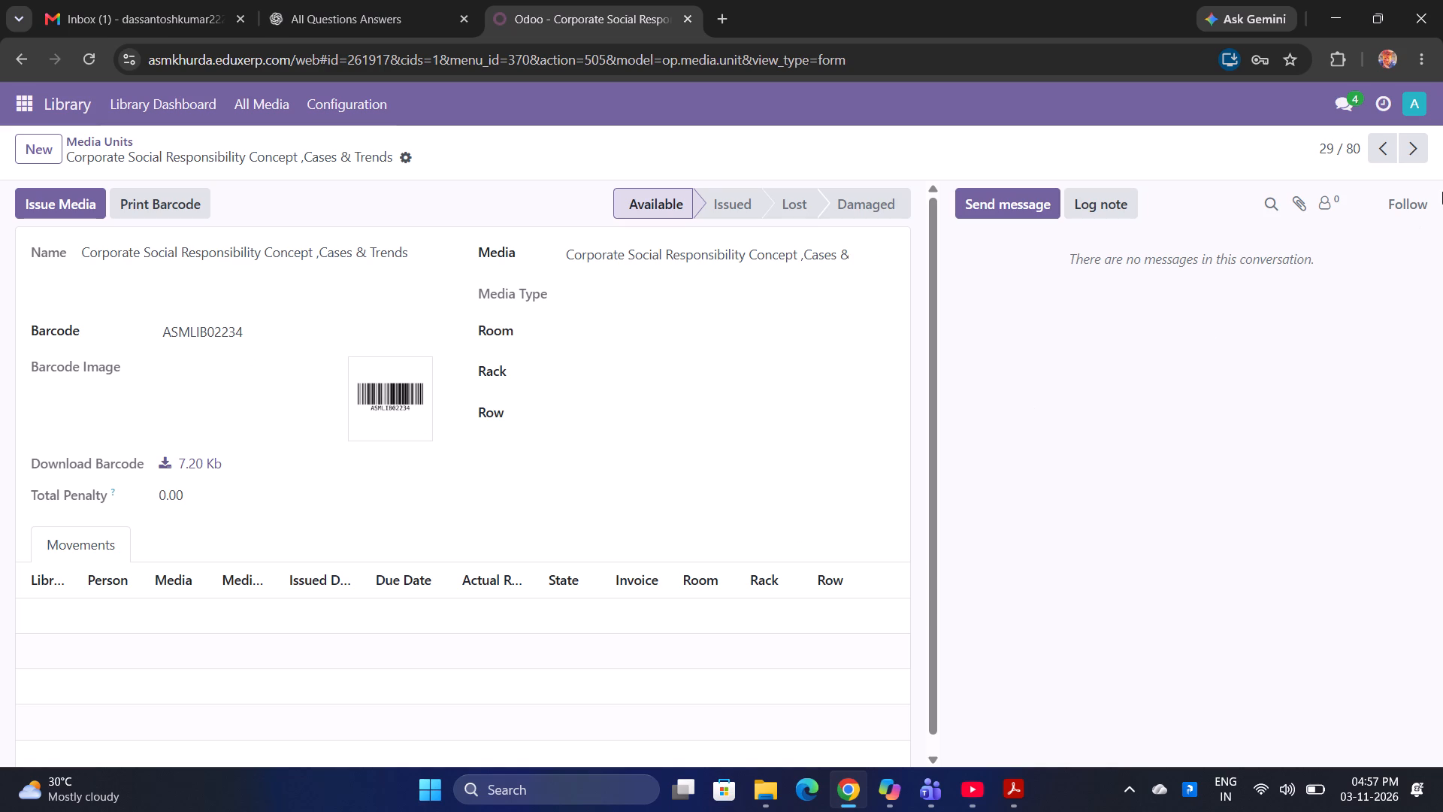
# Move to the following Corporate Social Responsibility unit, save its barcode as ASMLIB0224, then re-enter it as ASMLIB02244 and save.
pyautogui.click(1411, 141)
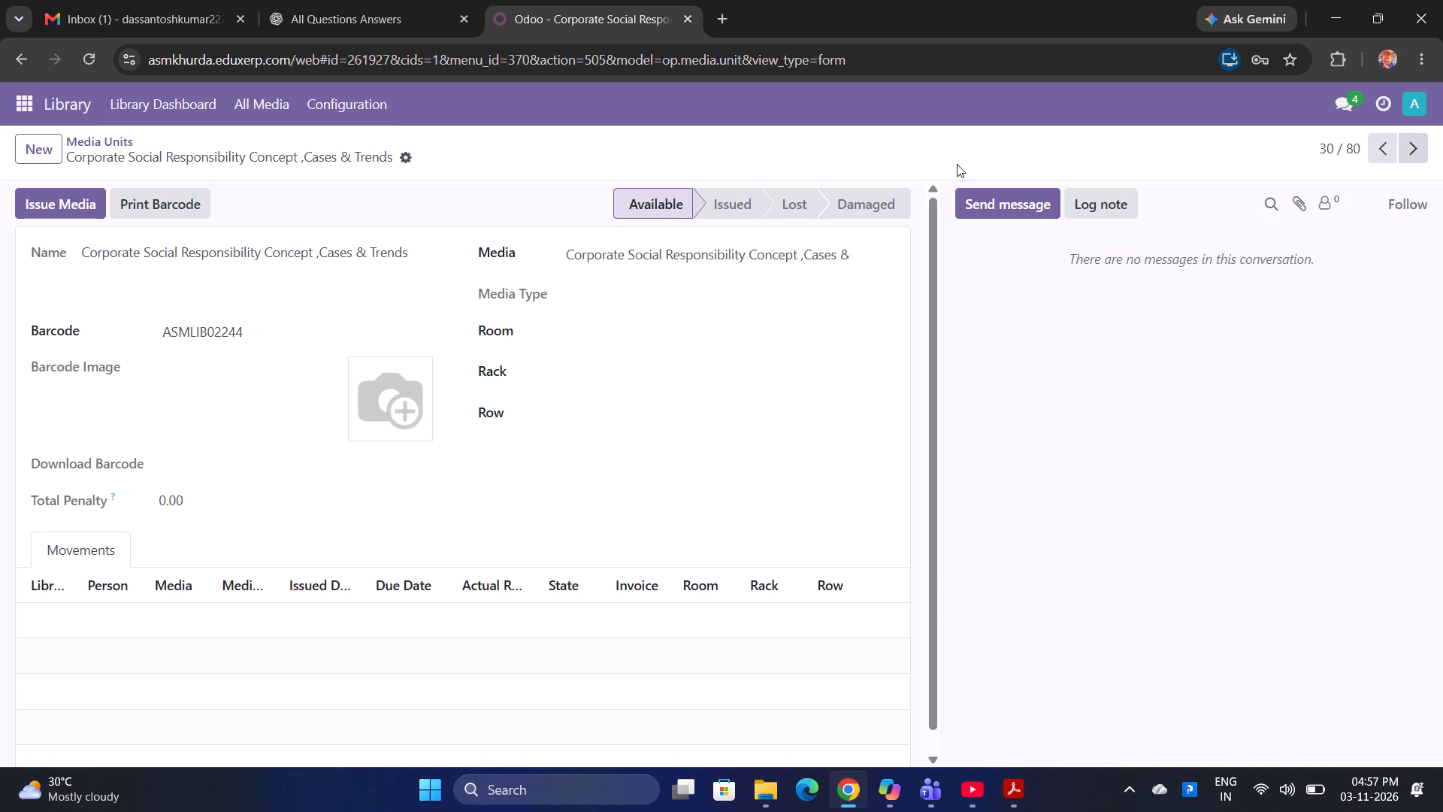
pyautogui.click(413, 325)
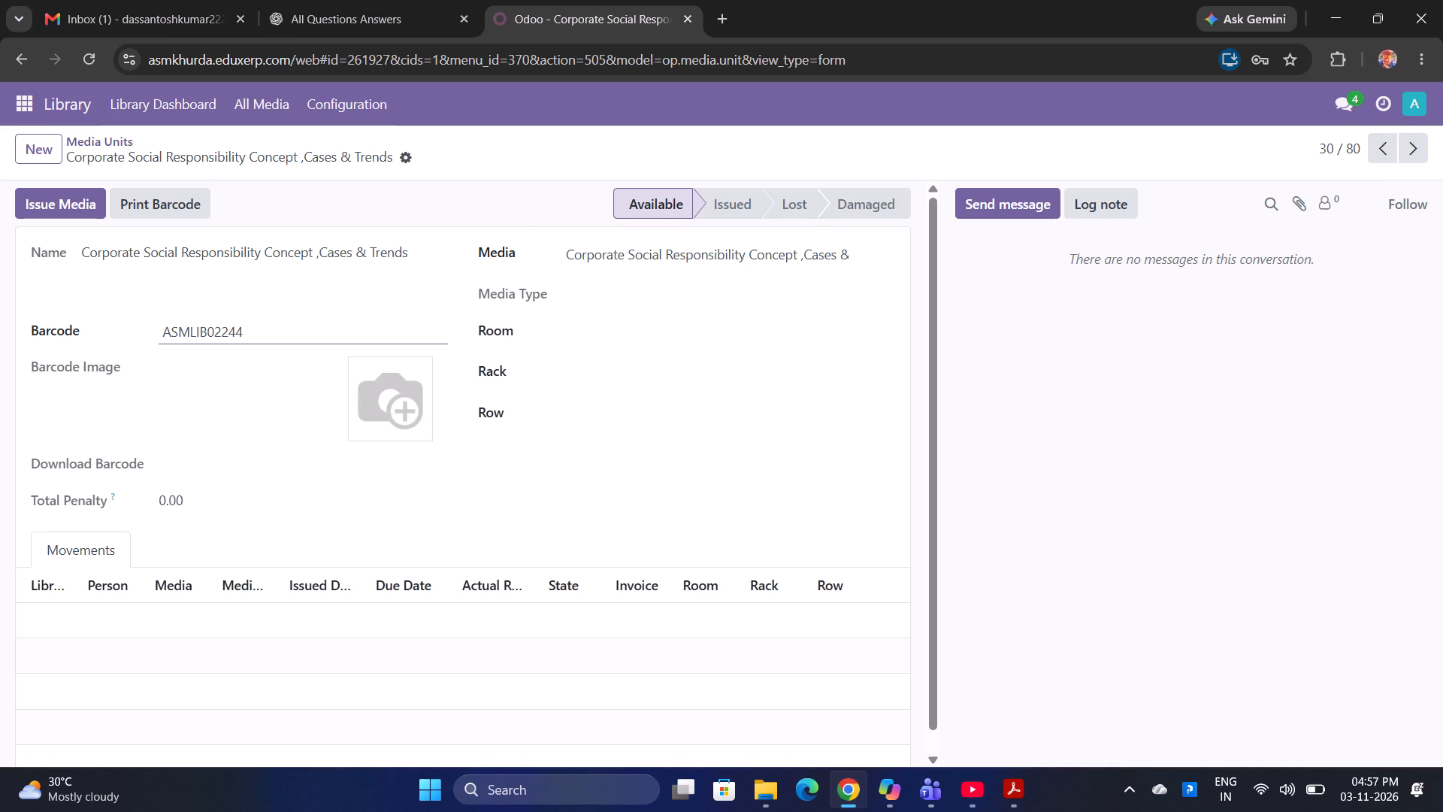
pyautogui.press('BackSpace')
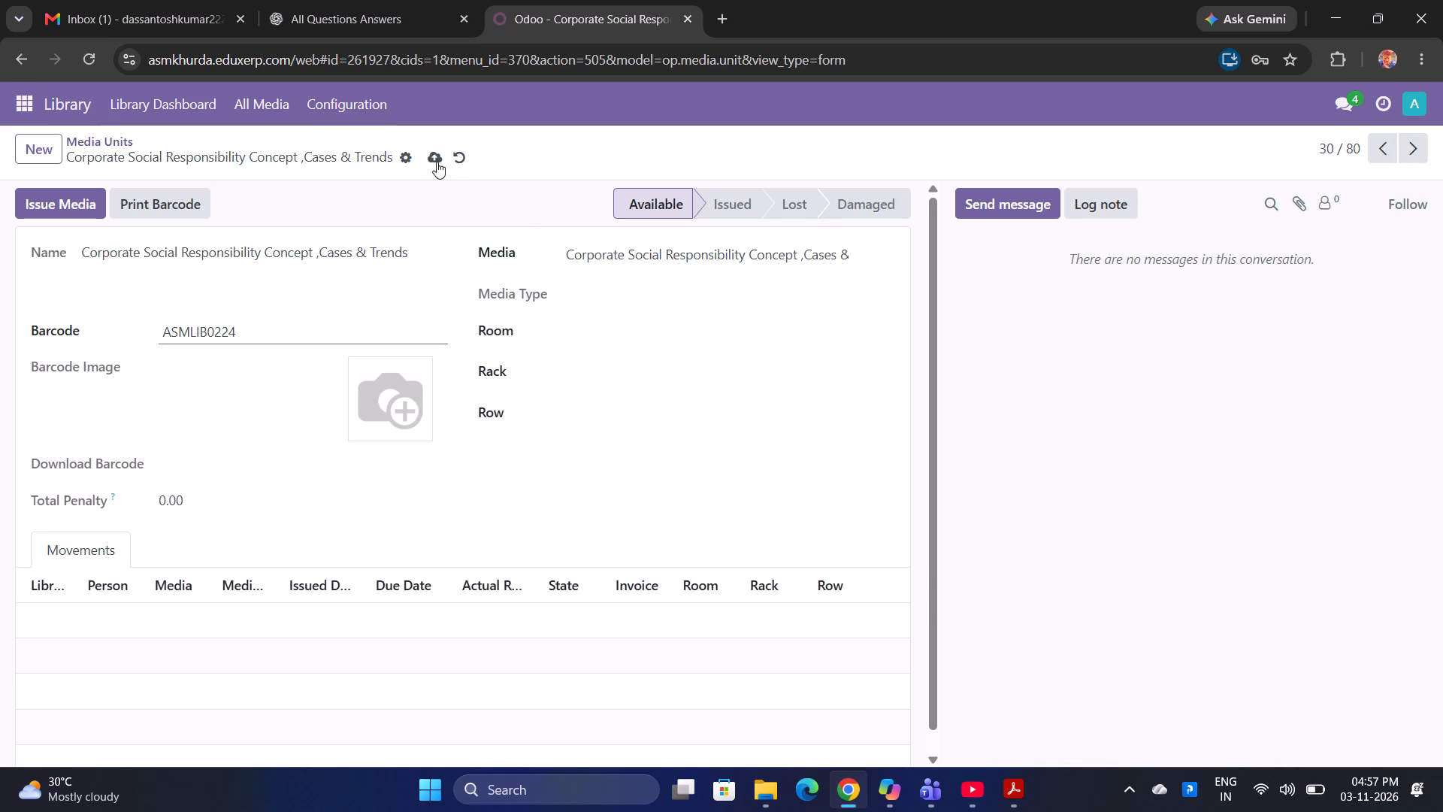
pyautogui.click(435, 158)
pyautogui.click(244, 332)
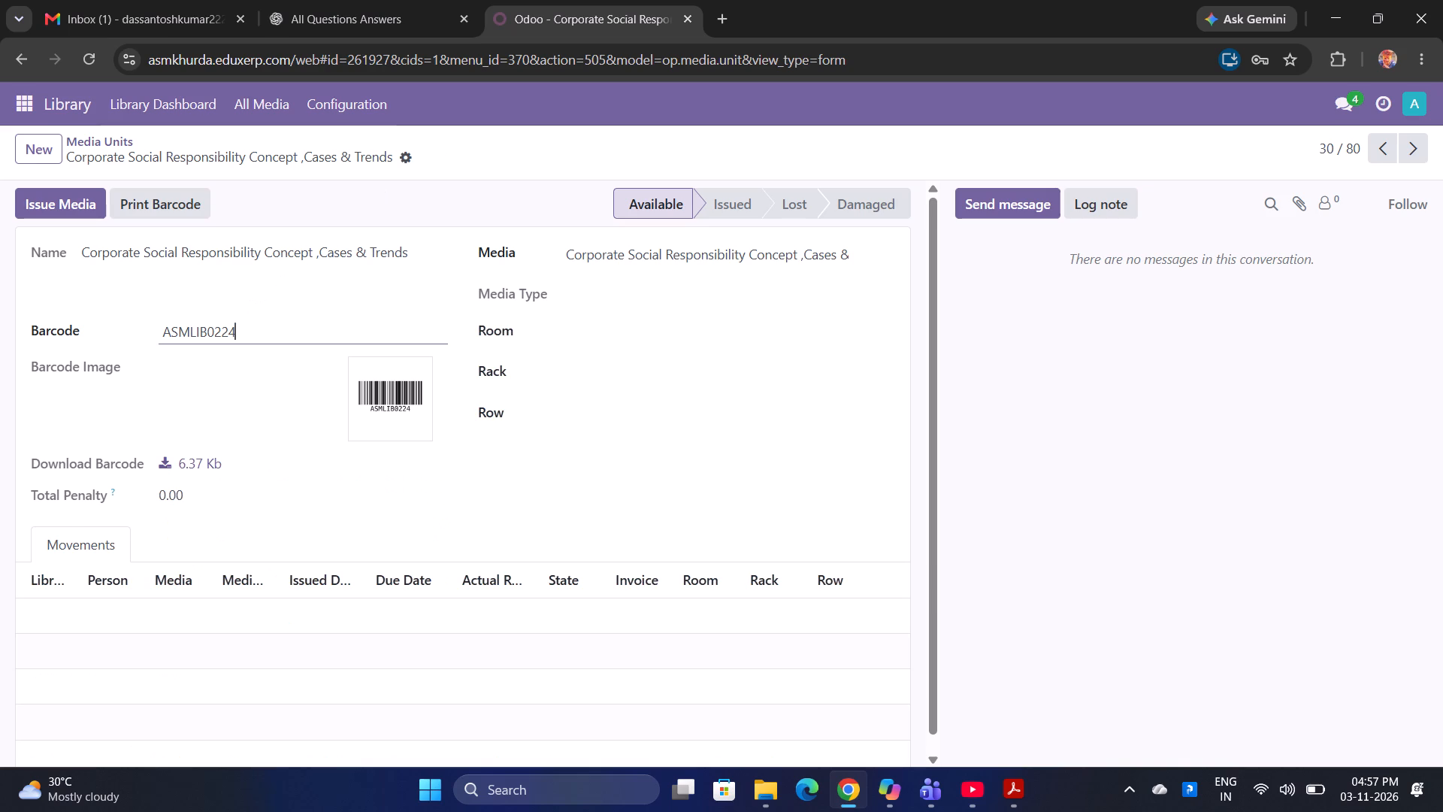
pyautogui.press('4')
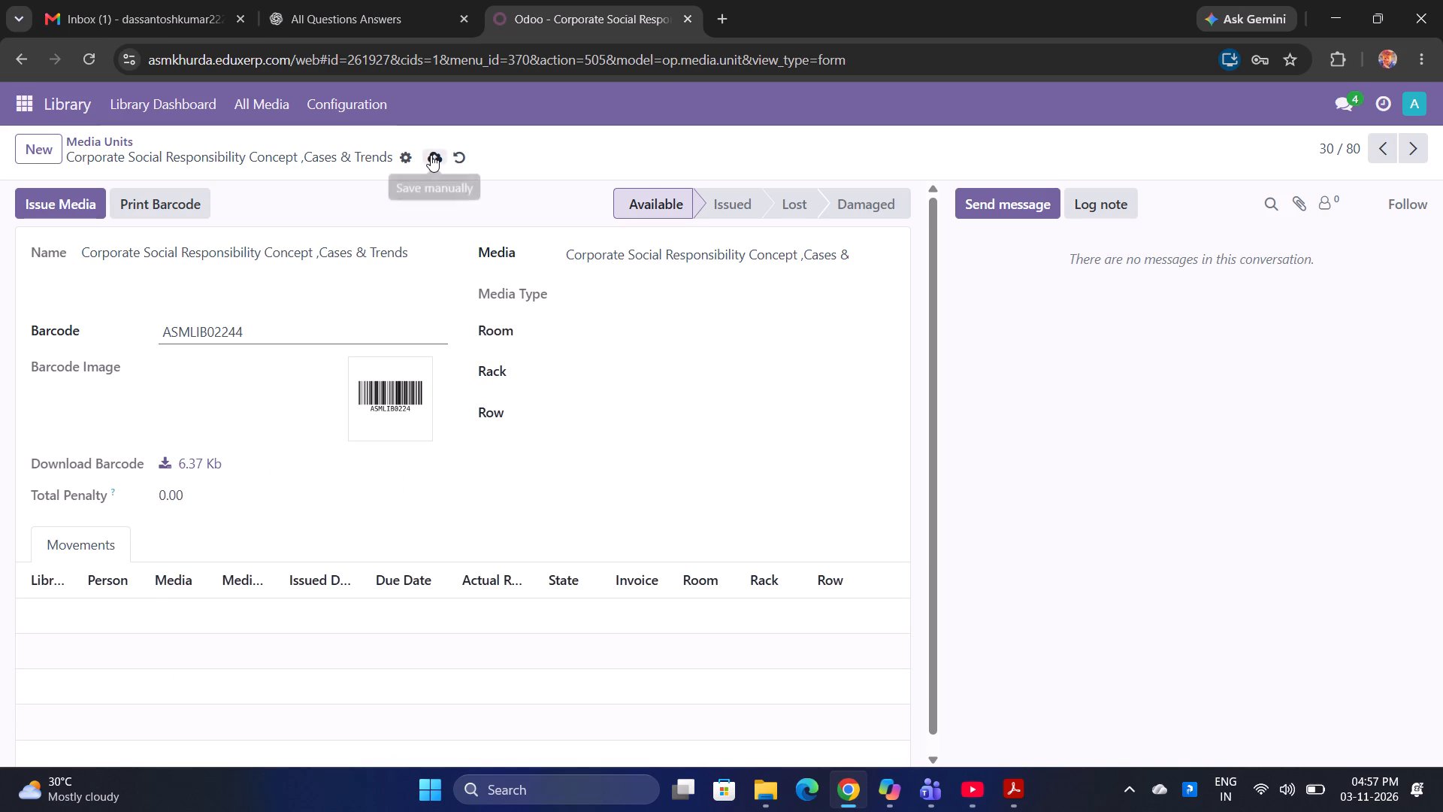
pyautogui.click(431, 155)
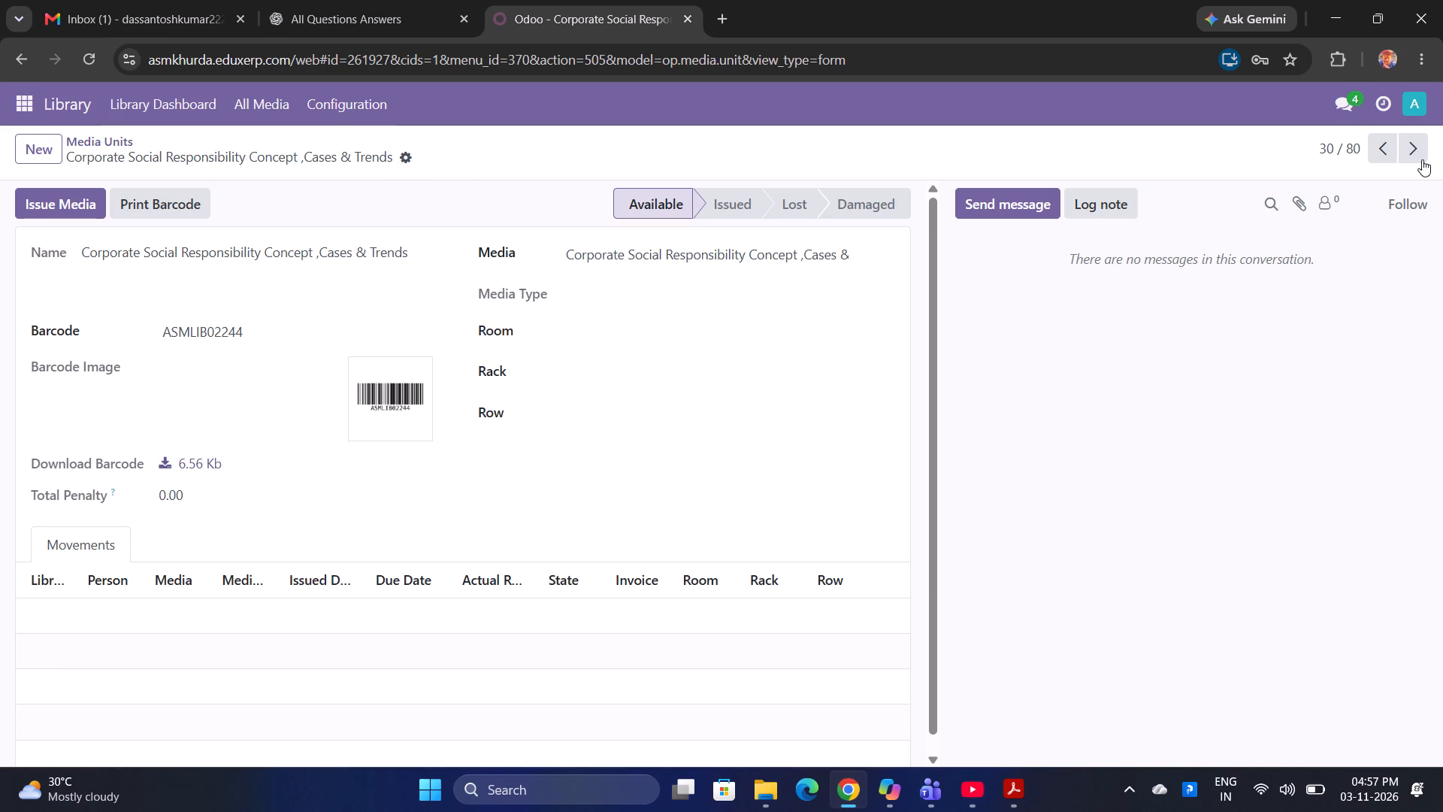
# Go to the next Corporate Social Responsibility unit, save its barcode as ASMLIB0223, then re-enter it as ASMLIB02232 and save.
pyautogui.click(1417, 148)
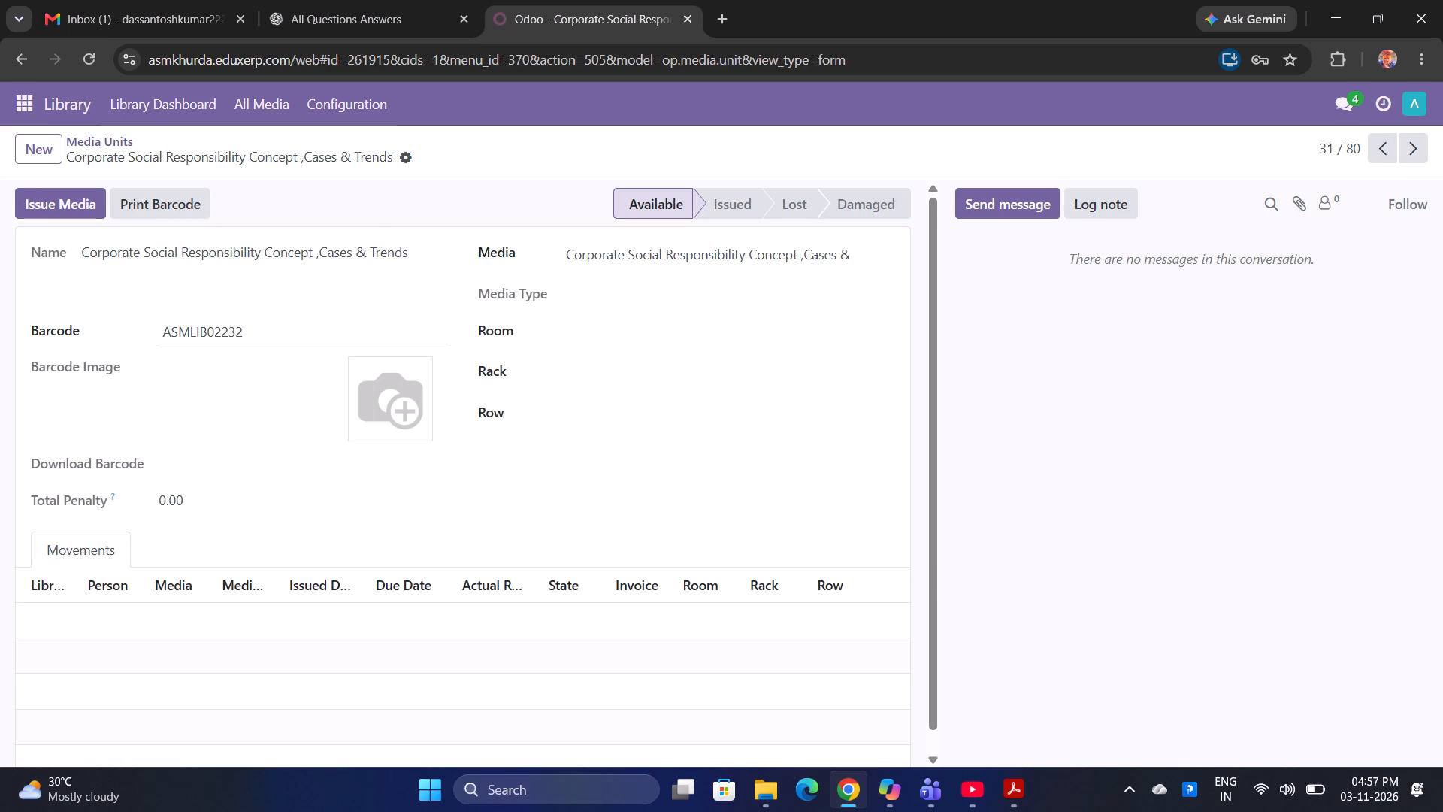
pyautogui.click(372, 334)
pyautogui.press('BackSpace')
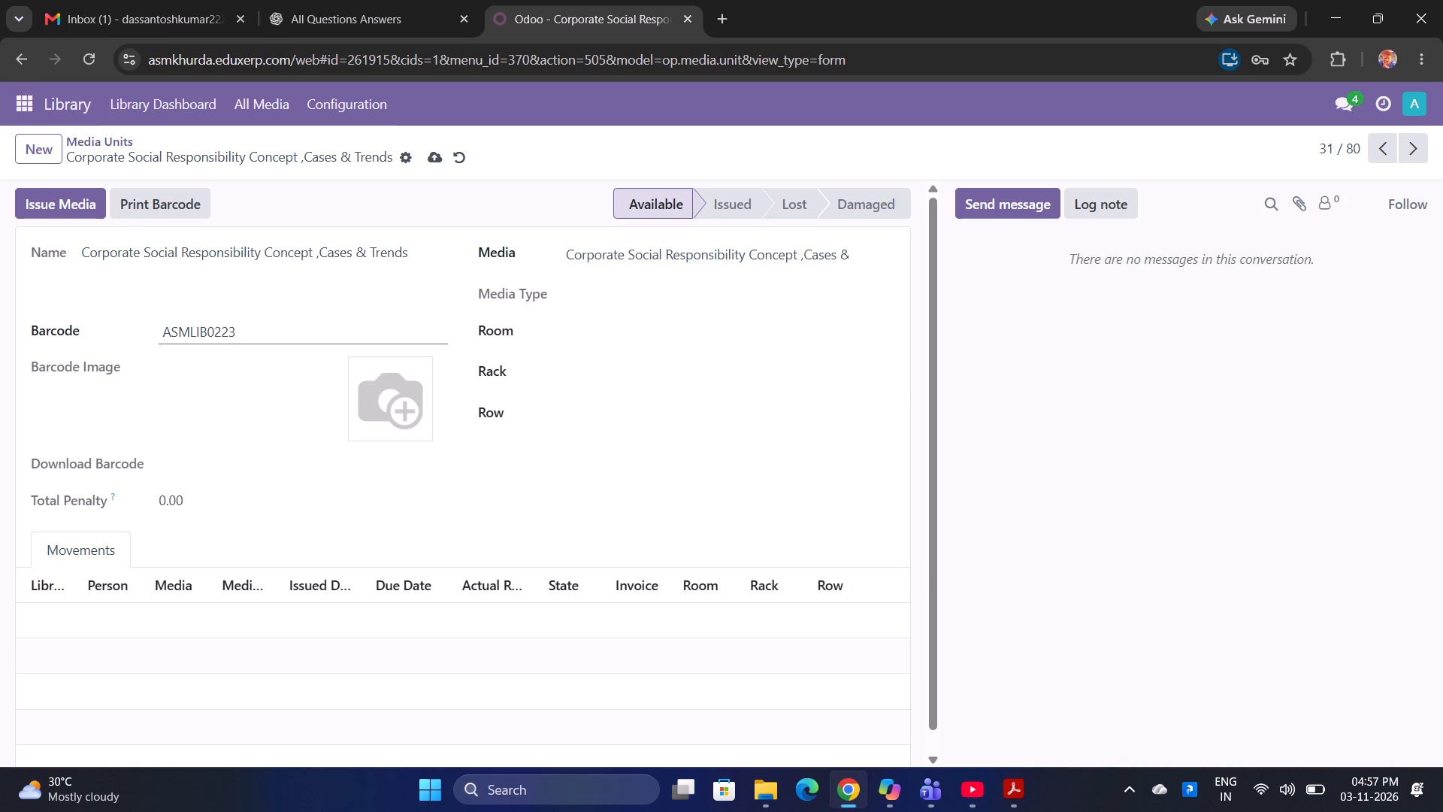
pyautogui.click(437, 155)
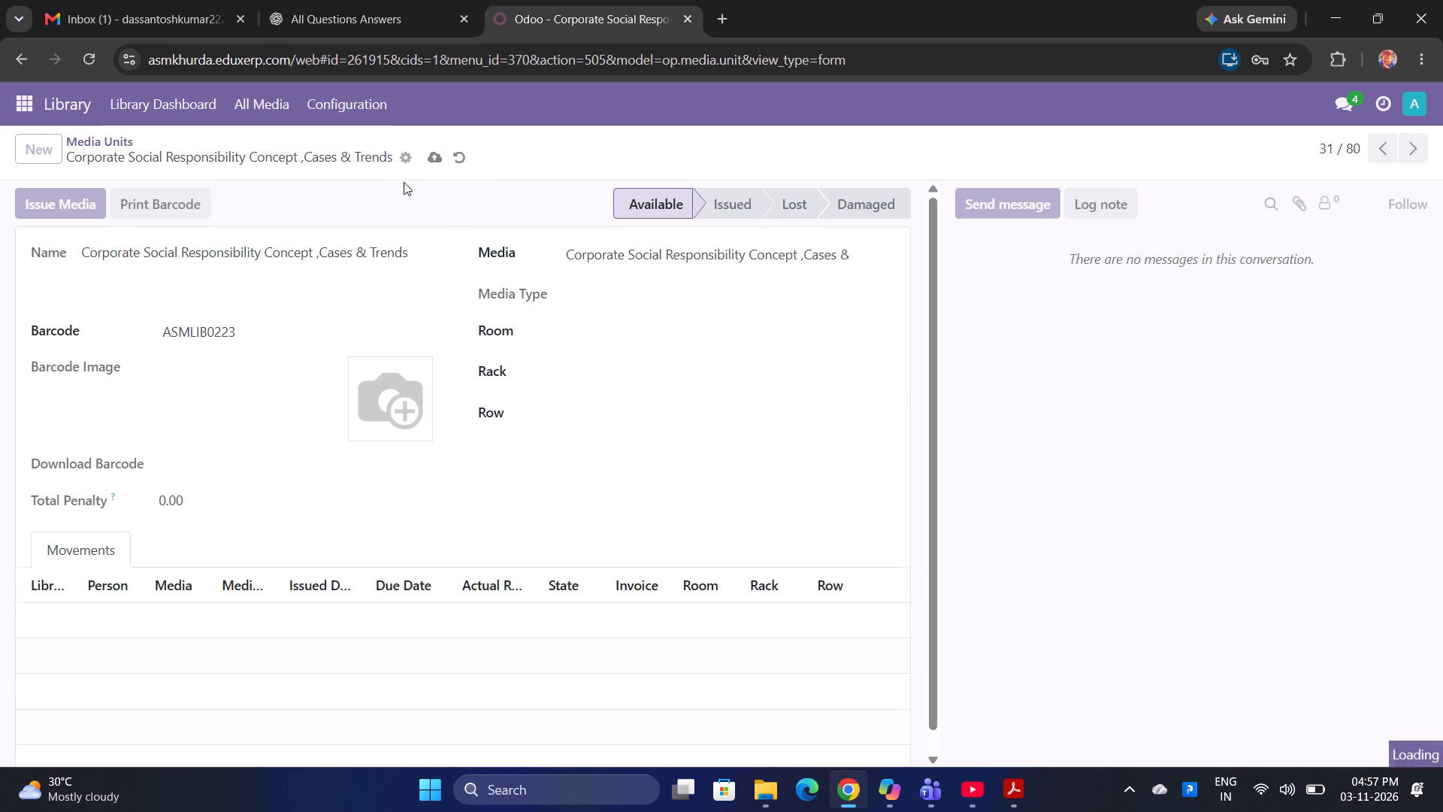
pyautogui.click(298, 331)
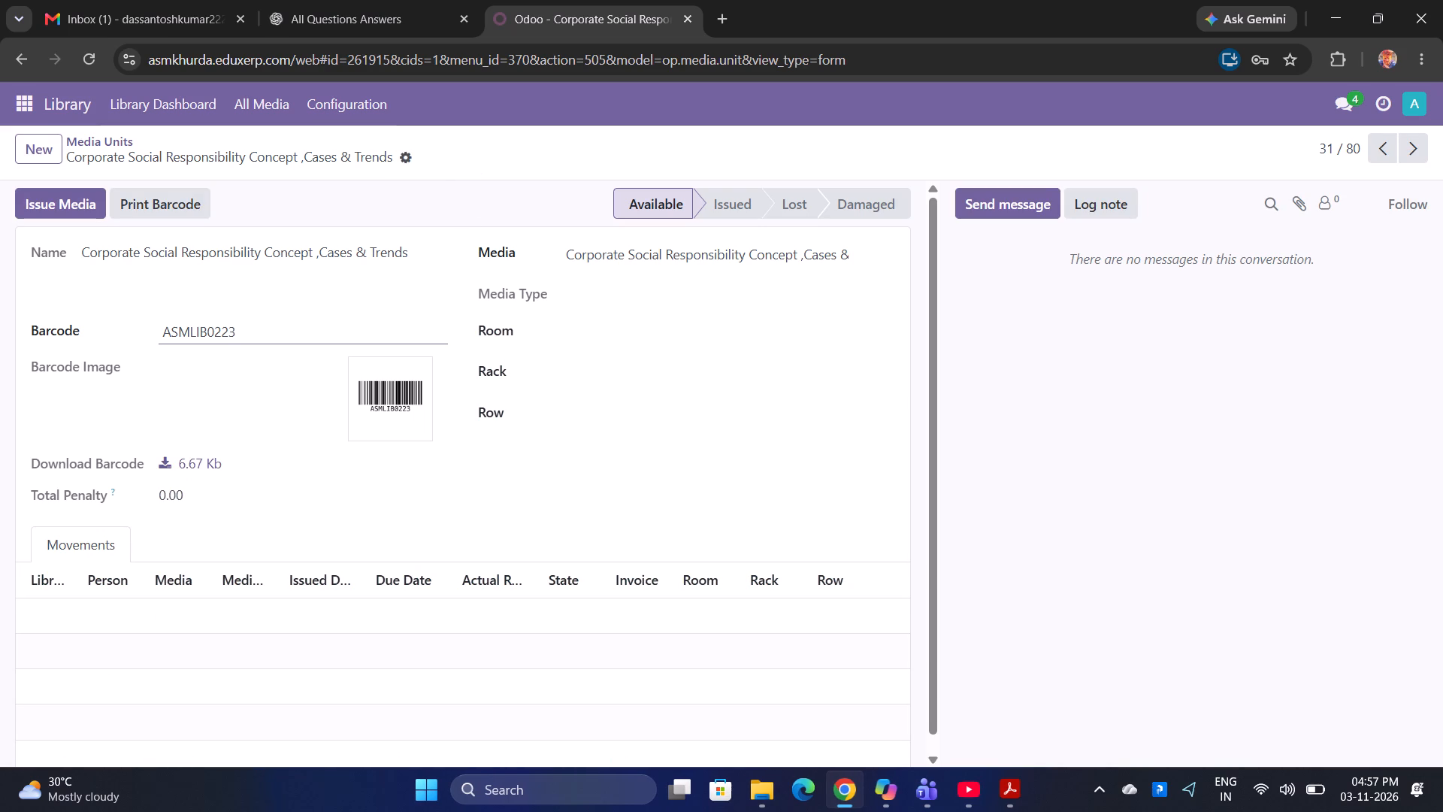
pyautogui.press('2')
pyautogui.click(432, 152)
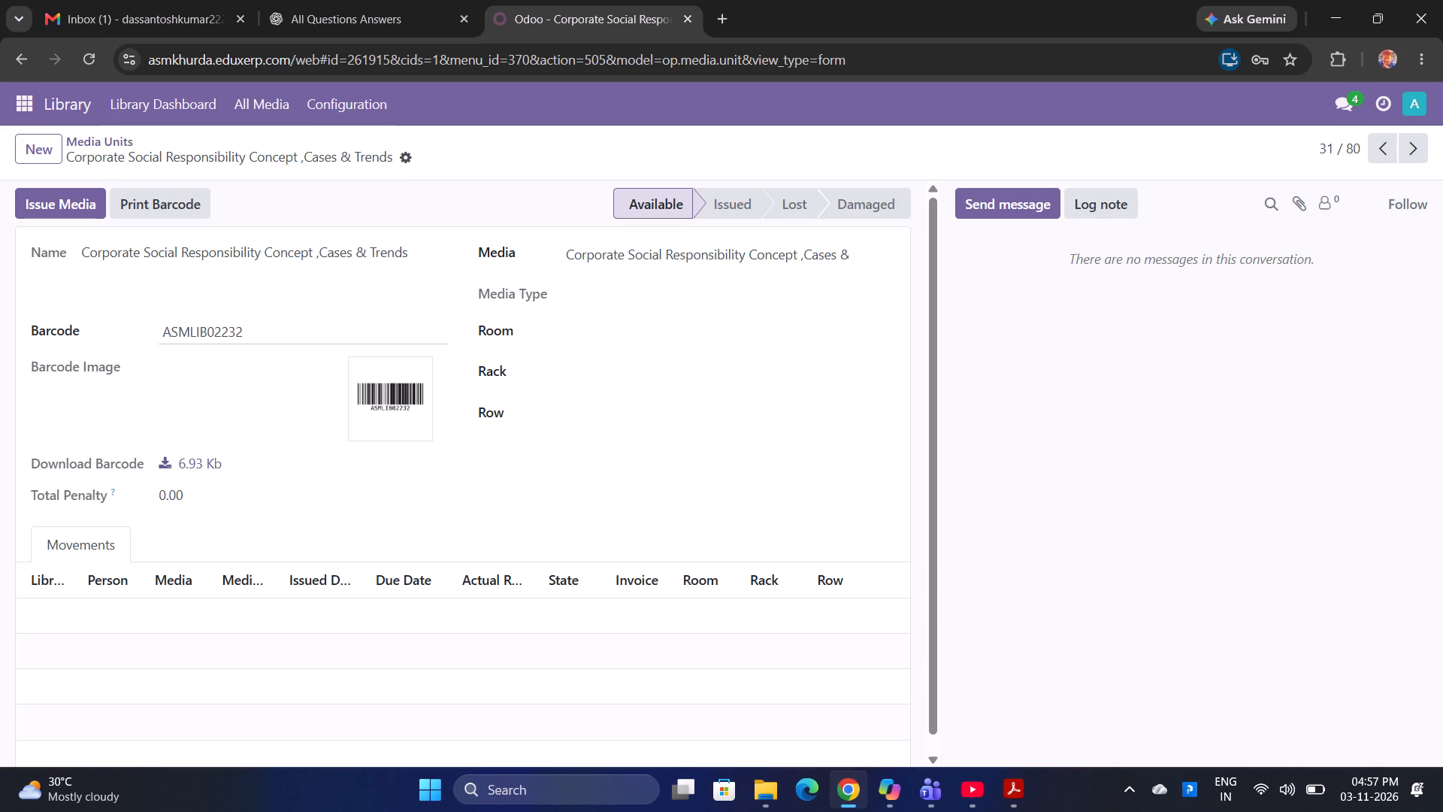
# Go to the next Corporate Social Responsibility unit, save its barcode as ASMLIB0223, then re-enter it as ASMLIB02237 and save.
pyautogui.click(1411, 147)
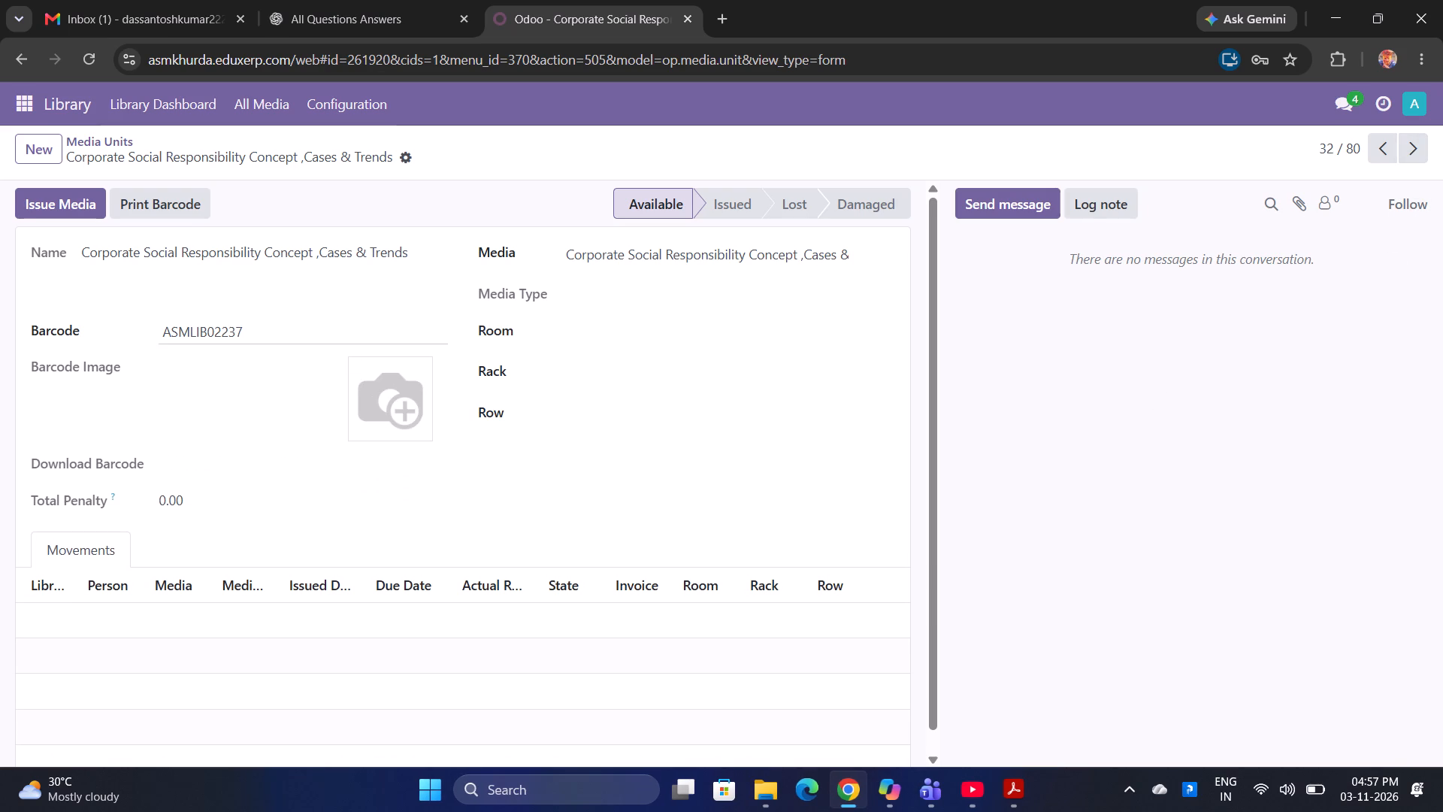
pyautogui.click(340, 341)
pyautogui.press('BackSpace')
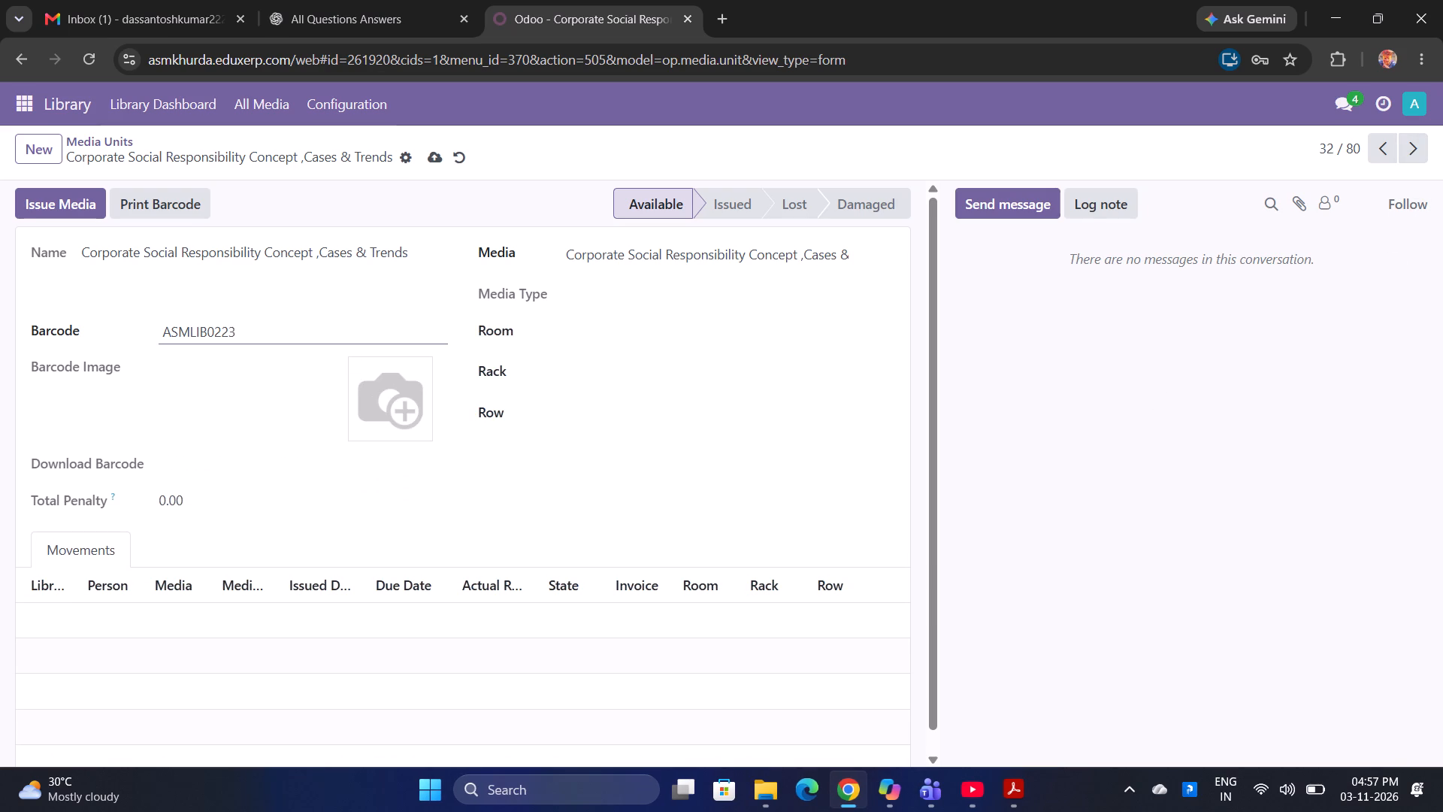
pyautogui.click(433, 156)
pyautogui.click(242, 340)
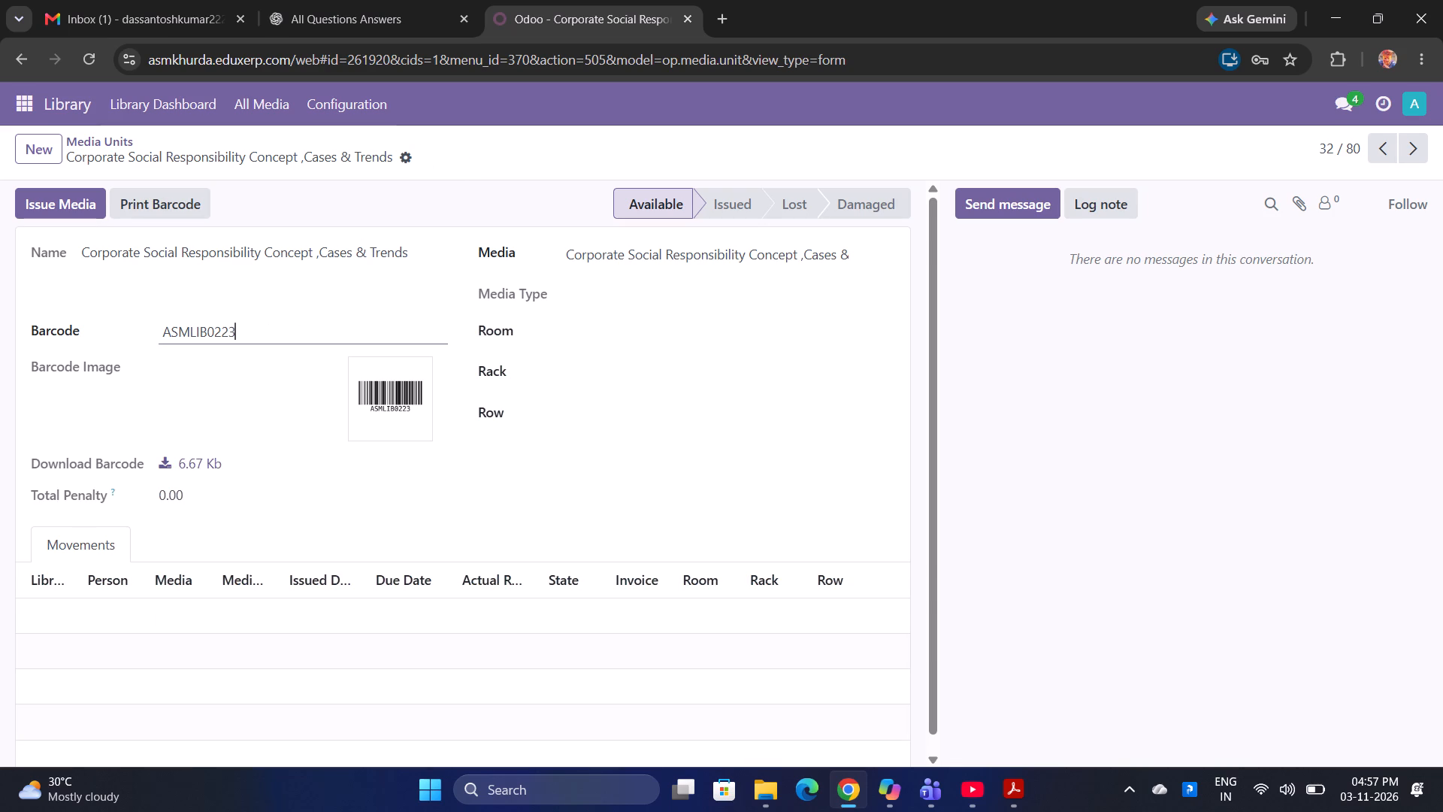
pyautogui.press('7')
pyautogui.click(434, 156)
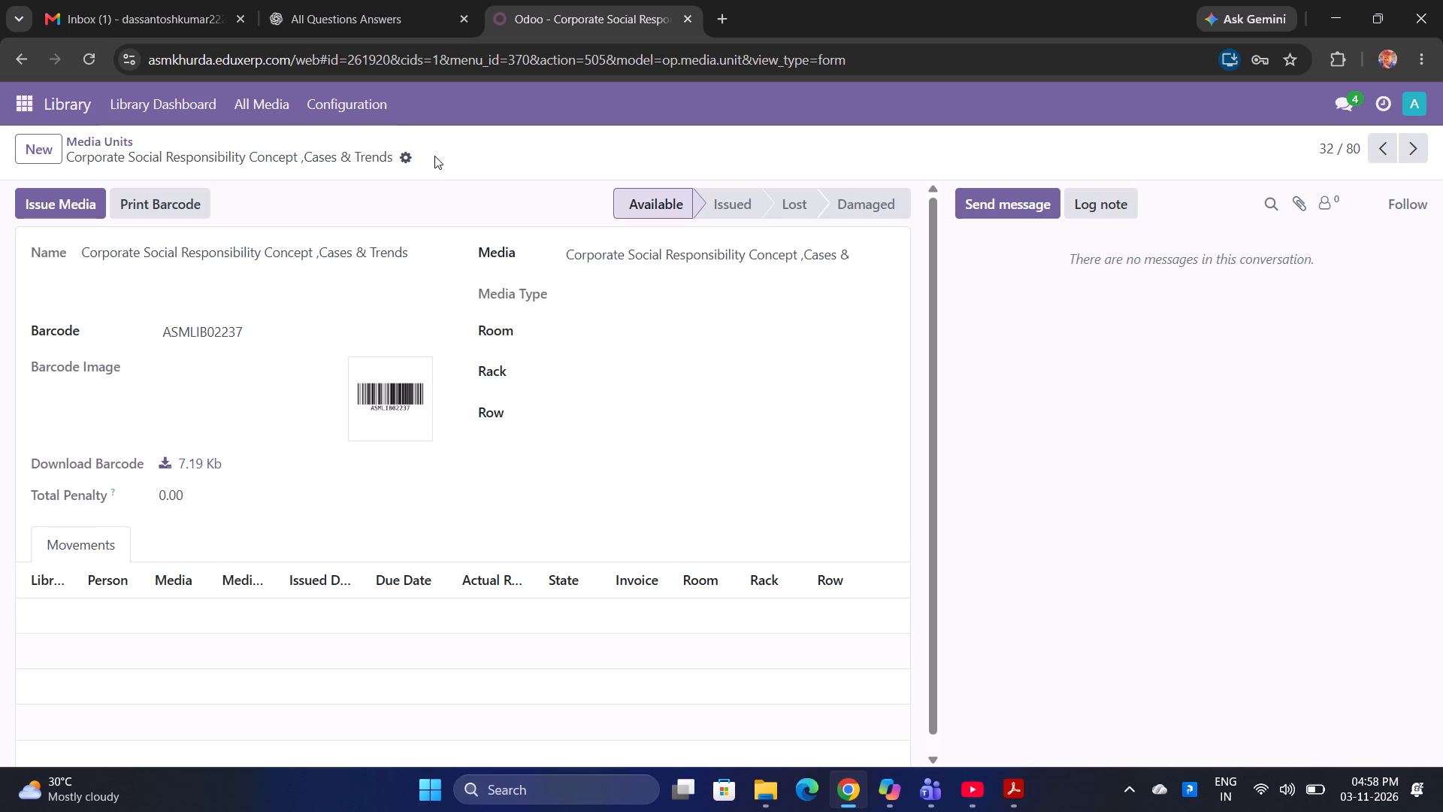
# Advance to the following Corporate Social Responsibility unit, save its barcode as ASMLIB0223, then re-enter it as ASMLIB02239 and save.
pyautogui.click(1418, 149)
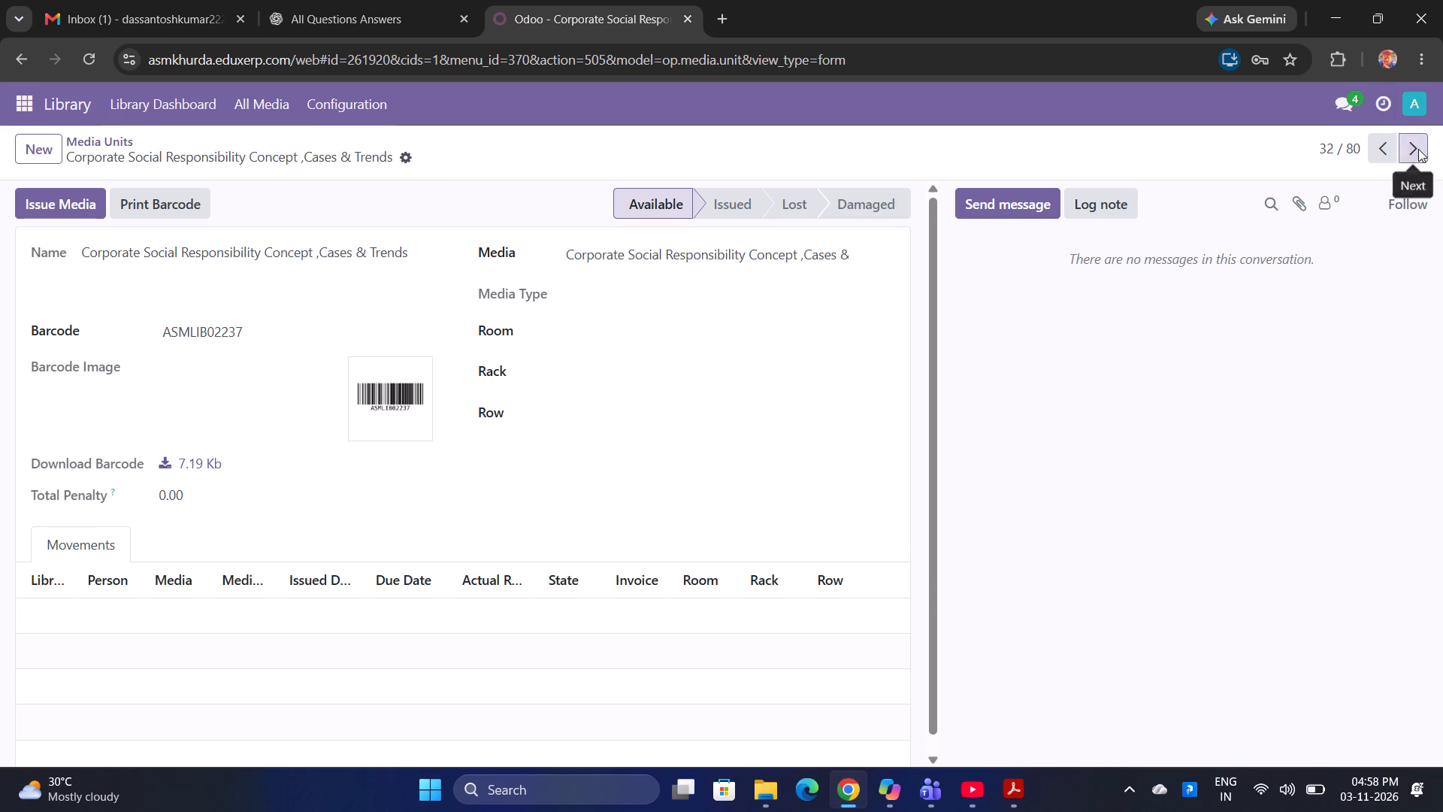
pyautogui.click(340, 340)
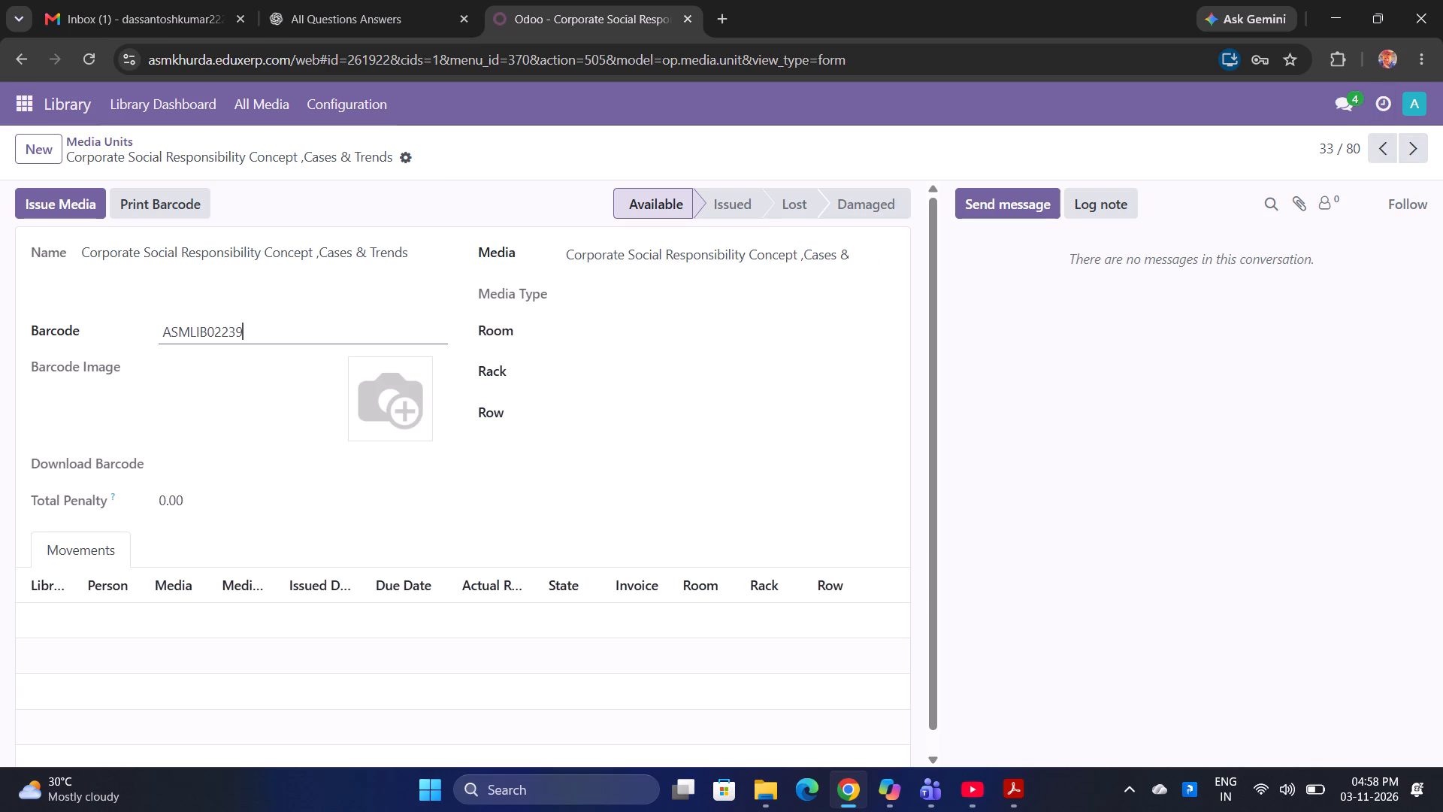
pyautogui.press('BackSpace')
pyautogui.click(430, 156)
pyautogui.click(309, 326)
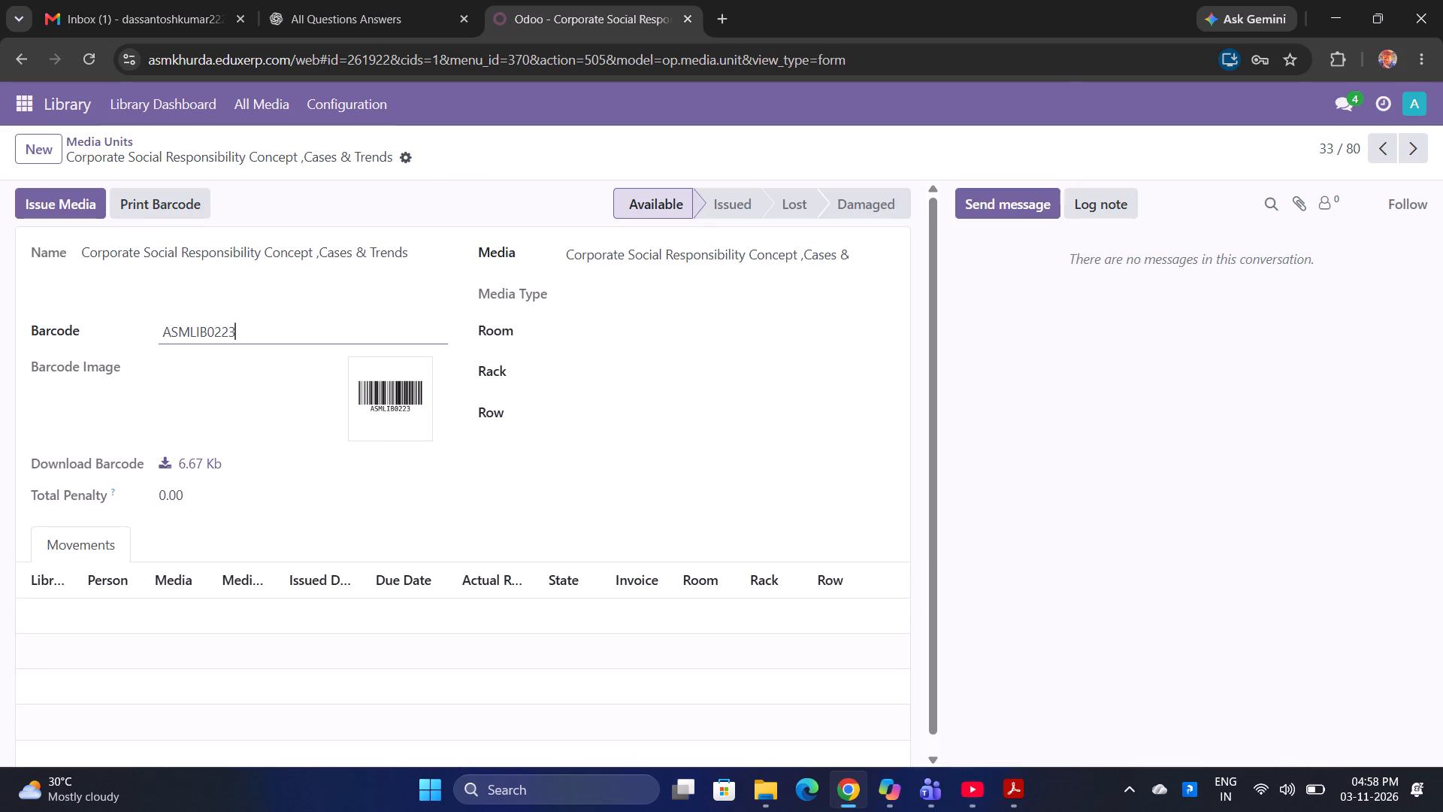
pyautogui.press('9')
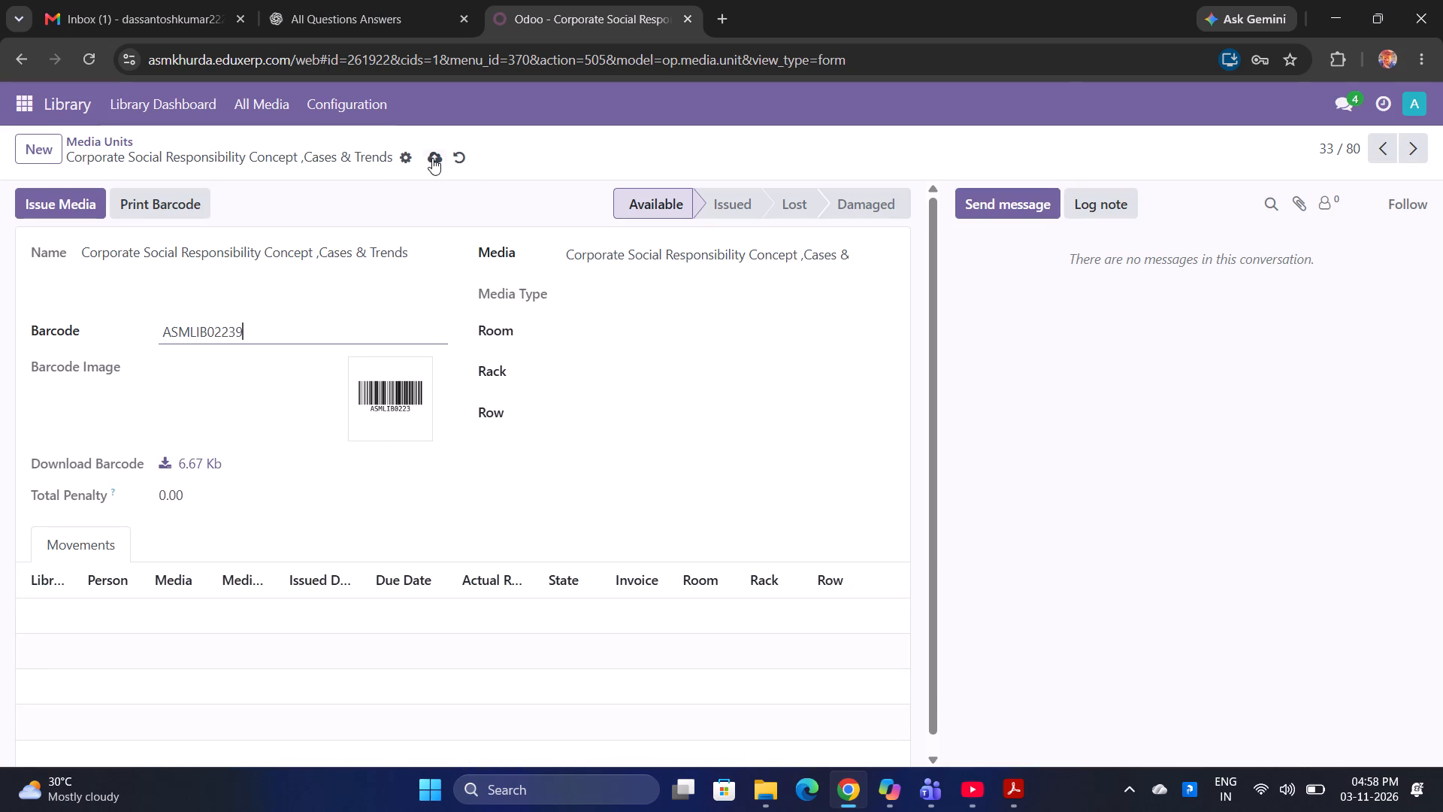
pyautogui.click(432, 156)
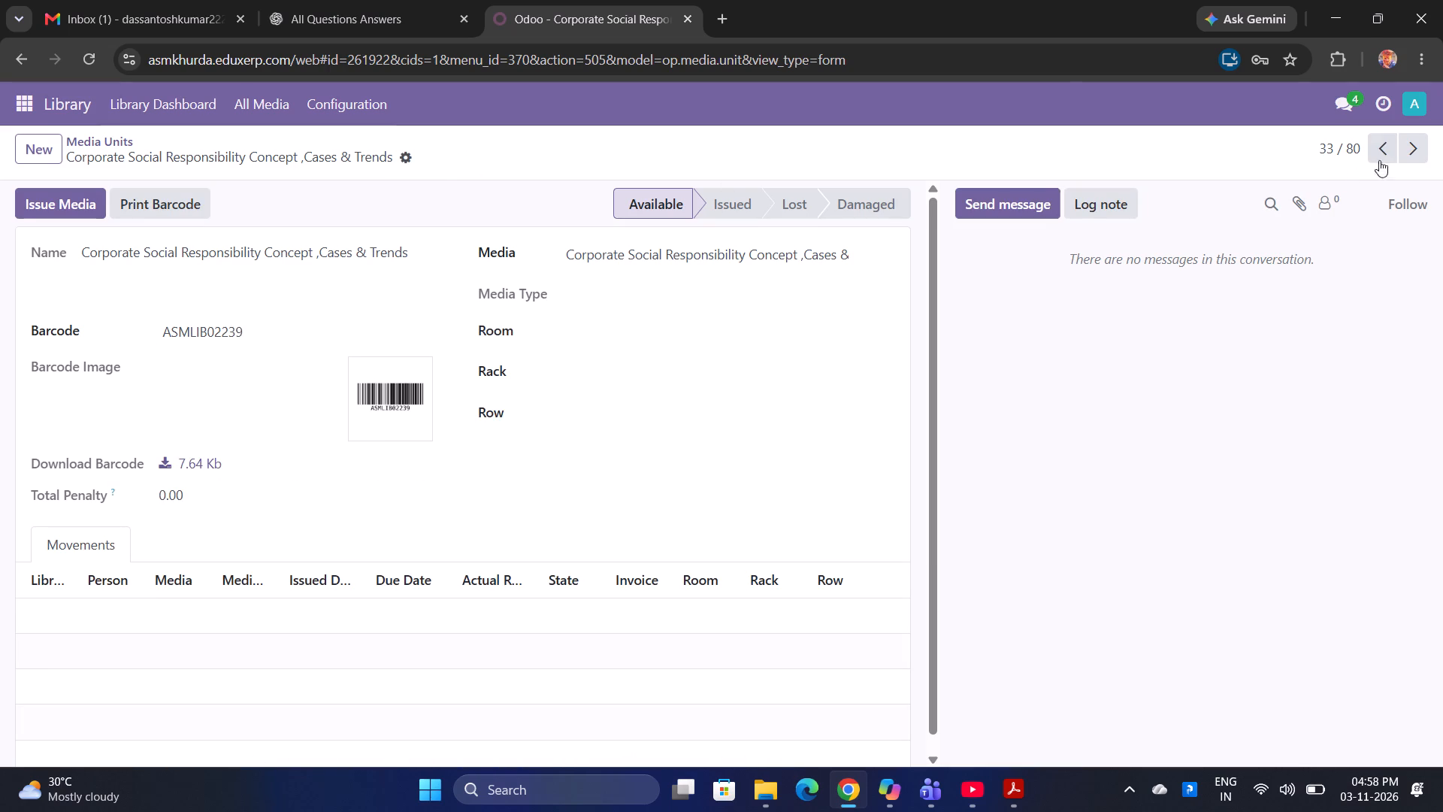
# Move to the next Corporate Social Responsibility unit, save its barcode as ASMLIB0223, then re-enter it as ASMLIB02238 and save.
pyautogui.click(1408, 144)
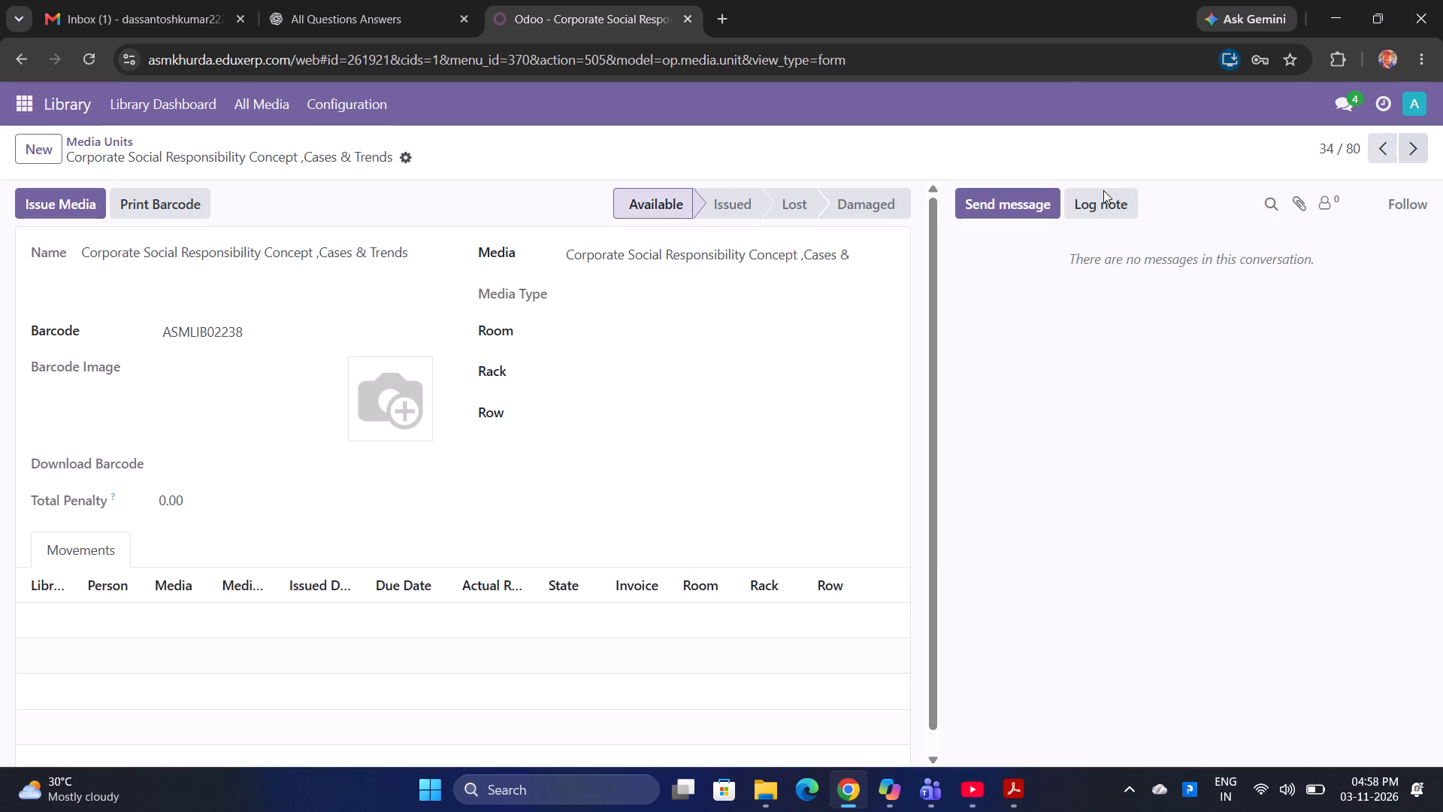
pyautogui.click(345, 327)
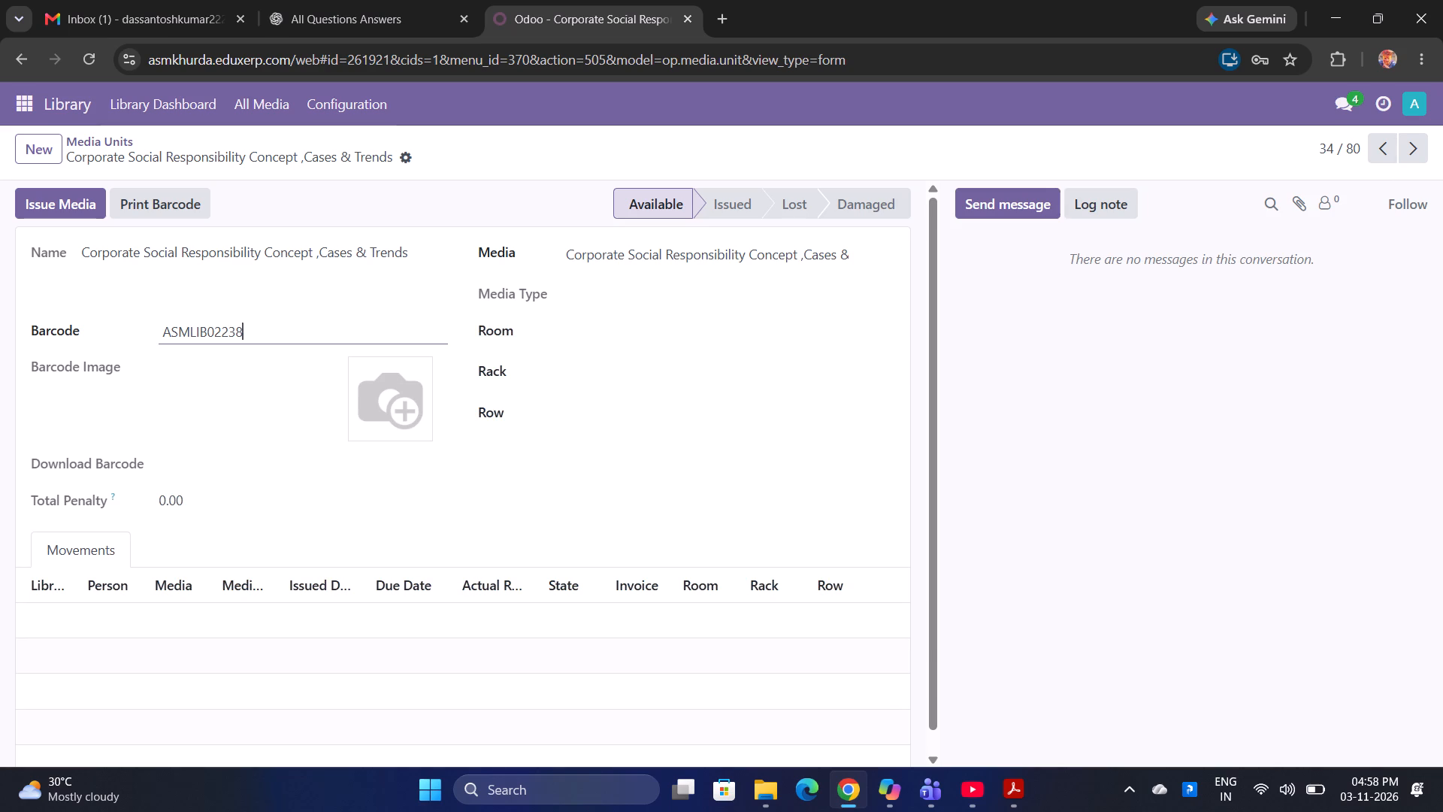
pyautogui.press('BackSpace')
pyautogui.click(435, 164)
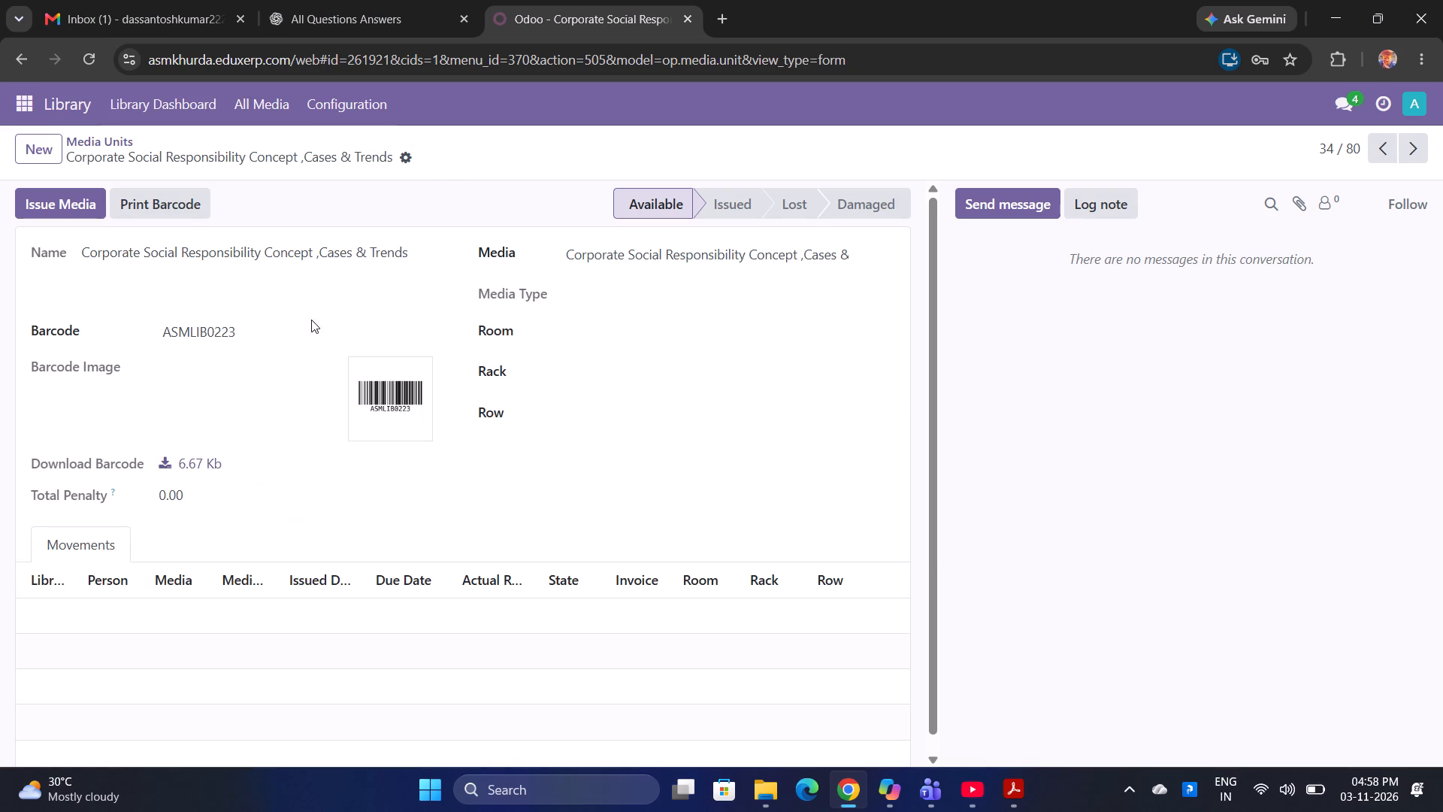
pyautogui.click(306, 333)
pyautogui.press('8')
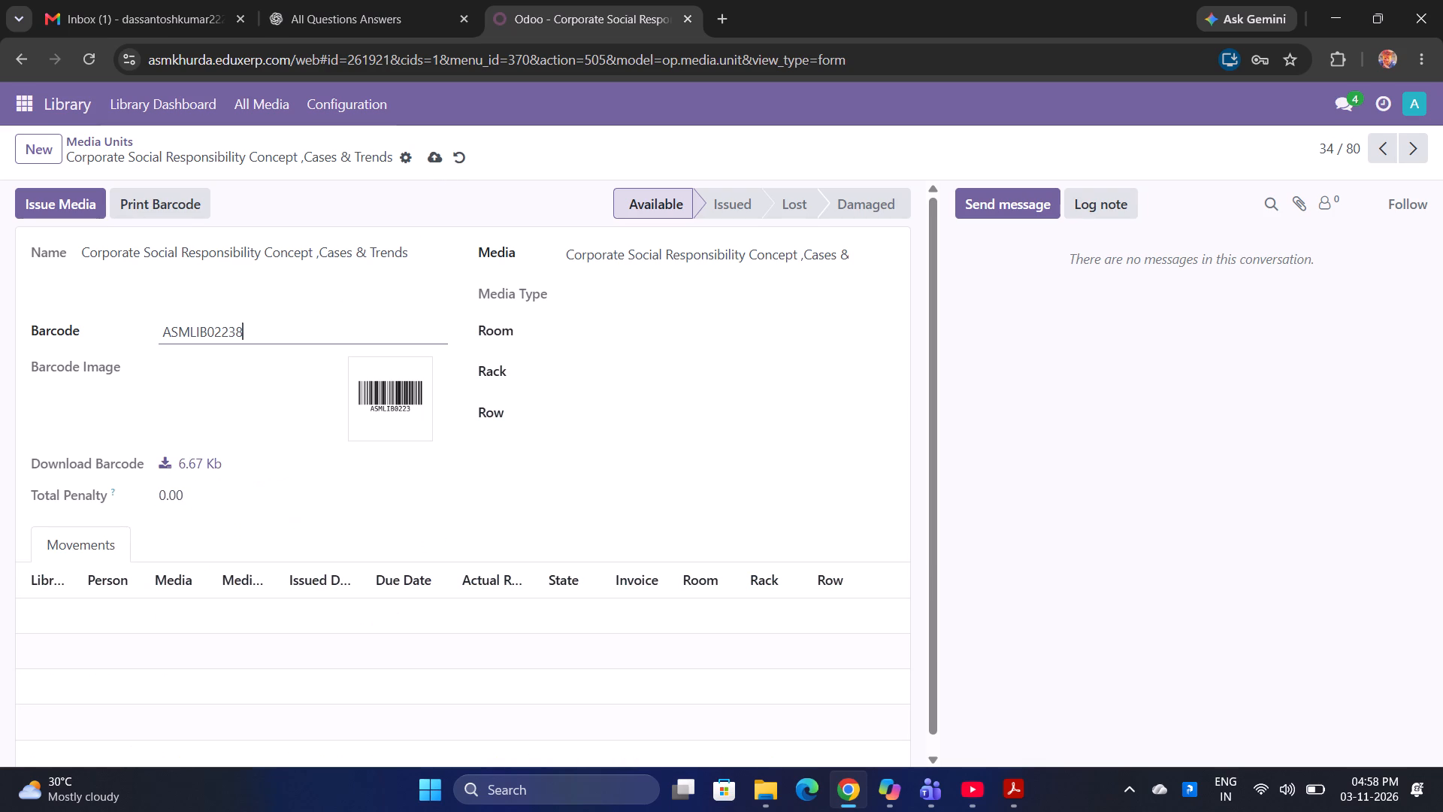
pyautogui.click(431, 151)
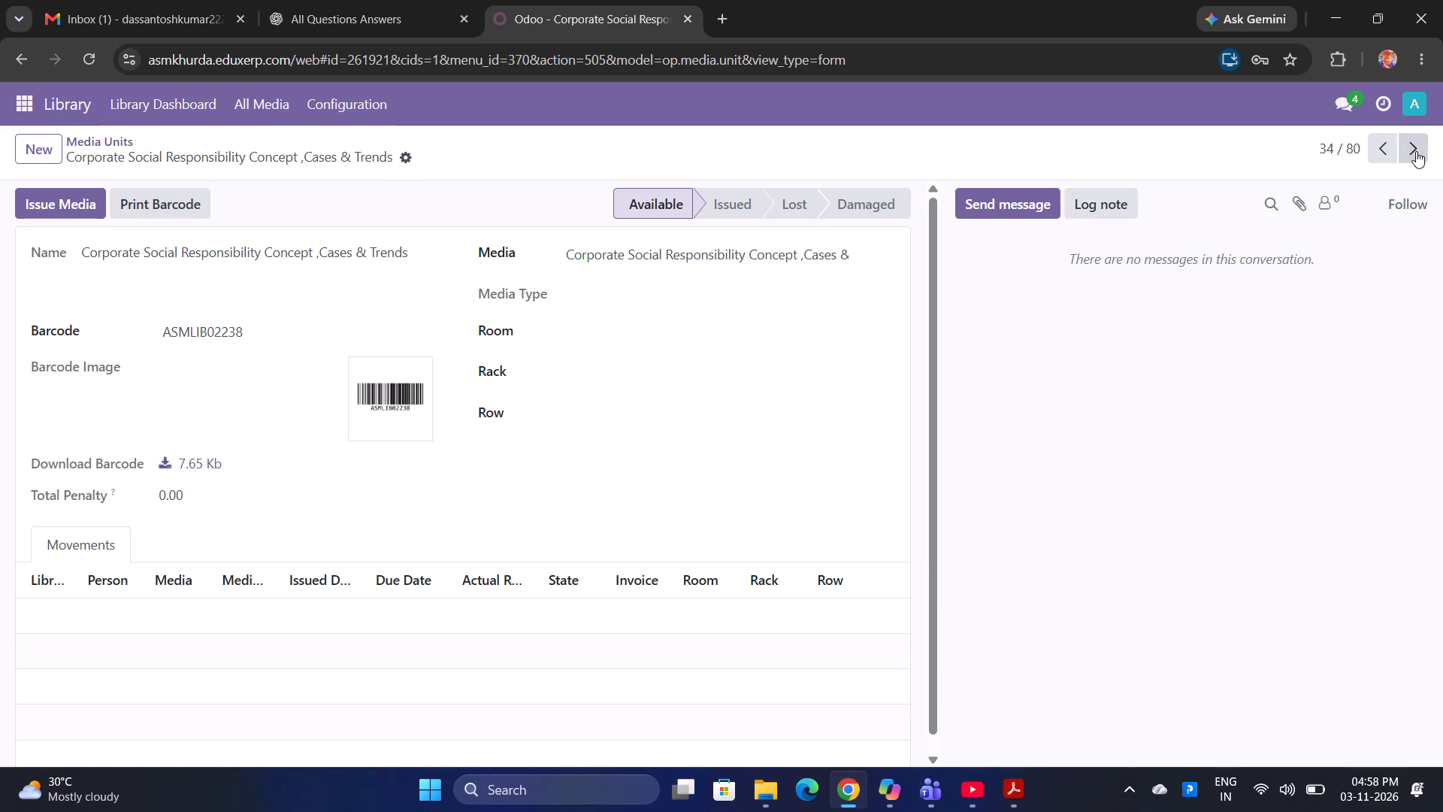
# On the next Corporate Social Responsibility unit, save the barcode as ASMLIB0226, then re-enter it as ASMLIB02263 and save.
pyautogui.click(1416, 151)
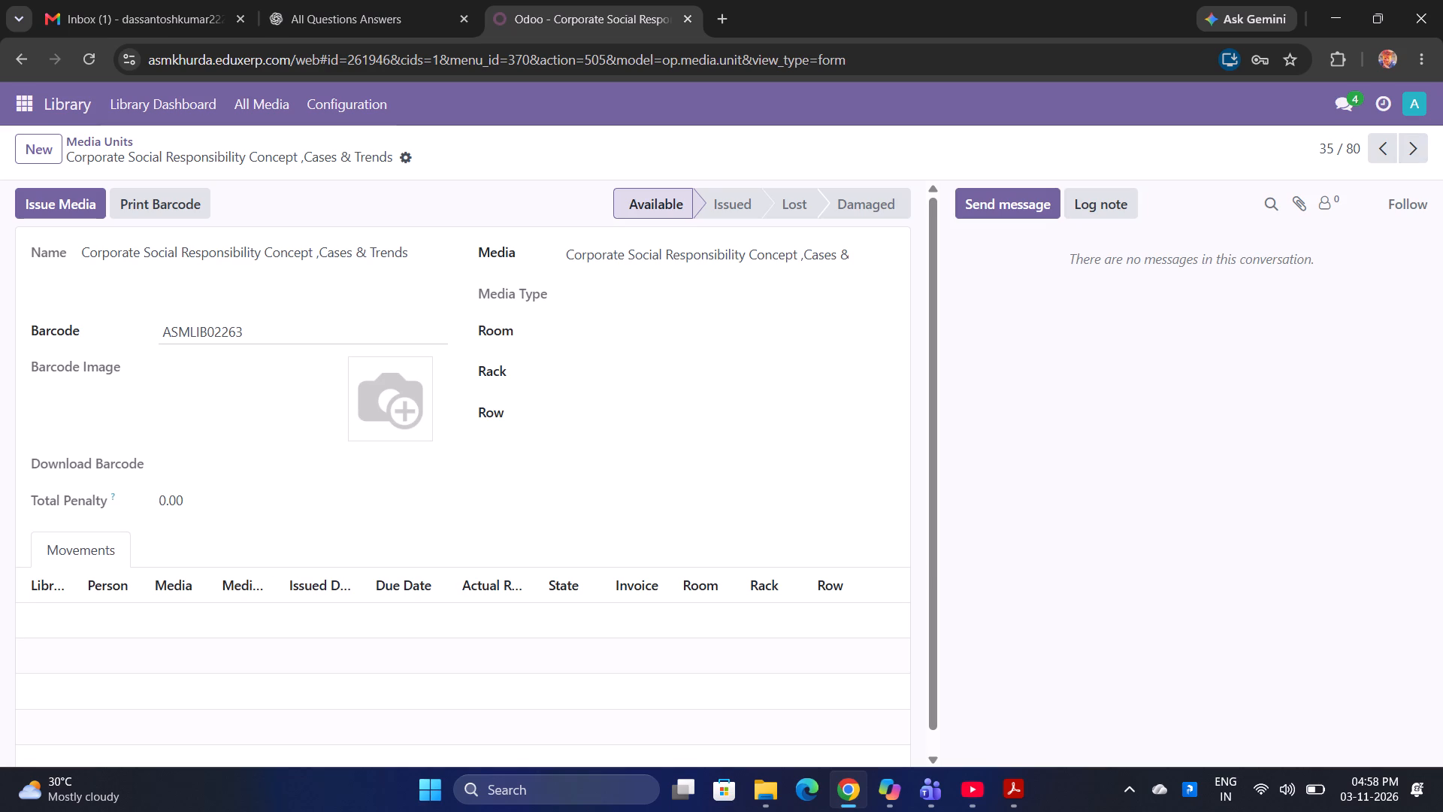
pyautogui.click(325, 328)
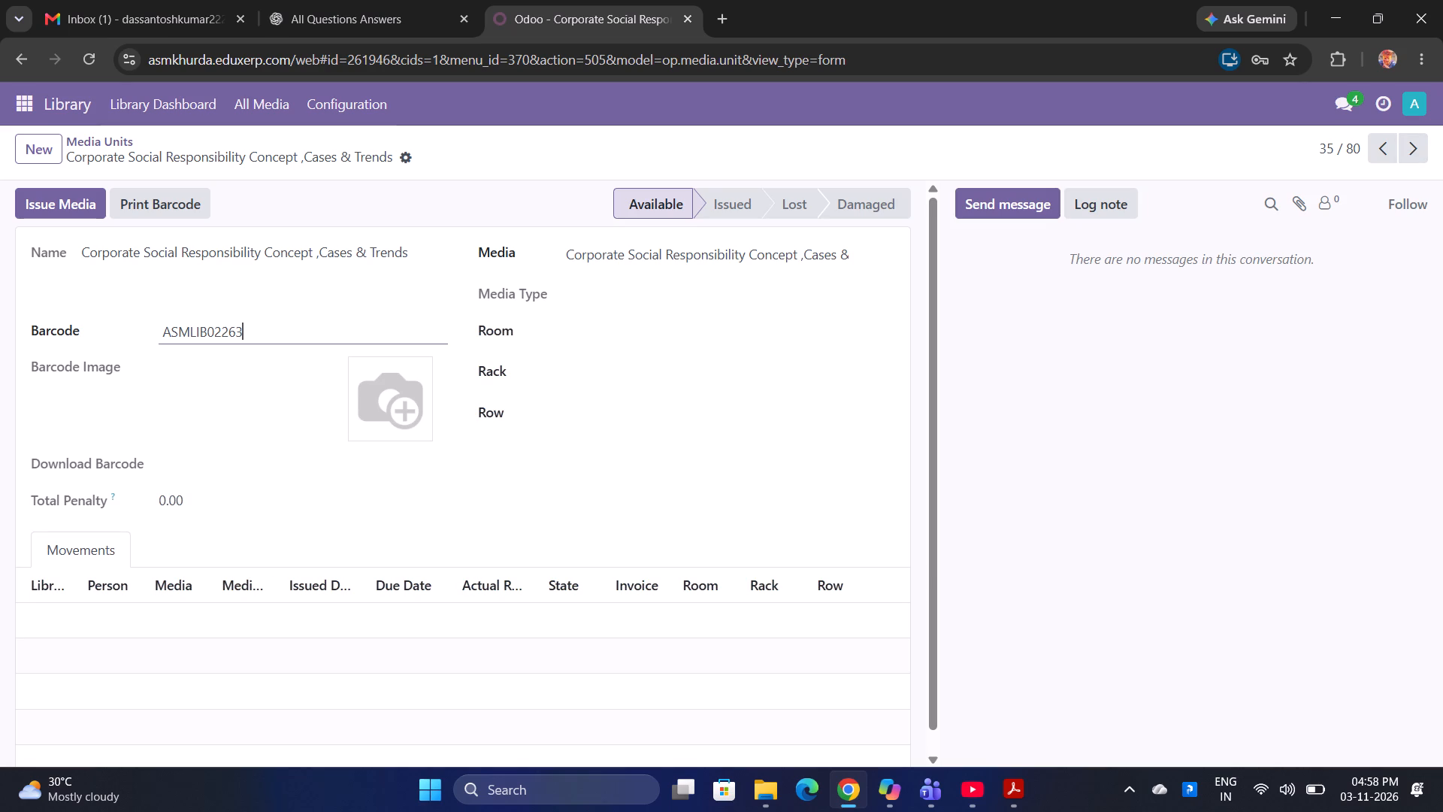
pyautogui.press('BackSpace')
pyautogui.click(434, 152)
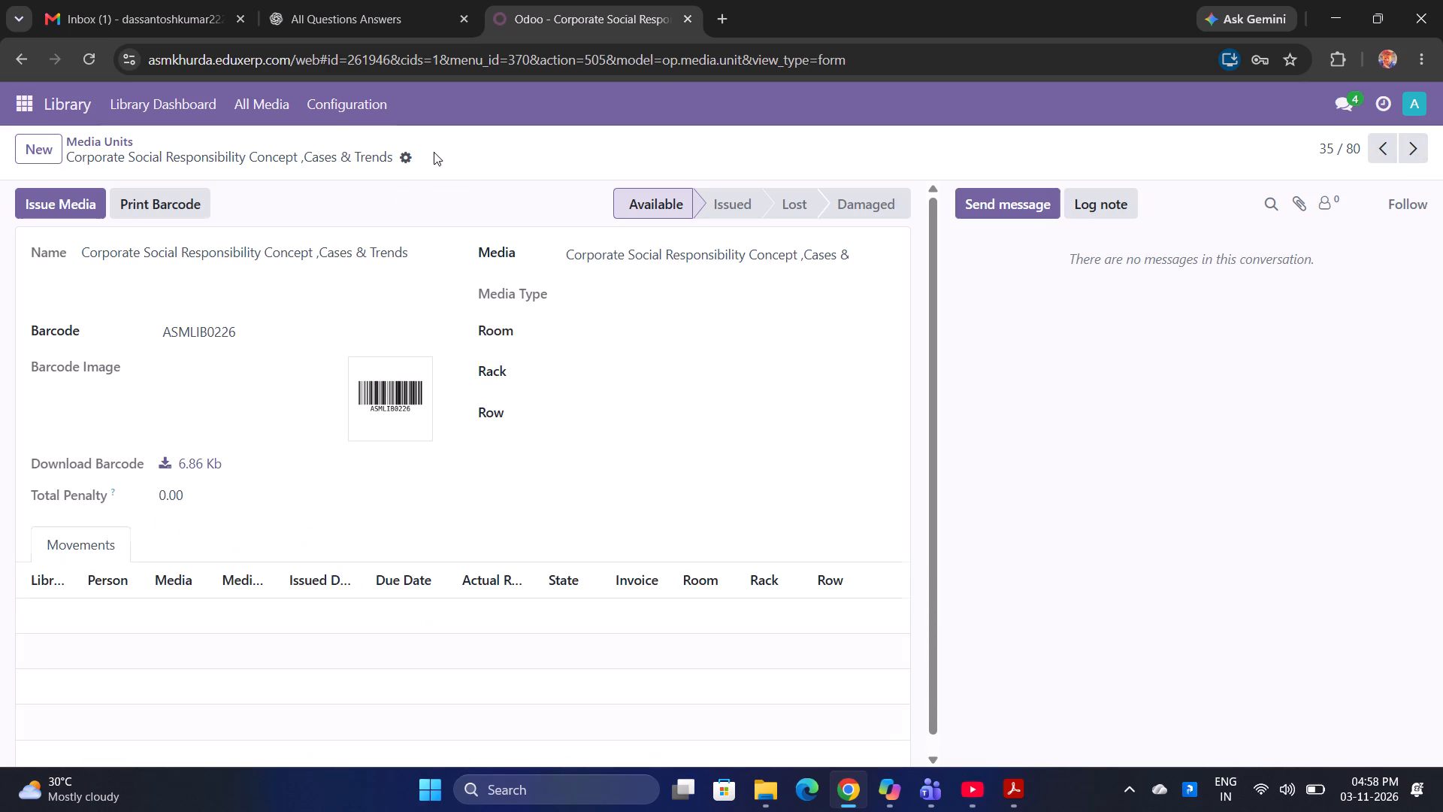
pyautogui.click(335, 318)
pyautogui.click(327, 334)
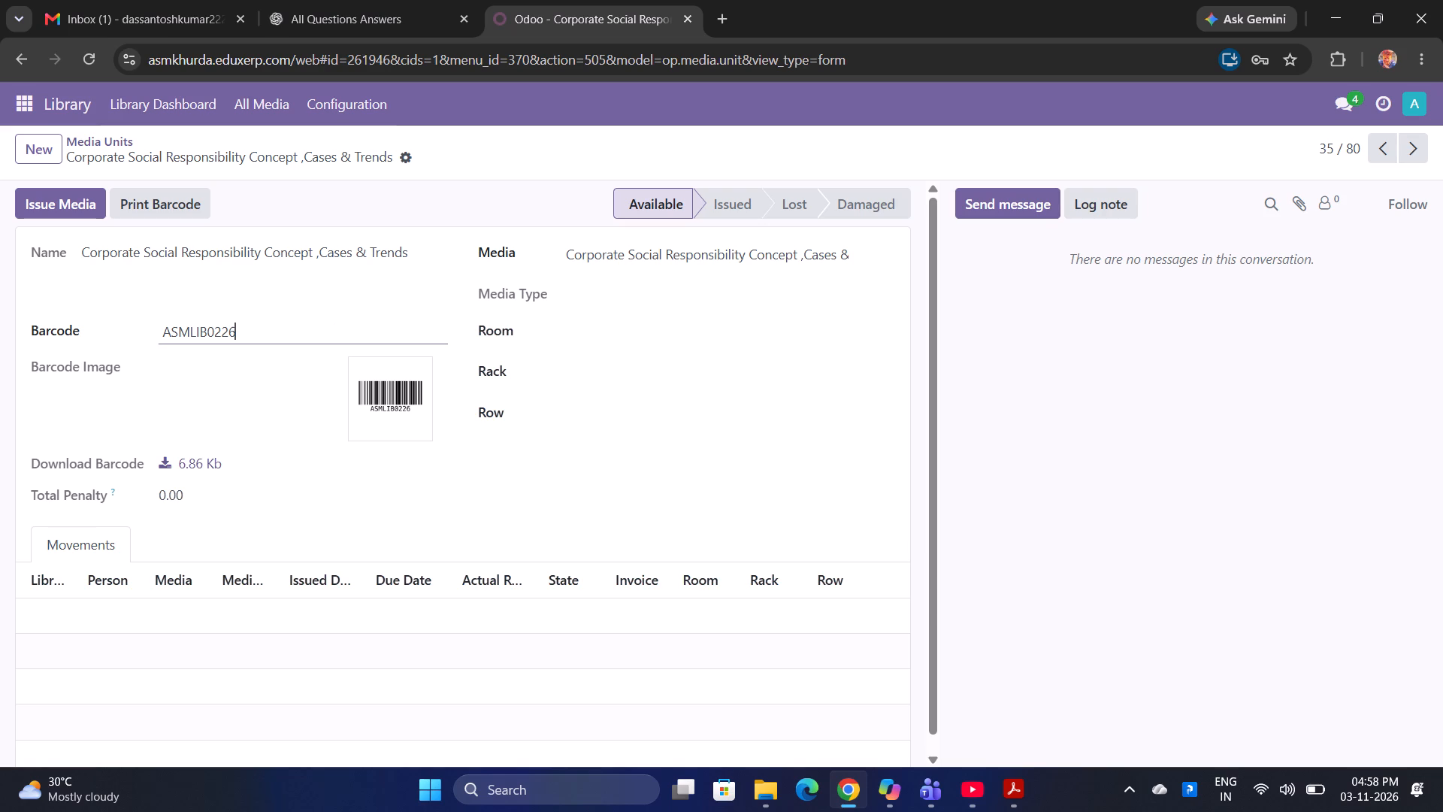
pyautogui.press('3')
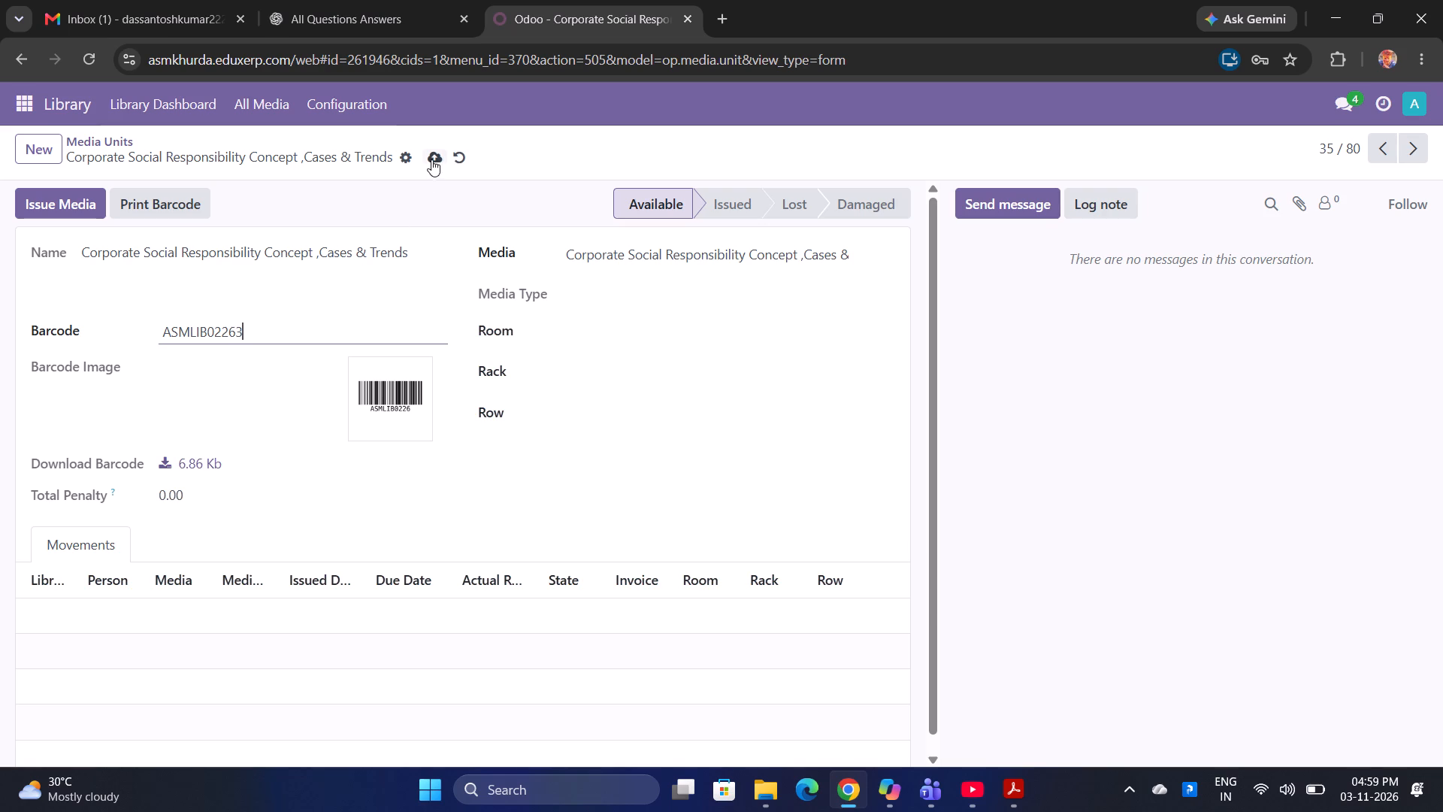
pyautogui.click(432, 156)
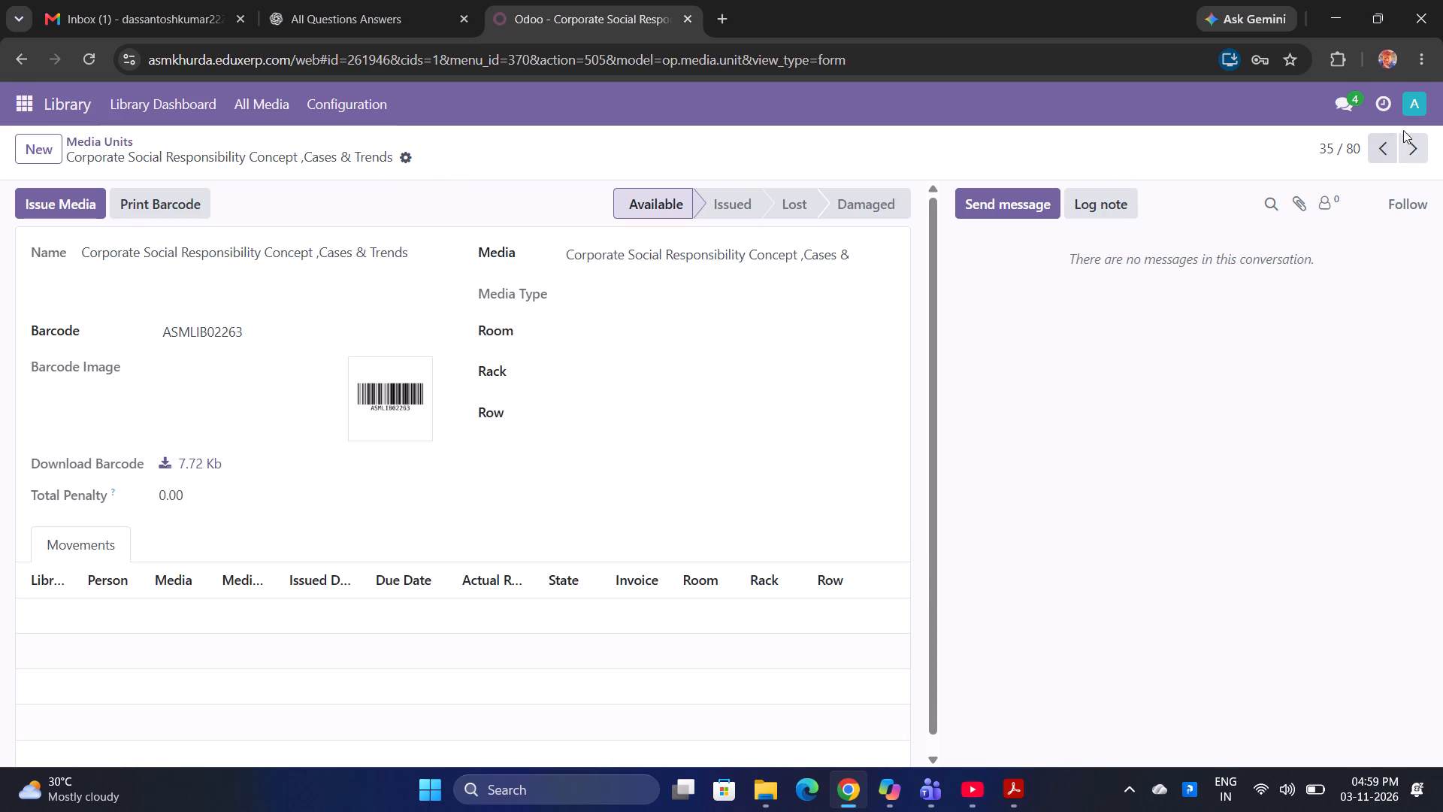
# Go to the following Corporate Social Responsibility unit, save its barcode as ASMLIB0222, then re-enter it as ASMLIB02228 and save.
pyautogui.click(1413, 147)
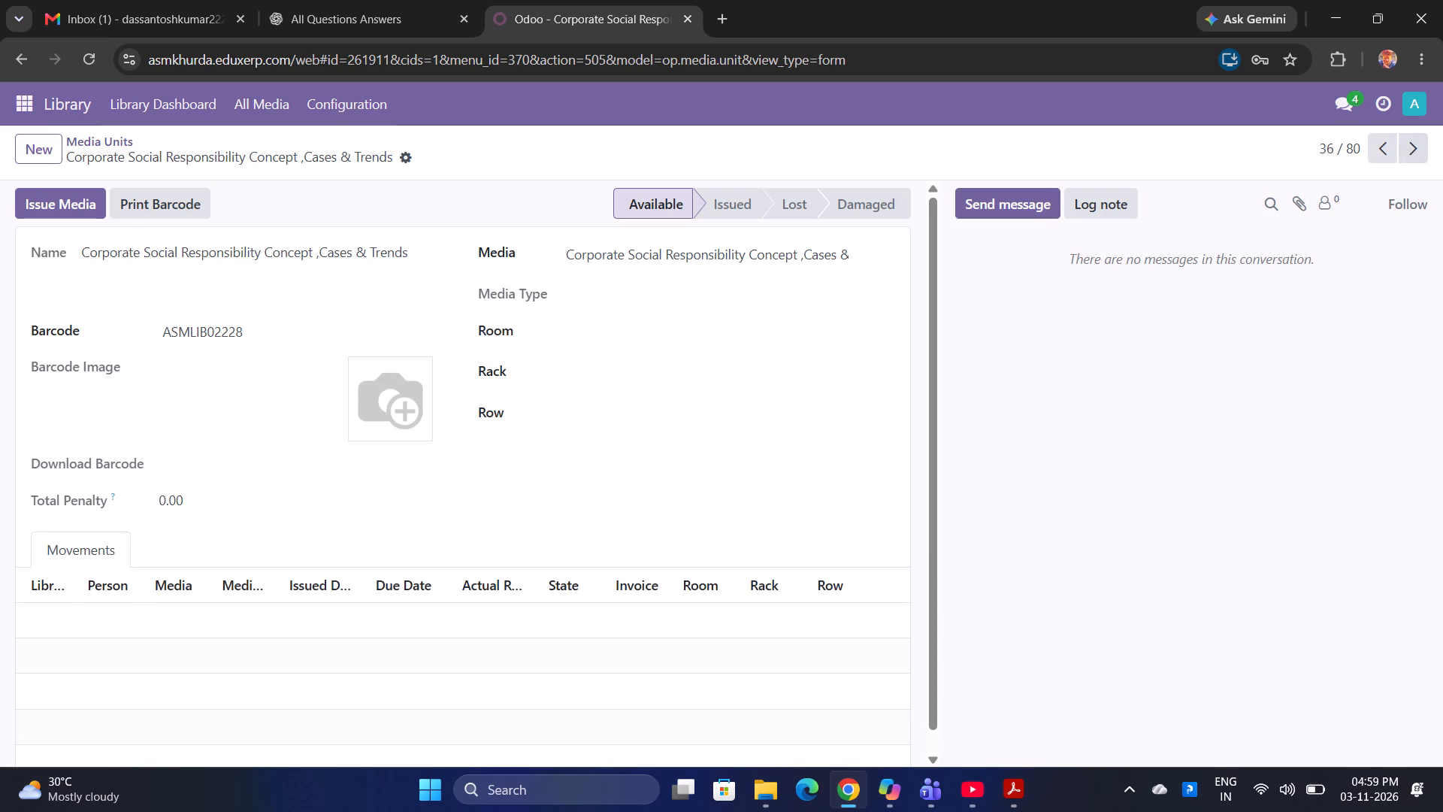
pyautogui.click(355, 332)
pyautogui.press('BackSpace')
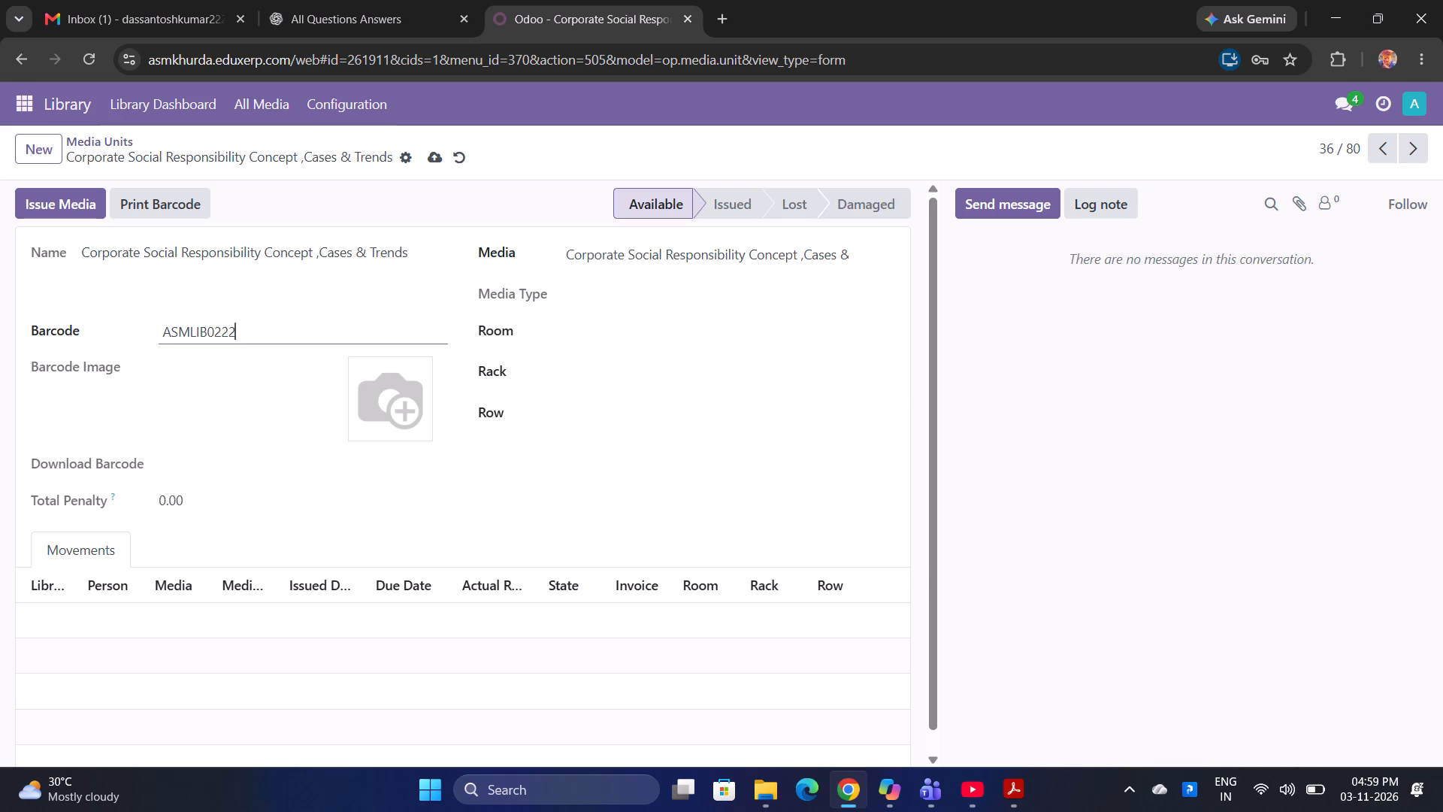
pyautogui.click(429, 147)
pyautogui.click(431, 154)
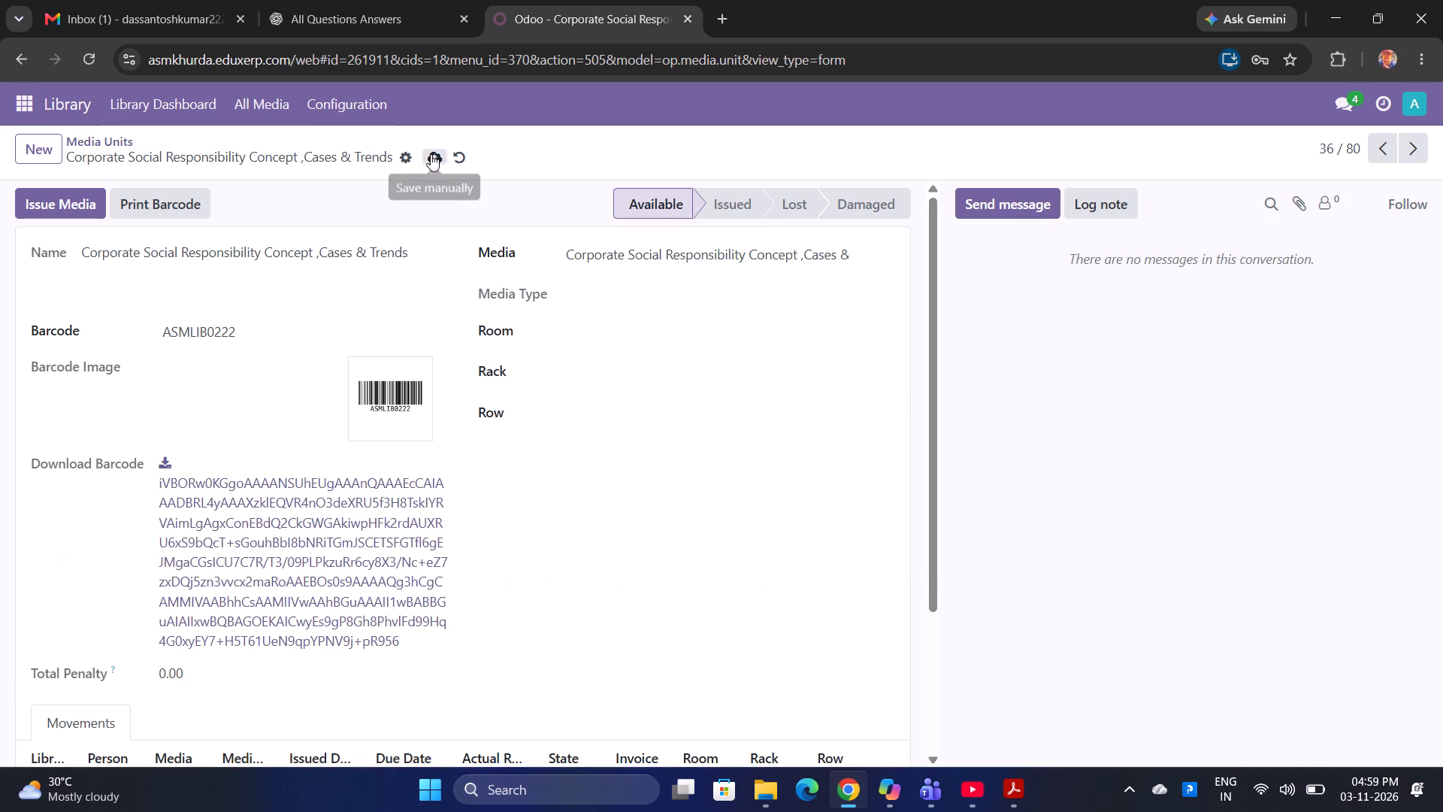
pyautogui.click(298, 327)
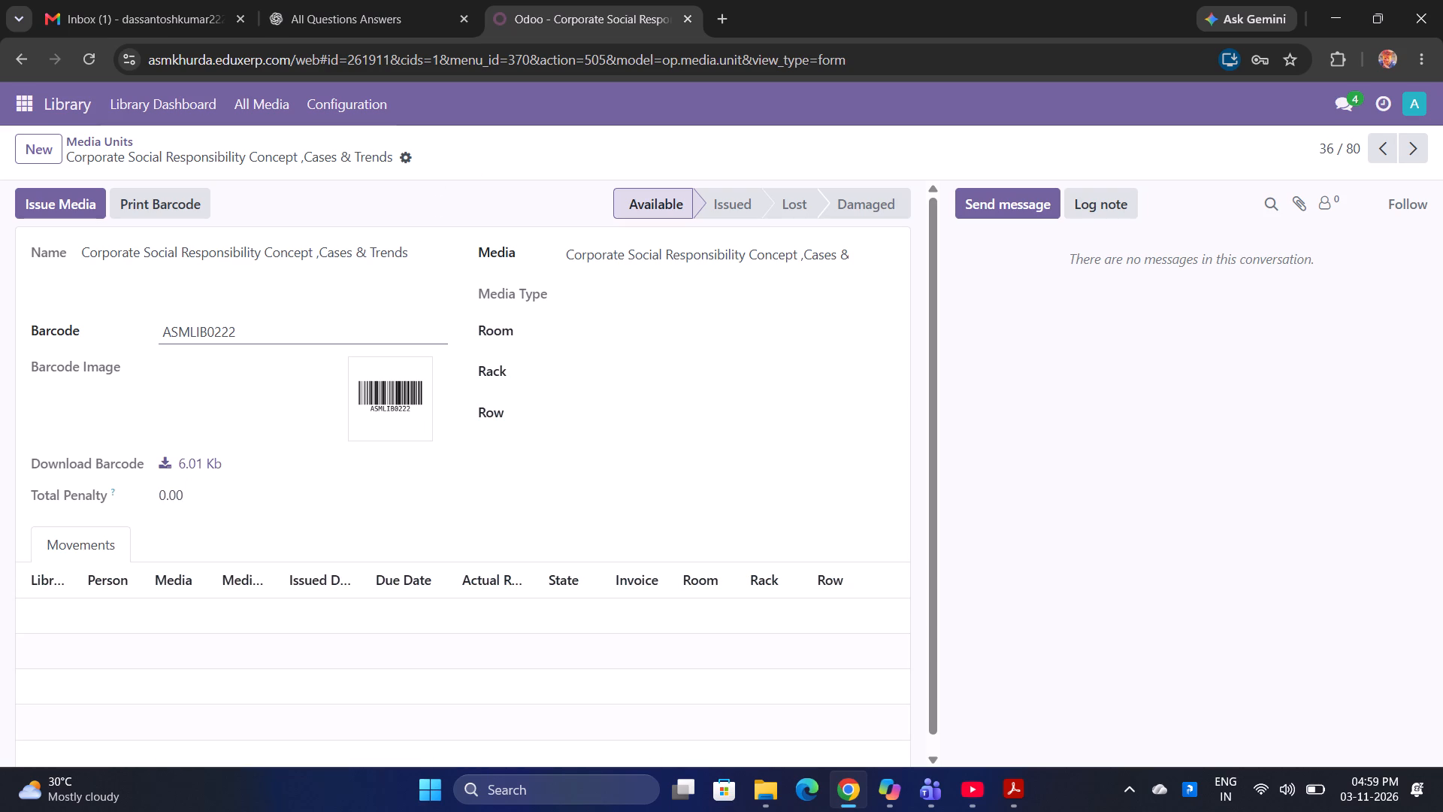
pyautogui.press('8')
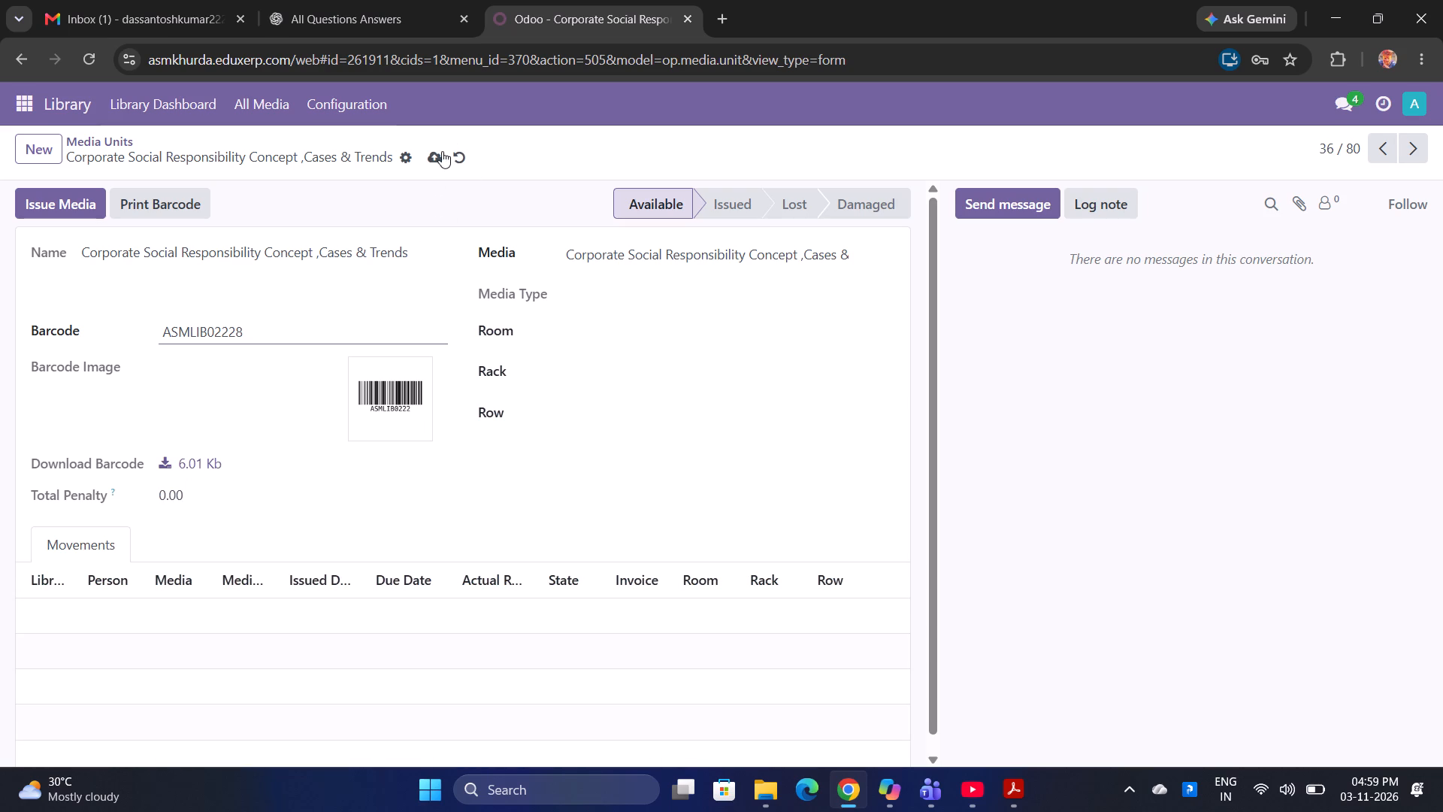
pyautogui.click(436, 156)
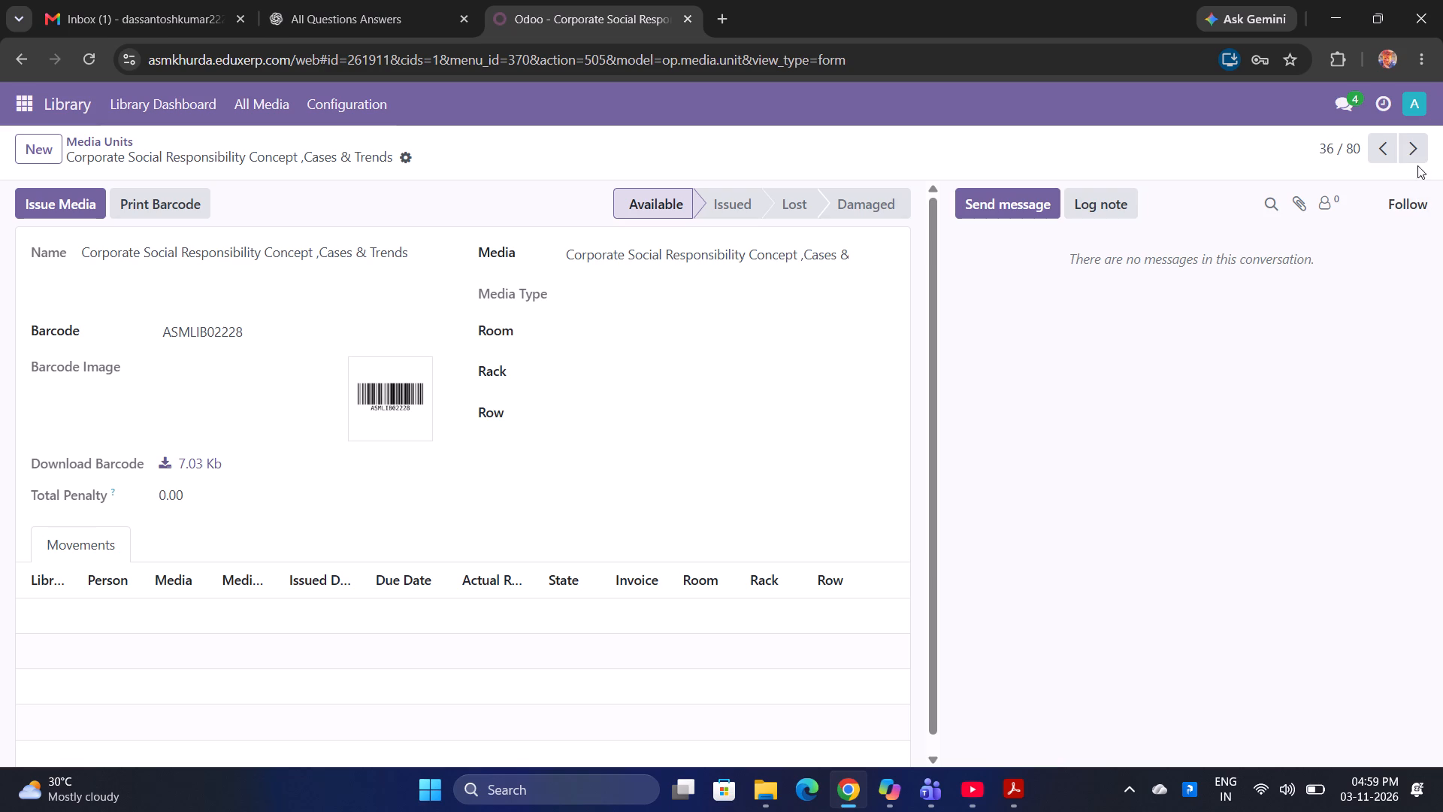
# Advance to the next Corporate Social Responsibility unit, save its barcode as ASMLIB0223, then re-enter it as ASMLIB02230 and save.
pyautogui.click(1421, 149)
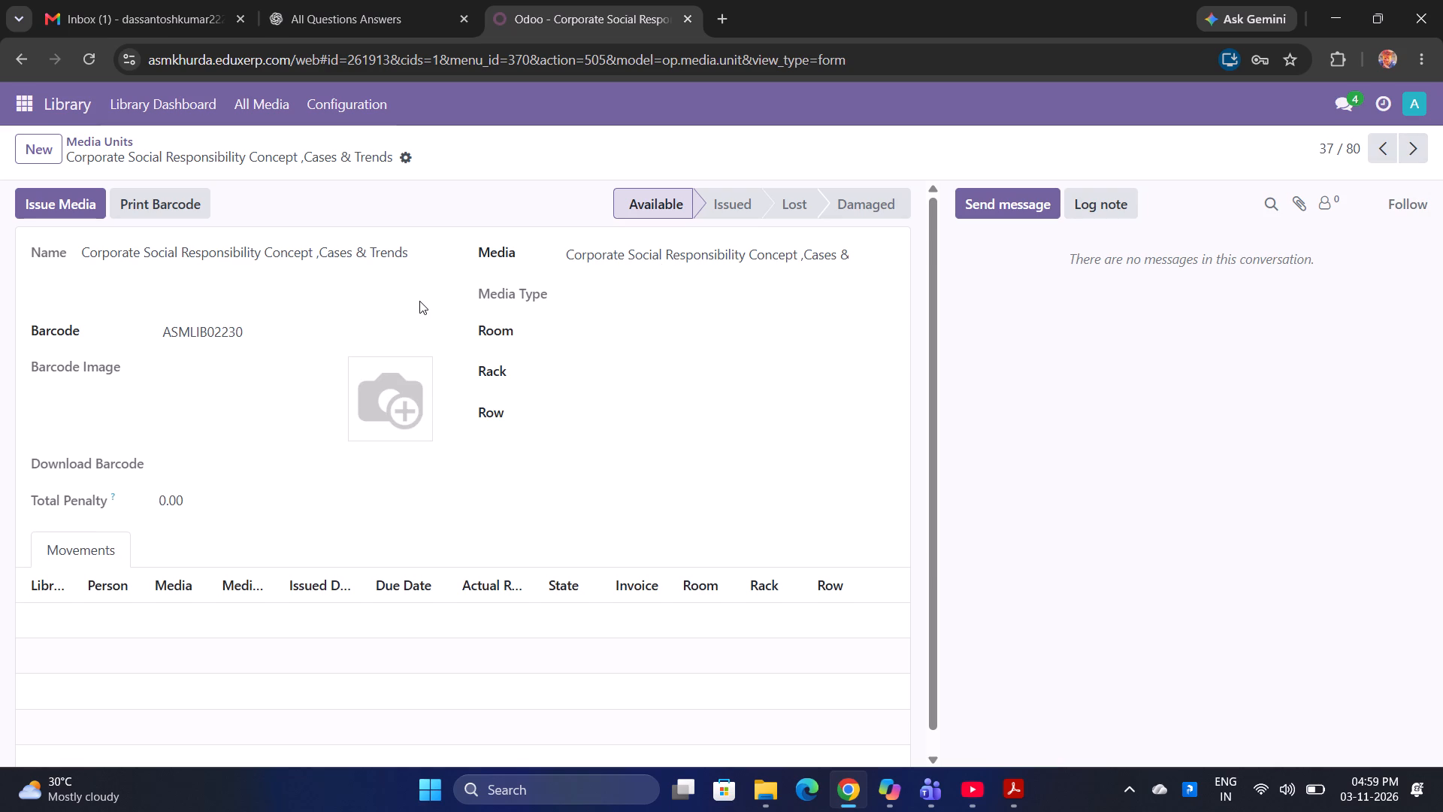
pyautogui.click(282, 332)
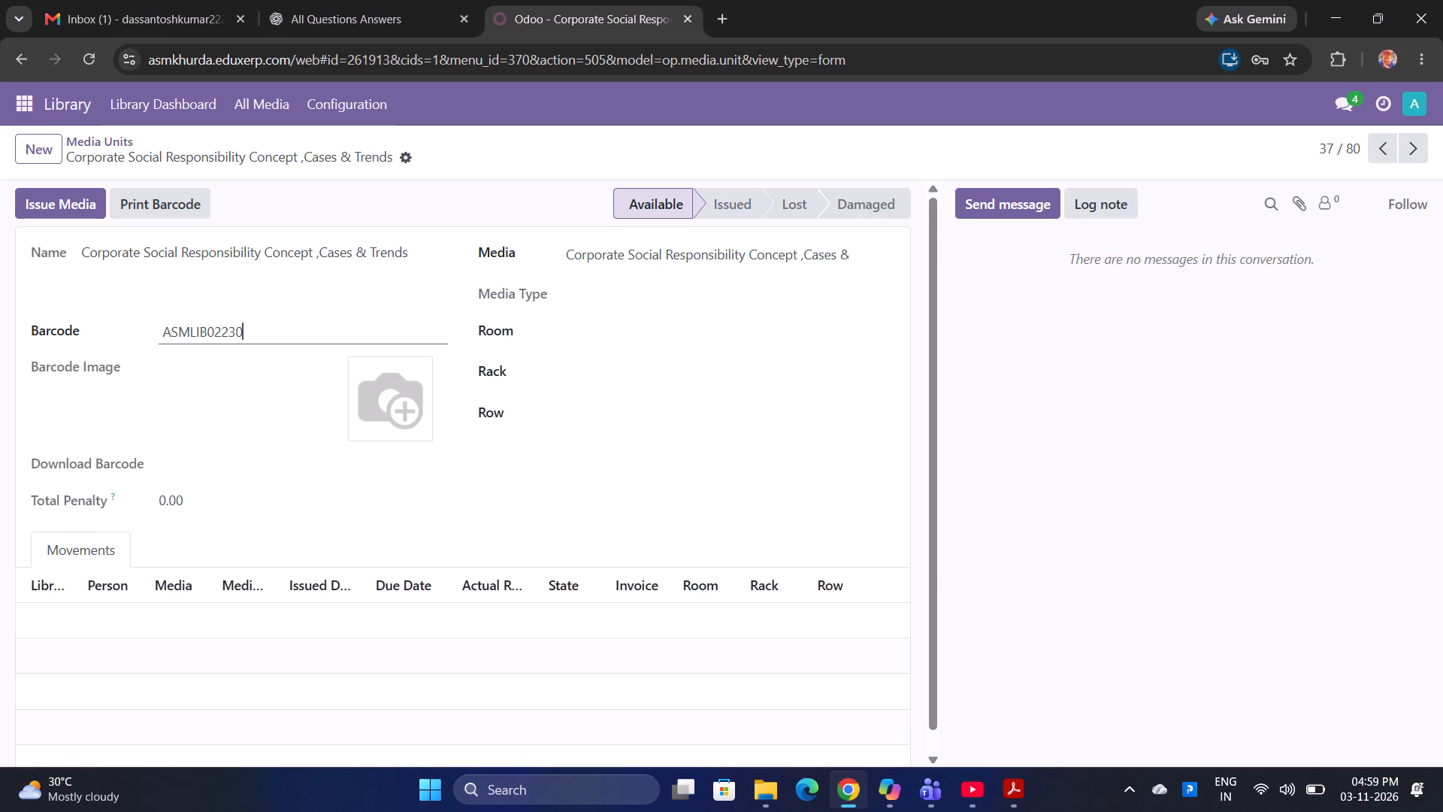
pyautogui.press('BackSpace')
pyautogui.click(431, 160)
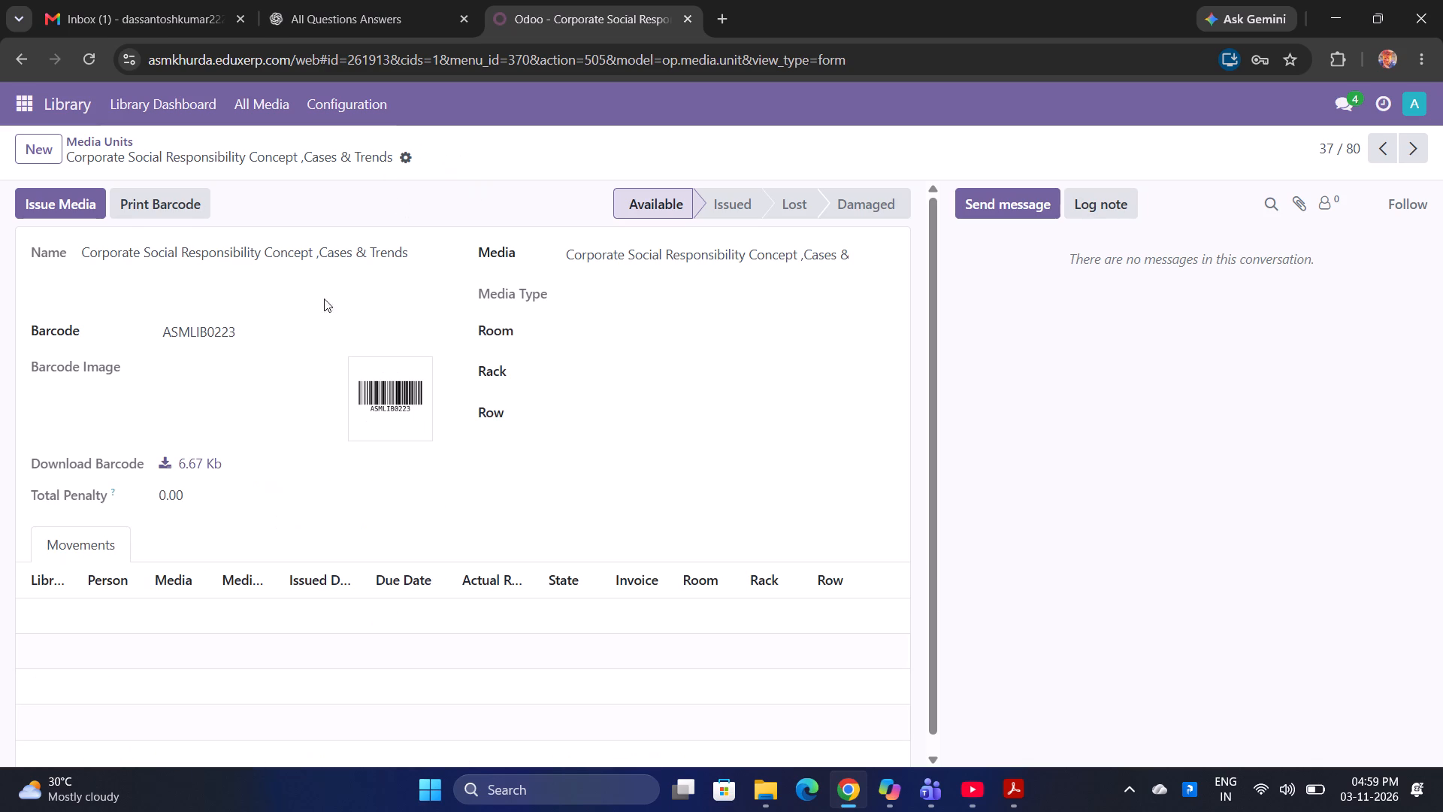
pyautogui.click(307, 332)
pyautogui.press('0')
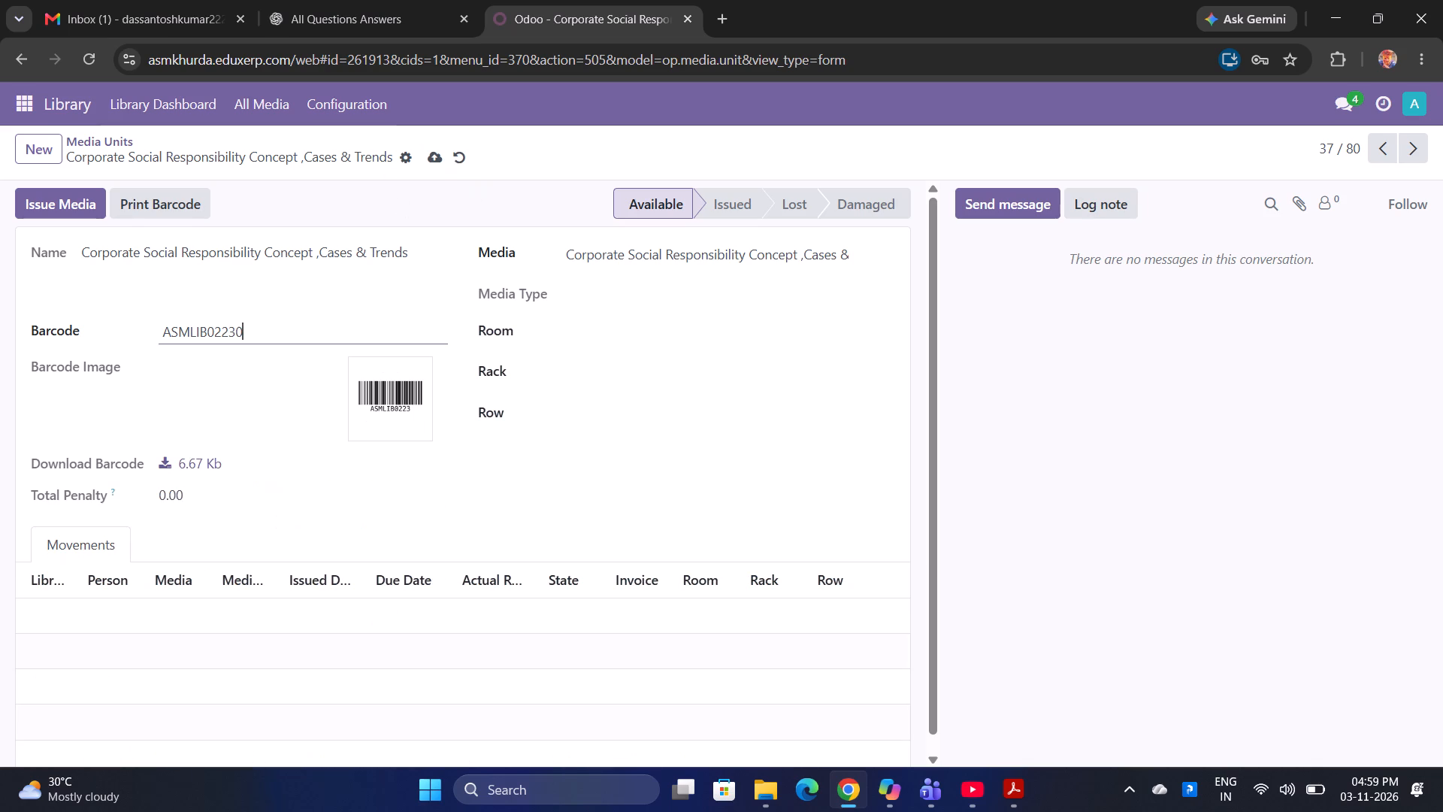
pyautogui.click(434, 156)
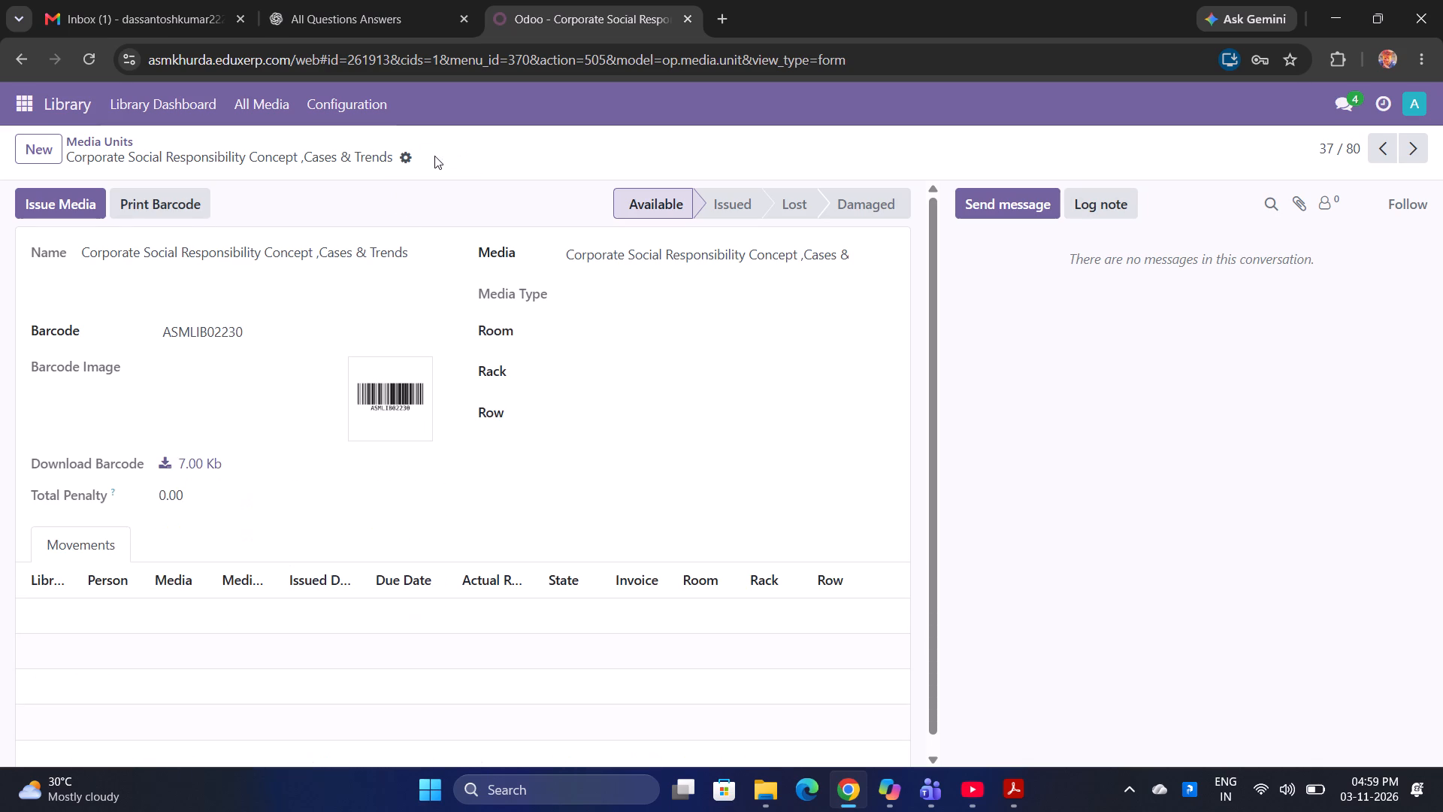
# Move to the next Corporate Social Responsibility unit, save its barcode as ASMLIB0226, then re-enter it as ASMLIB02262 and save.
pyautogui.click(1416, 150)
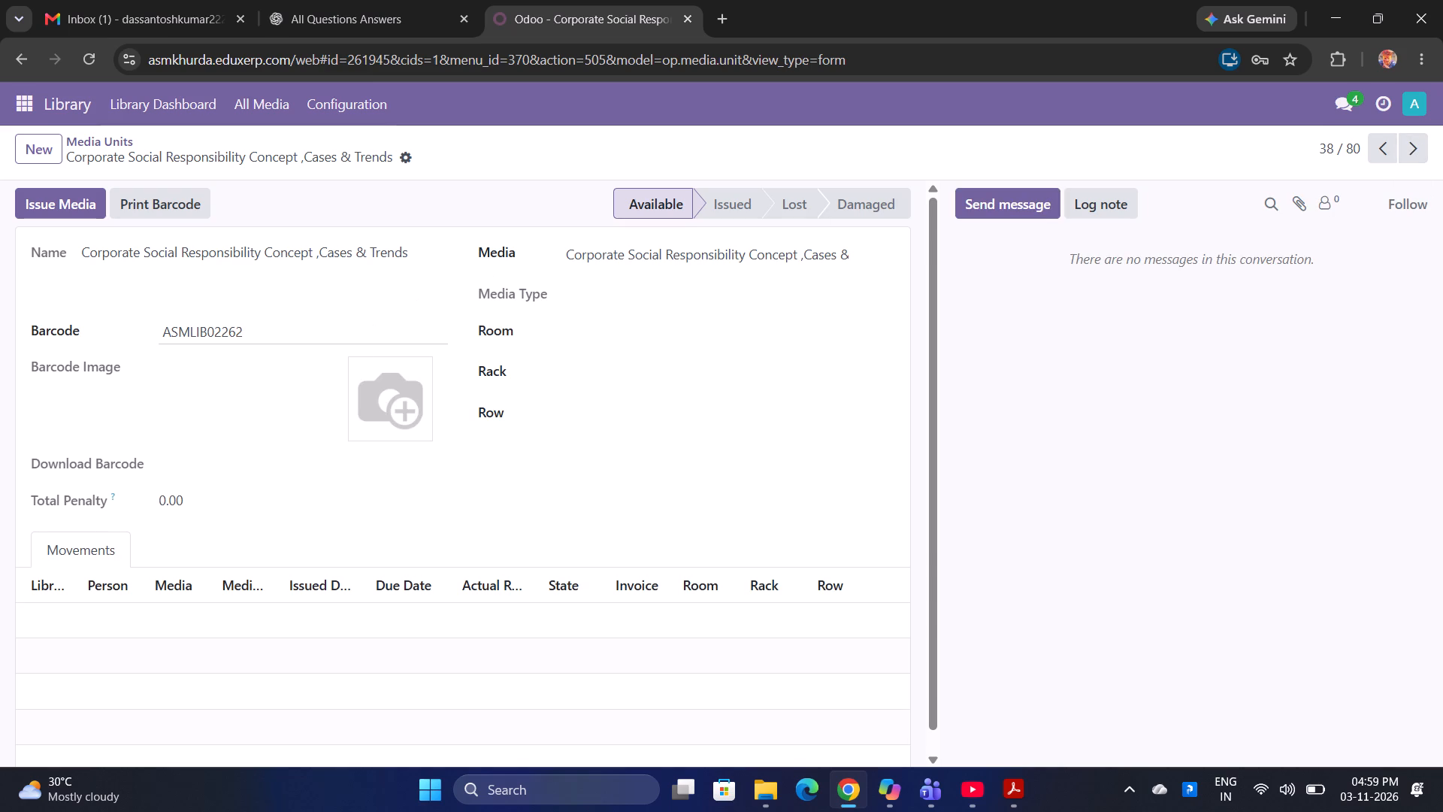
pyautogui.click(343, 320)
pyautogui.press('BackSpace')
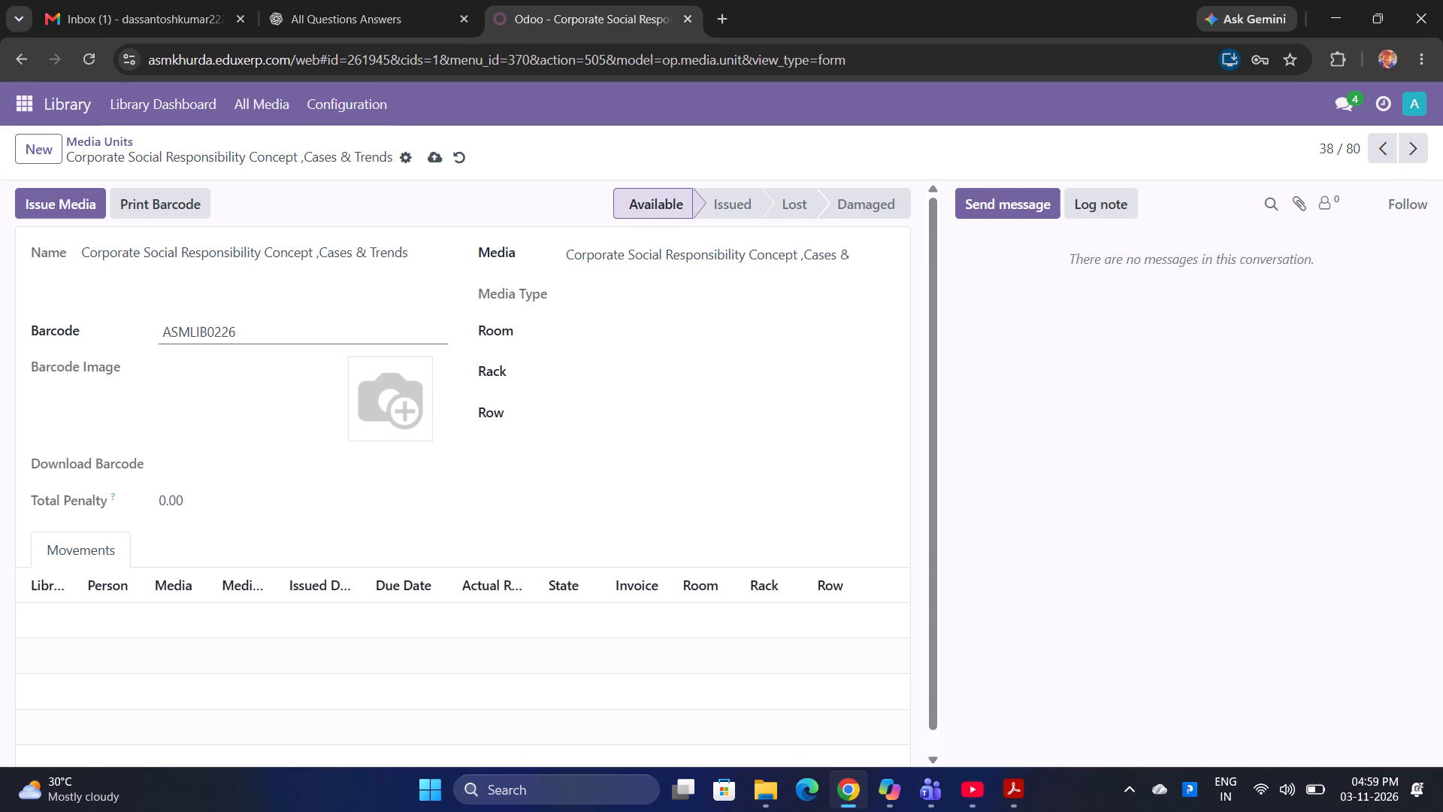
pyautogui.click(430, 157)
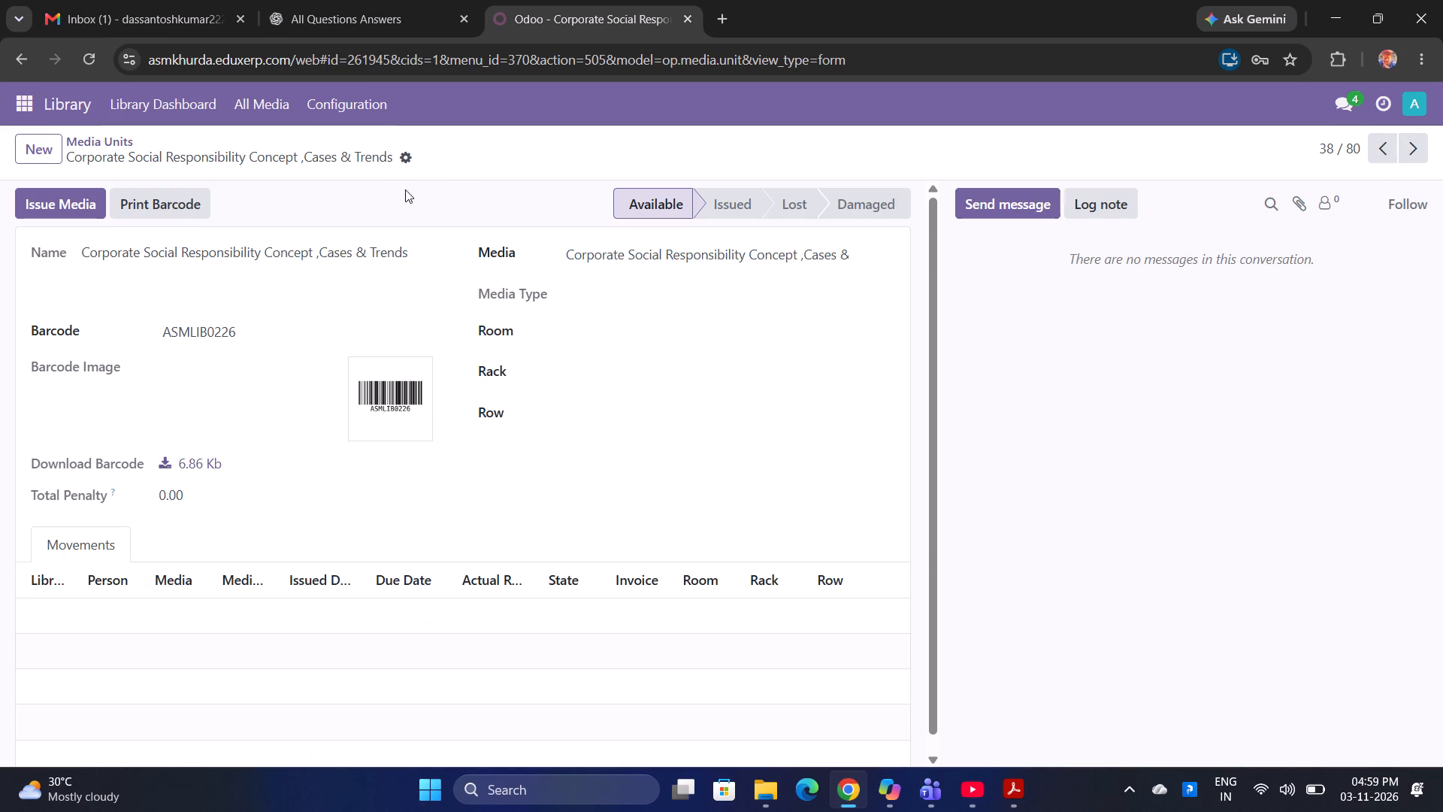
pyautogui.click(320, 333)
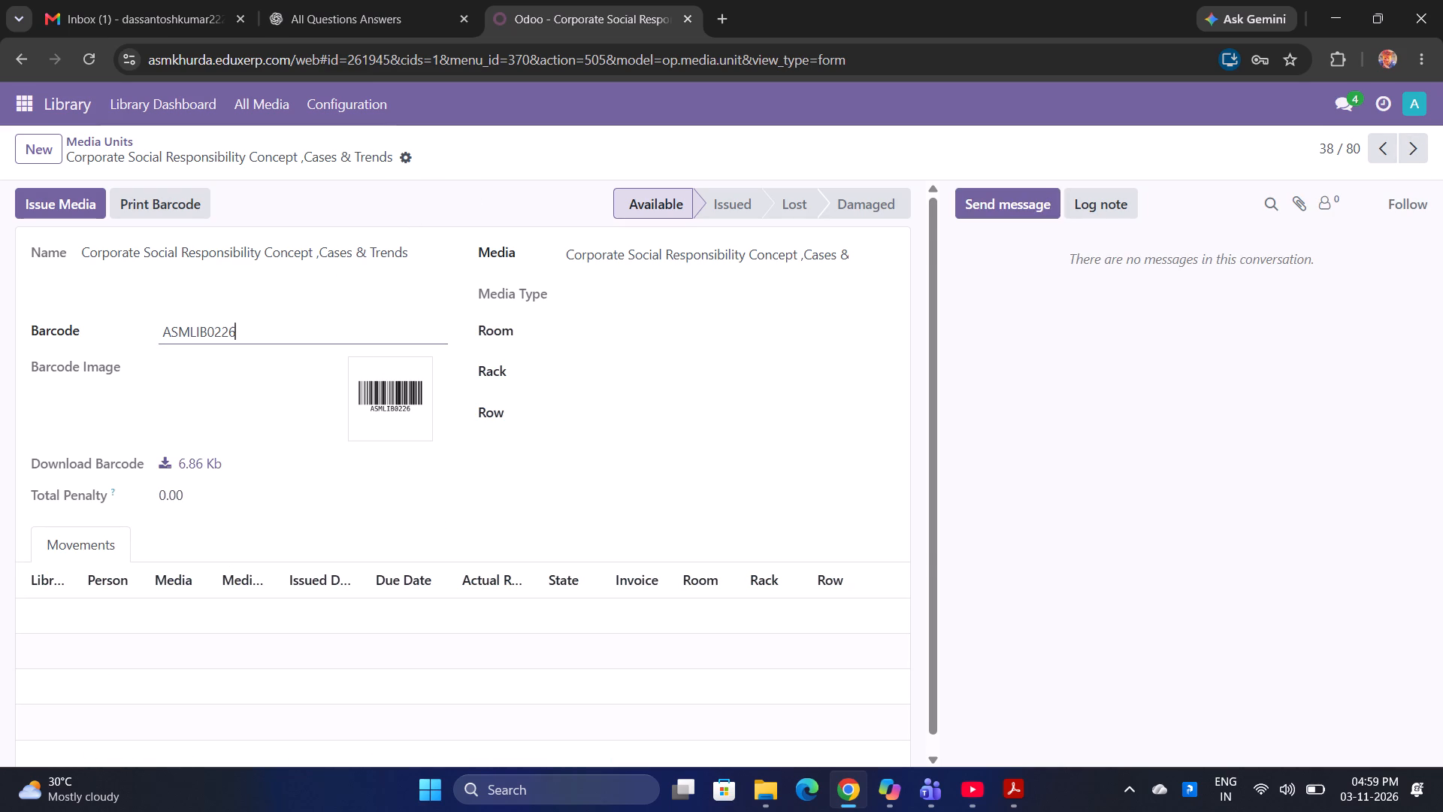
pyautogui.press('2')
pyautogui.click(433, 151)
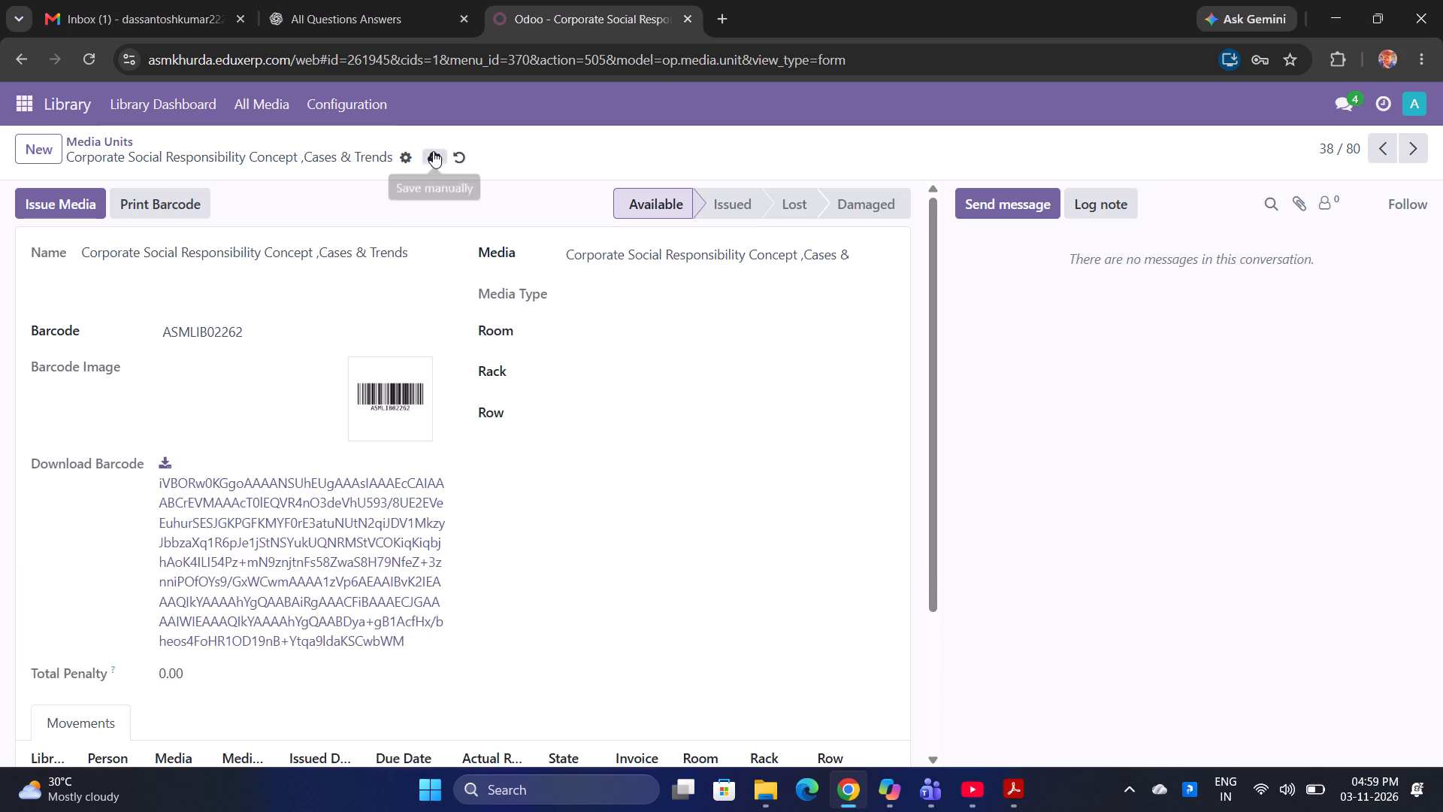
# On the next Corporate Social Responsibility unit, save the barcode as ASMLIB0222, then re-enter it as ASMLIB02226 and save.
pyautogui.click(1408, 143)
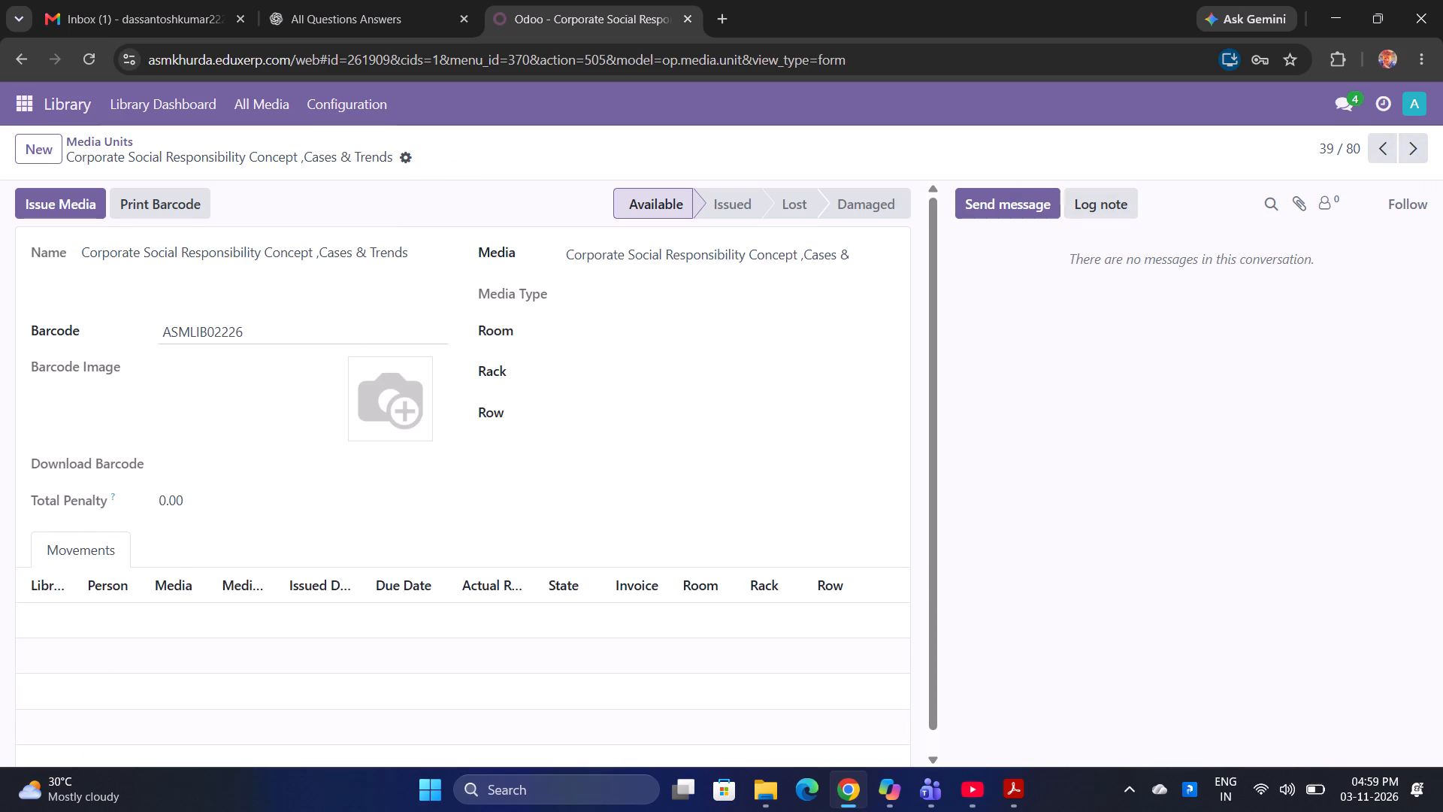
pyautogui.click(340, 336)
pyautogui.press('BackSpace')
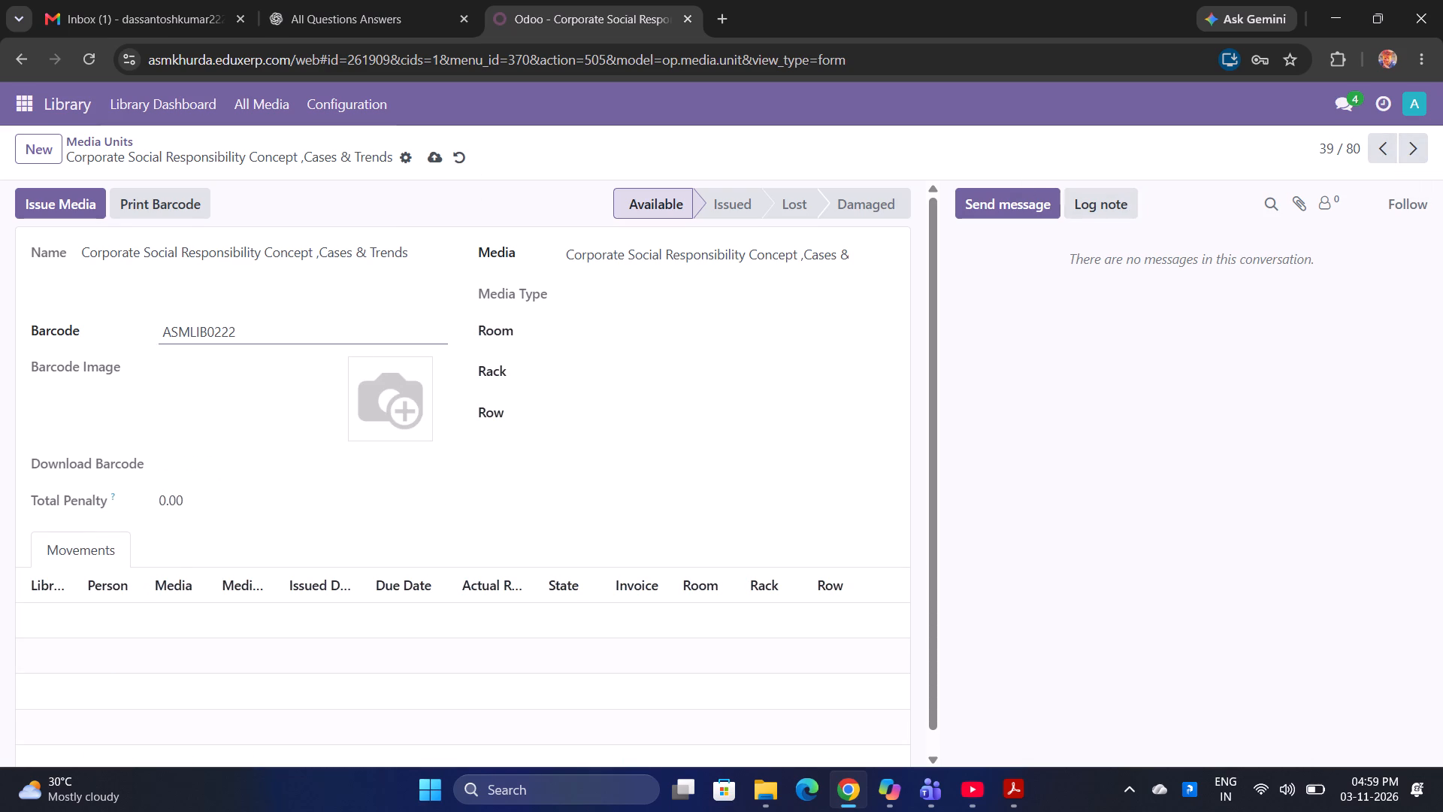
pyautogui.click(434, 151)
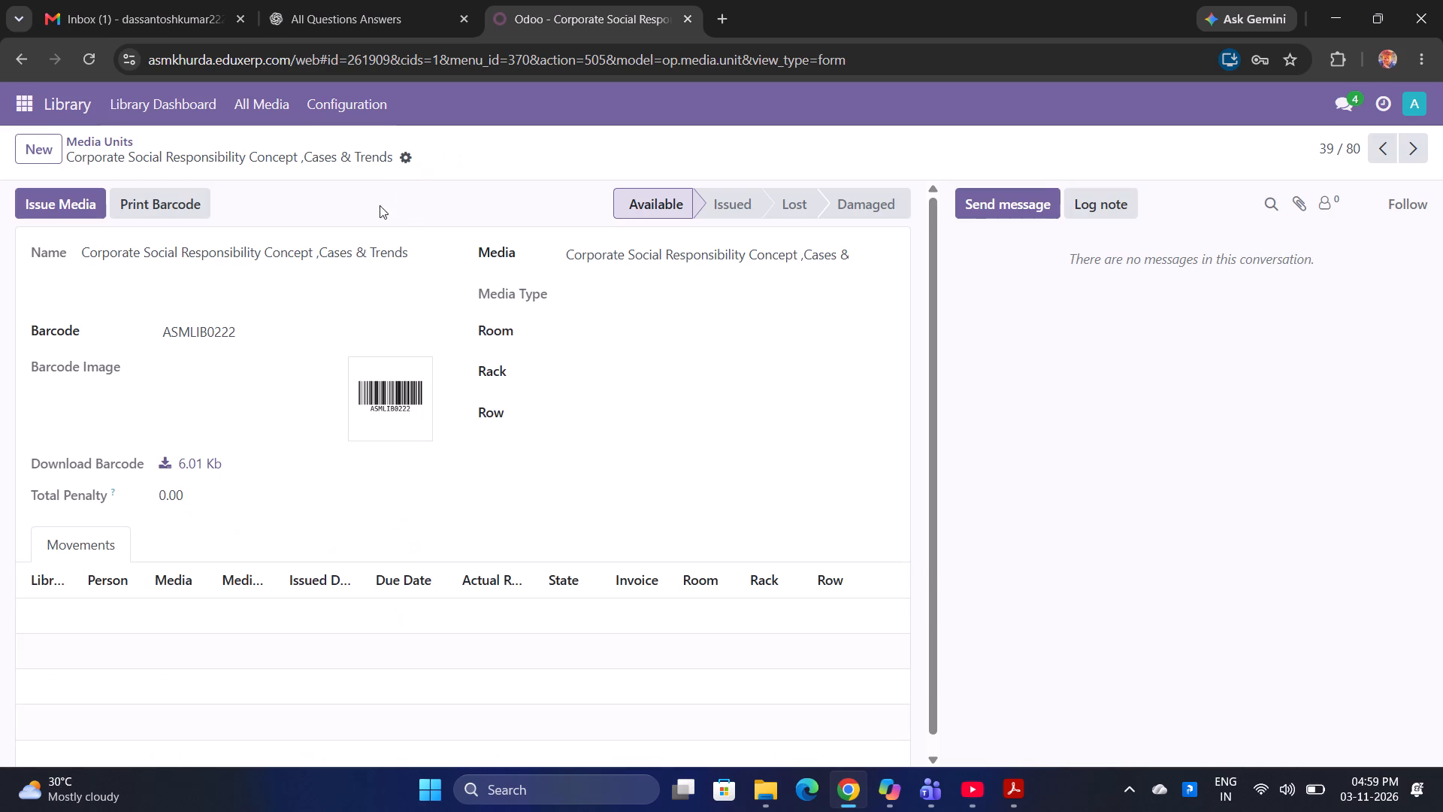
pyautogui.click(301, 334)
pyautogui.press('6')
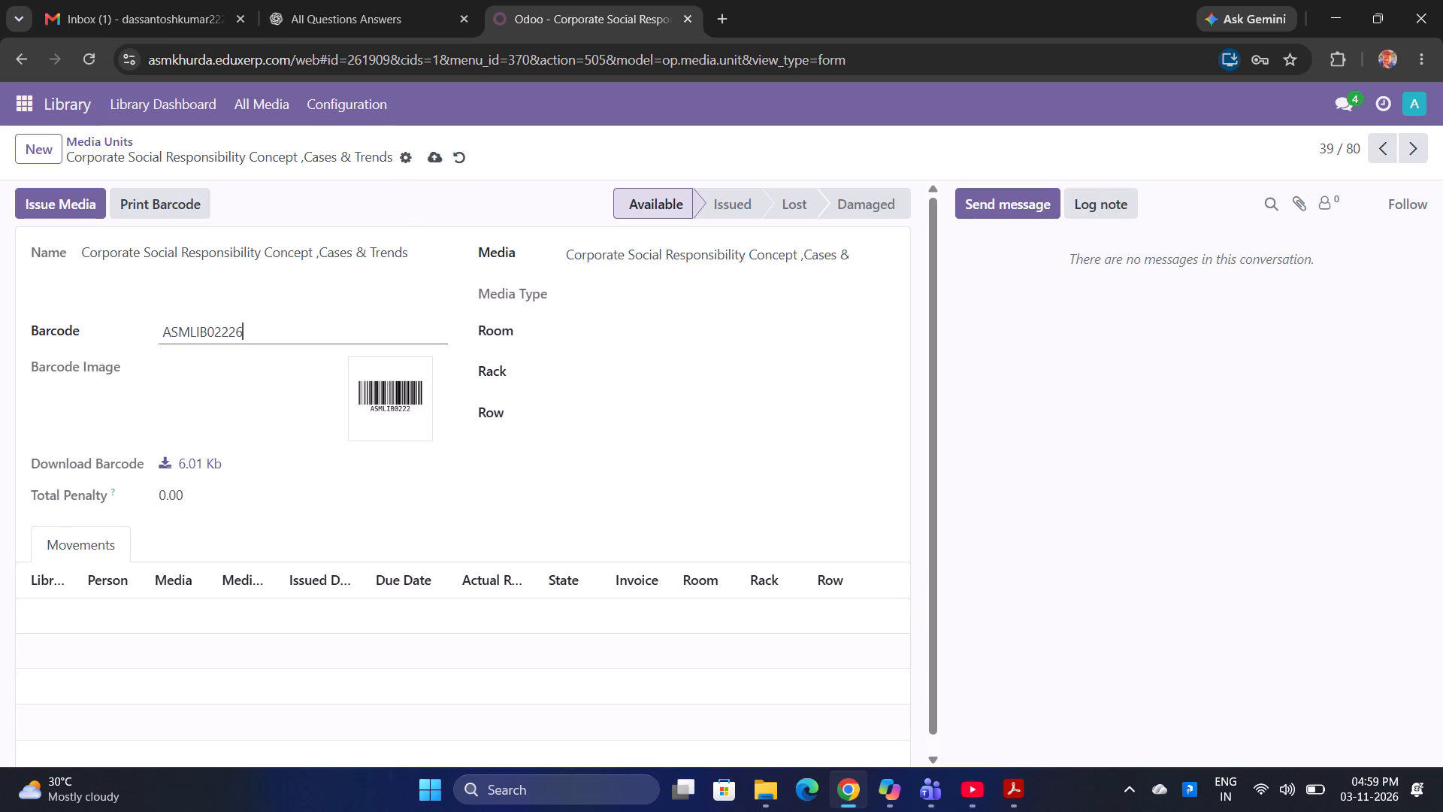
pyautogui.click(434, 156)
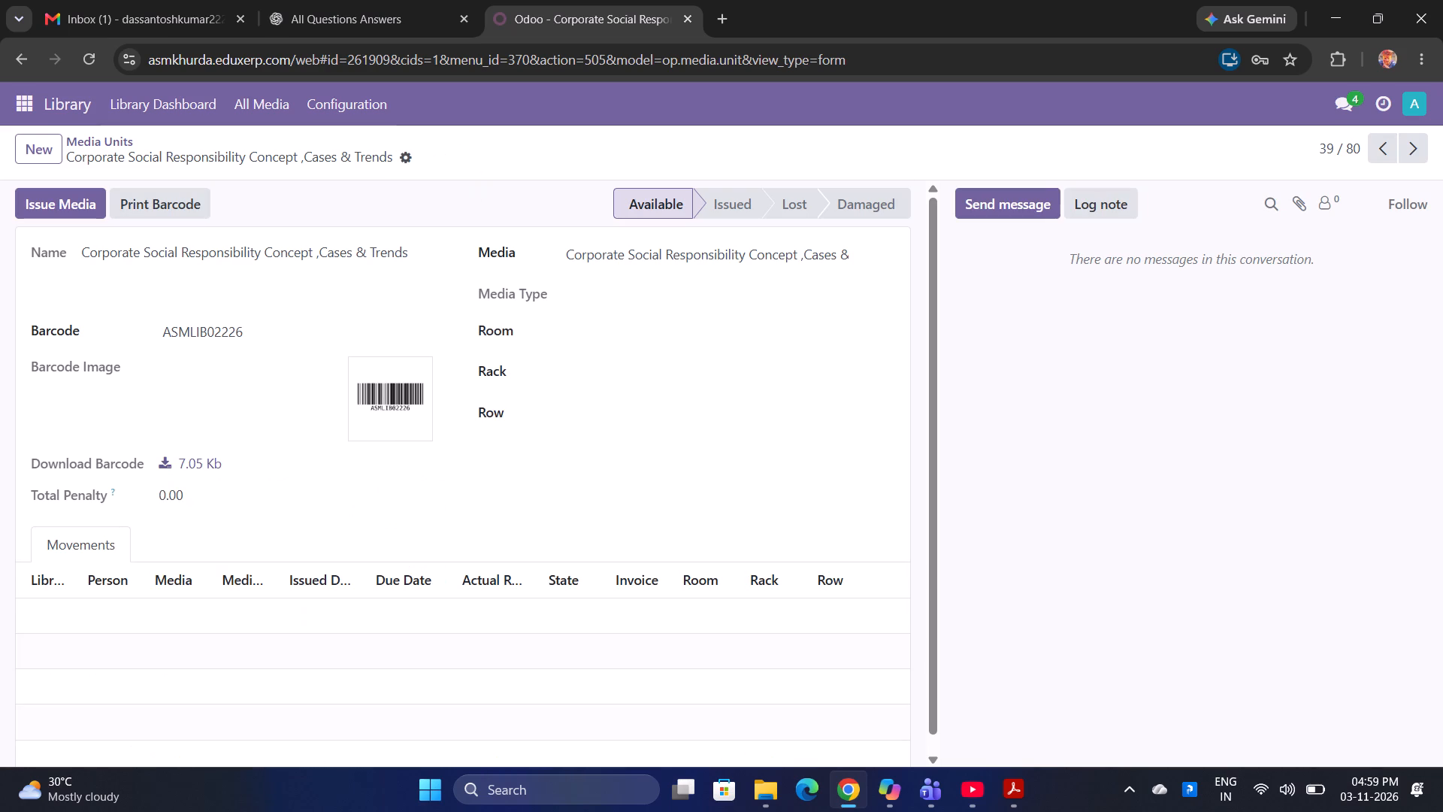
# Go to the following Corporate Social Responsibility unit, save its barcode as ASMLIB0223, then re-enter it as ASMLIB02231 and save.
pyautogui.click(1417, 144)
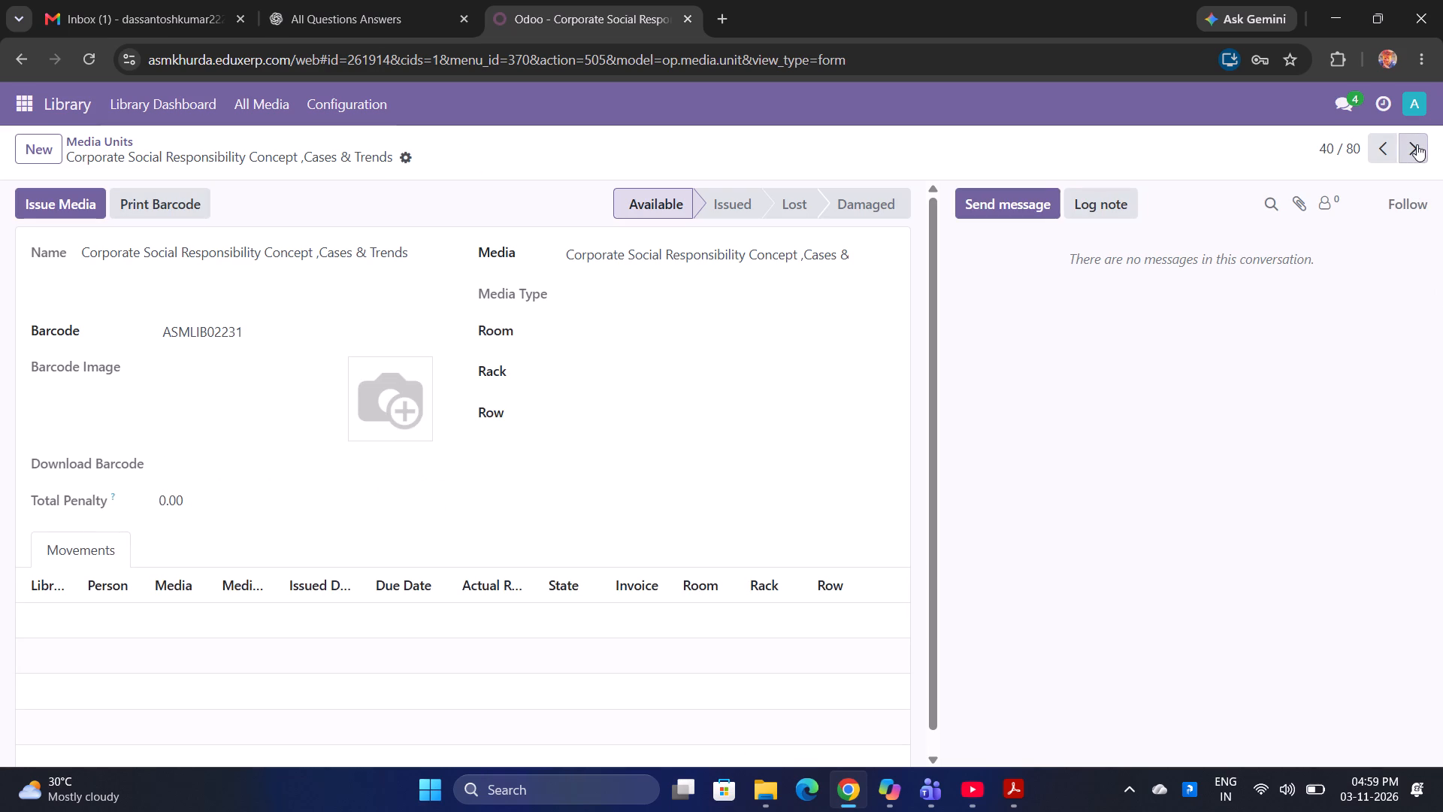
pyautogui.click(308, 344)
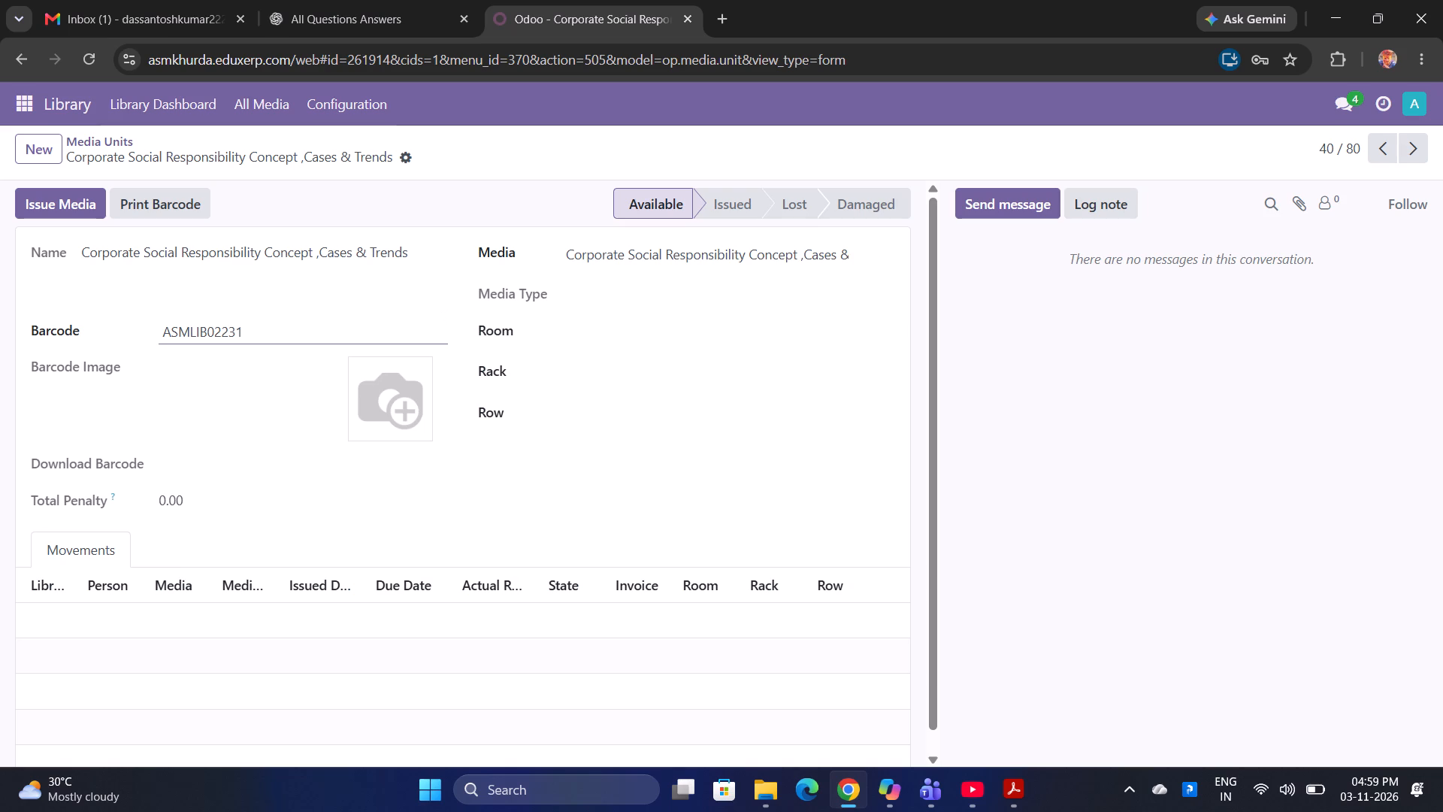
pyautogui.press('BackSpace')
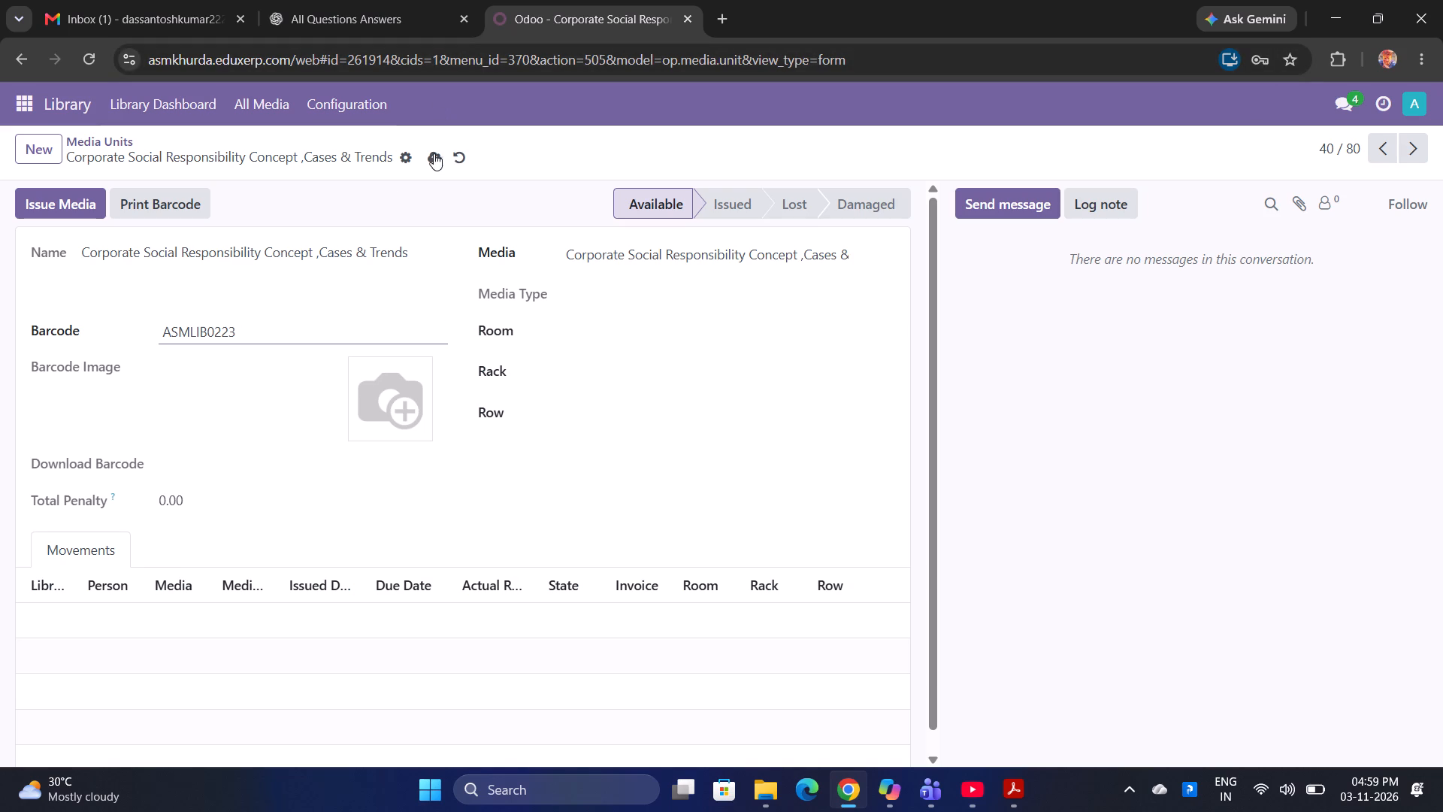
pyautogui.click(434, 160)
pyautogui.click(303, 333)
pyautogui.press('1')
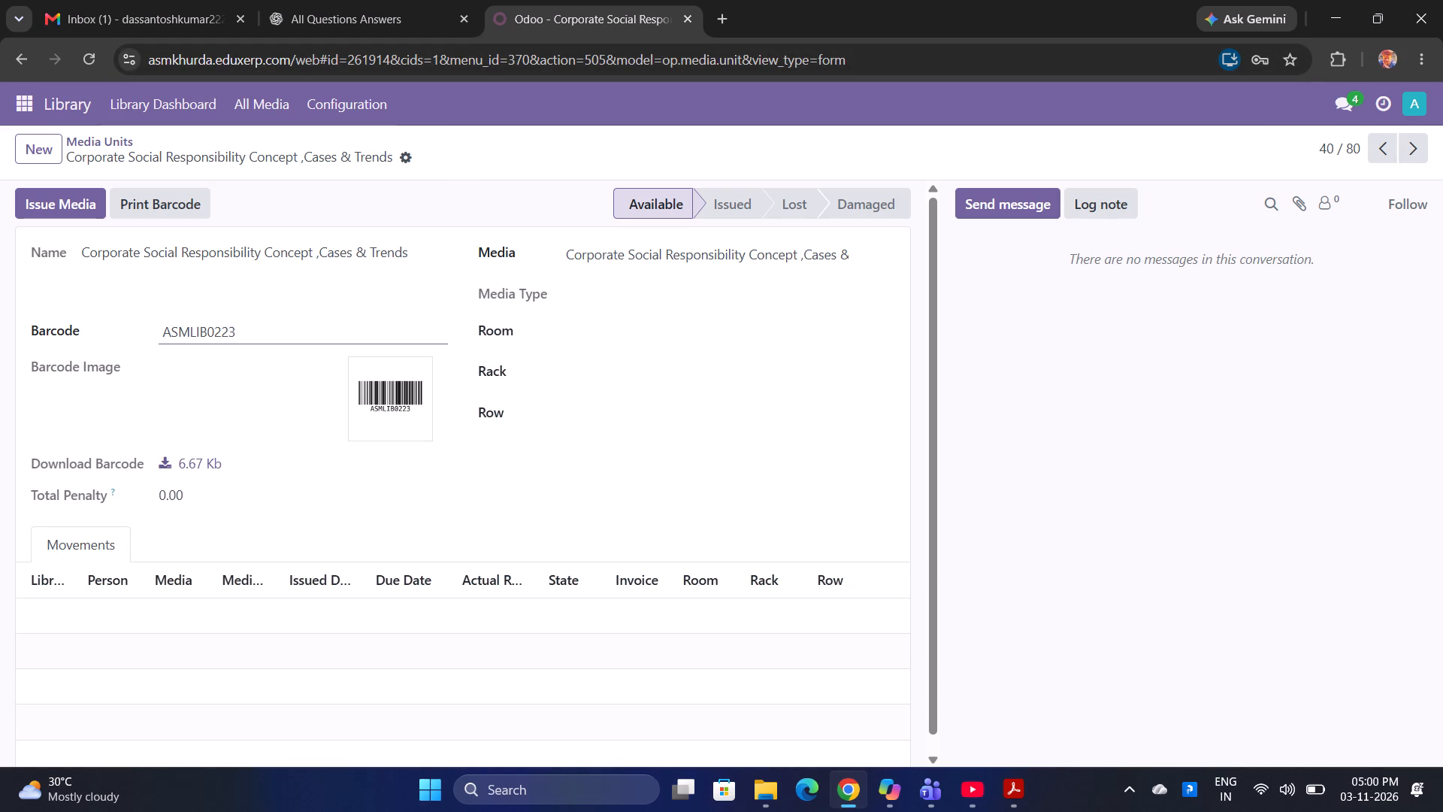
pyautogui.click(434, 152)
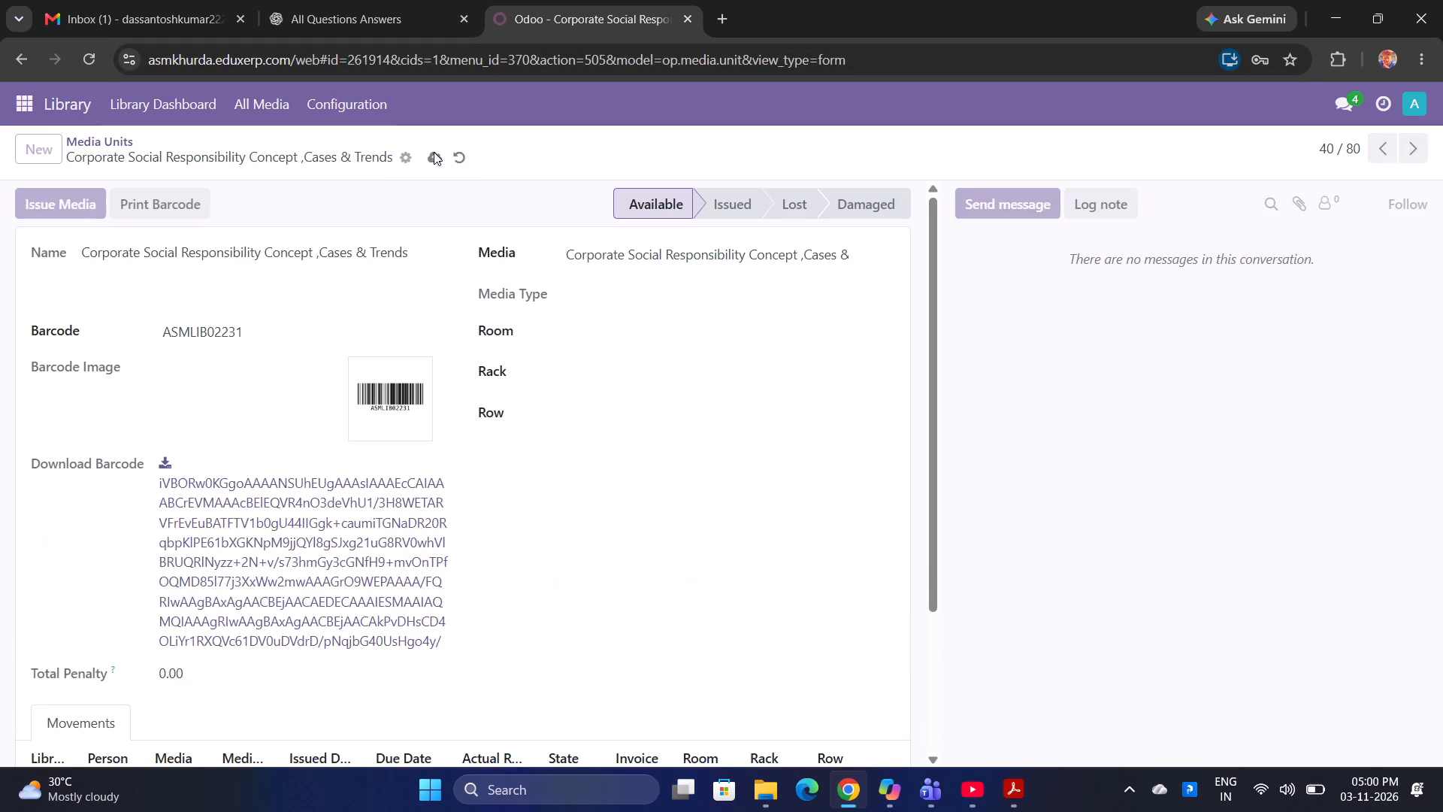
# Advance to the next Corporate Social Responsibility unit, save its barcode as ASMLIB0224, then re-enter it as ASMLIB02243 and save.
pyautogui.click(1408, 148)
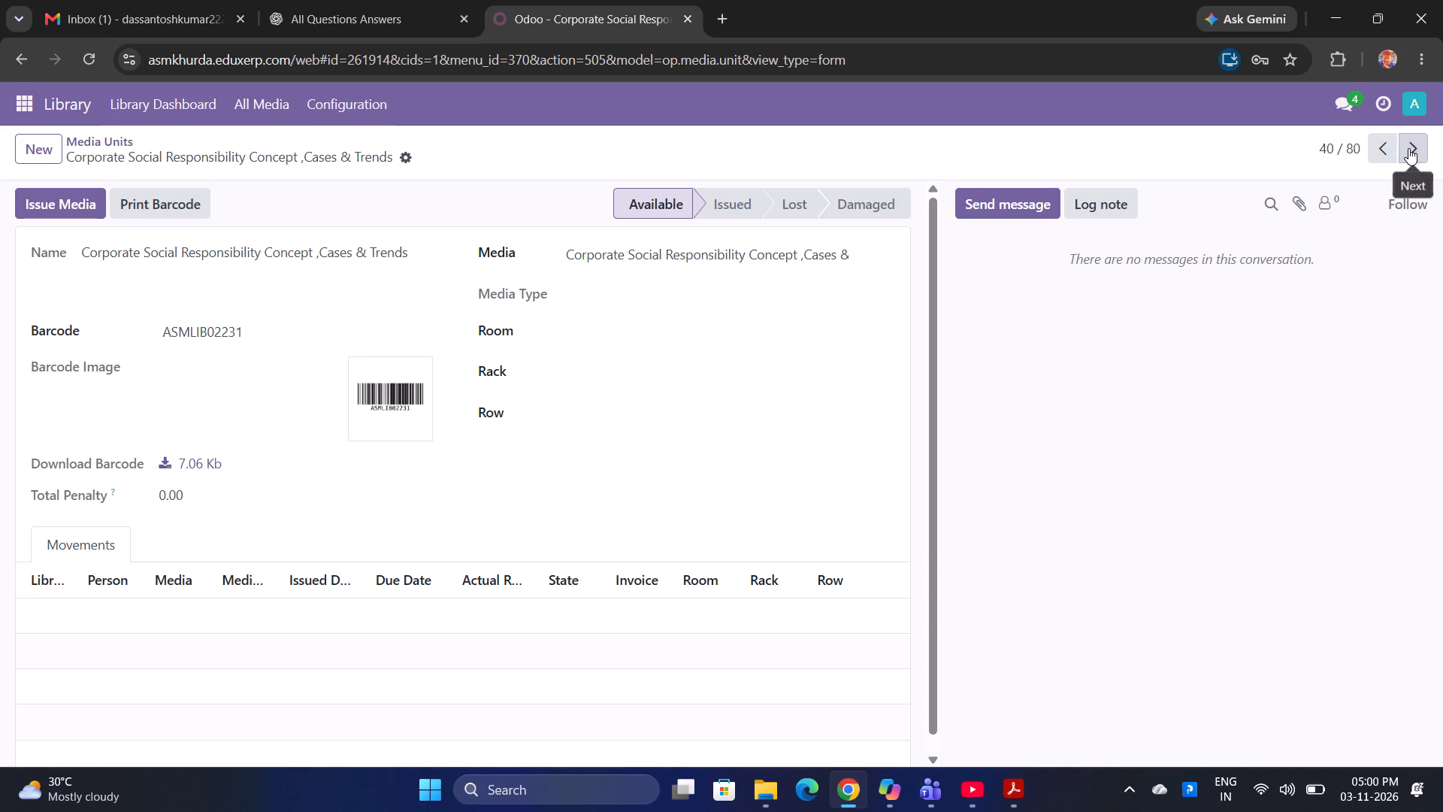
pyautogui.click(274, 338)
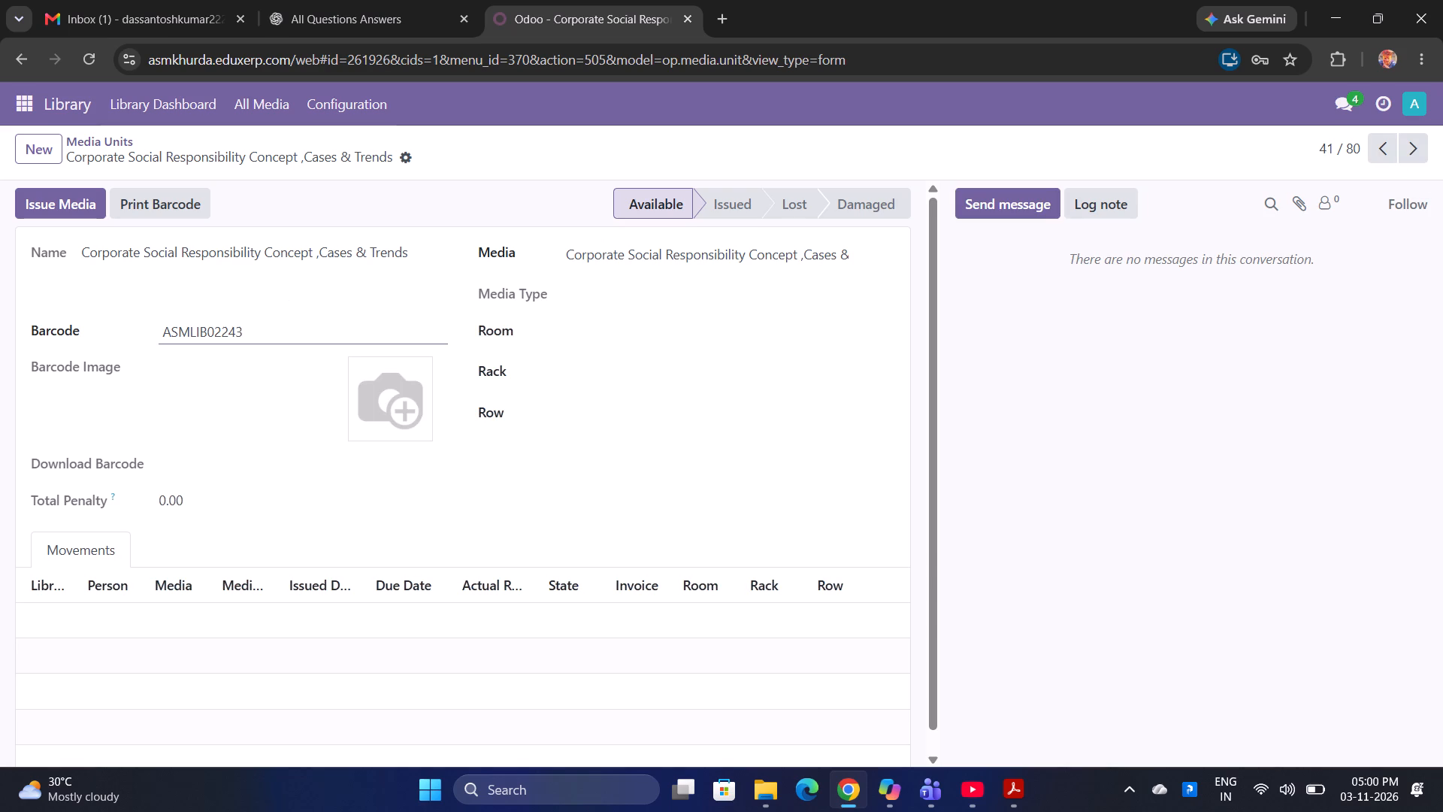
pyautogui.press('BackSpace')
pyautogui.click(436, 155)
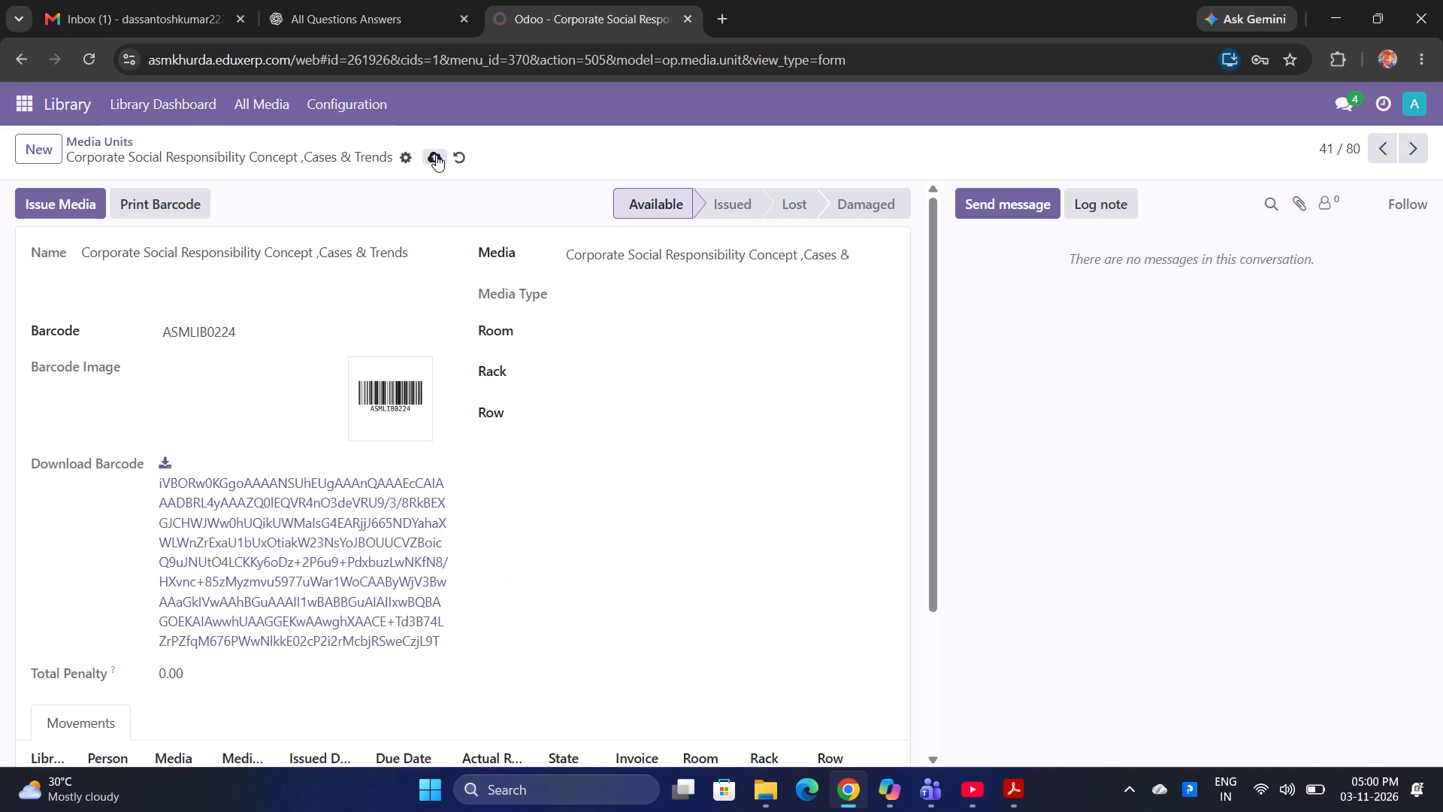
pyautogui.click(307, 335)
pyautogui.press('3')
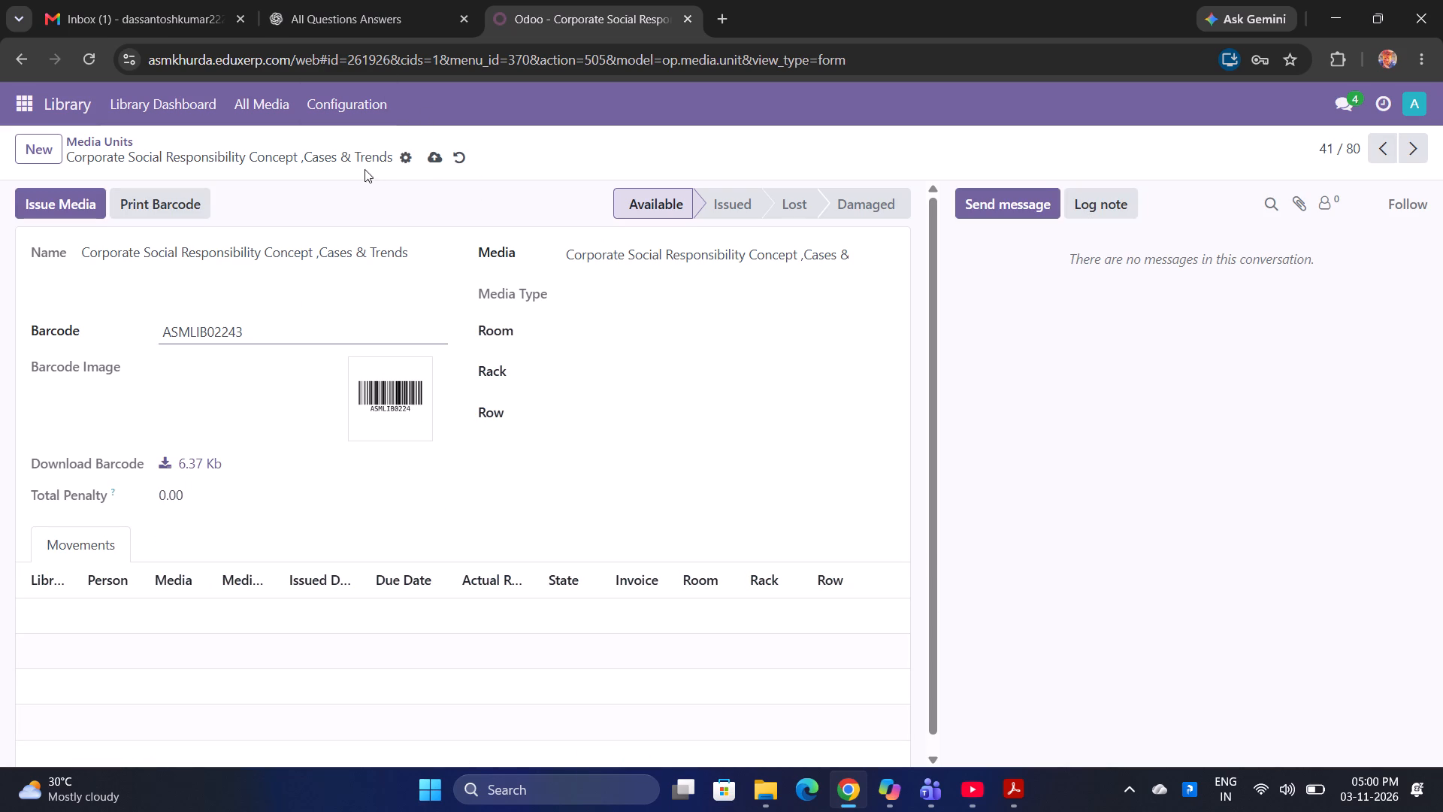
pyautogui.click(428, 159)
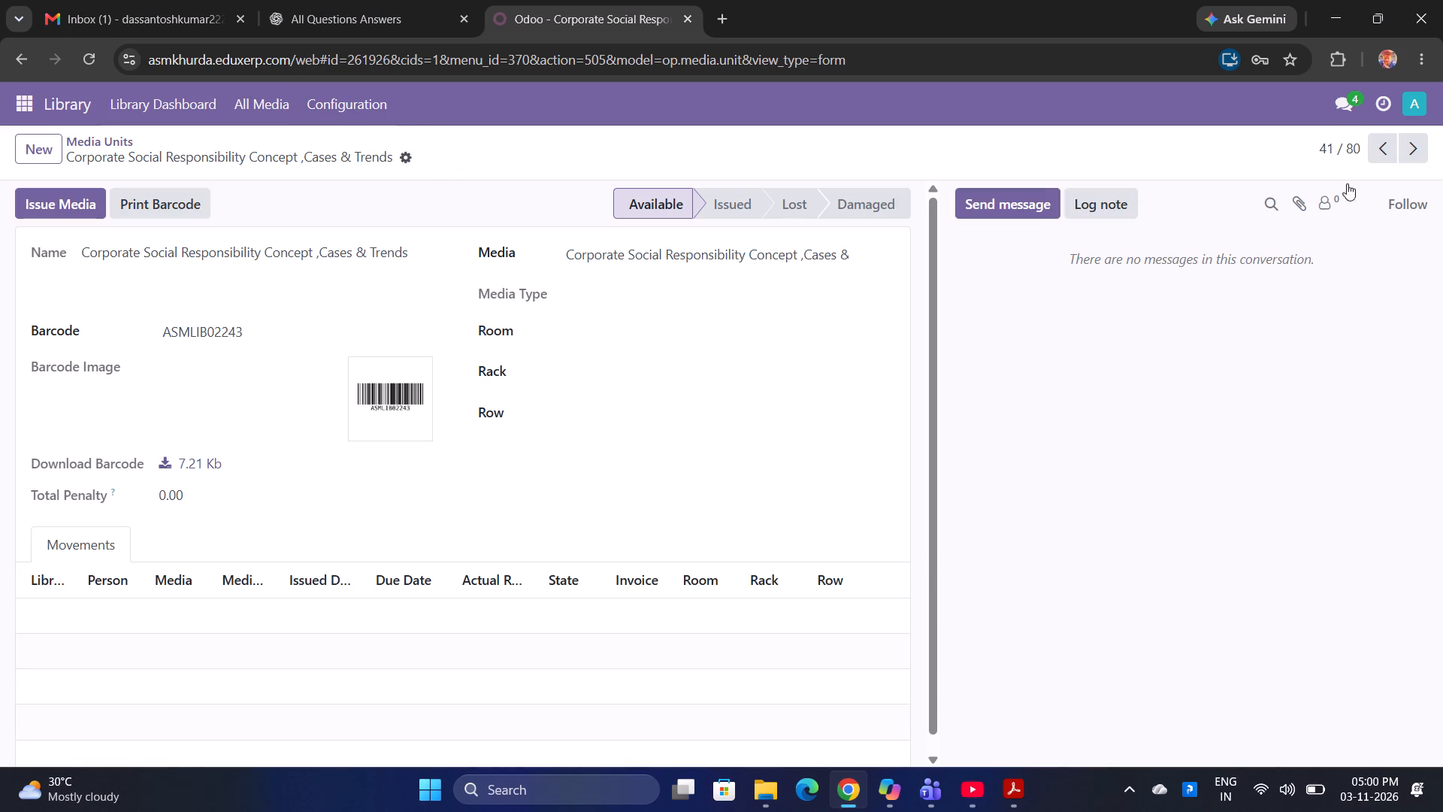
# Move to the next Corporate Social Responsibility unit, save its barcode as ASMLIB0224, then re-enter it as ASMLIB02242 and save.
pyautogui.click(1411, 144)
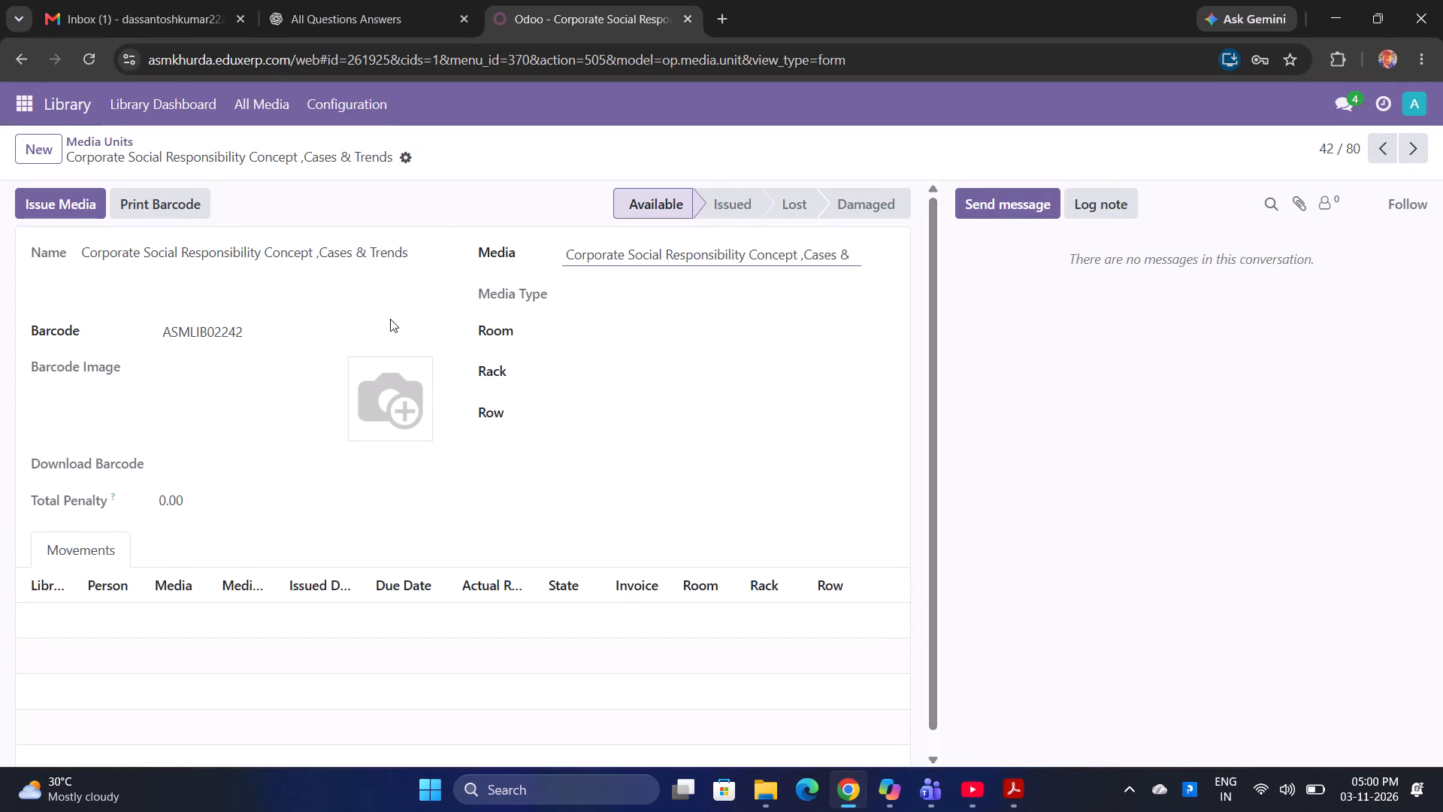
pyautogui.click(389, 323)
pyautogui.press('BackSpace')
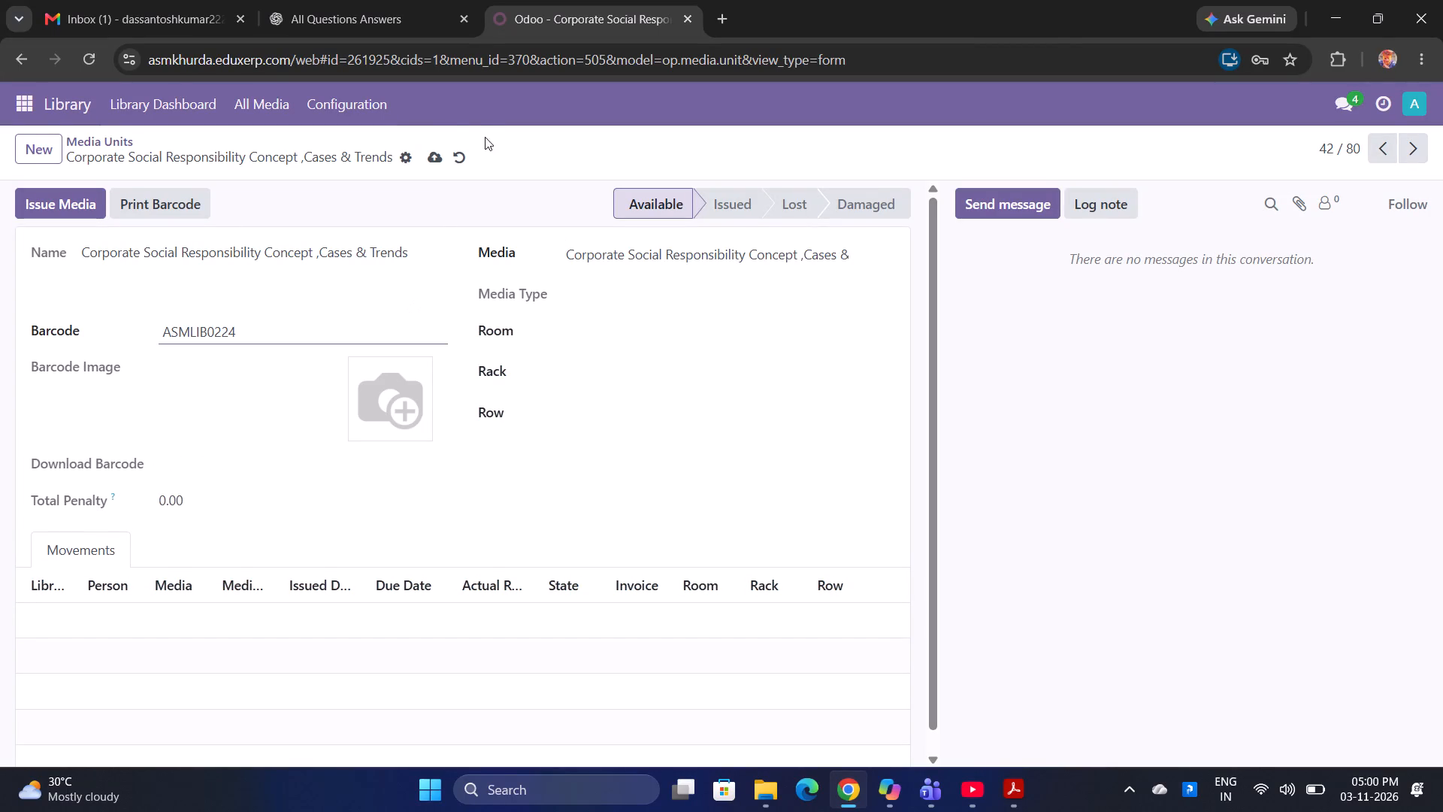
pyautogui.click(428, 154)
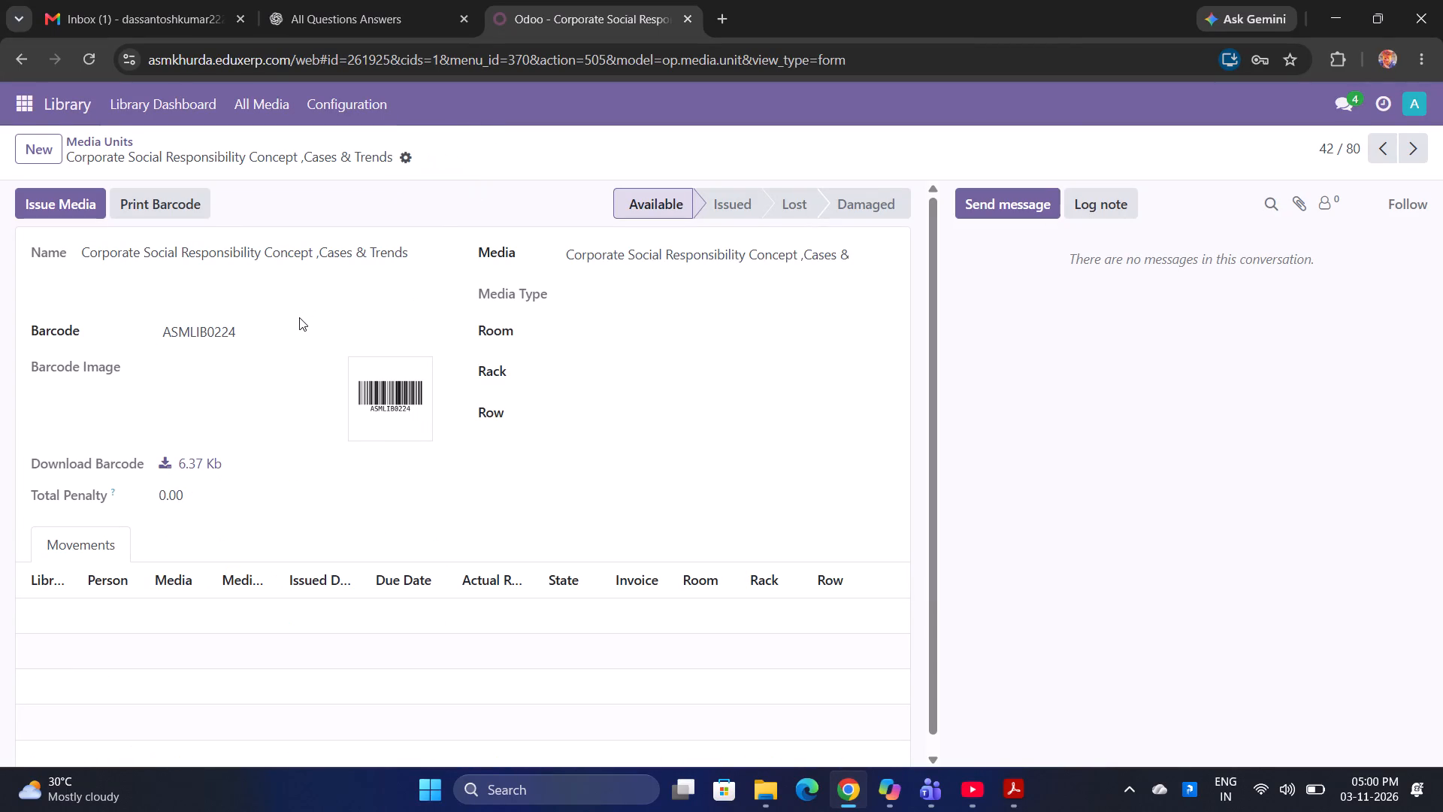
pyautogui.click(299, 317)
pyautogui.click(298, 324)
pyautogui.press('2')
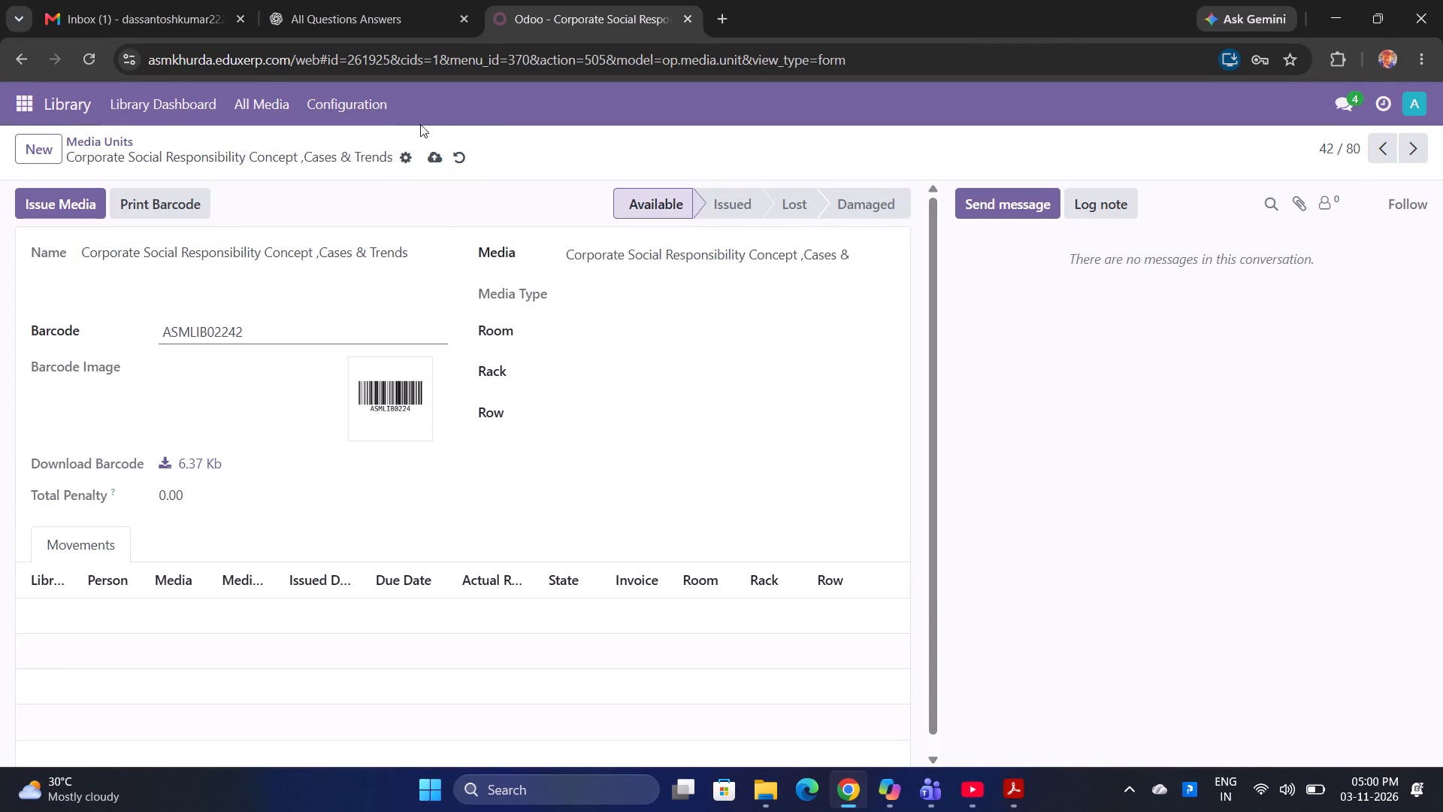
pyautogui.click(434, 157)
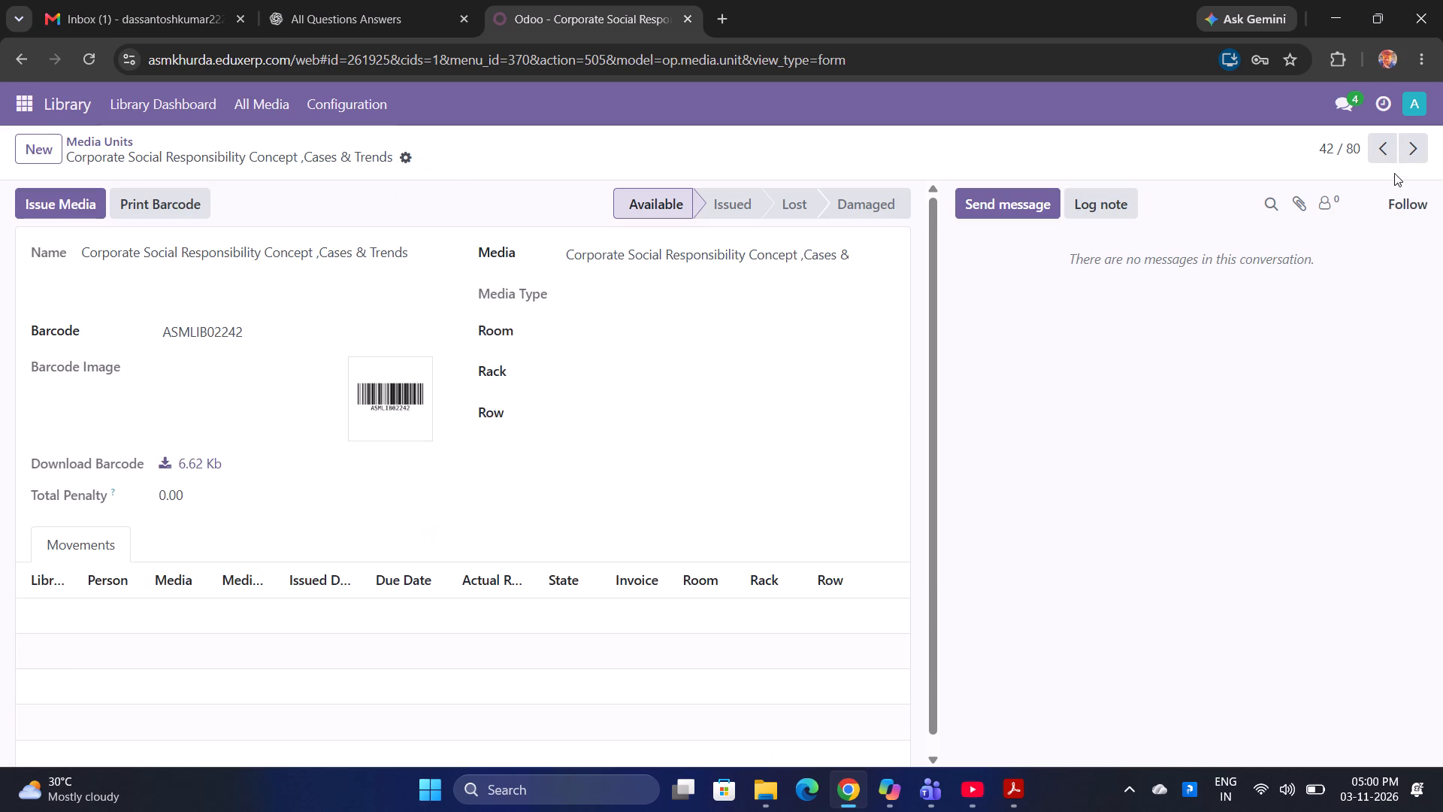
# On the next Corporate Social Responsibility unit, save the barcode as ASMLIB0226, then re-enter it as ASMLIB02265 and save.
pyautogui.click(1411, 148)
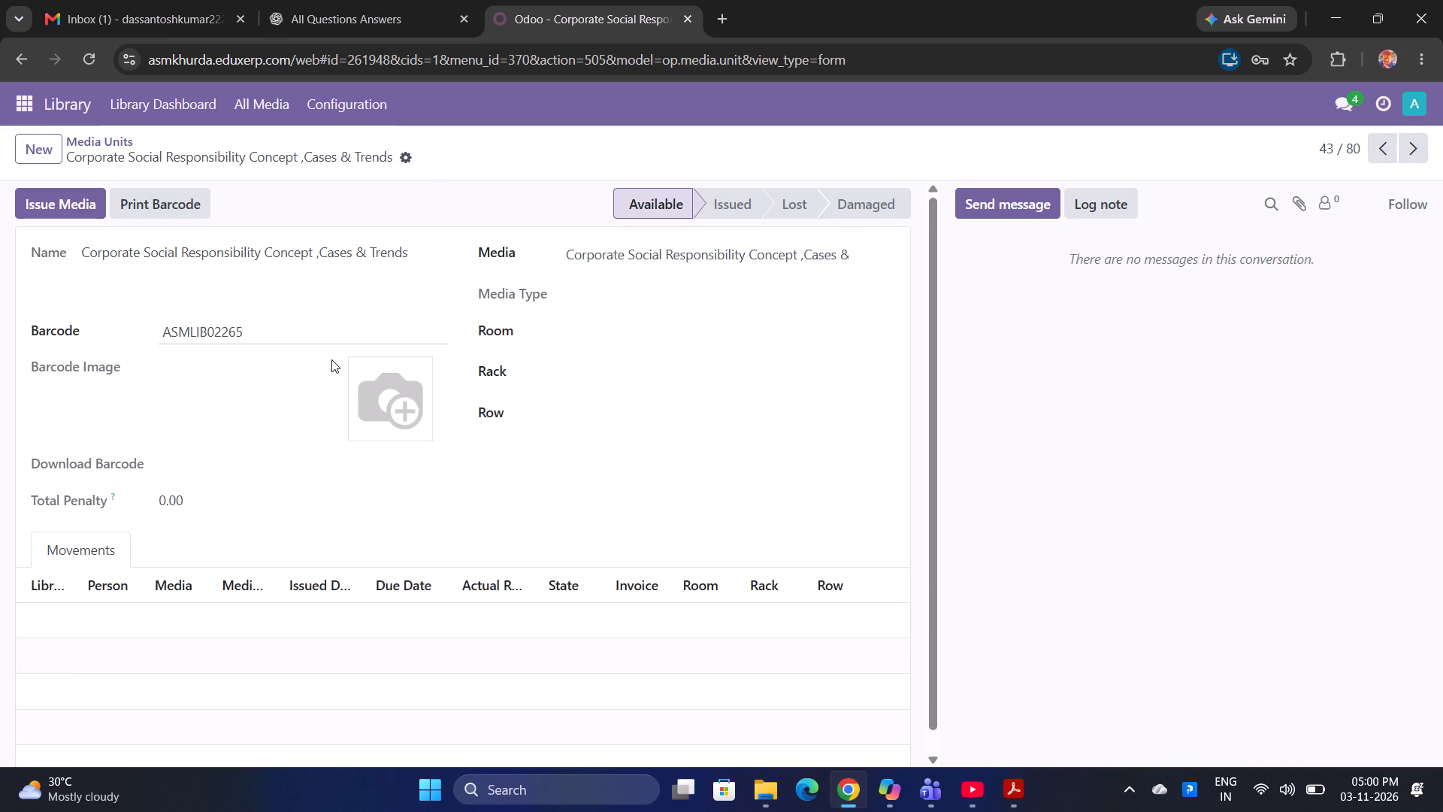
pyautogui.click(322, 339)
pyautogui.press('BackSpace')
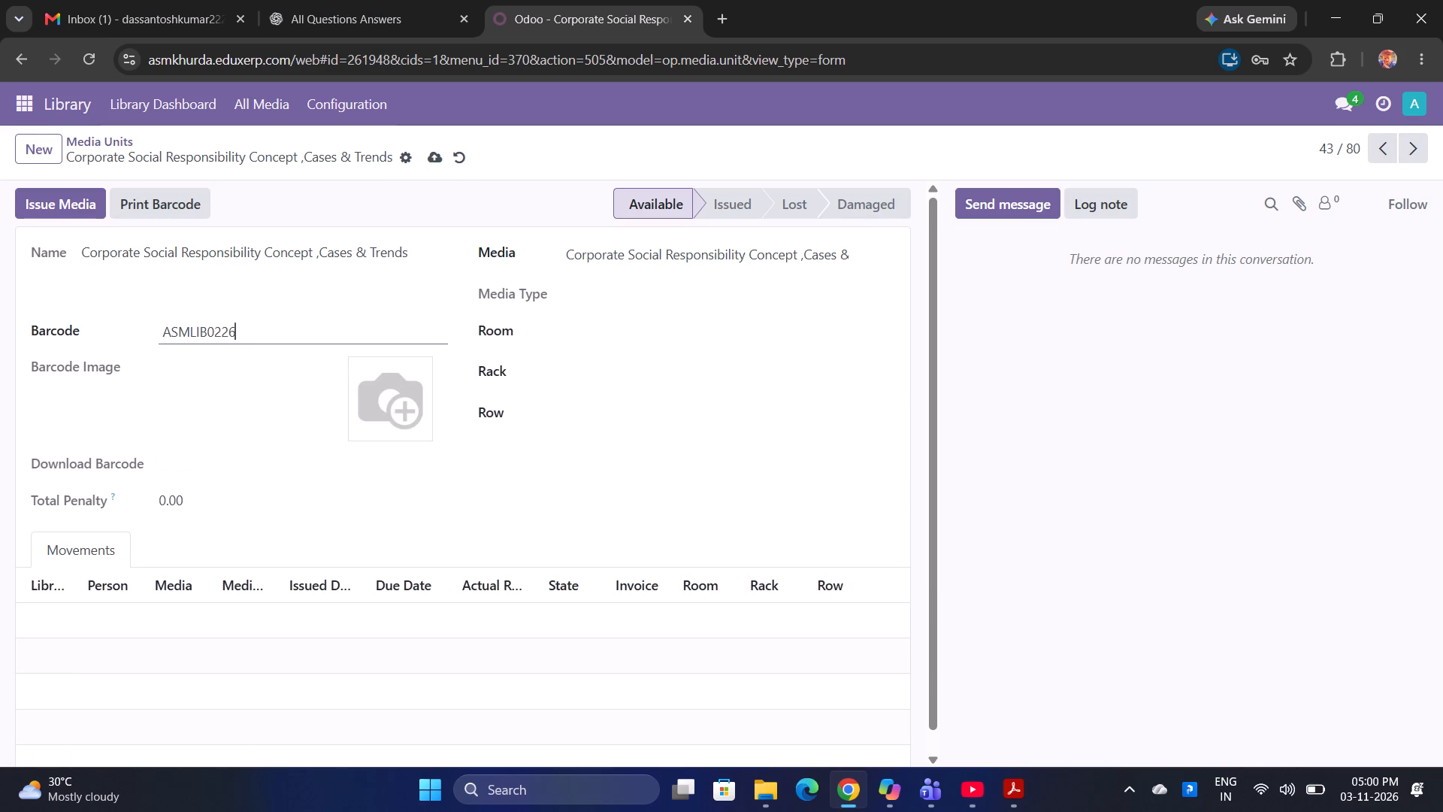
pyautogui.click(434, 156)
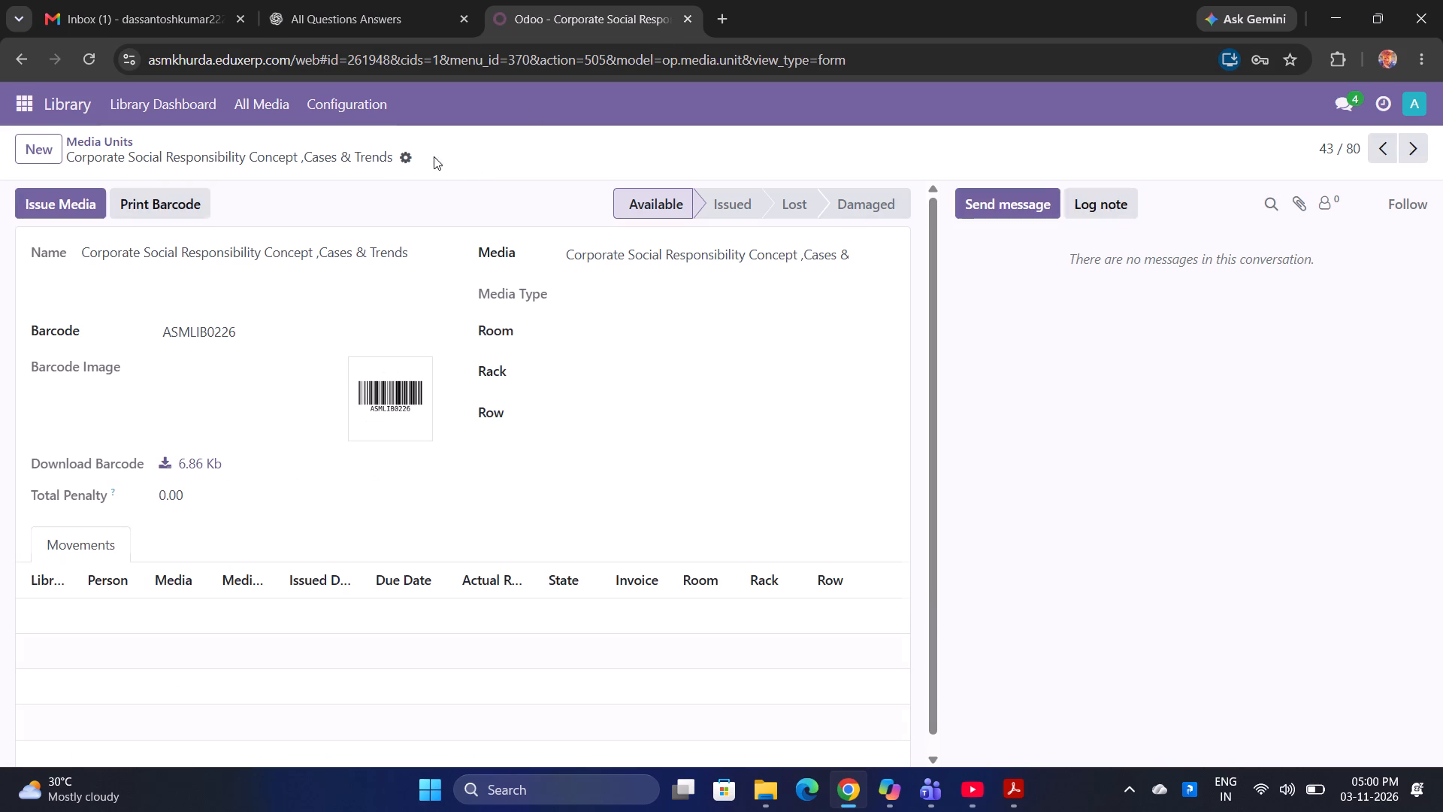
pyautogui.click(336, 341)
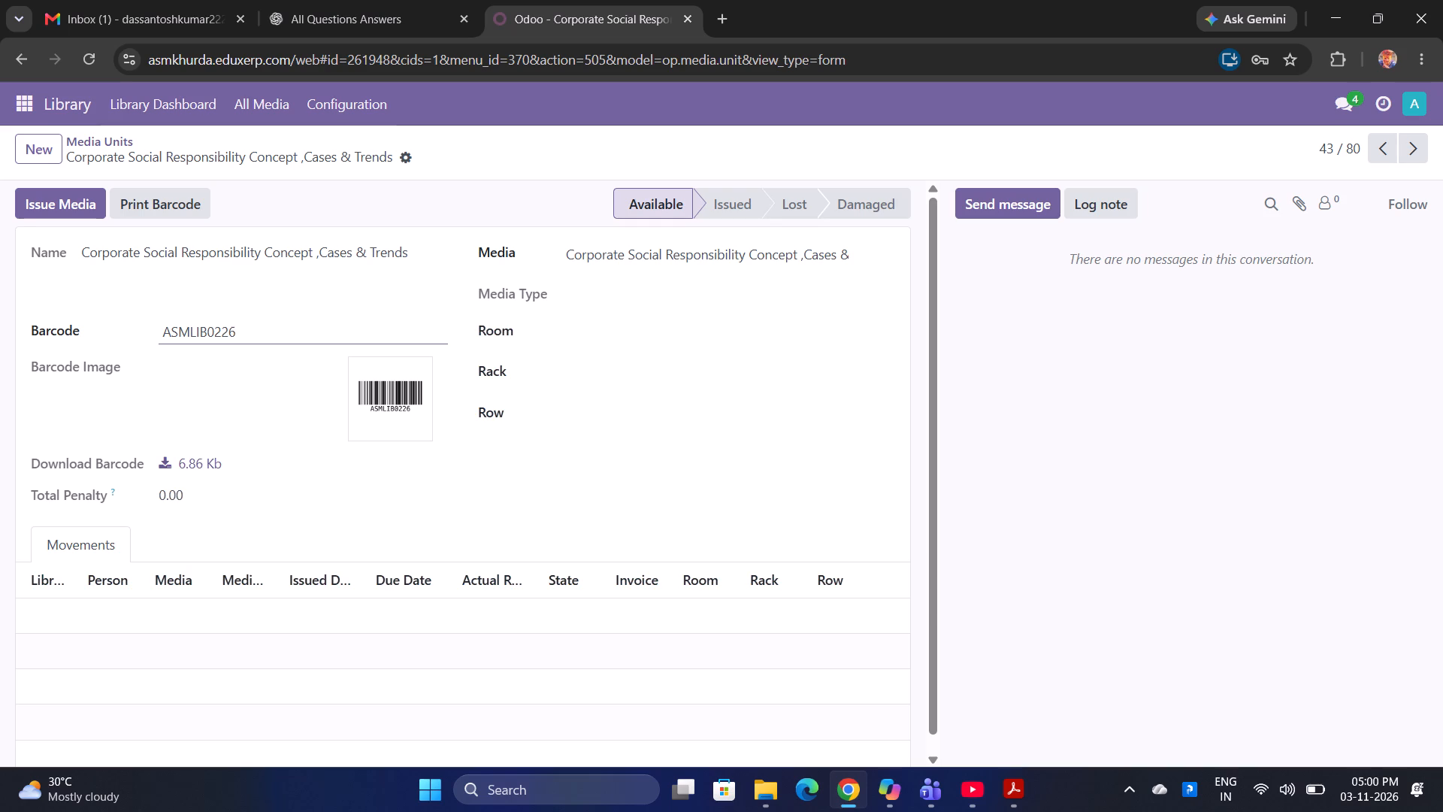
pyautogui.press('5')
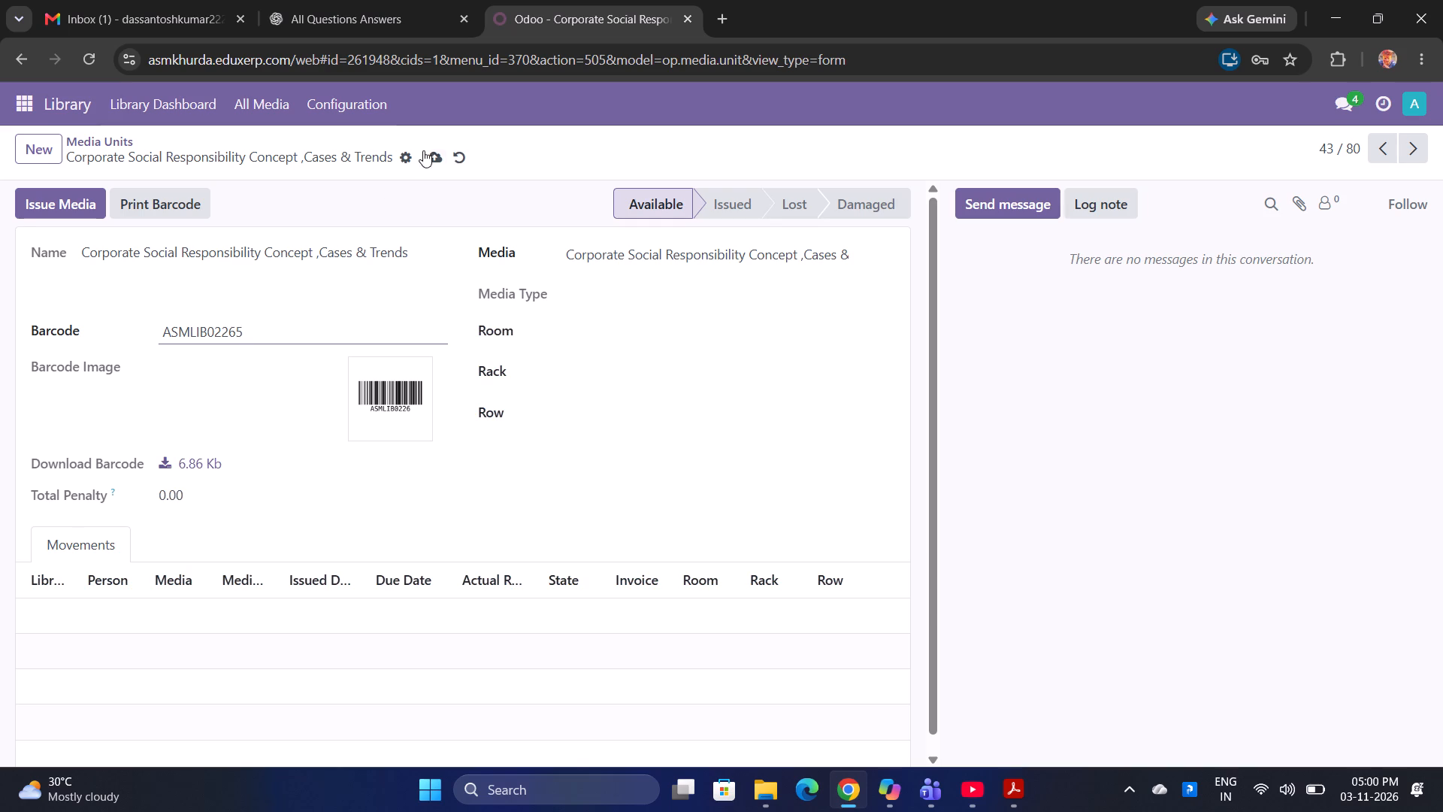
pyautogui.click(425, 150)
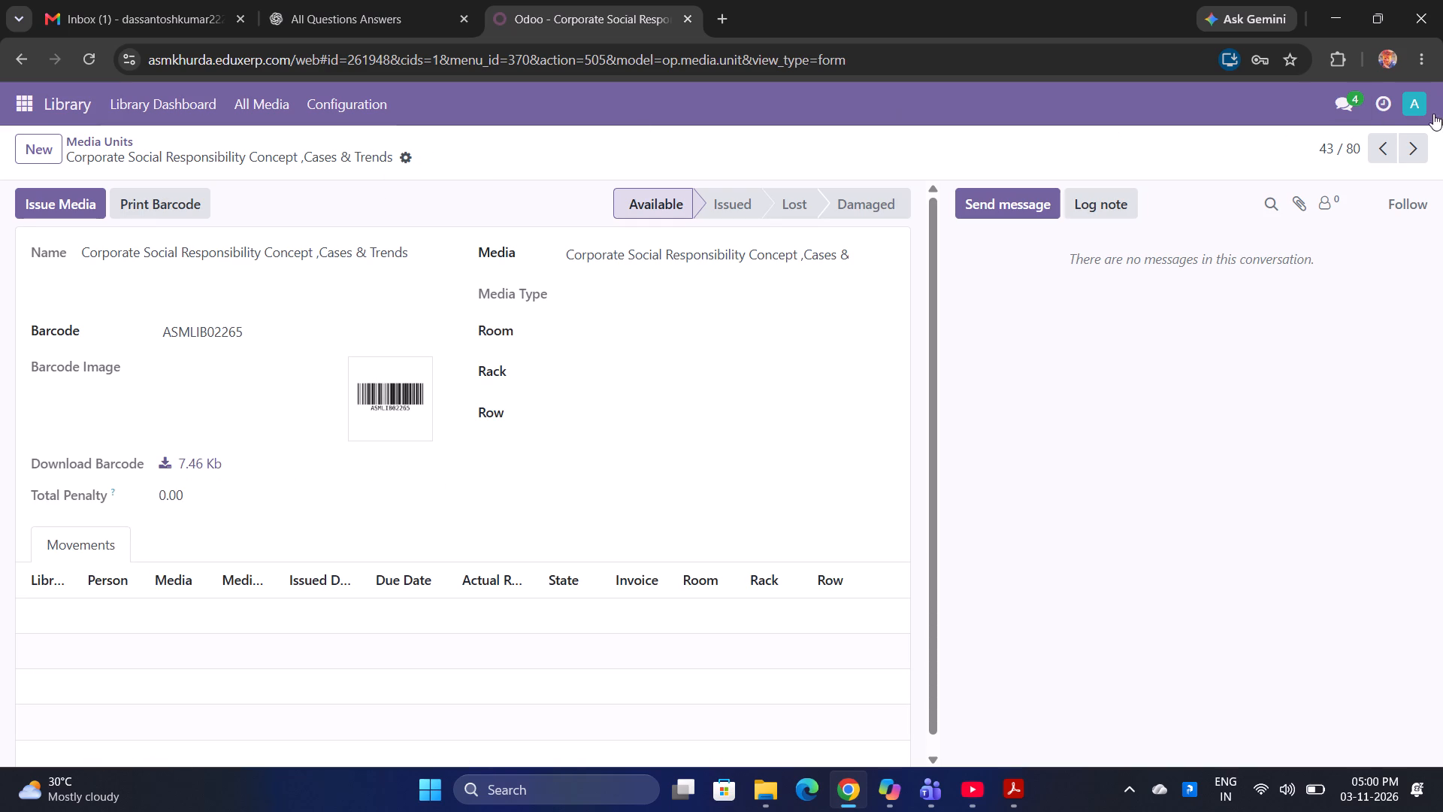
# Go to the following Corporate Social Responsibility unit, shorten its barcode to ASMLIB0225 and save the record.
pyautogui.click(1405, 143)
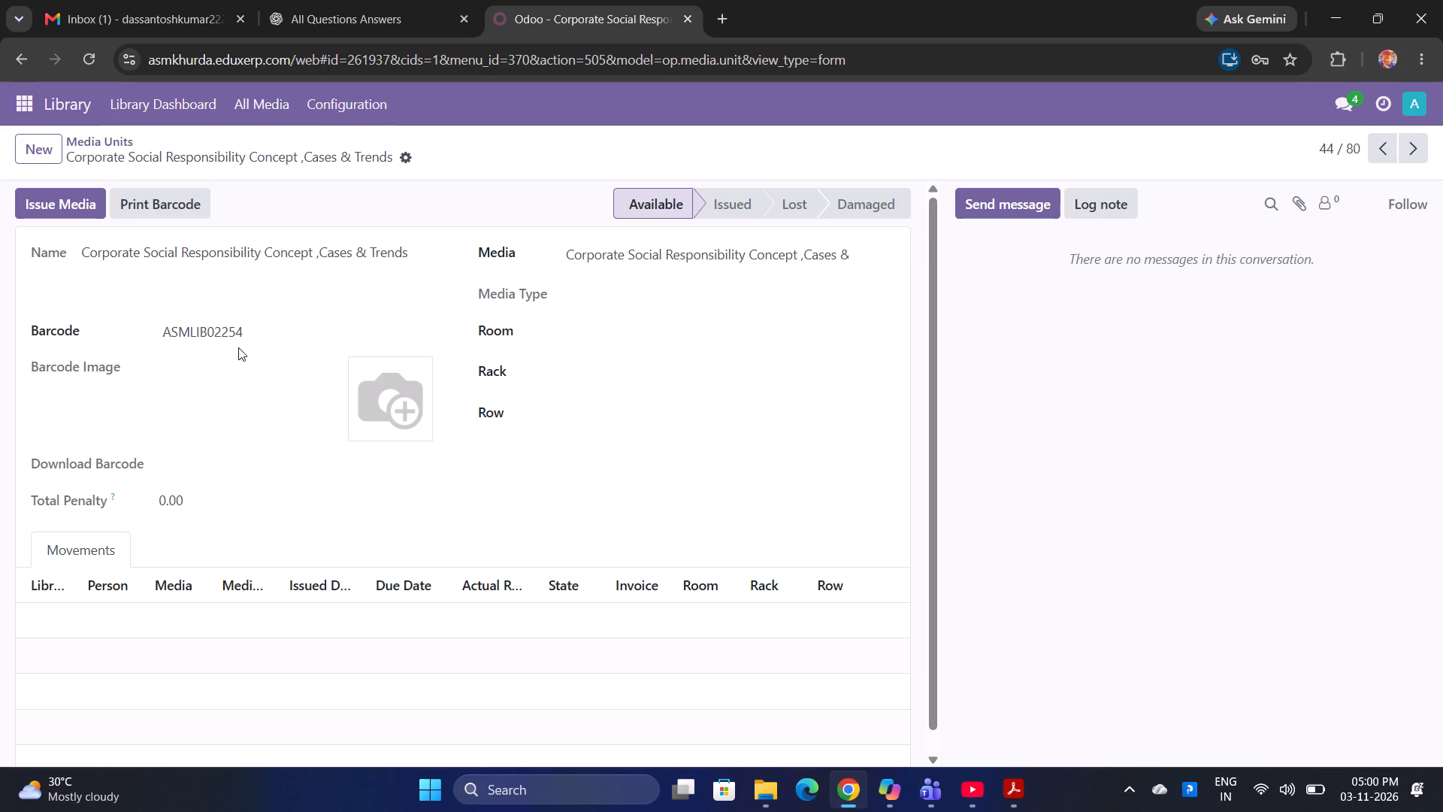
pyautogui.click(258, 335)
pyautogui.press('BackSpace')
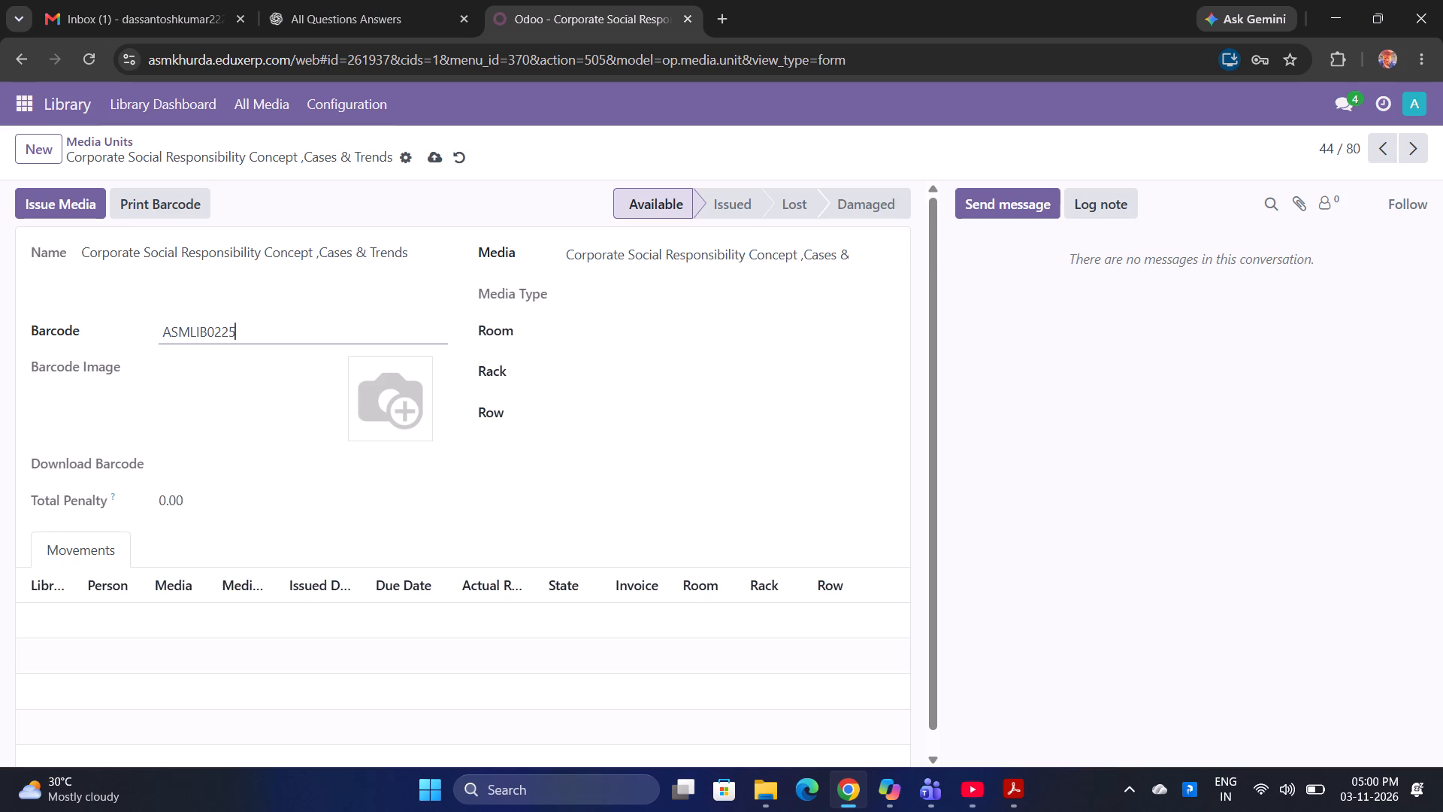
pyautogui.click(435, 153)
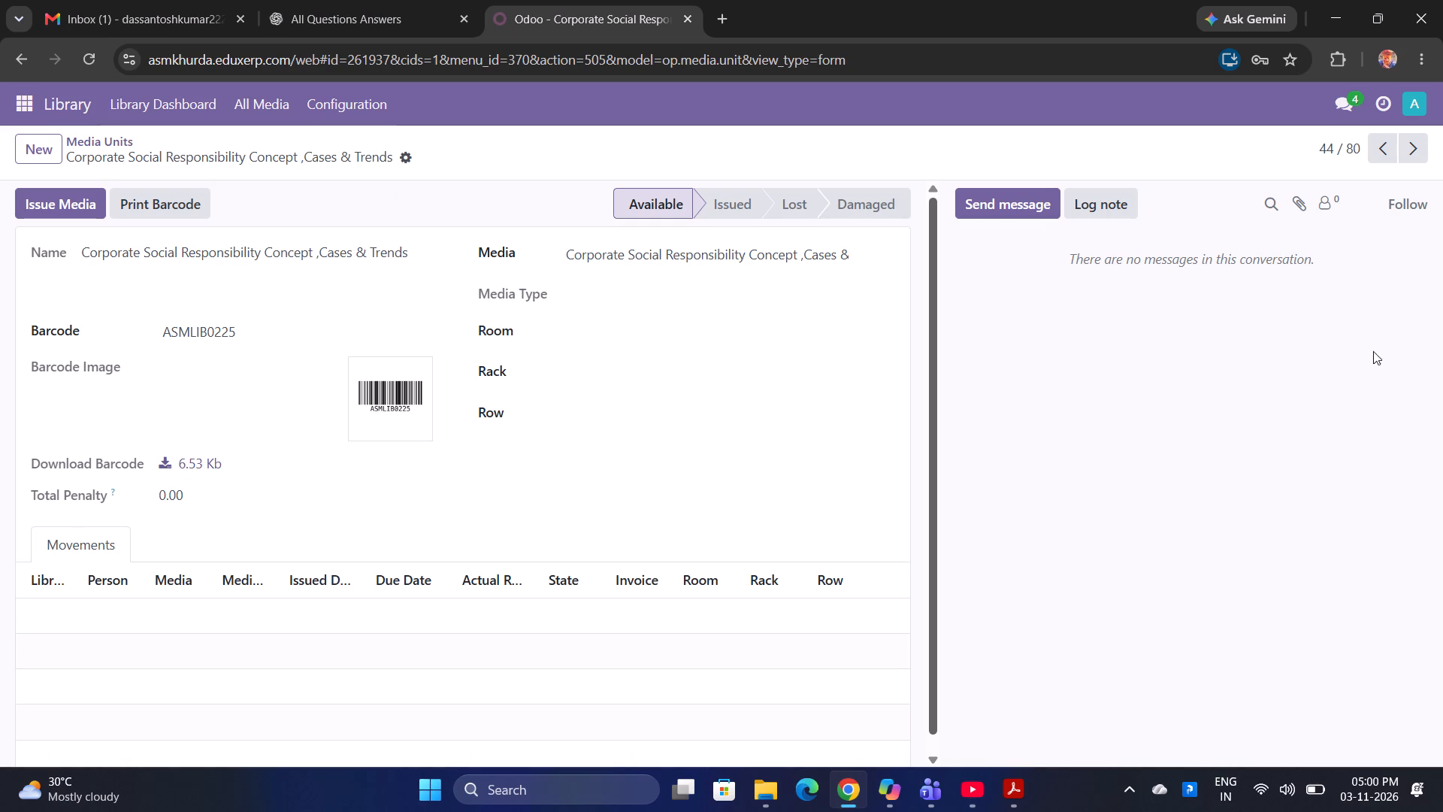
# Advance to the next Corporate Social Responsibility unit, try to save its barcode as ASMLIB0225, then re-enter it as ASMLIB02253 and save.
pyautogui.click(1413, 142)
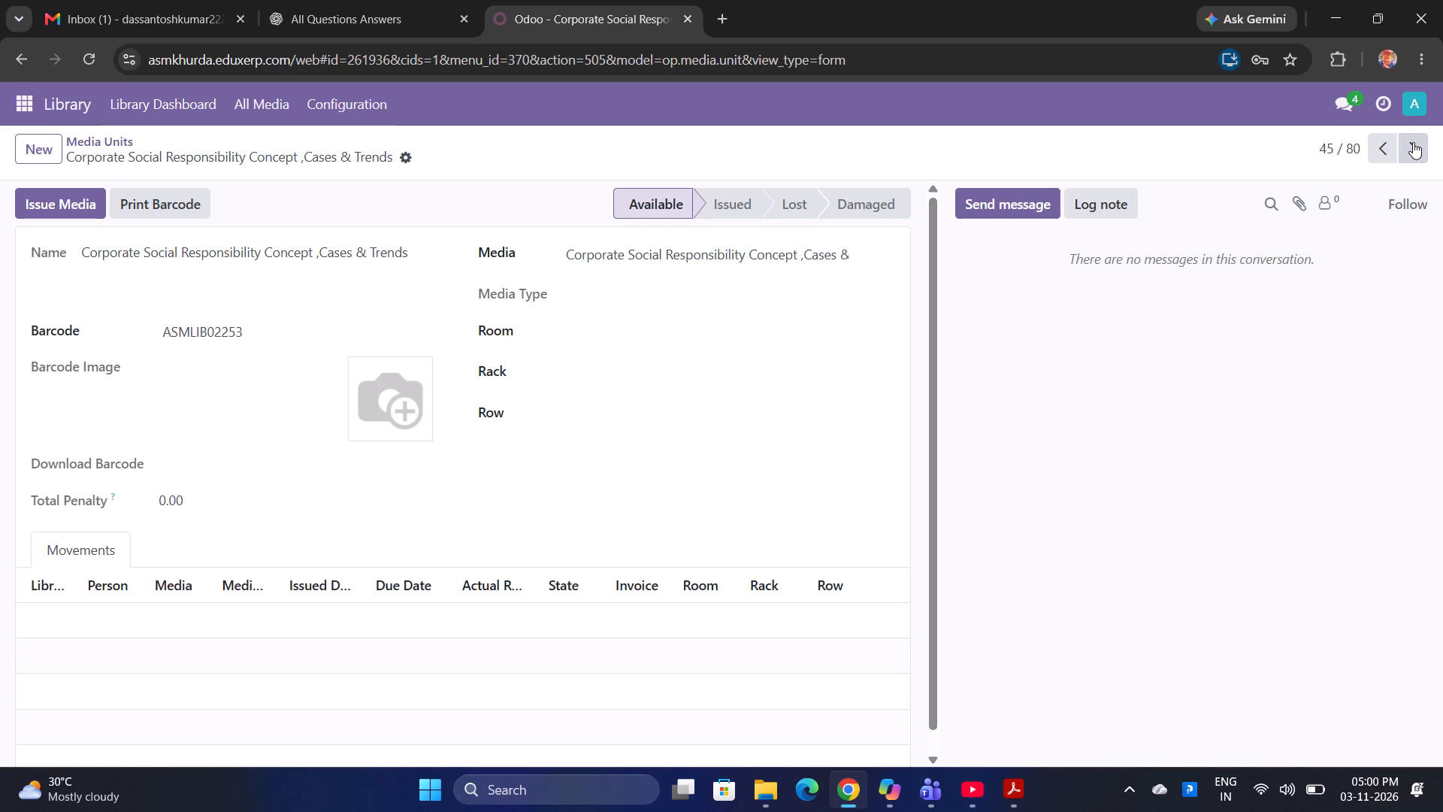
pyautogui.click(371, 330)
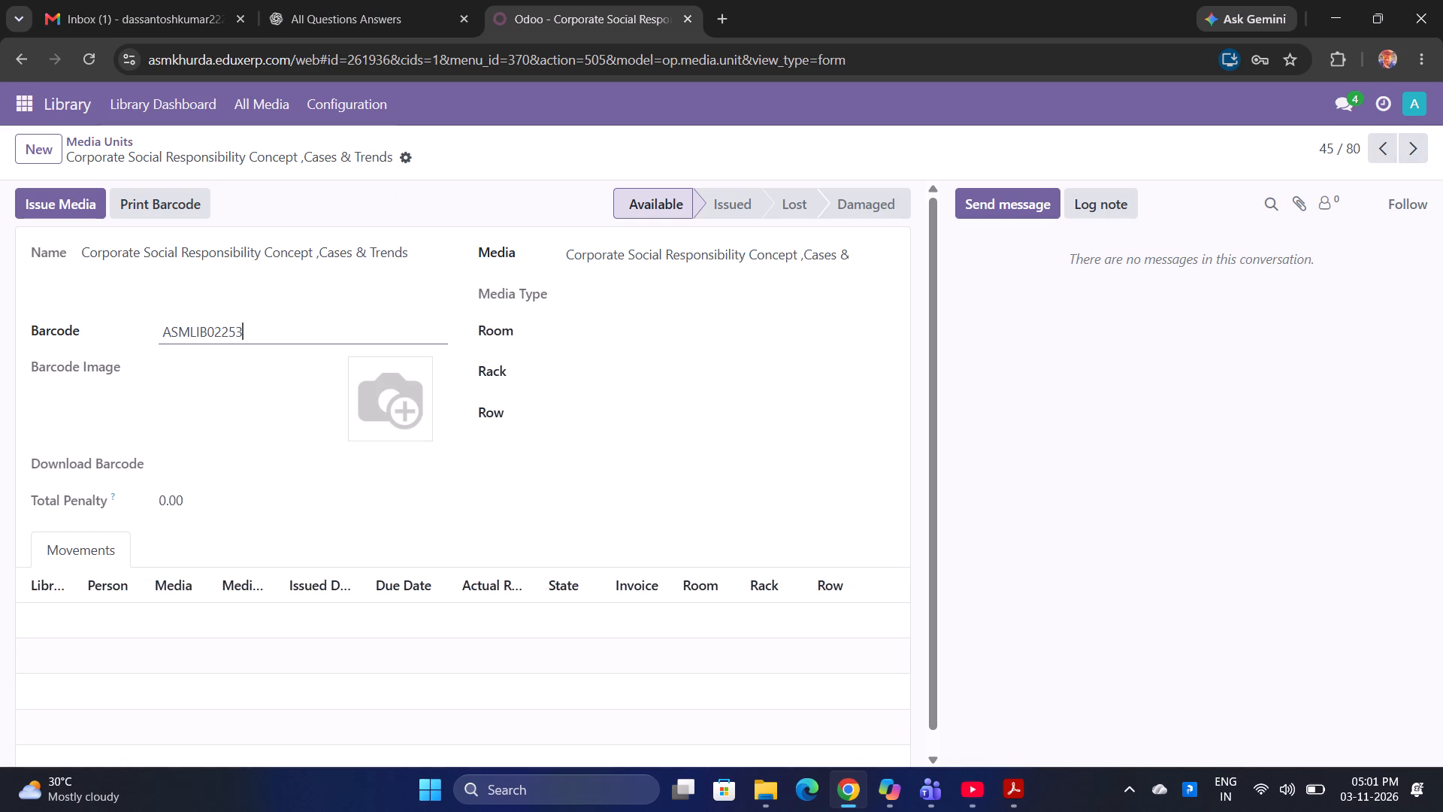
pyautogui.press('BackSpace')
pyautogui.click(436, 155)
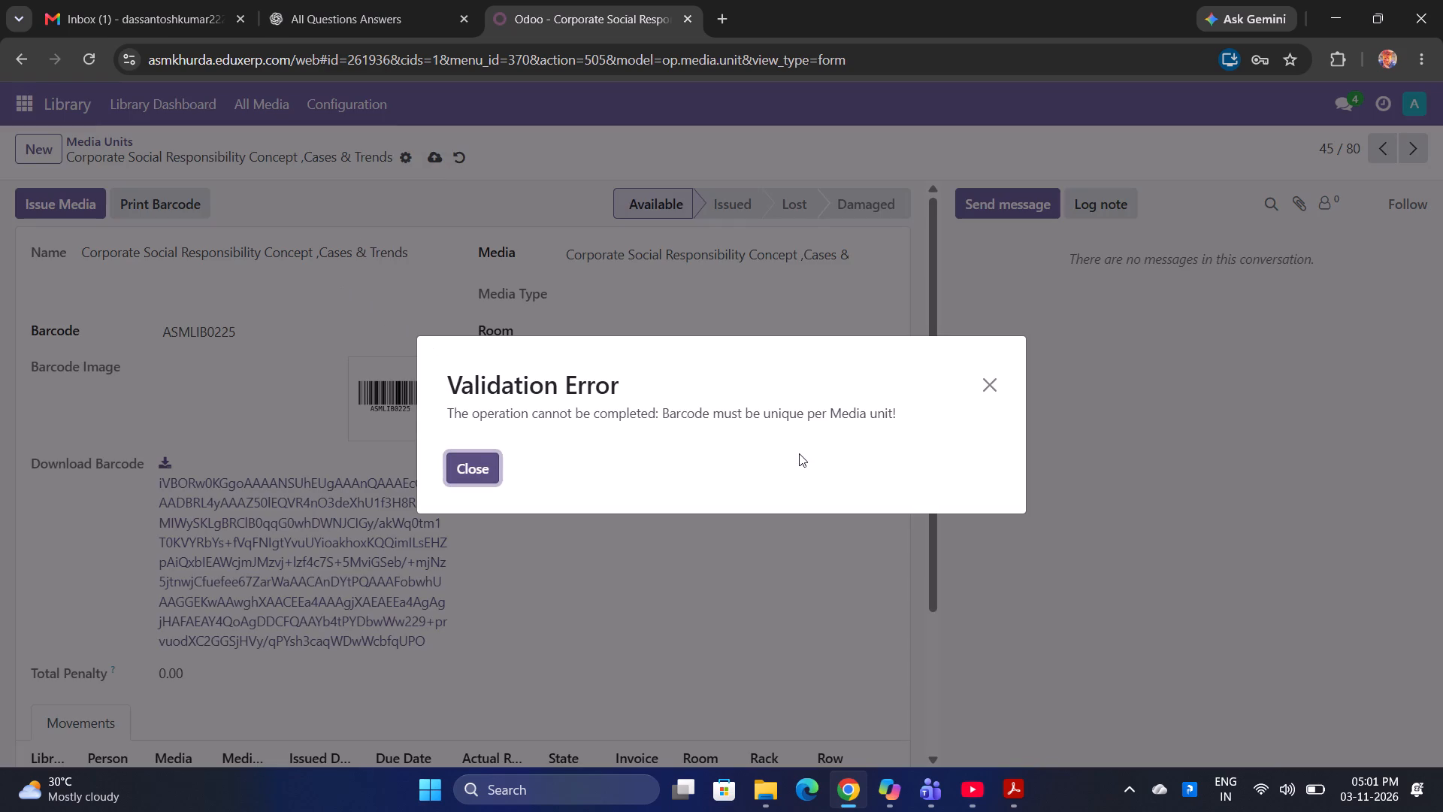
pyautogui.click(986, 386)
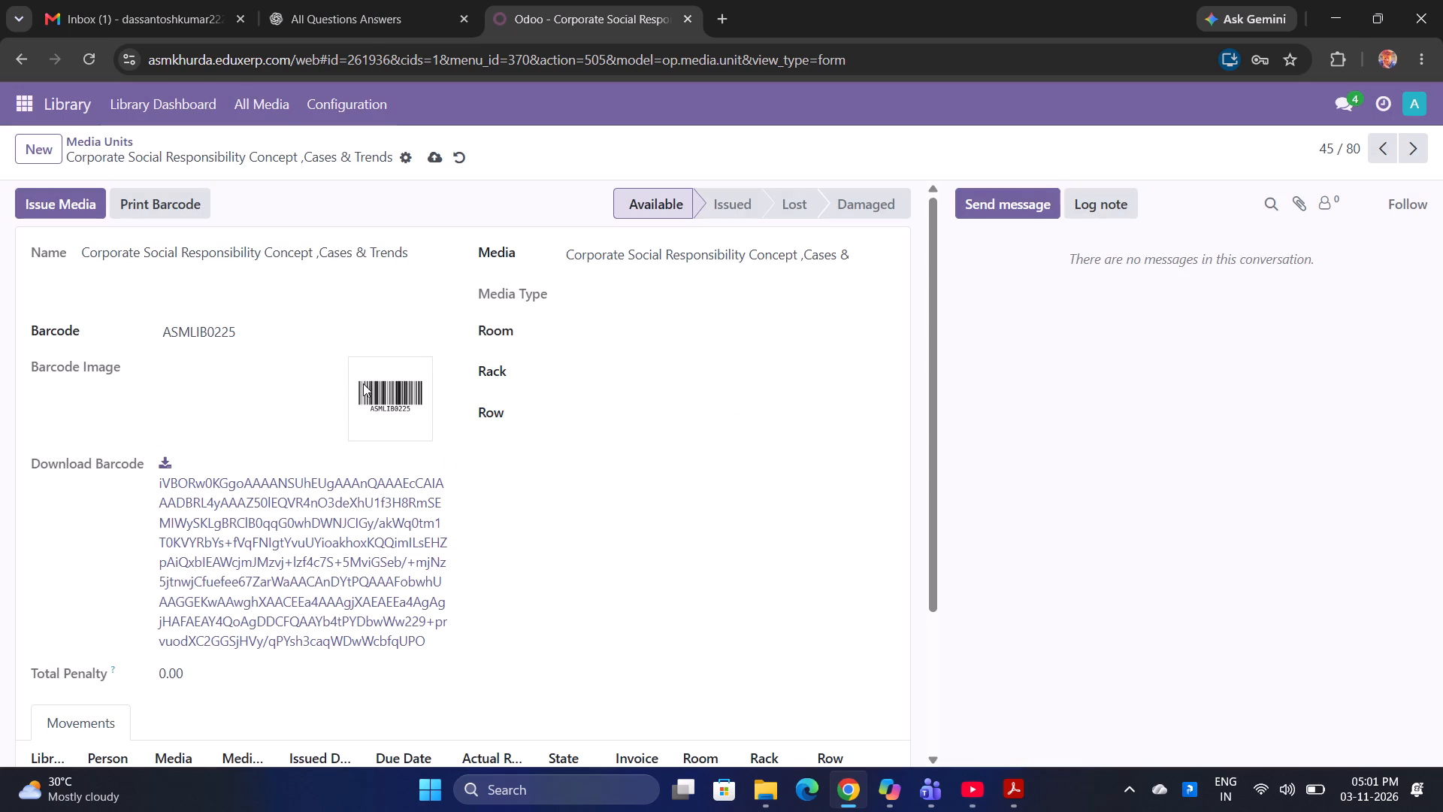
pyautogui.press('3')
pyautogui.click(337, 331)
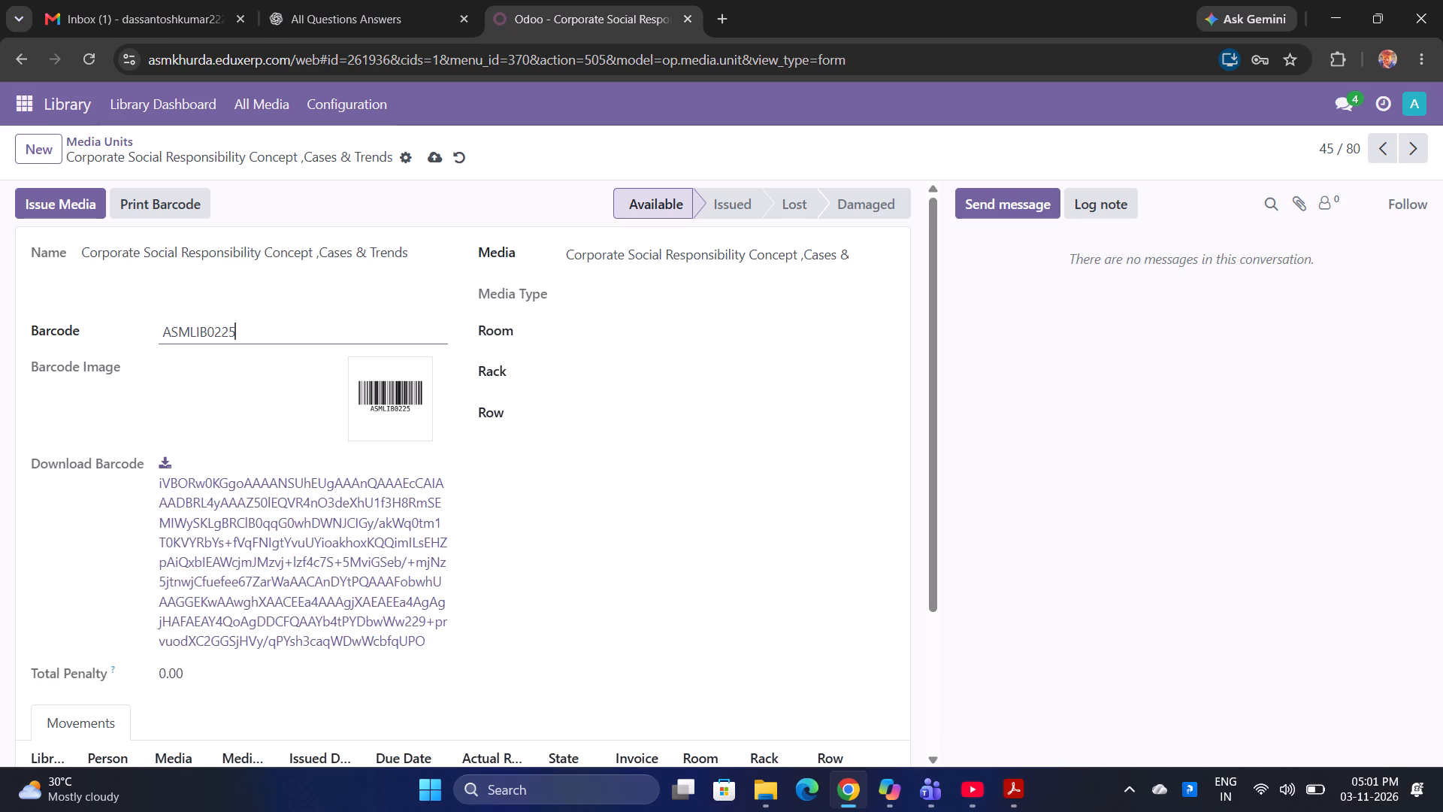
pyautogui.press('3')
pyautogui.click(432, 154)
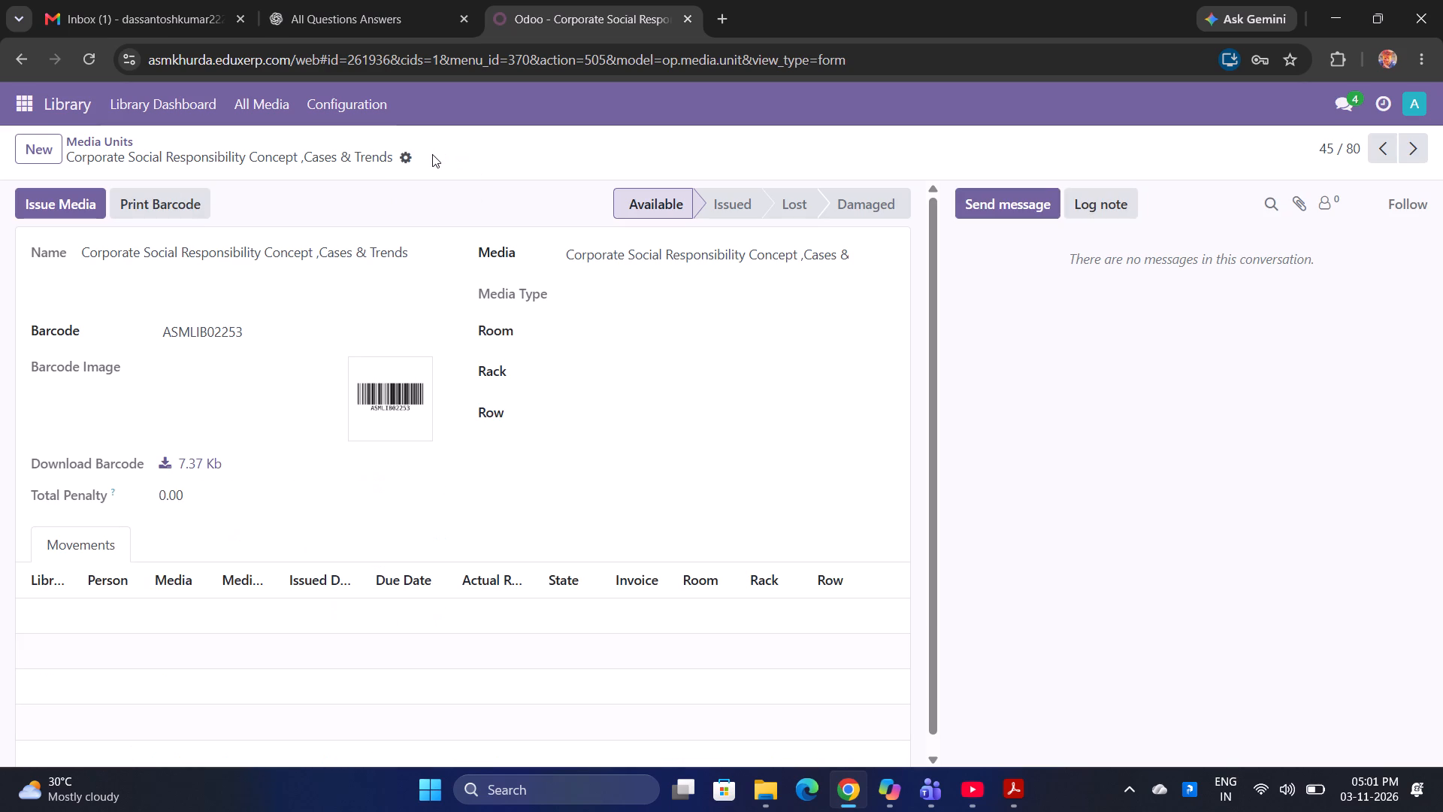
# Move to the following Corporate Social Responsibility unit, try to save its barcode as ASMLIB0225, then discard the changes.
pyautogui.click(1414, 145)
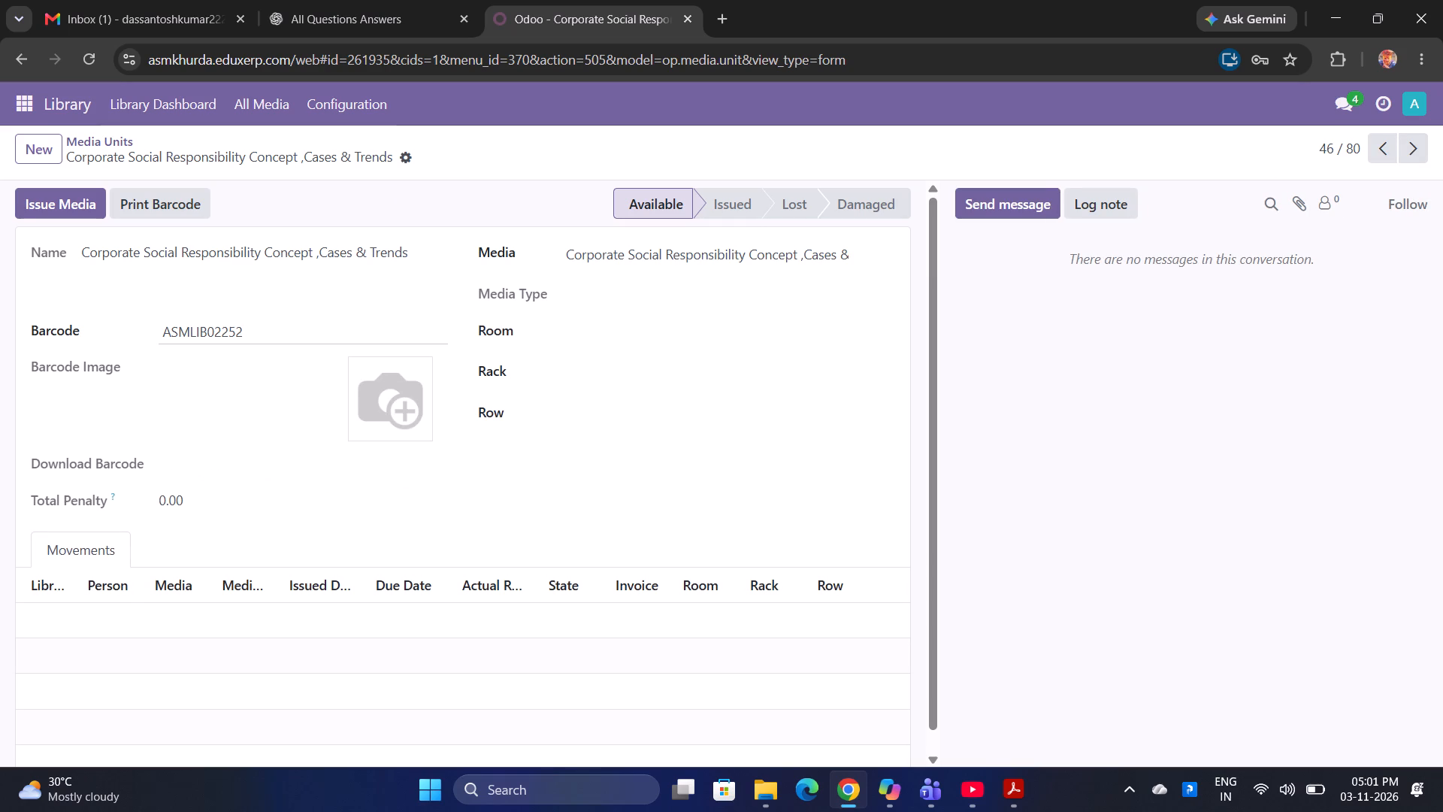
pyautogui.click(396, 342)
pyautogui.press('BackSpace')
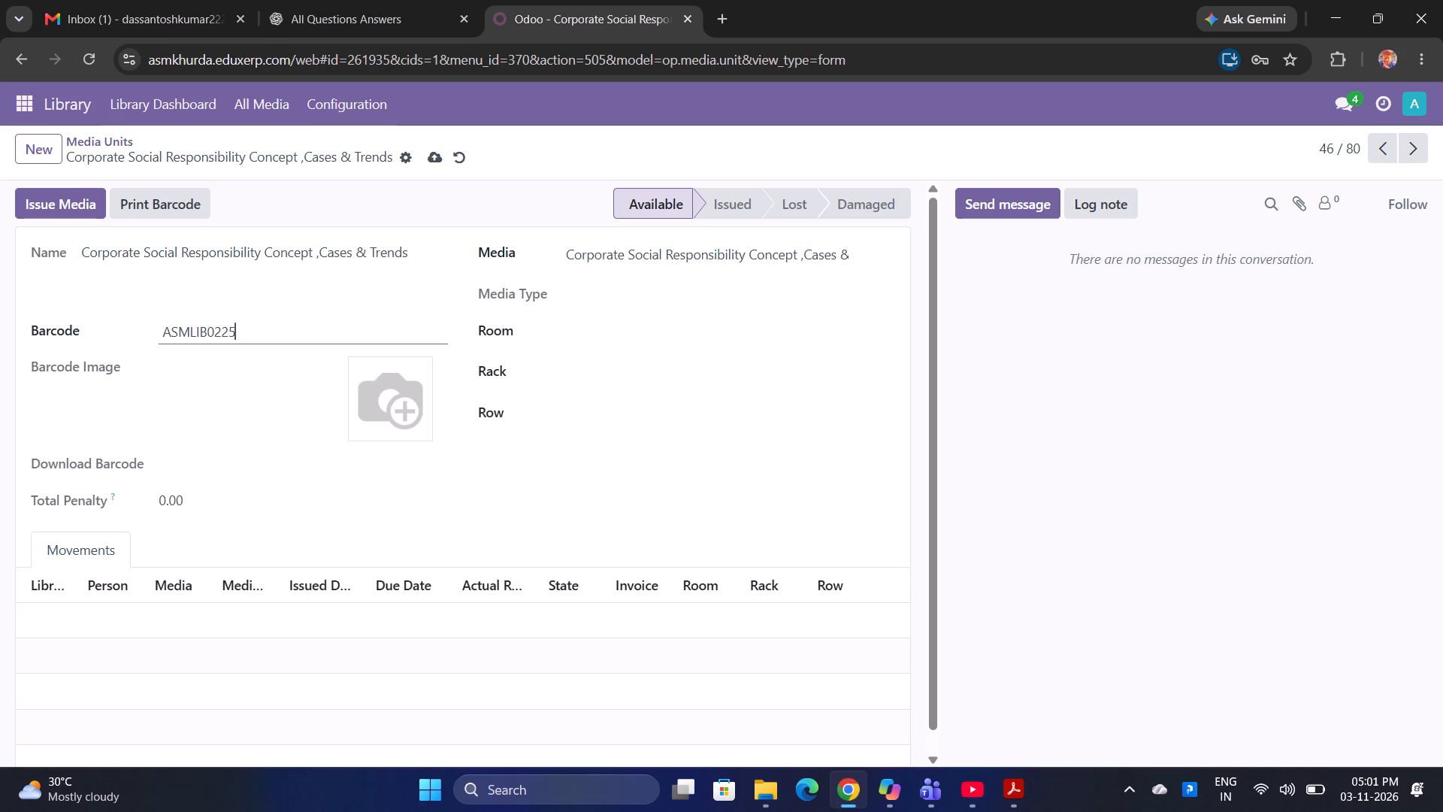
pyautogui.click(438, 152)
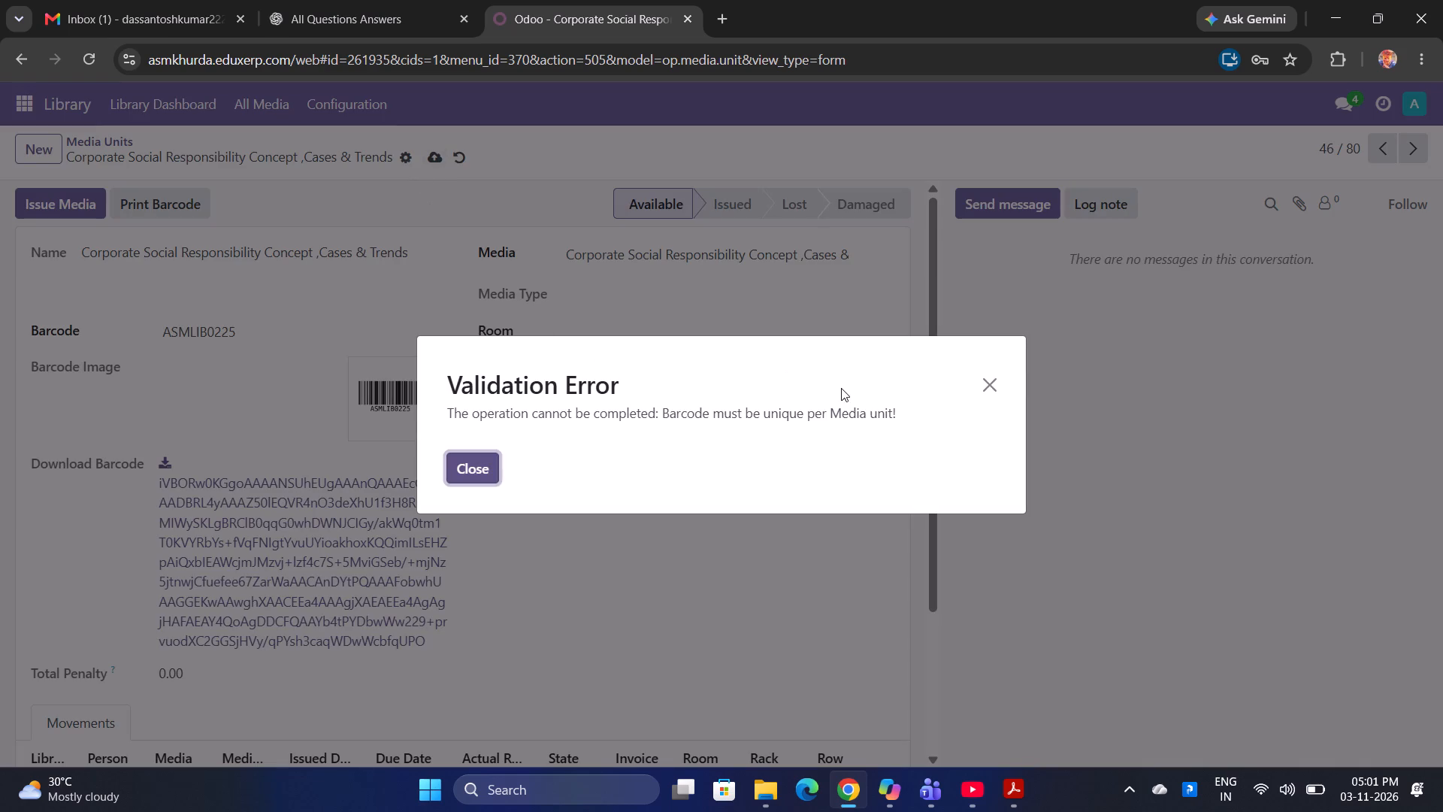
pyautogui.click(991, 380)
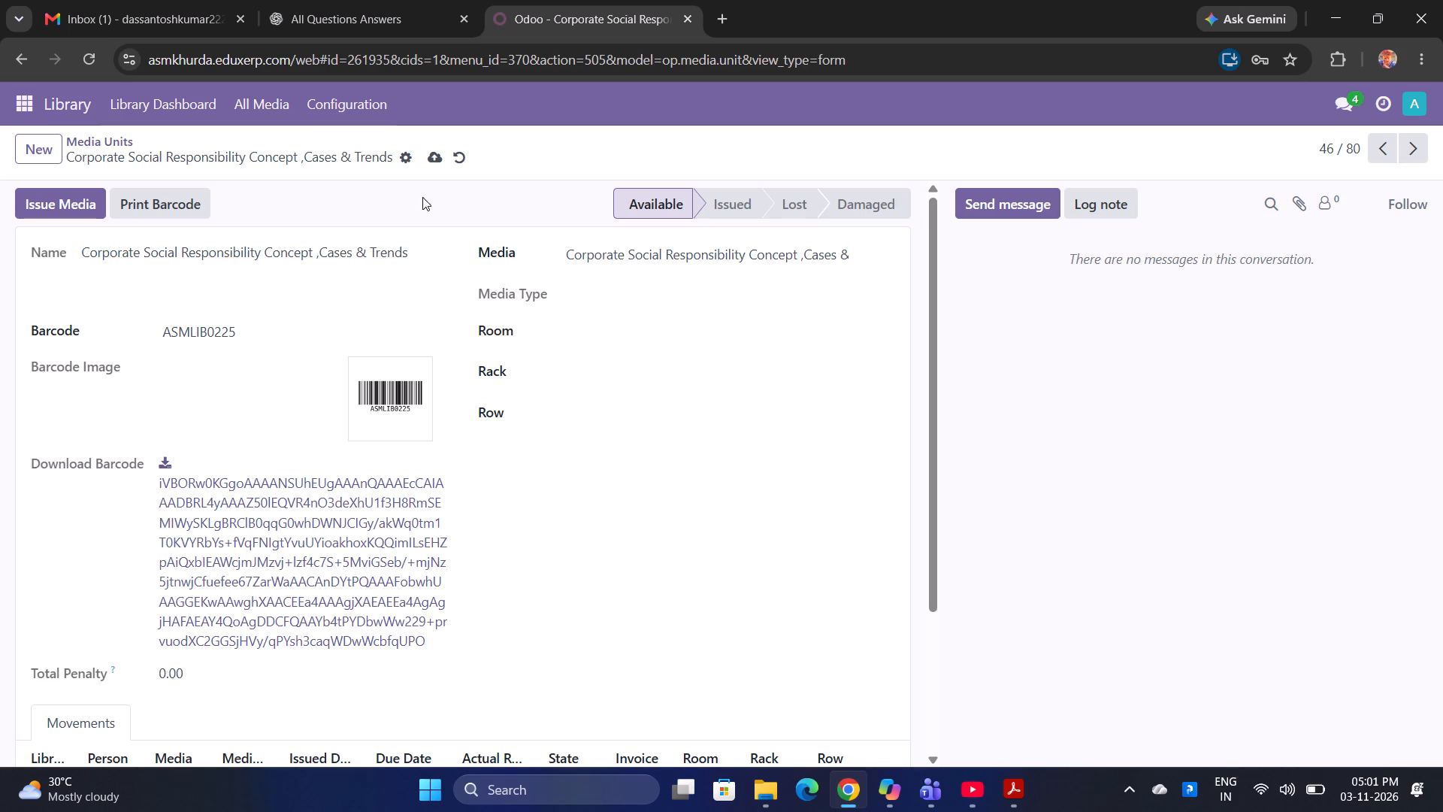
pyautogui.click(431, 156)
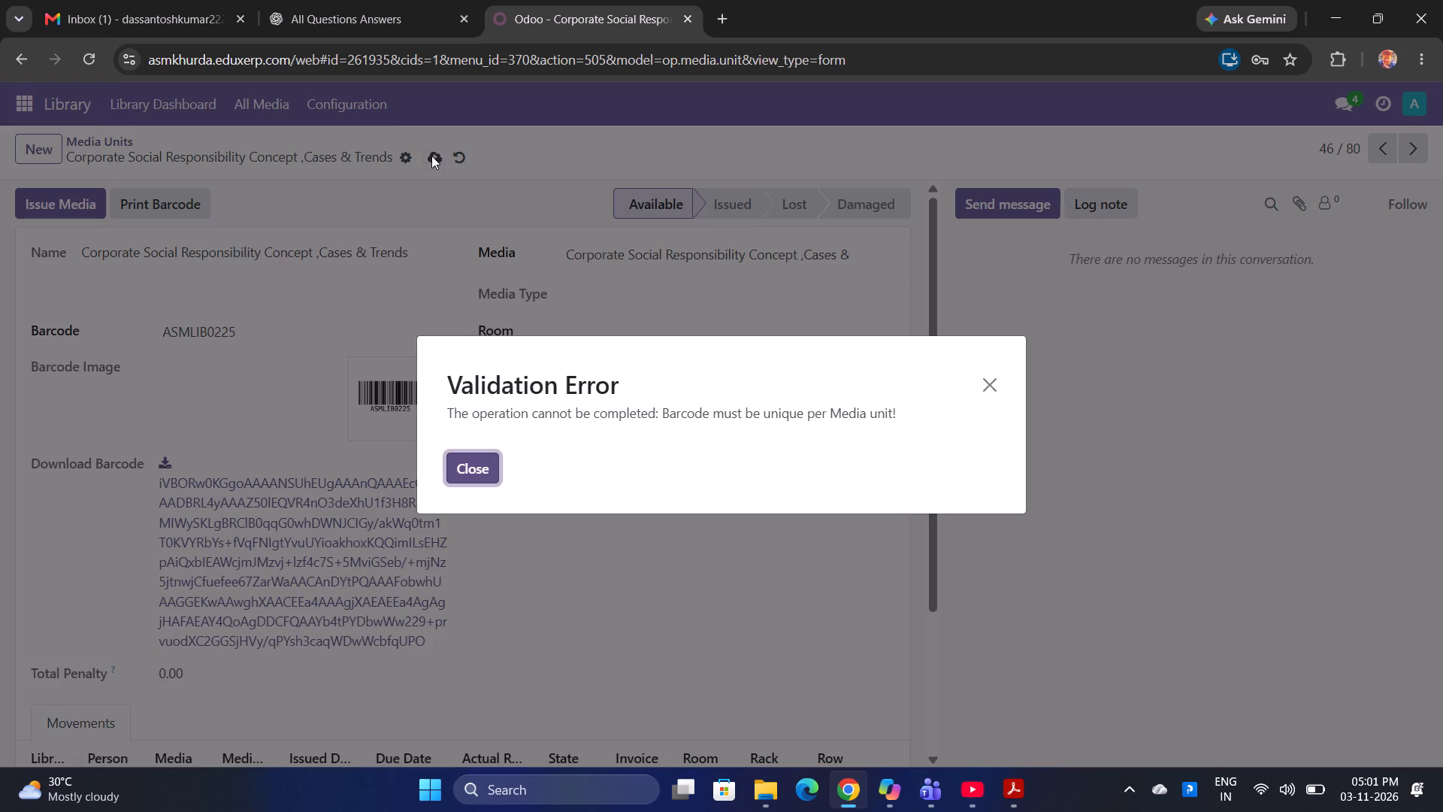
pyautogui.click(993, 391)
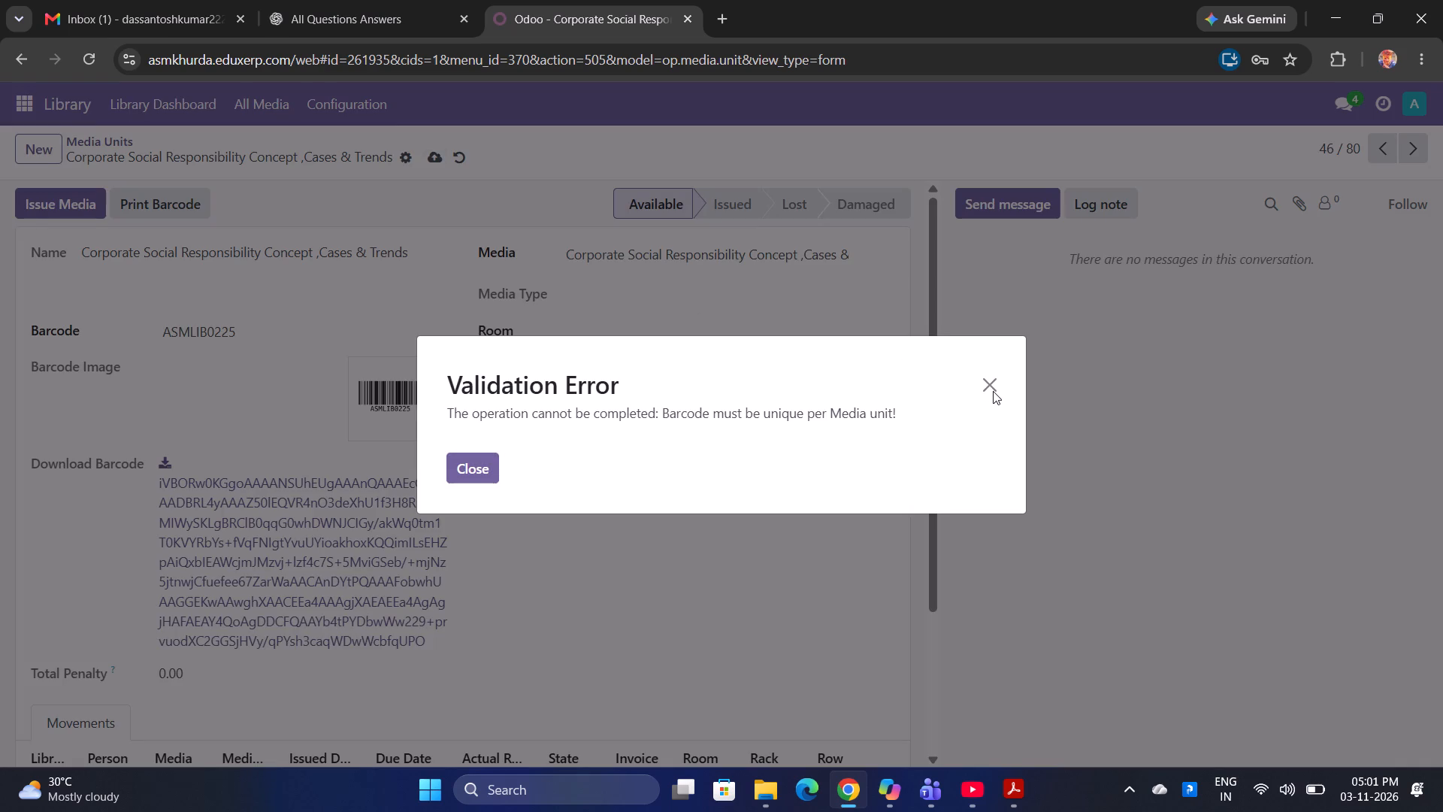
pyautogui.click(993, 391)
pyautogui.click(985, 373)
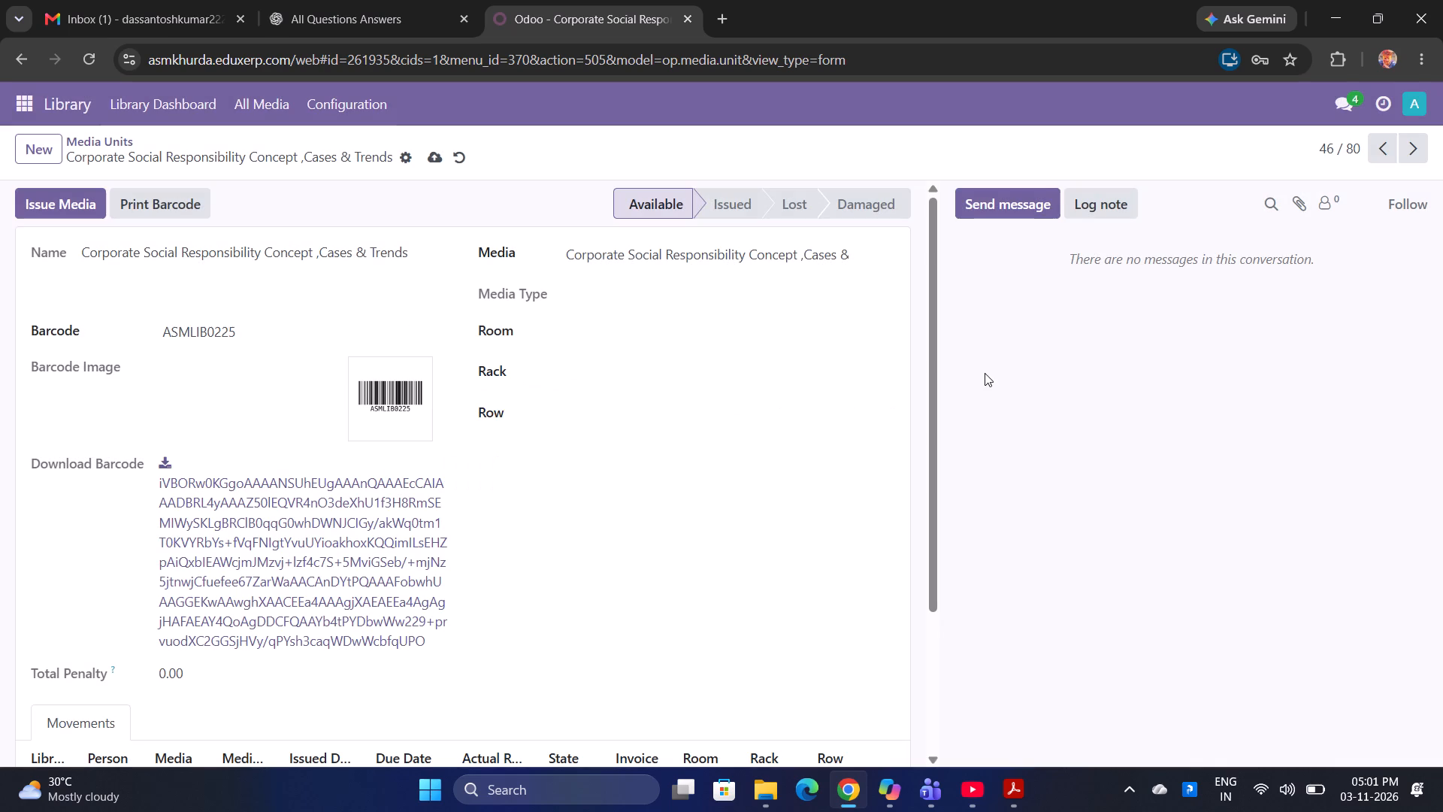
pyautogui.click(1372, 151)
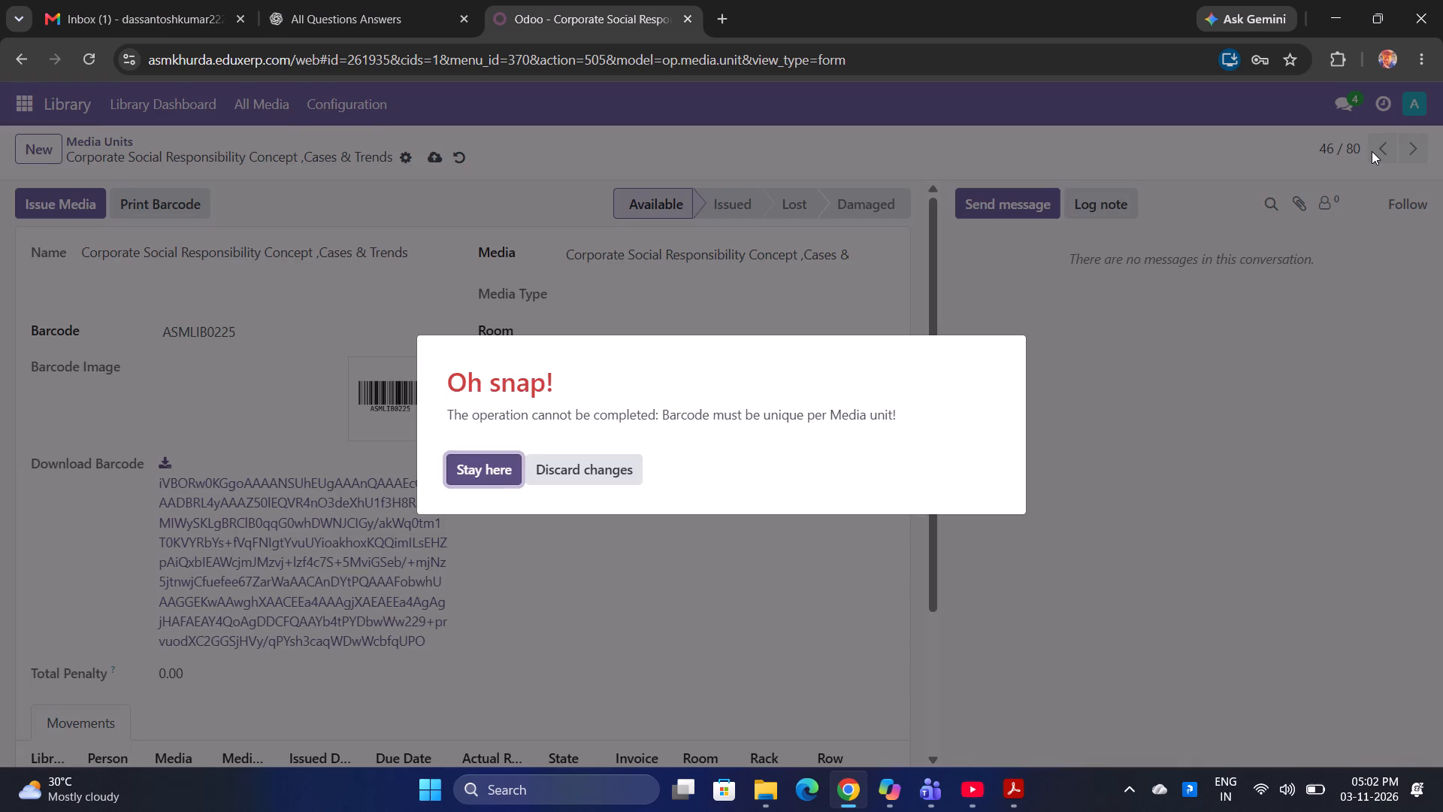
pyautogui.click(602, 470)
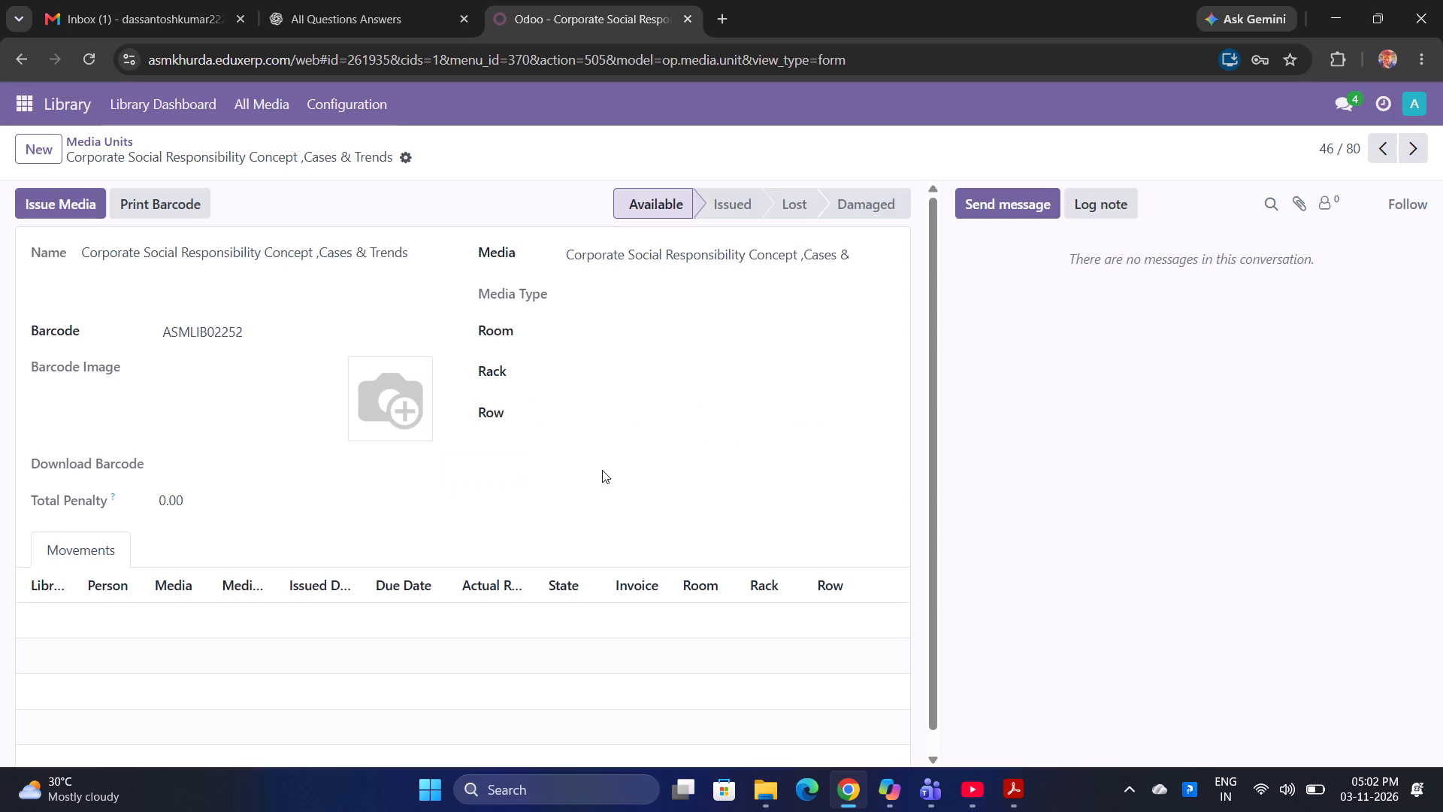
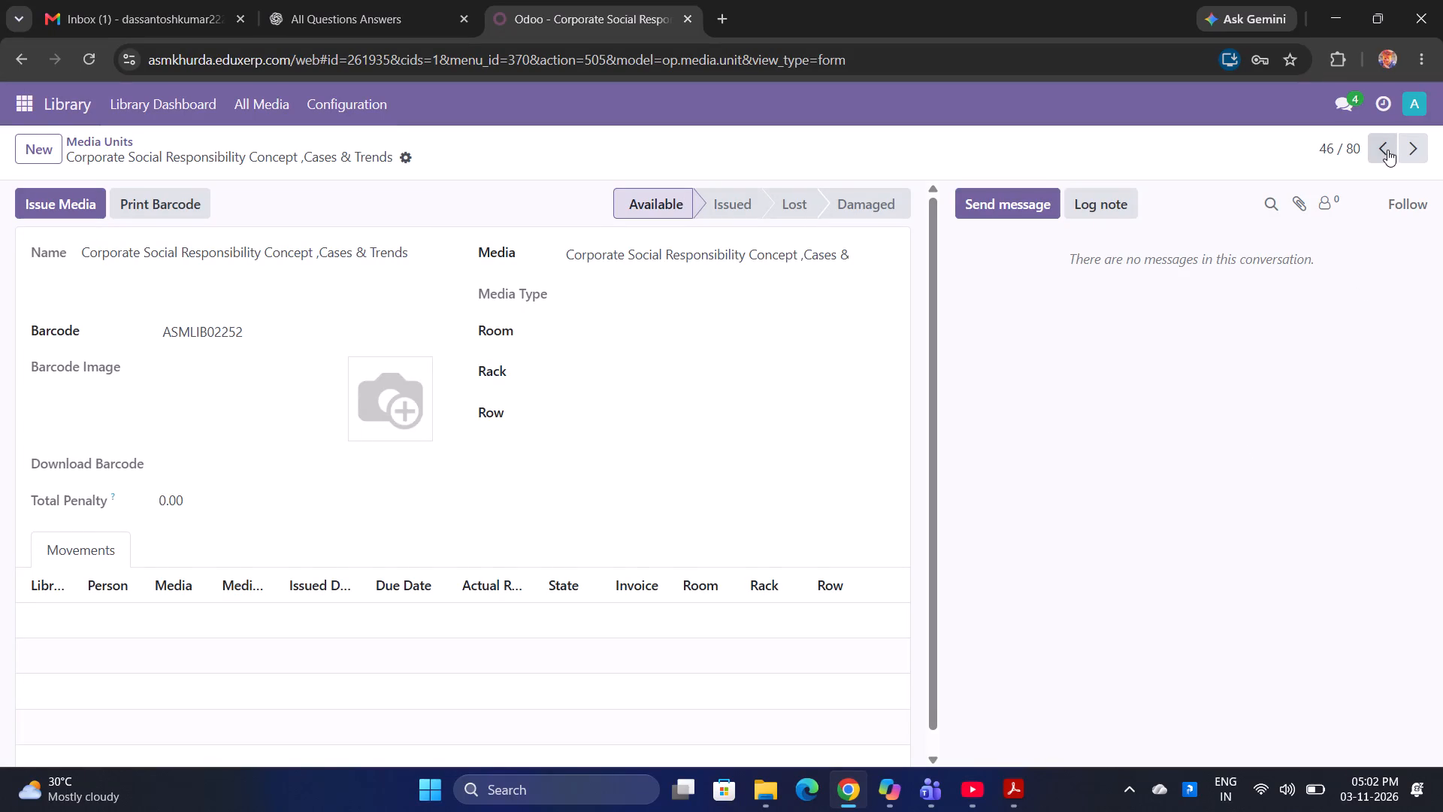
# Check the previous unit, return to unit ASMLIB02252, try to save its barcode as ASMLIB0225, then re-enter it as ASMLIB02252 and save.
pyautogui.click(1387, 150)
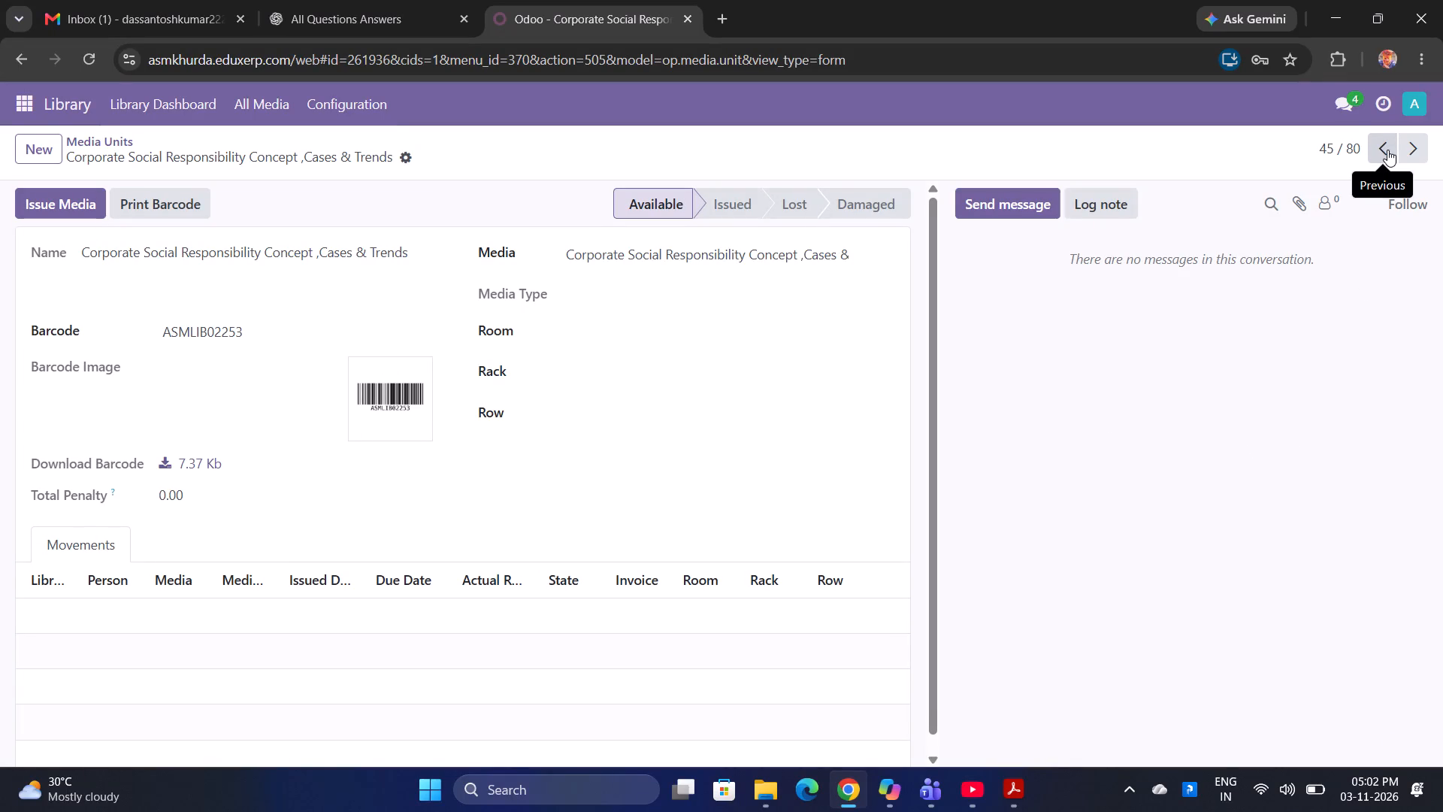
pyautogui.click(1415, 144)
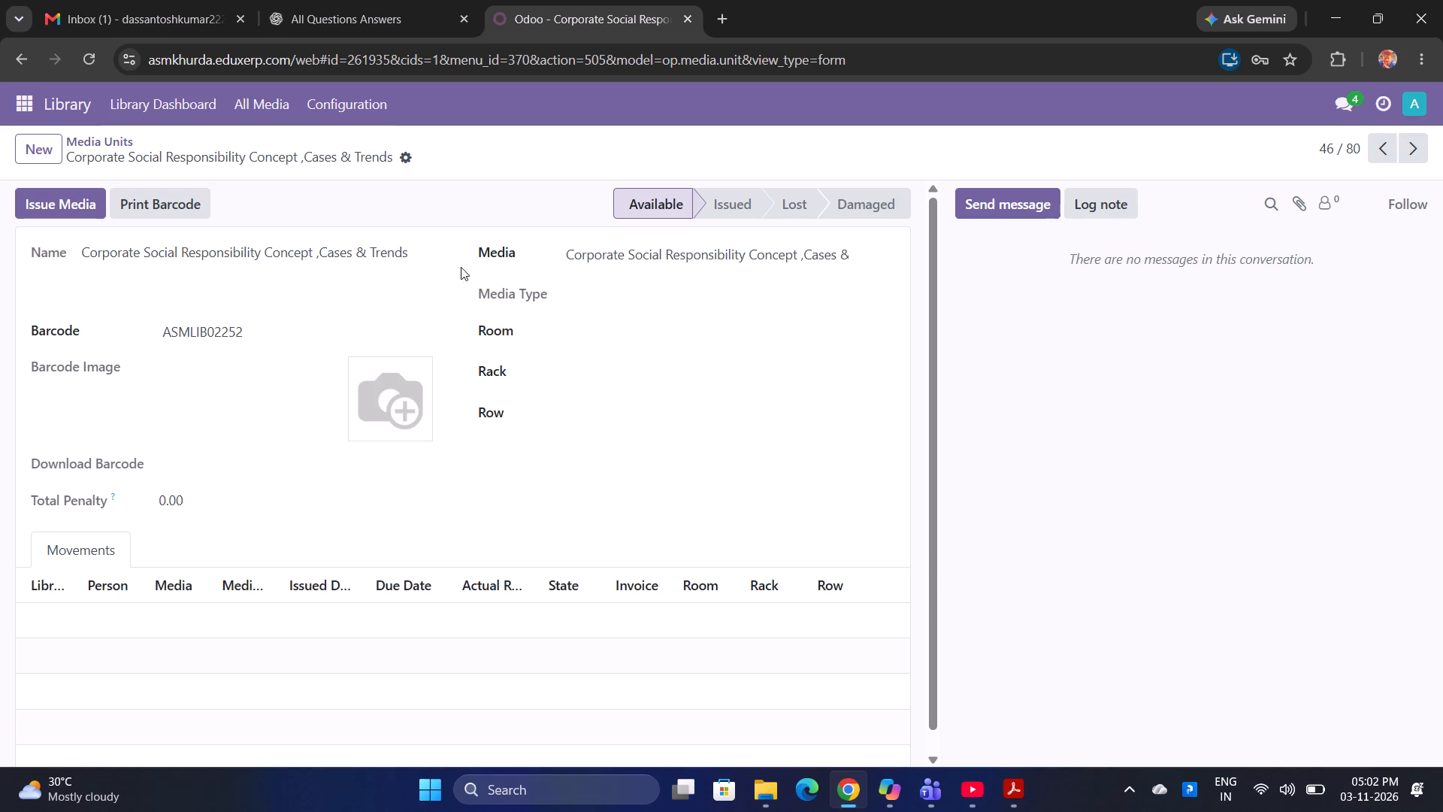
pyautogui.click(307, 333)
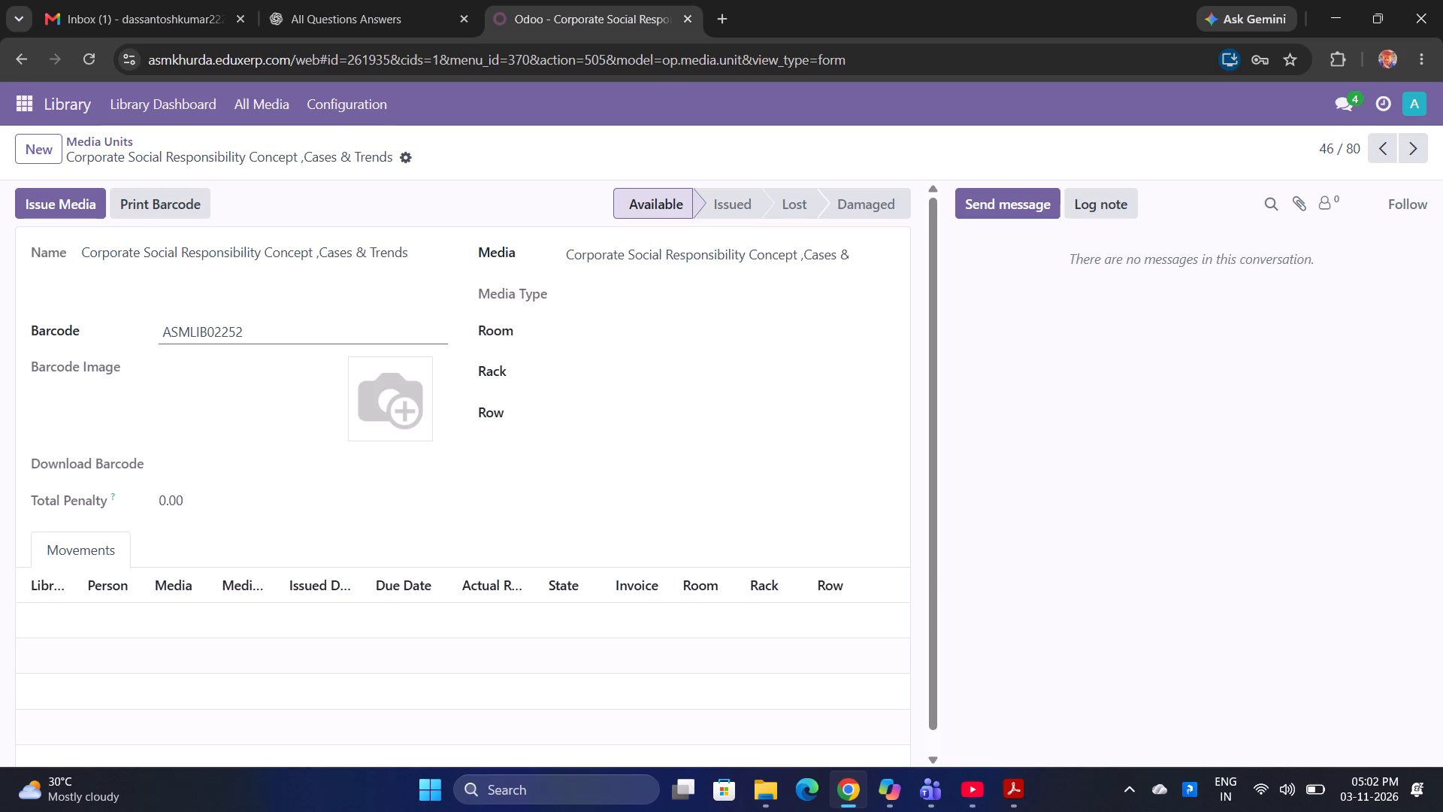
pyautogui.press('BackSpace')
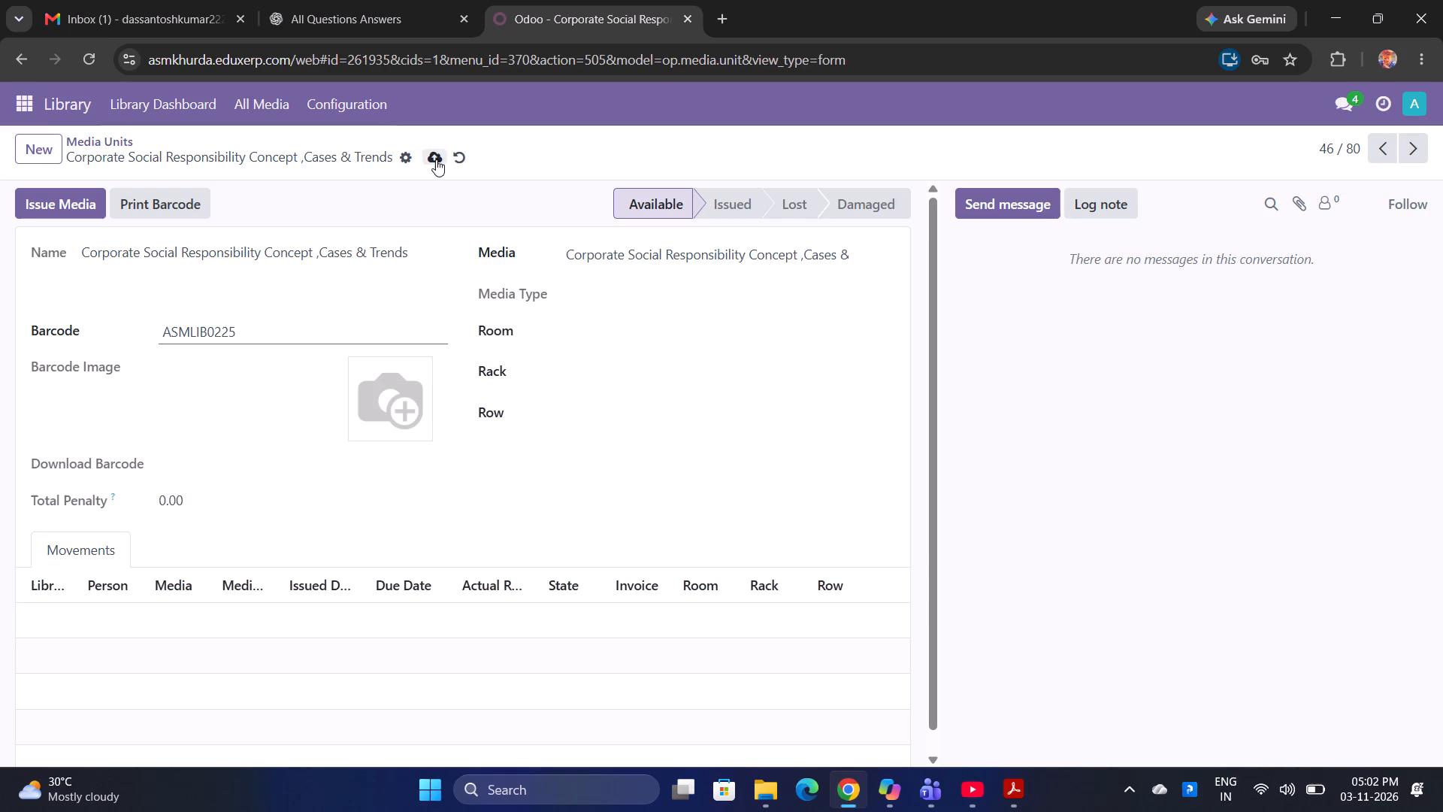
pyautogui.click(436, 159)
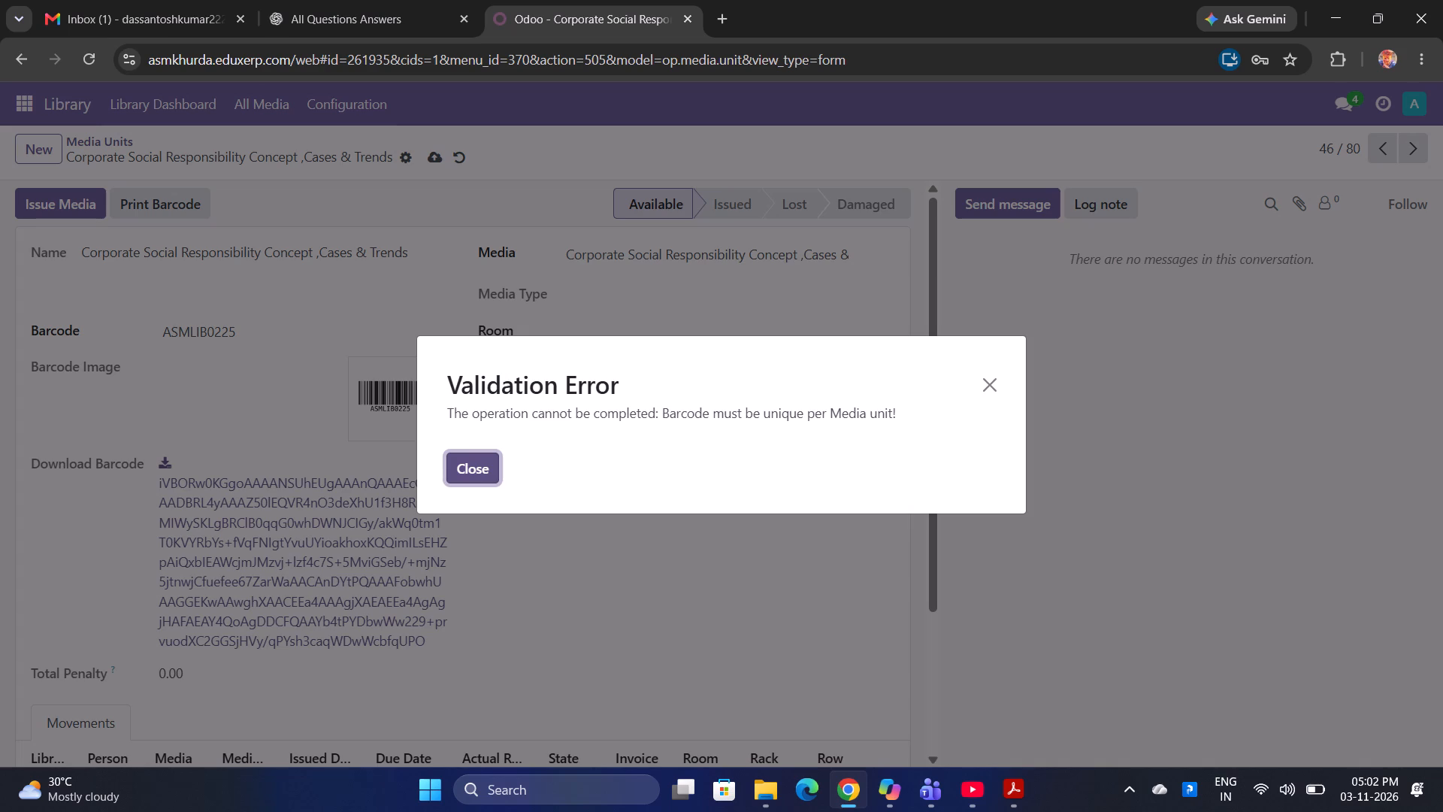
pyautogui.click(989, 383)
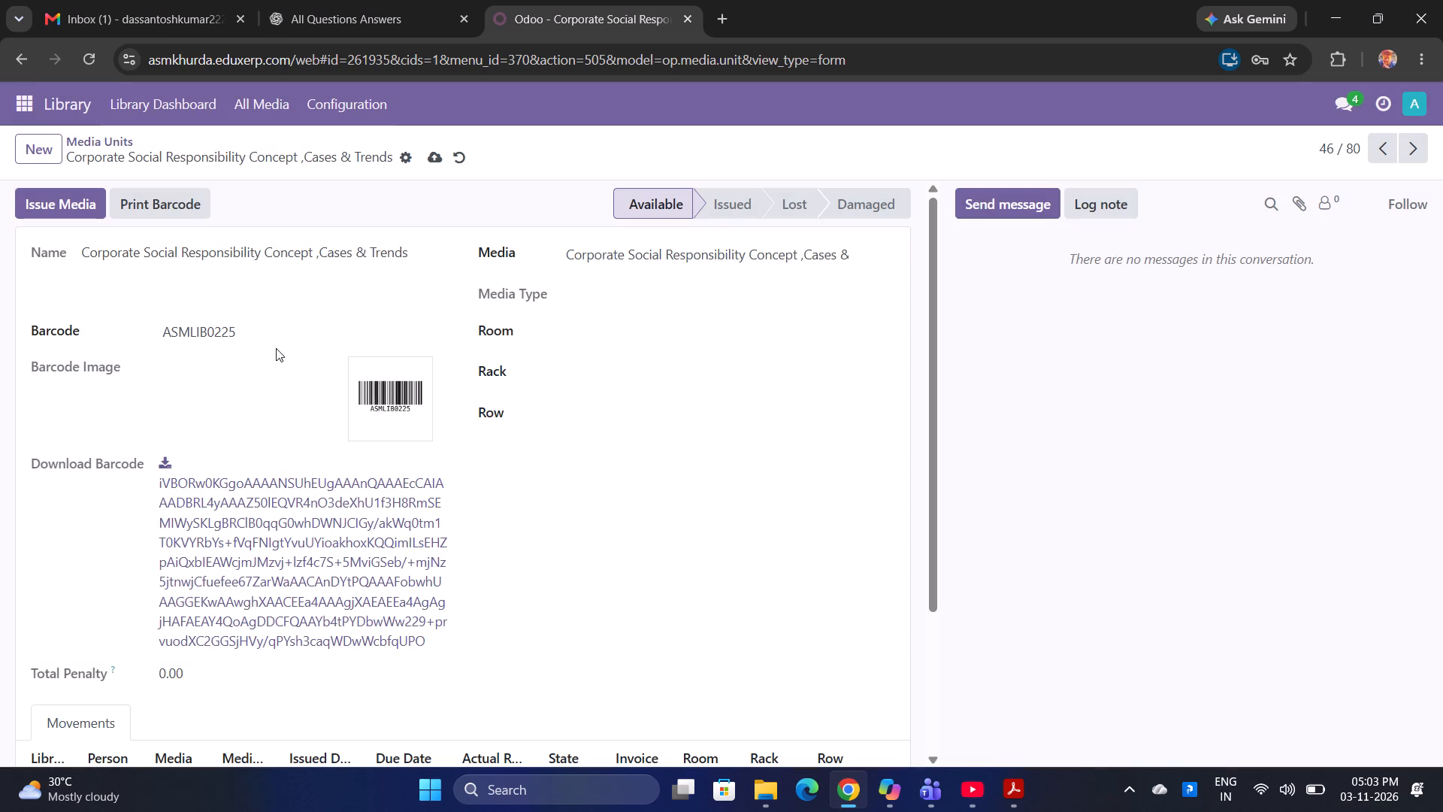
pyautogui.click(273, 335)
pyautogui.press('2')
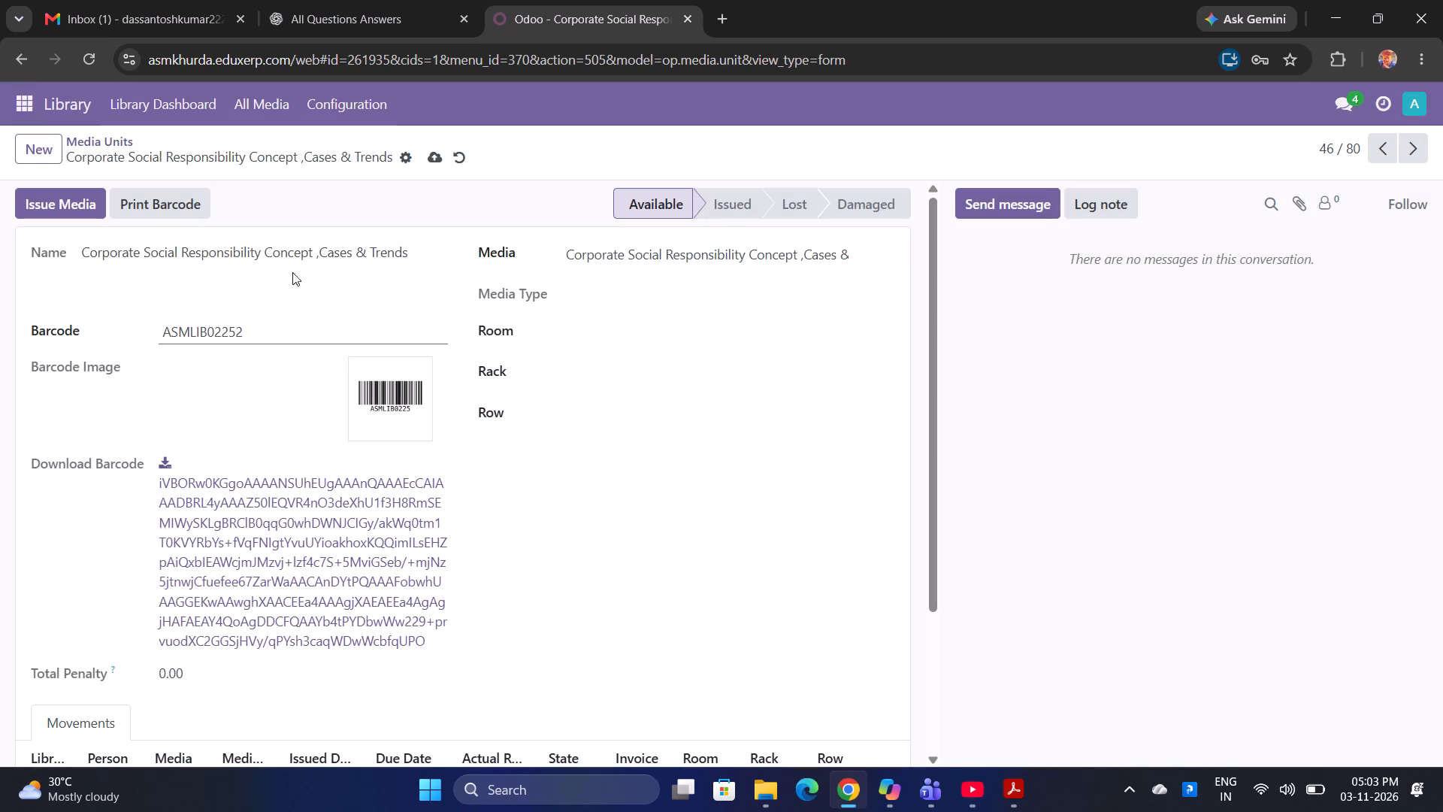
pyautogui.click(437, 150)
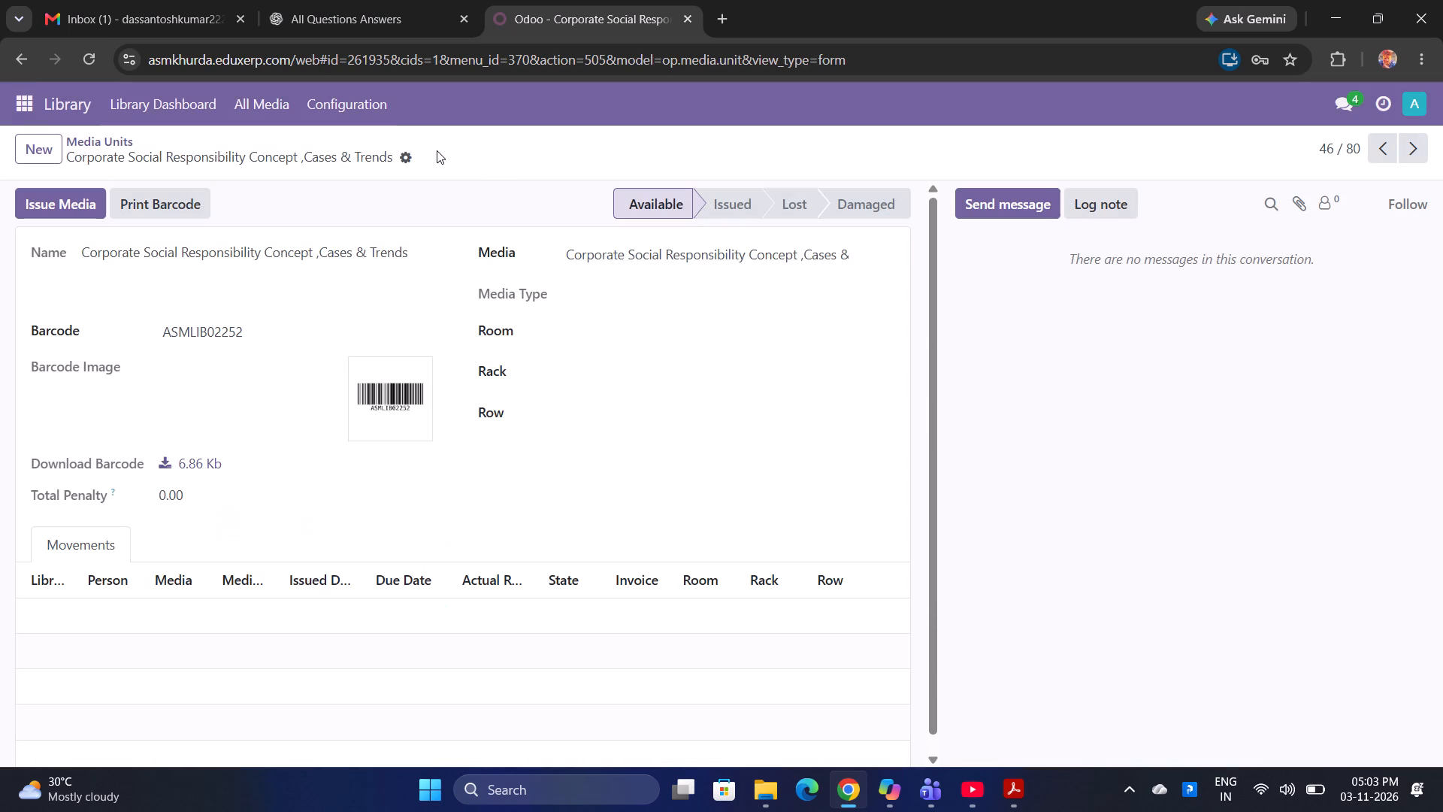
# Advance to the next Corporate Social Responsibility unit, try to save its barcode as ASMLIB0225, then re-enter it as ASMLIB02255 and save.
pyautogui.click(1414, 147)
pyautogui.click(317, 334)
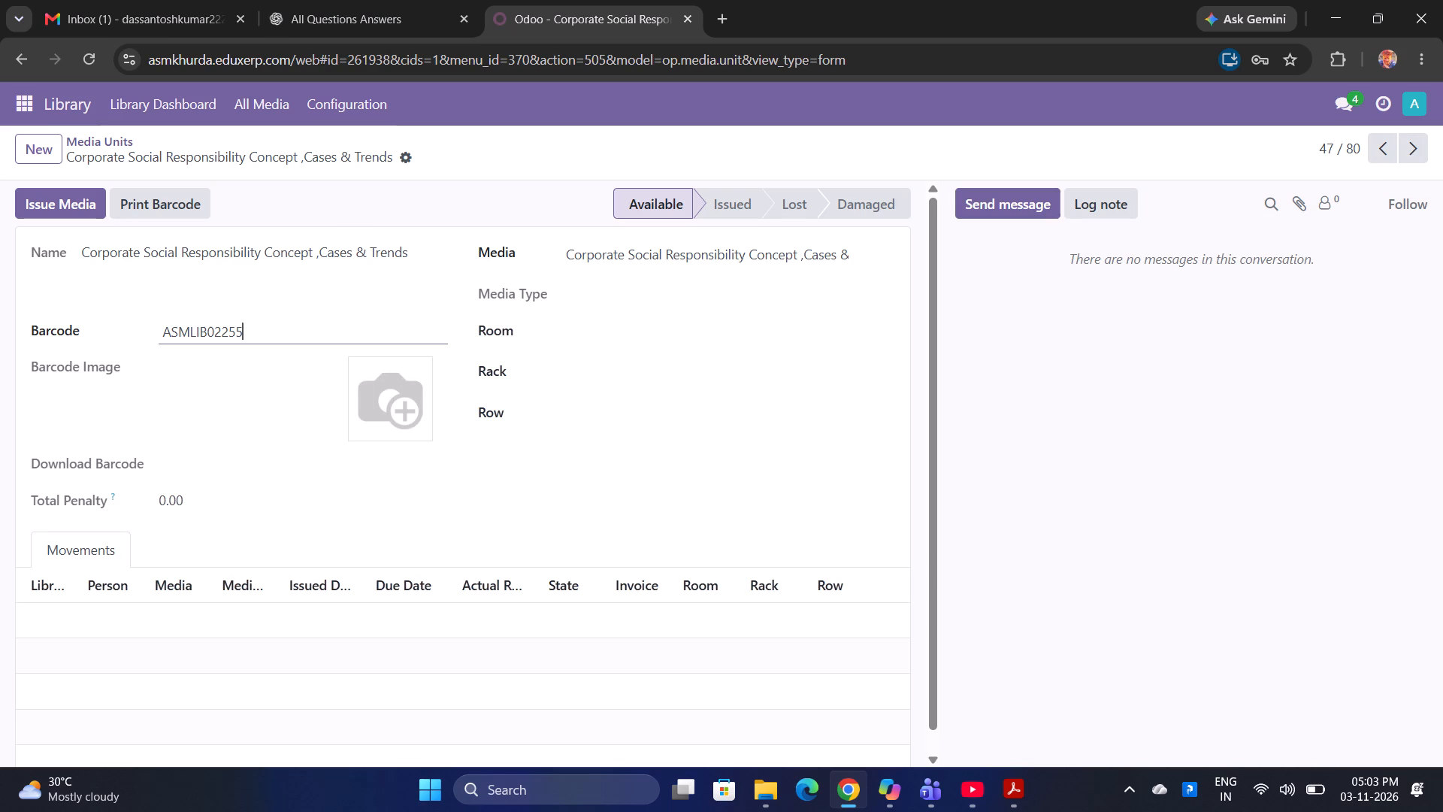
pyautogui.press('BackSpace')
pyautogui.click(433, 158)
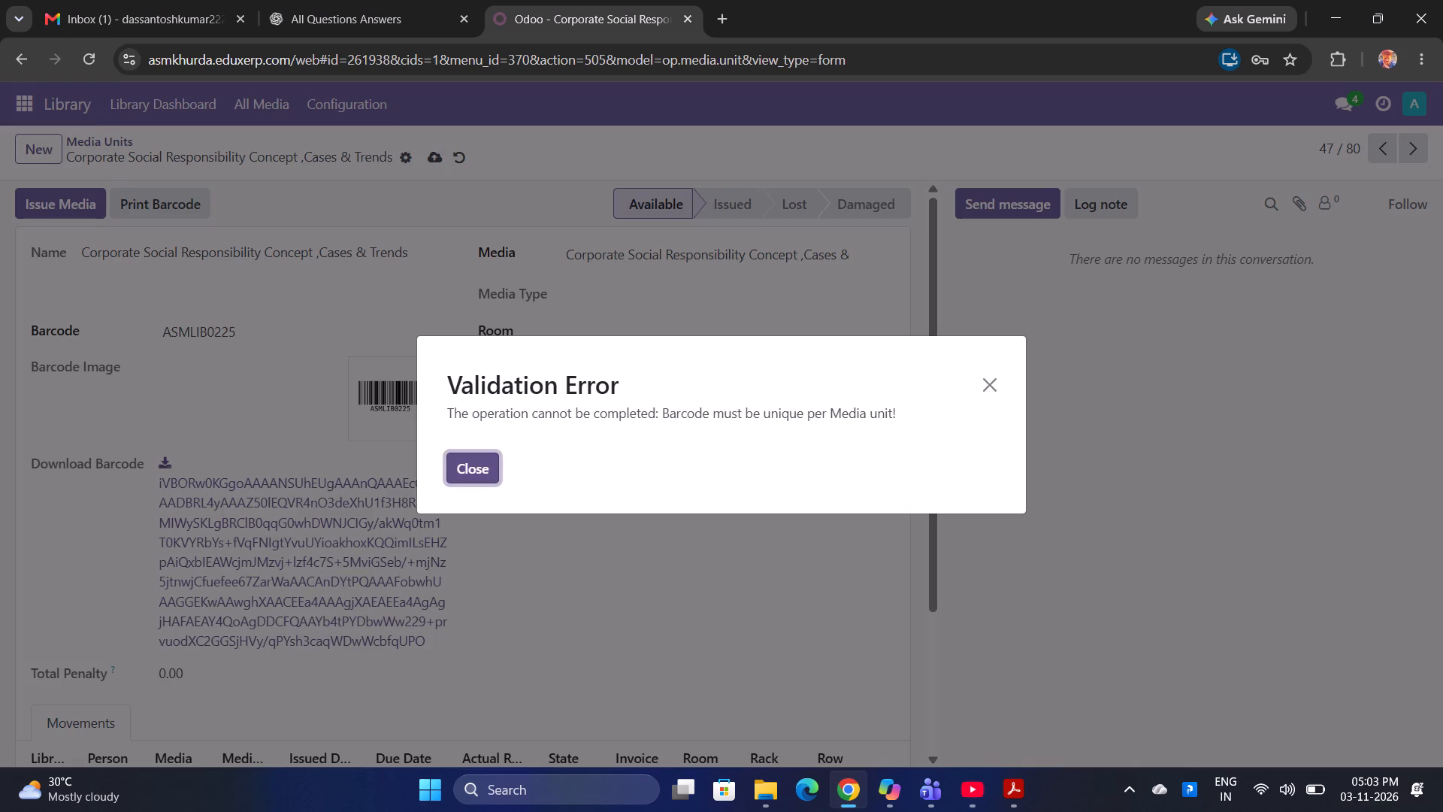
pyautogui.click(995, 384)
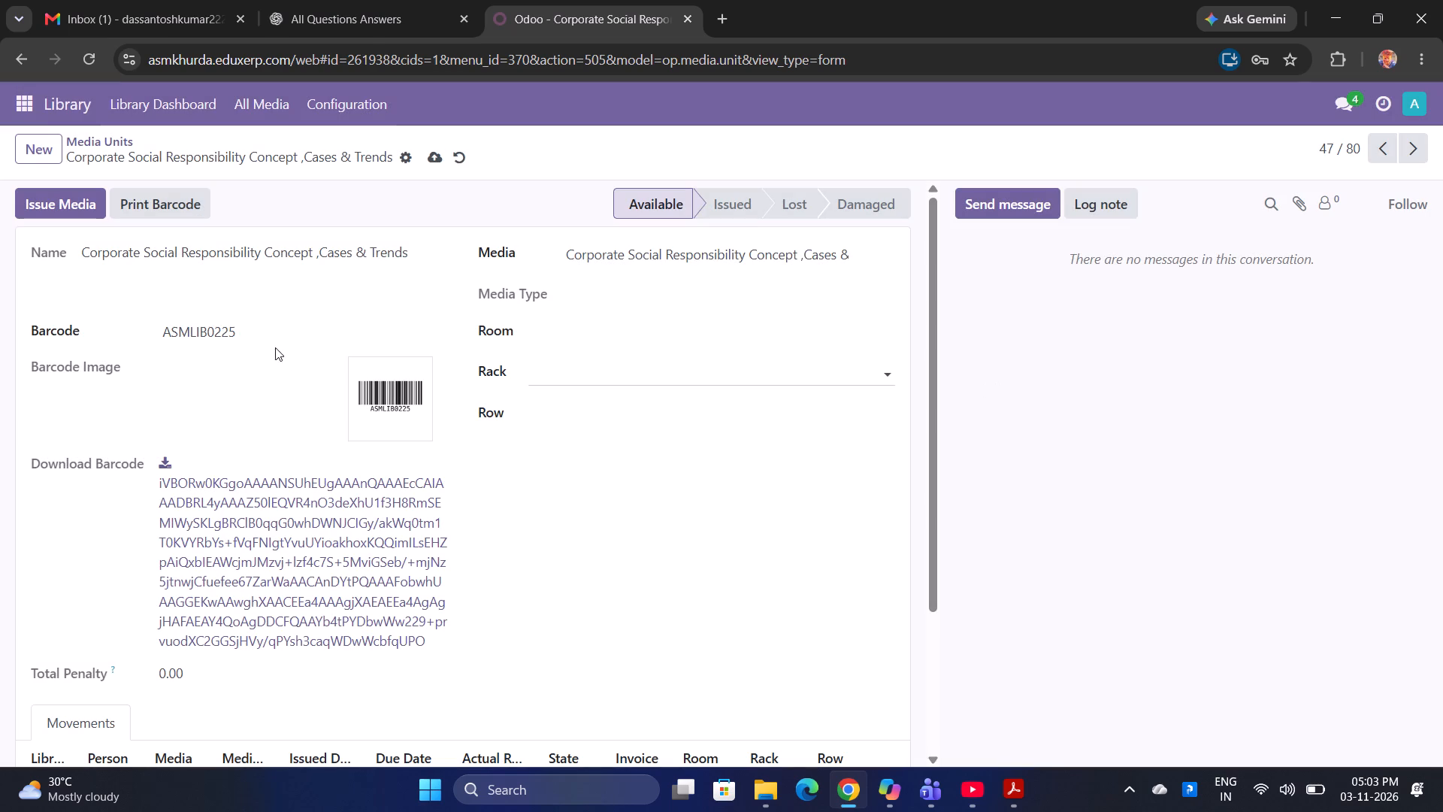
pyautogui.click(277, 338)
pyautogui.press('5')
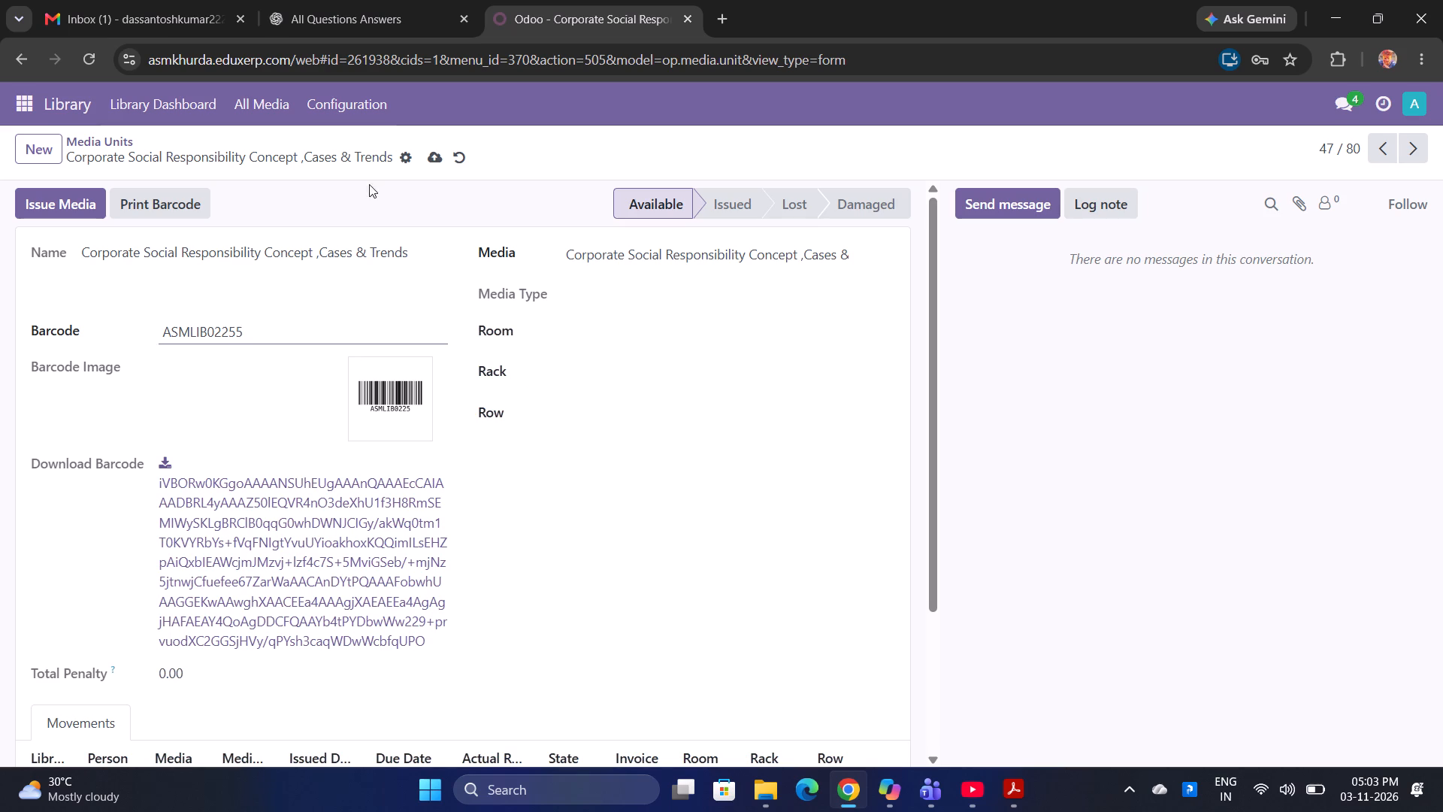
pyautogui.click(436, 154)
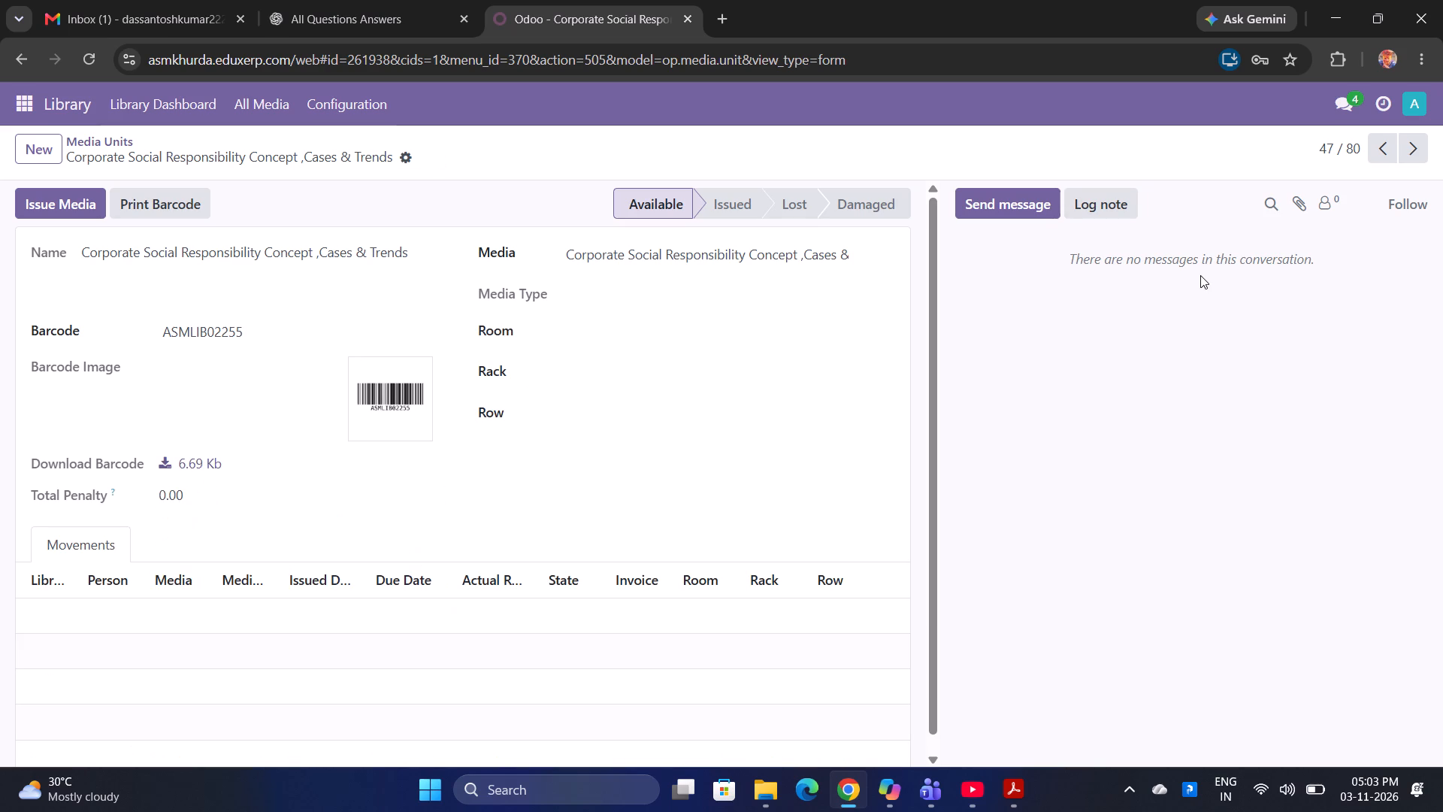
# On the following Corporate Social Responsibility unit, save the barcode as ASMLIB0222, then re-enter it as ASMLIB02229 and save.
pyautogui.click(1412, 149)
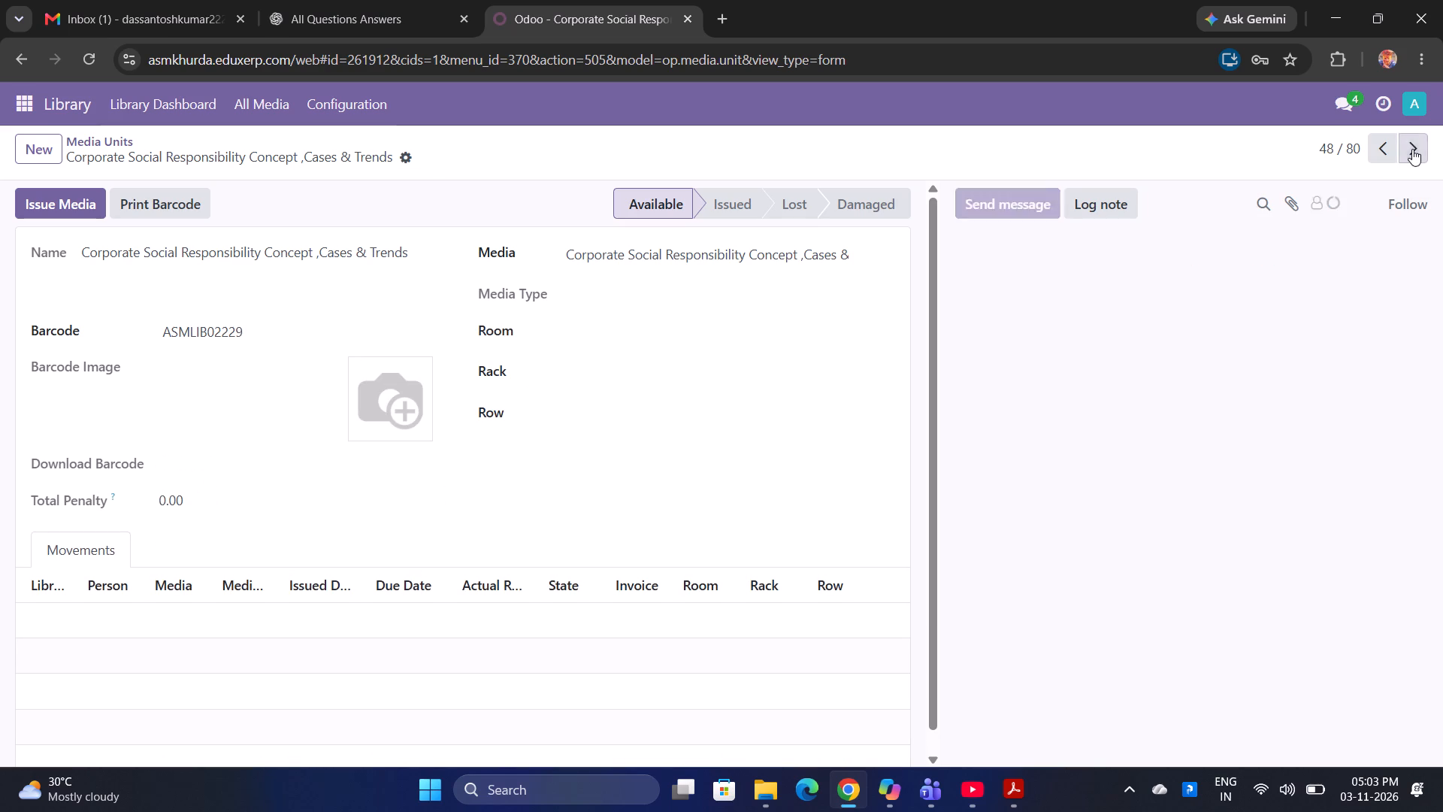
pyautogui.click(330, 334)
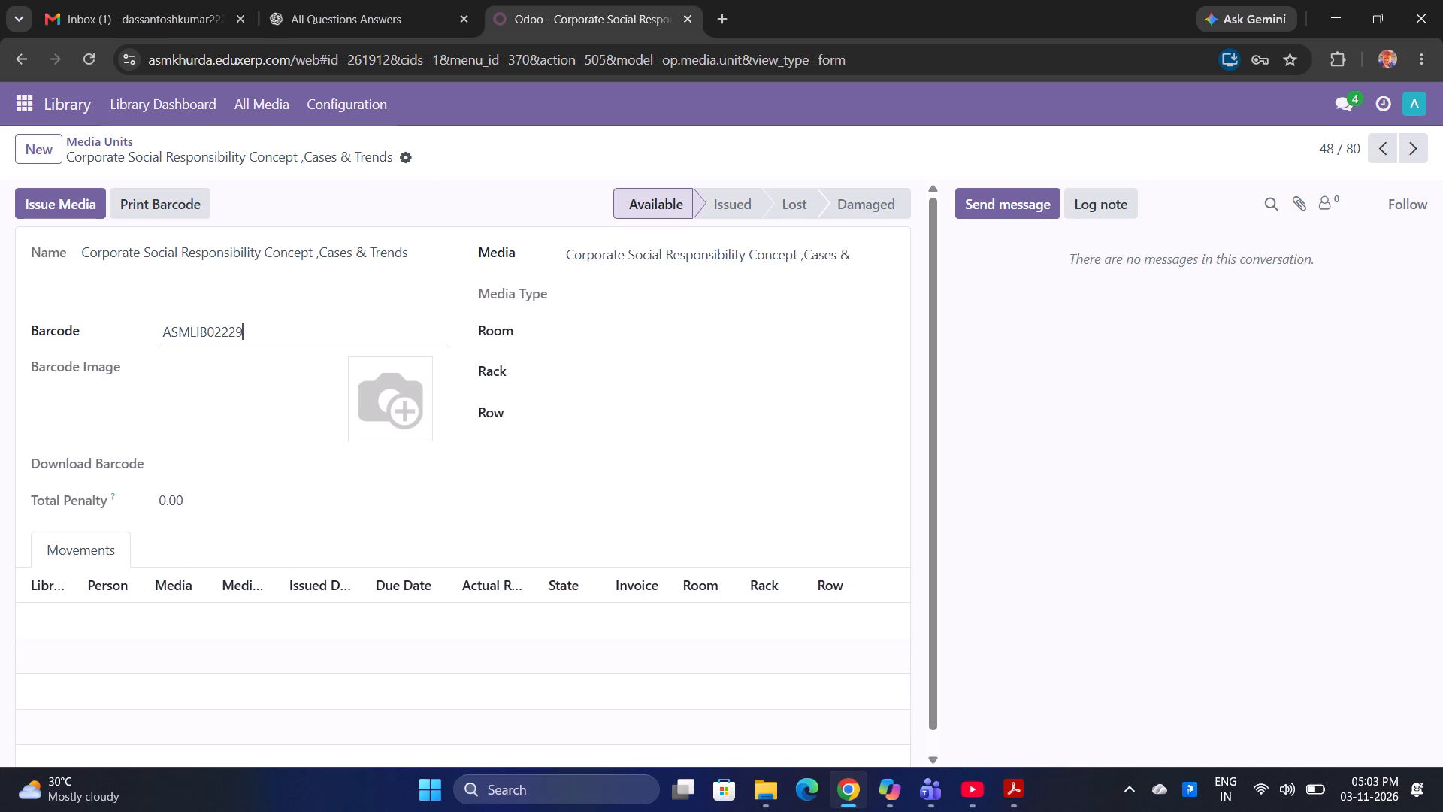
pyautogui.press('BackSpace')
pyautogui.click(431, 156)
pyautogui.click(268, 336)
pyautogui.press('9')
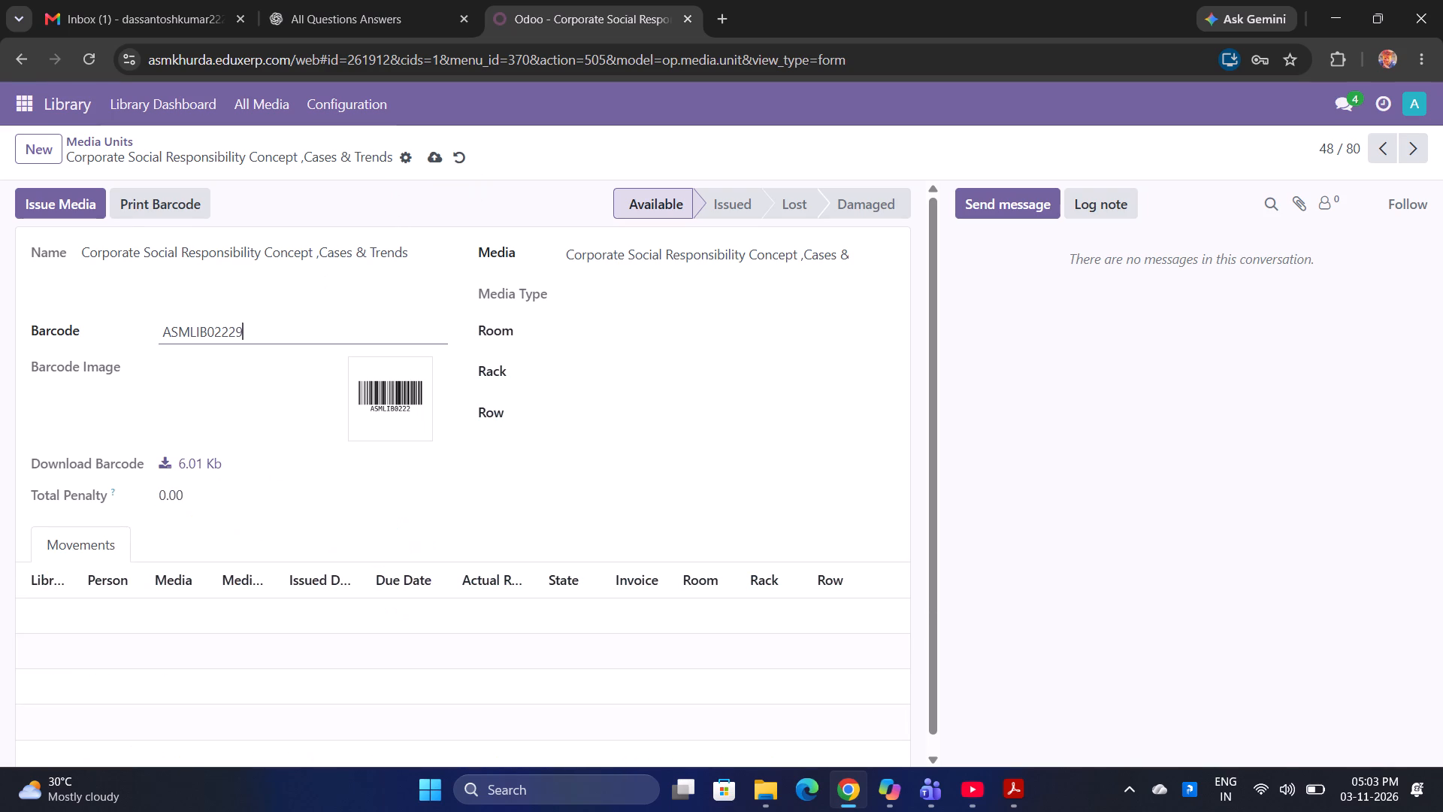
pyautogui.click(431, 149)
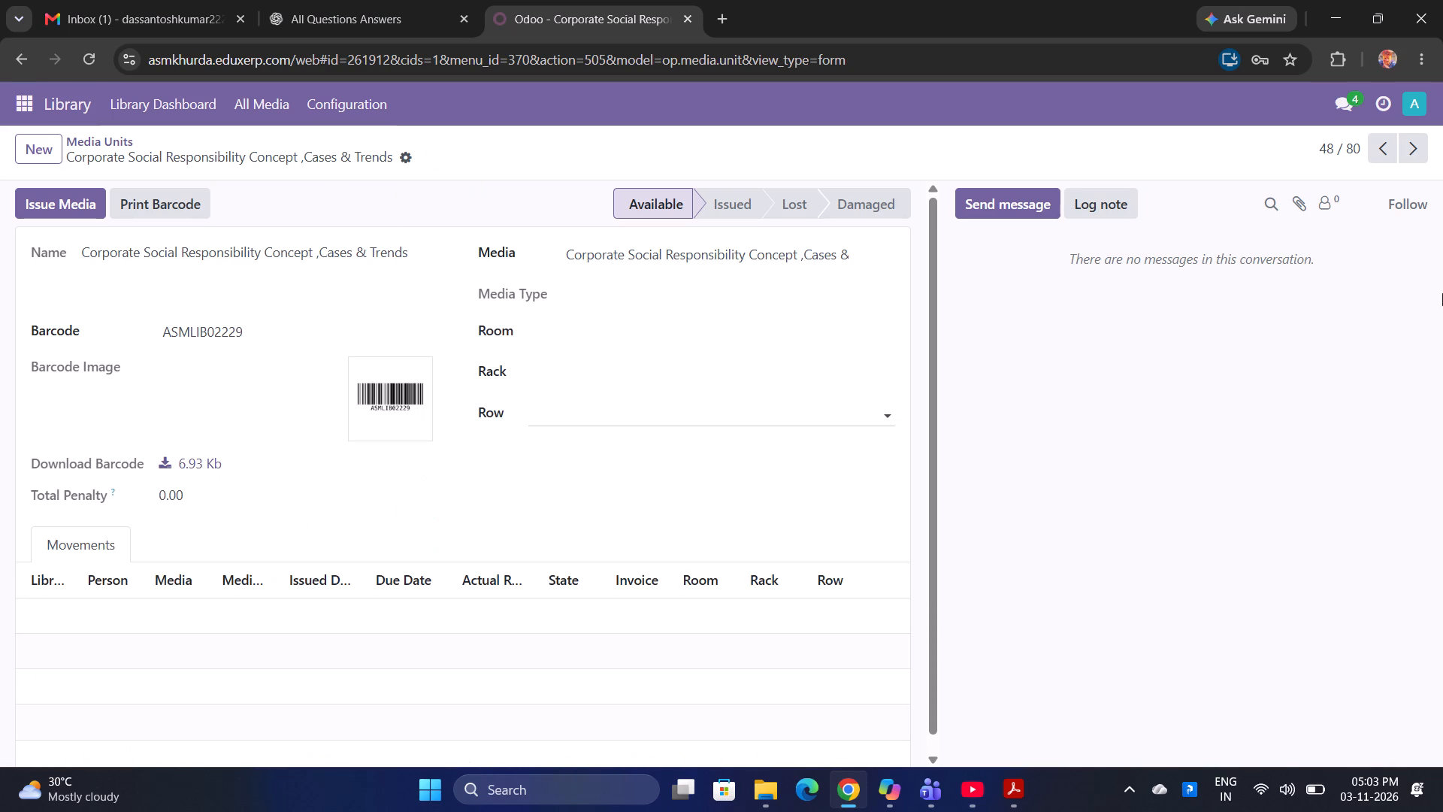
# Move to the next Corporate Social Responsibility unit, try to save its barcode as ASMLIB0225, then re-enter it as ASMLIB02251 and save.
pyautogui.click(1413, 141)
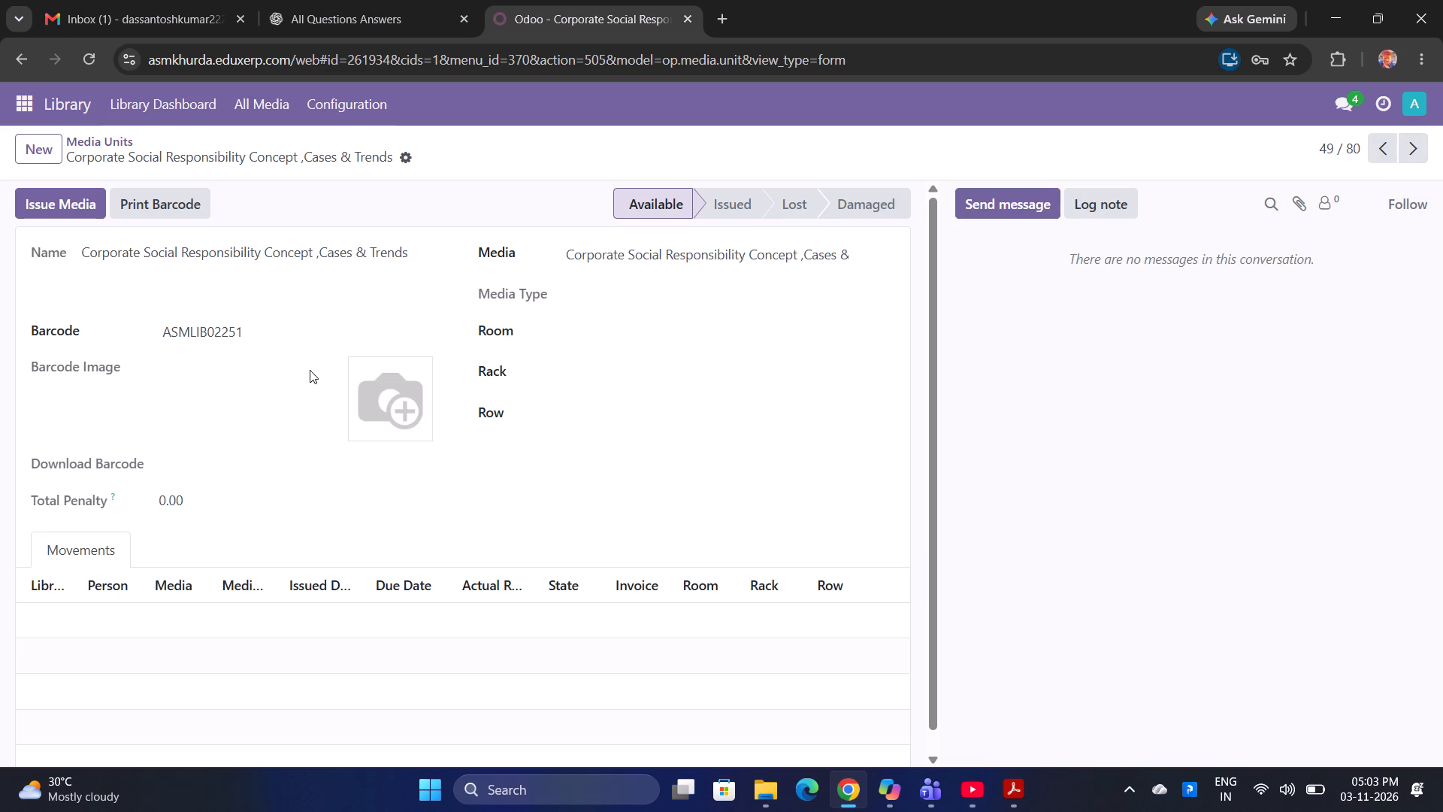
pyautogui.click(293, 344)
pyautogui.click(290, 338)
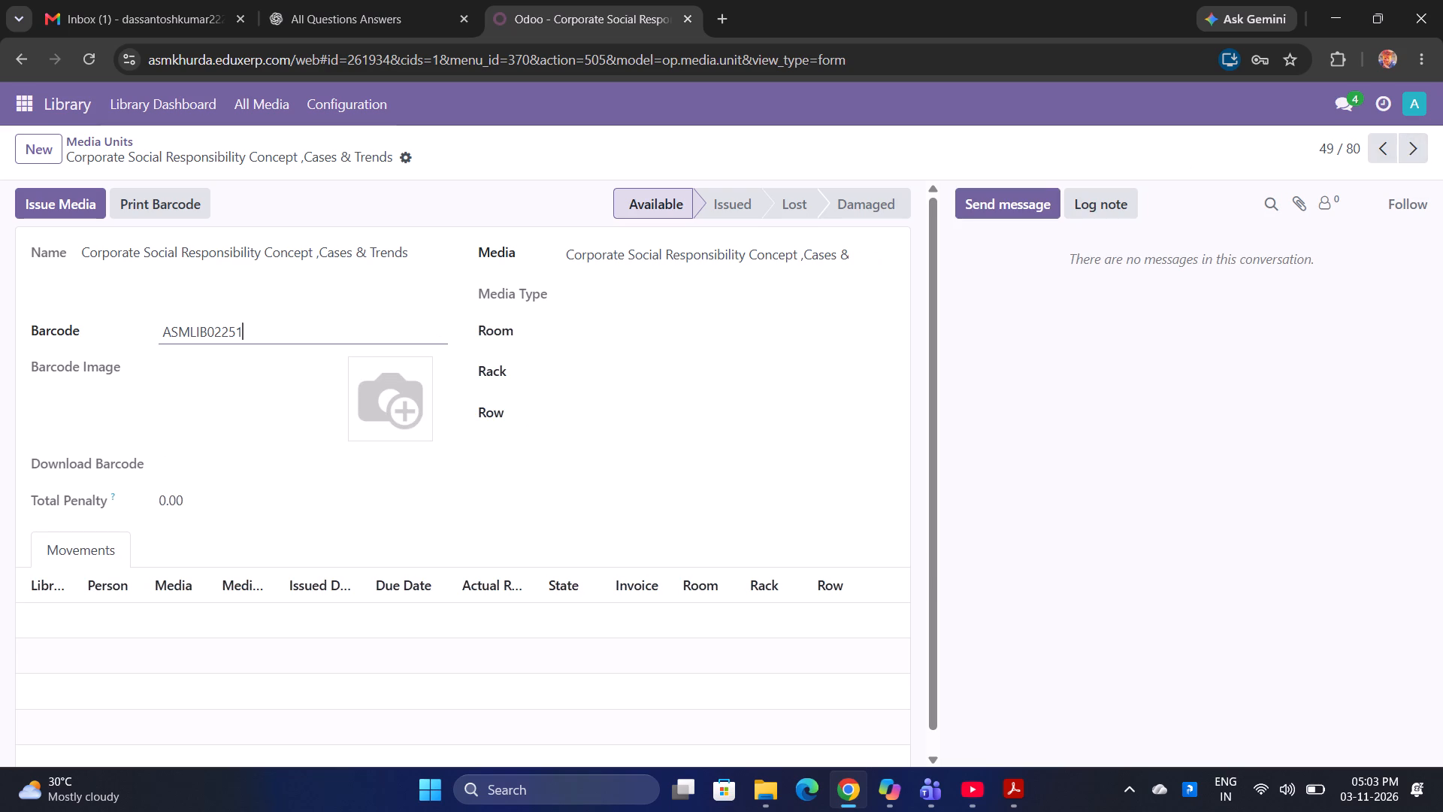
pyautogui.press('BackSpace')
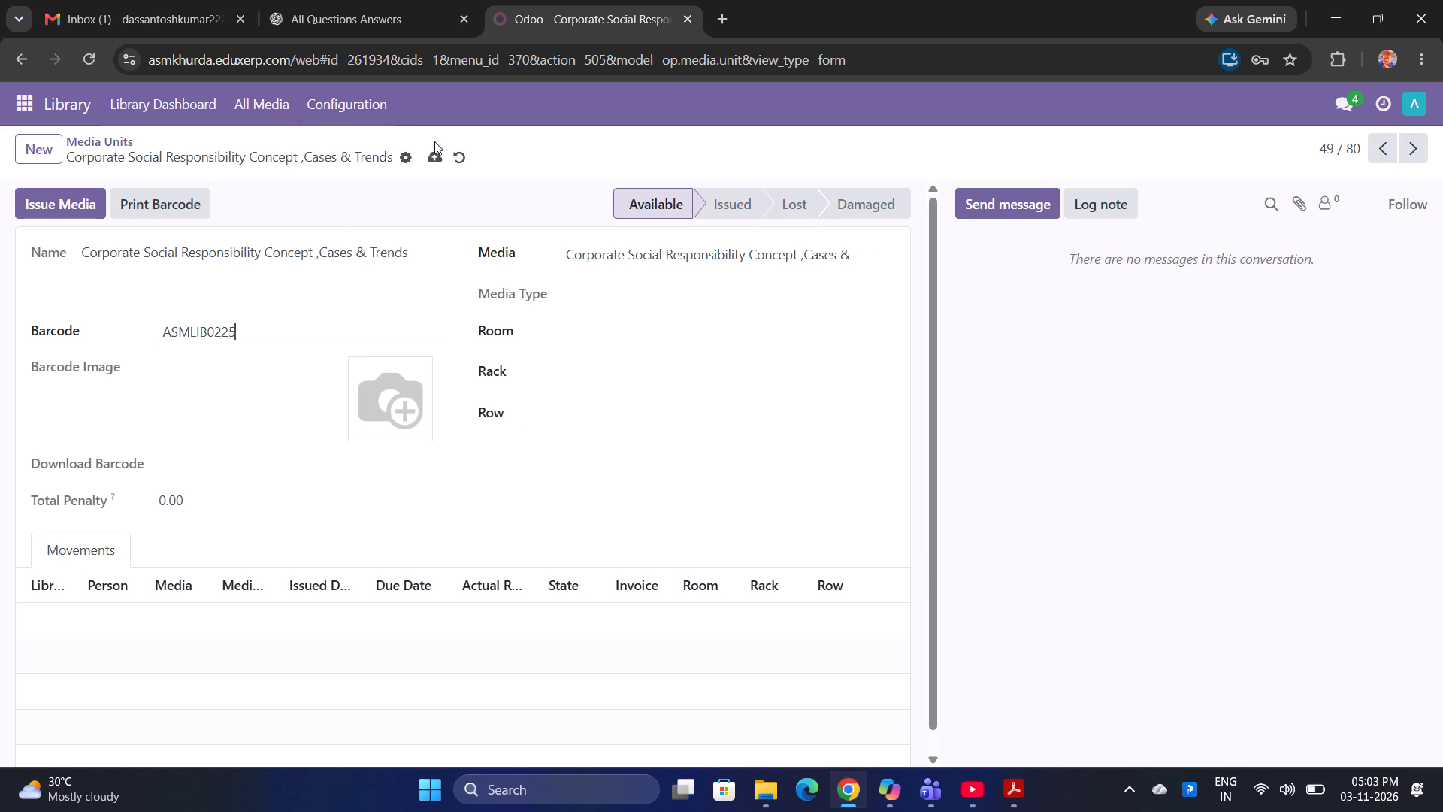
pyautogui.click(433, 157)
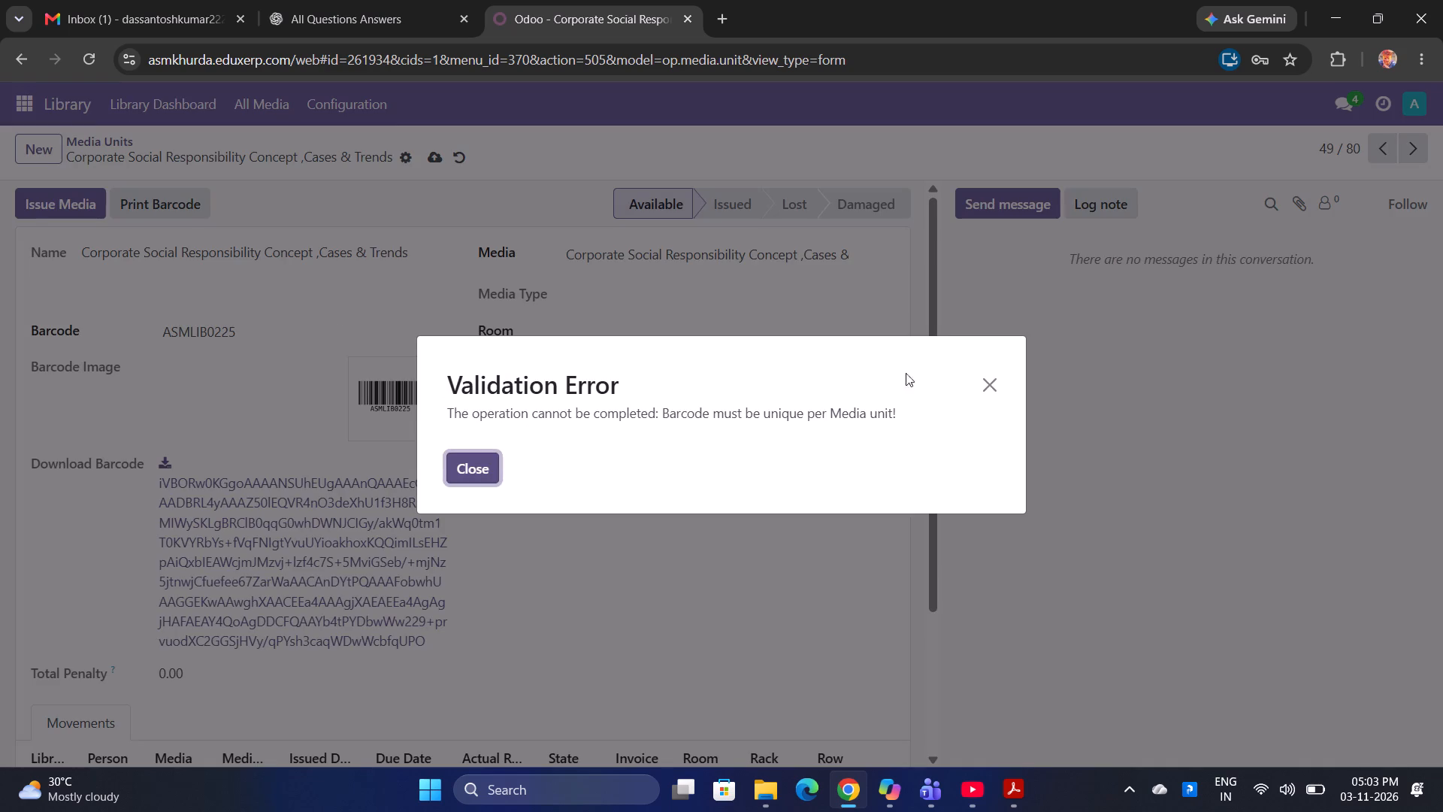
pyautogui.click(998, 383)
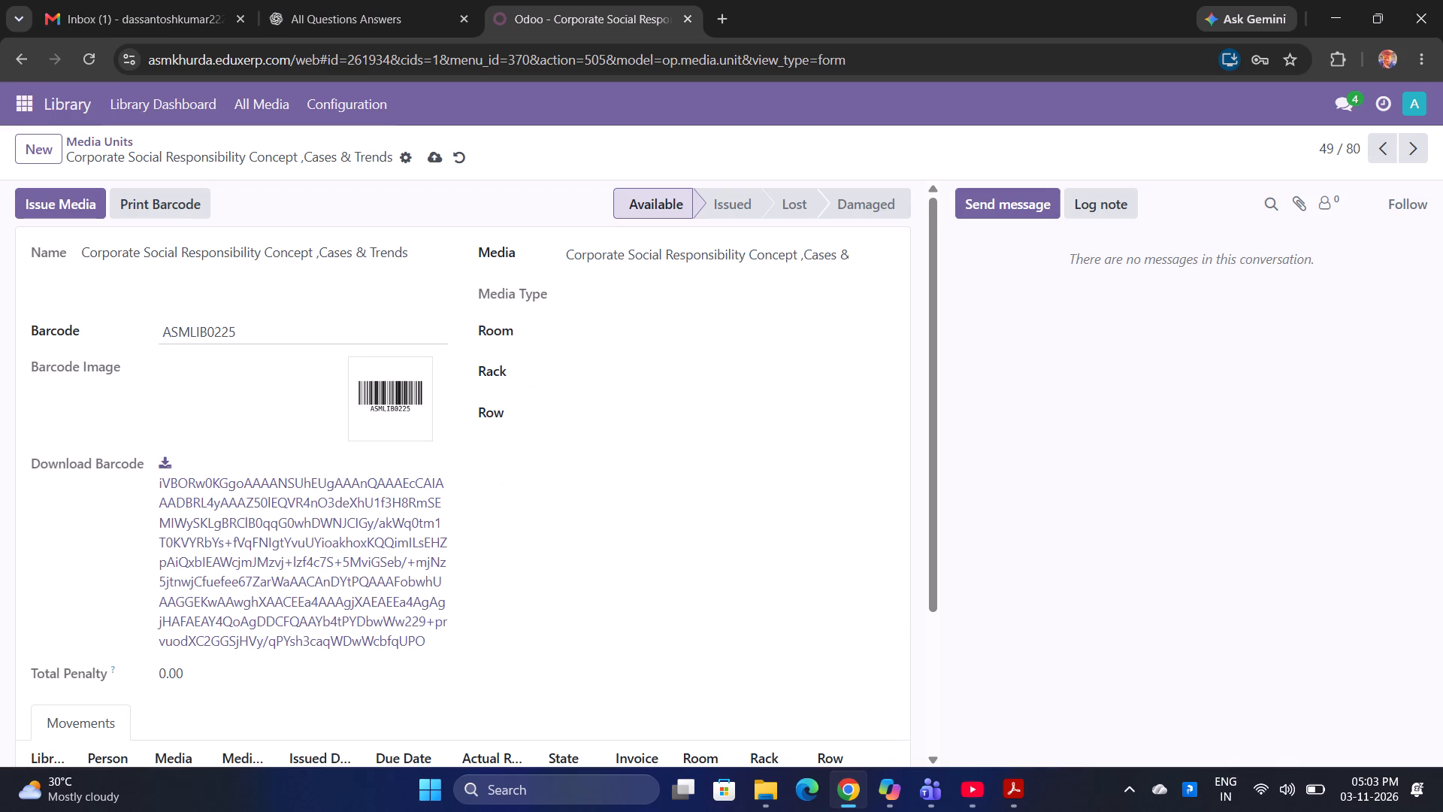
pyautogui.click(352, 331)
pyautogui.press('1')
pyautogui.click(430, 152)
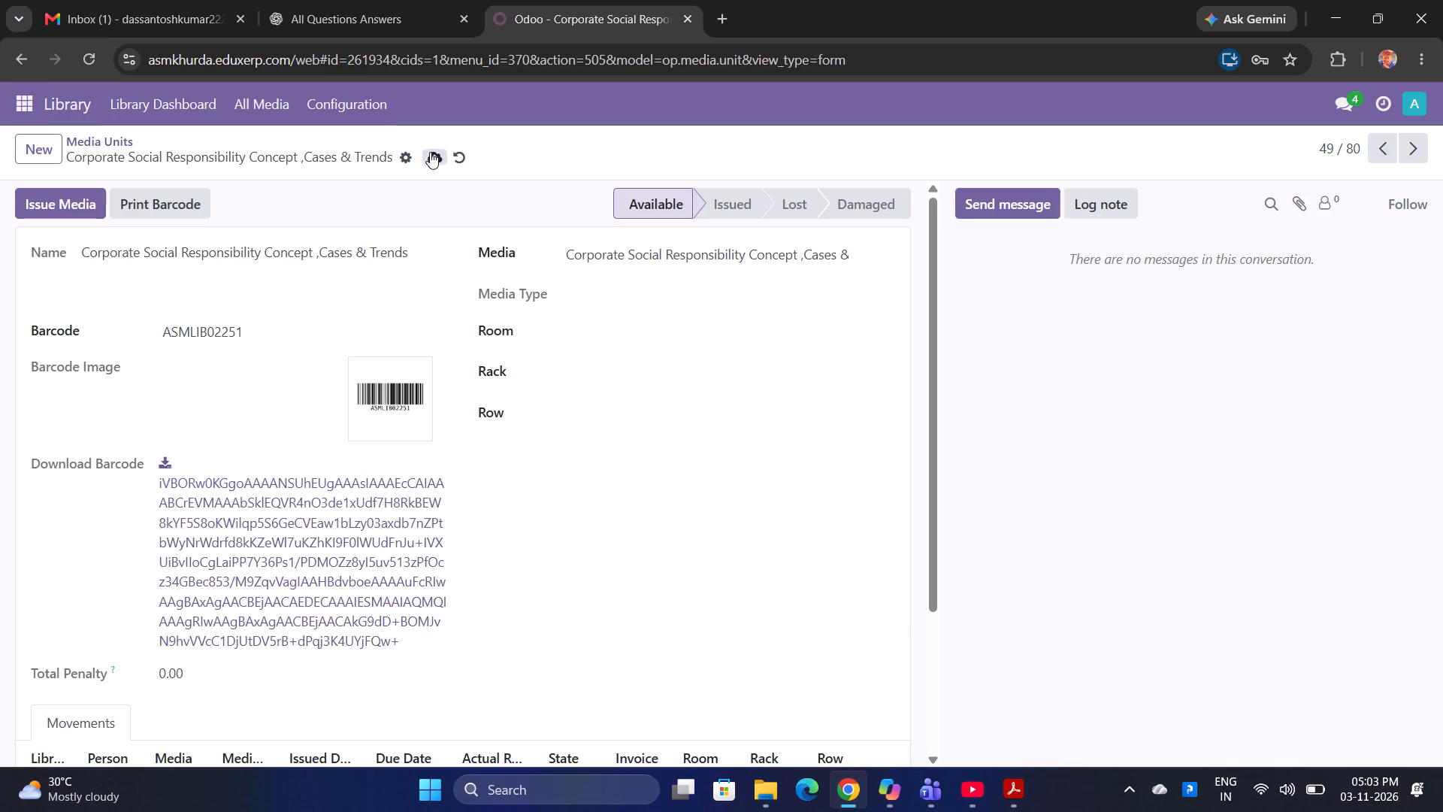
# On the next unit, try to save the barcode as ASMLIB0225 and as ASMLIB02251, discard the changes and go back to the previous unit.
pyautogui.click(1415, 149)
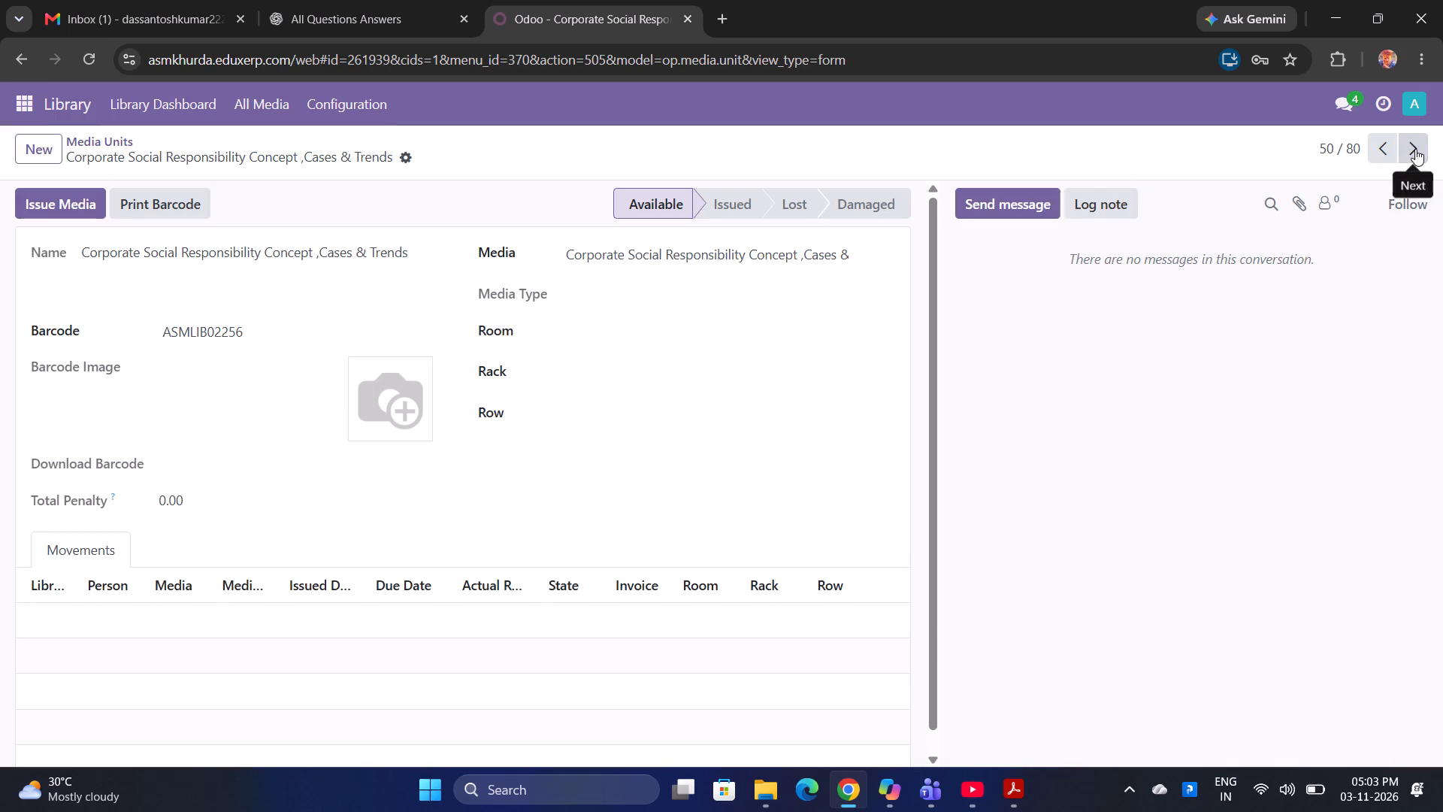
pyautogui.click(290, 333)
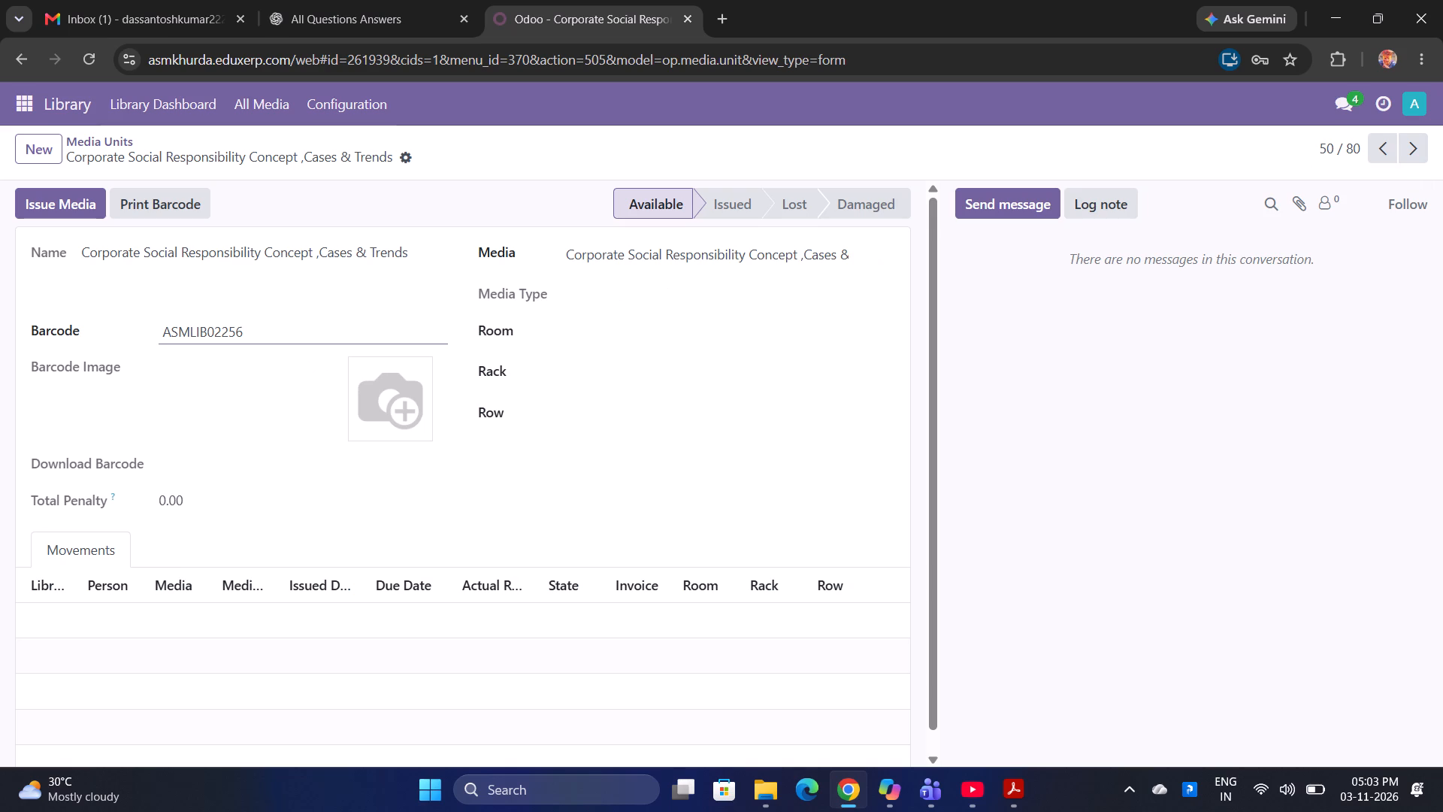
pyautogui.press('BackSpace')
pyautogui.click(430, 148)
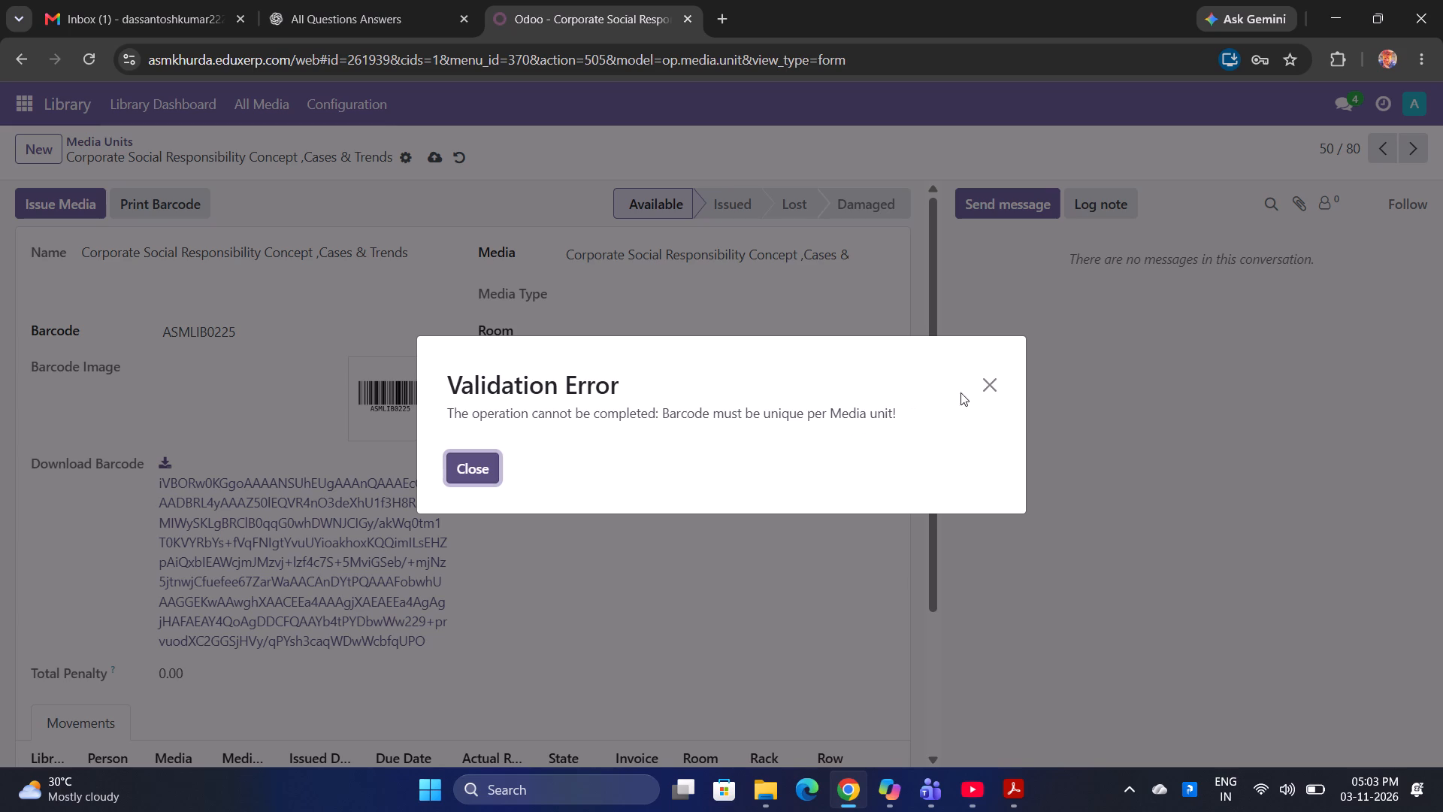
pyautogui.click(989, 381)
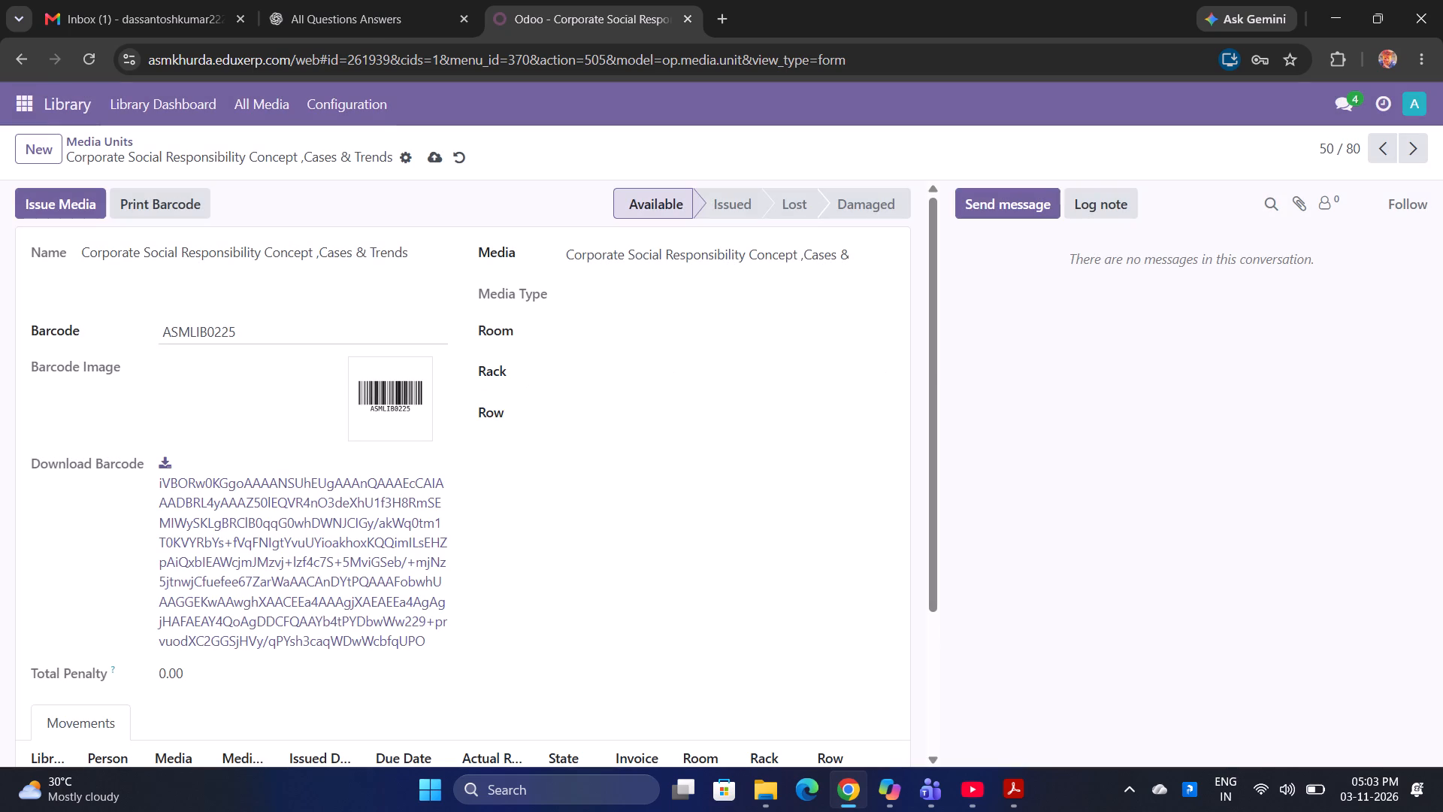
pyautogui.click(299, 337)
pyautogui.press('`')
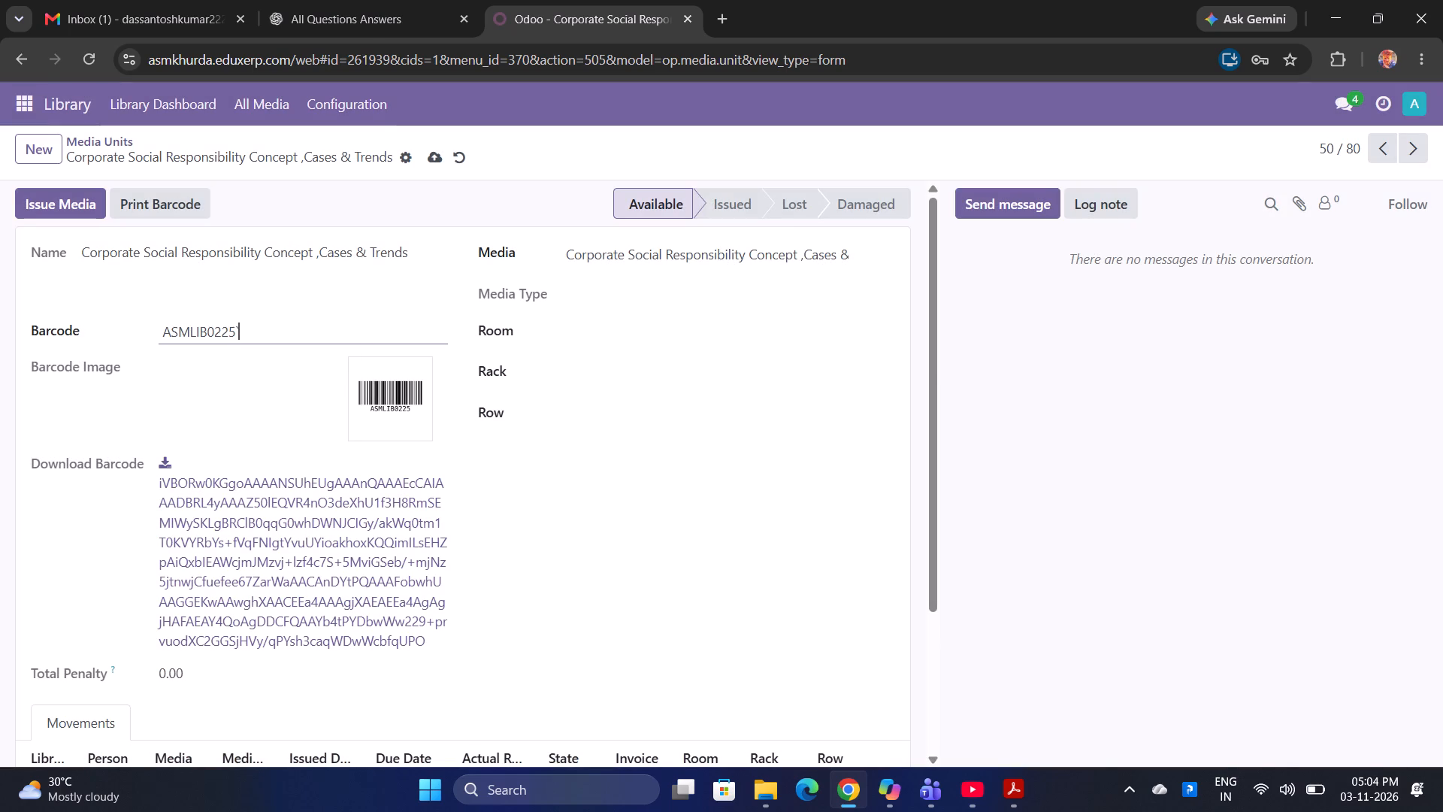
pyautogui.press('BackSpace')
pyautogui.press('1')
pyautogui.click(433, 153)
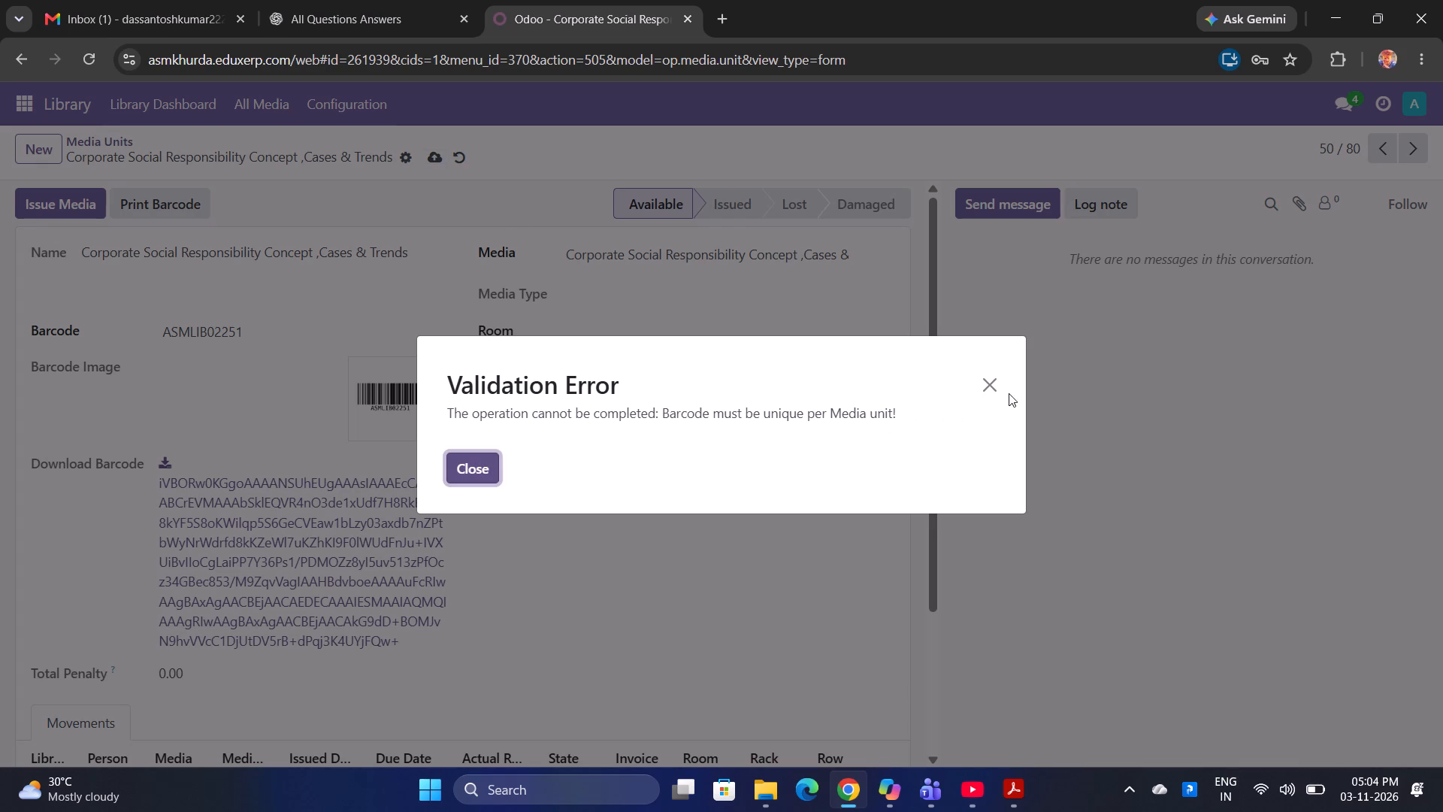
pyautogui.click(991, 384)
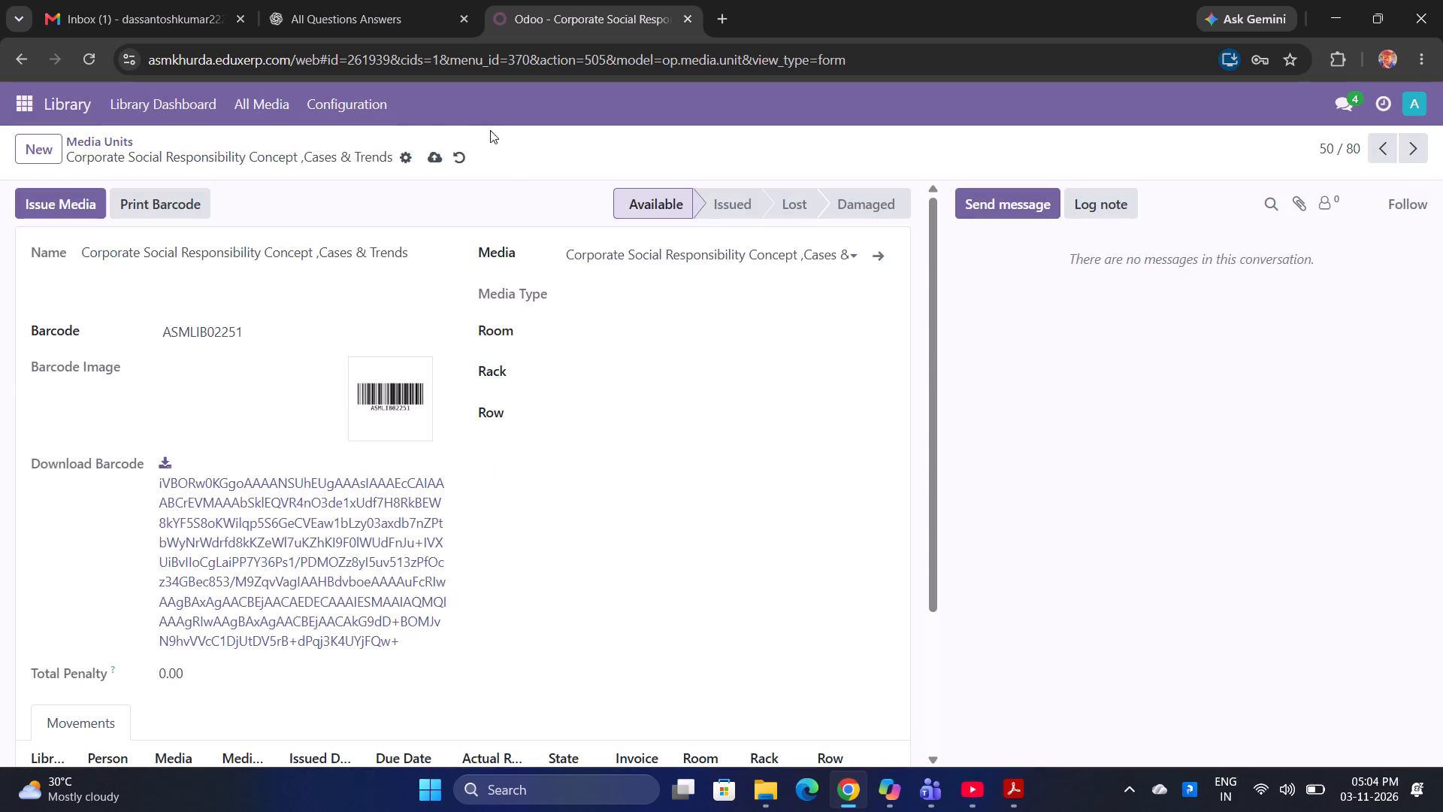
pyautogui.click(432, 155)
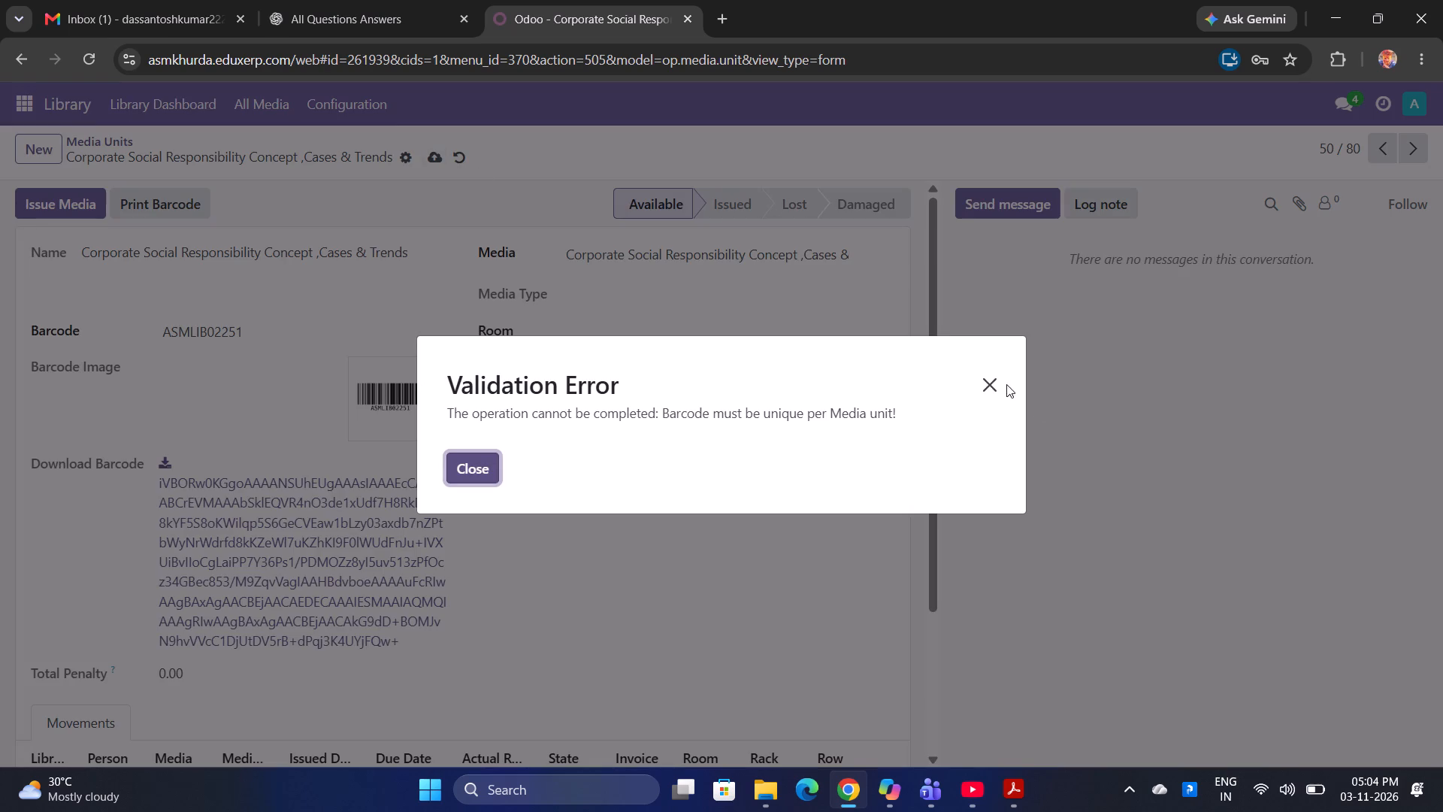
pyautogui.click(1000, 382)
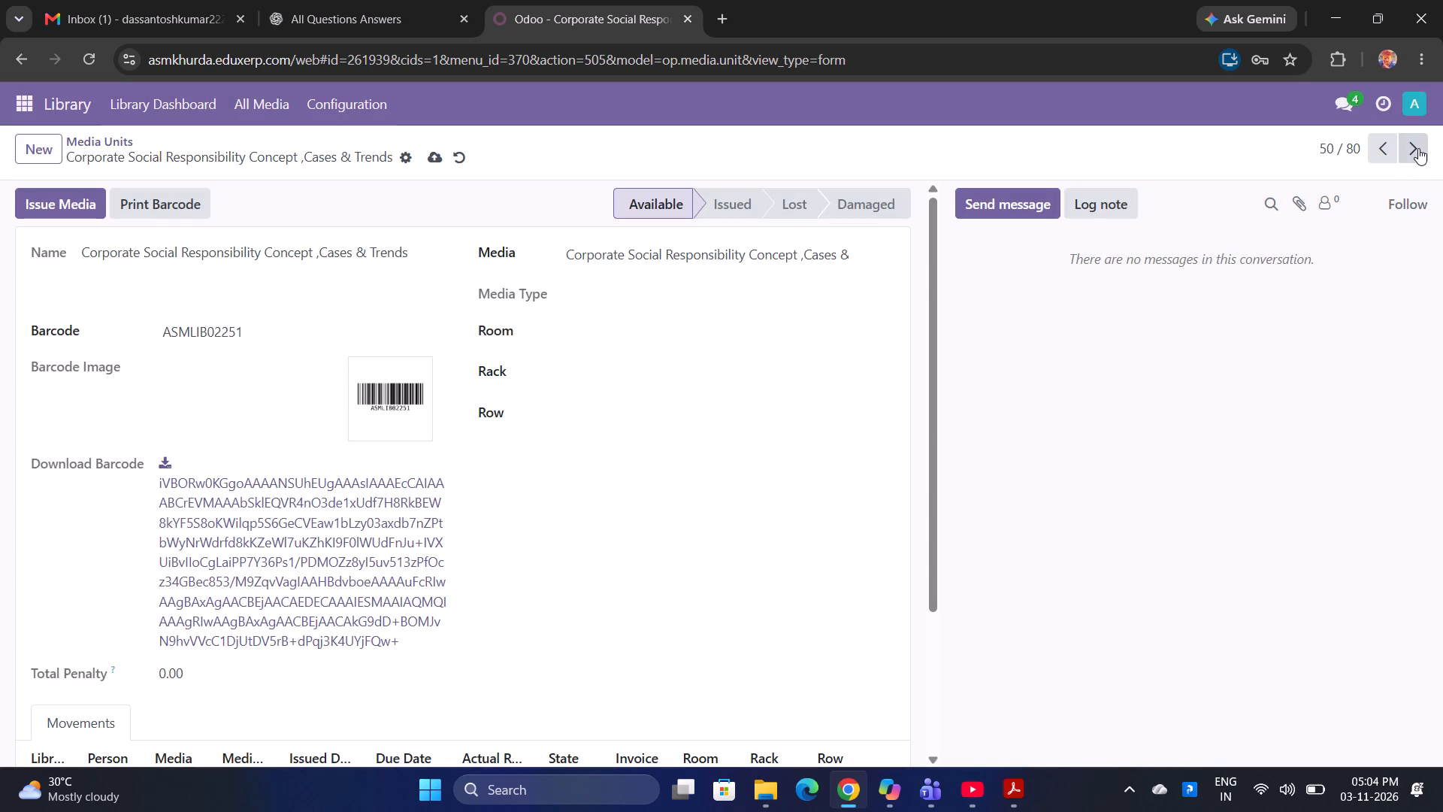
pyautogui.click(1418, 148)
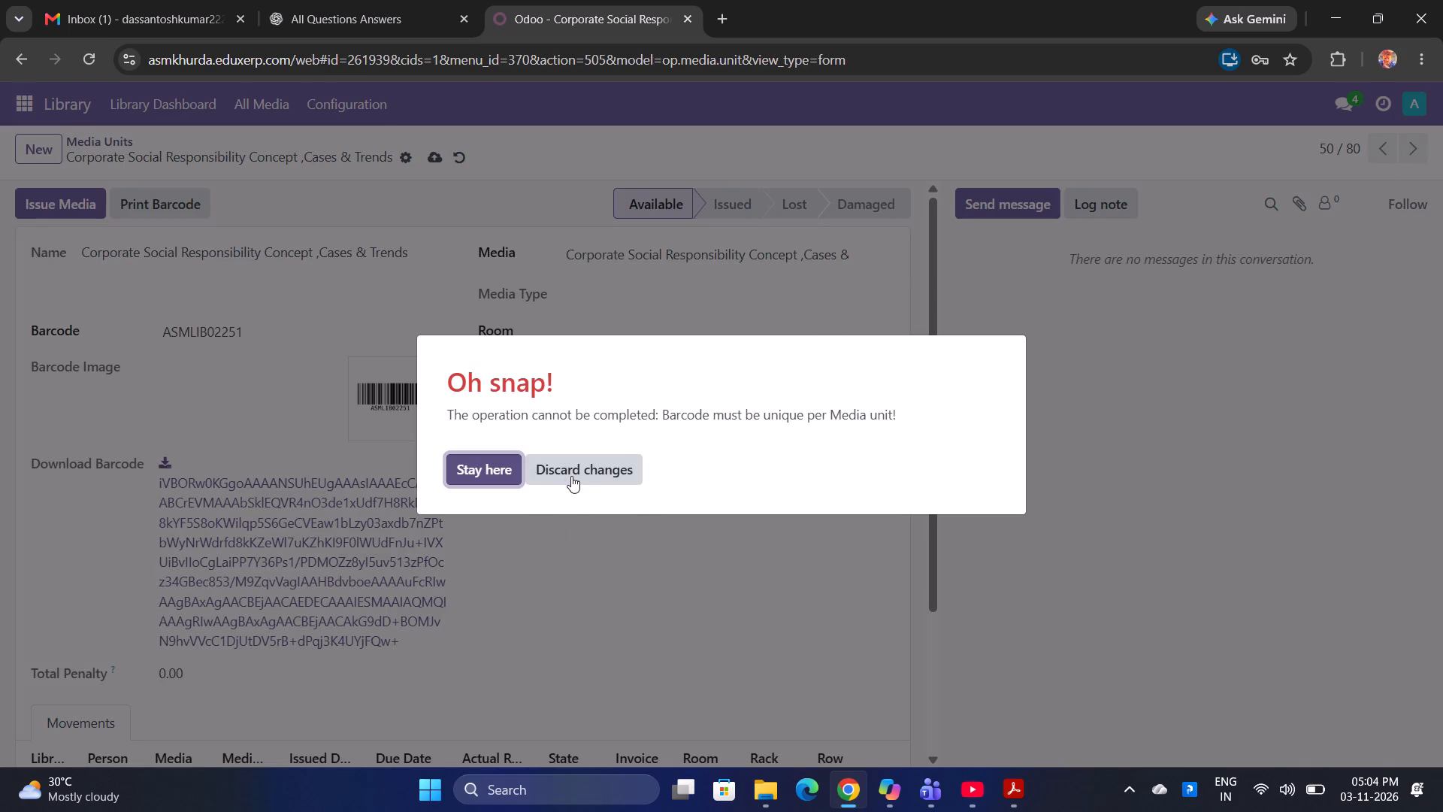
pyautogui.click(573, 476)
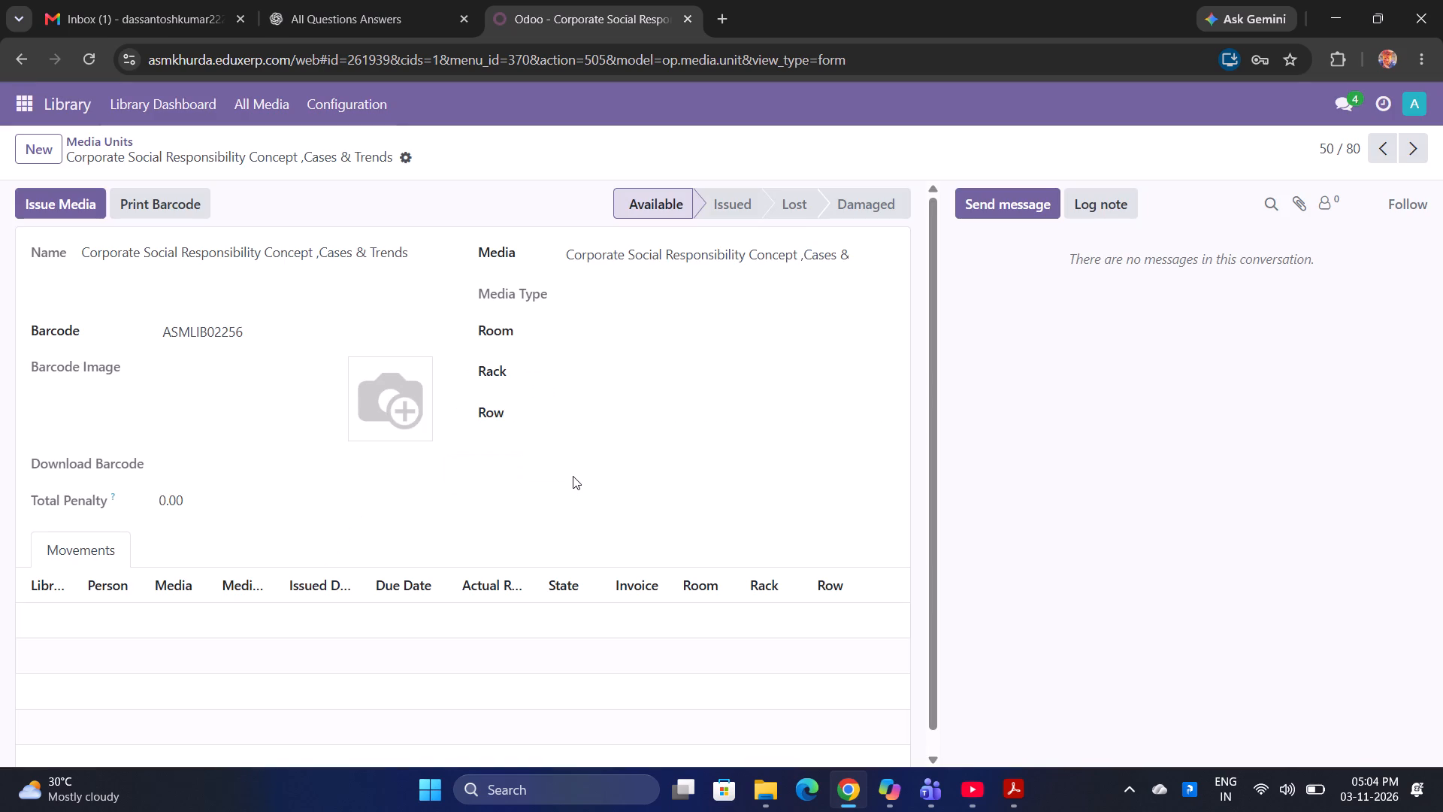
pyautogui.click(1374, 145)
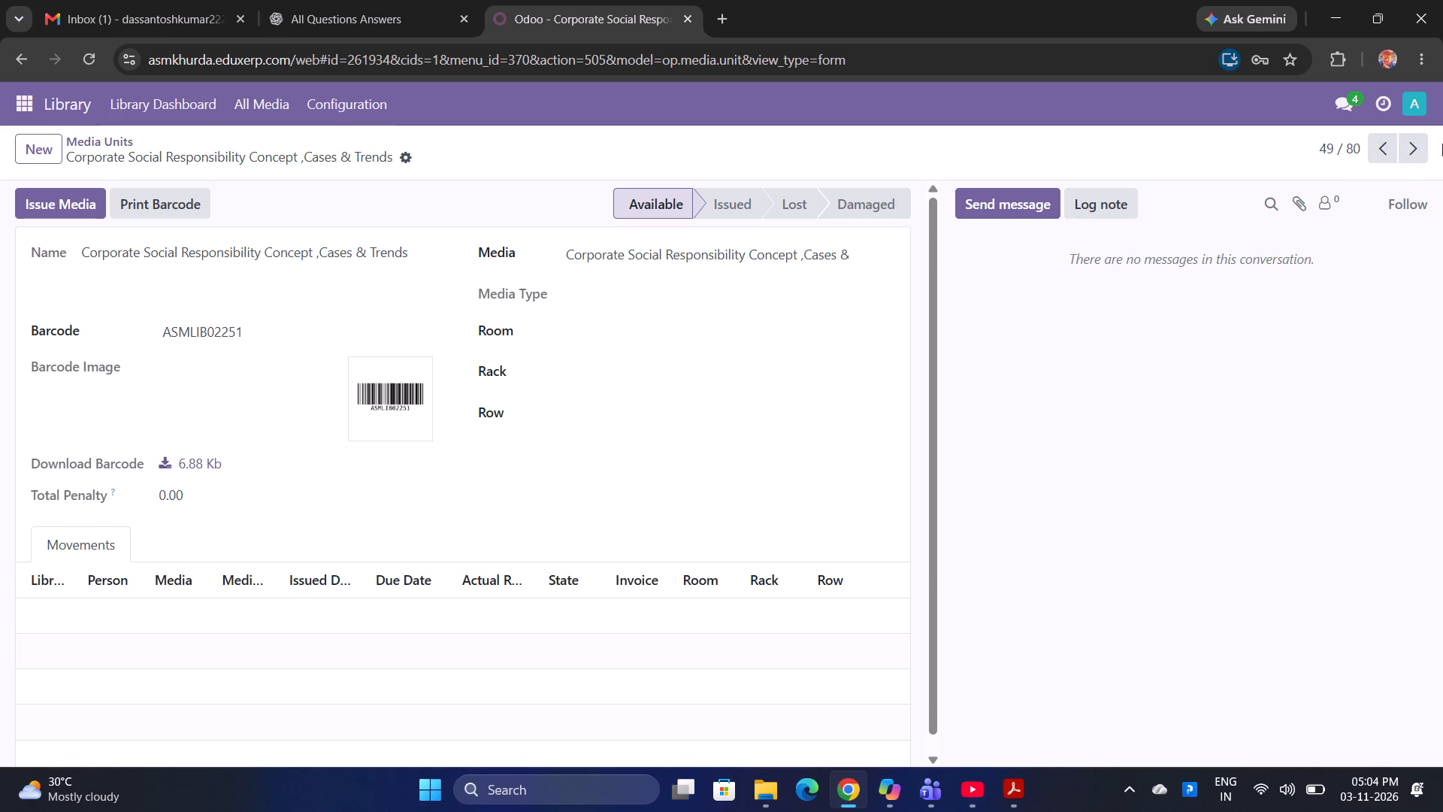
# Advance to unit ASMLIB02256, try to save its barcode as ASMLIB0225, then re-enter it as ASMLIB02256 and save.
pyautogui.click(1408, 147)
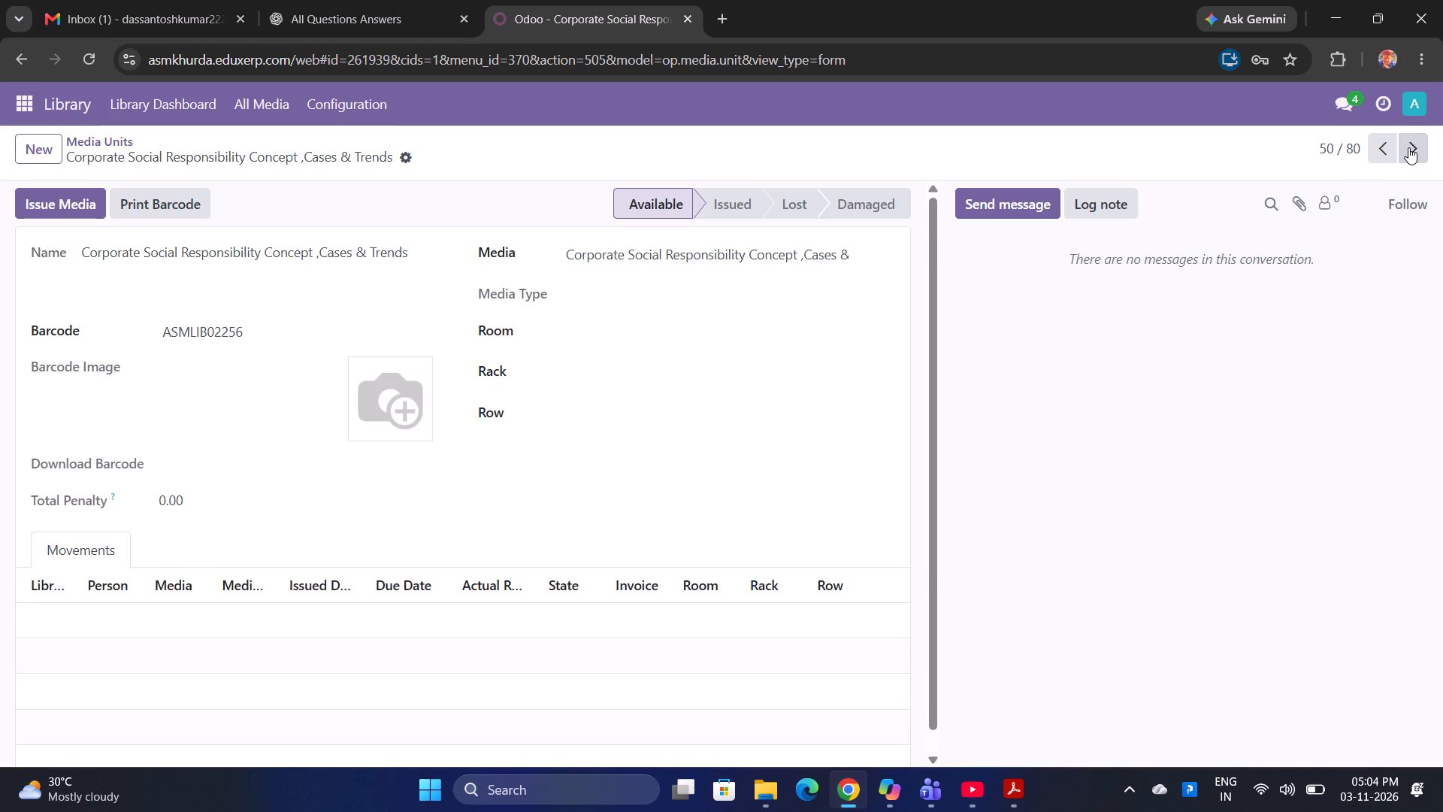
pyautogui.click(348, 341)
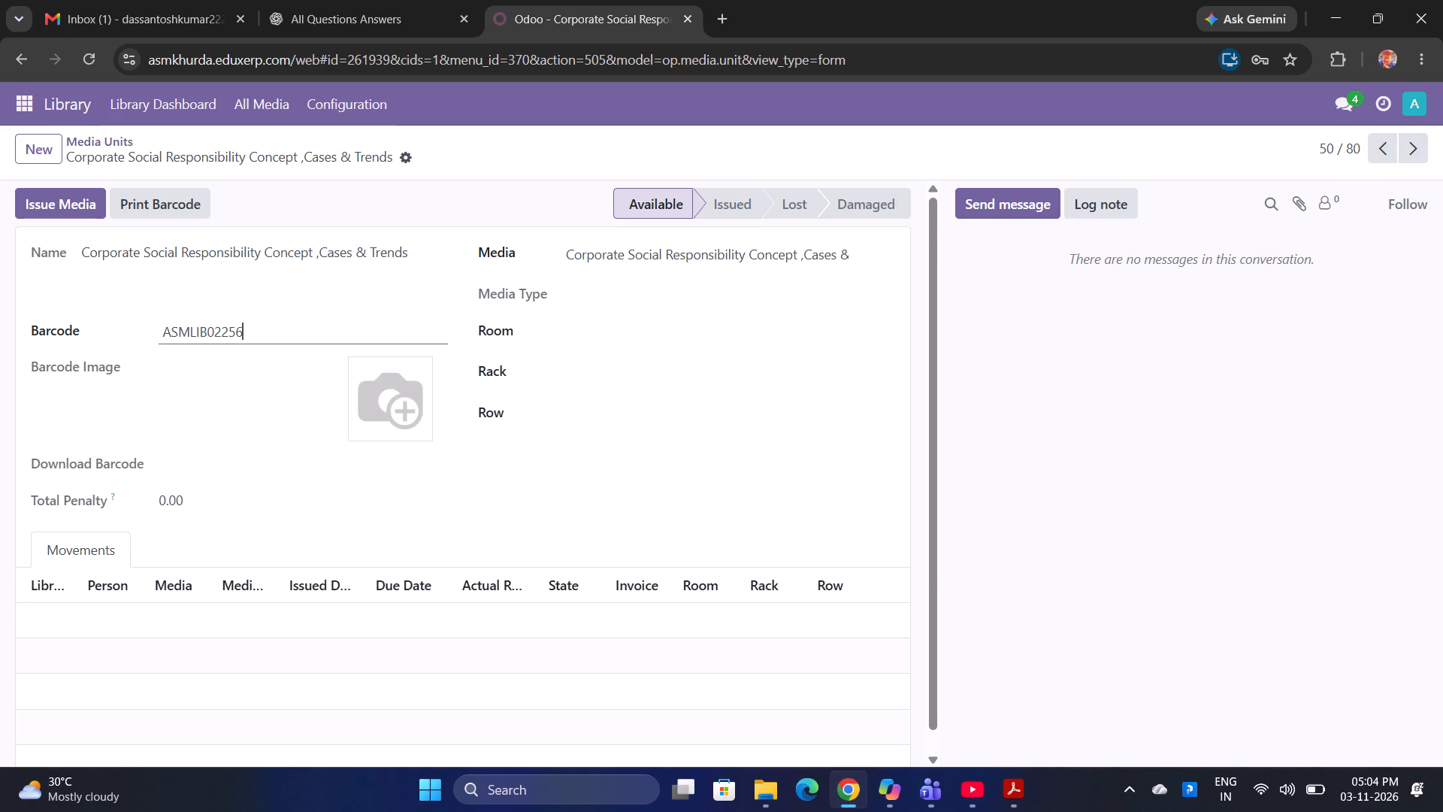
pyautogui.press('BackSpace')
pyautogui.click(431, 153)
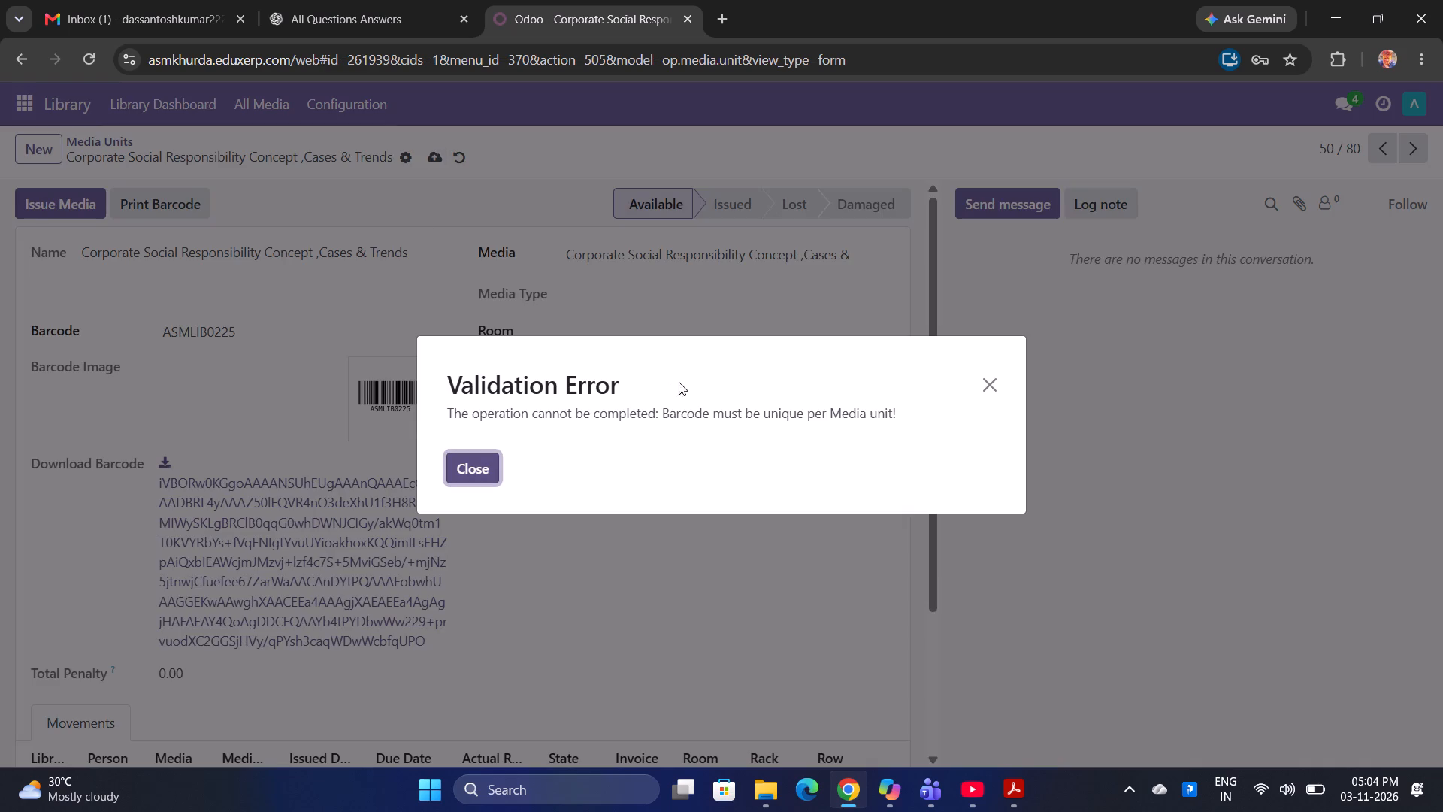
pyautogui.click(982, 389)
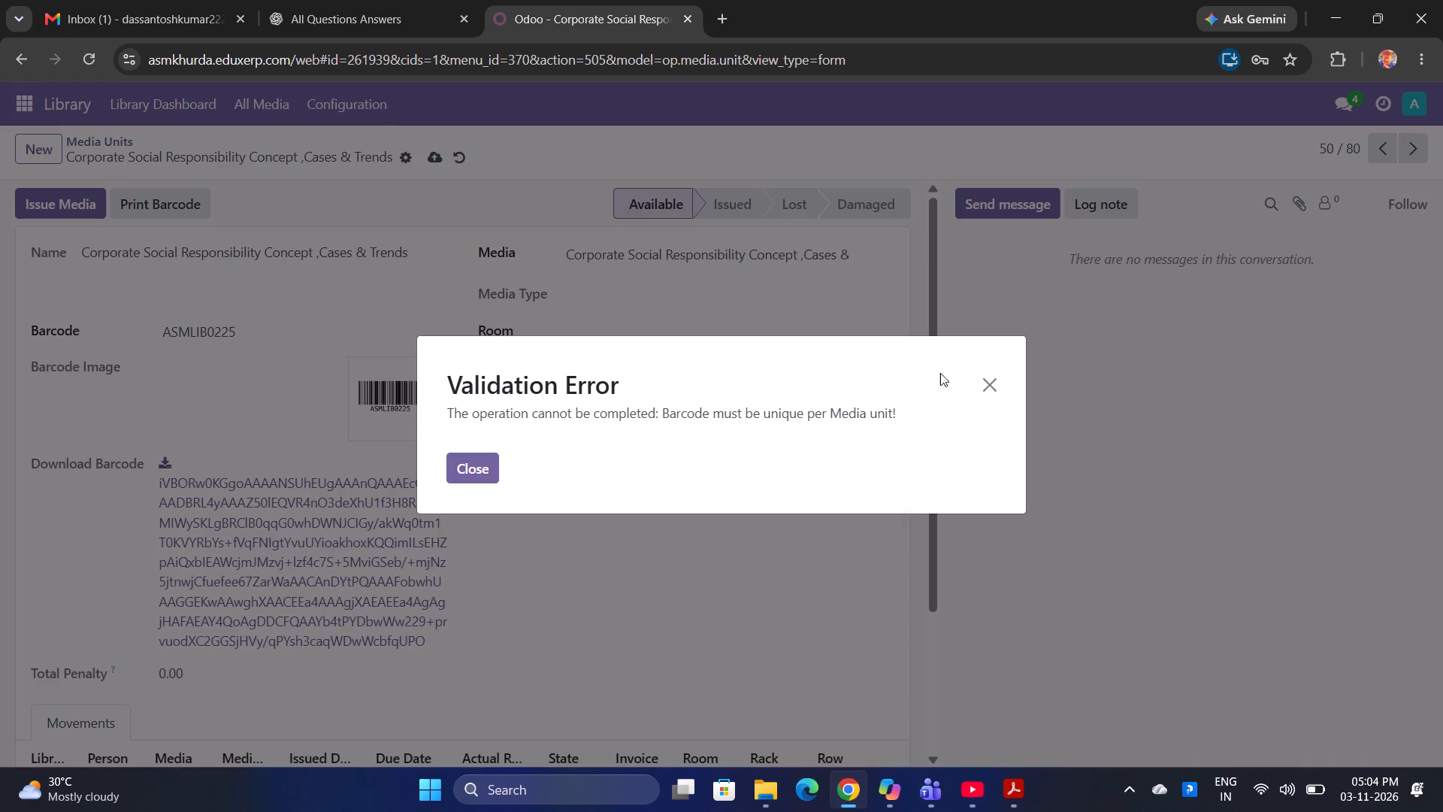
pyautogui.click(991, 383)
pyautogui.click(246, 333)
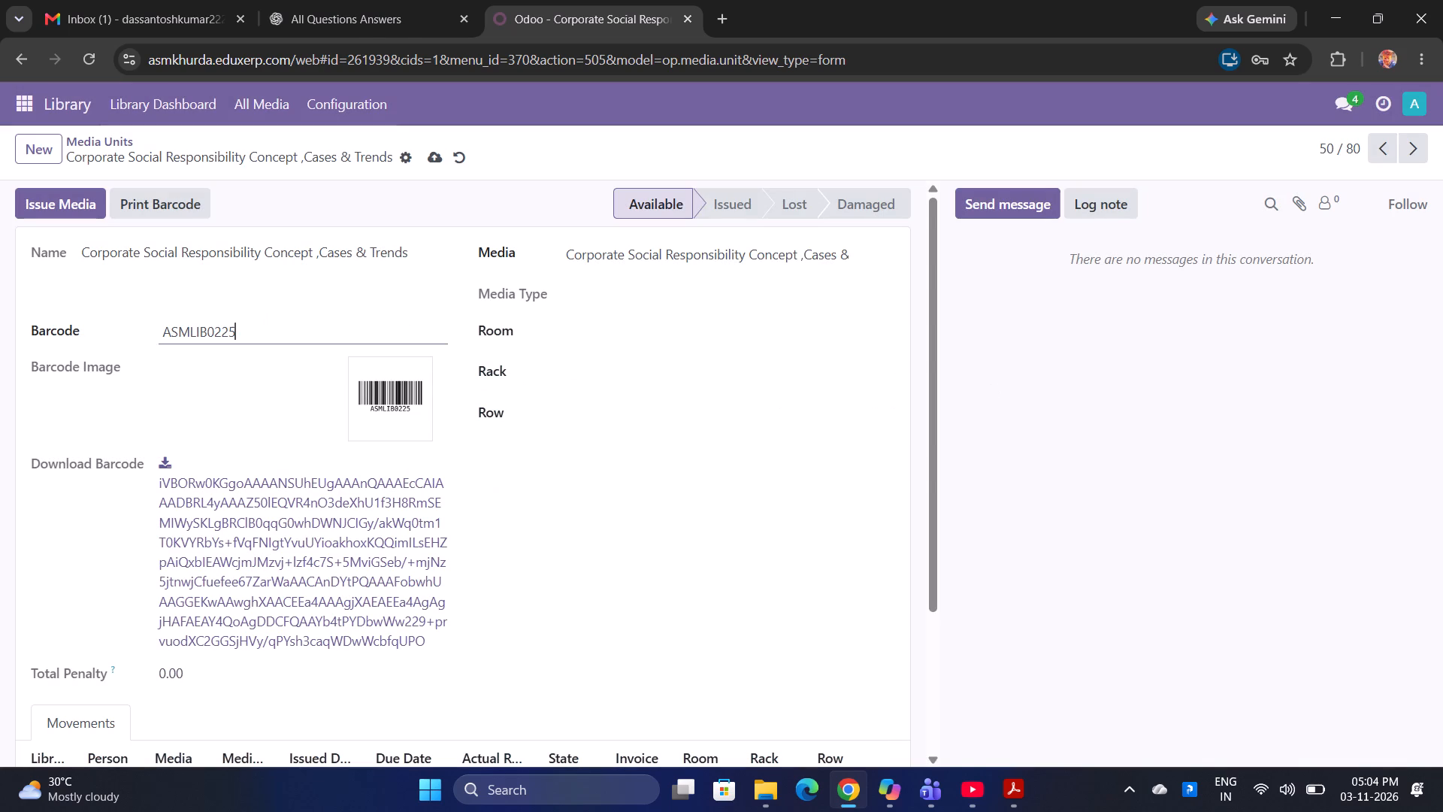
pyautogui.press('6')
pyautogui.click(431, 150)
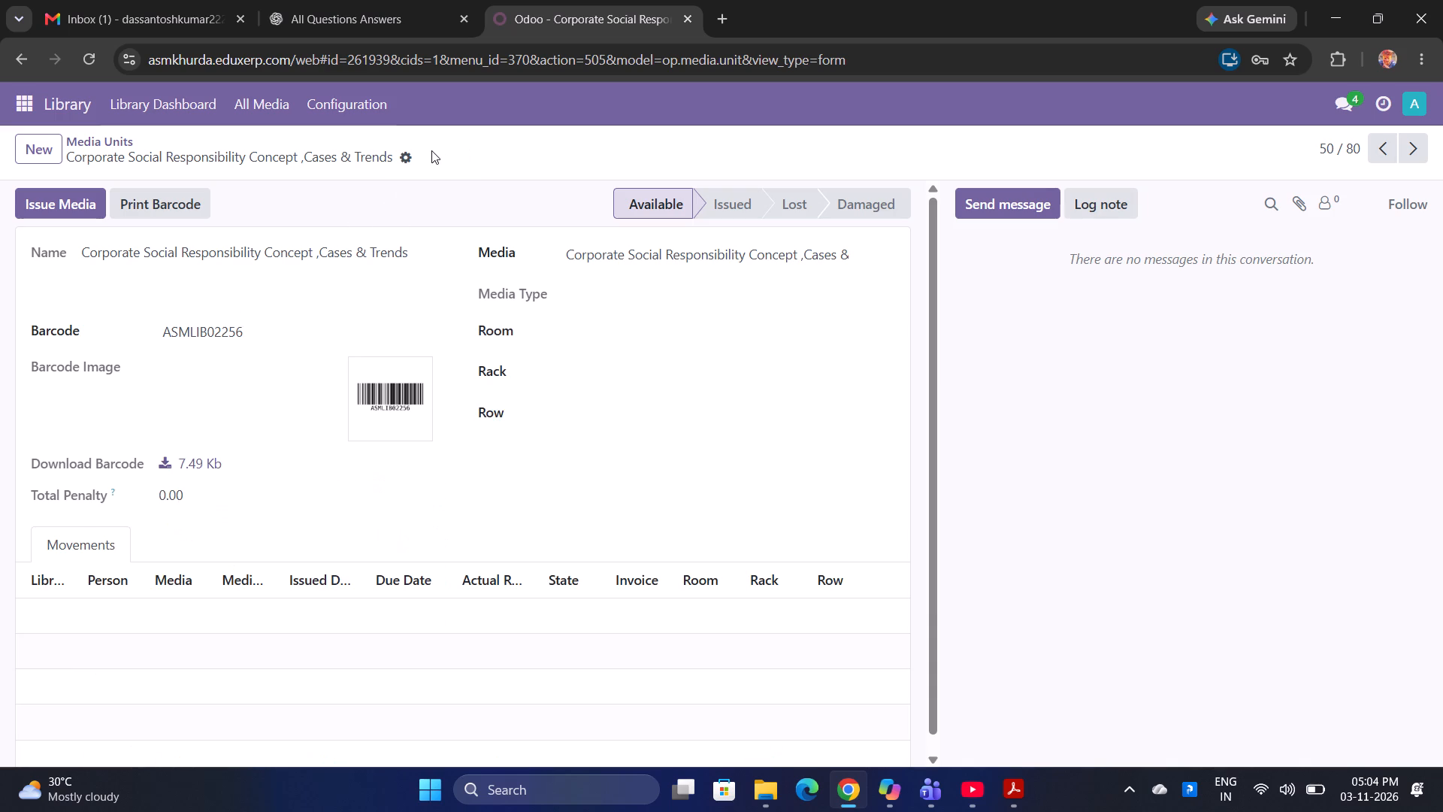
# Move to the next Corporate Social Responsibility unit, try to save its barcode as ASMLIB0225, then re-enter it as ASMLIB02250 and save.
pyautogui.click(1418, 147)
pyautogui.click(261, 326)
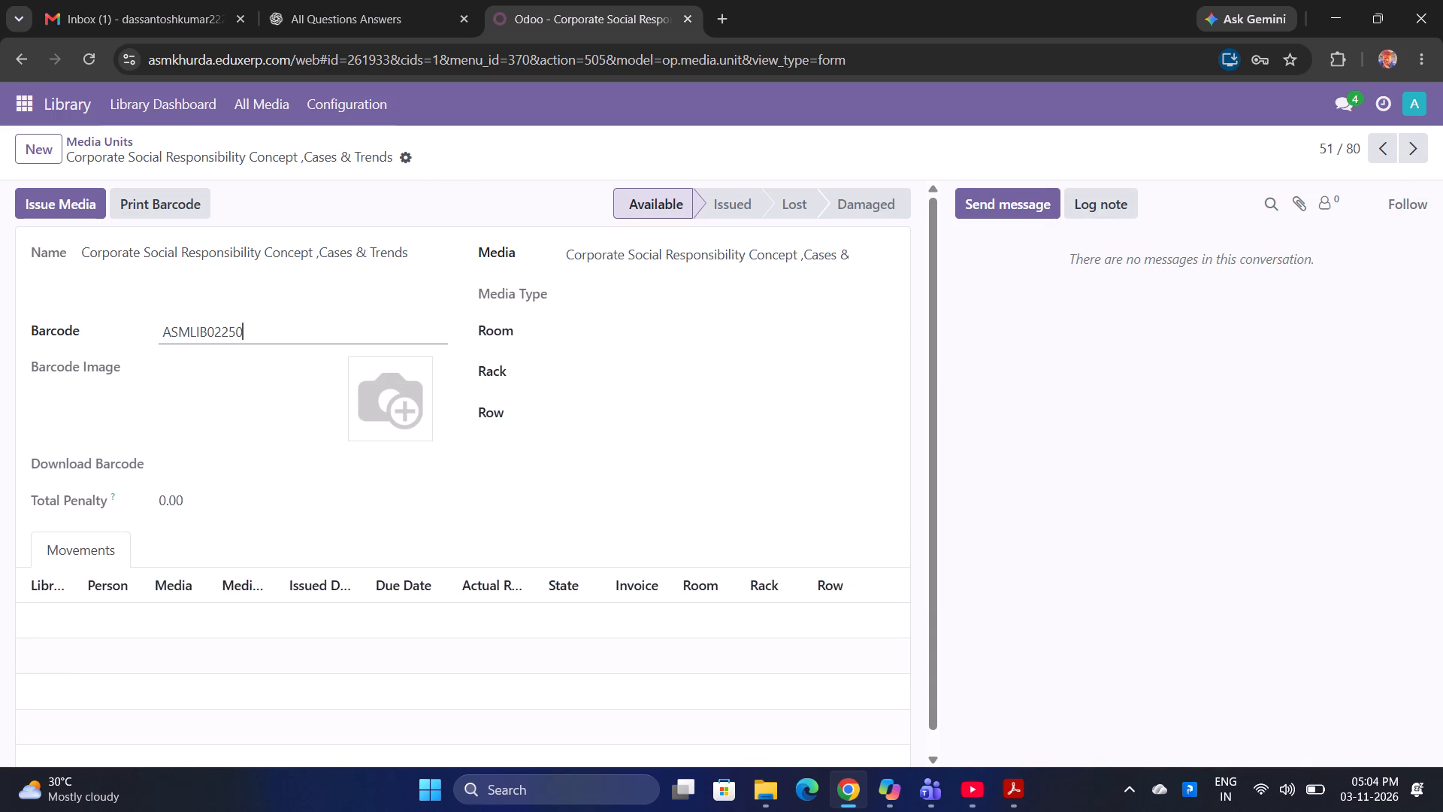
pyautogui.press('BackSpace')
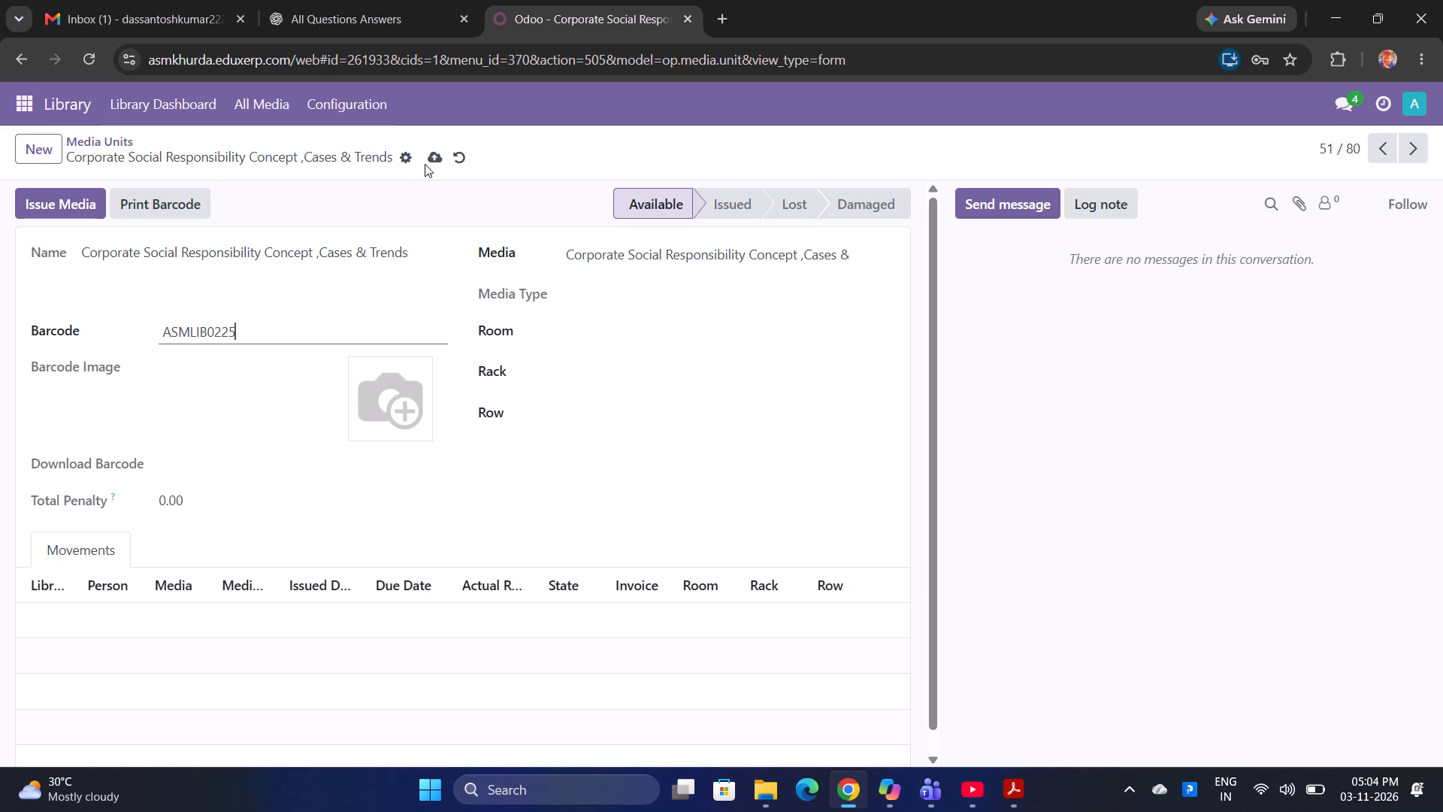
pyautogui.click(434, 153)
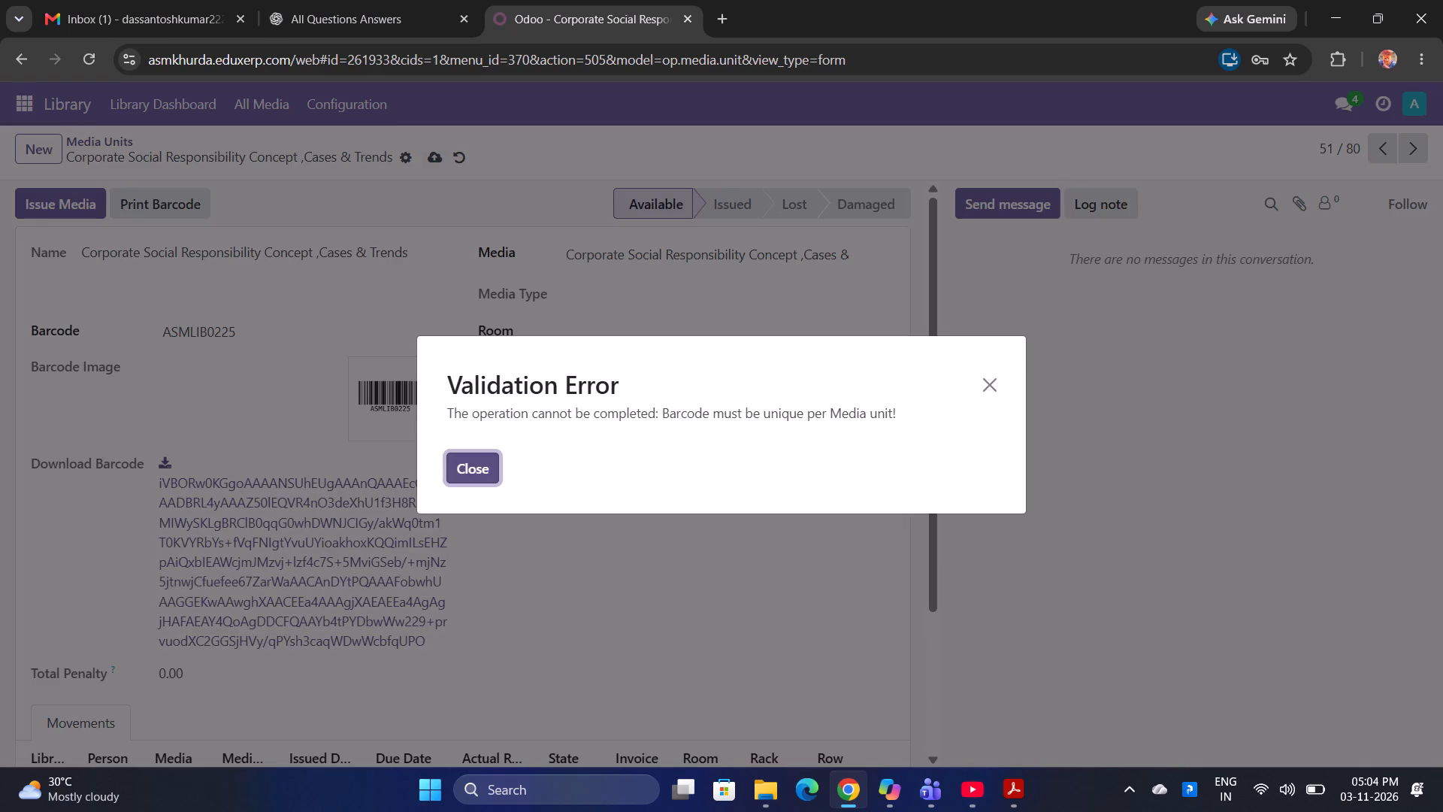
pyautogui.click(999, 384)
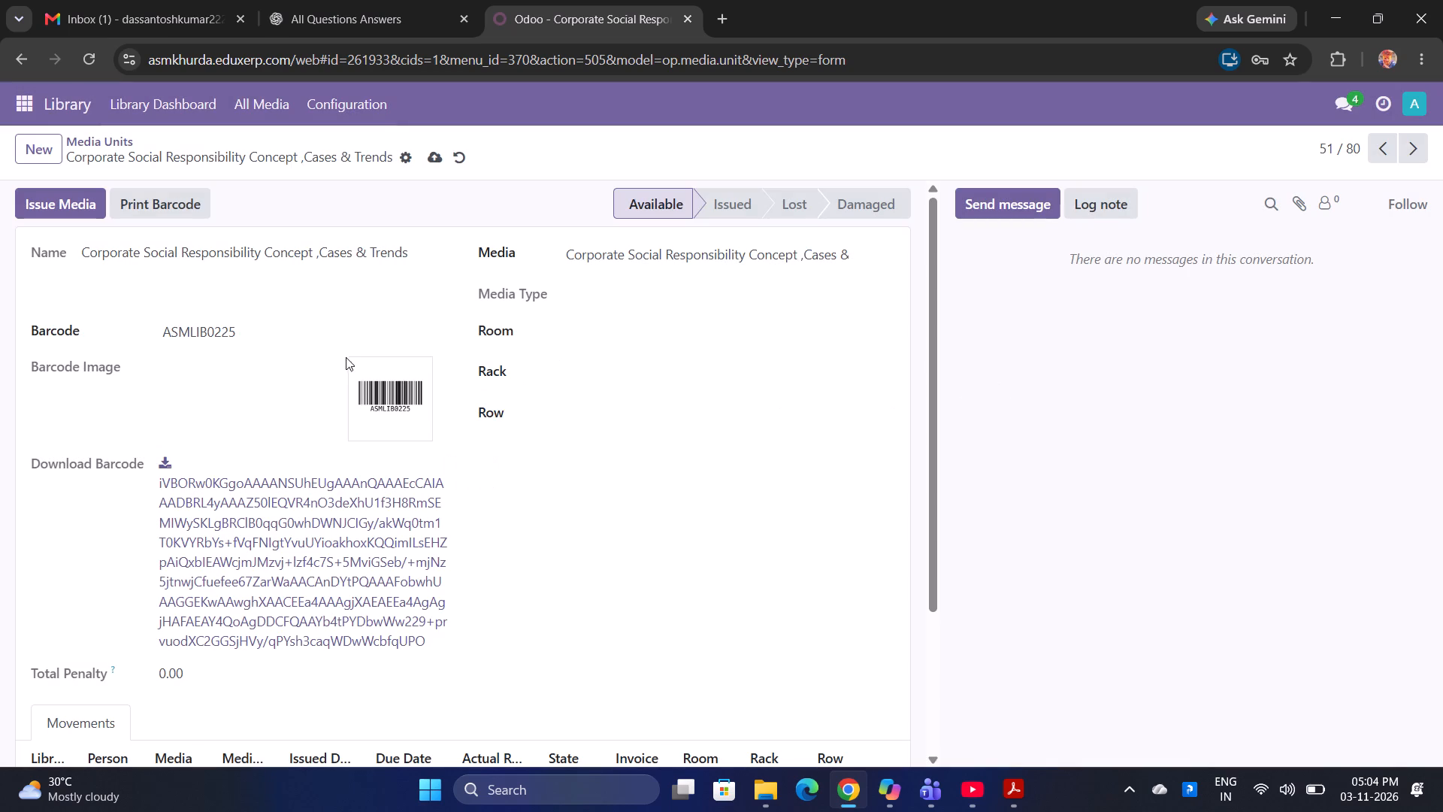
pyautogui.click(336, 332)
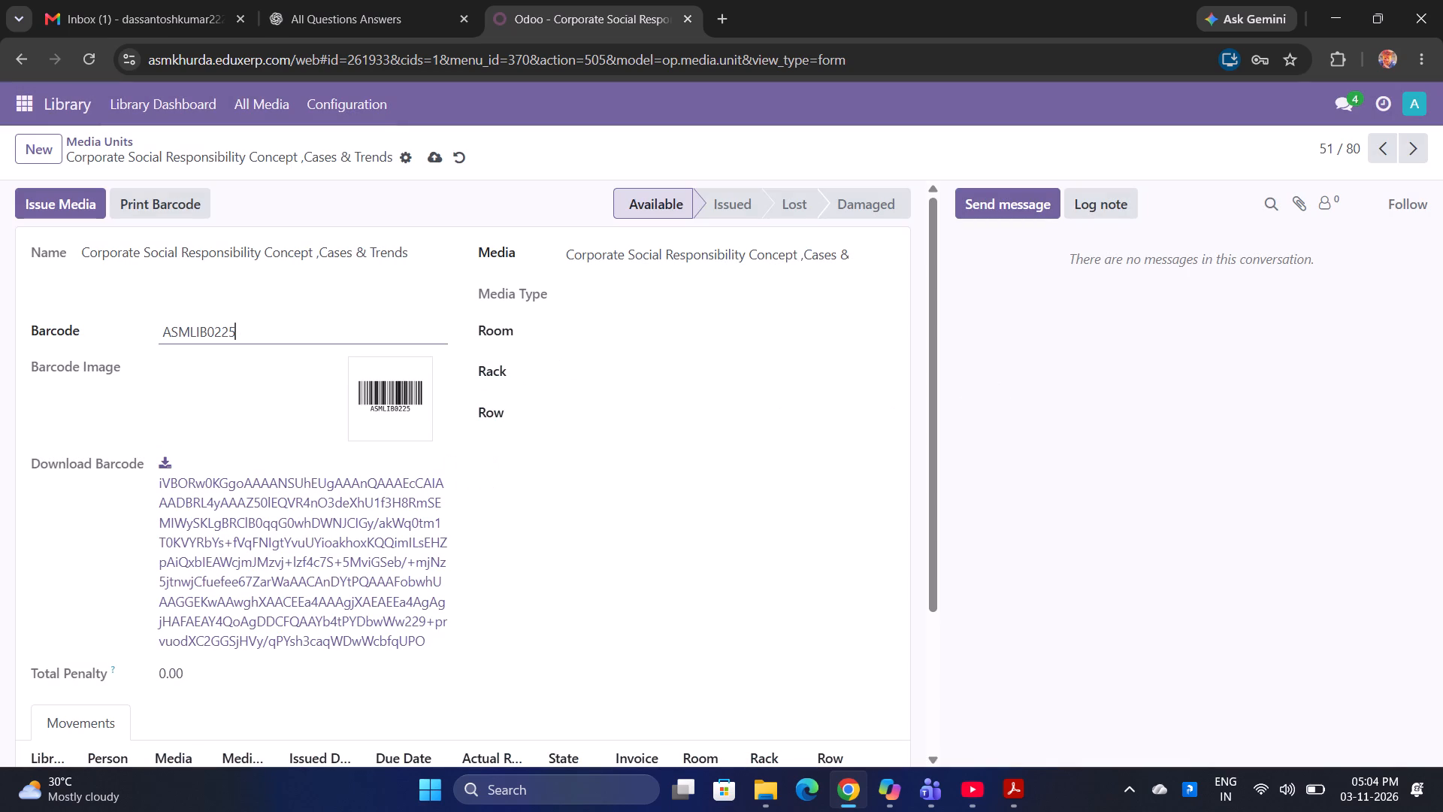
pyautogui.press('0')
pyautogui.click(435, 151)
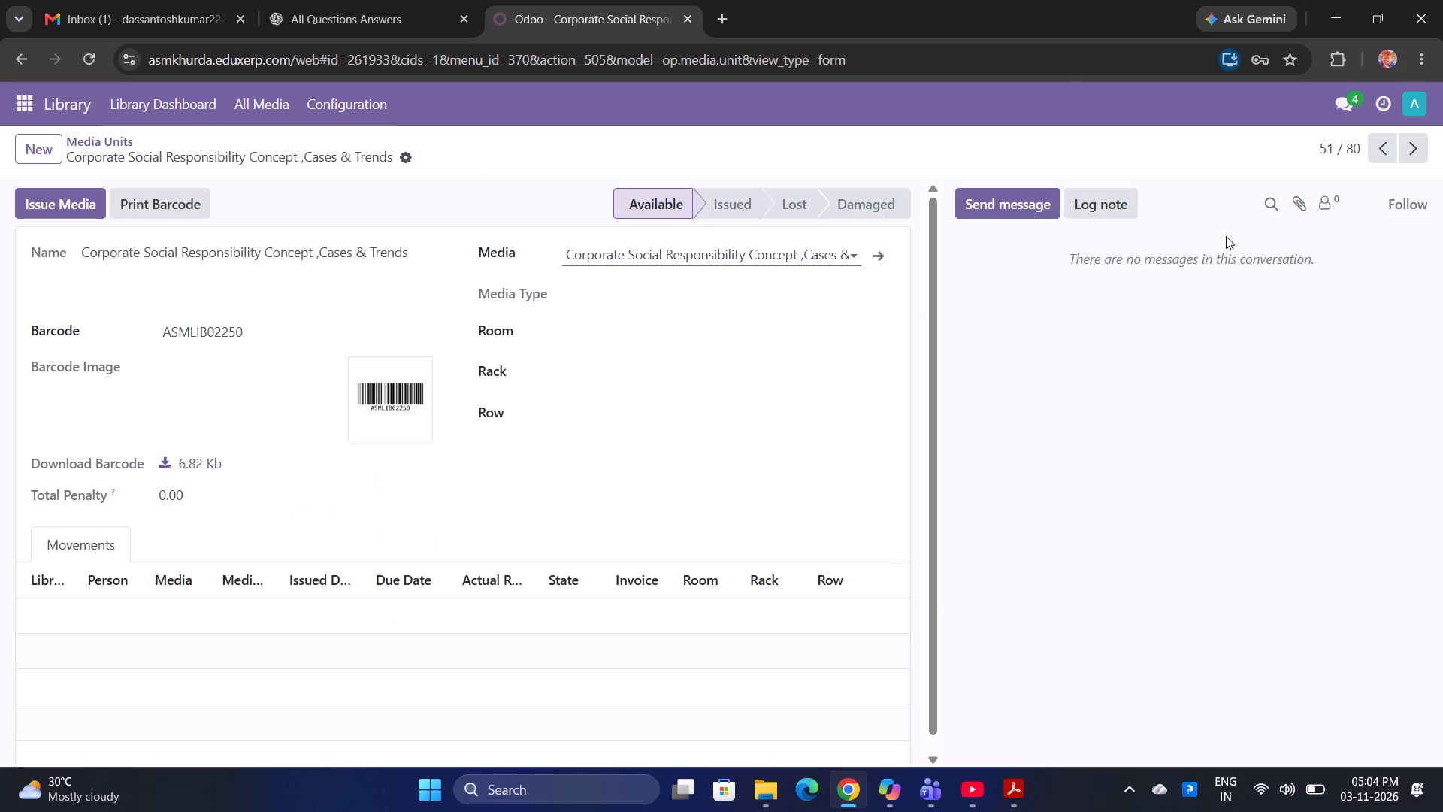
# On the following Corporate Social Responsibility unit, save the barcode as ASMLIB0224, then re-enter it as ASMLIB02247 and save.
pyautogui.click(1414, 149)
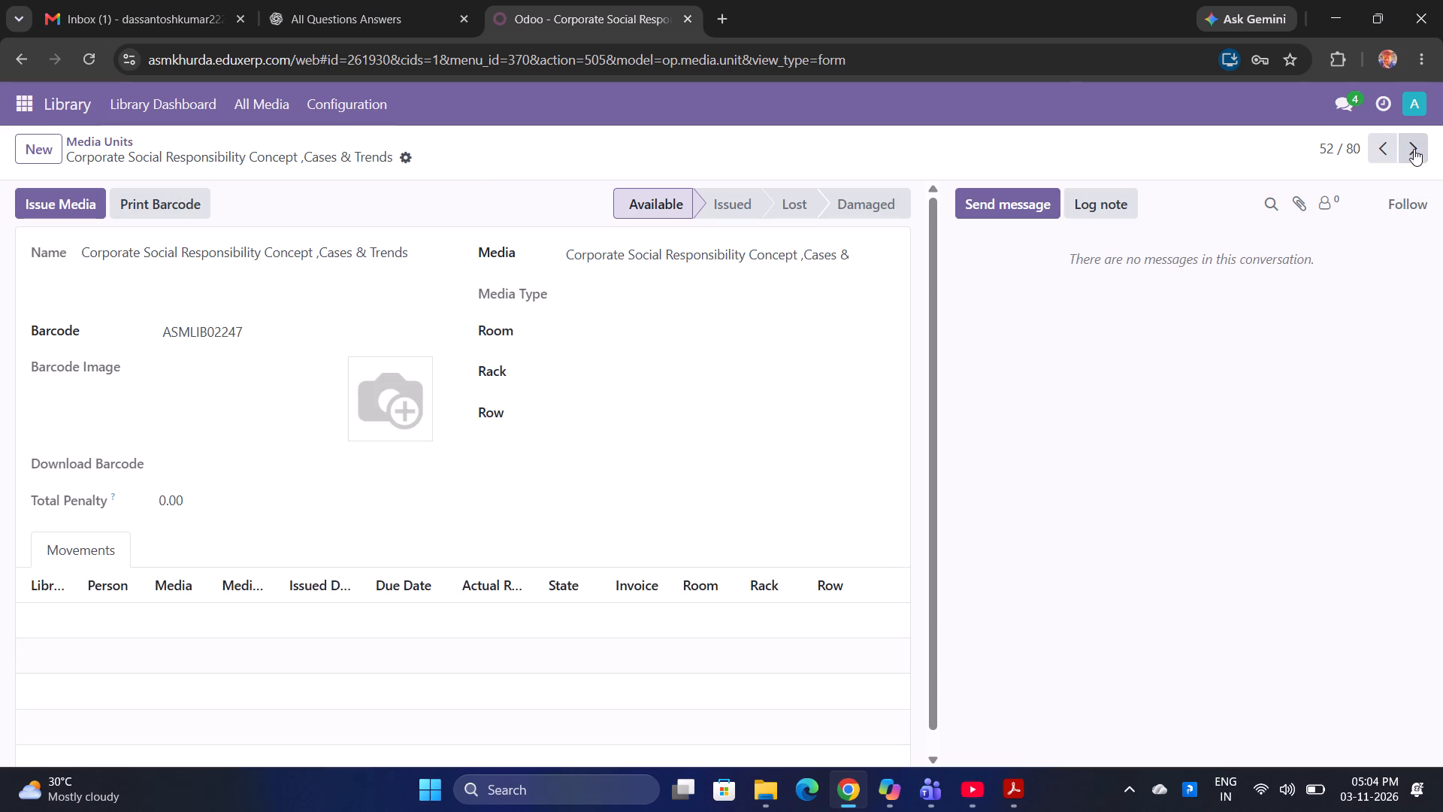
pyautogui.click(274, 332)
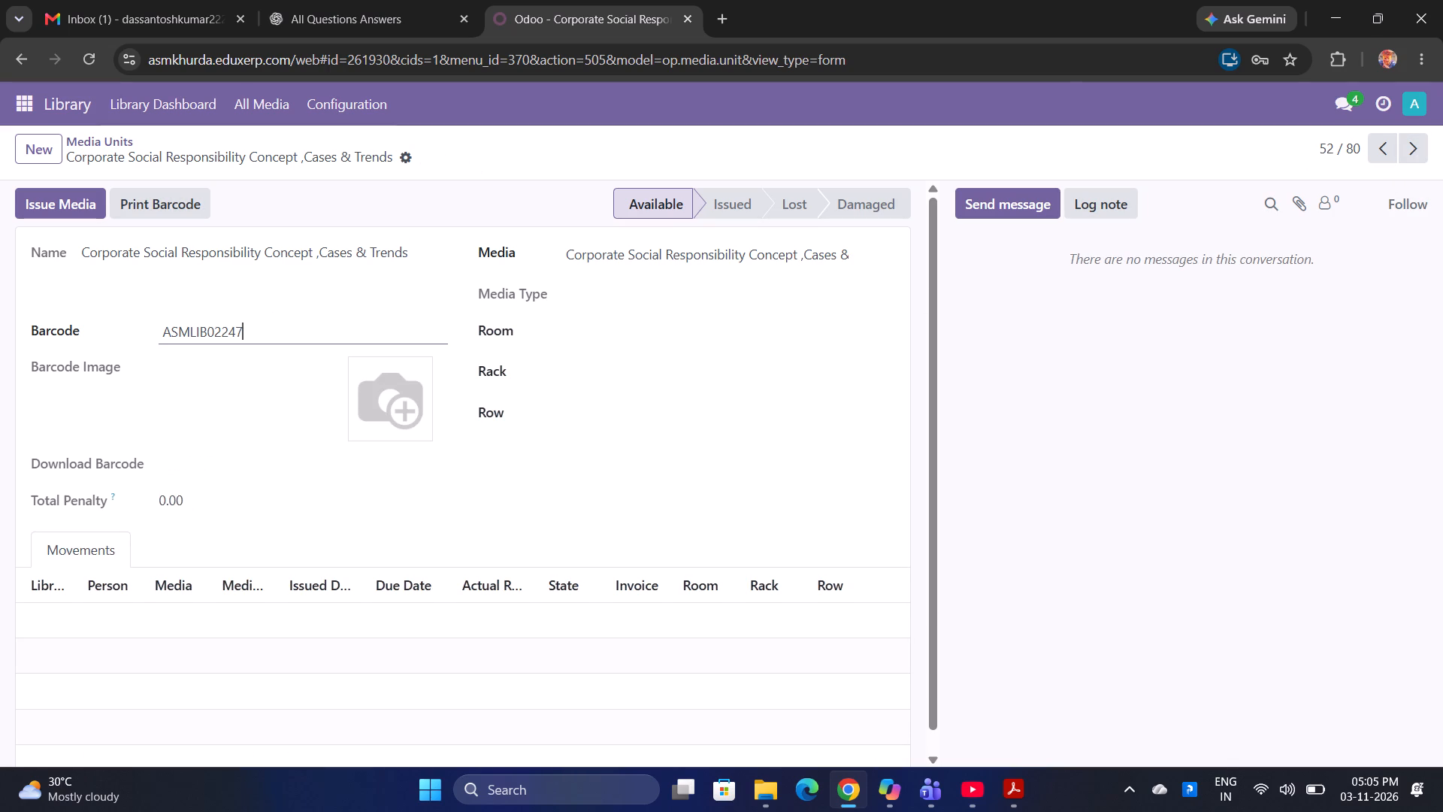
pyautogui.press('BackSpace')
pyautogui.click(431, 154)
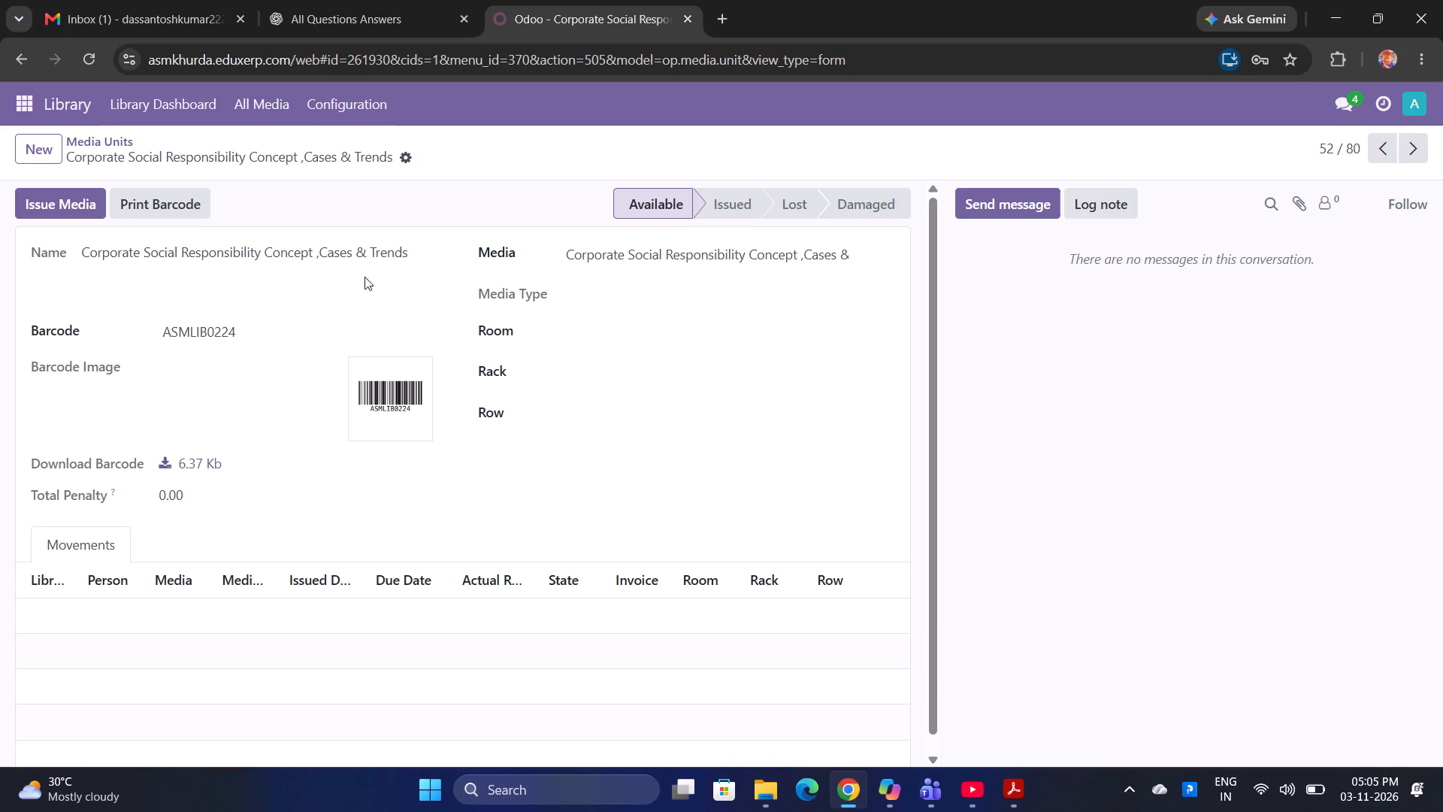
pyautogui.click(320, 325)
pyautogui.press('7')
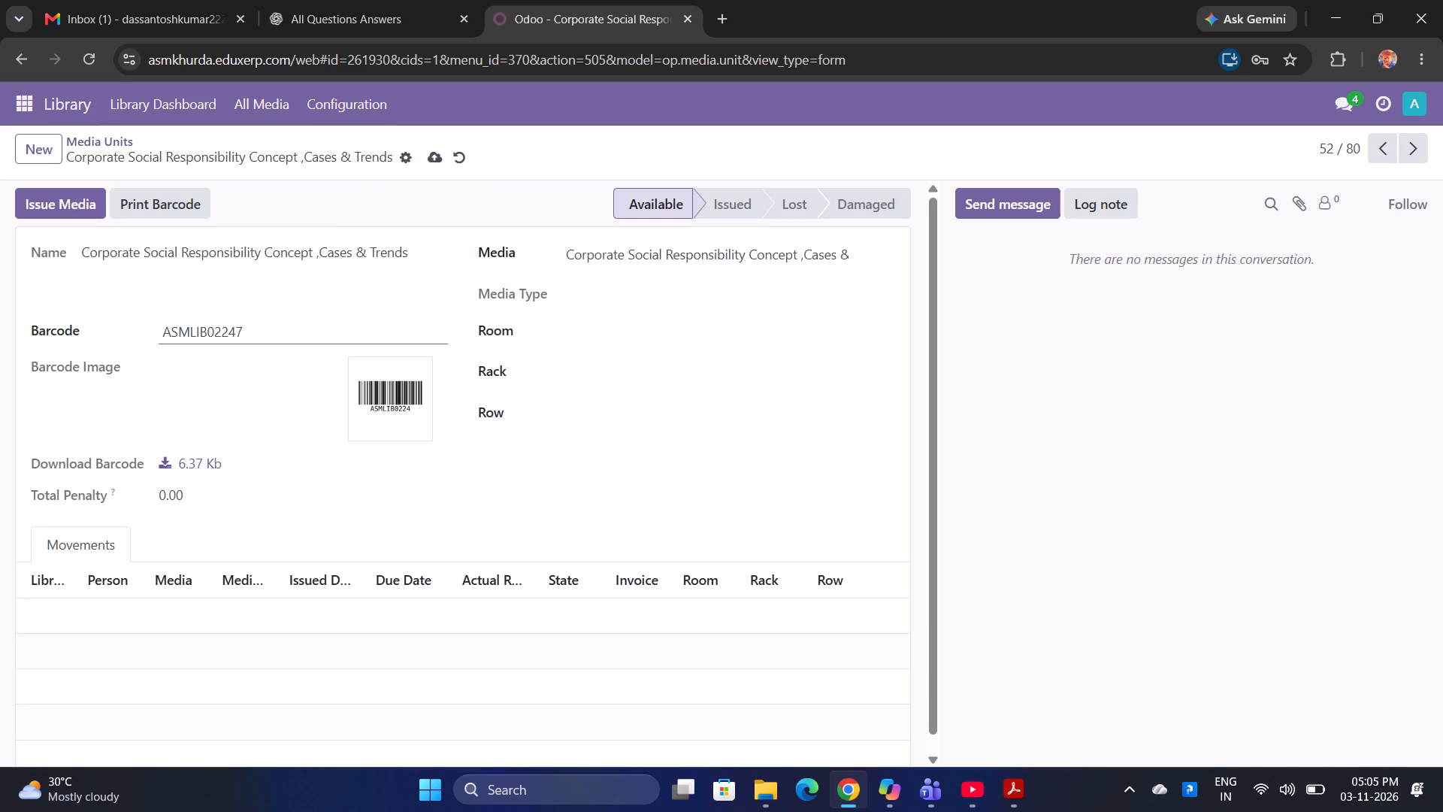
pyautogui.click(431, 154)
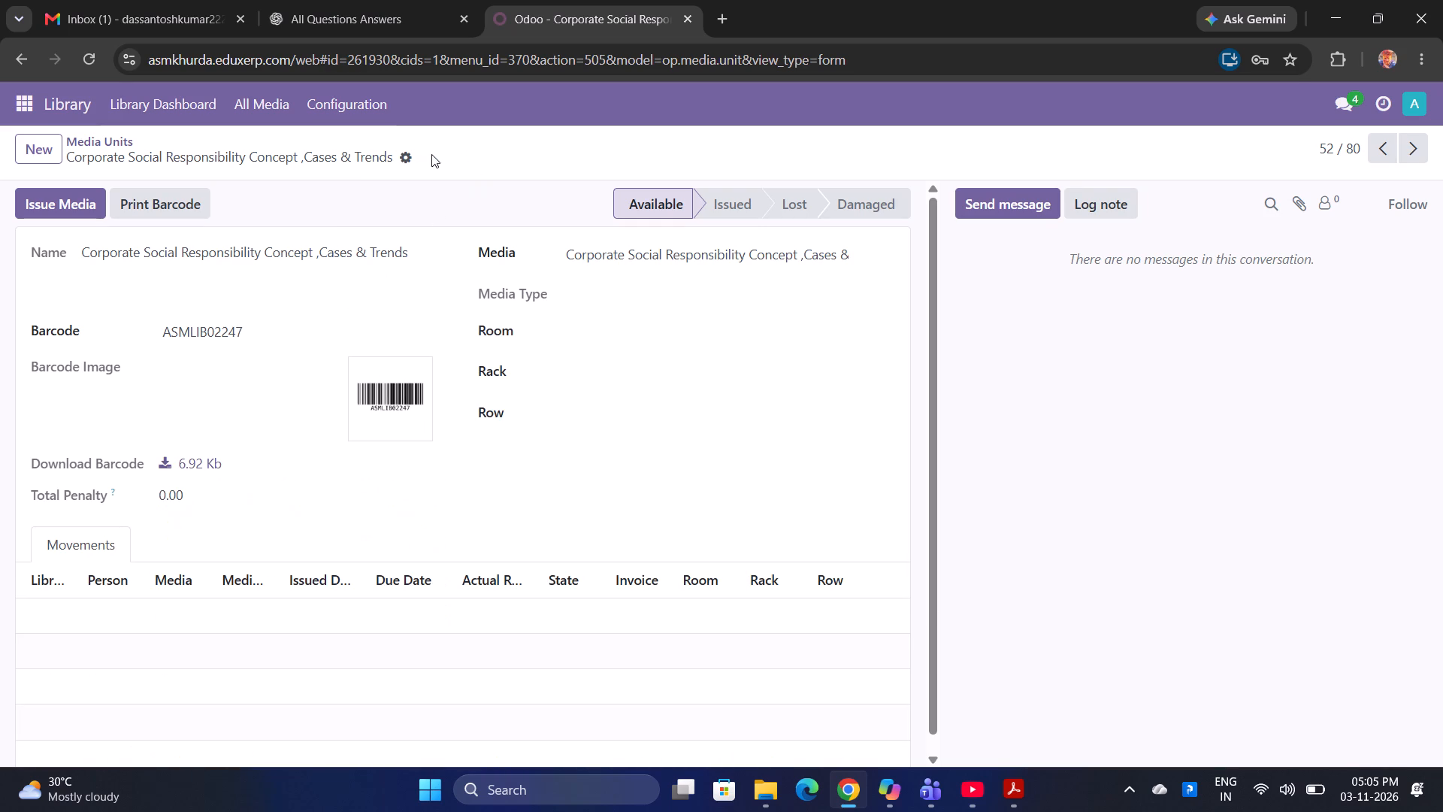
# On the next Corporate Social Responsibility unit, save the barcode as ASMLIB0226, then re-enter it as ASMLIB02264 and save.
pyautogui.click(1408, 147)
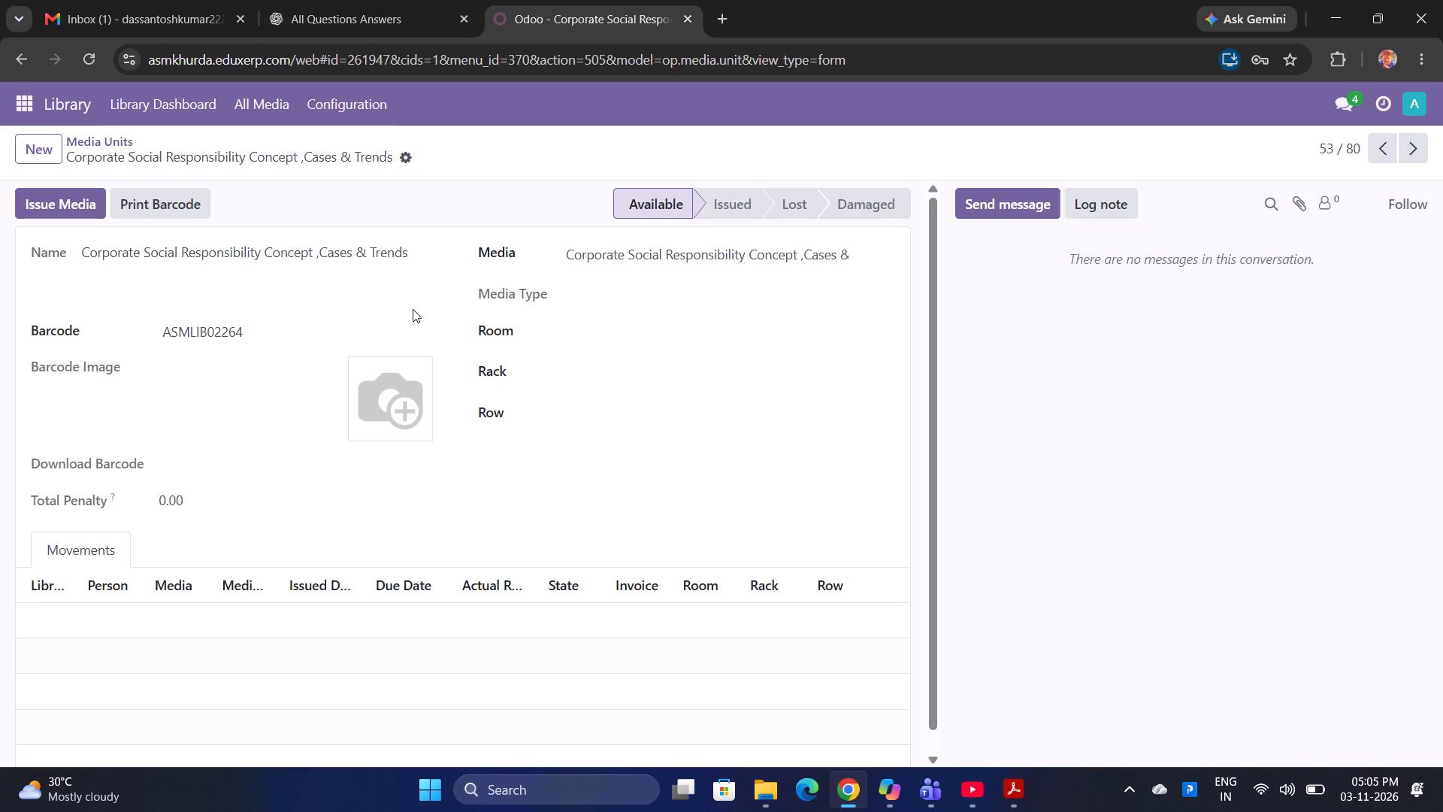
pyautogui.click(322, 340)
pyautogui.press('BackSpace')
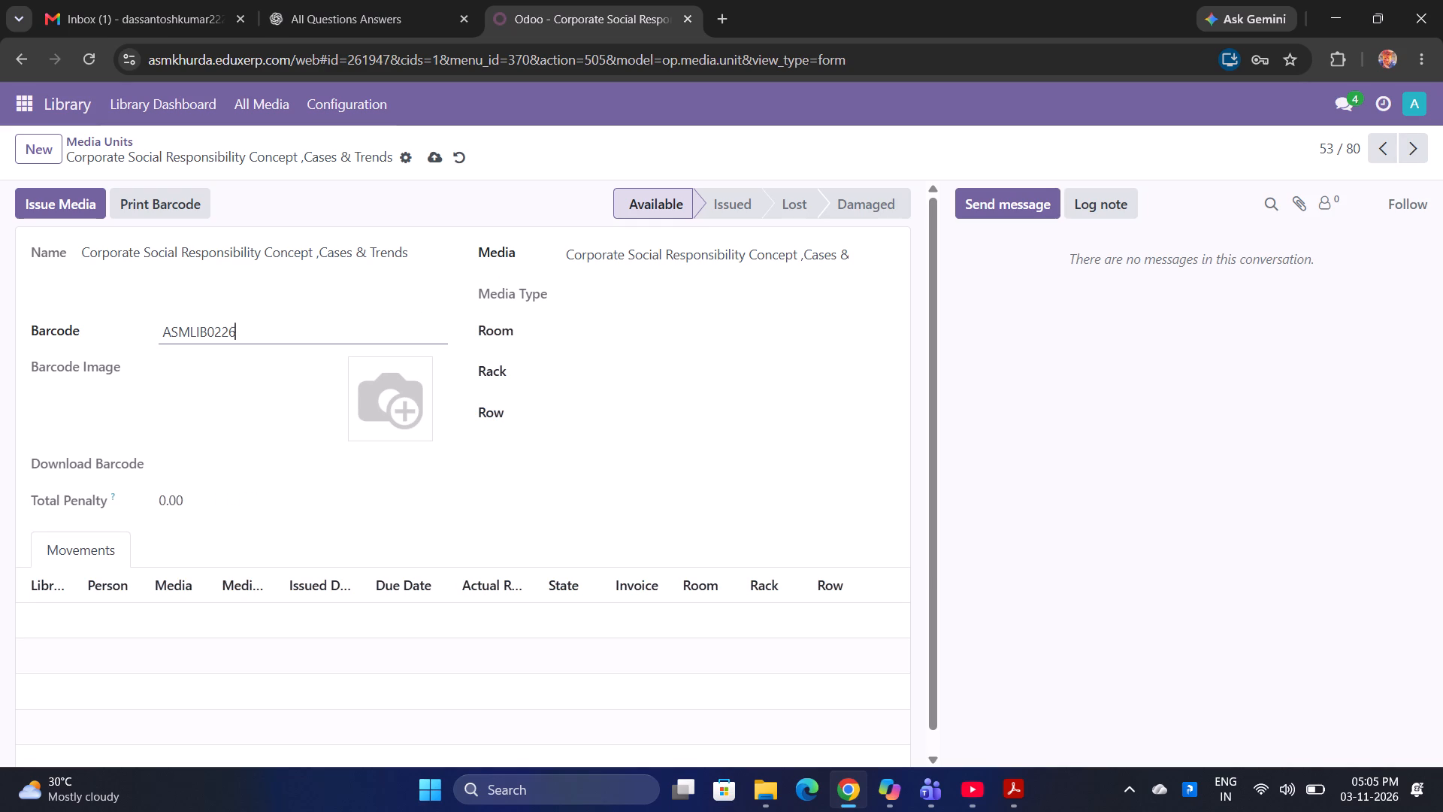
pyautogui.click(431, 156)
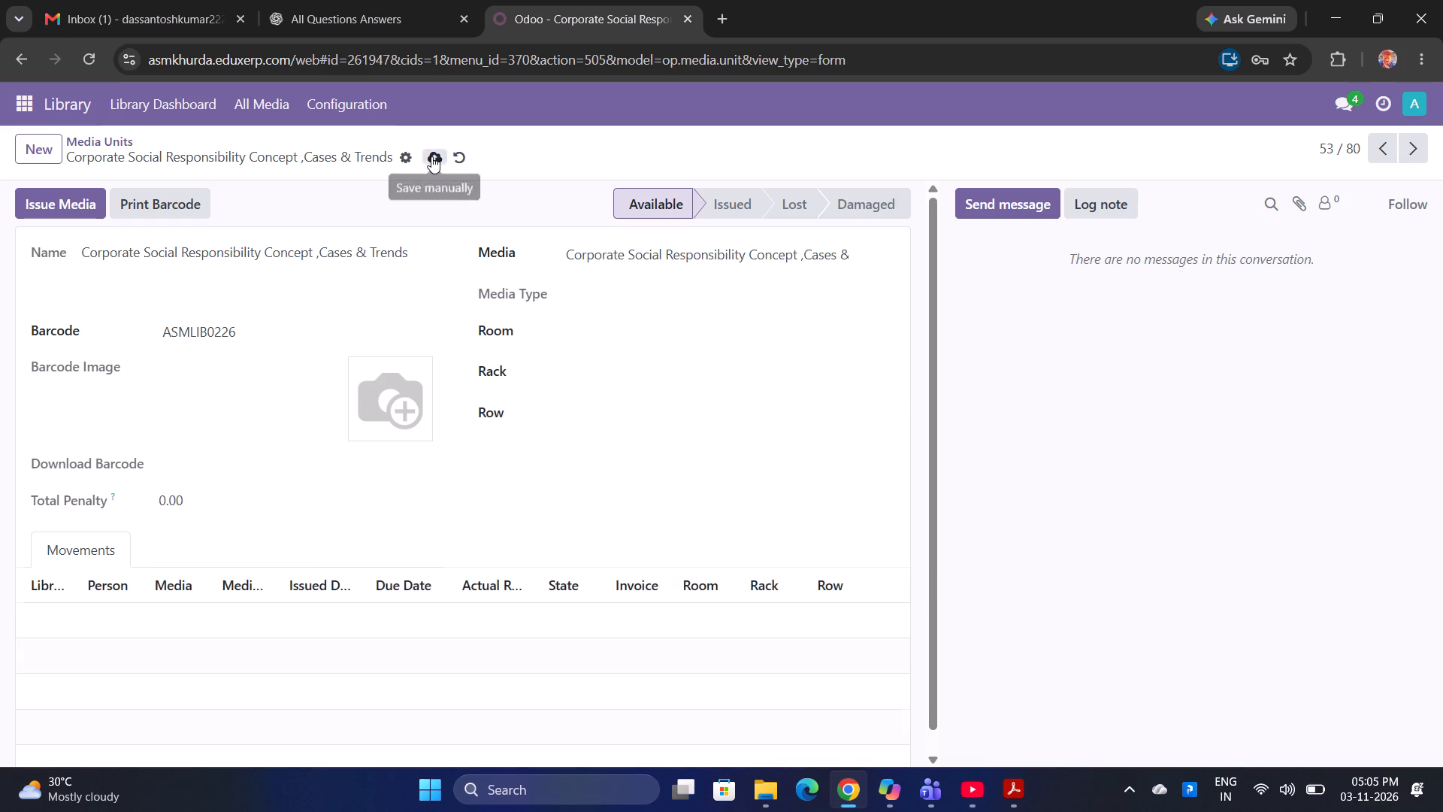
pyautogui.click(291, 330)
pyautogui.press('4')
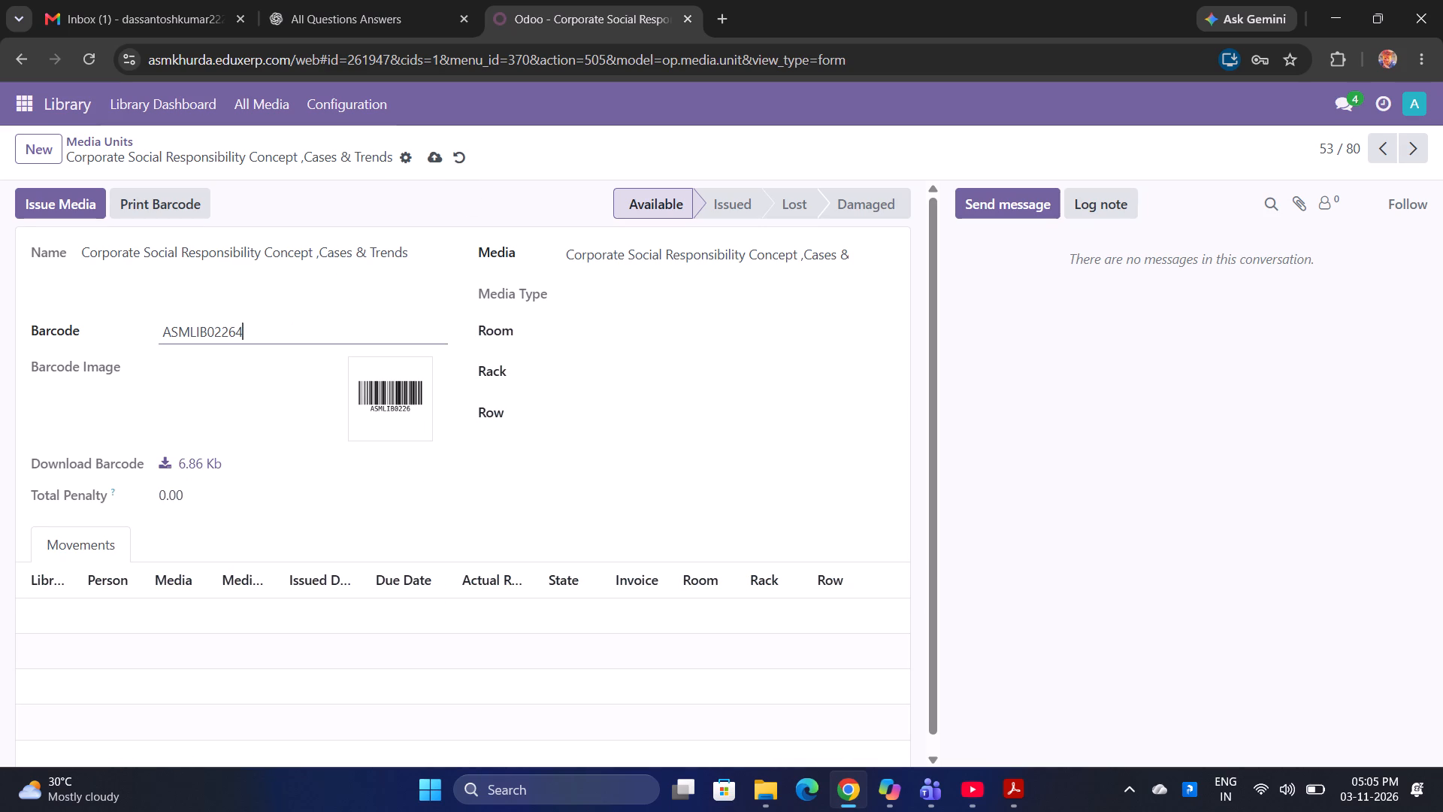
pyautogui.click(434, 161)
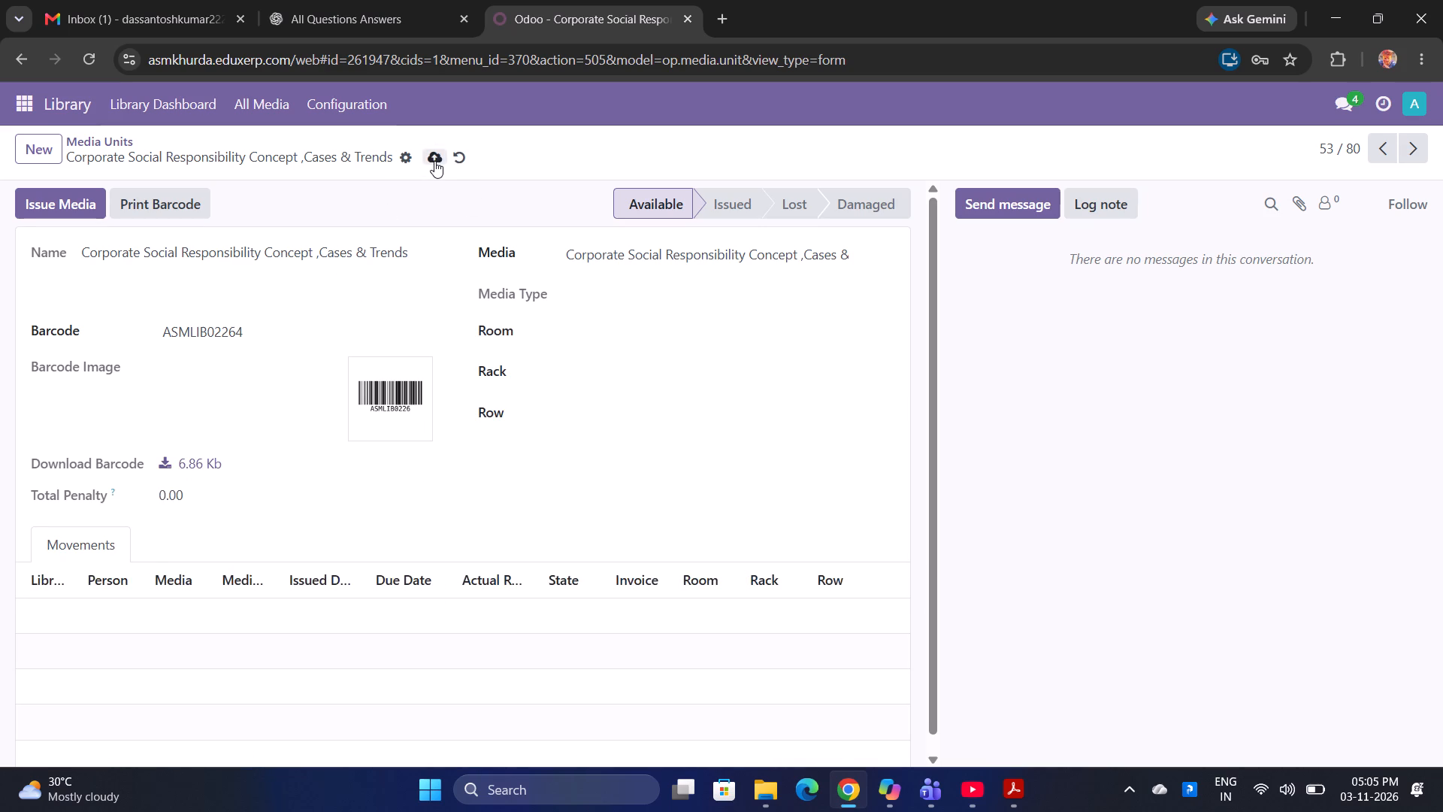
# Advance to the following media unit, save its barcode as ASMLIB0222, then re-enter it as ASMLIB02227 and save.
pyautogui.click(1407, 150)
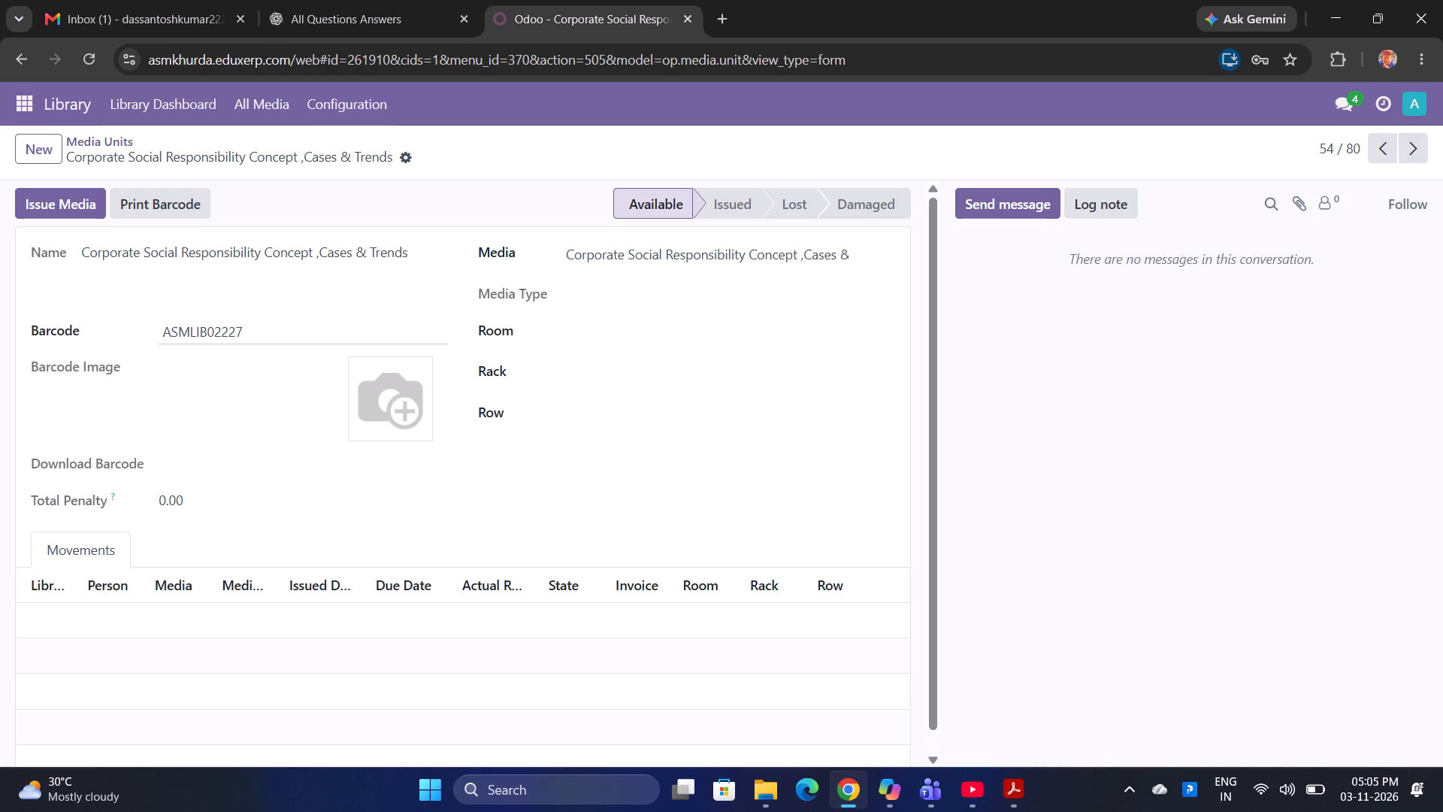
pyautogui.click(440, 331)
pyautogui.press('BackSpace')
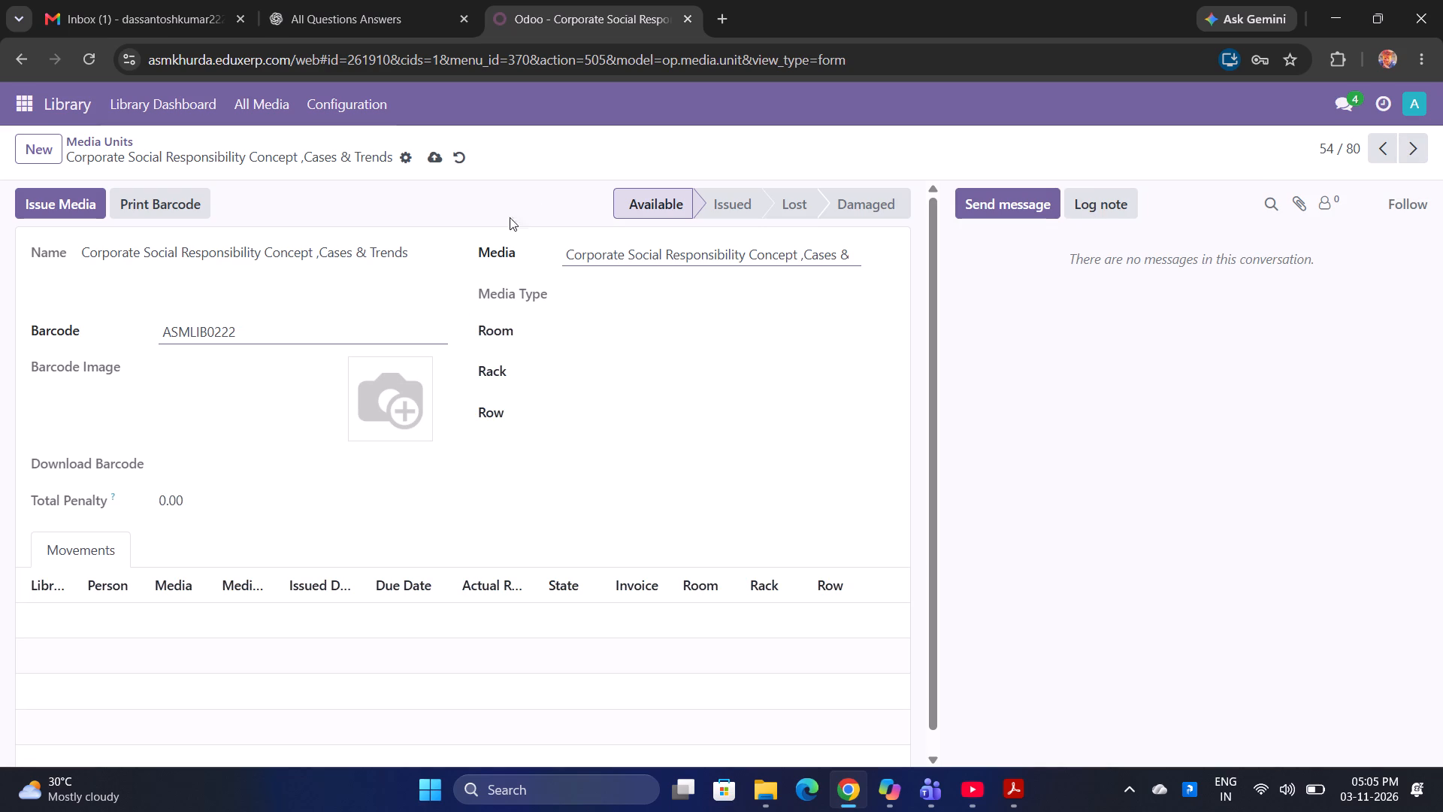
pyautogui.click(434, 157)
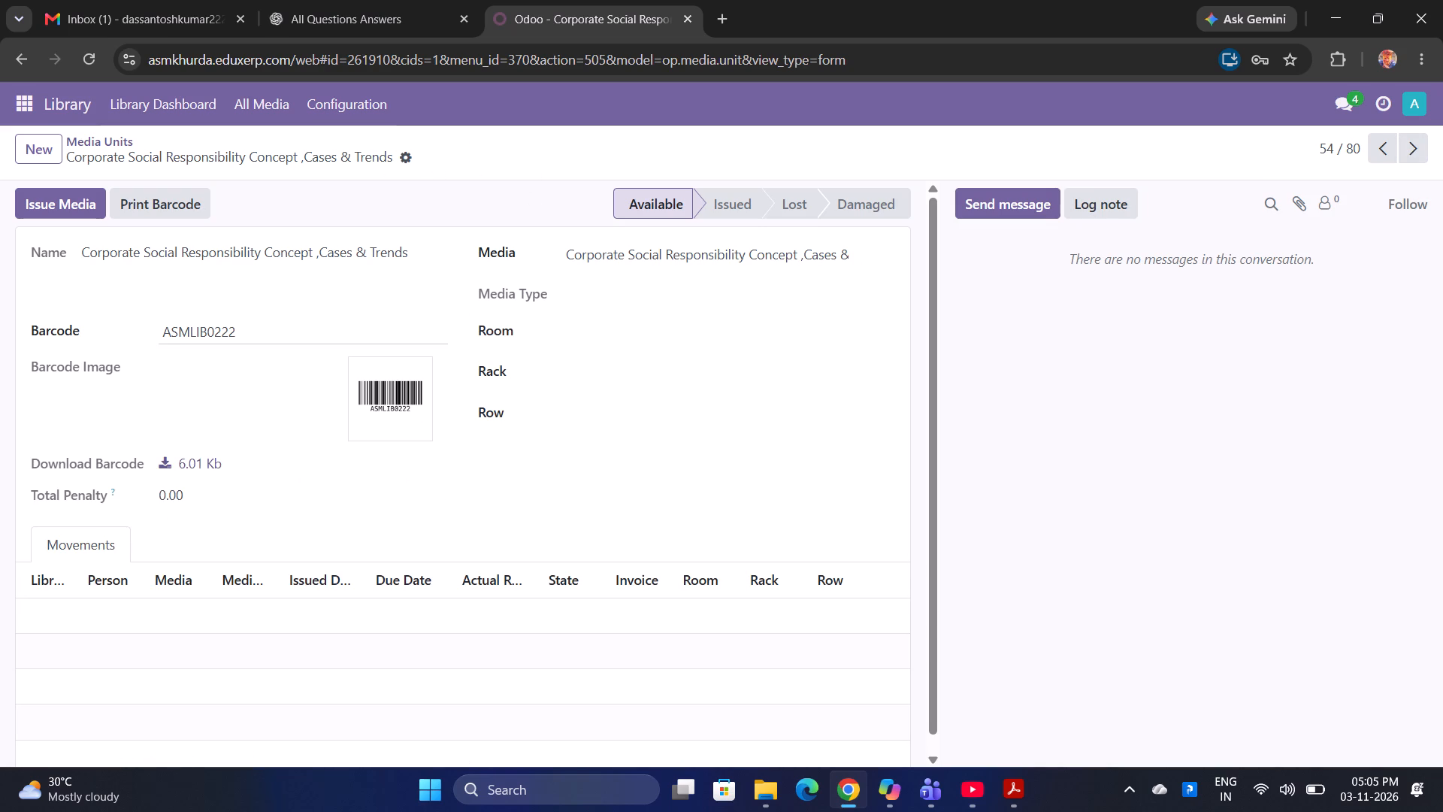
pyautogui.click(278, 332)
pyautogui.press('7')
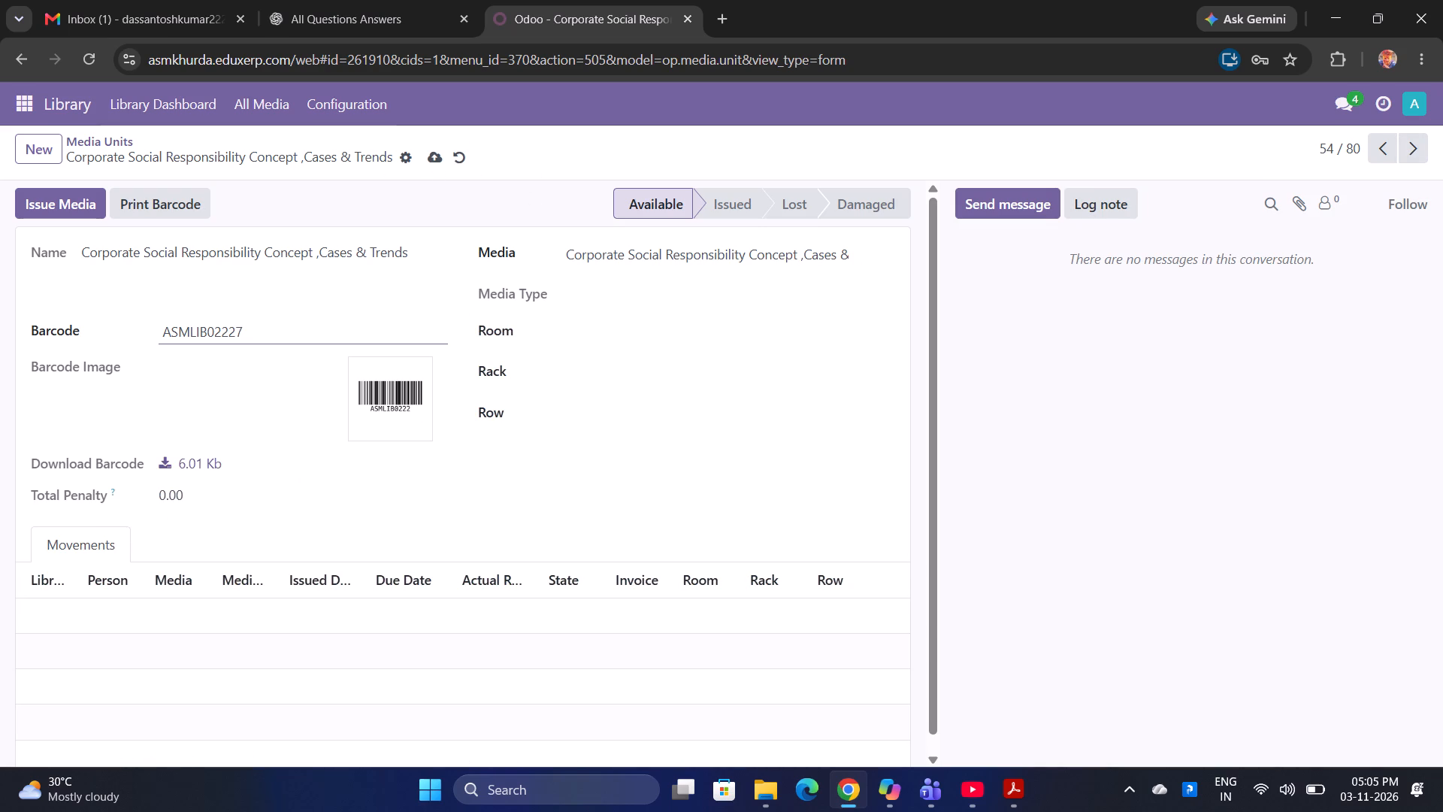
pyautogui.click(432, 157)
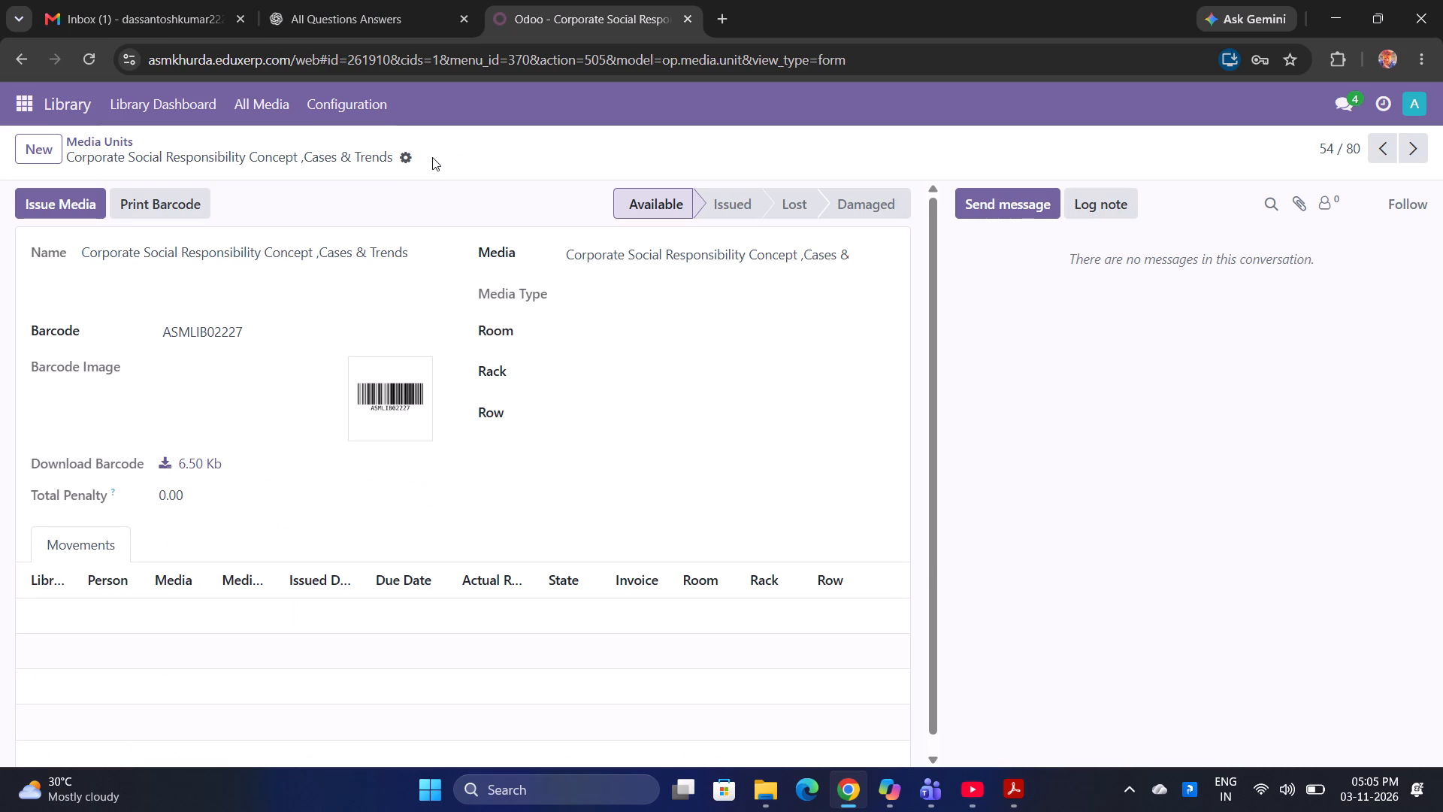
# Move to the next media unit, save its barcode as ASMLIB0224, then re-enter it as ASMLIB02248 and save.
pyautogui.click(1411, 139)
pyautogui.click(382, 337)
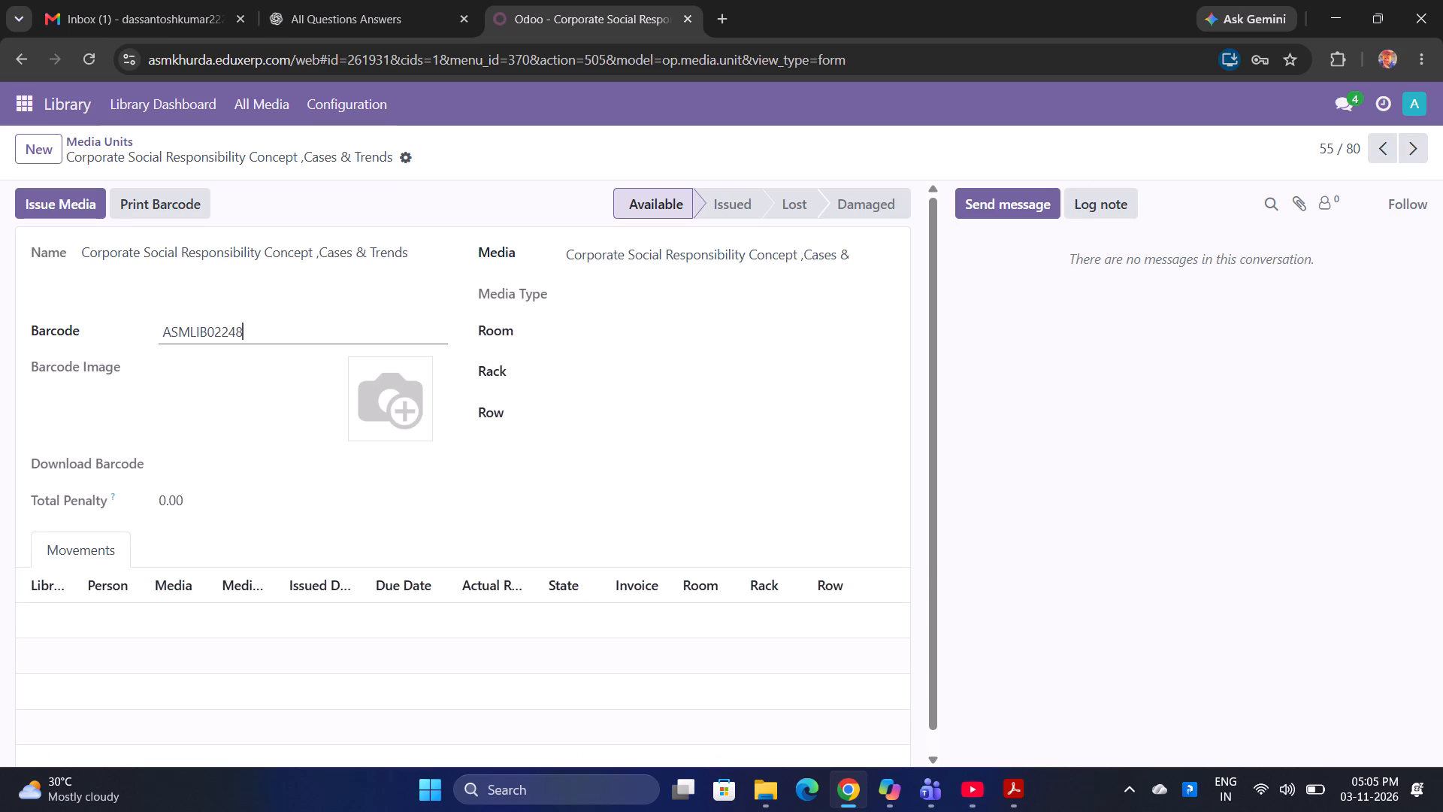
pyautogui.press('BackSpace')
pyautogui.click(434, 159)
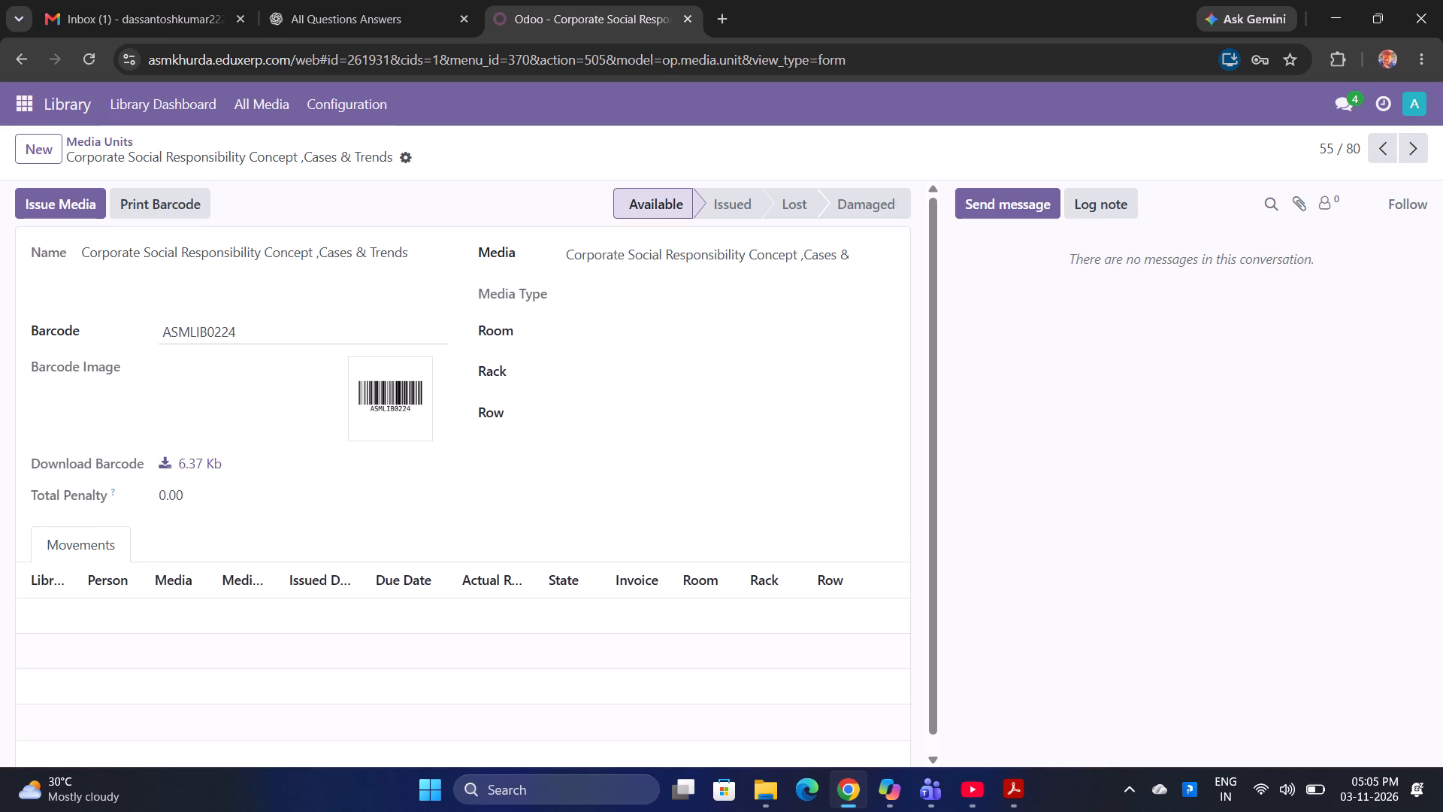
pyautogui.click(309, 337)
pyautogui.press('8')
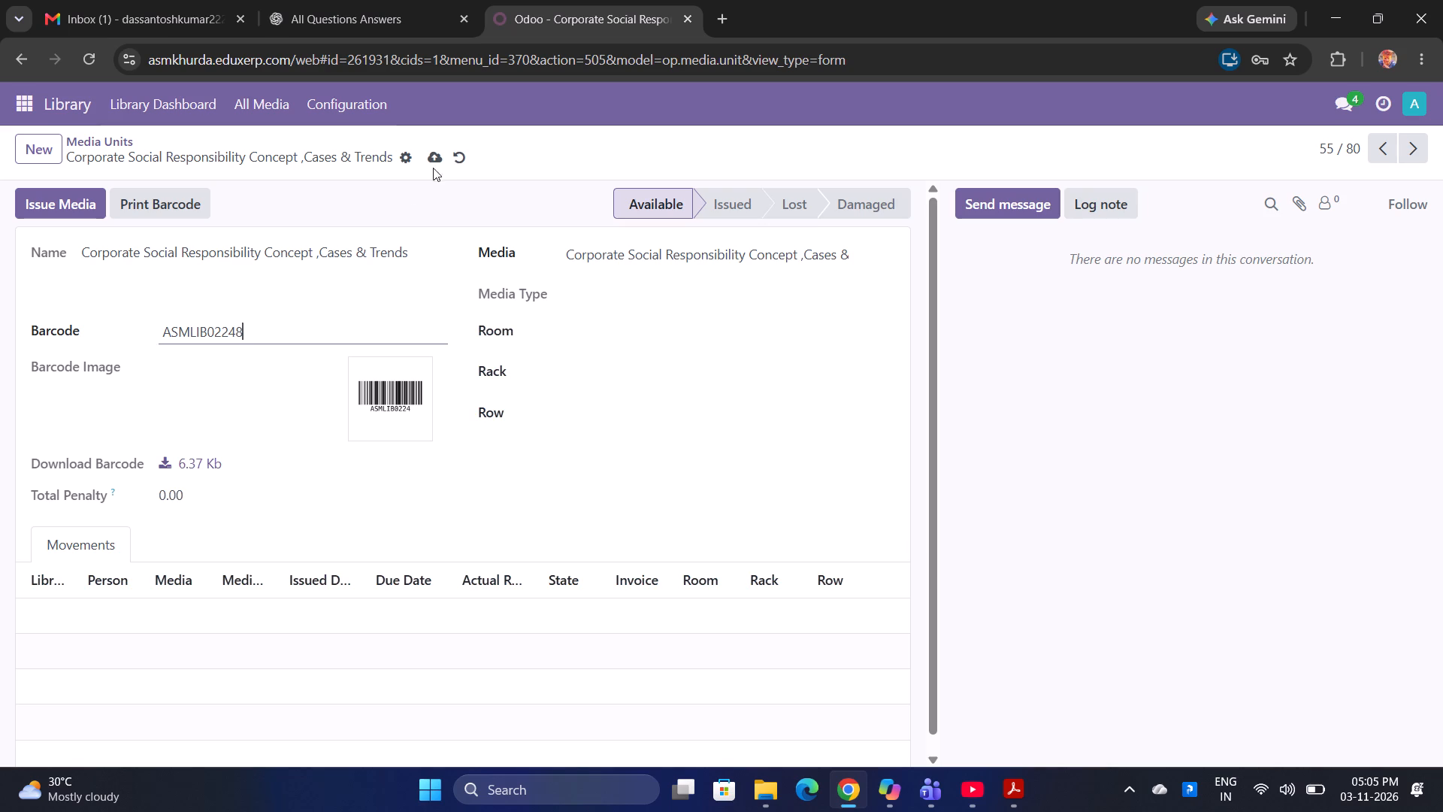
pyautogui.click(435, 157)
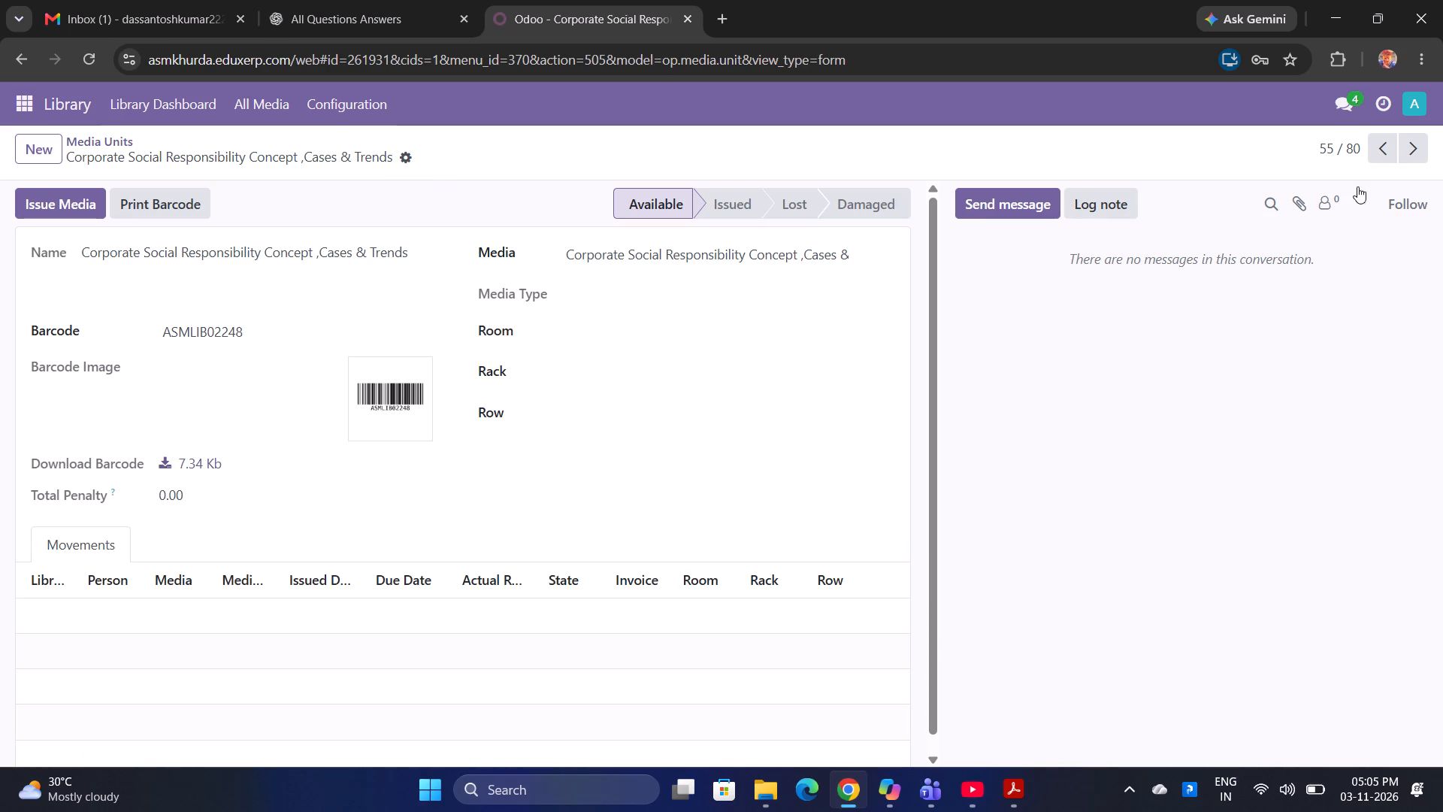
# On the next media unit, save the barcode shortened to ASMLIB0226, then restore it to ASMLIB02261 and save.
pyautogui.click(1405, 145)
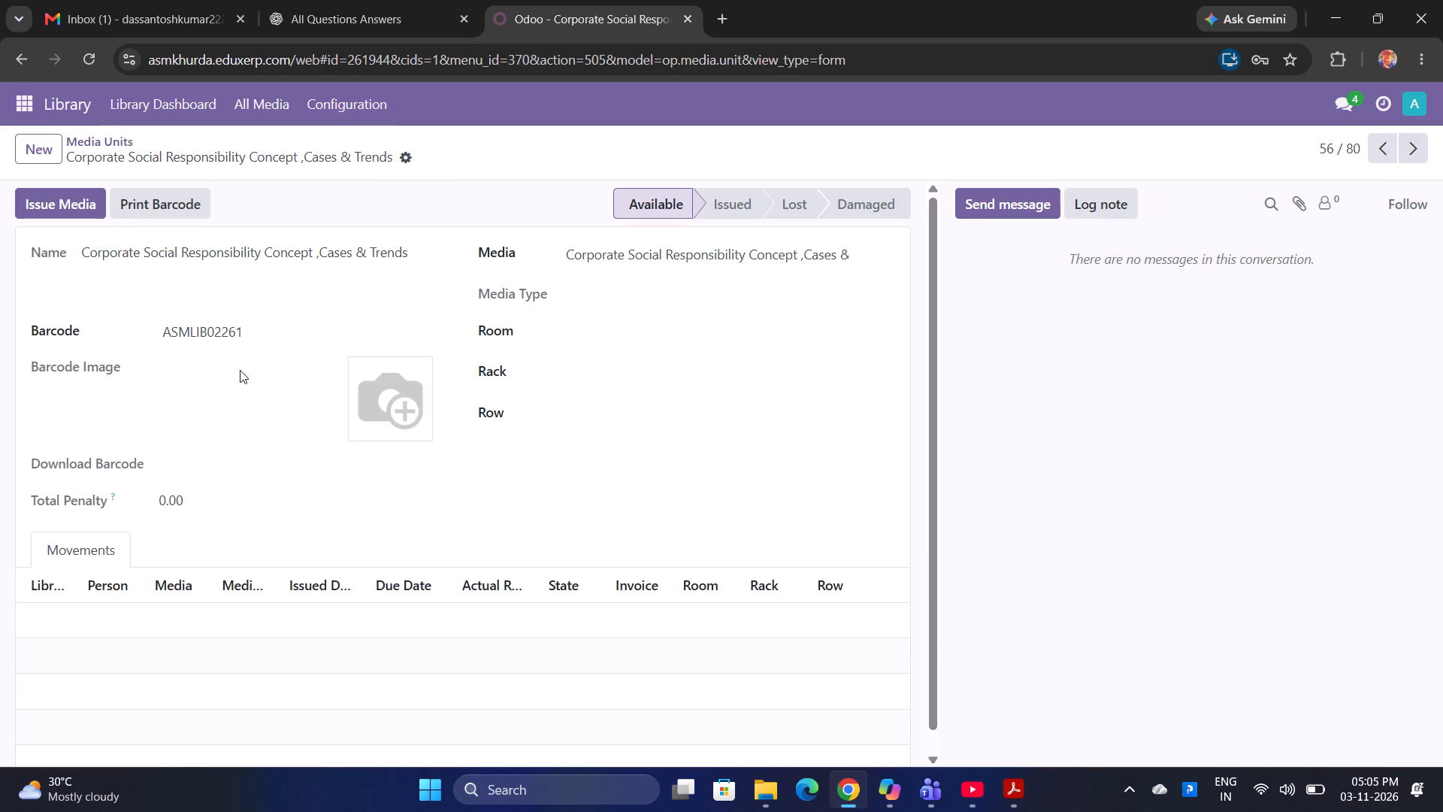
pyautogui.moveTo(270, 317); pyautogui.dragTo(269, 327)
pyautogui.click(269, 327)
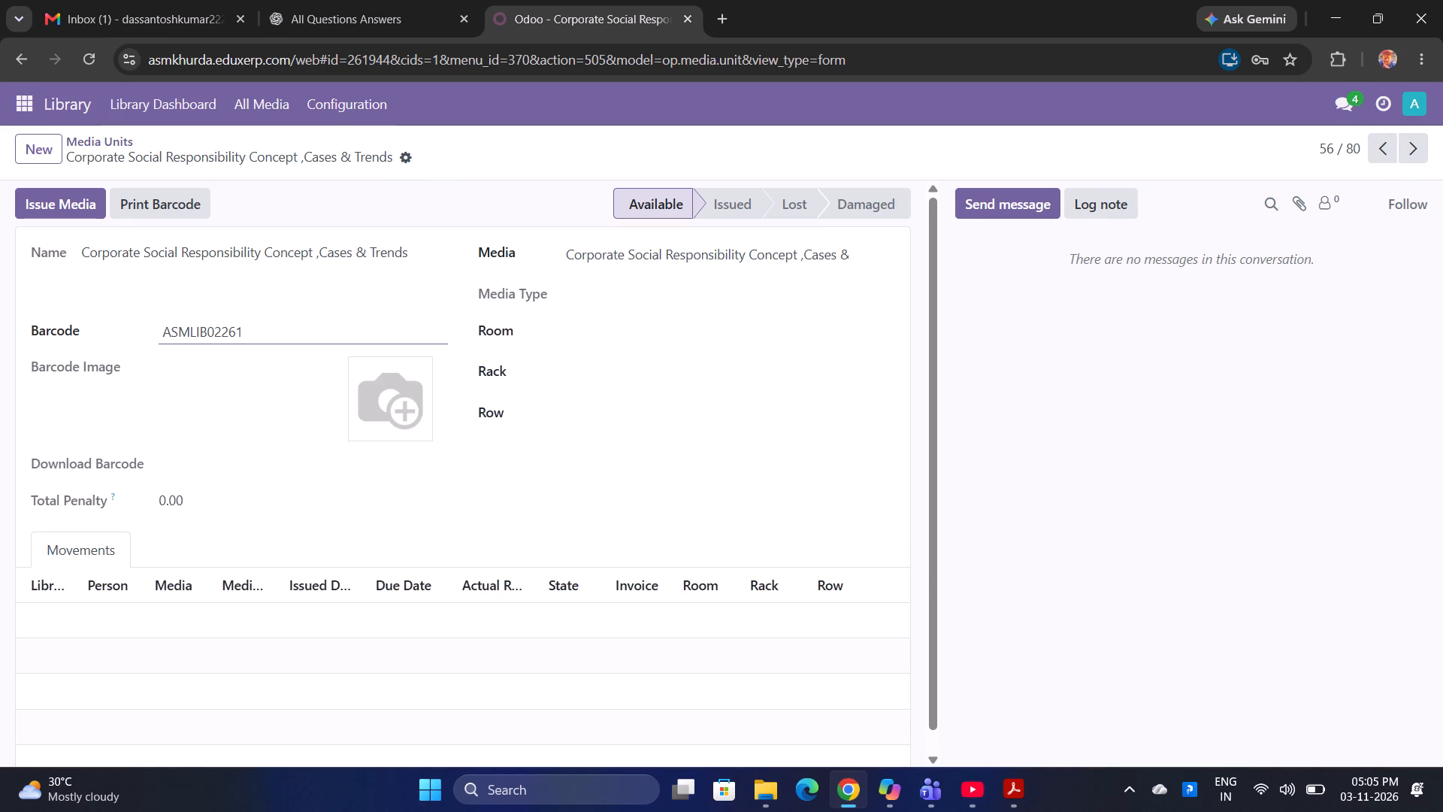
pyautogui.press('BackSpace')
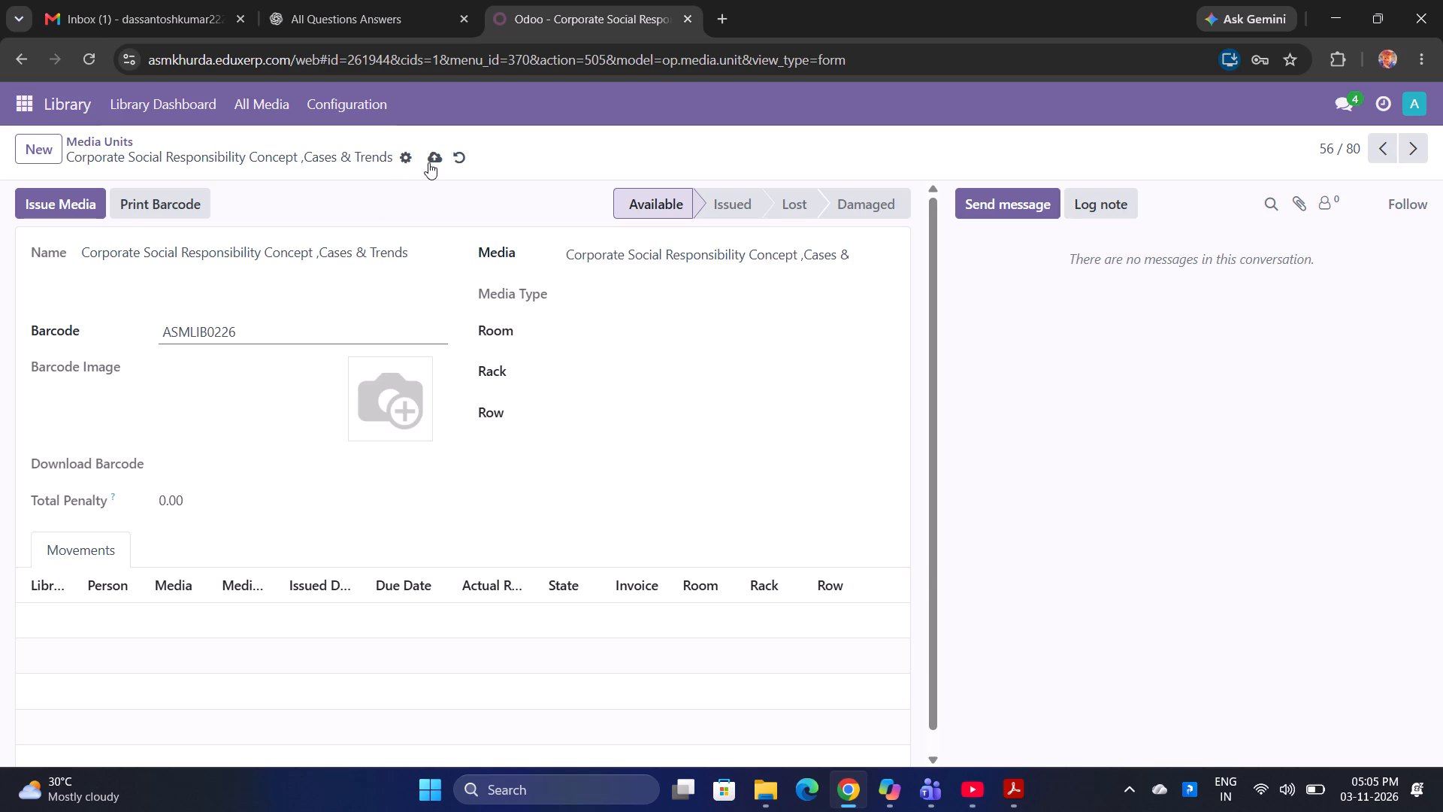
pyautogui.click(431, 157)
pyautogui.click(315, 332)
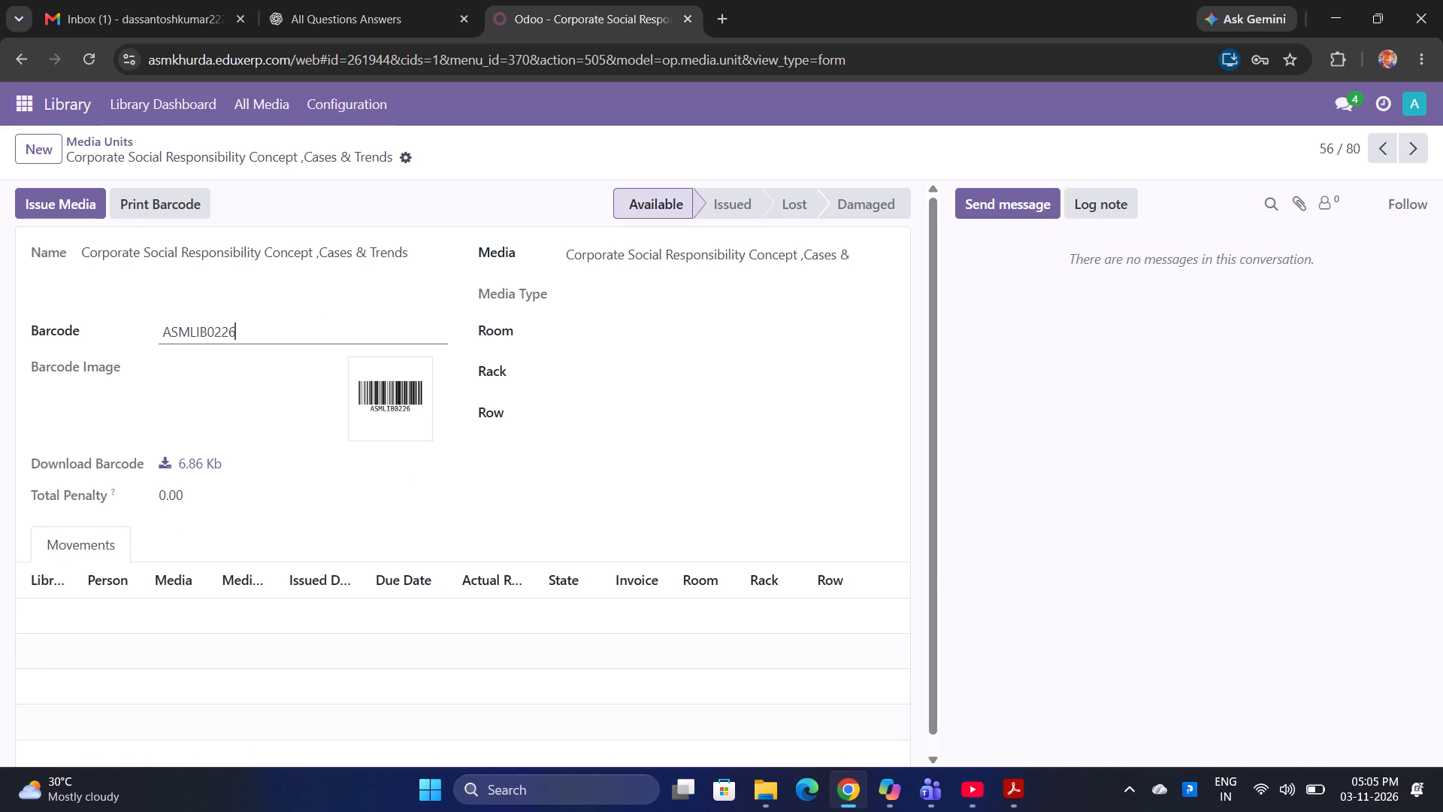
pyautogui.press('1')
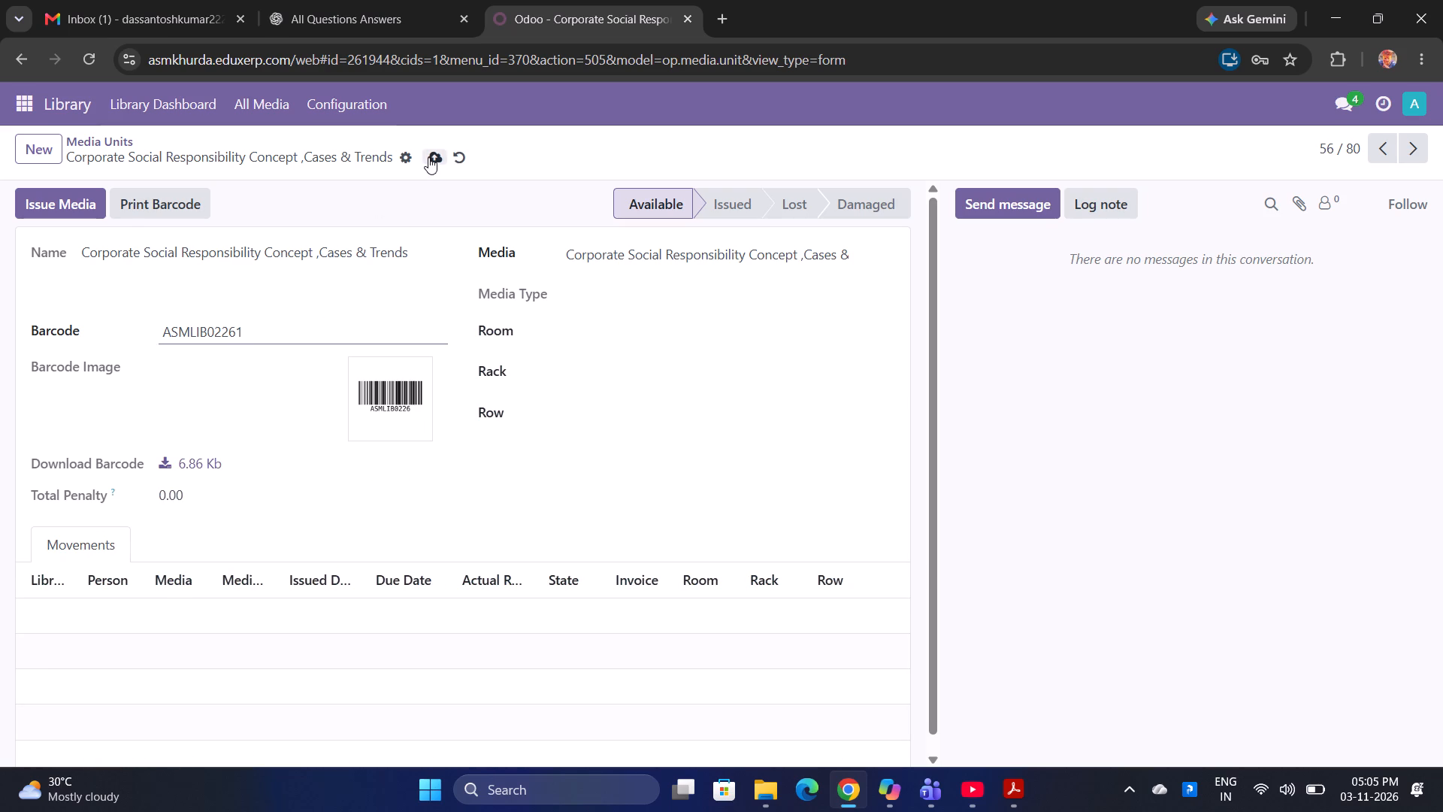
pyautogui.click(428, 156)
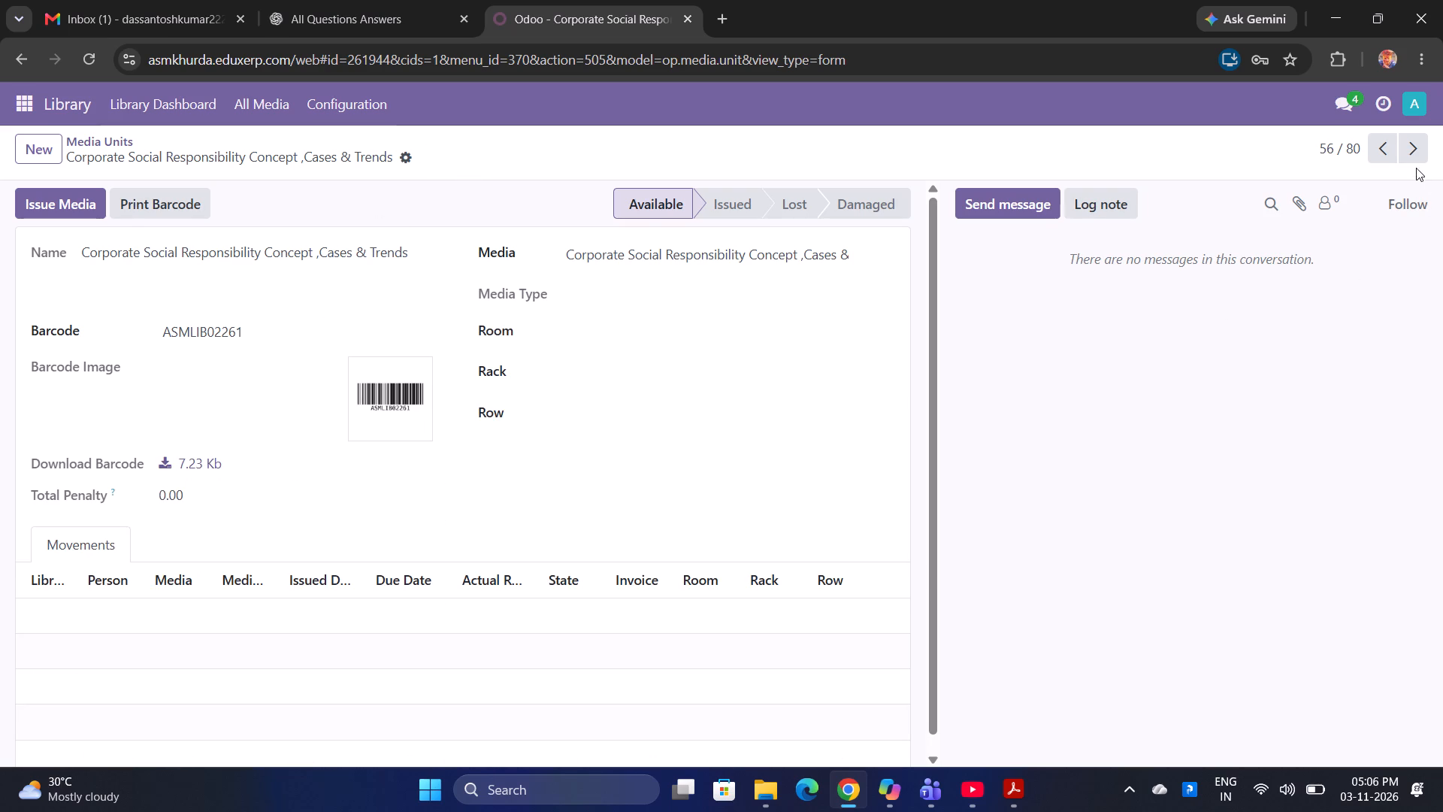
# Go to the following media unit, save its barcode as ASMLIB0224, then re-enter it as ASMLIB02246 and save.
pyautogui.click(1415, 150)
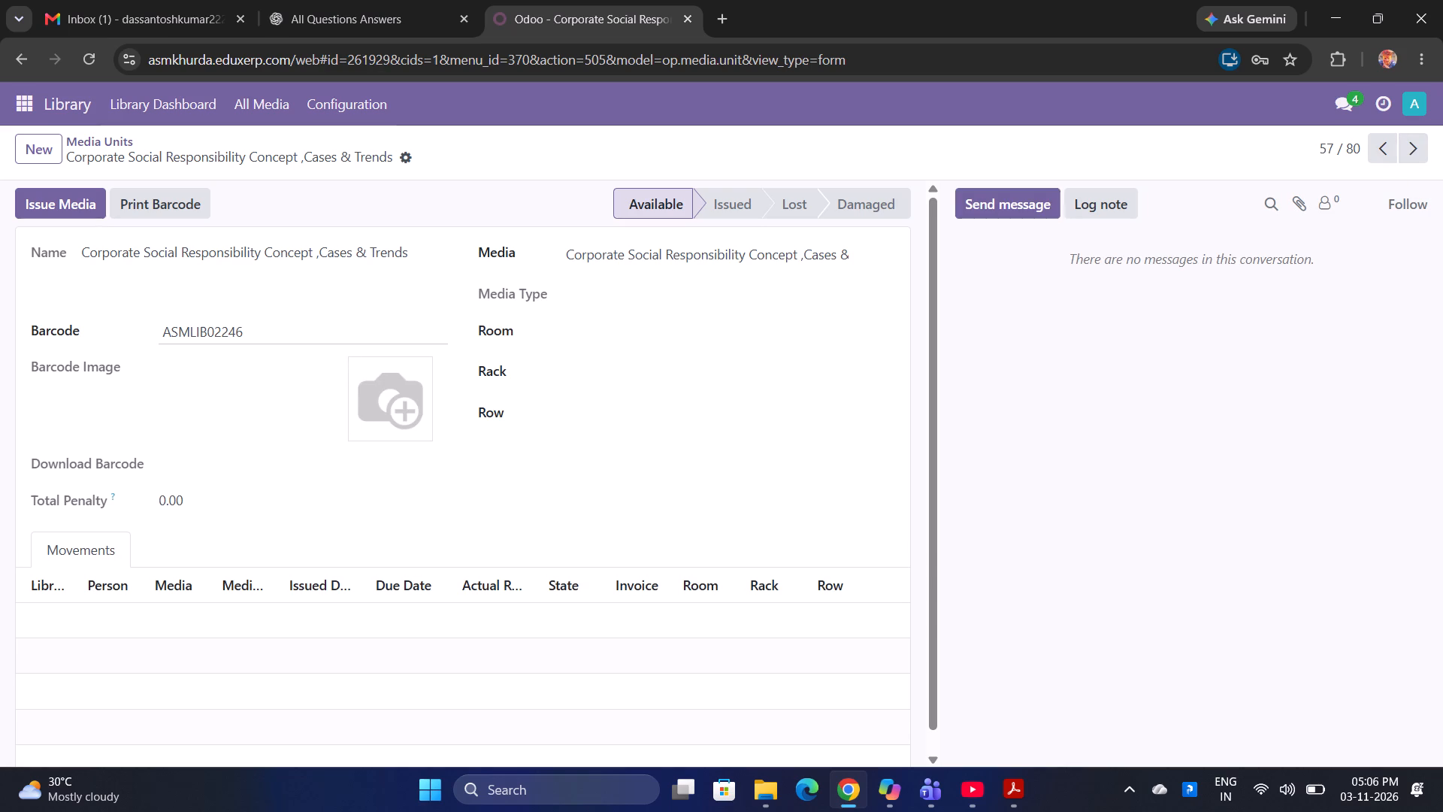
pyautogui.click(345, 329)
pyautogui.press('BackSpace')
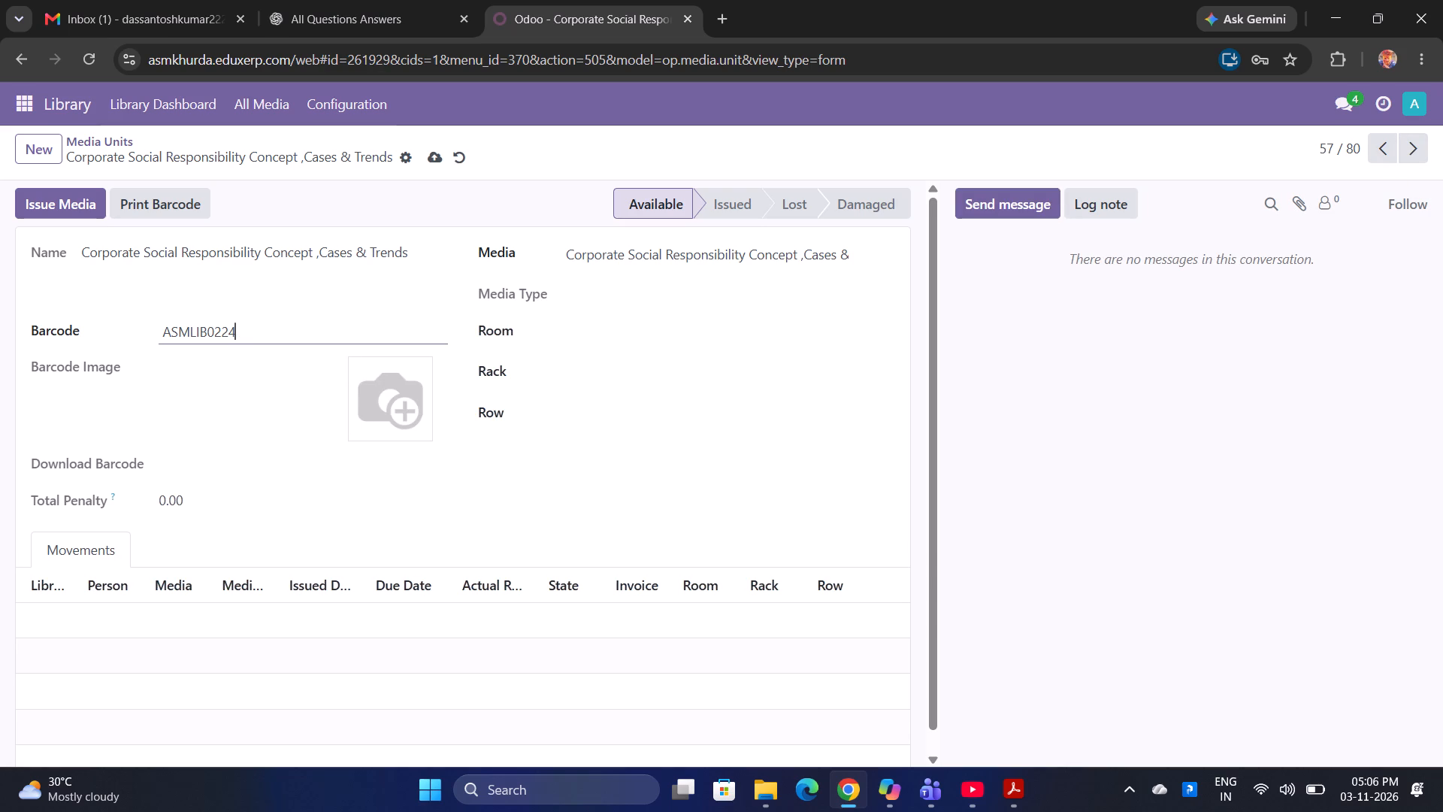
pyautogui.click(434, 156)
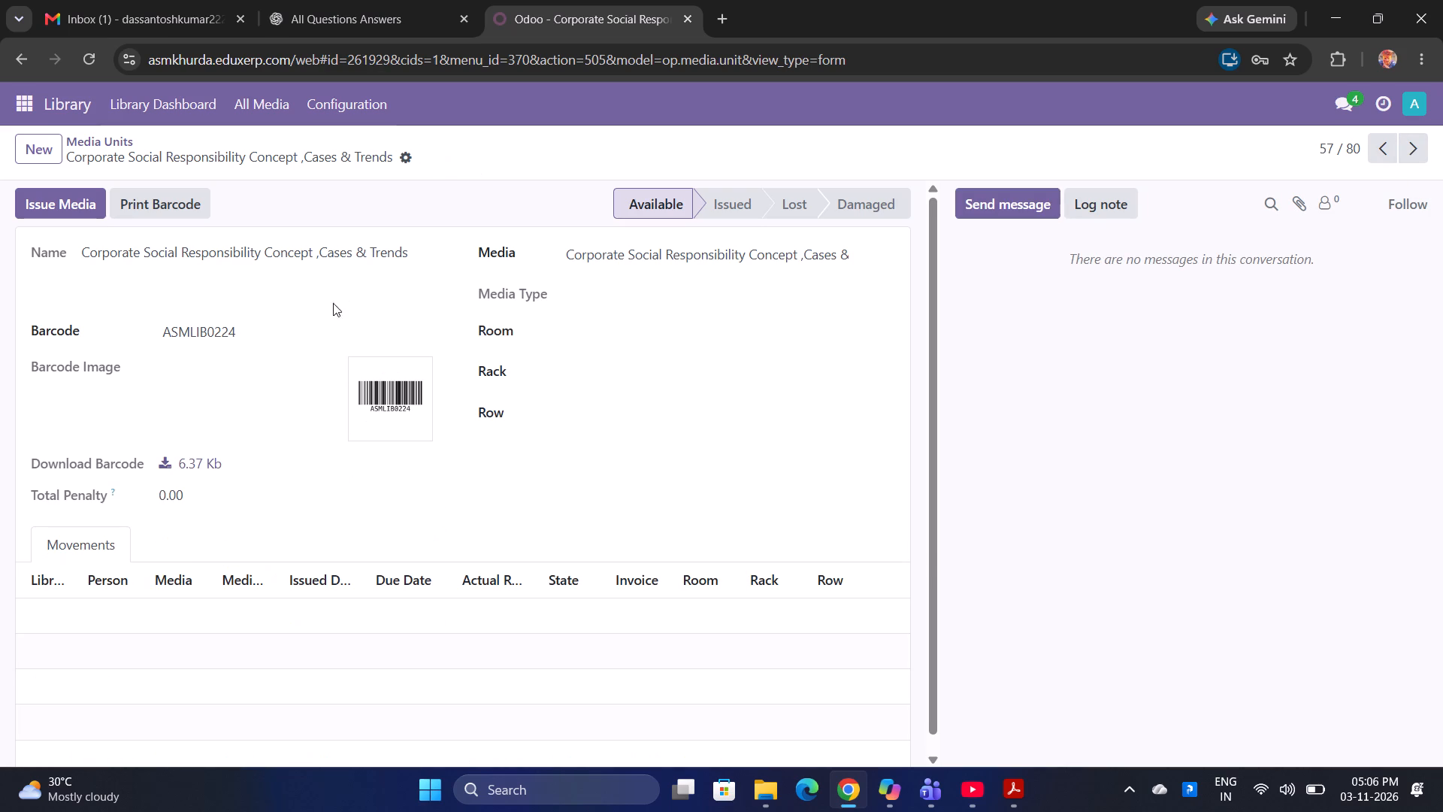
pyautogui.click(316, 334)
pyautogui.press('6')
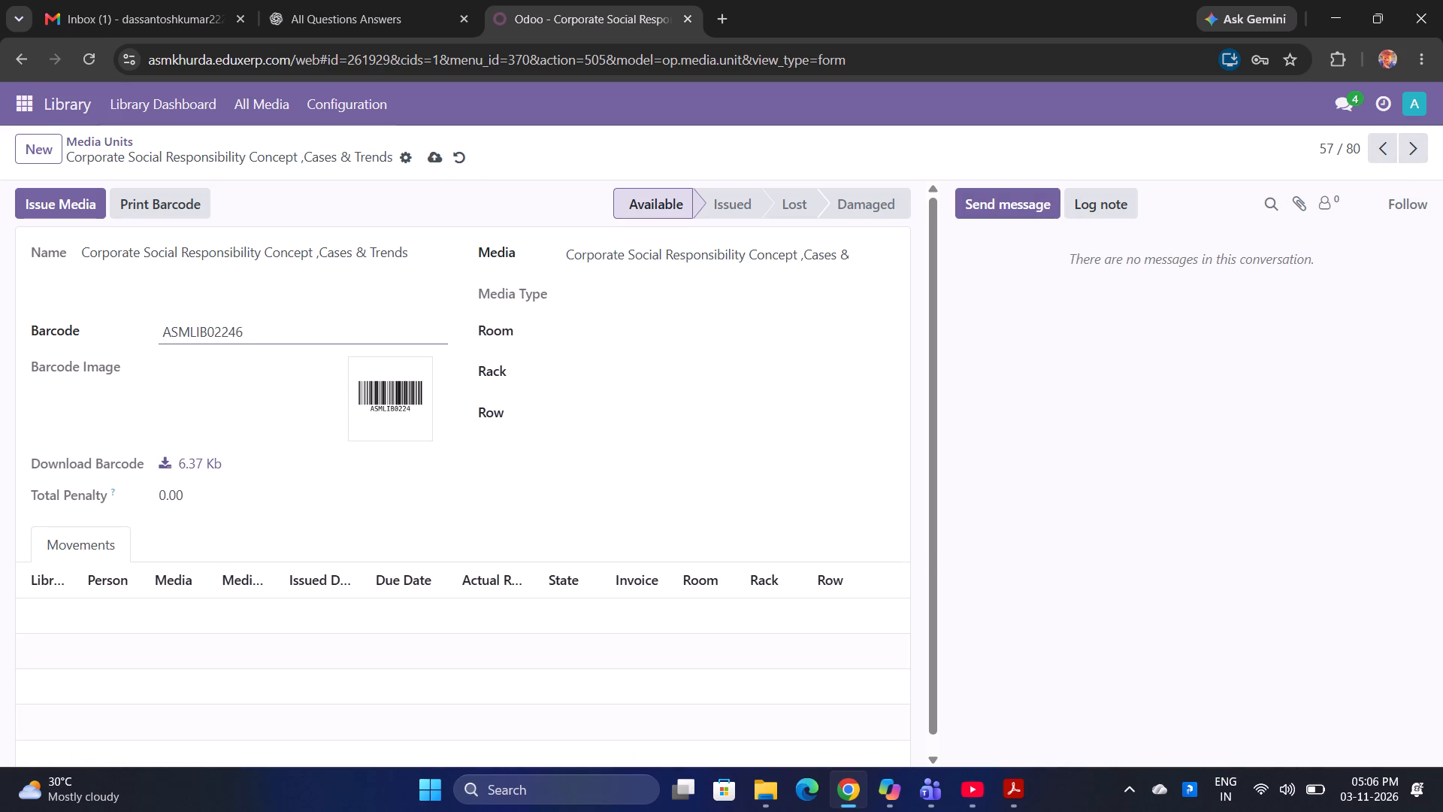
pyautogui.click(435, 152)
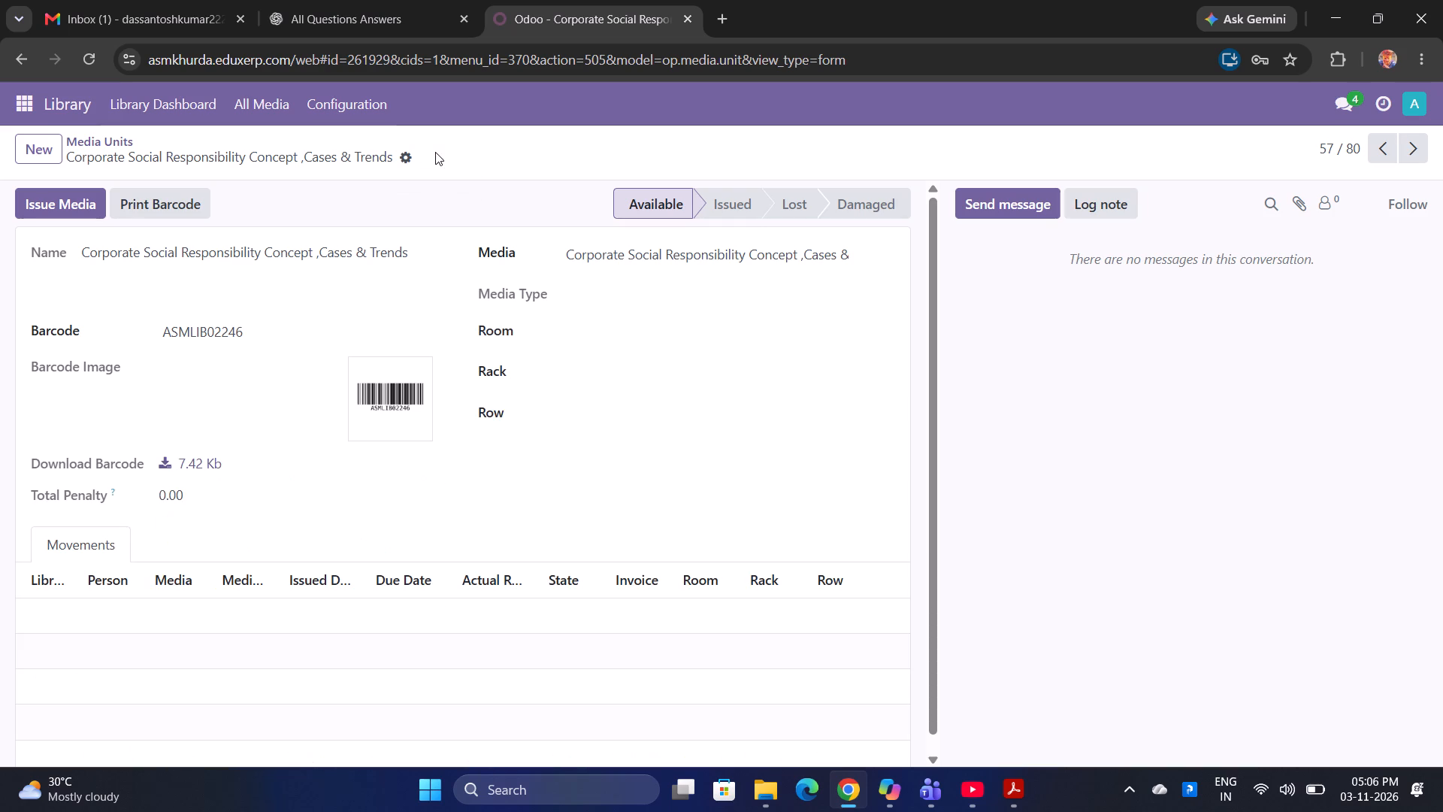
# Advance to the next media unit, save its barcode as ASMLIB0224, then re-enter it as ASMLIB02240 and save.
pyautogui.click(1409, 150)
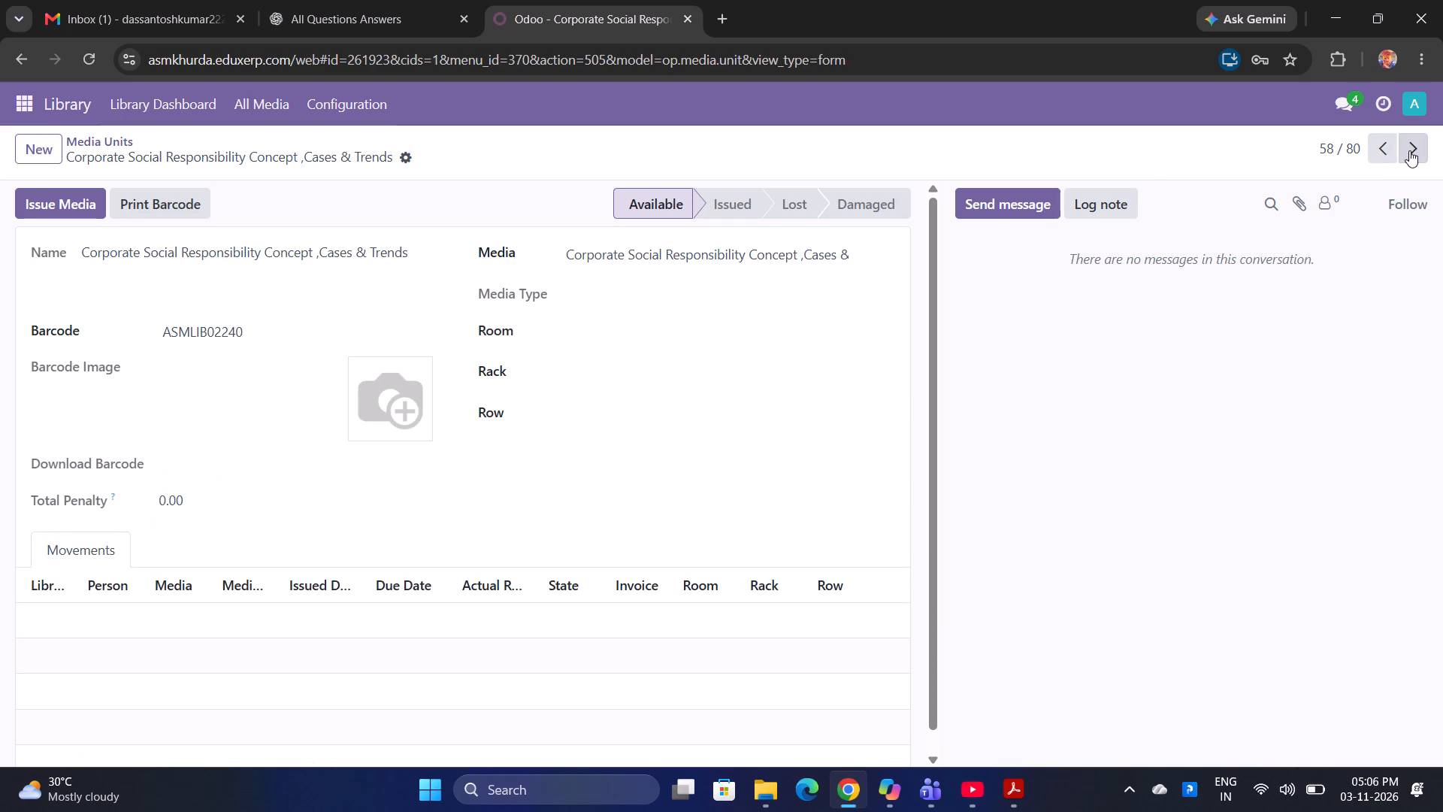
pyautogui.click(340, 344)
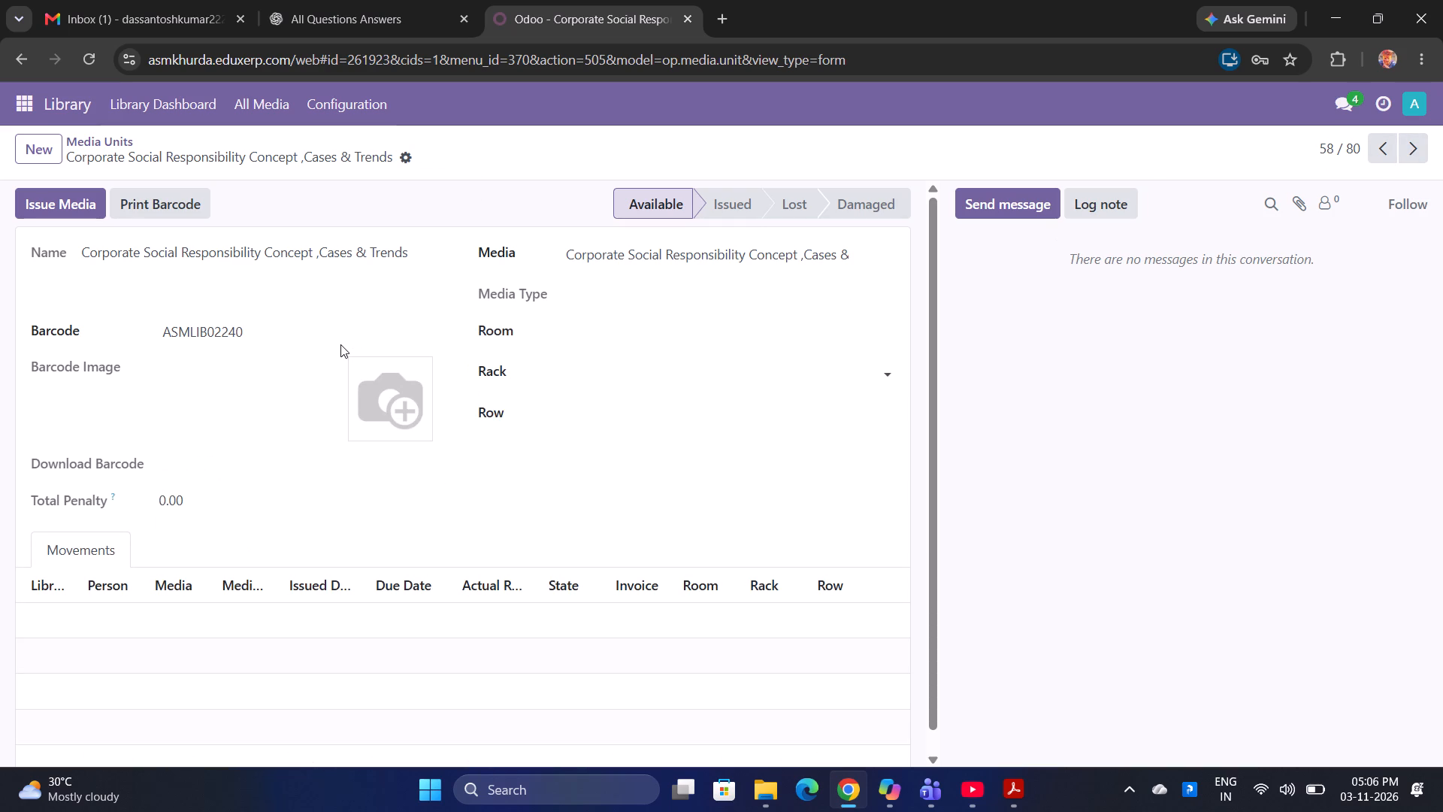
pyautogui.click(325, 335)
pyautogui.press('BackSpace')
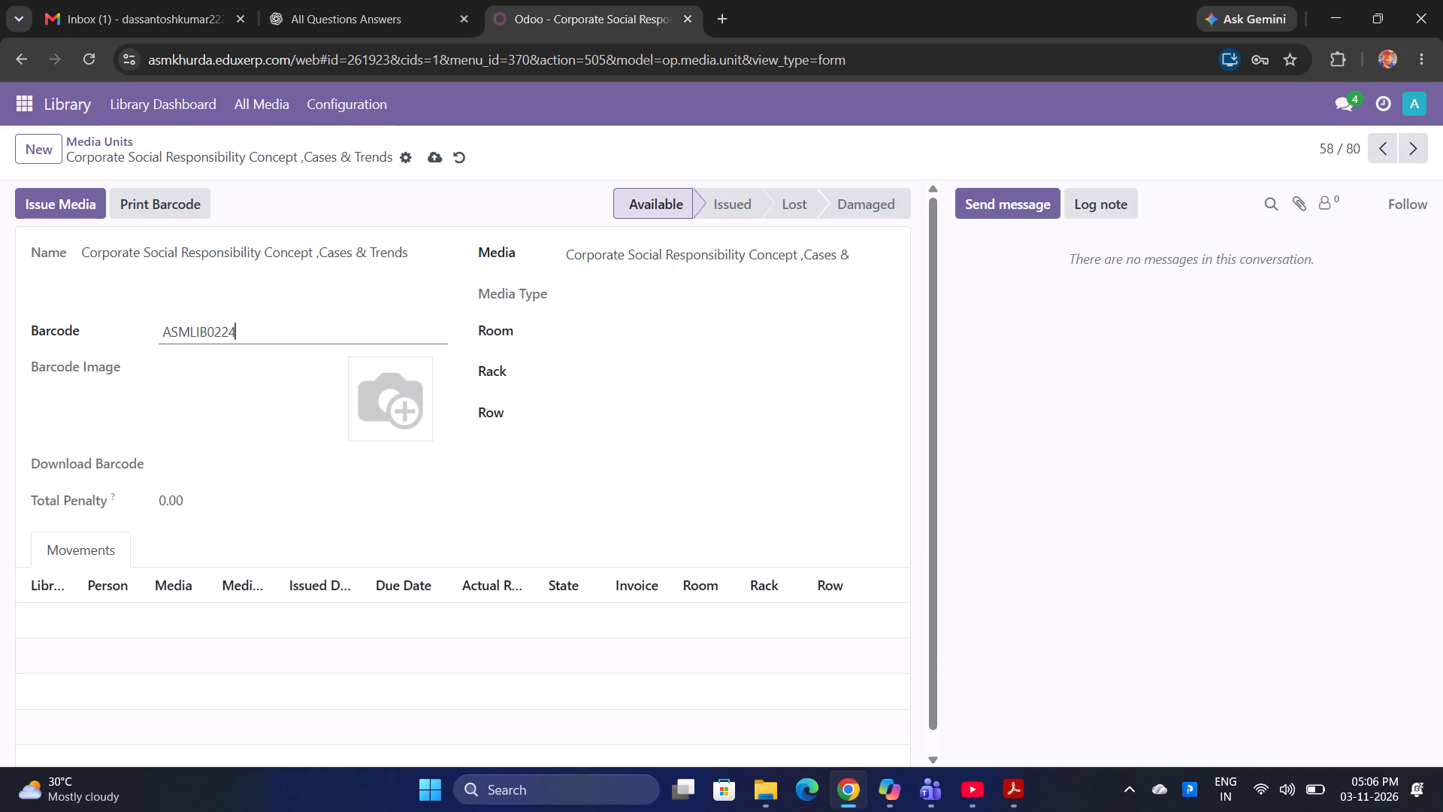
pyautogui.click(440, 153)
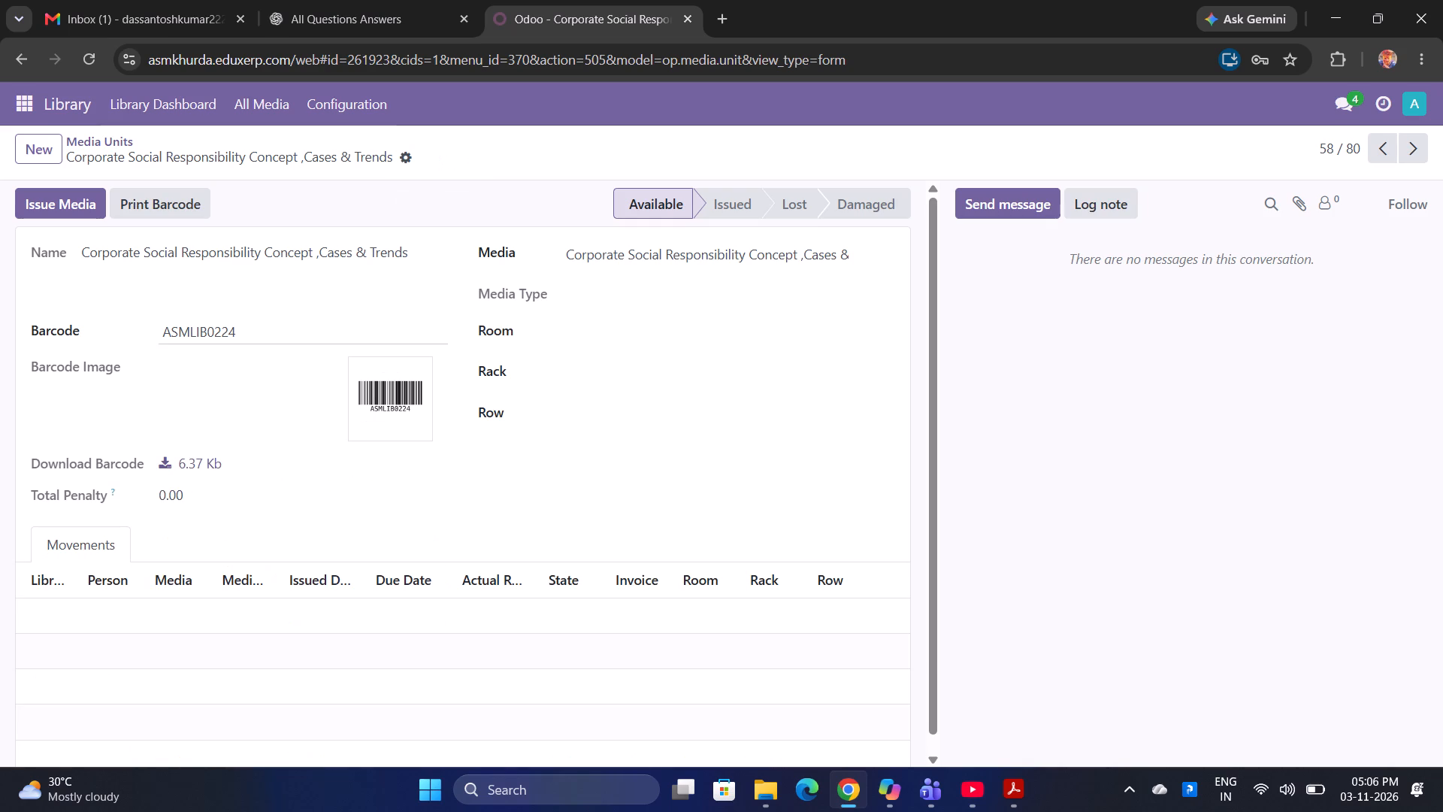
pyautogui.click(281, 334)
pyautogui.press('0')
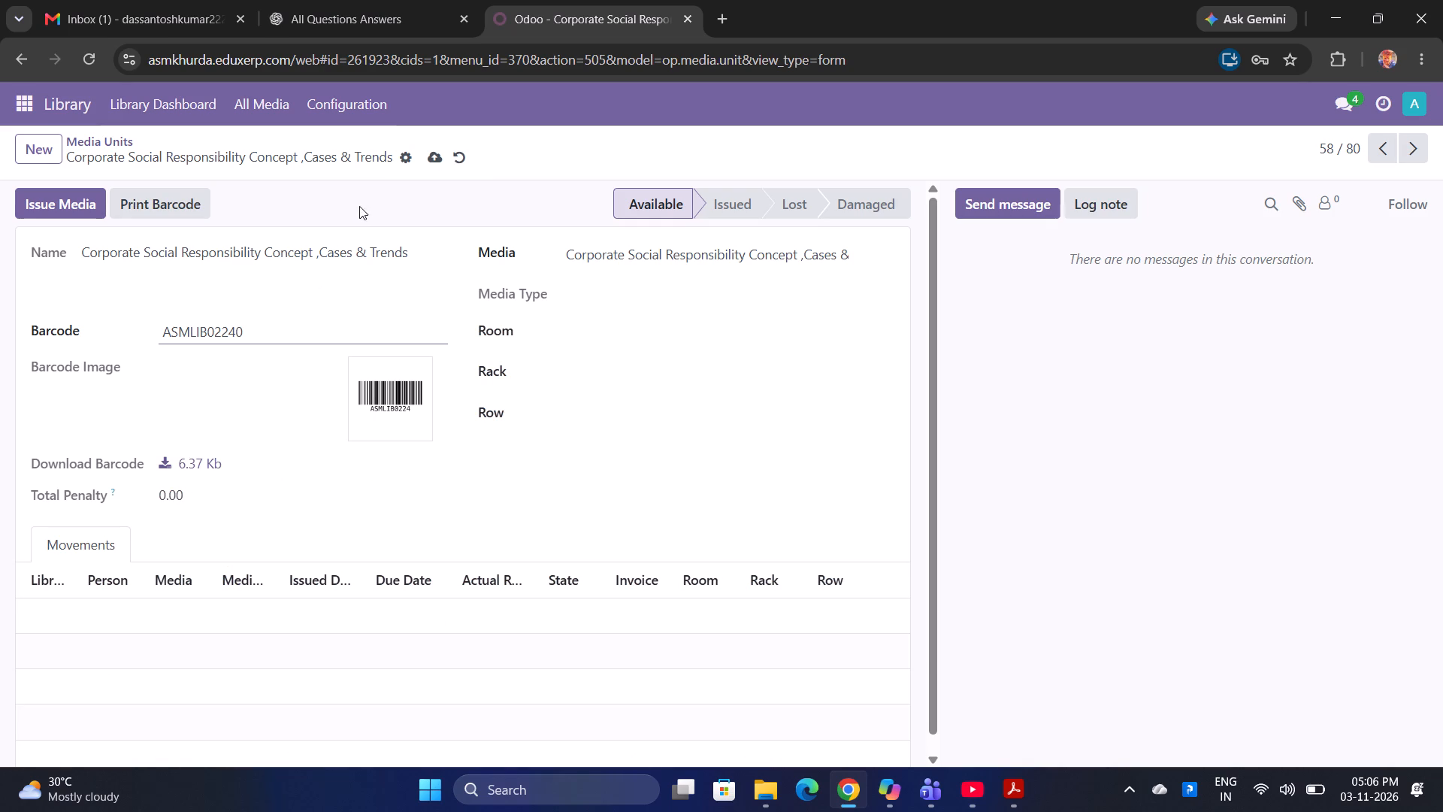
pyautogui.click(437, 153)
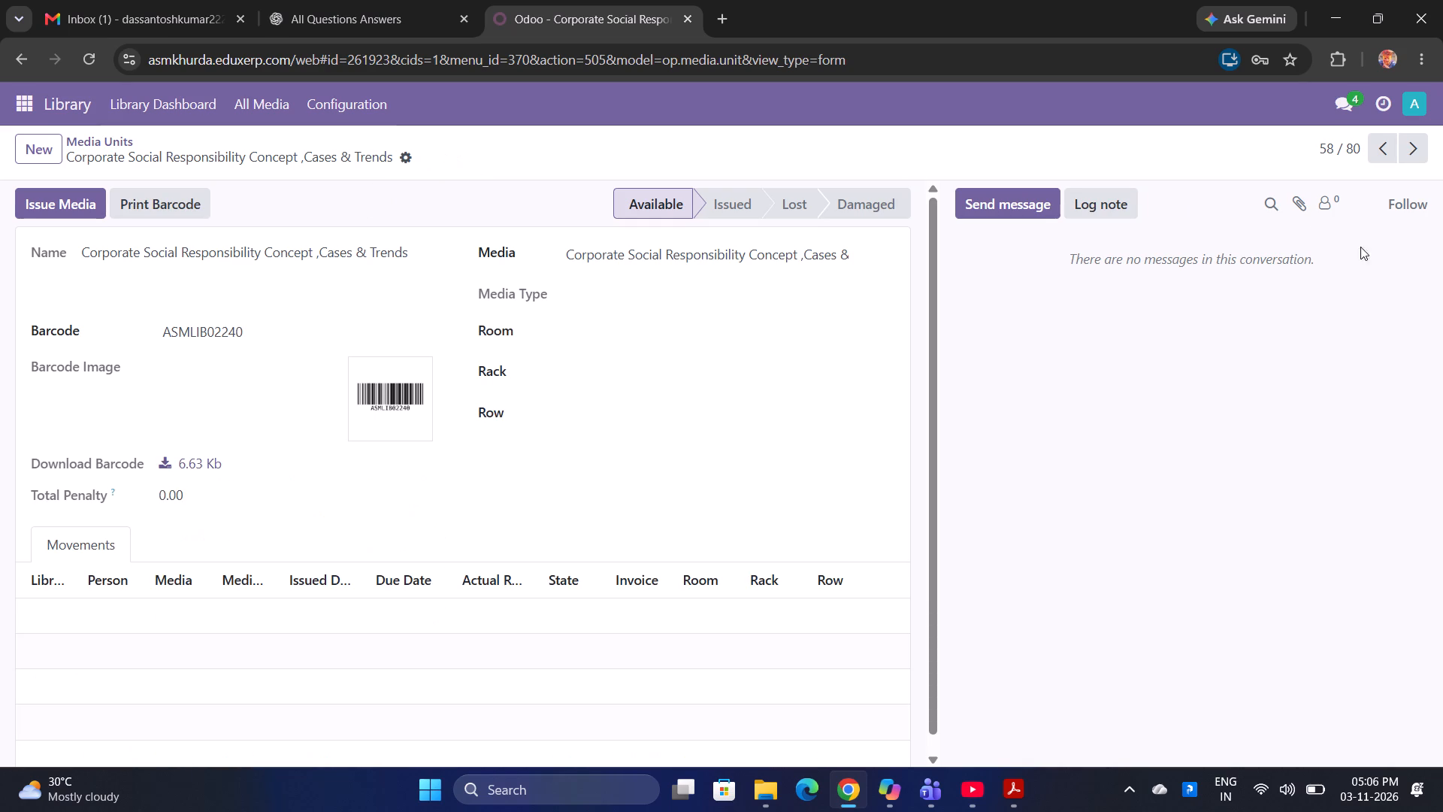
# Go to the next media unit, save its barcode as ASMLIB0224, then re-enter it as ASMLIB02249 and save.
pyautogui.click(1415, 148)
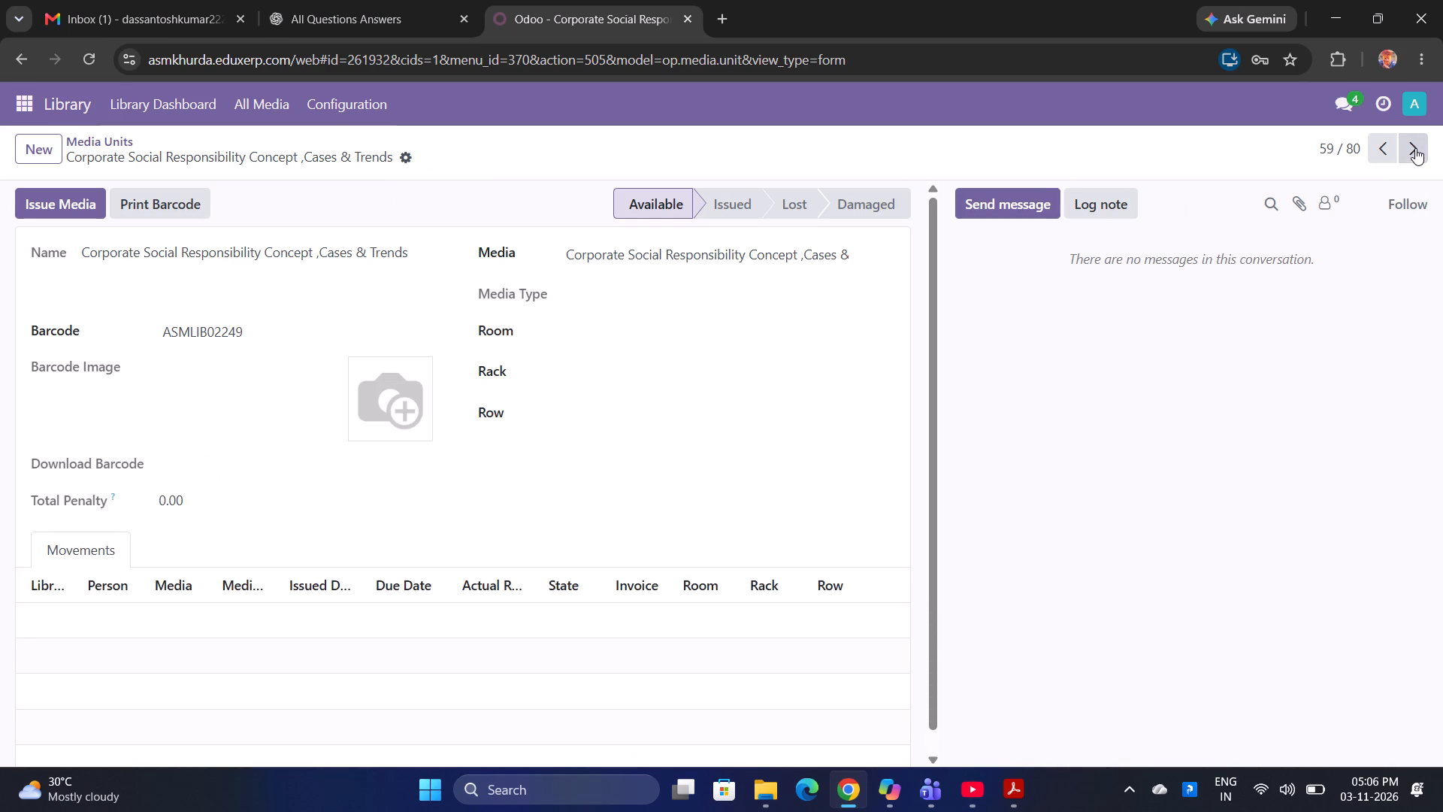
pyautogui.click(331, 333)
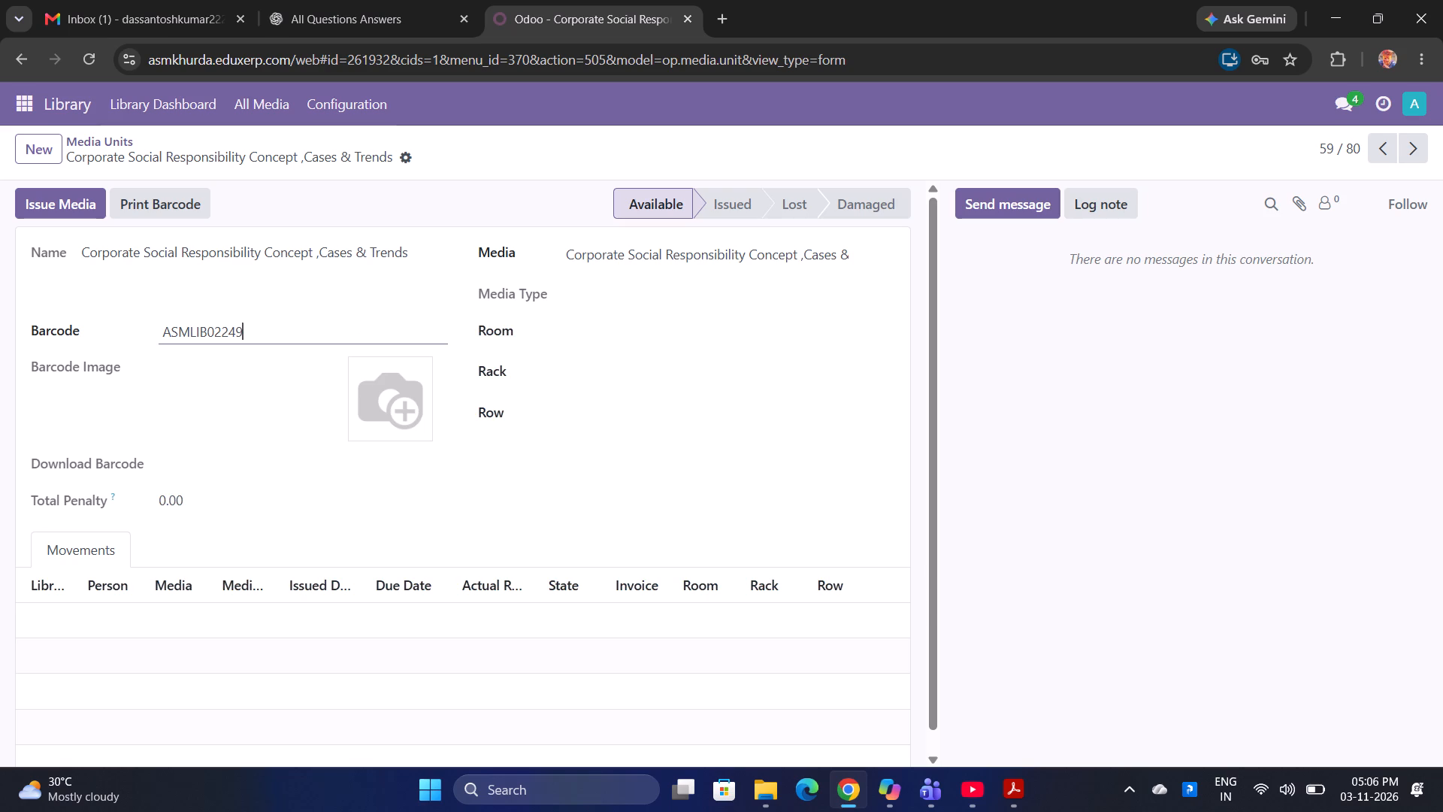
pyautogui.press('BackSpace')
pyautogui.click(433, 156)
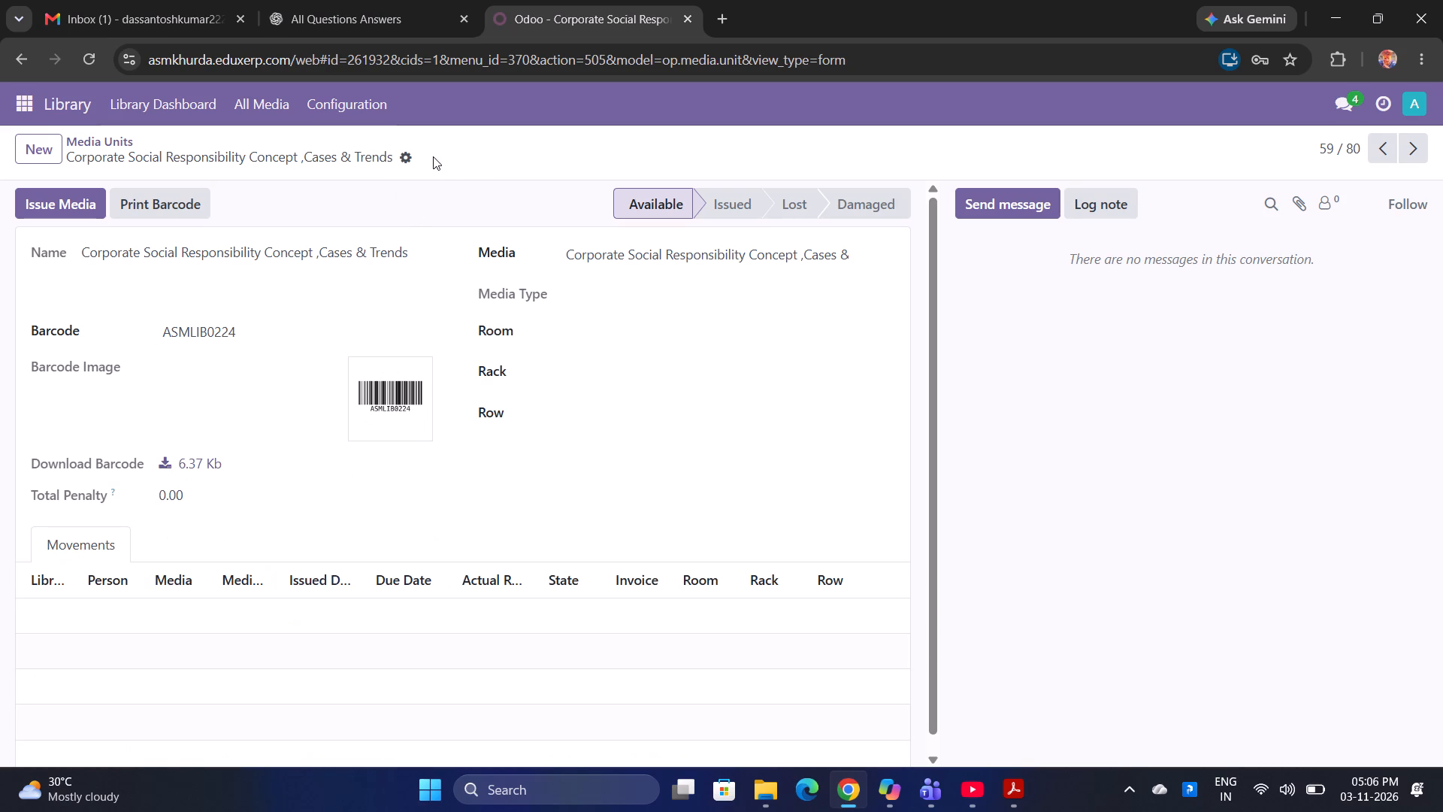
pyautogui.click(299, 341)
pyautogui.press('9')
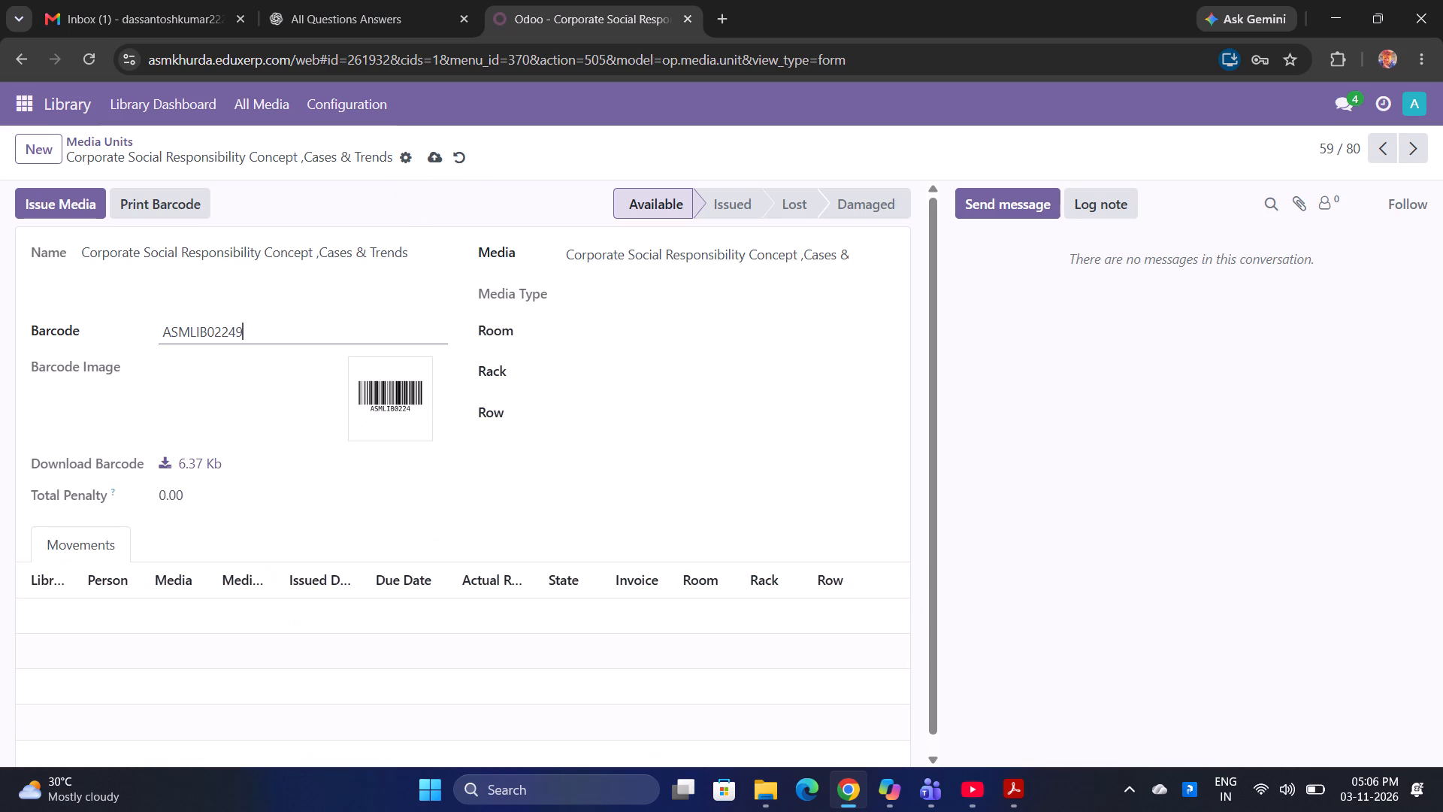
pyautogui.click(434, 156)
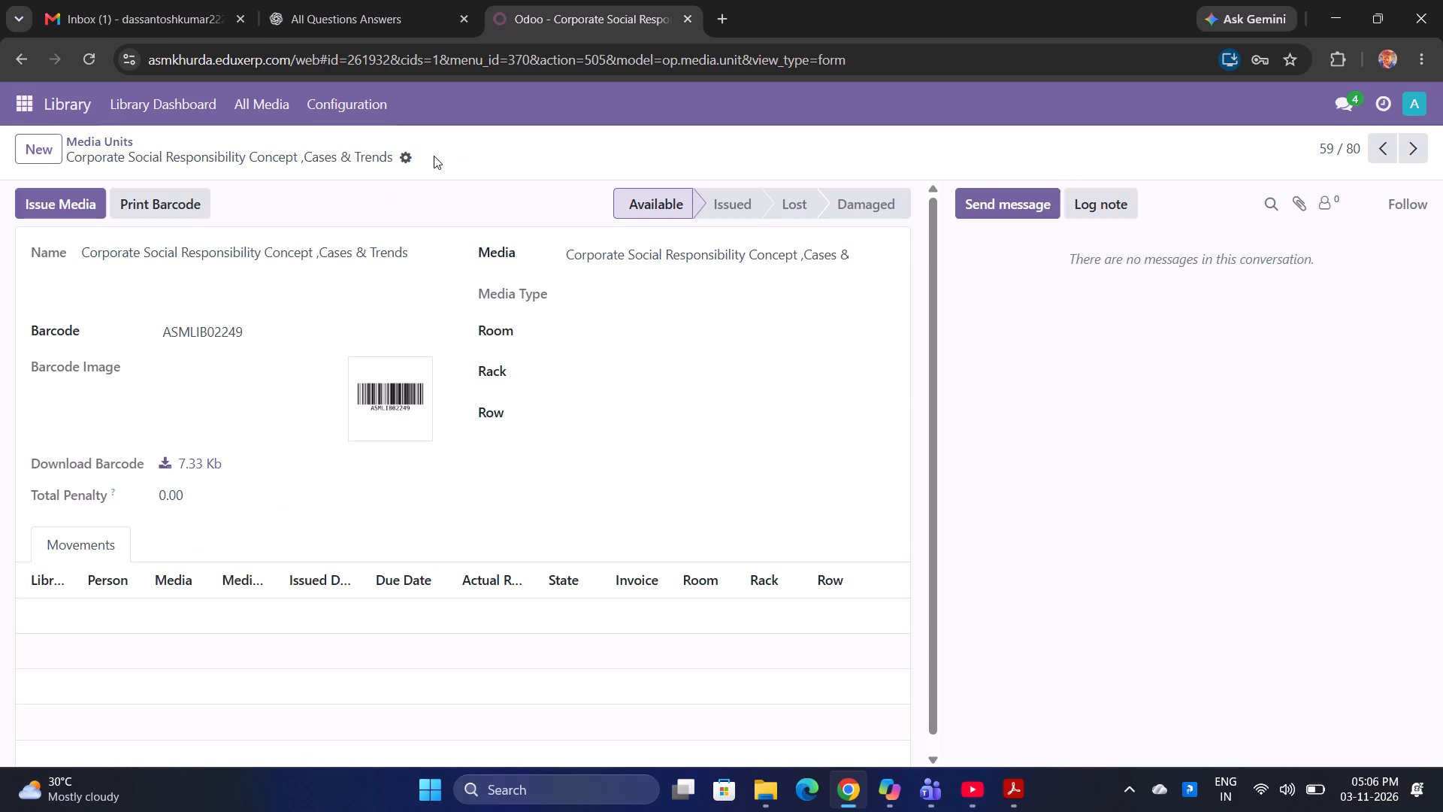
# Advance to the following media unit, save its barcode as ASMLIB0226, then re-enter it as ASMLIB02260 and save.
pyautogui.click(1415, 149)
pyautogui.click(319, 323)
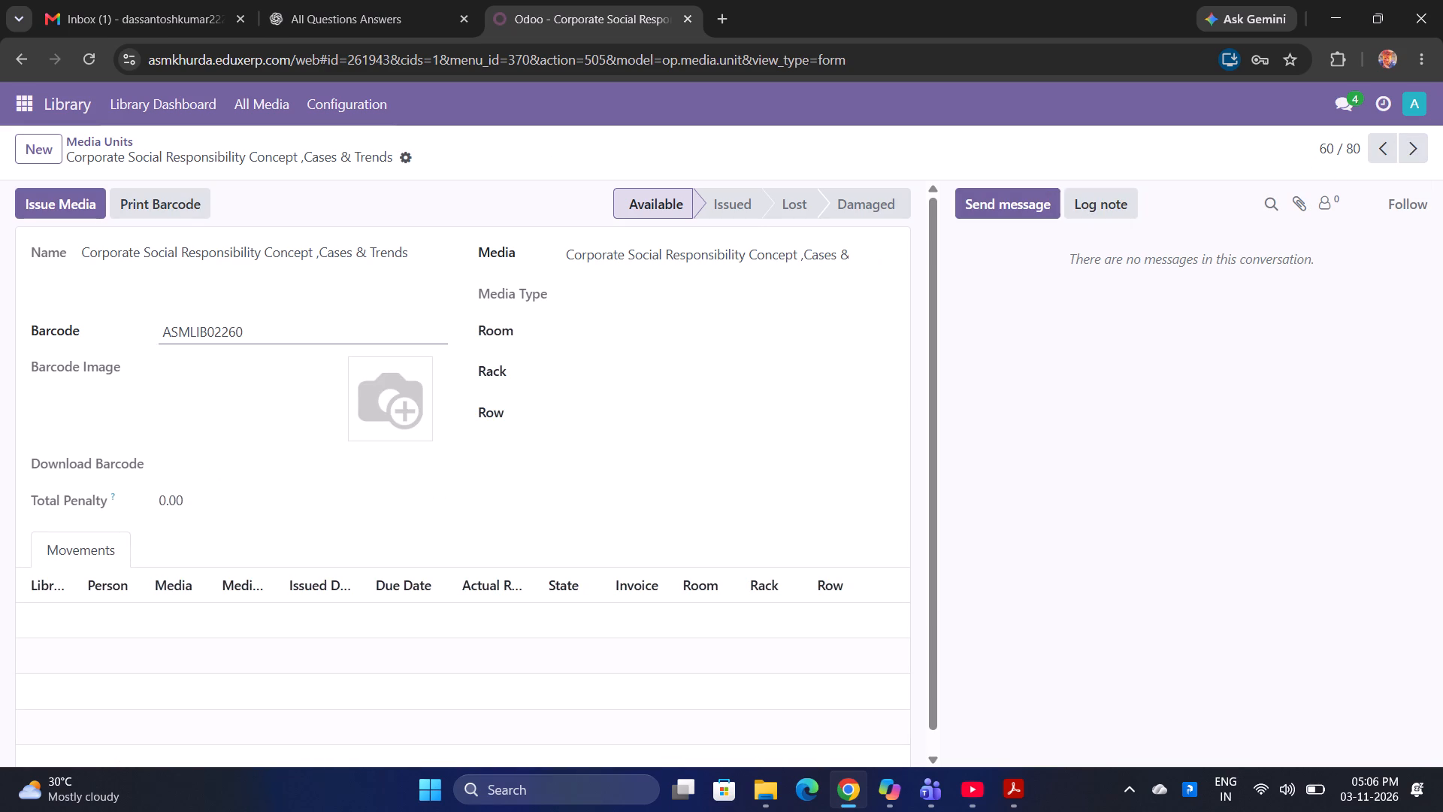
pyautogui.press('BackSpace')
pyautogui.click(433, 156)
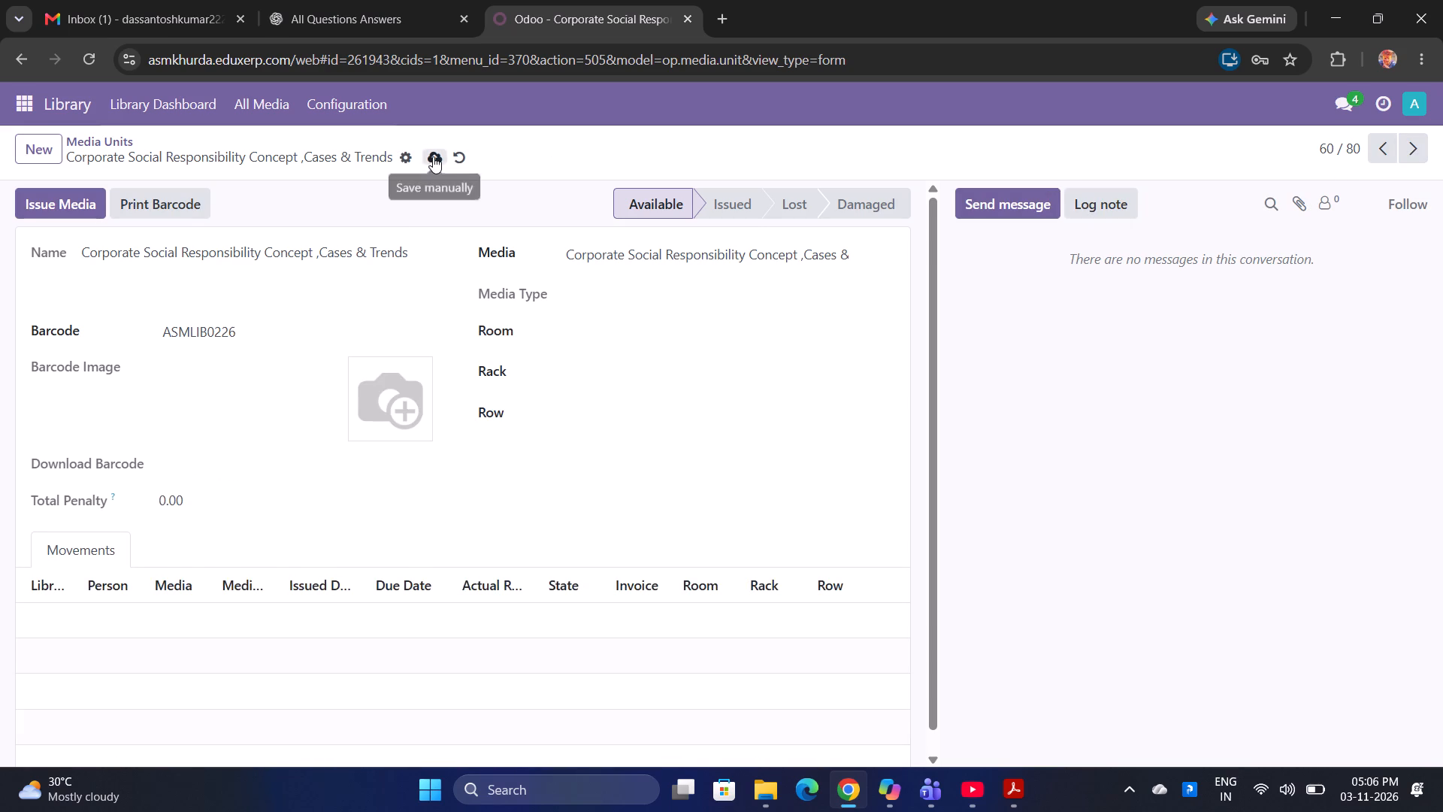
pyautogui.click(303, 332)
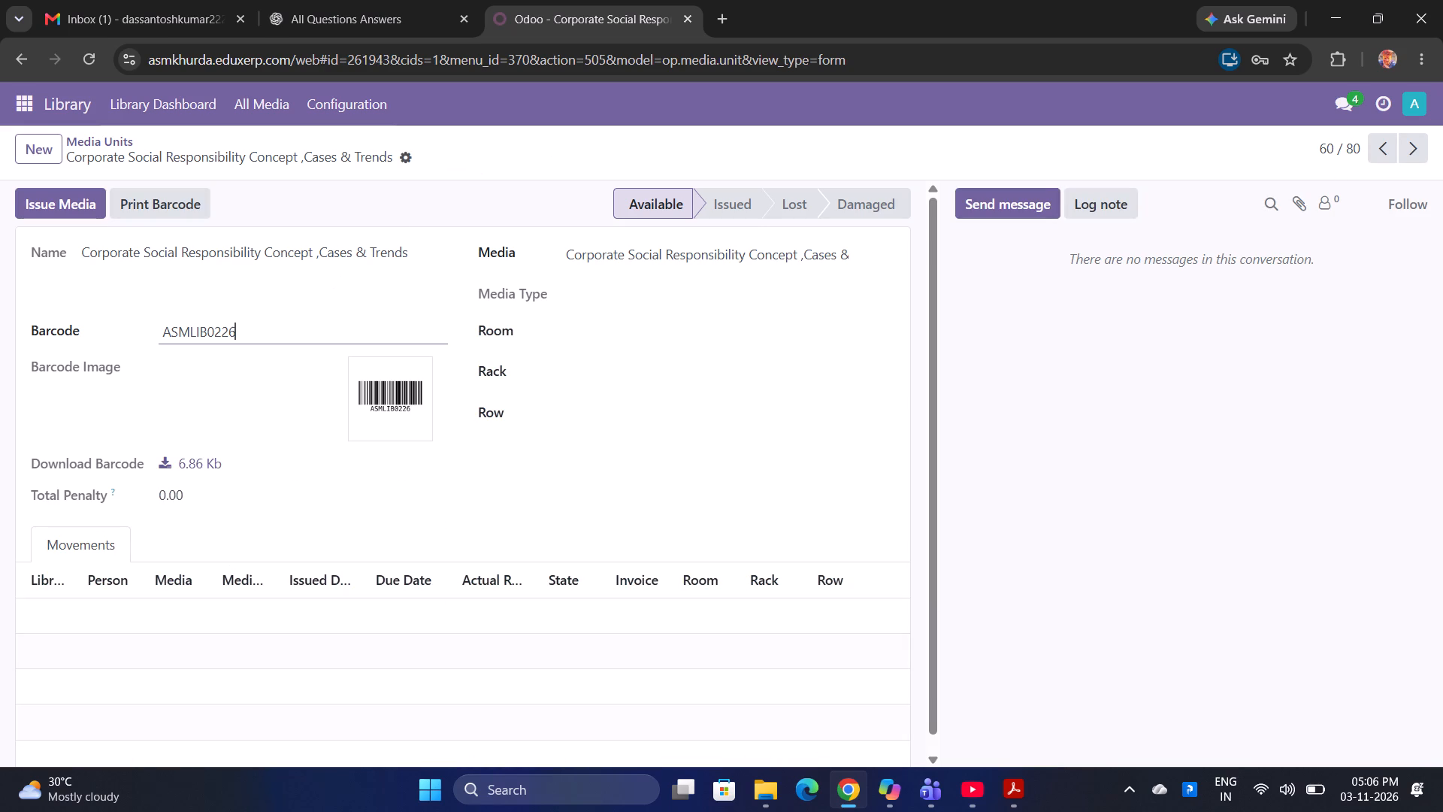
pyautogui.press('0')
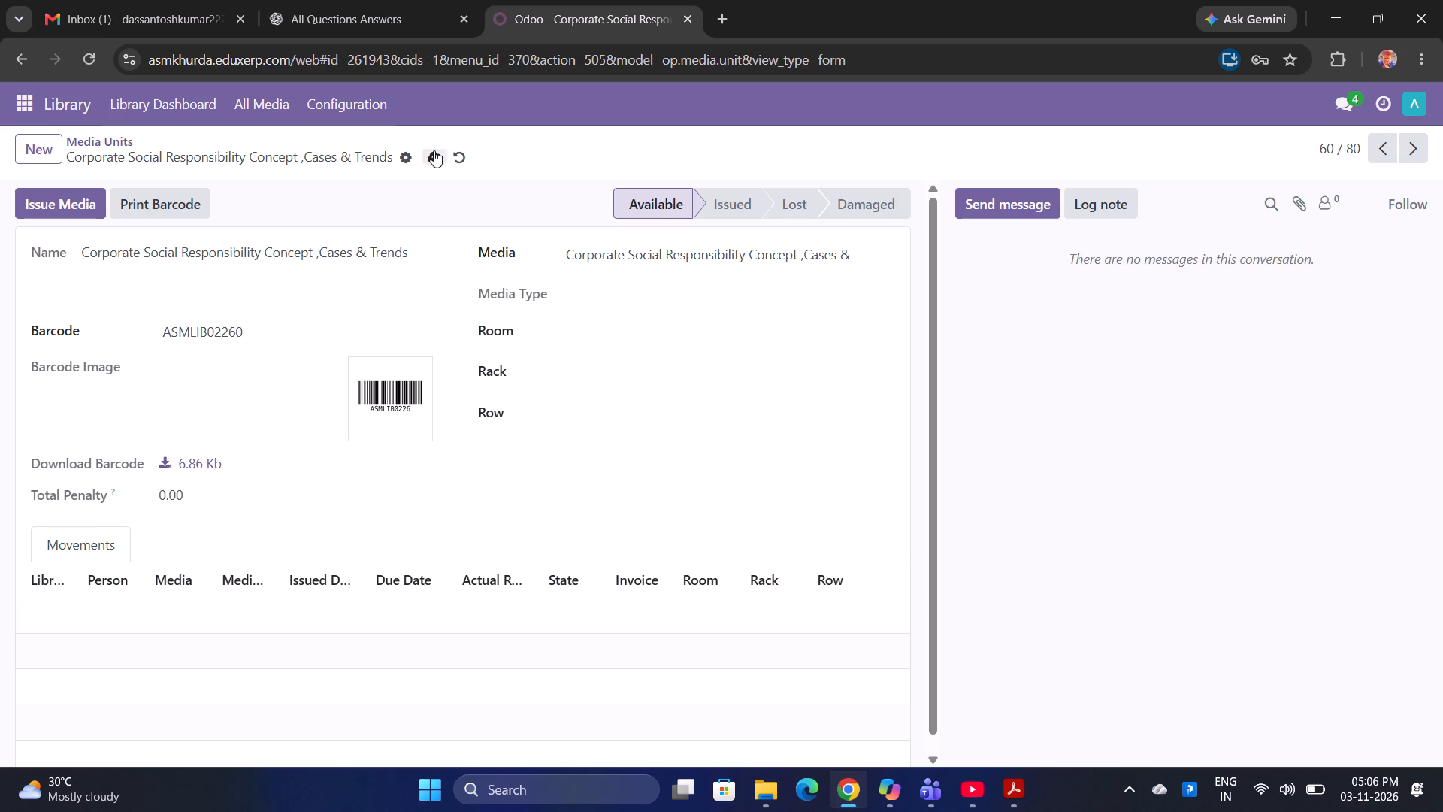
pyautogui.click(434, 150)
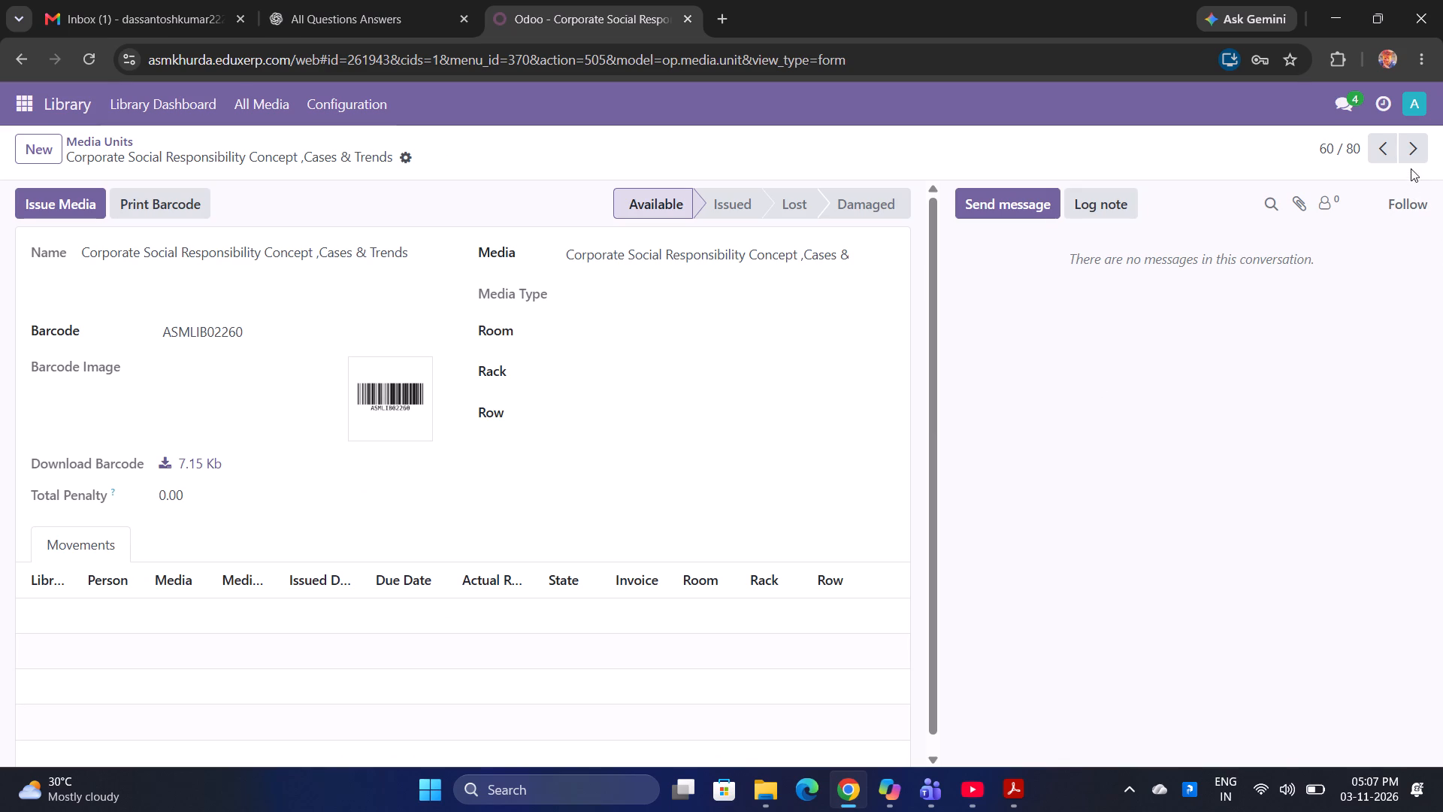
# Move to the next media unit, save its barcode as ASMLIB0224, then re-enter it as ASMLIB02241 and save.
pyautogui.click(1418, 148)
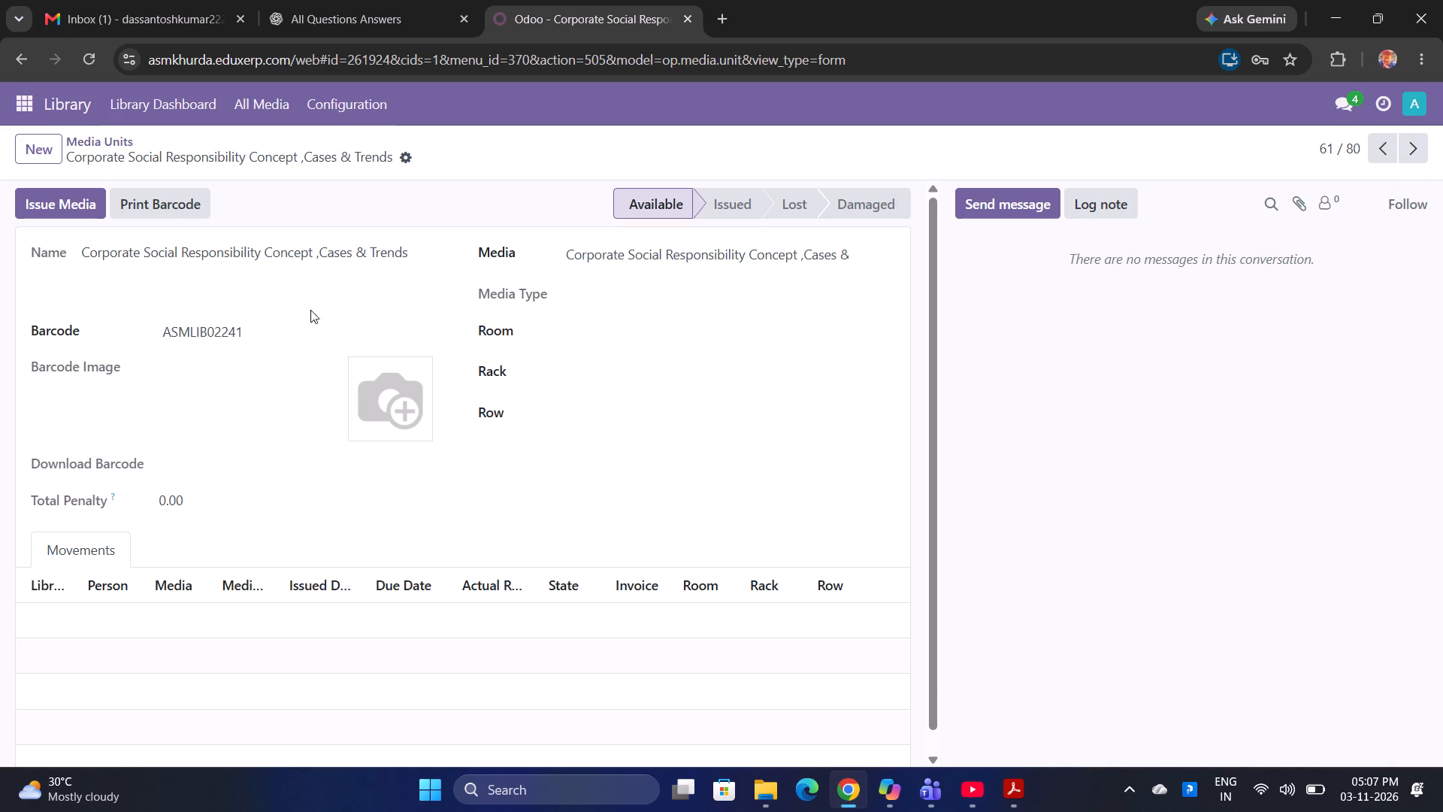
pyautogui.click(272, 341)
pyautogui.press('BackSpace')
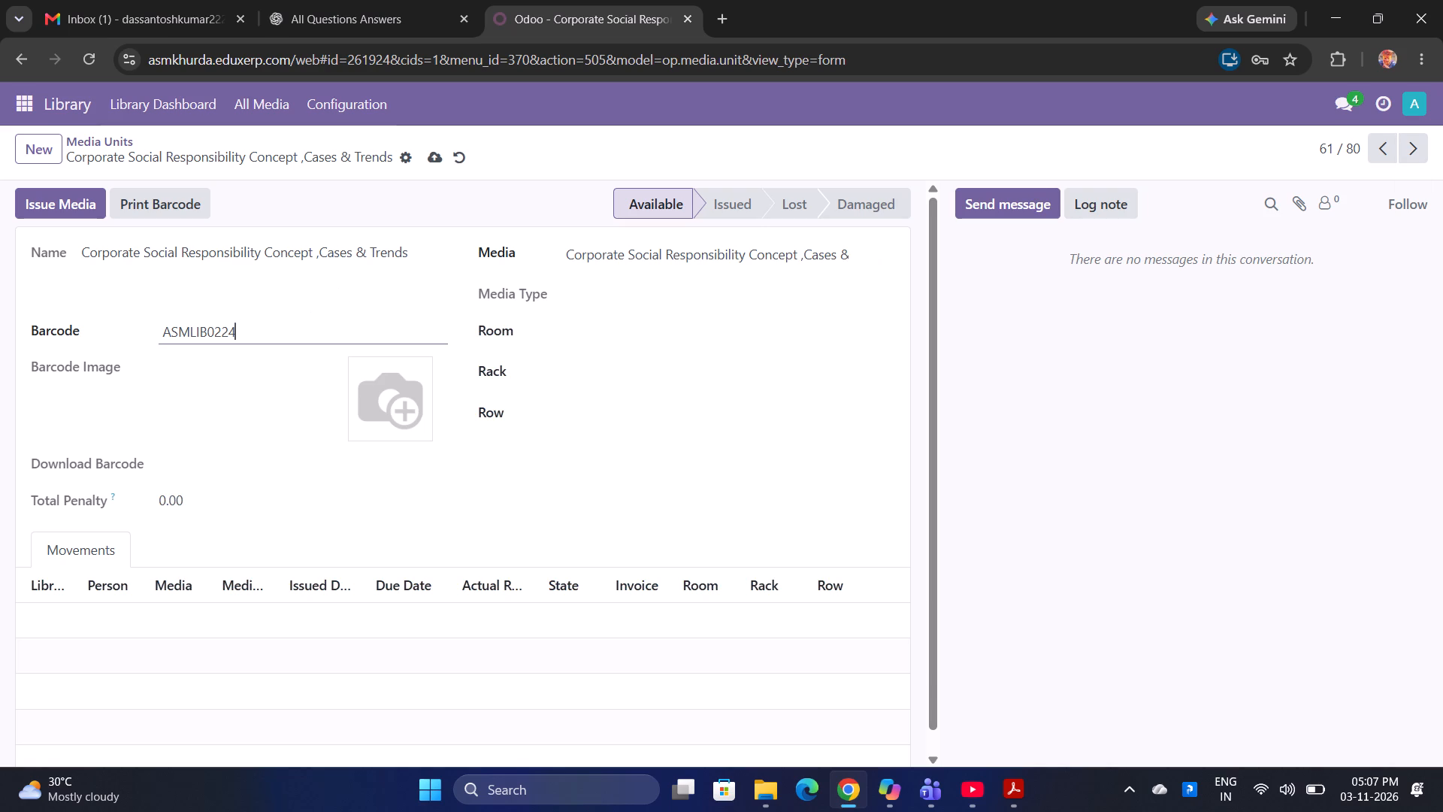
pyautogui.click(429, 156)
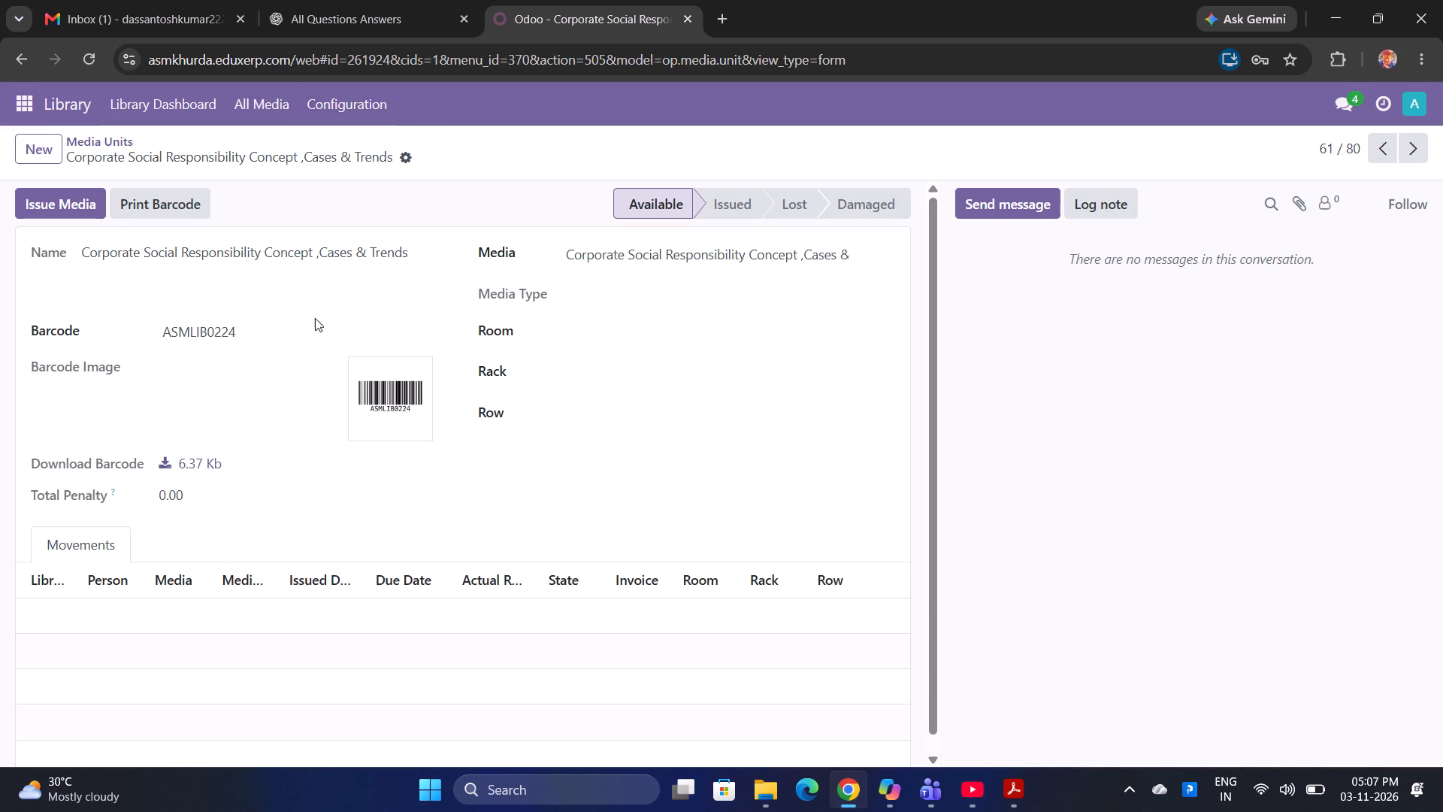
pyautogui.click(306, 331)
pyautogui.press('1')
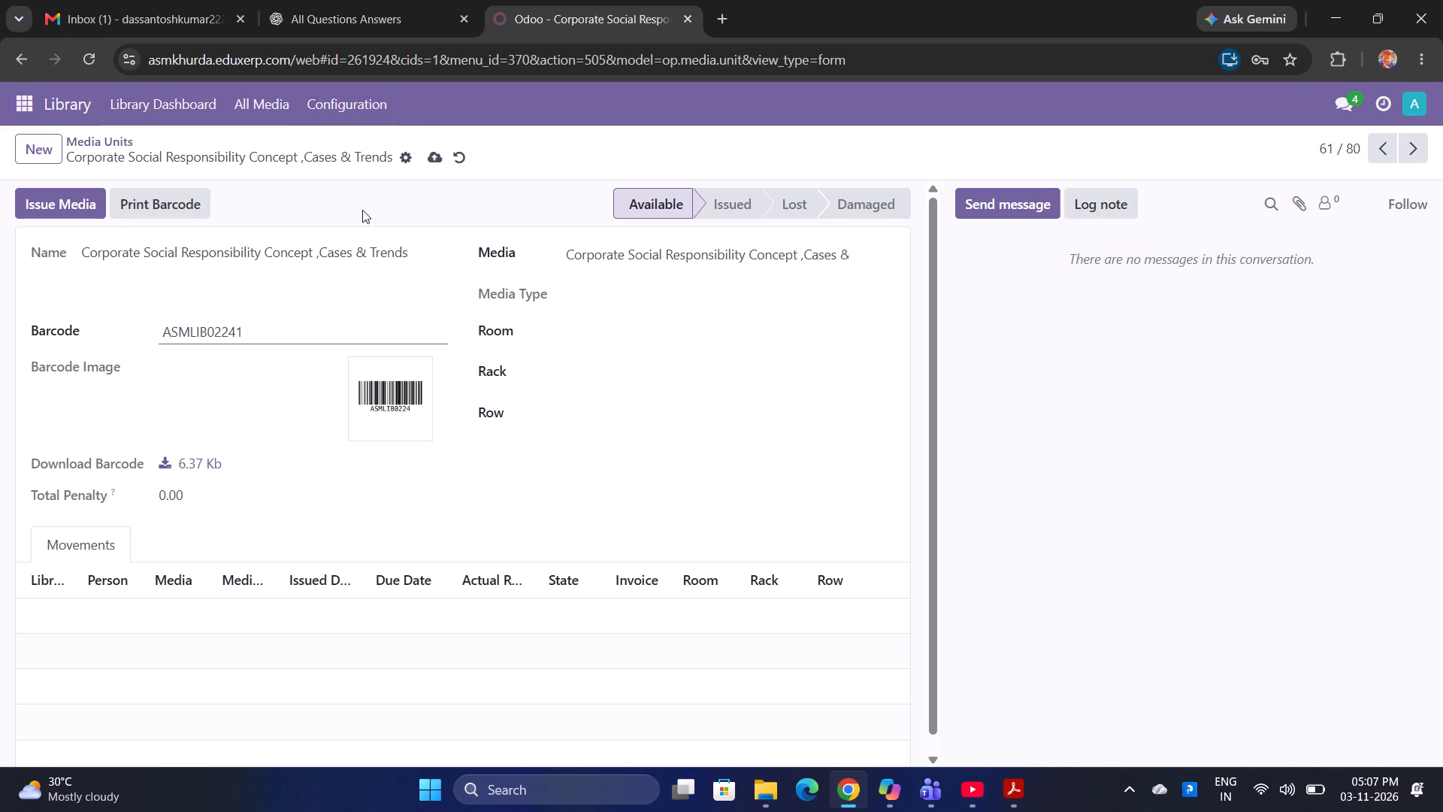
pyautogui.click(434, 151)
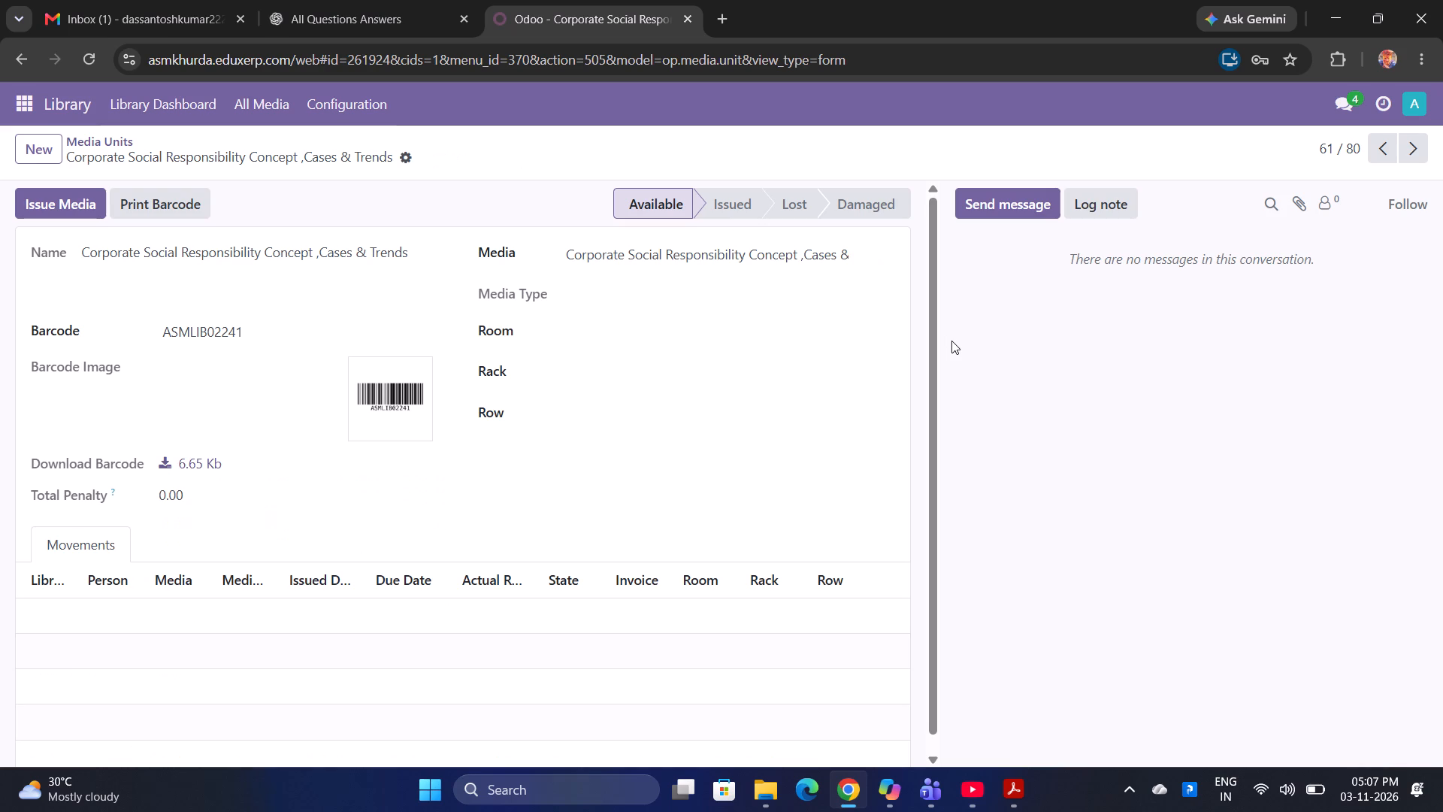
# On the next media unit, save the barcode shortened to ASMLIB0224, then restore it to ASMLIB02245 and save.
pyautogui.click(1419, 142)
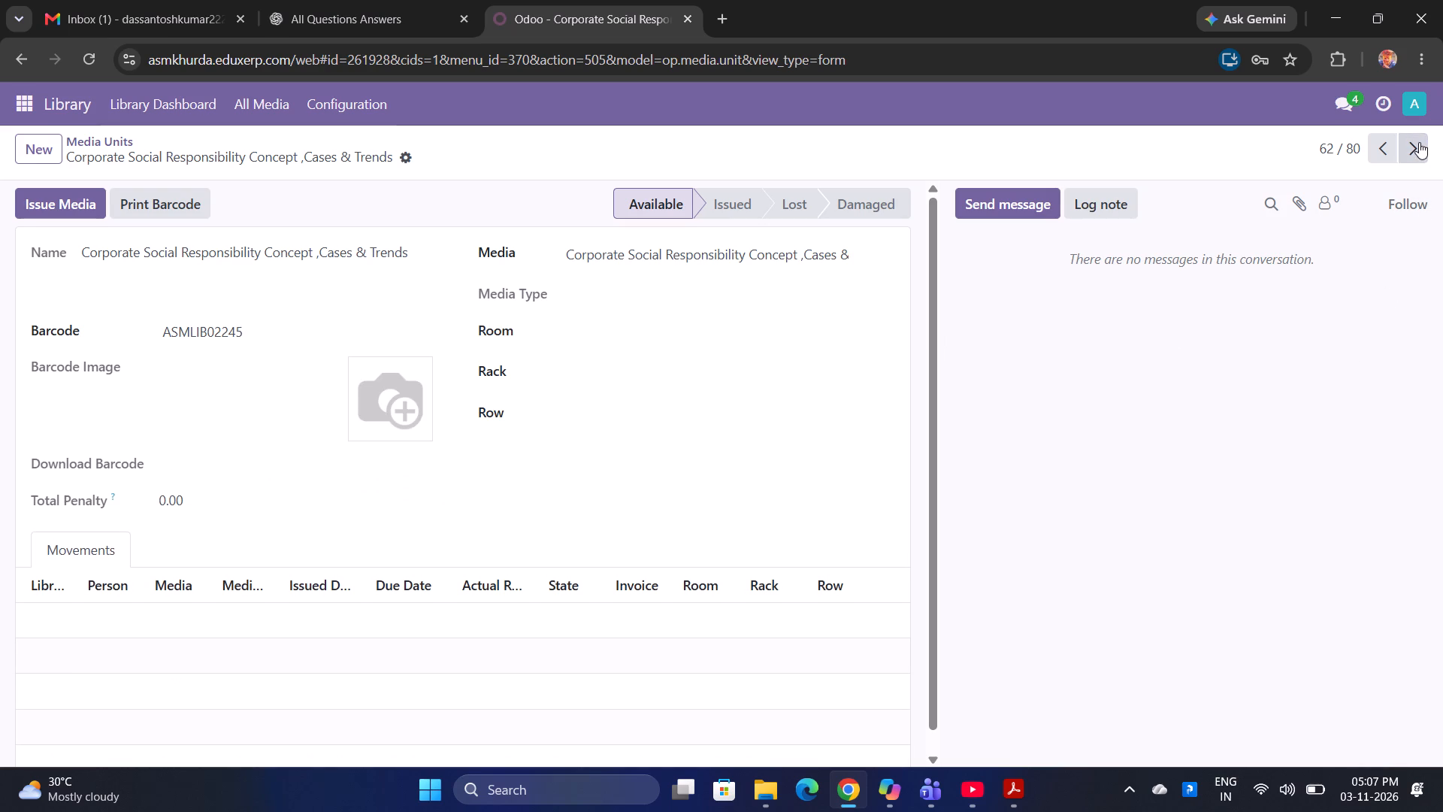
pyautogui.click(359, 338)
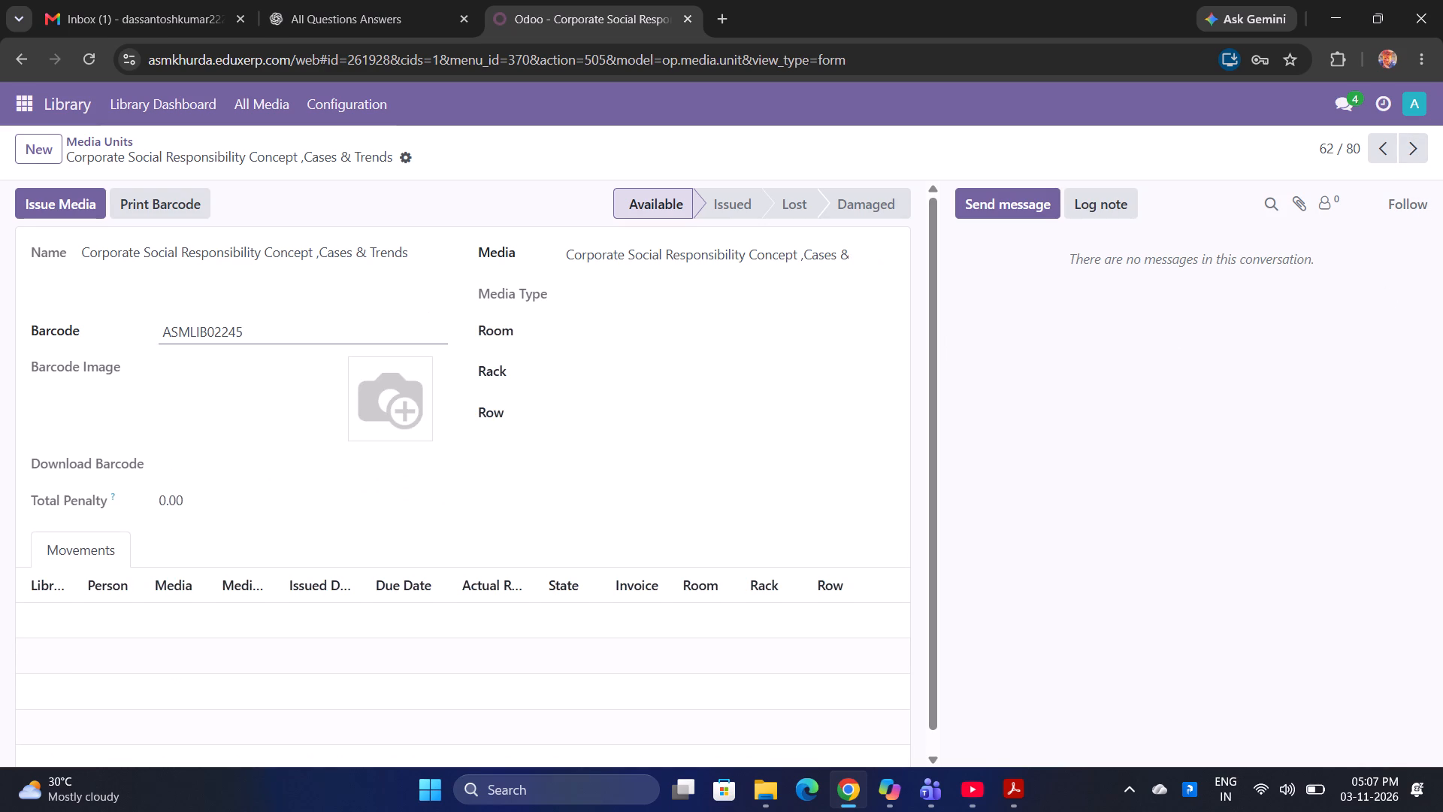
pyautogui.press('BackSpace')
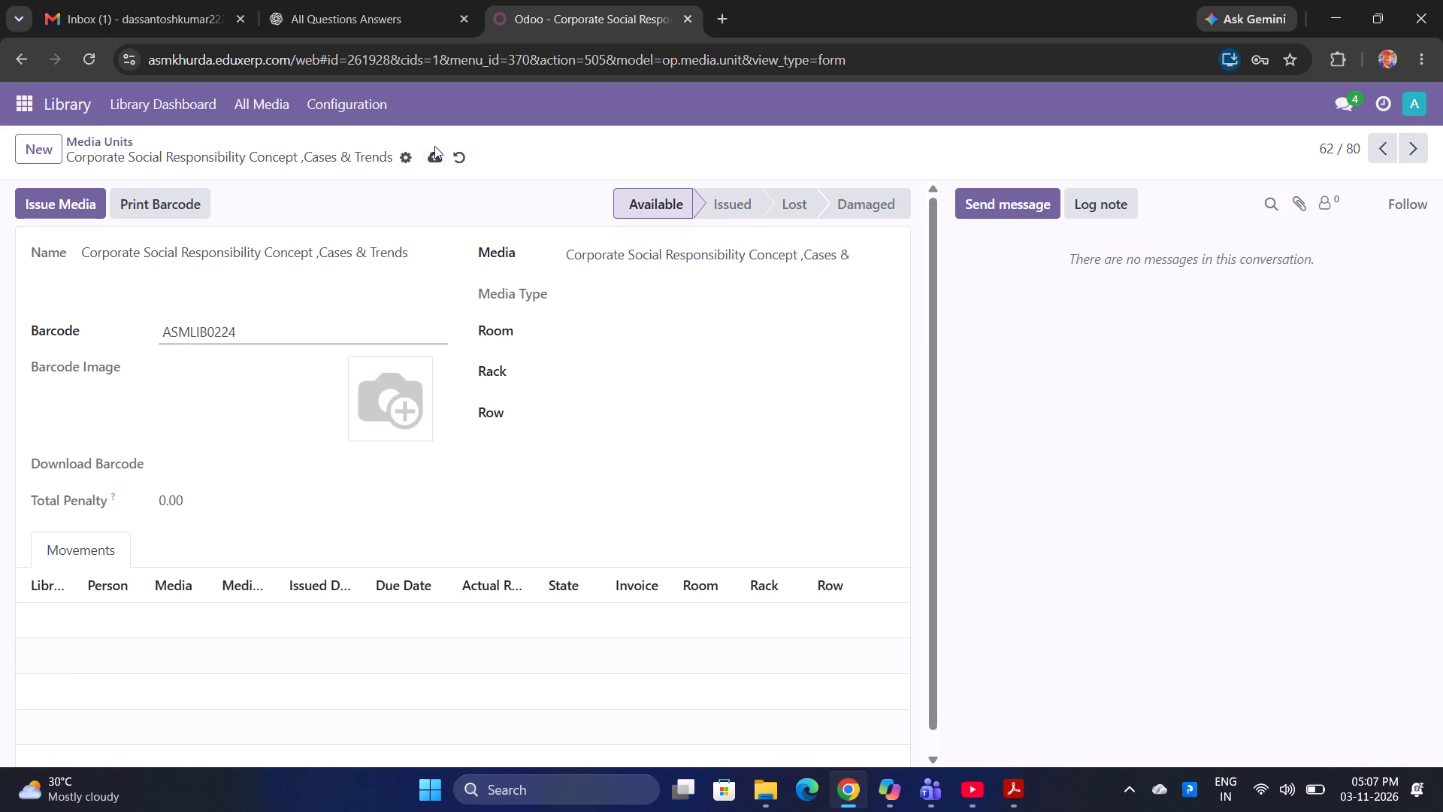
pyautogui.click(433, 147)
pyautogui.click(434, 158)
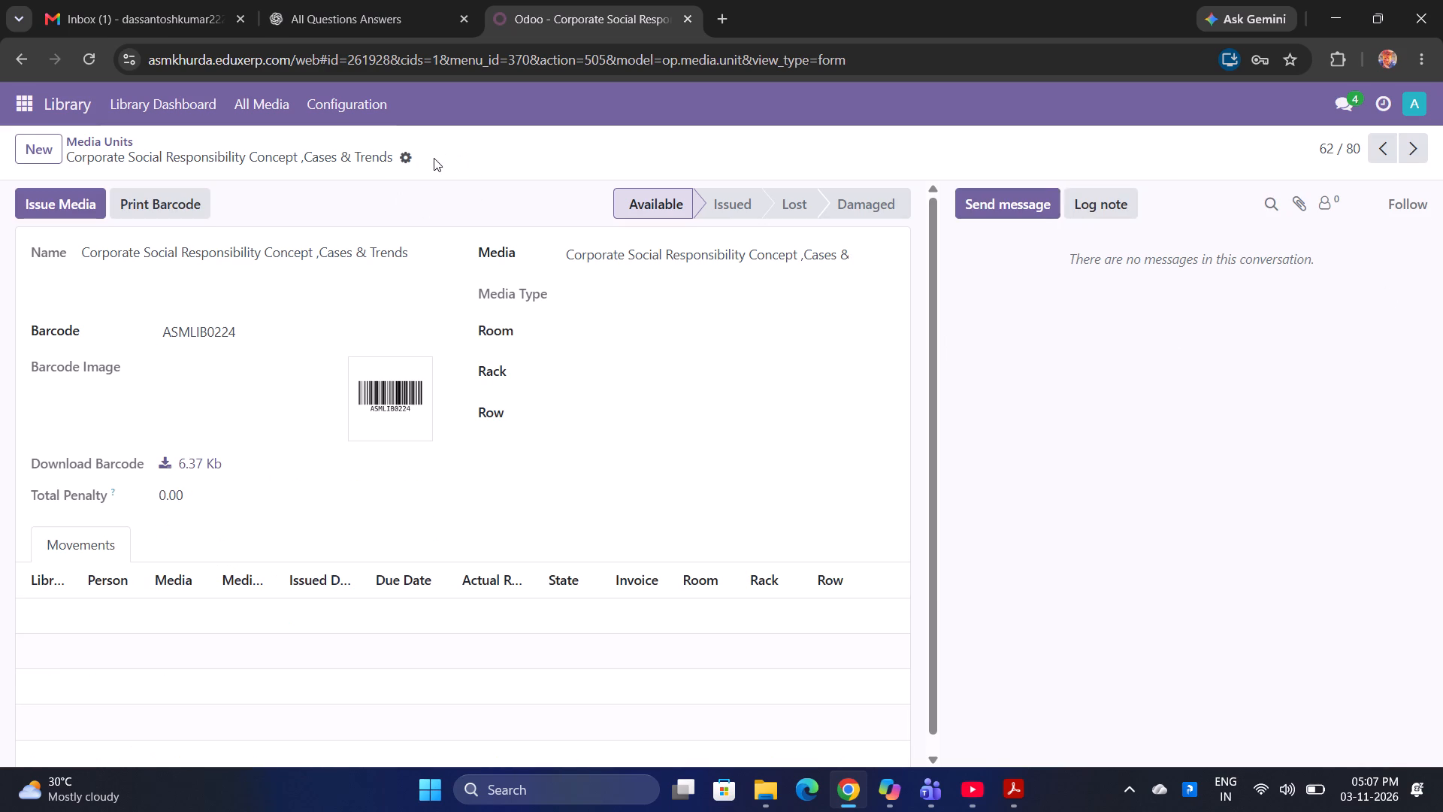
pyautogui.click(296, 322)
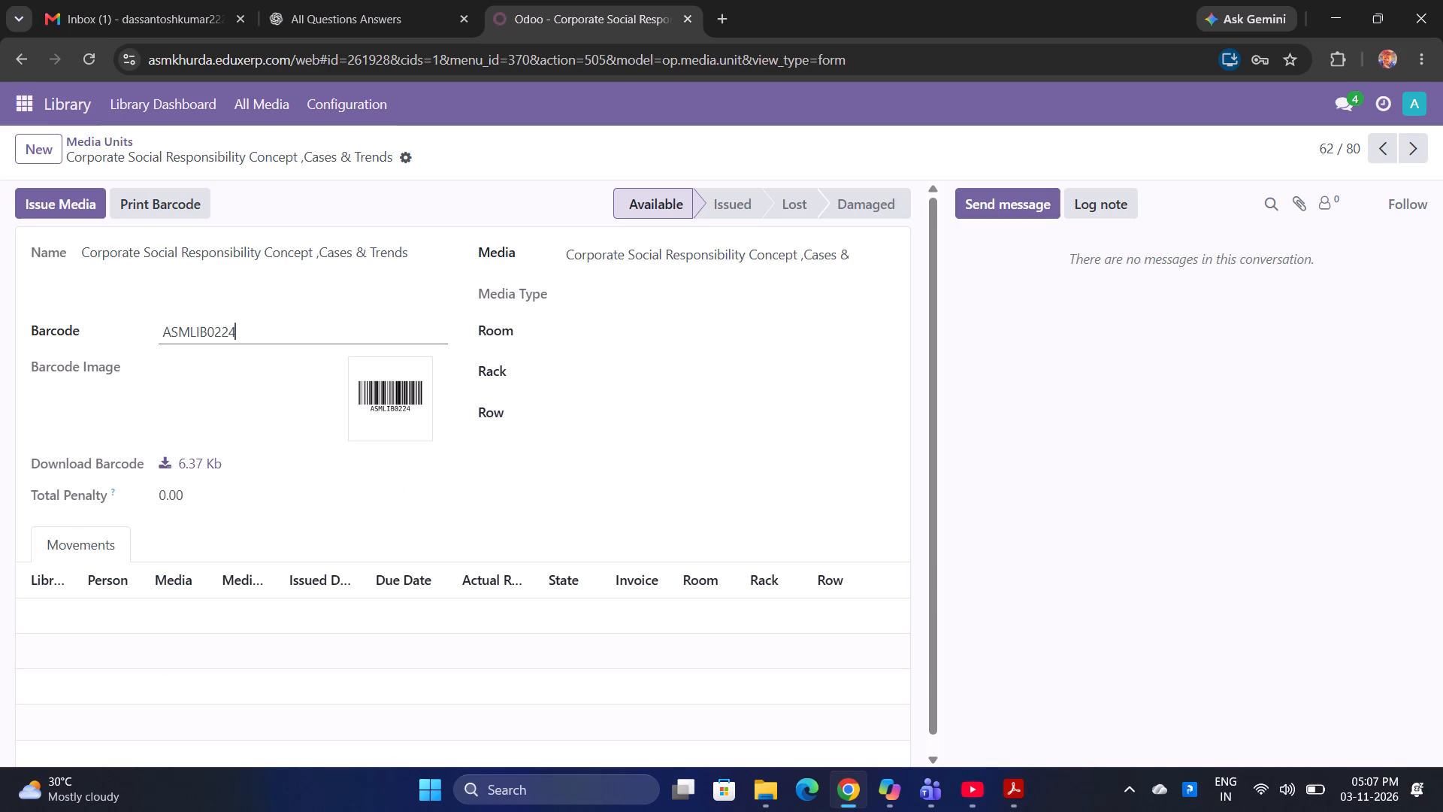
pyautogui.press('5')
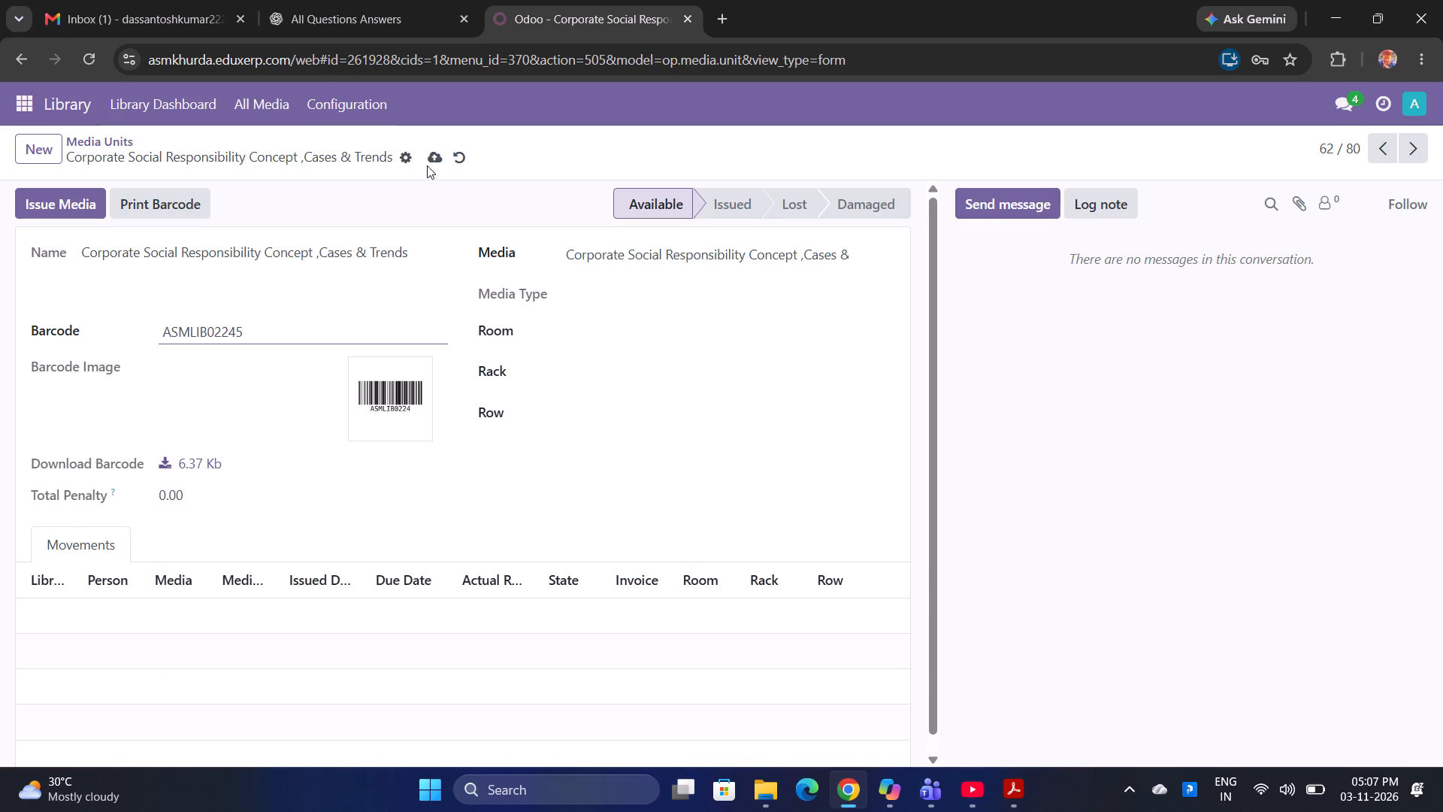
pyautogui.click(430, 157)
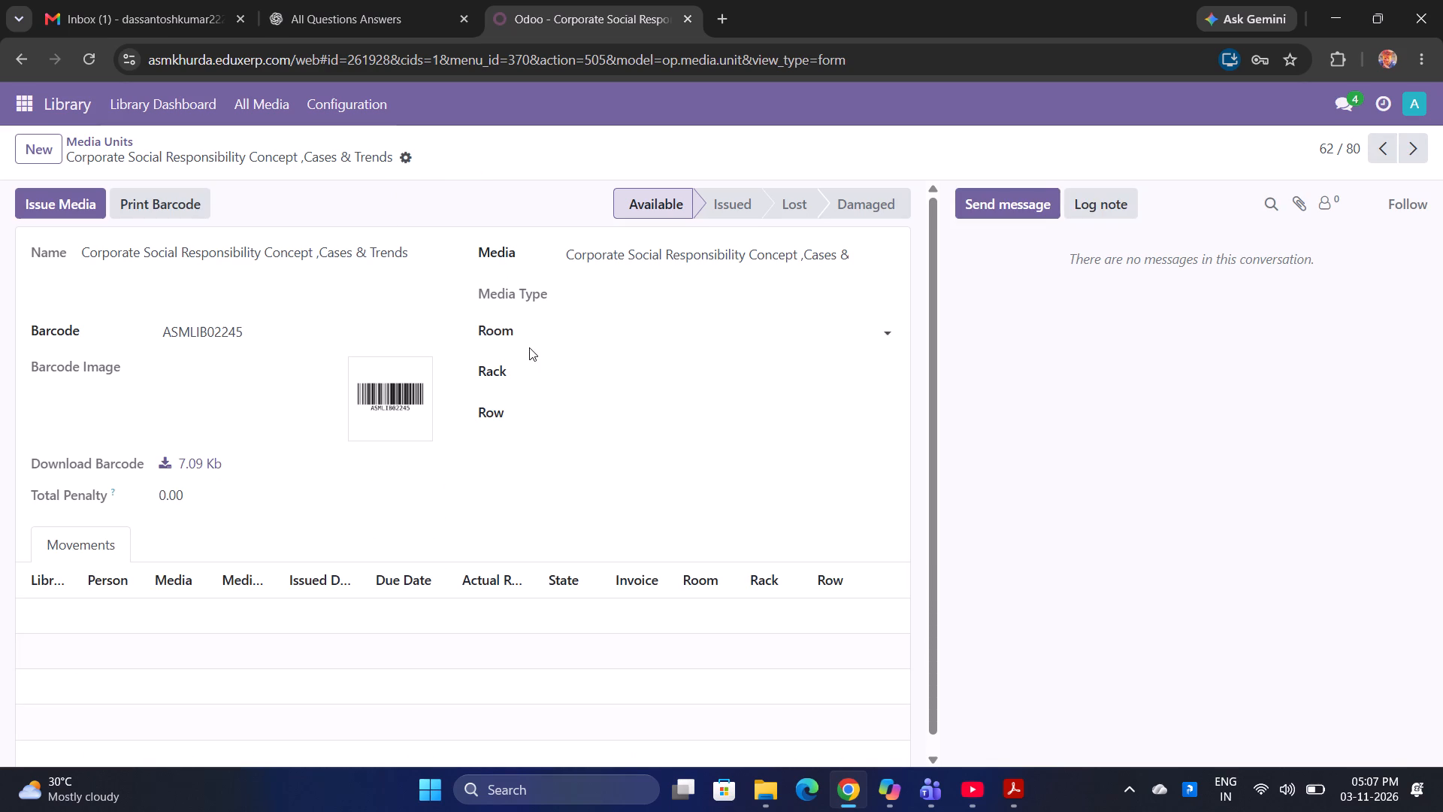
# Advance to the Cost & Management Accounting - TAXMAN unit, save its barcode as ASMLIB0090, then re-enter it as ASMLIB00905 and save.
pyautogui.click(1414, 141)
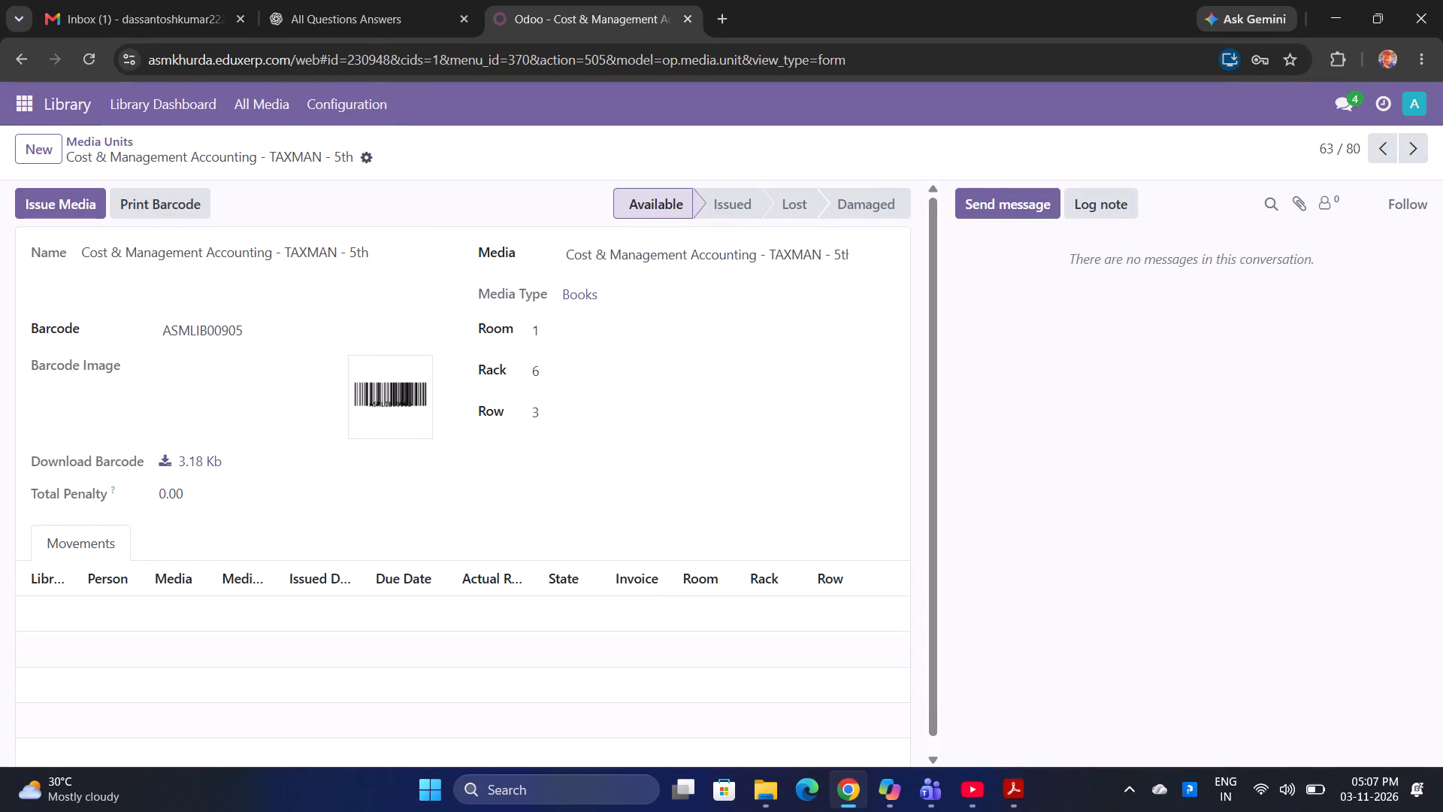
pyautogui.click(393, 335)
pyautogui.press('BackSpace')
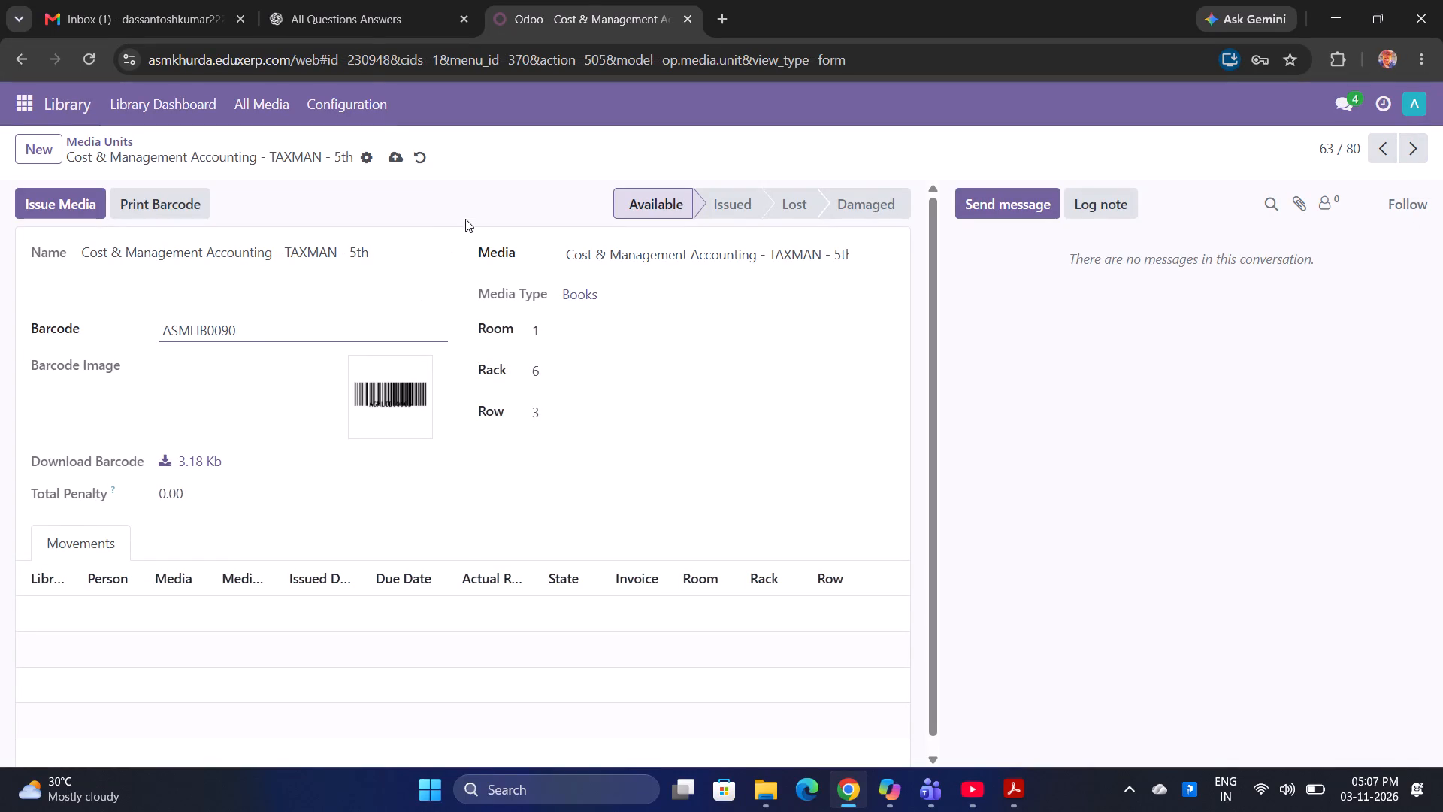
pyautogui.click(394, 156)
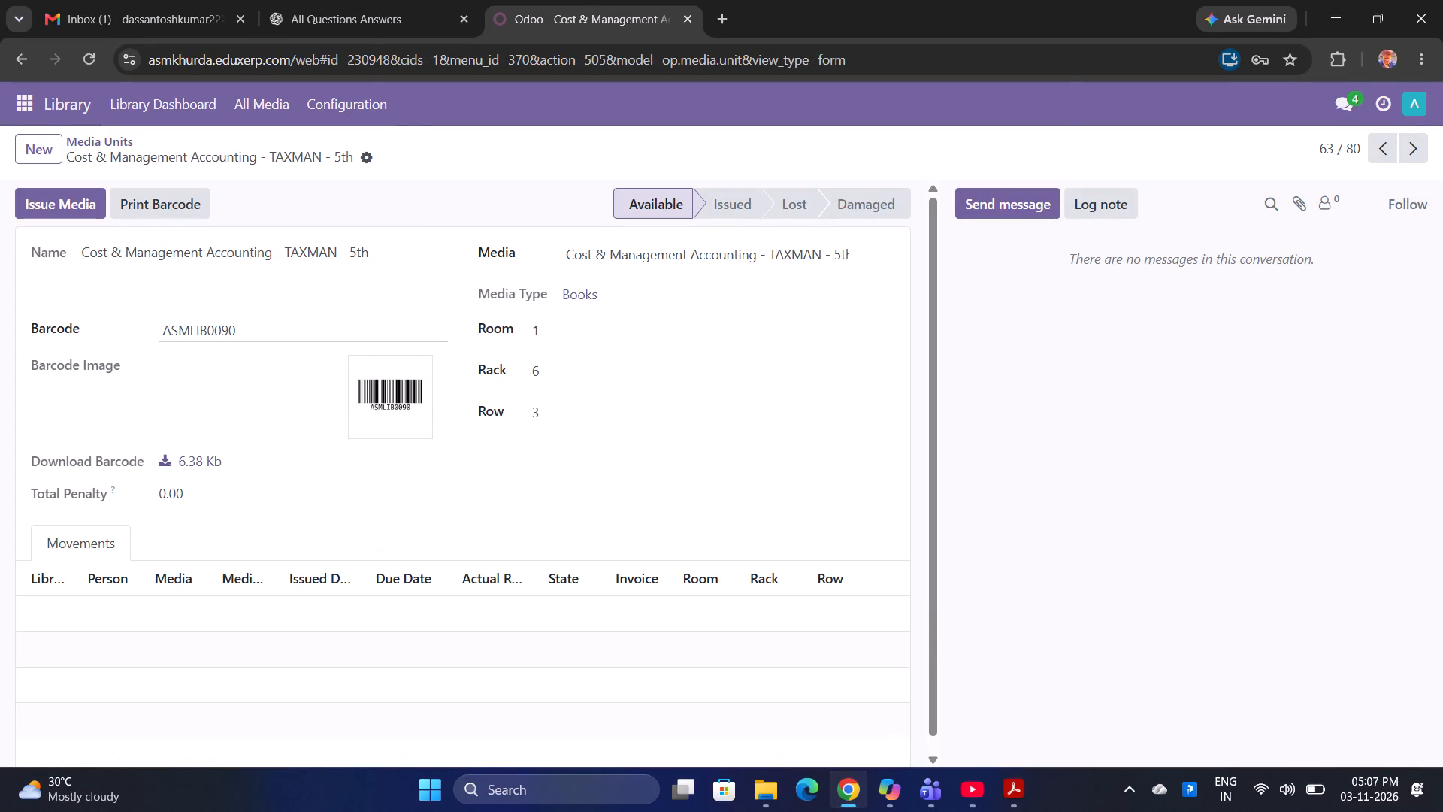
pyautogui.click(281, 327)
pyautogui.press('5')
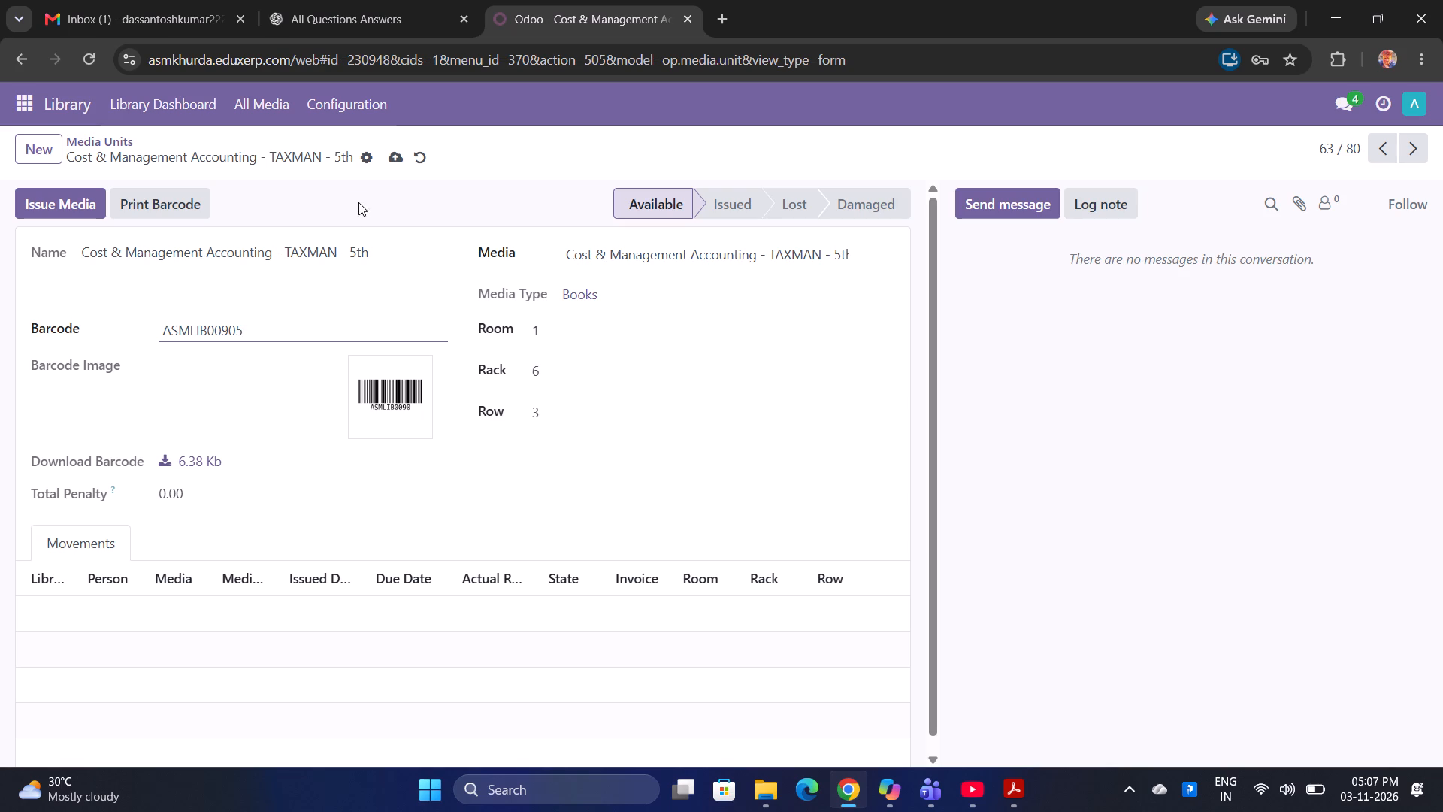
pyautogui.click(392, 158)
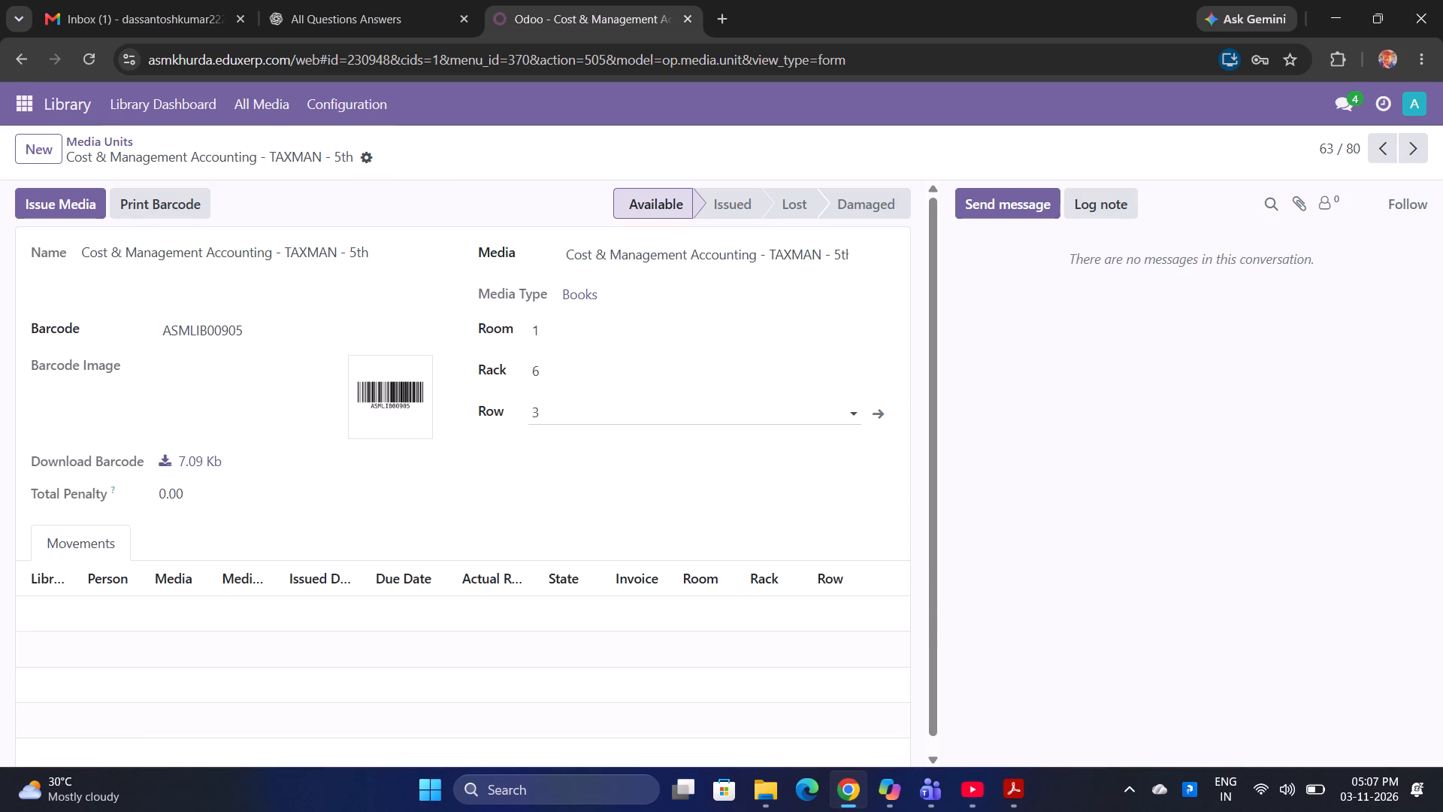
# Go to the Cost Accounting media unit, save its barcode as ASMLIB0163, then re-enter it as ASMLIB01636 and save.
pyautogui.click(1414, 147)
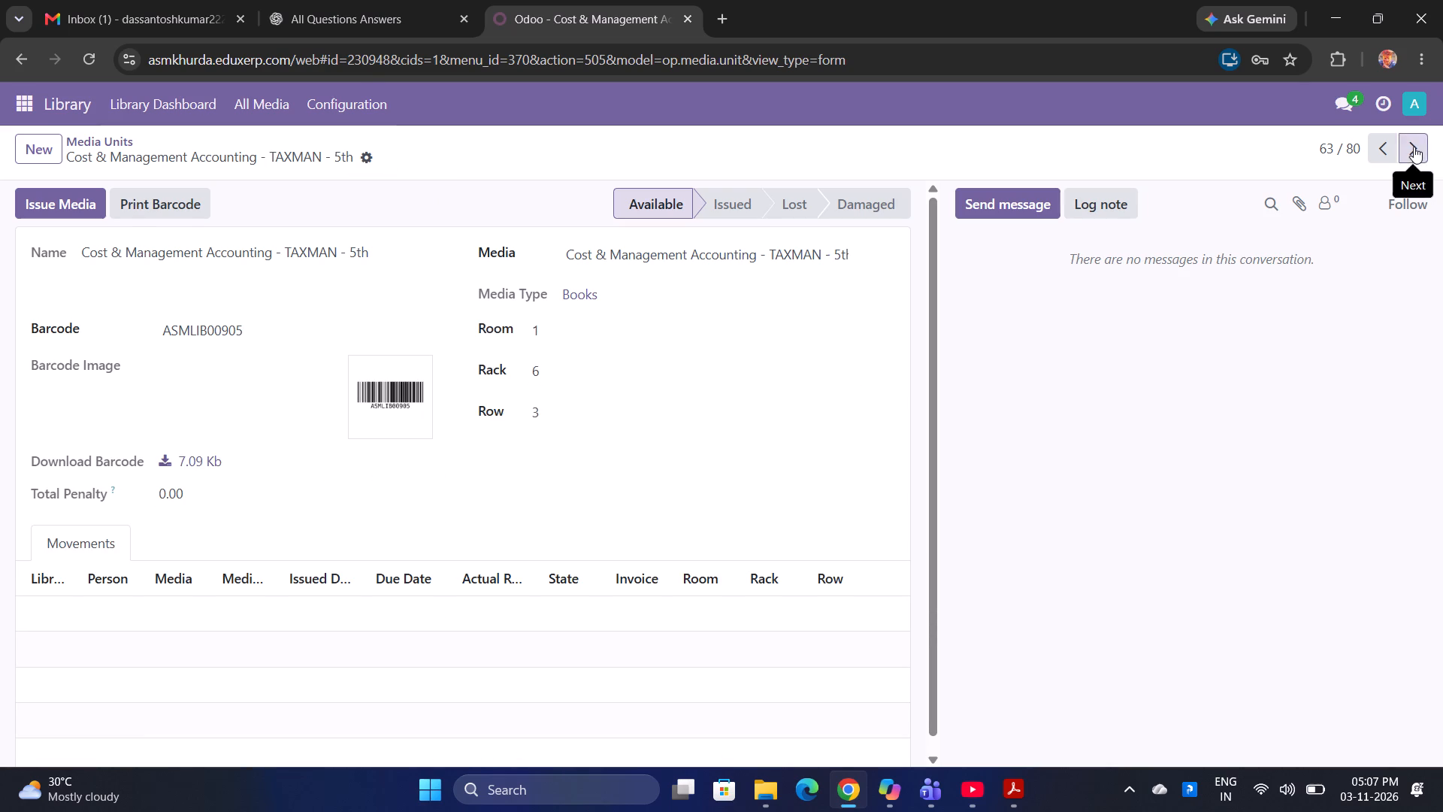
pyautogui.click(351, 335)
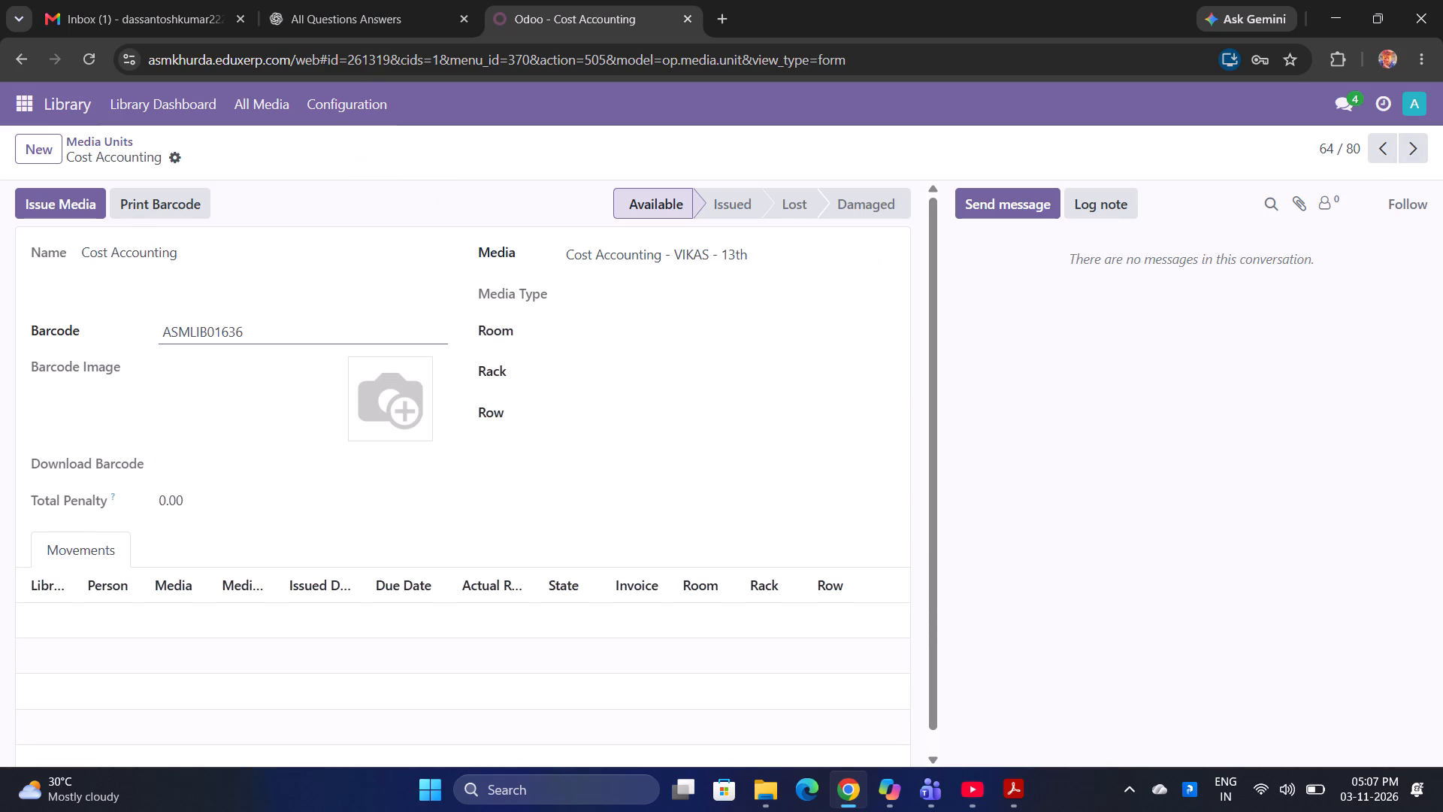
pyautogui.press('BackSpace')
pyautogui.click(201, 153)
pyautogui.click(255, 331)
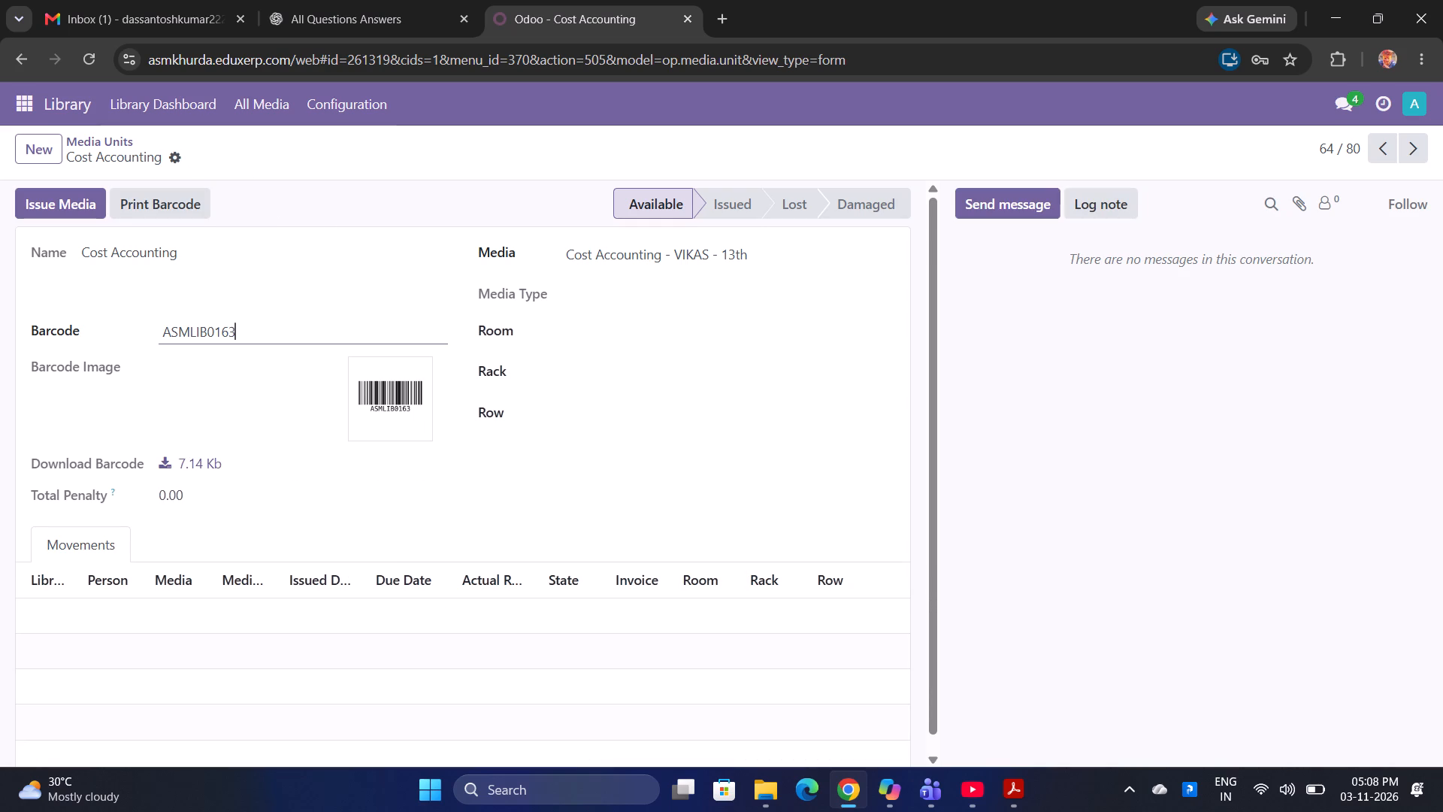
pyautogui.press('6')
pyautogui.click(201, 155)
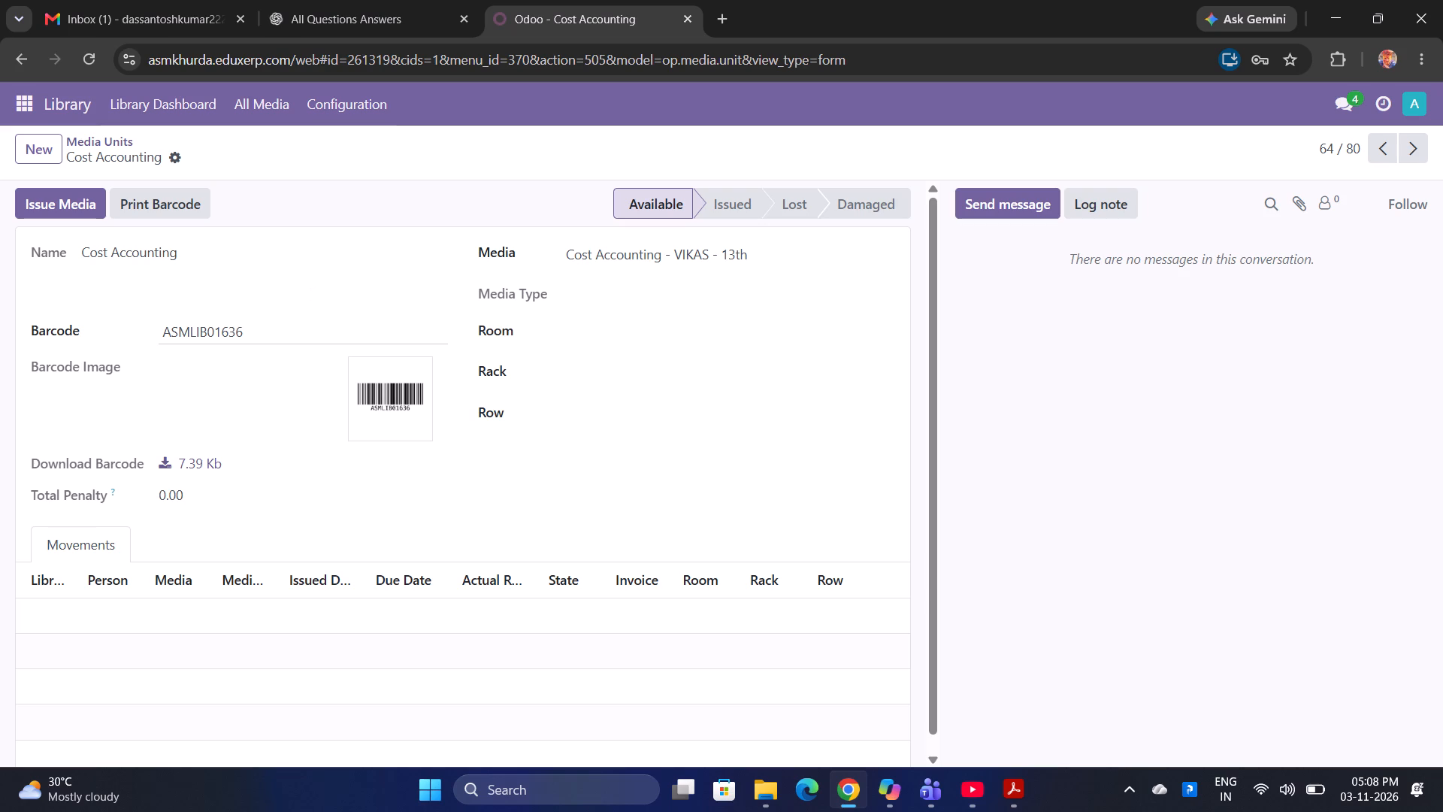
# Go to the next Cost Accounting unit (VIKAS - 25th), save its barcode as ASMLIB0163, then re-enter it as ASMLIB01639 and save.
pyautogui.click(1414, 142)
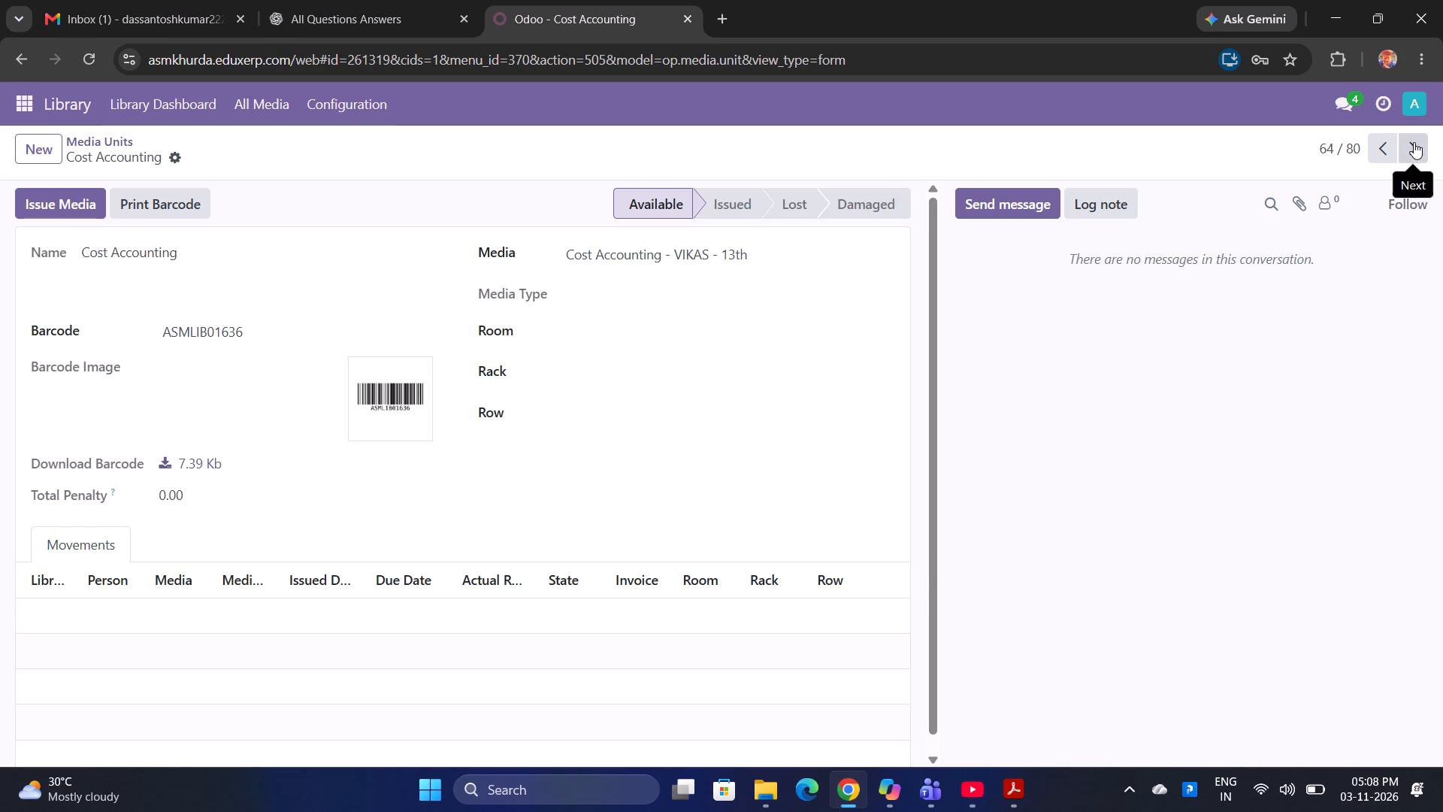
pyautogui.click(305, 341)
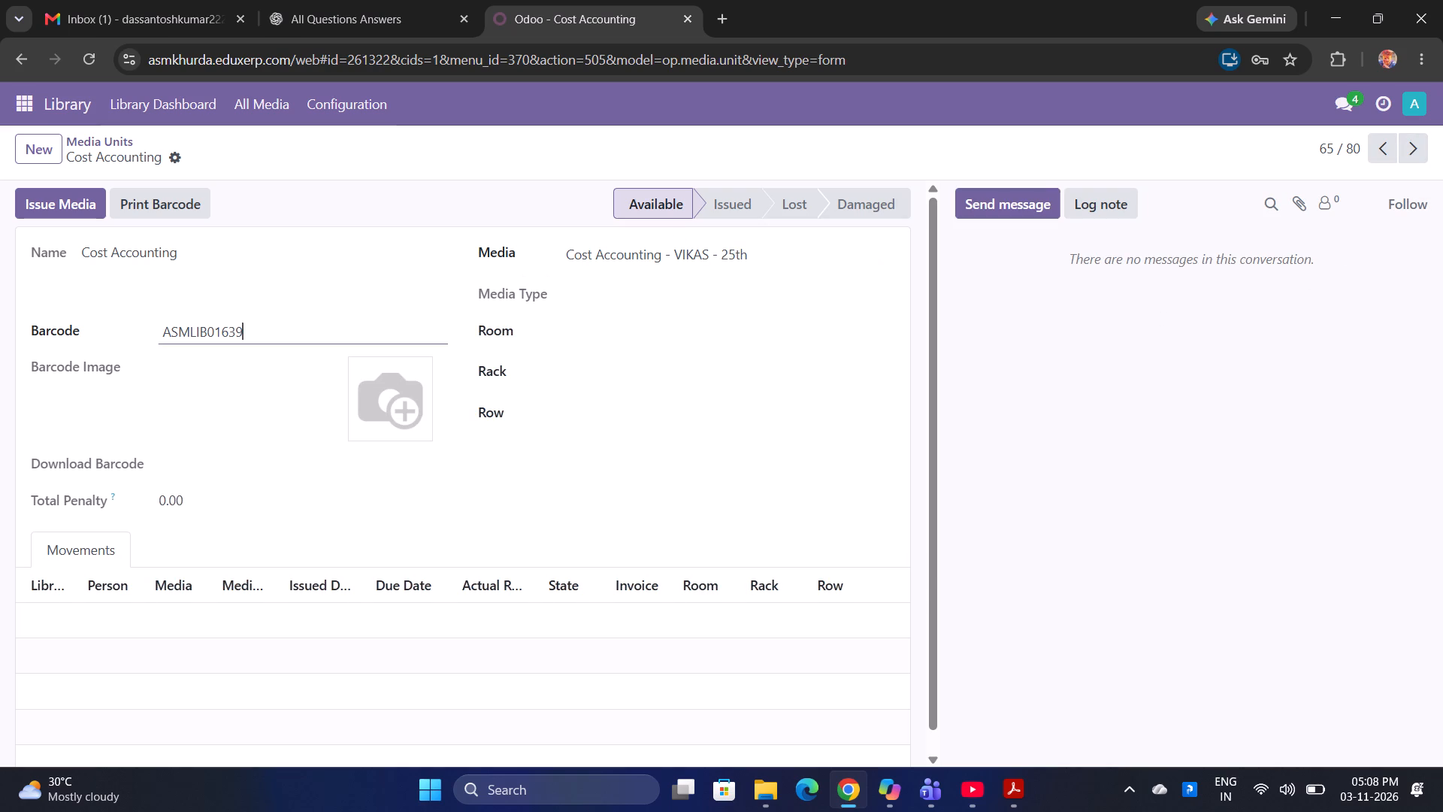
pyautogui.press('BackSpace')
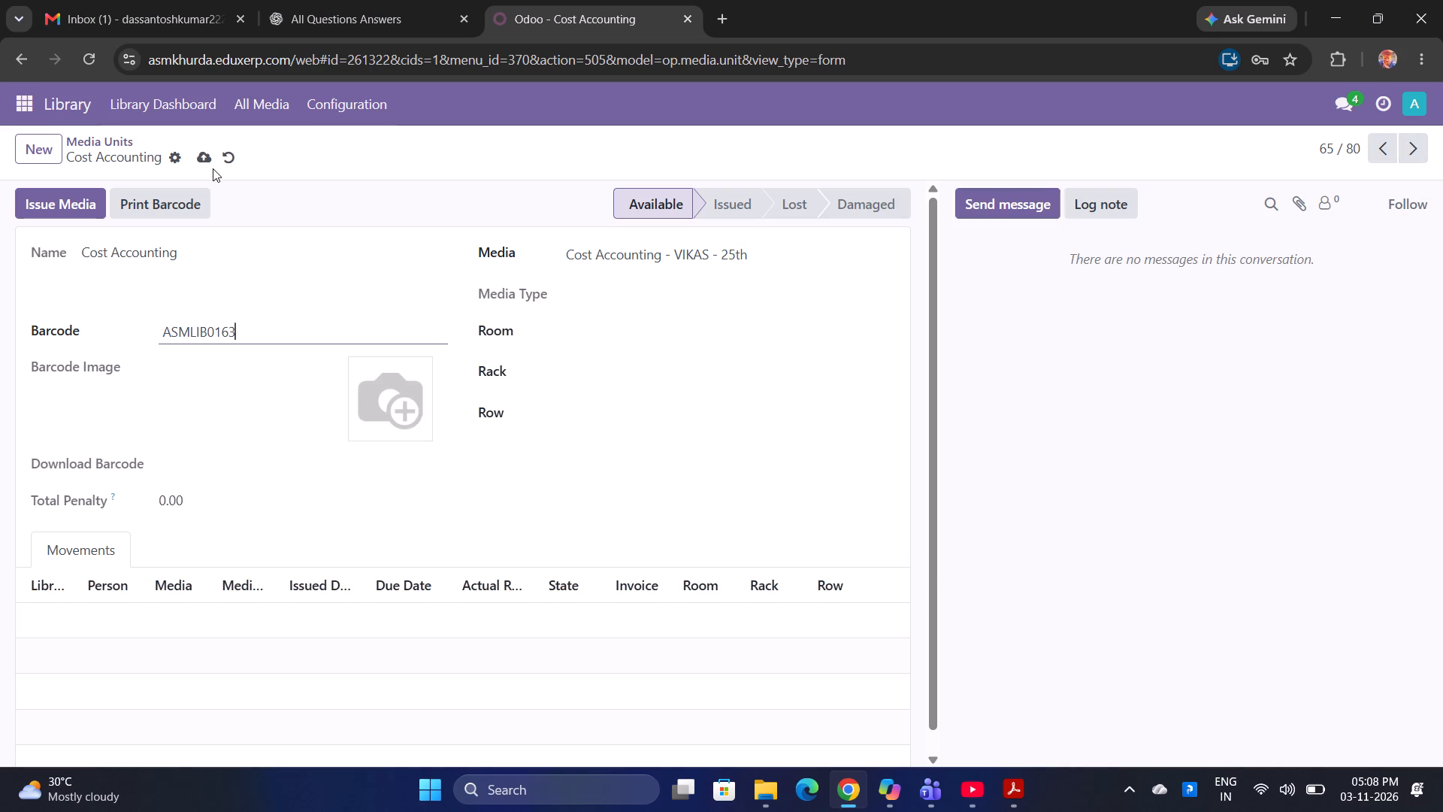
pyautogui.click(203, 157)
pyautogui.click(270, 336)
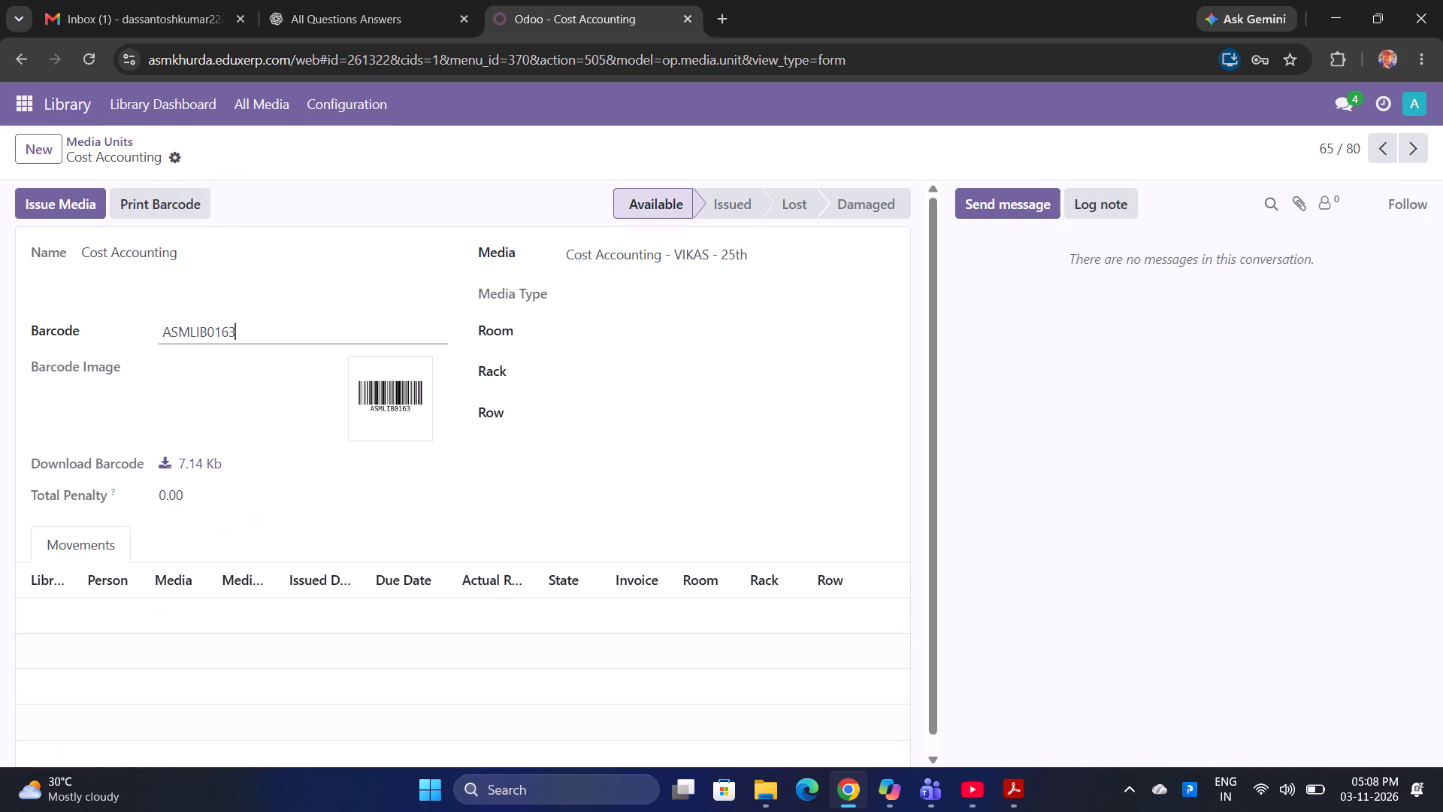
pyautogui.press('9')
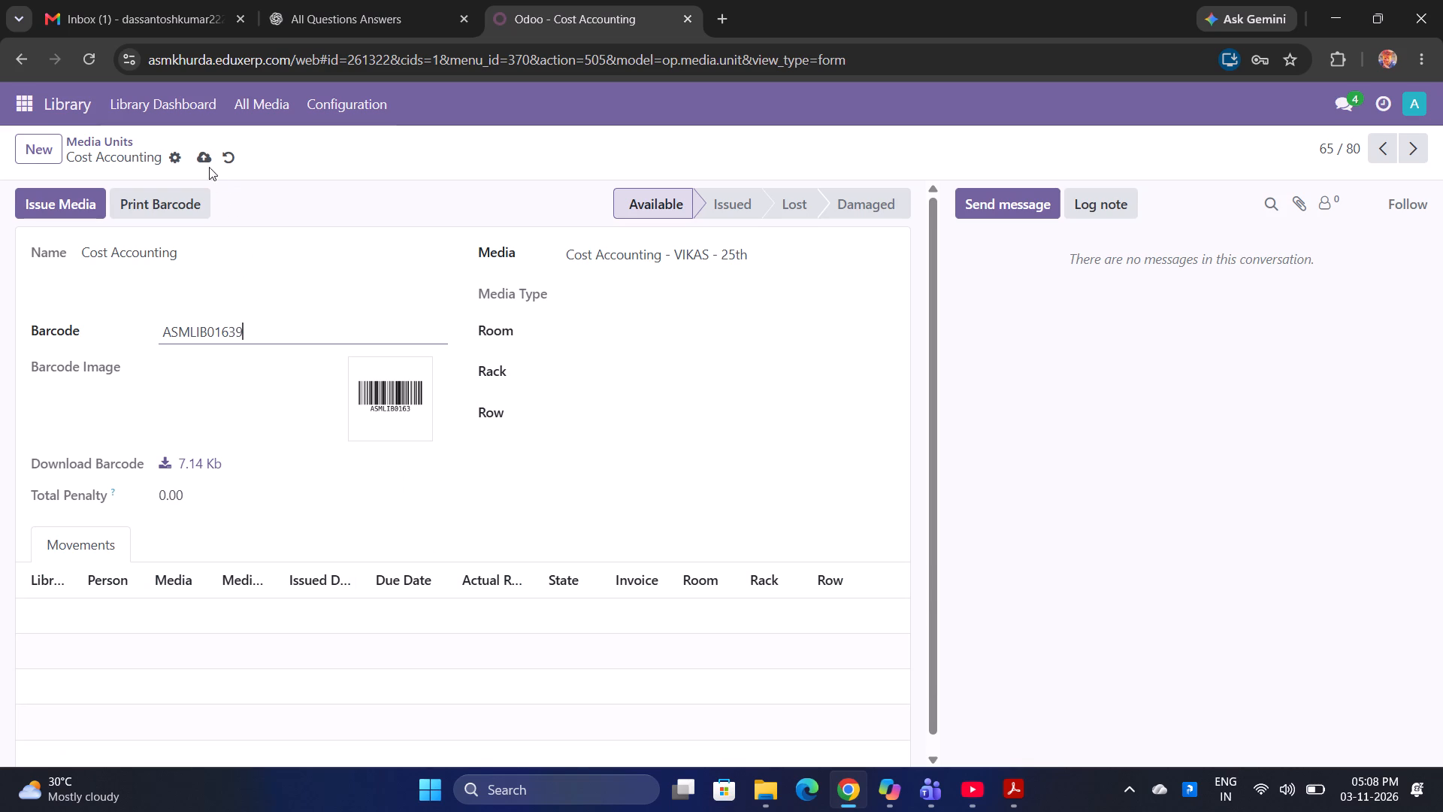
pyautogui.click(202, 155)
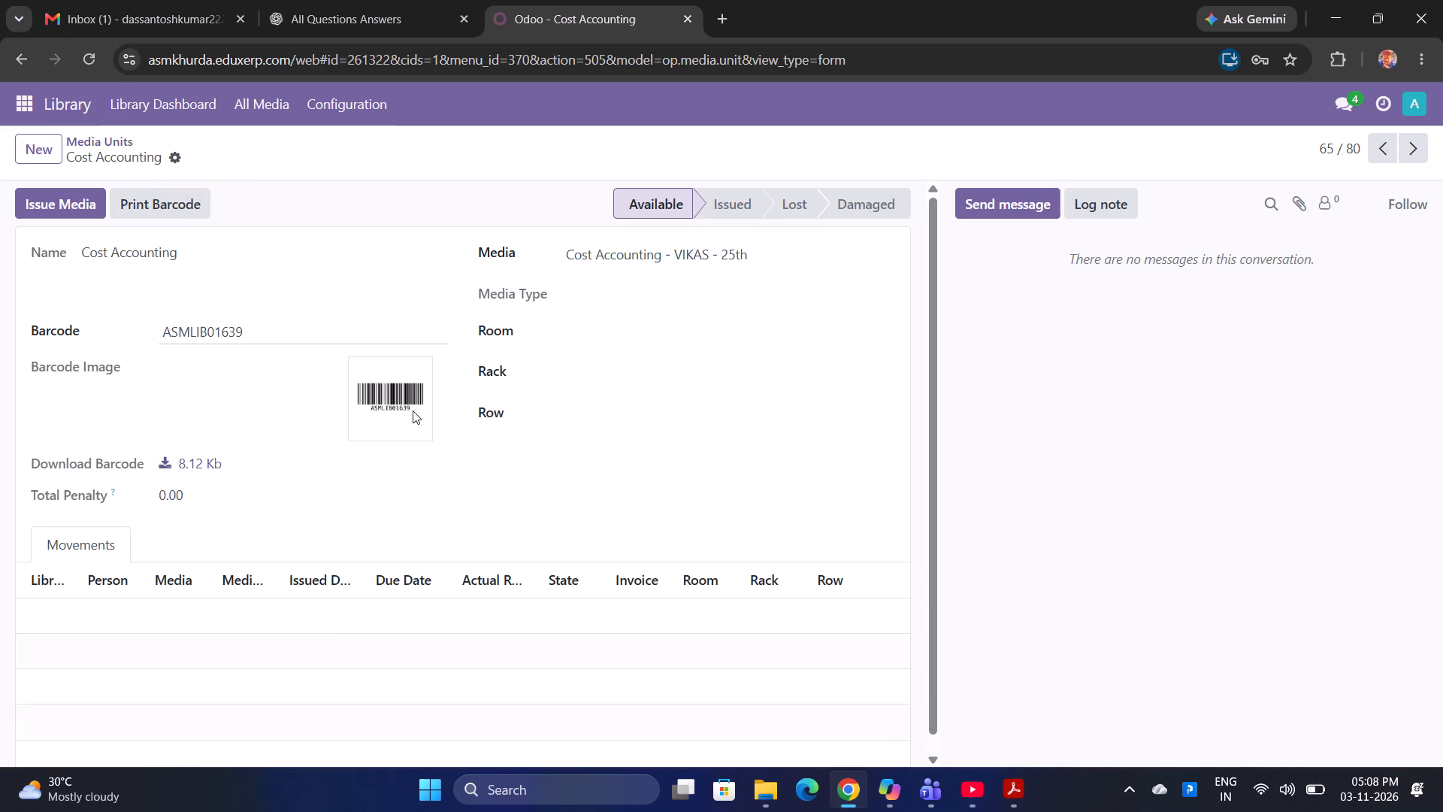
# Advance to the next VIKAS - 25th unit, save its barcode as ASMLIB0163, then re-enter it as ASMLIB01638 and save.
pyautogui.click(1411, 141)
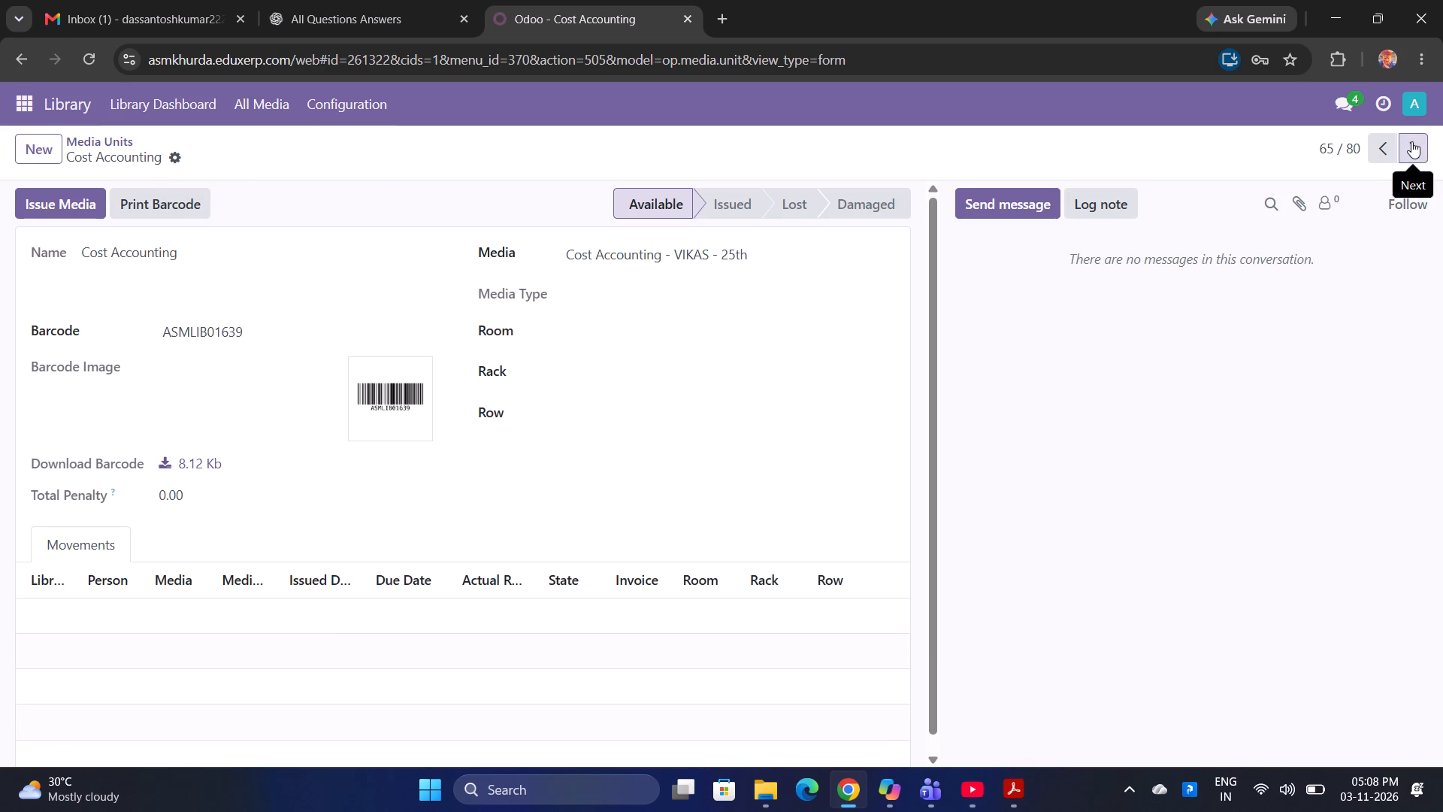
pyautogui.click(327, 323)
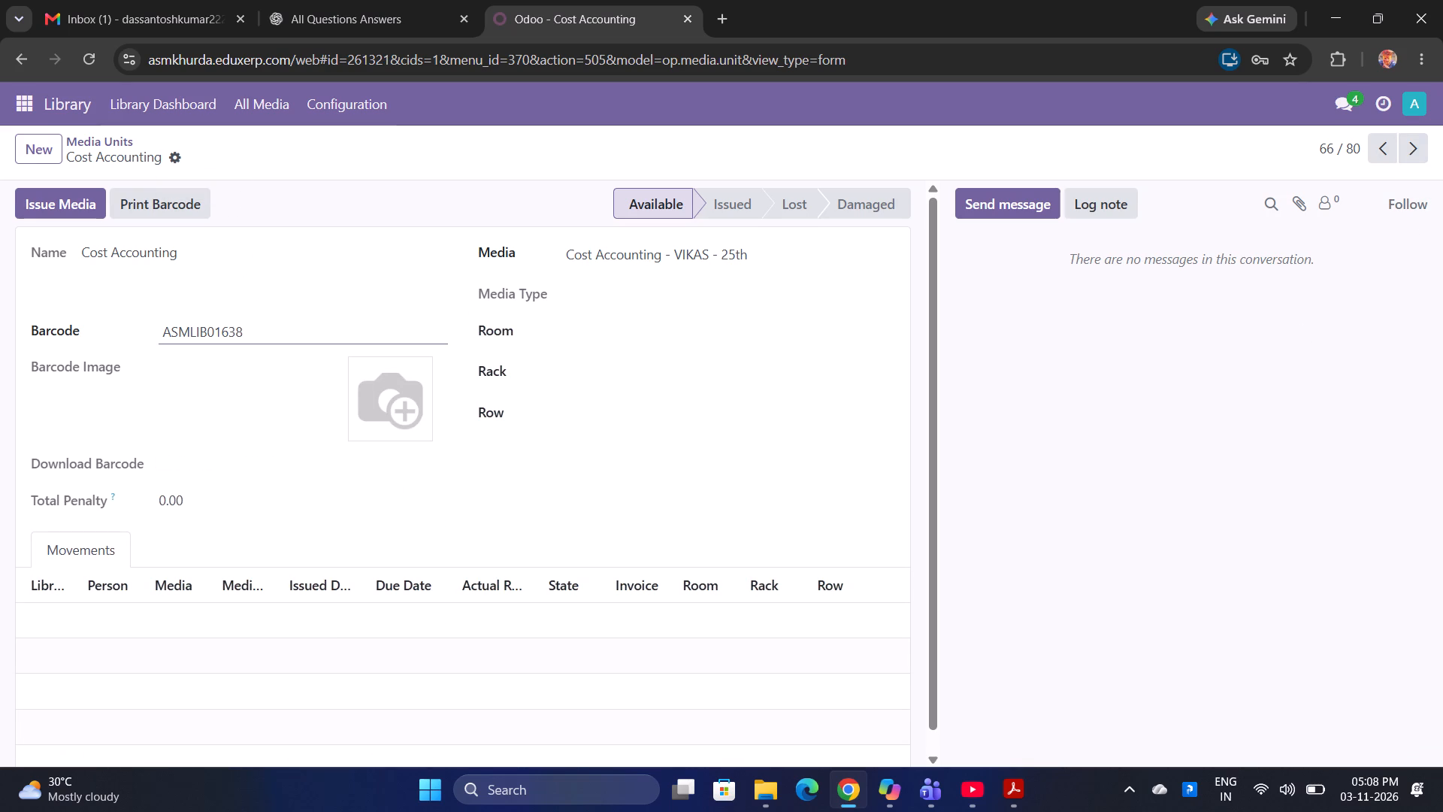
pyautogui.press('BackSpace')
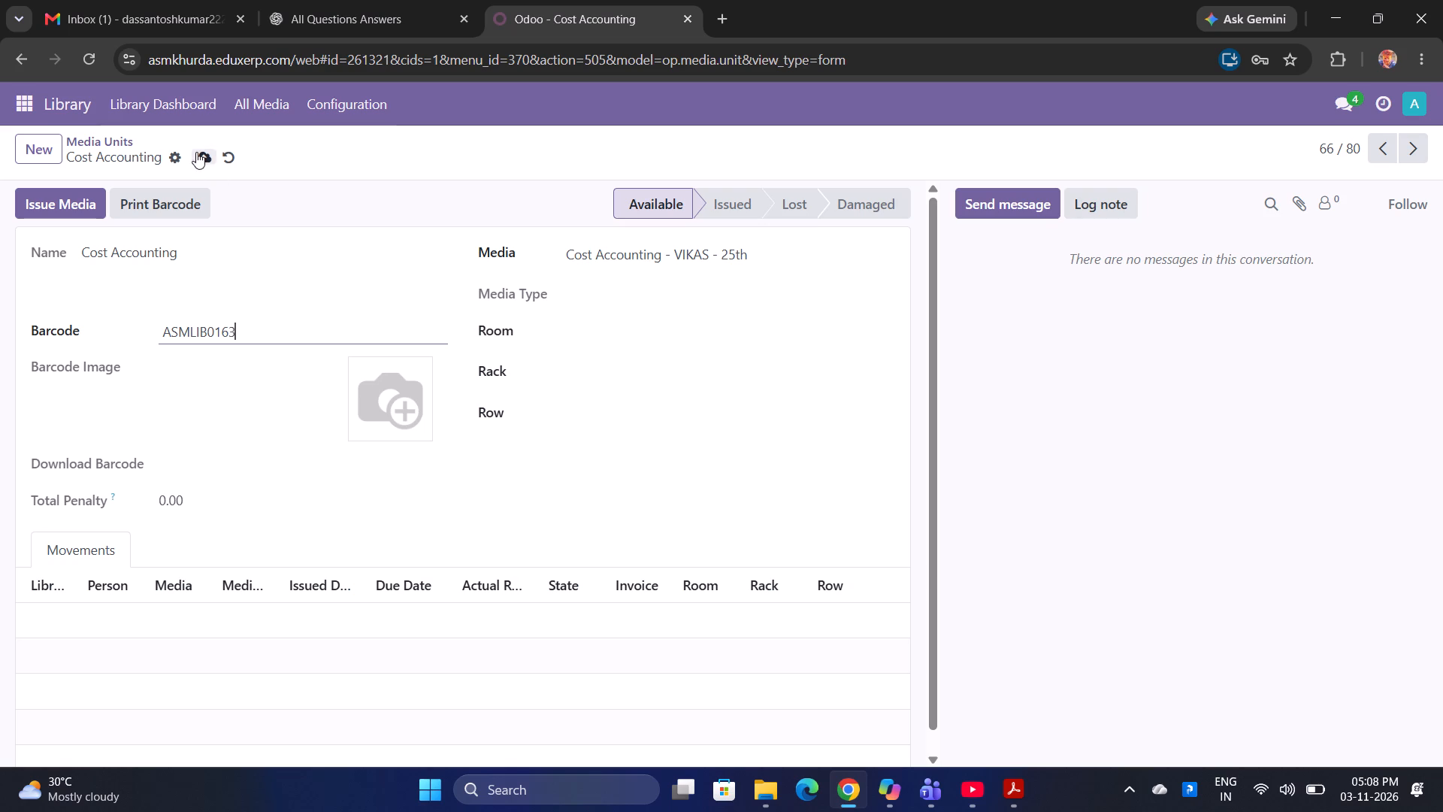
pyautogui.click(204, 155)
pyautogui.click(258, 332)
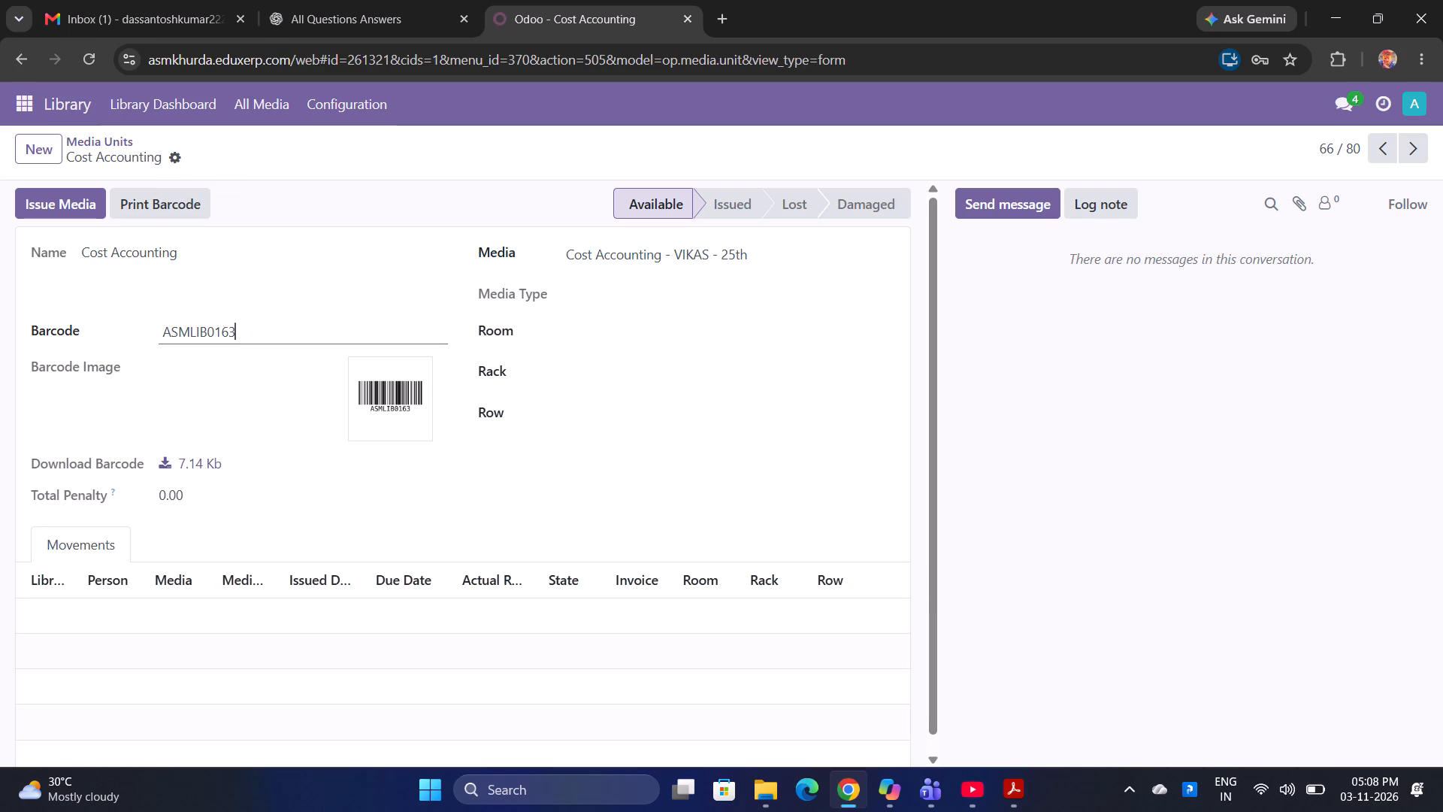
pyautogui.press('8')
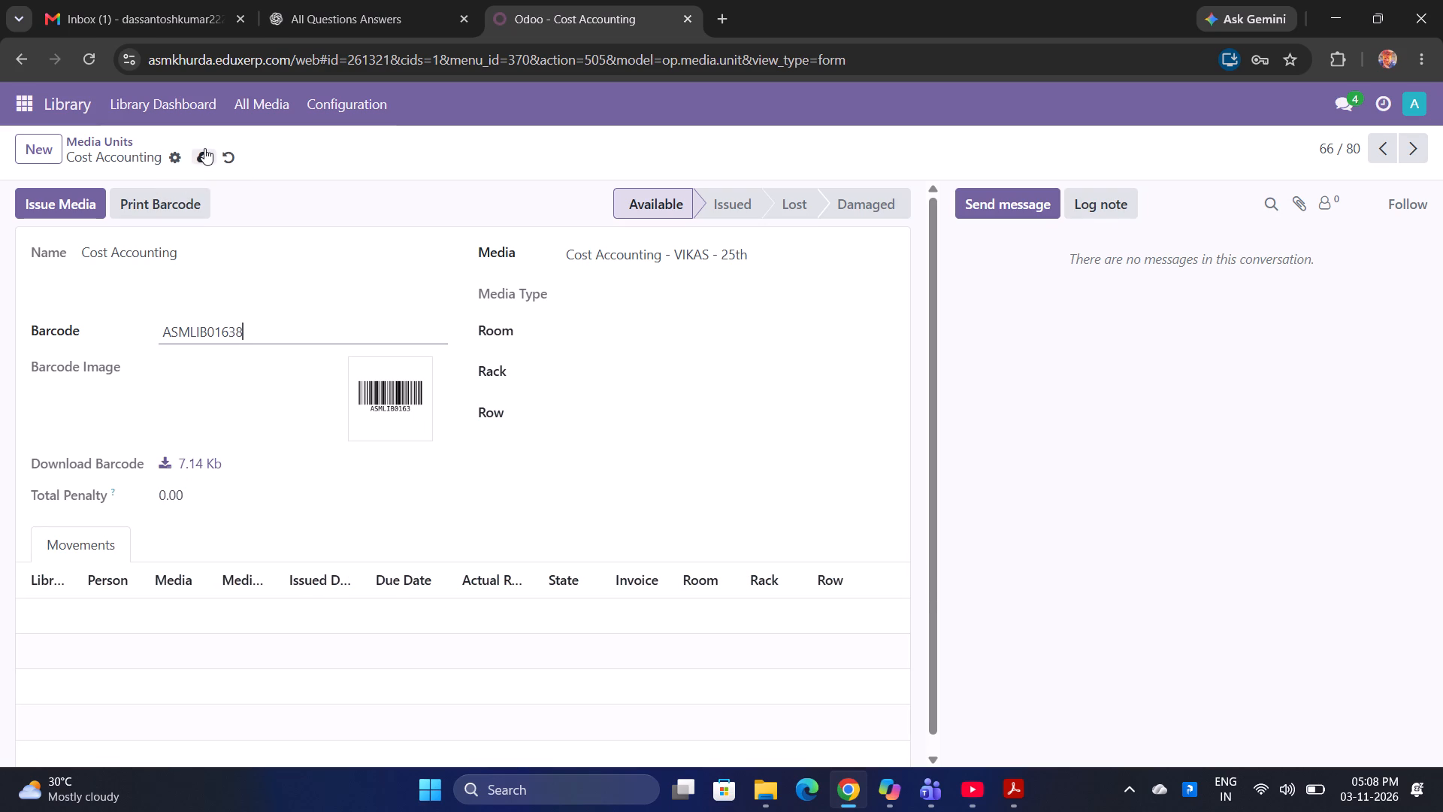
pyautogui.click(204, 150)
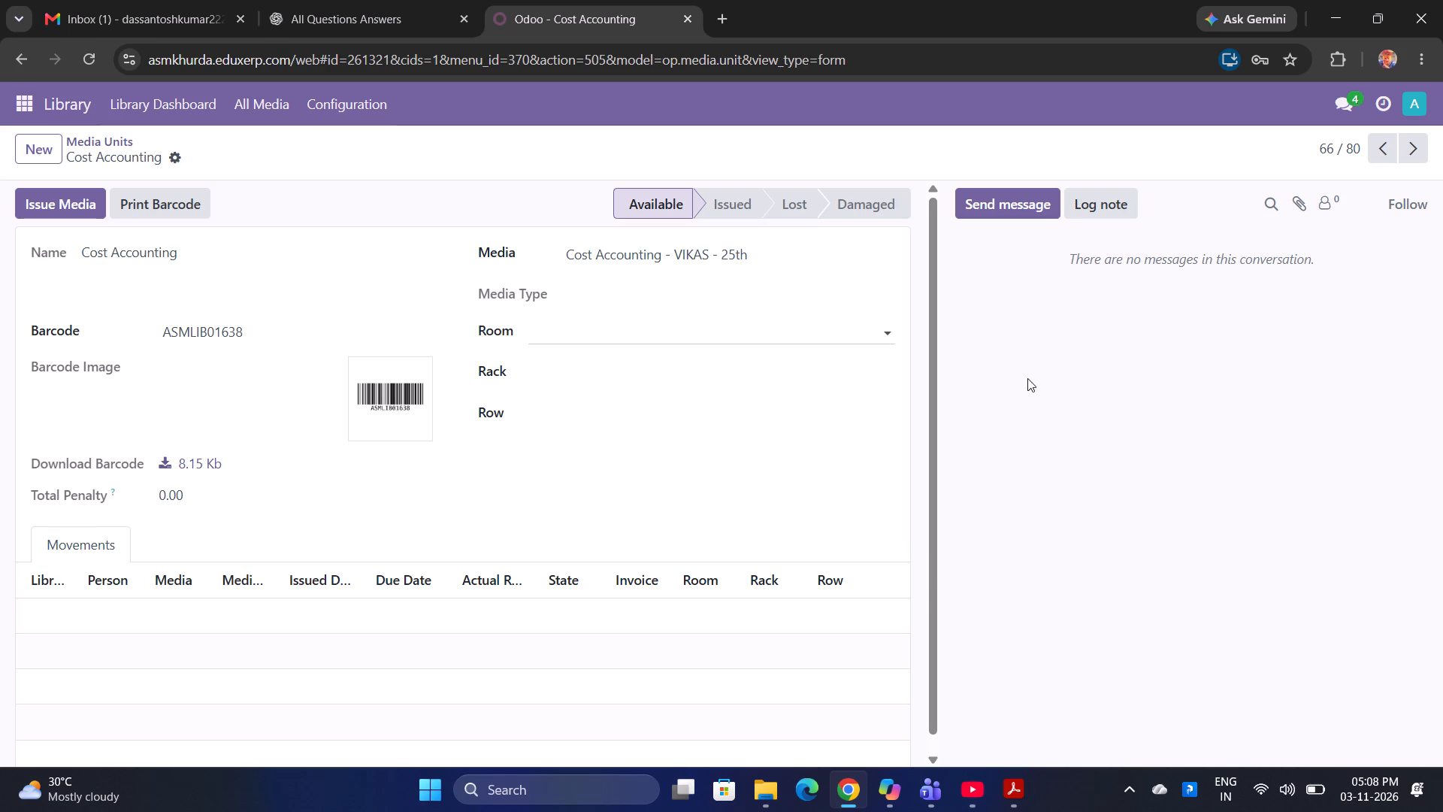
# Move to the next Cost Accounting unit (VIKAS - 13th), save its barcode as ASMLIB0163, then restore it to ASMLIB01633 and save.
pyautogui.click(1414, 150)
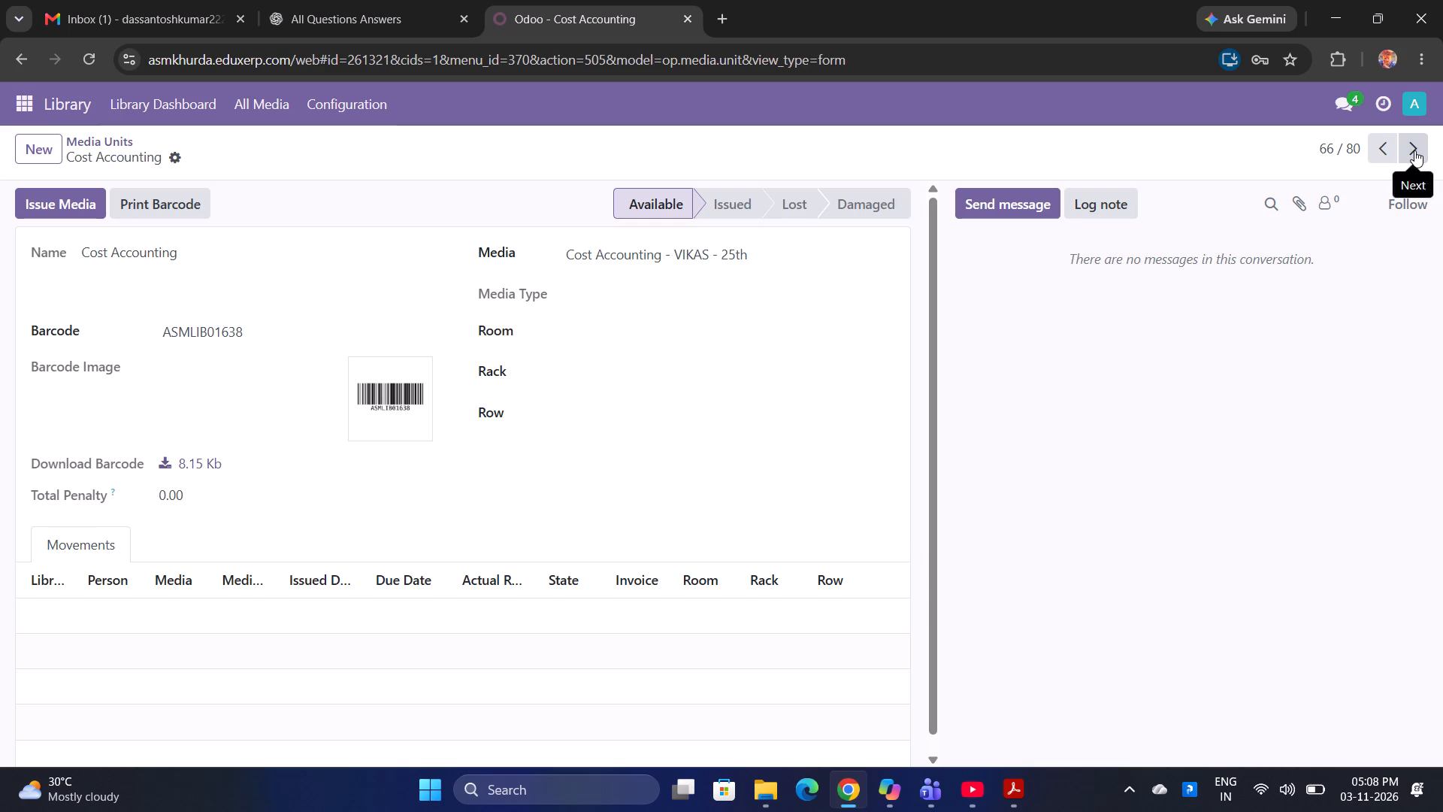
pyautogui.click(303, 337)
pyautogui.press('BackSpace')
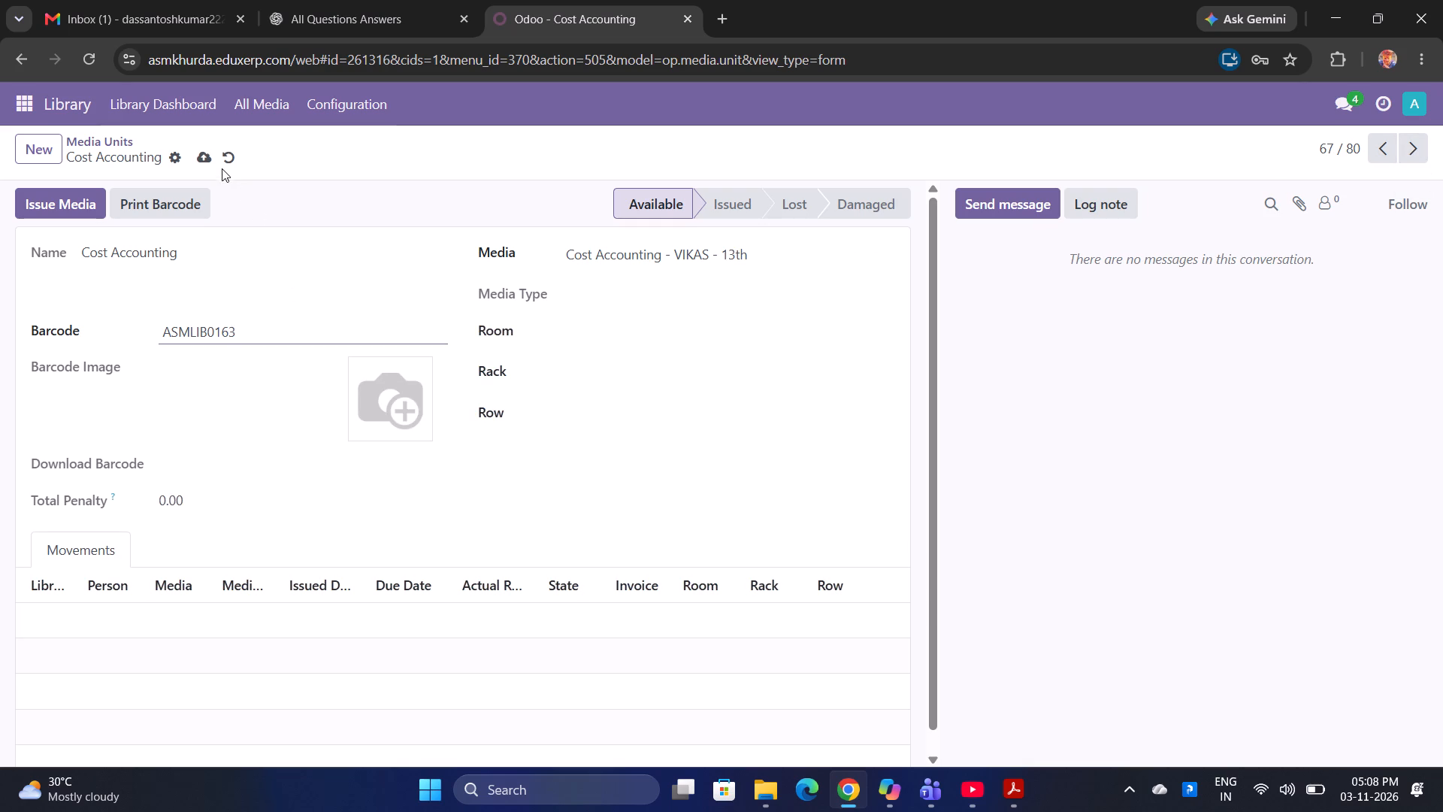
pyautogui.click(204, 153)
pyautogui.click(263, 331)
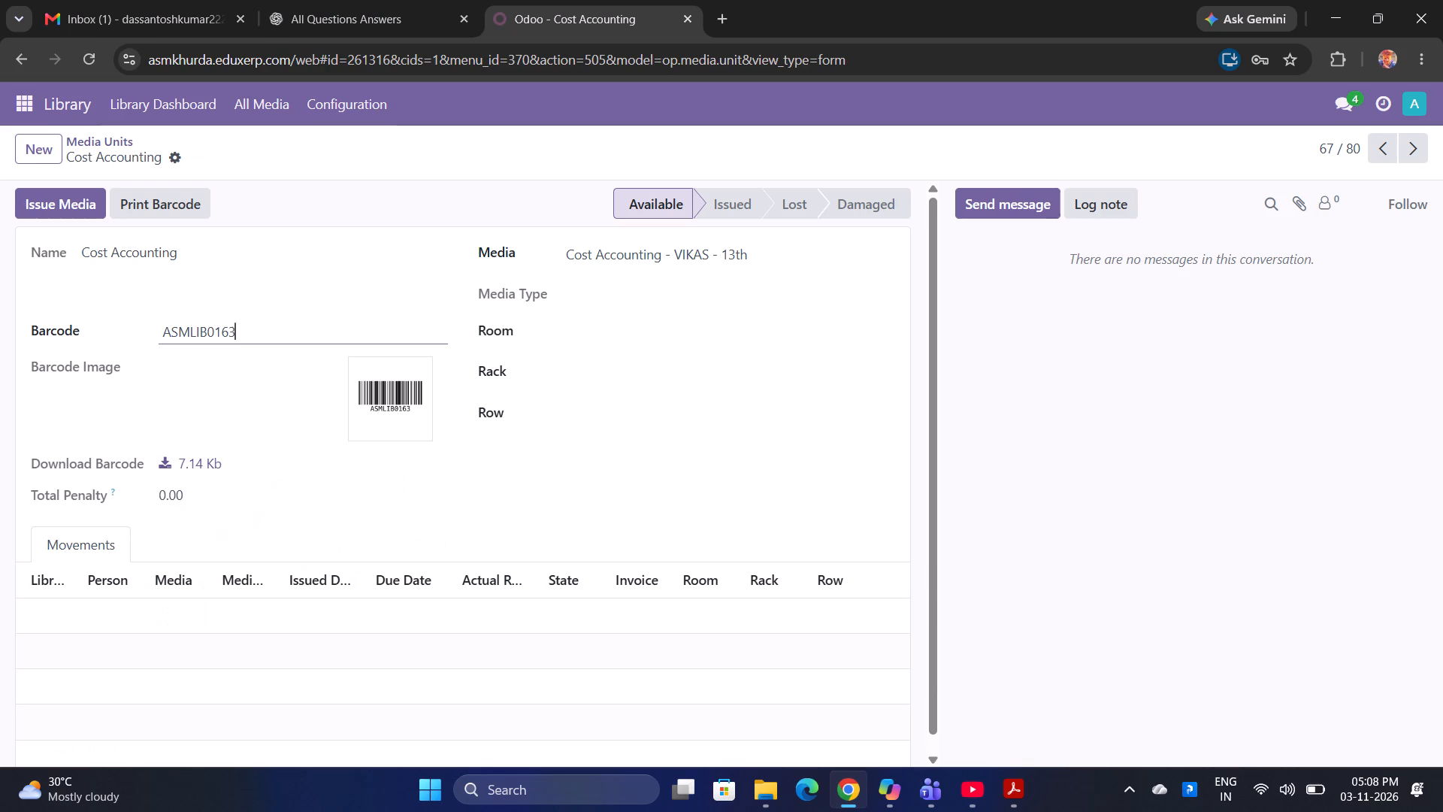
pyautogui.press('3')
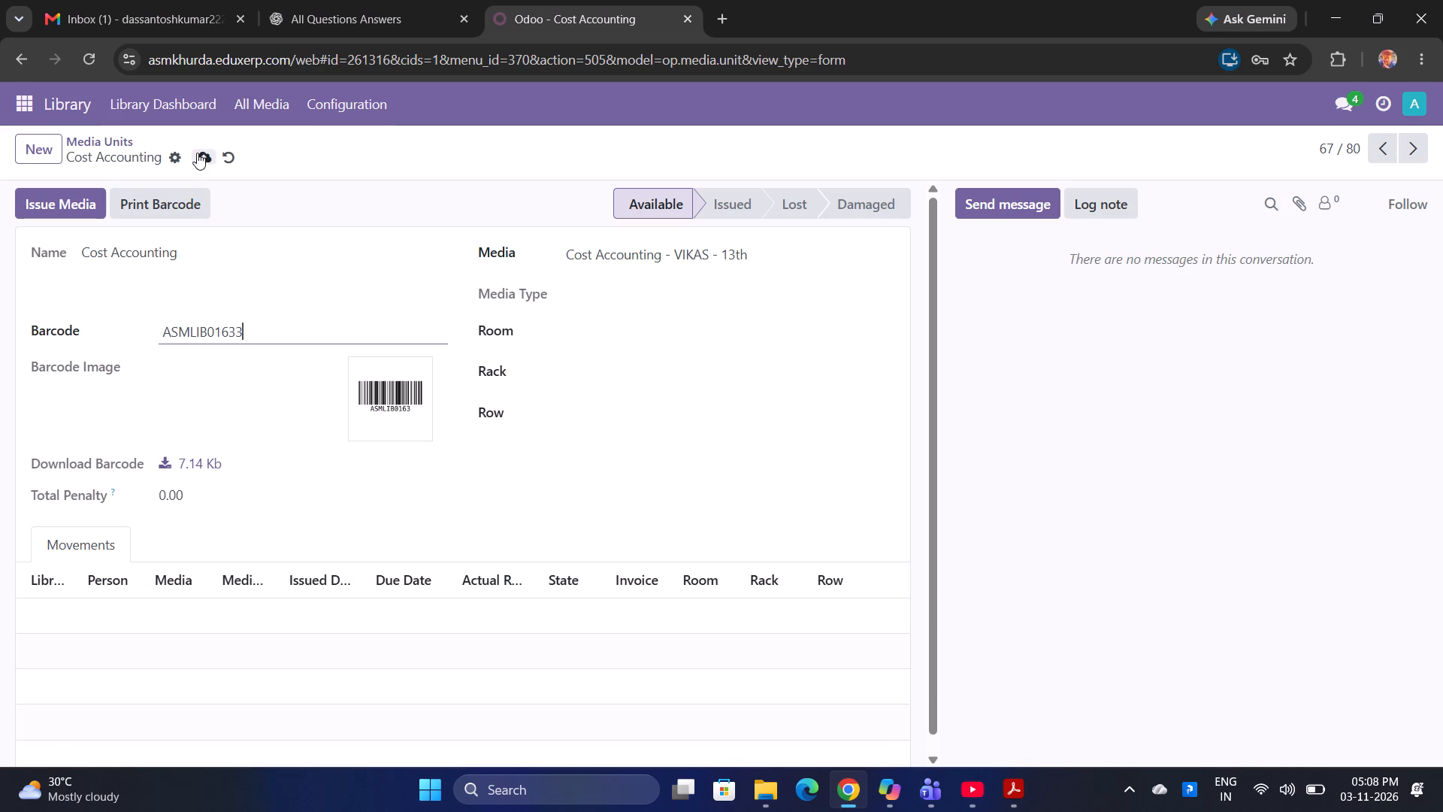
pyautogui.click(196, 152)
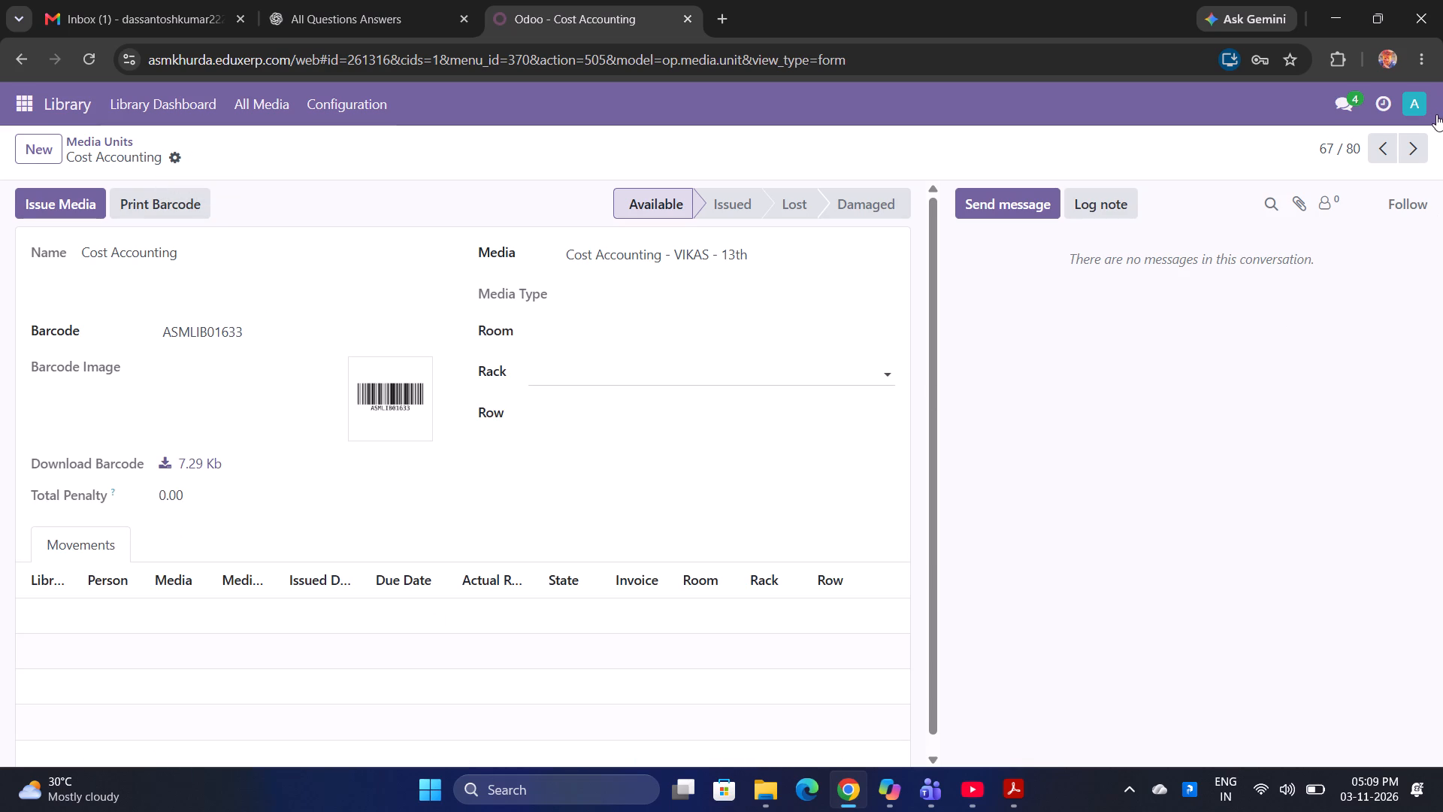
# On the next VIKAS - 13th unit, save the barcode shortened to ASMLIB0163, then re-enter it as ASMLIB01634 and save.
pyautogui.click(1411, 147)
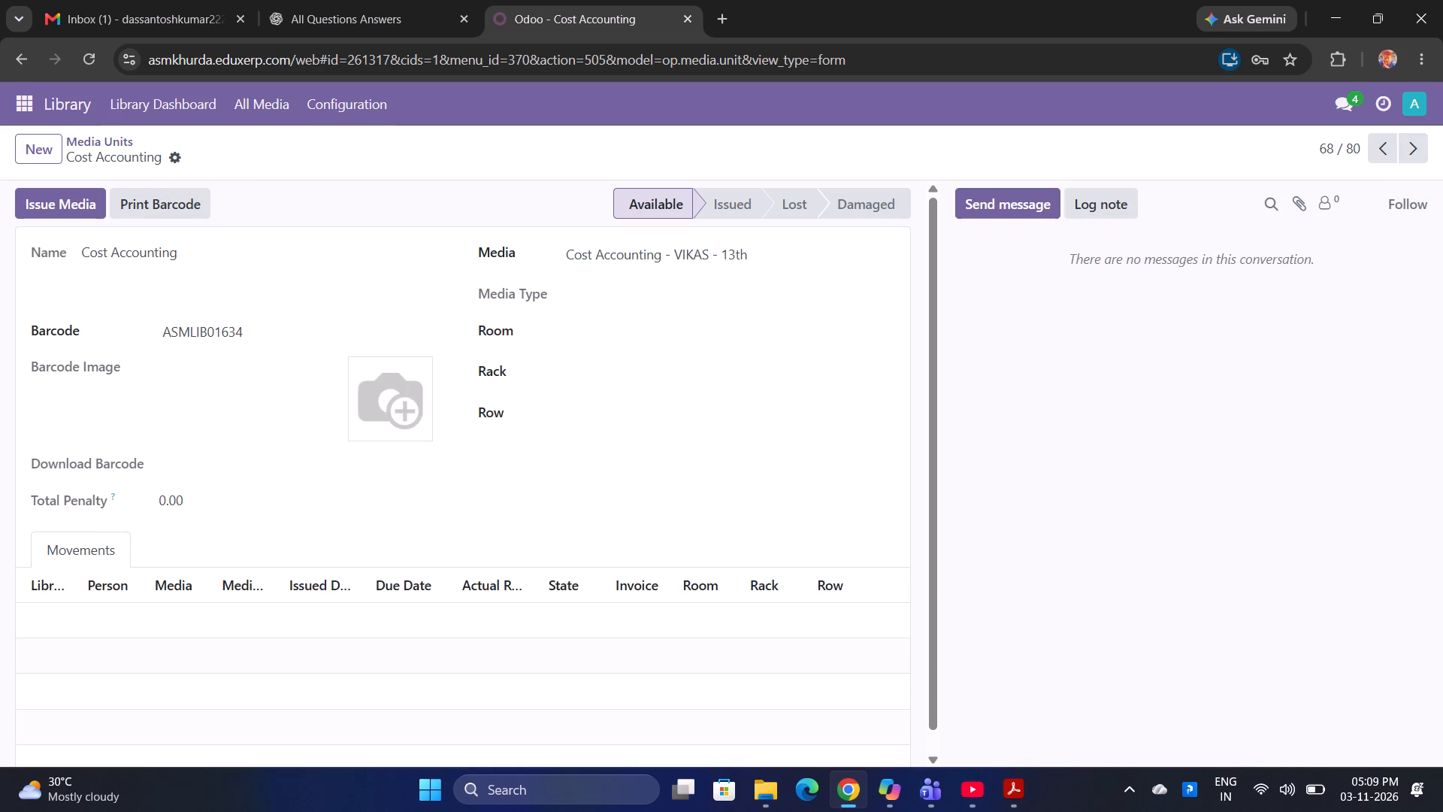
pyautogui.click(368, 335)
pyautogui.press('BackSpace')
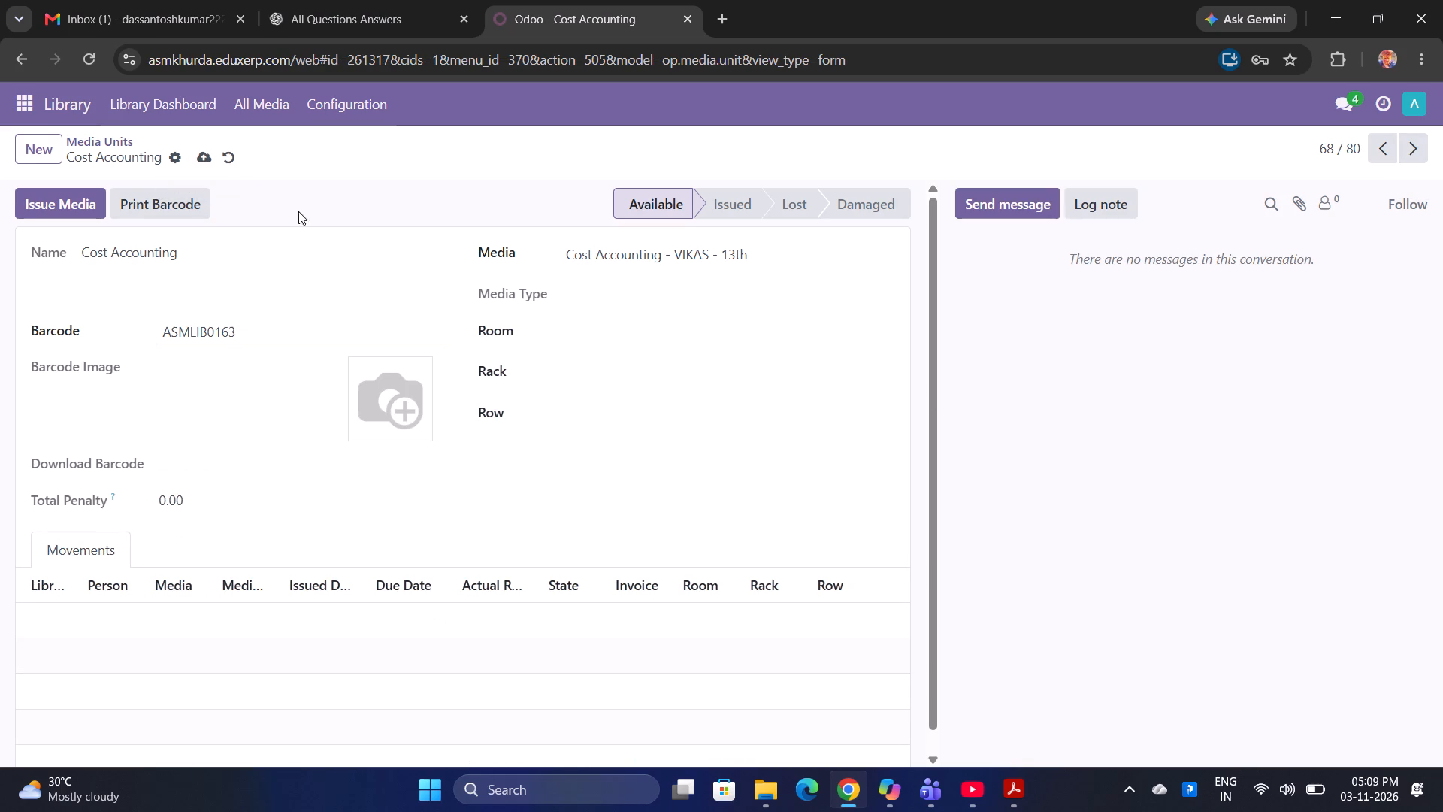
pyautogui.click(201, 155)
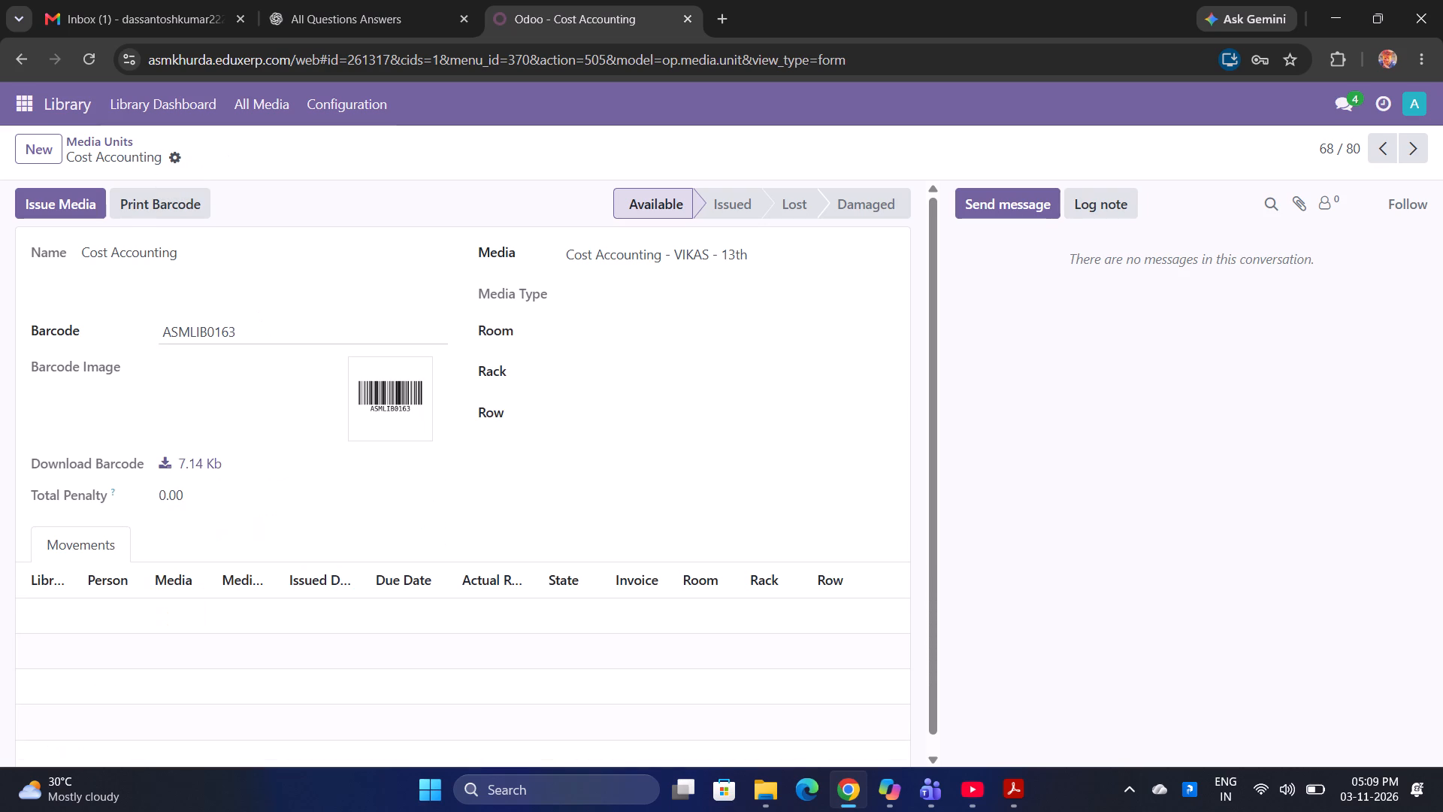
pyautogui.click(265, 334)
pyautogui.press('4')
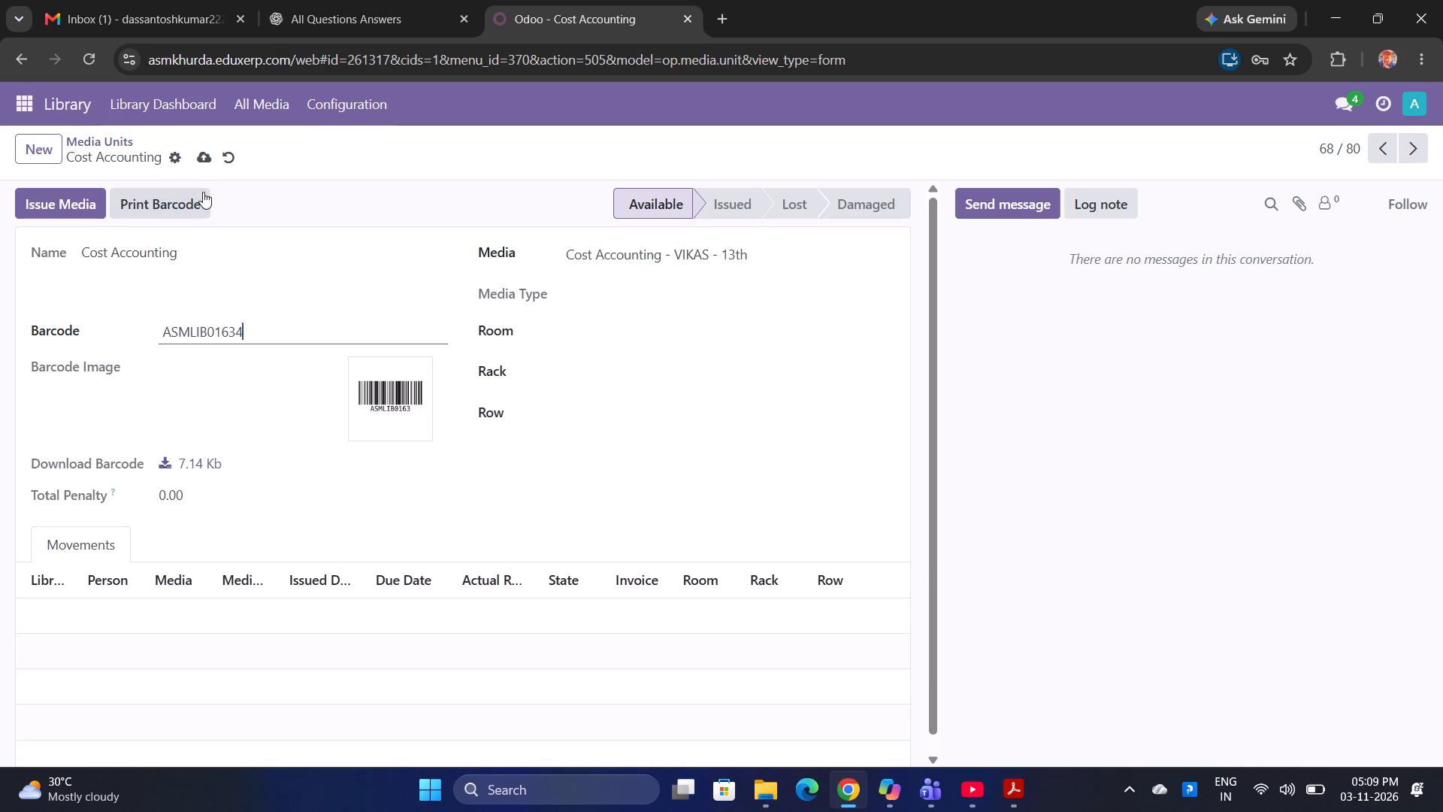
pyautogui.click(202, 151)
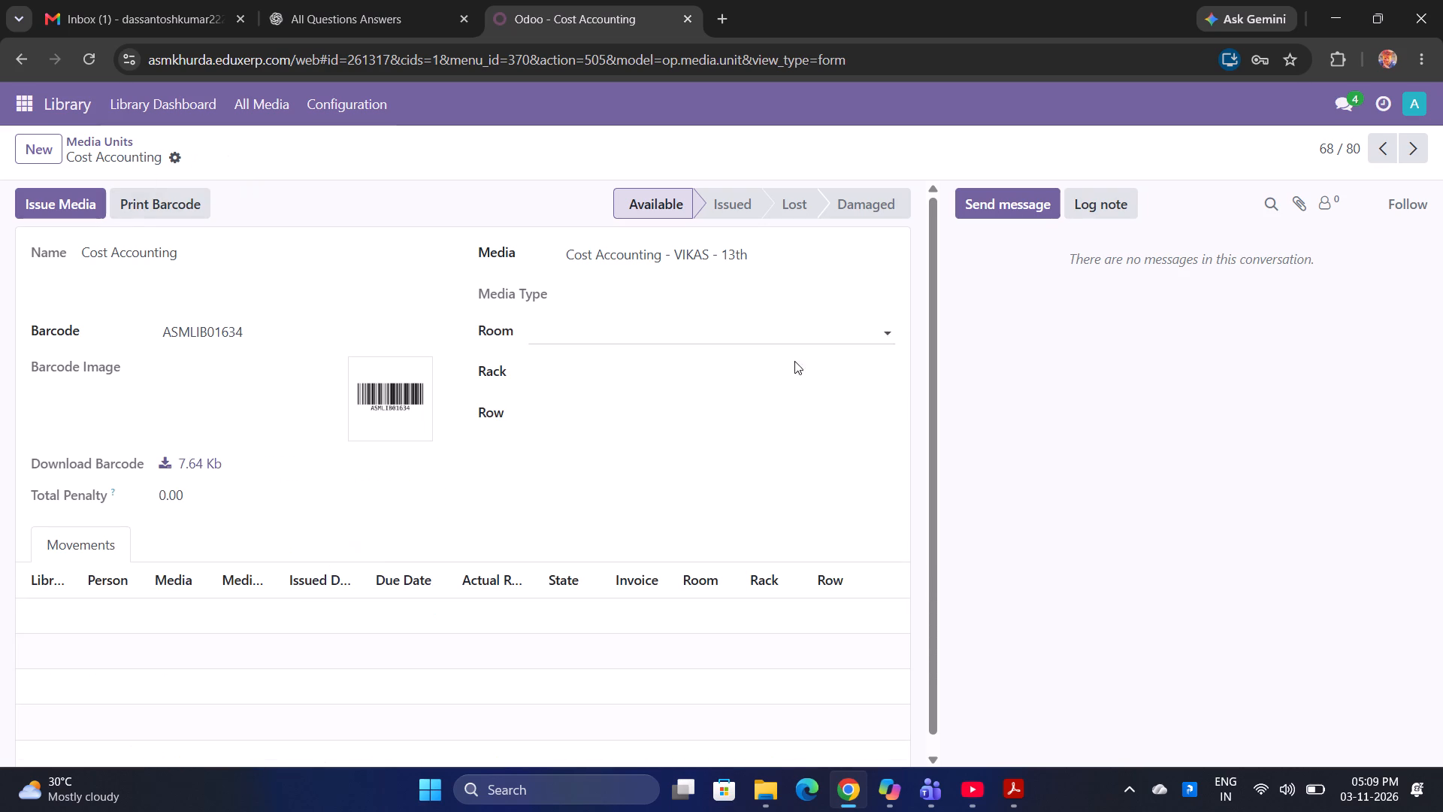
# Go to the following Cost Accounting unit, save its barcode as ASMLIB0163, then re-enter it as ASMLIB01637 and save.
pyautogui.click(1412, 141)
pyautogui.click(301, 347)
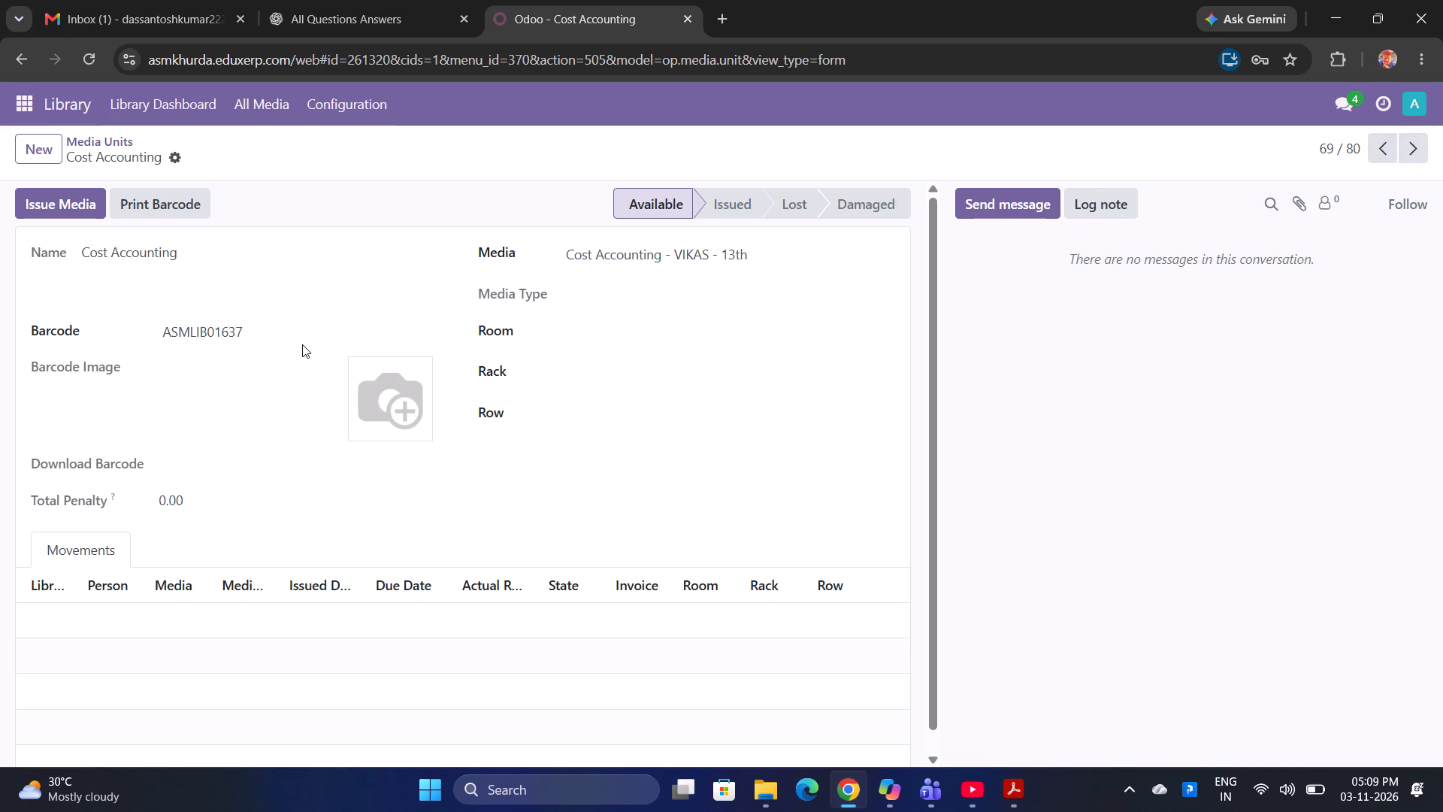
pyautogui.click(308, 328)
pyautogui.press('BackSpace')
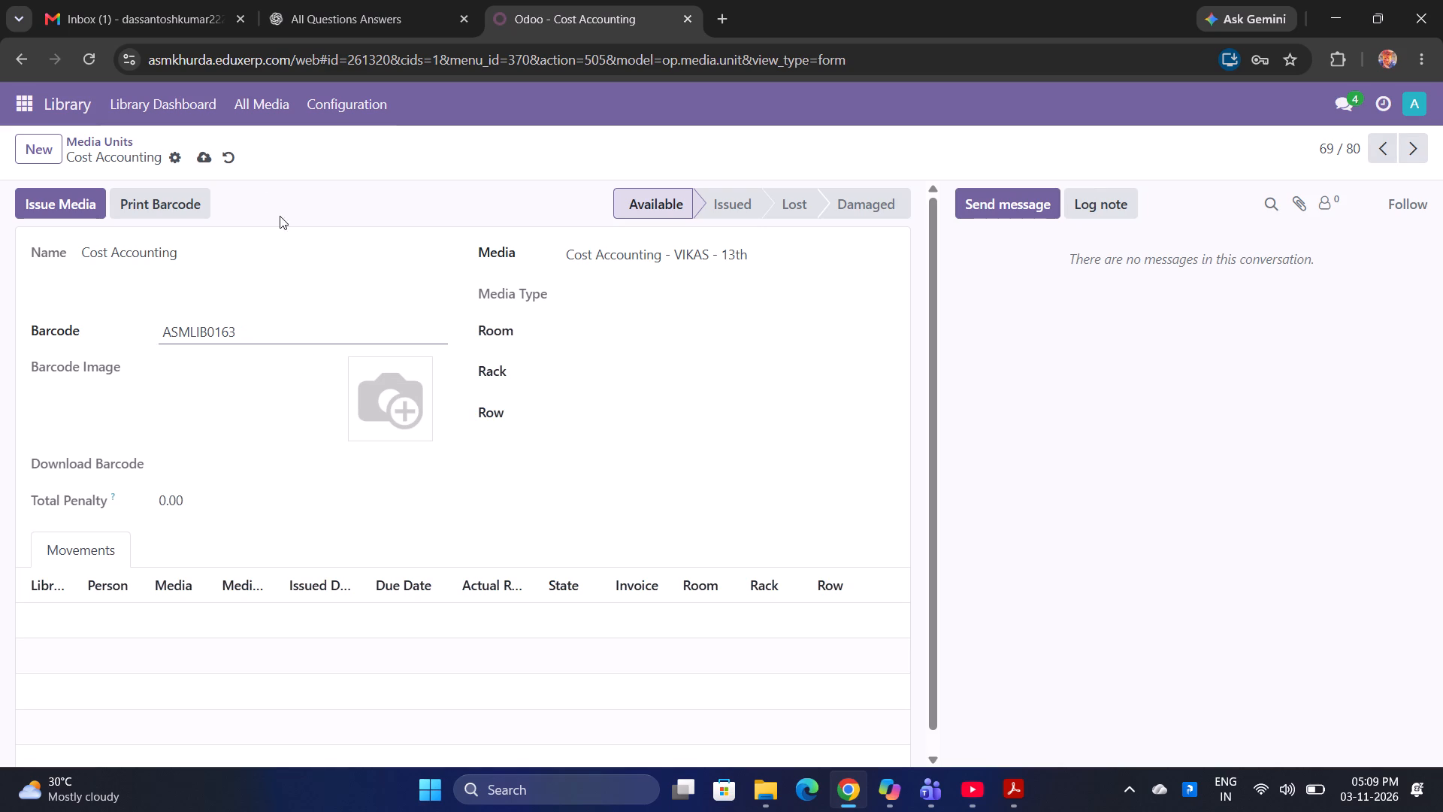
pyautogui.click(199, 153)
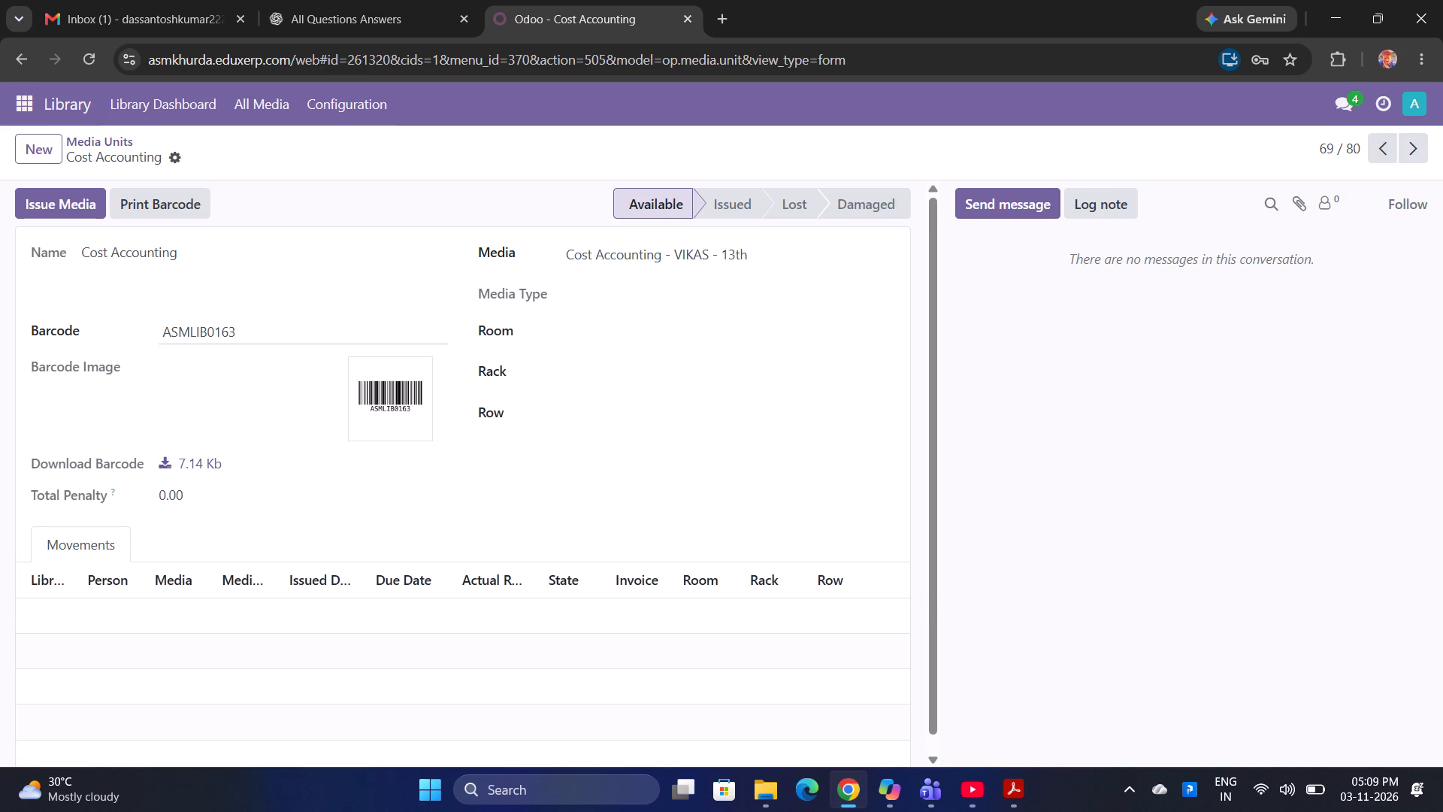
pyautogui.click(268, 333)
pyautogui.press('7')
pyautogui.click(201, 156)
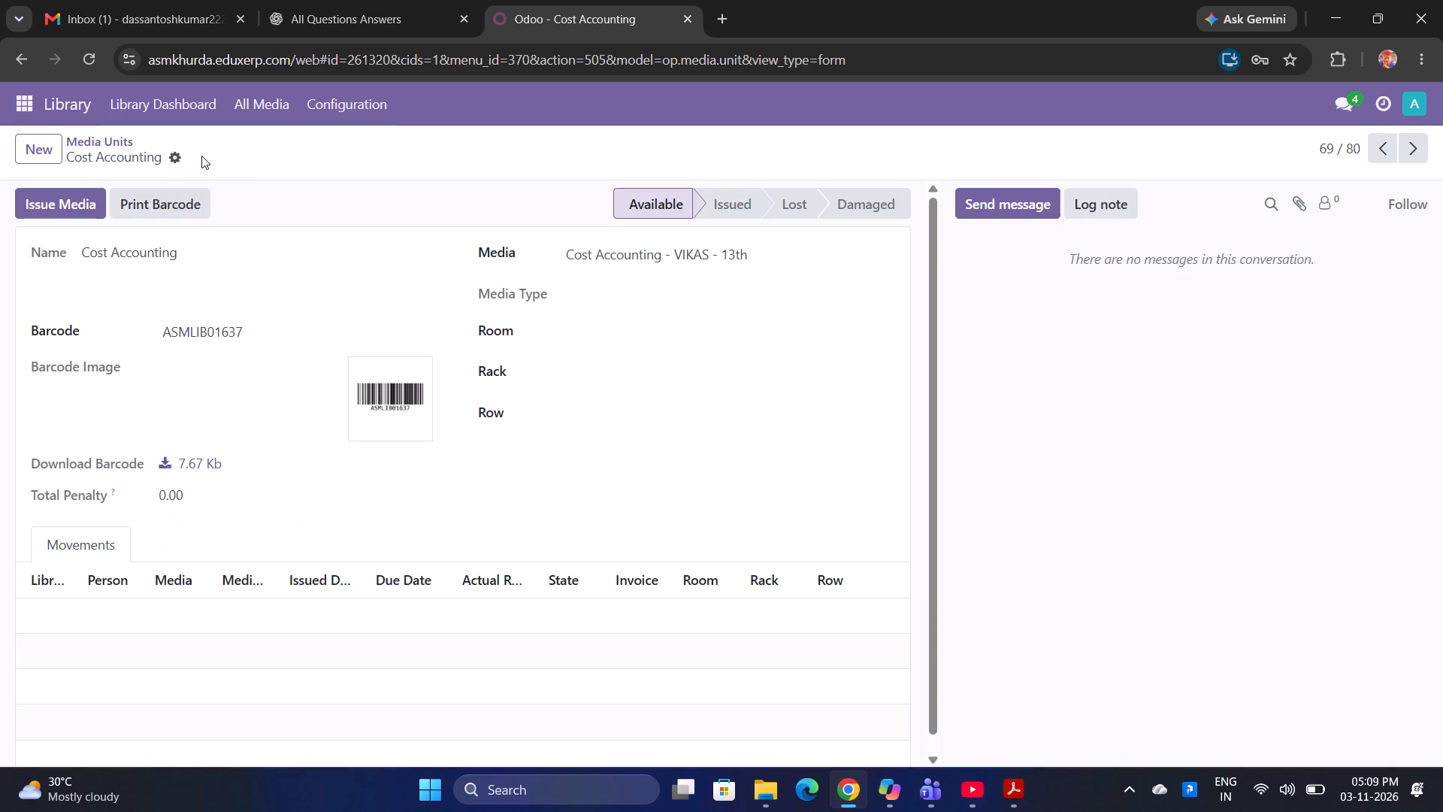
# Advance to the next Cost Accounting unit, save its barcode as ASMLIB0163, then restore it to ASMLIB01635 and save.
pyautogui.click(1410, 141)
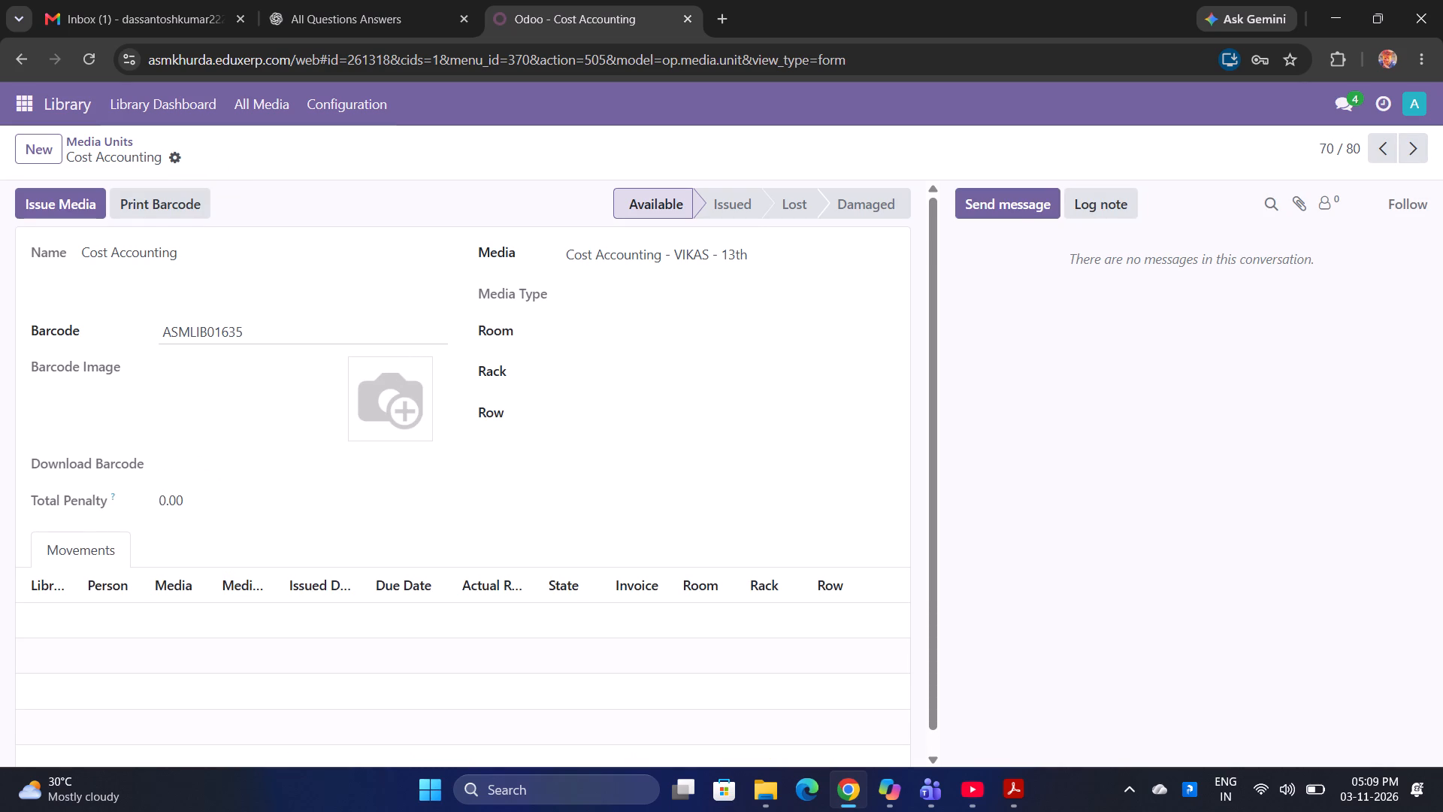
pyautogui.click(392, 334)
pyautogui.press('BackSpace')
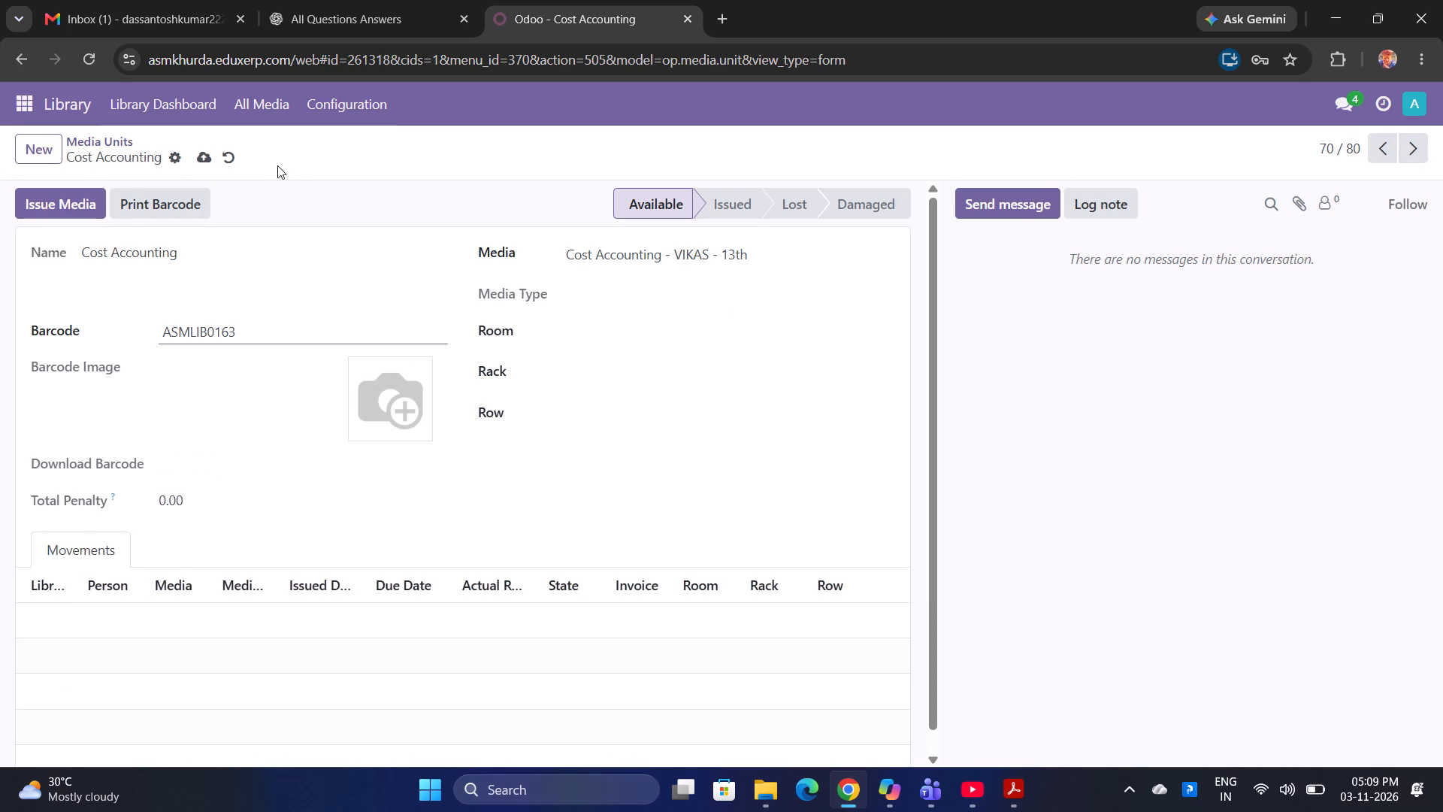
pyautogui.click(203, 156)
pyautogui.click(268, 335)
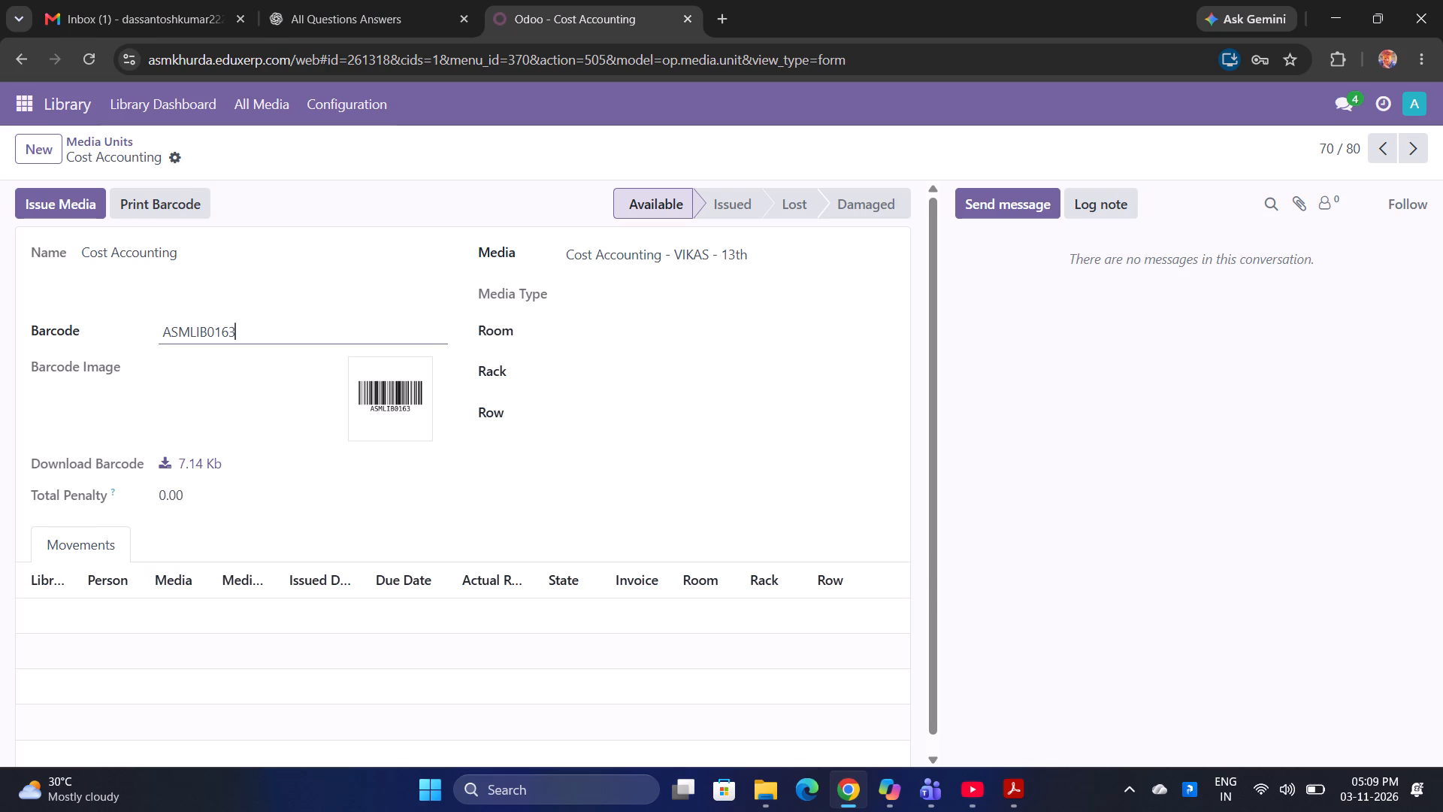
pyautogui.press('5')
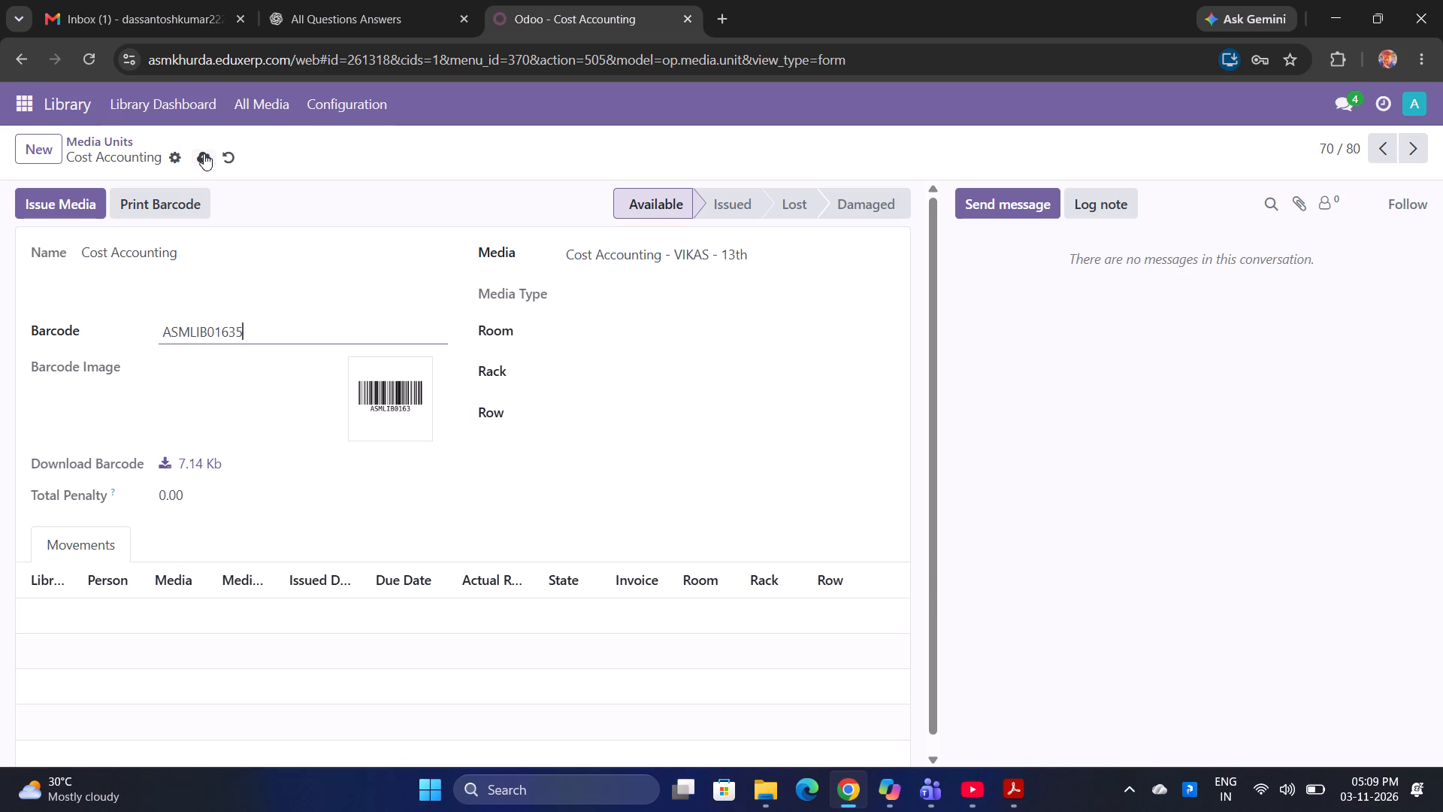
pyautogui.click(206, 148)
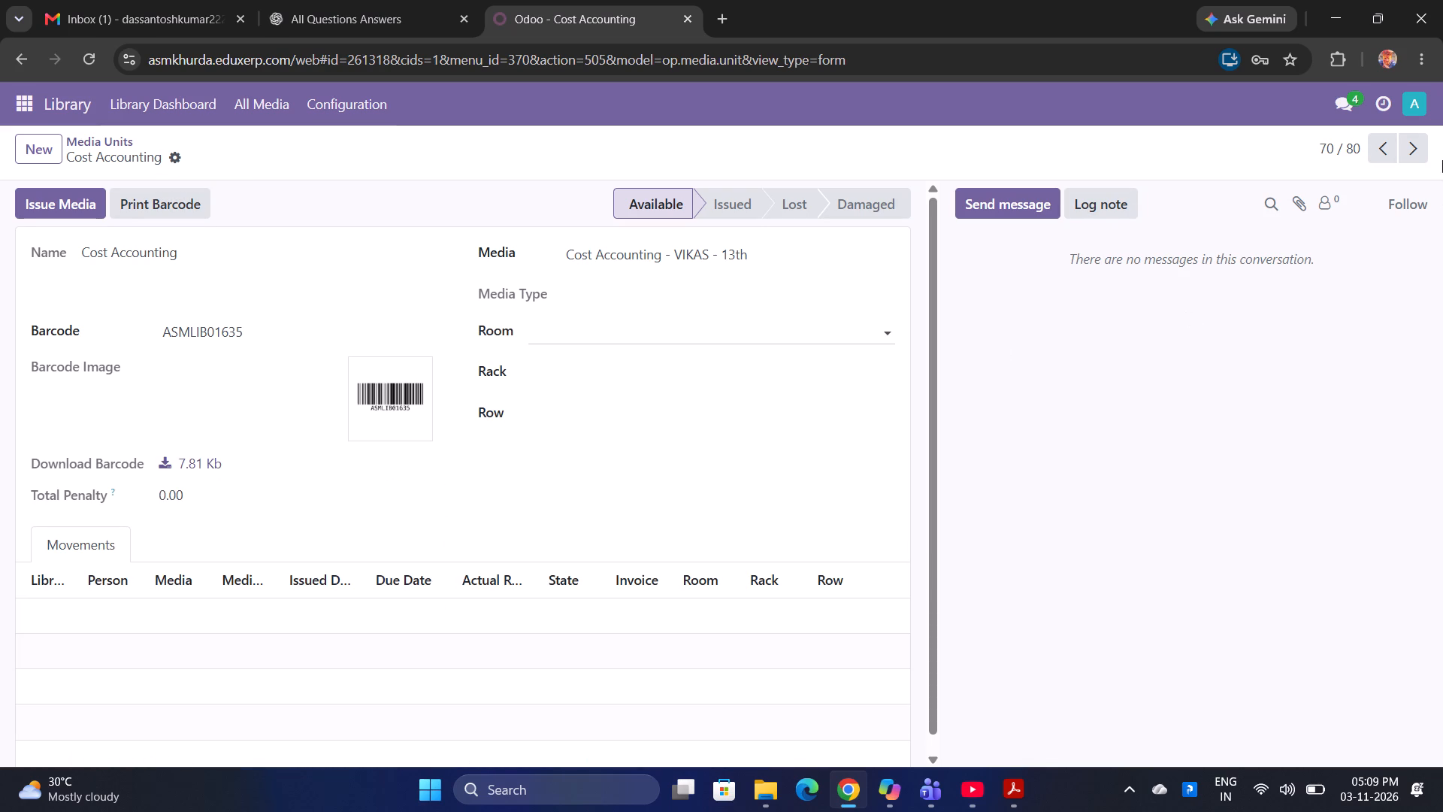
# Go to the Cost Accounting - Kalyani - 2nd unit, save its barcode as ASMLIB0148, then restore it to ASMLIB01489 and save.
pyautogui.click(1411, 142)
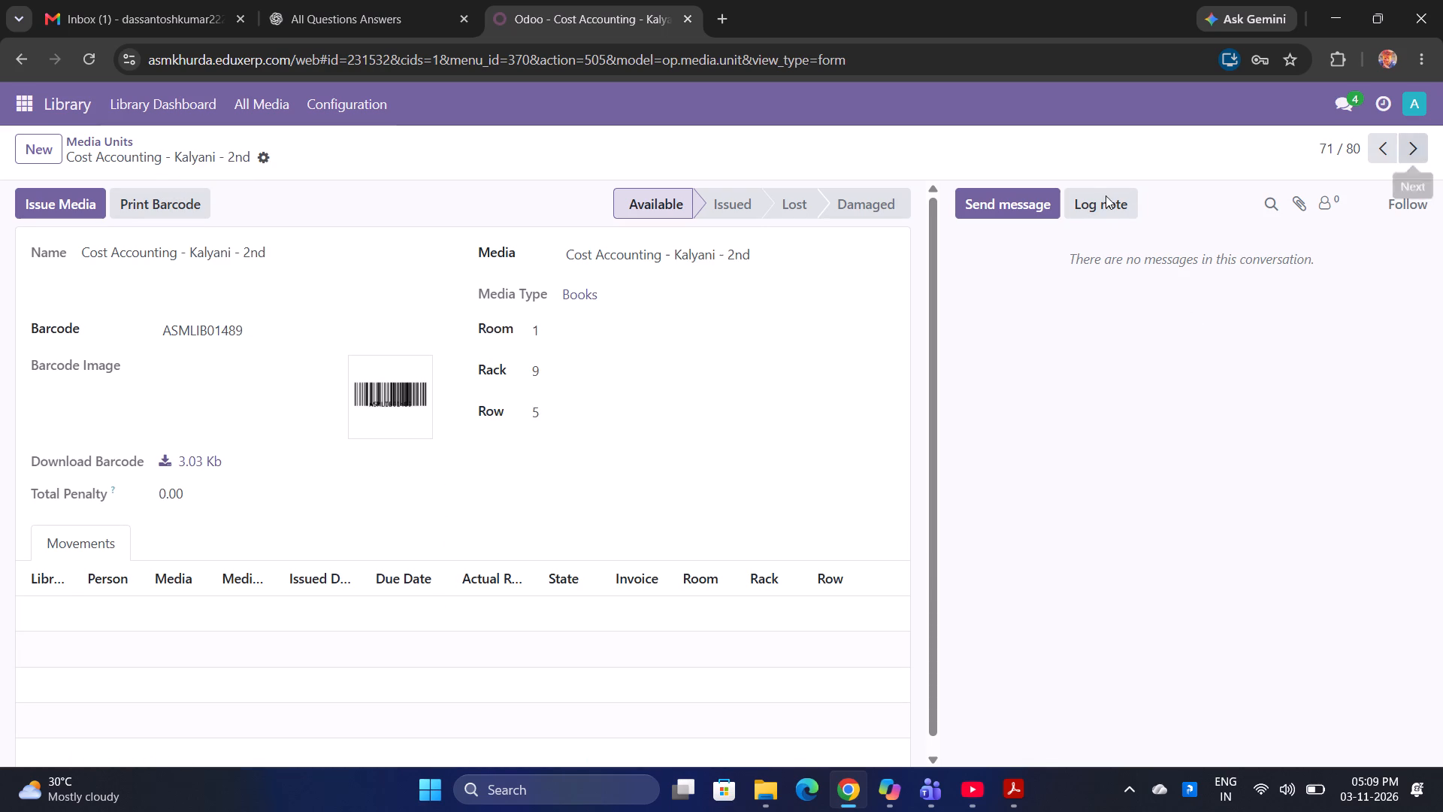
pyautogui.click(310, 326)
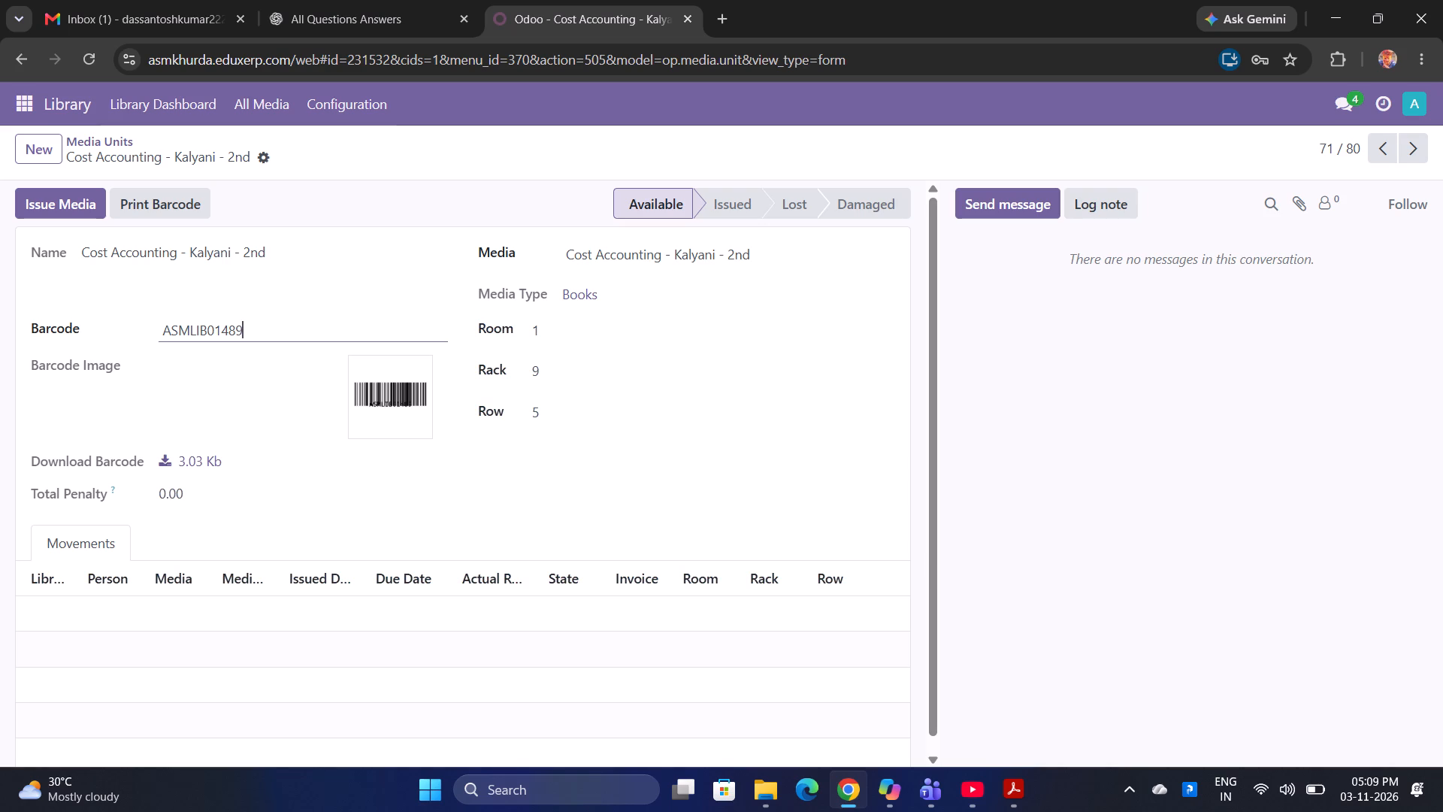
pyautogui.press('BackSpace')
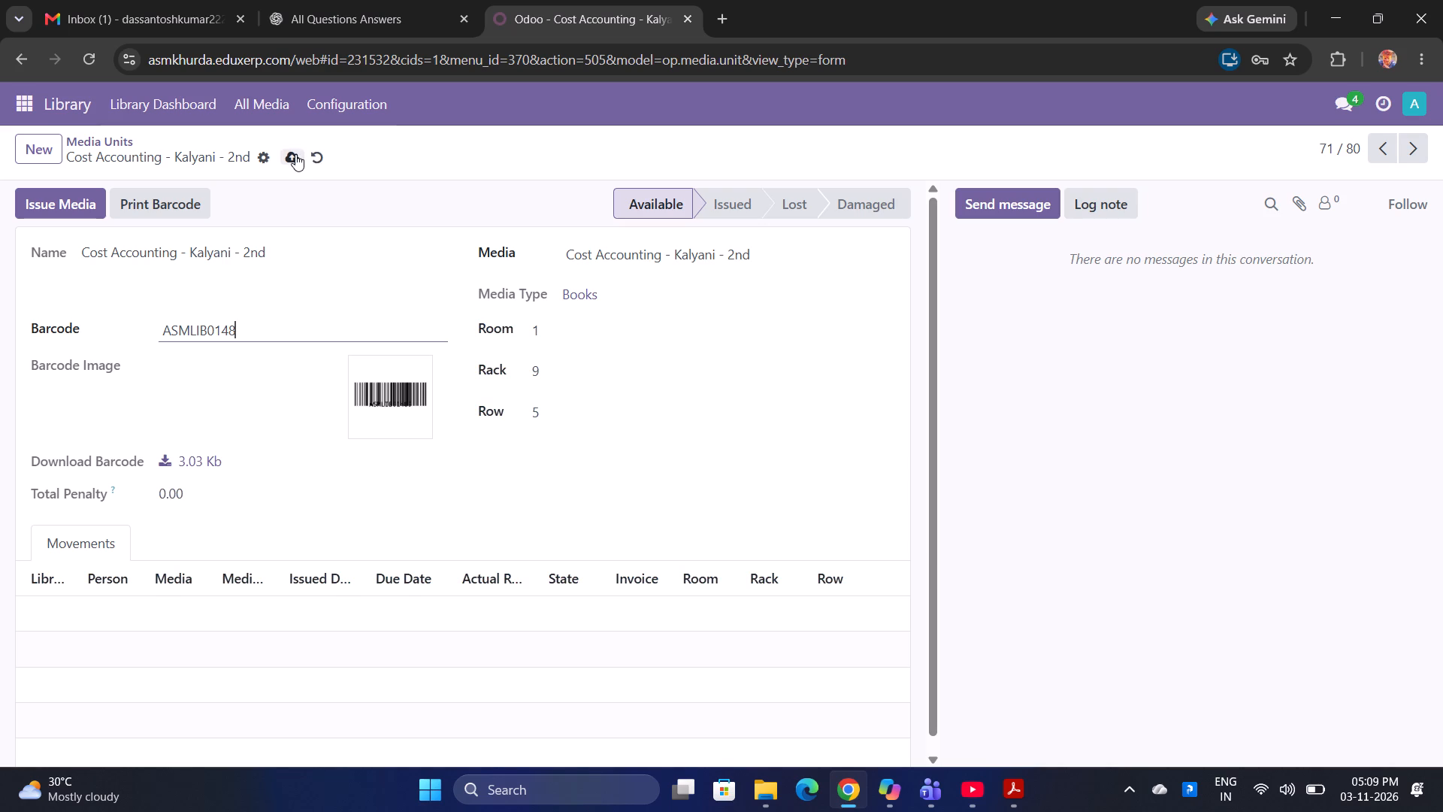
pyautogui.click(295, 154)
pyautogui.click(241, 327)
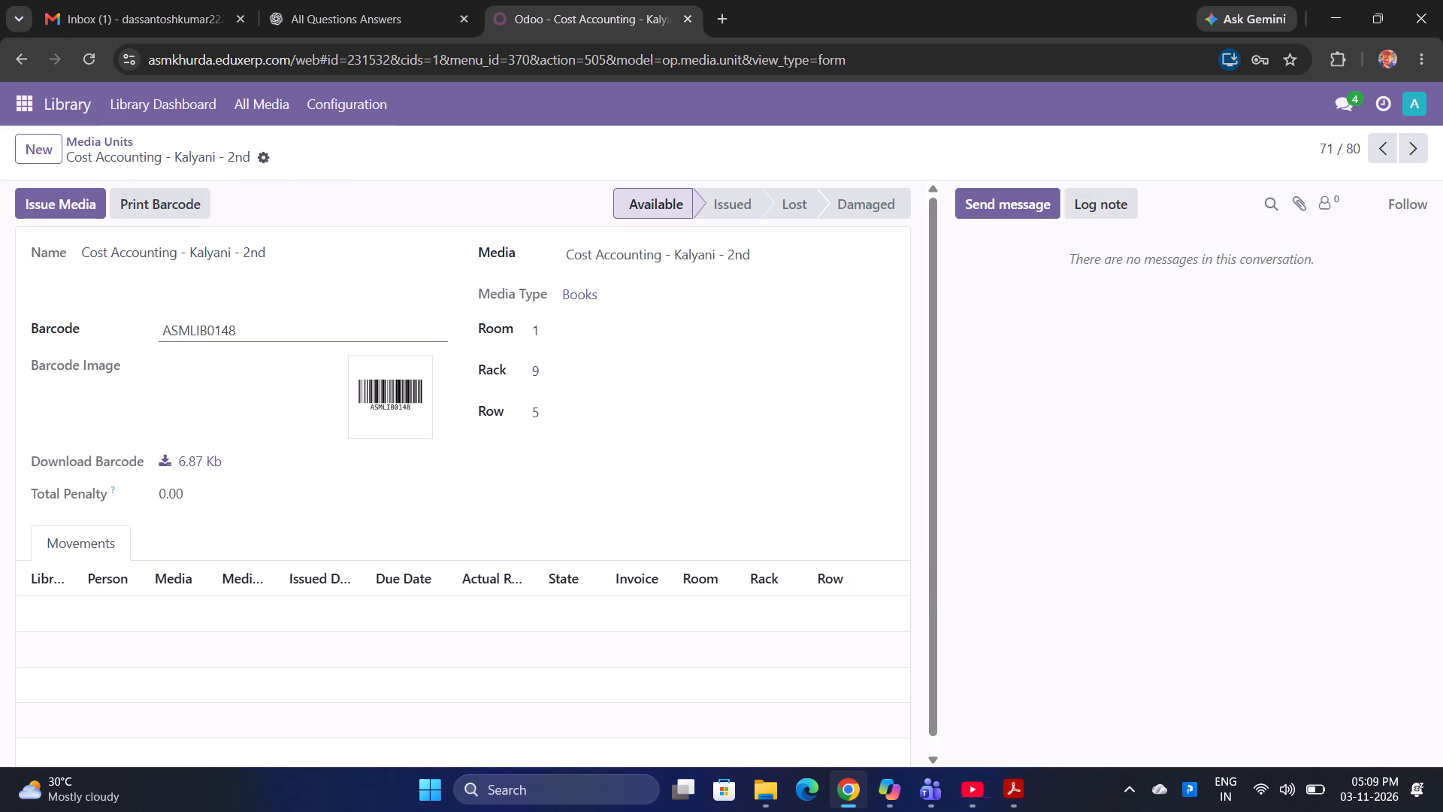
pyautogui.press('9')
pyautogui.click(292, 149)
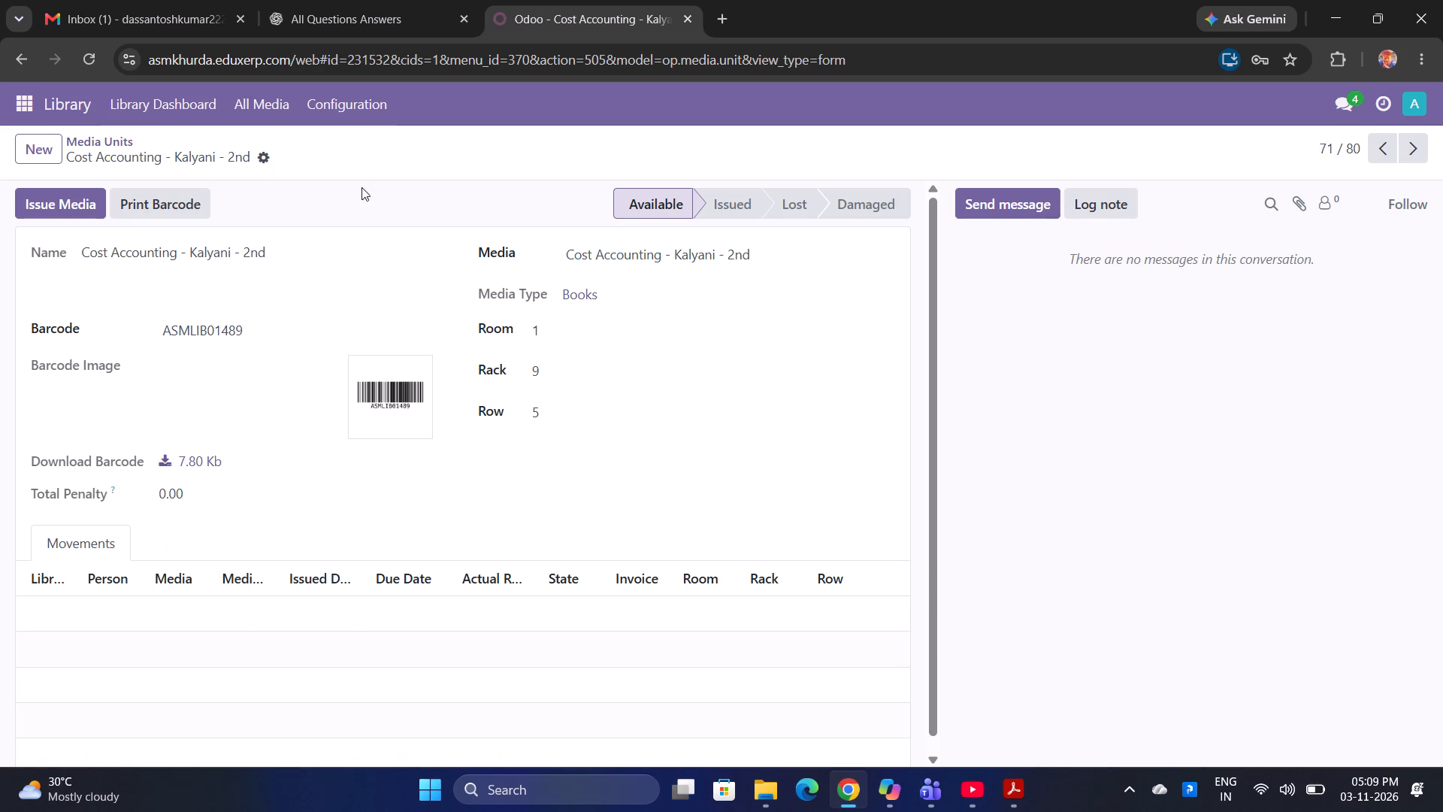
# Advance to the Cost Accounting - Kalyani - 5th unit, save its barcode as ASMLIB0084, then re-enter it as ASMLIB00844 and save.
pyautogui.click(1413, 147)
pyautogui.click(354, 324)
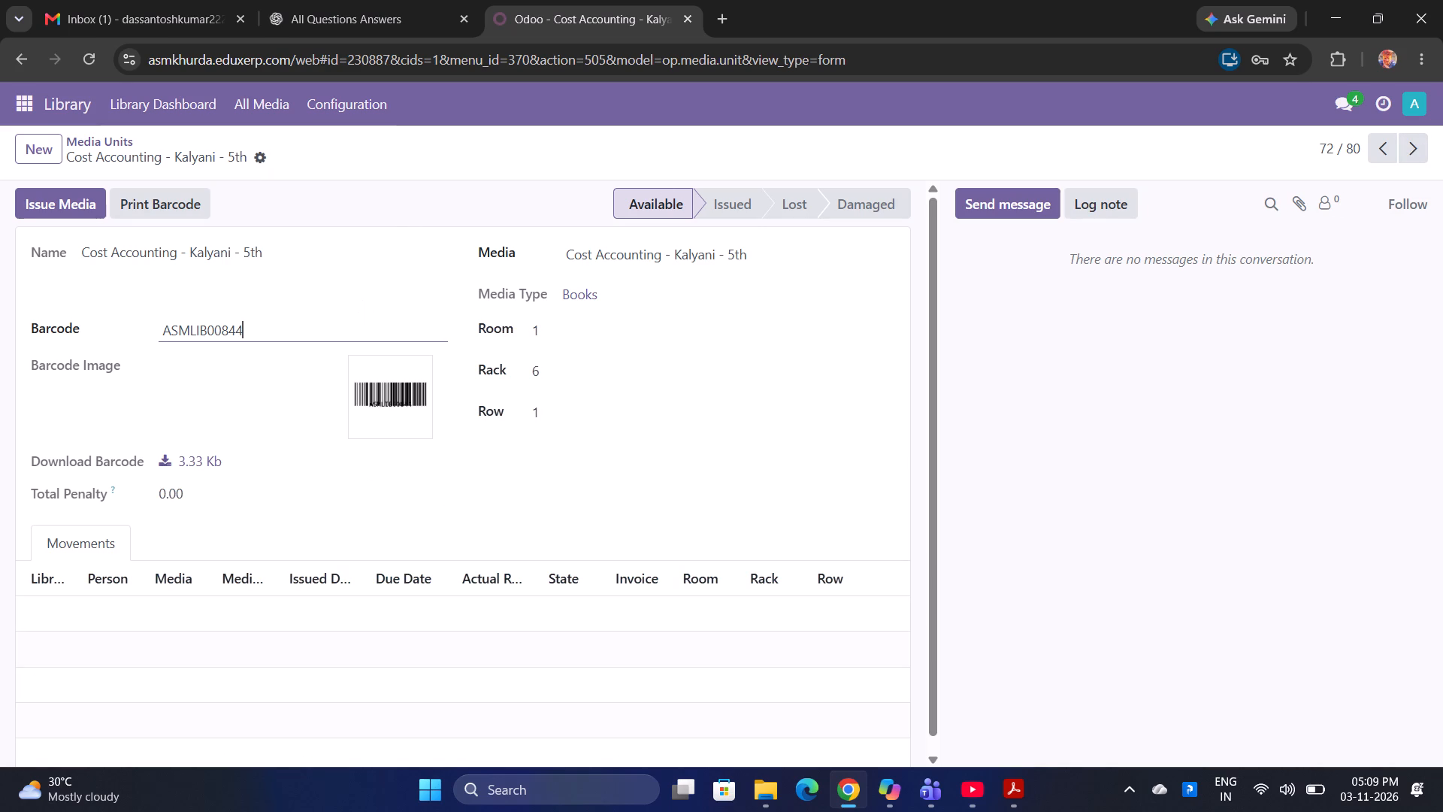
pyautogui.press('BackSpace')
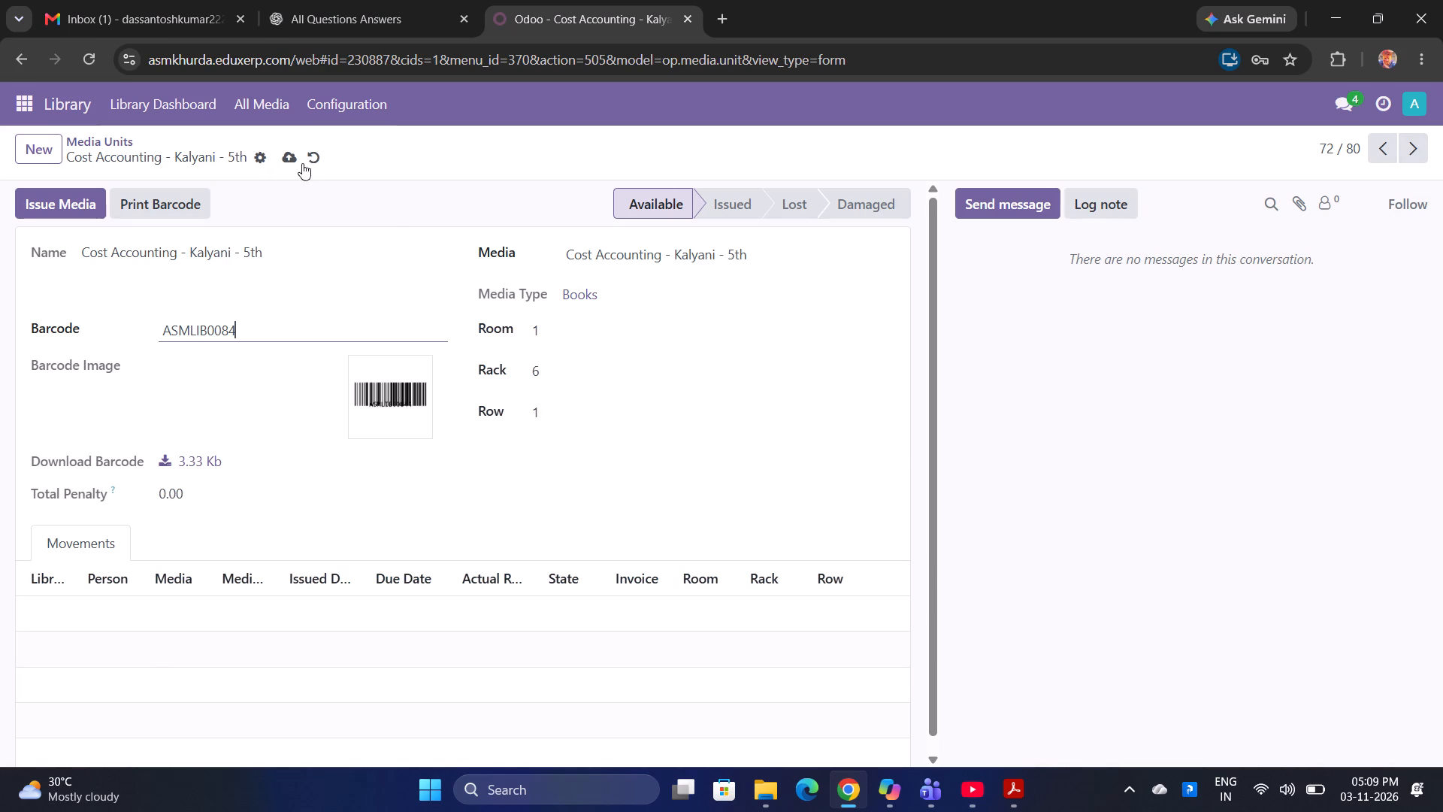
pyautogui.click(292, 155)
pyautogui.click(262, 329)
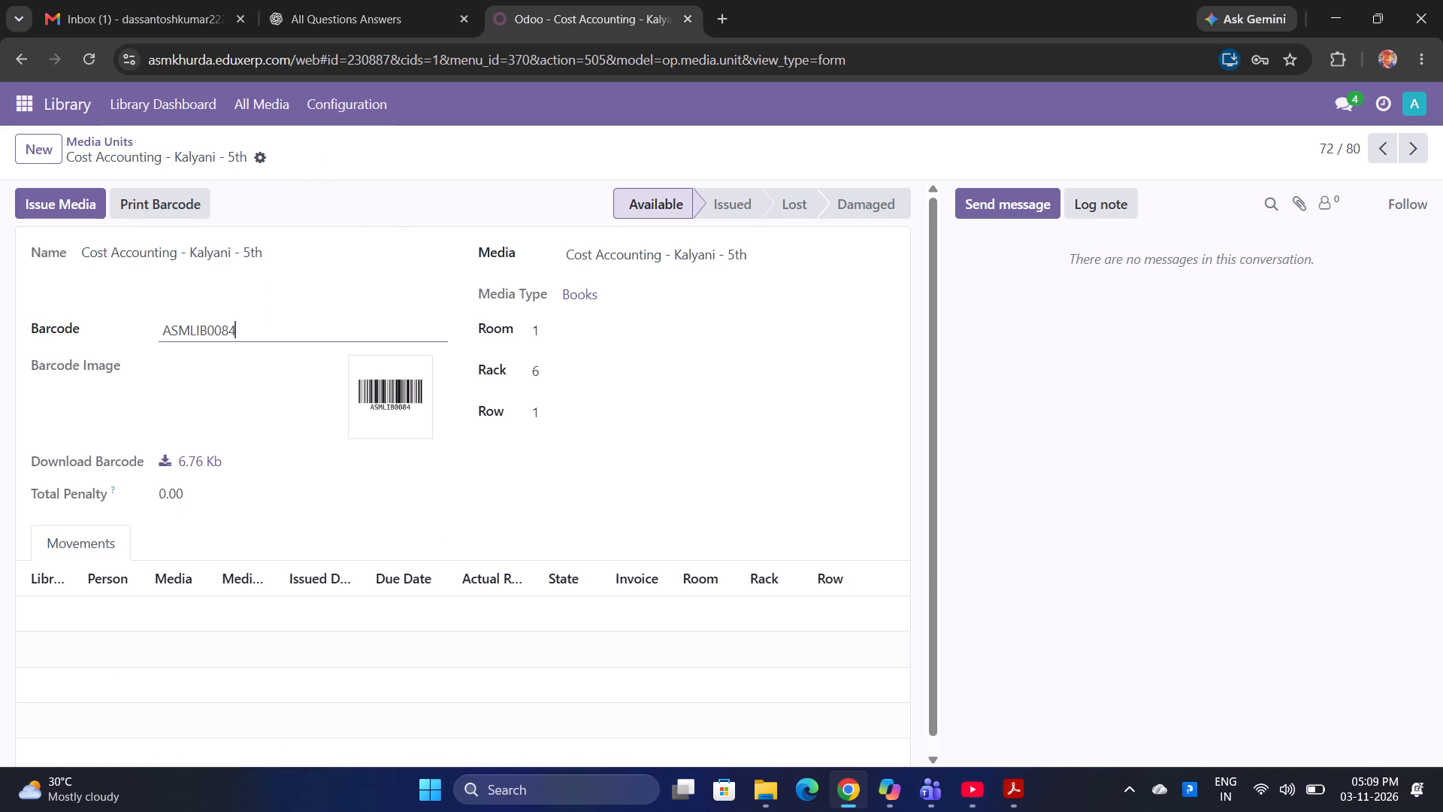
pyautogui.press('4')
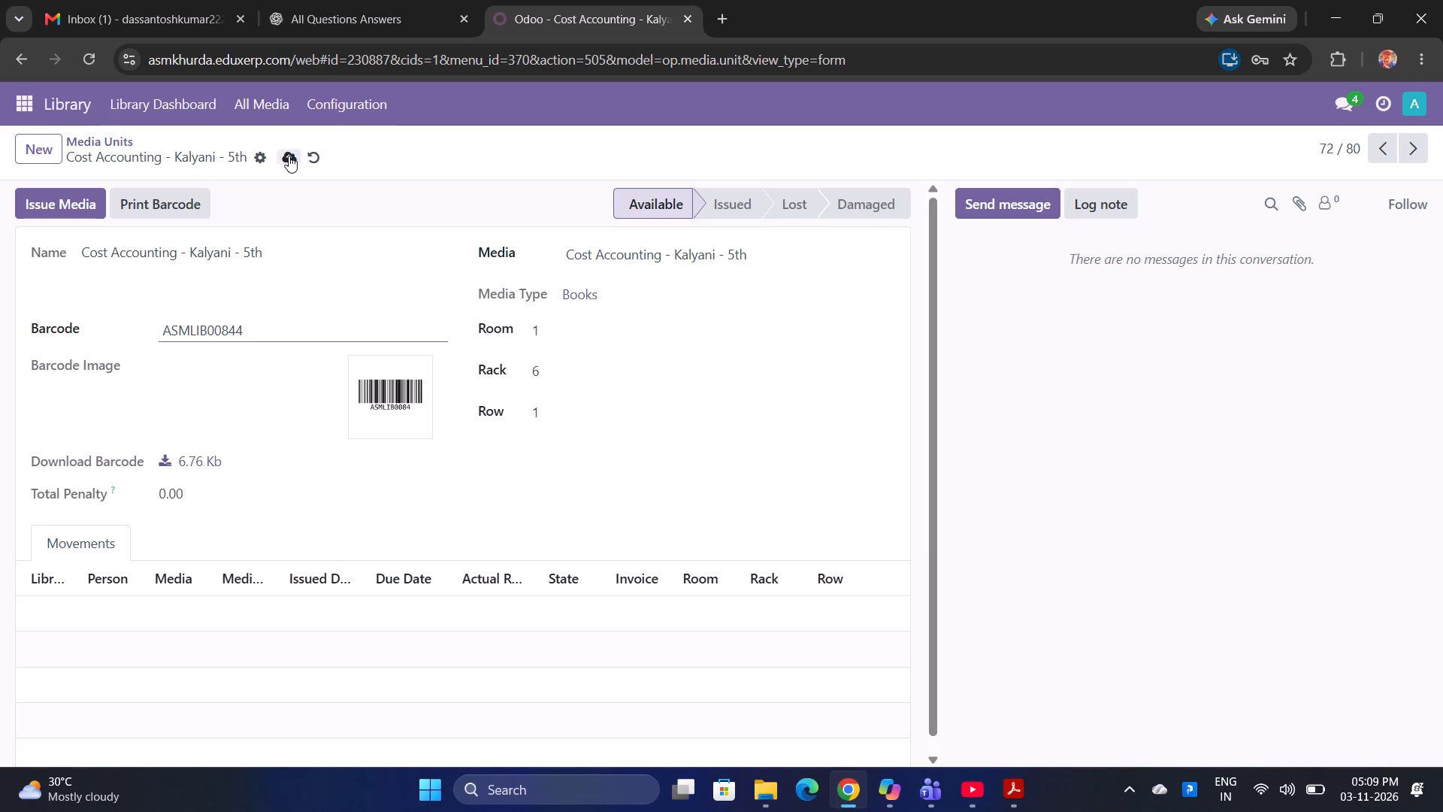
pyautogui.click(289, 156)
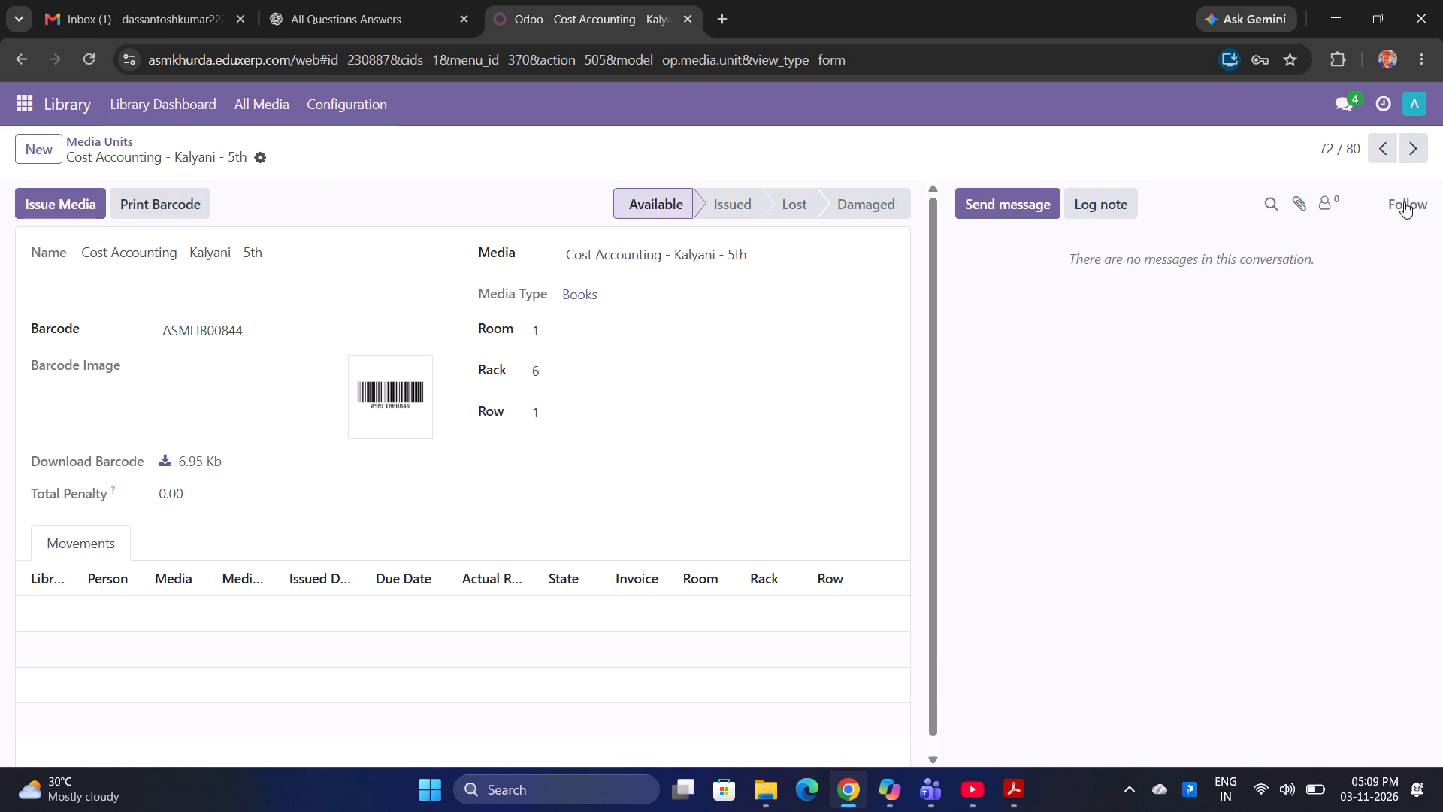
# Move to the Cost Accounting - Kalyani - 7th unit, save its barcode as ASMLIB0108, then restore it to ASMLIB01089 and save.
pyautogui.click(1408, 152)
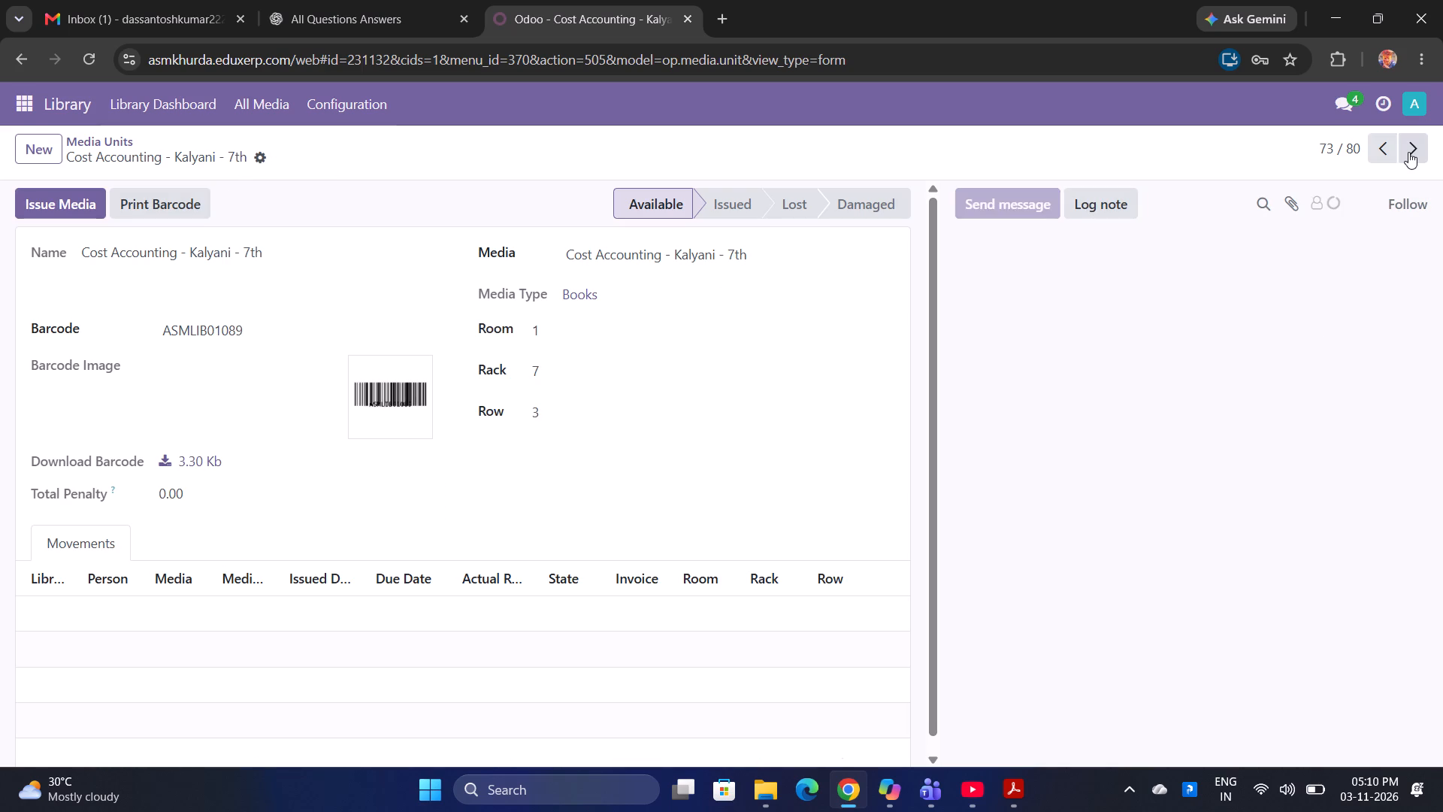
pyautogui.click(282, 332)
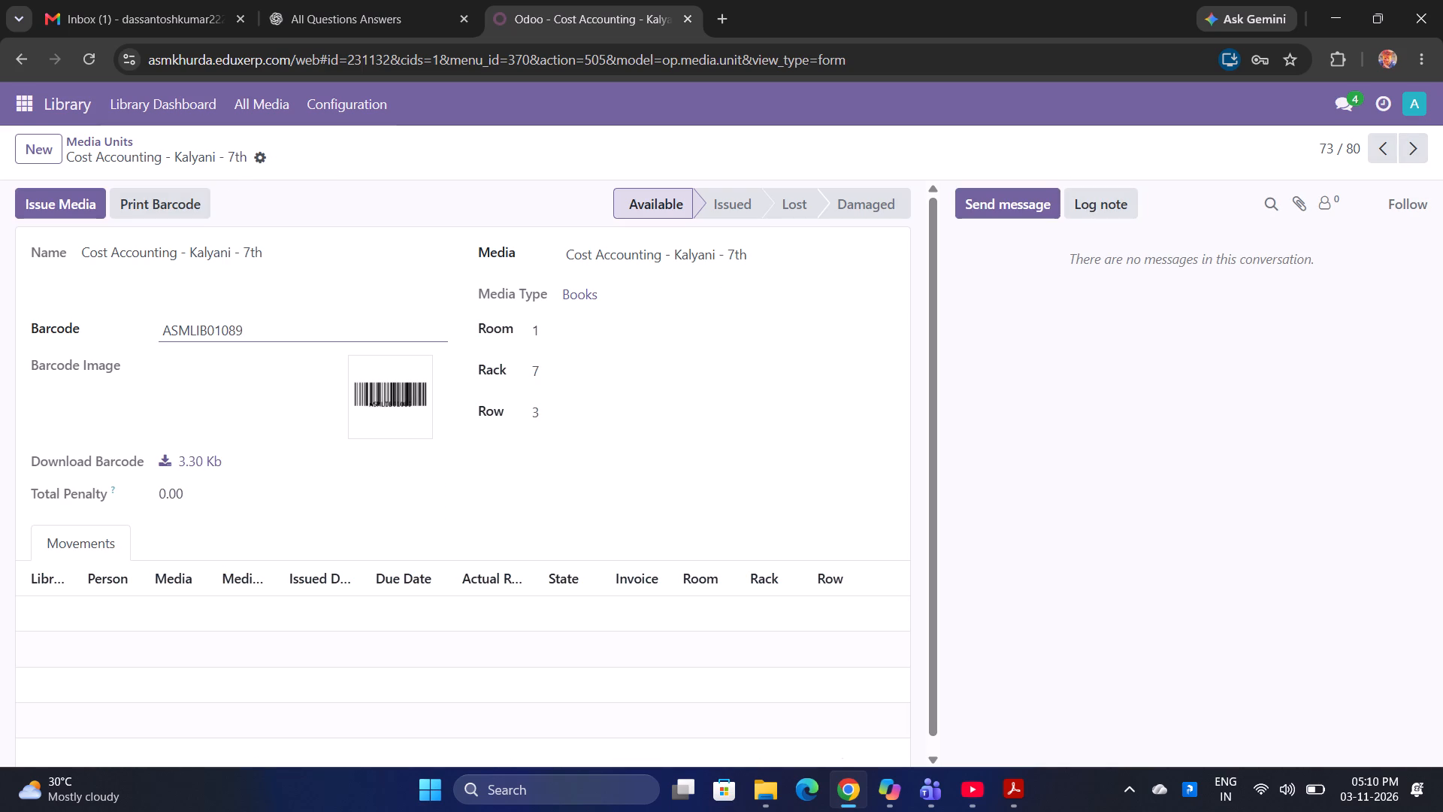
pyautogui.press('BackSpace')
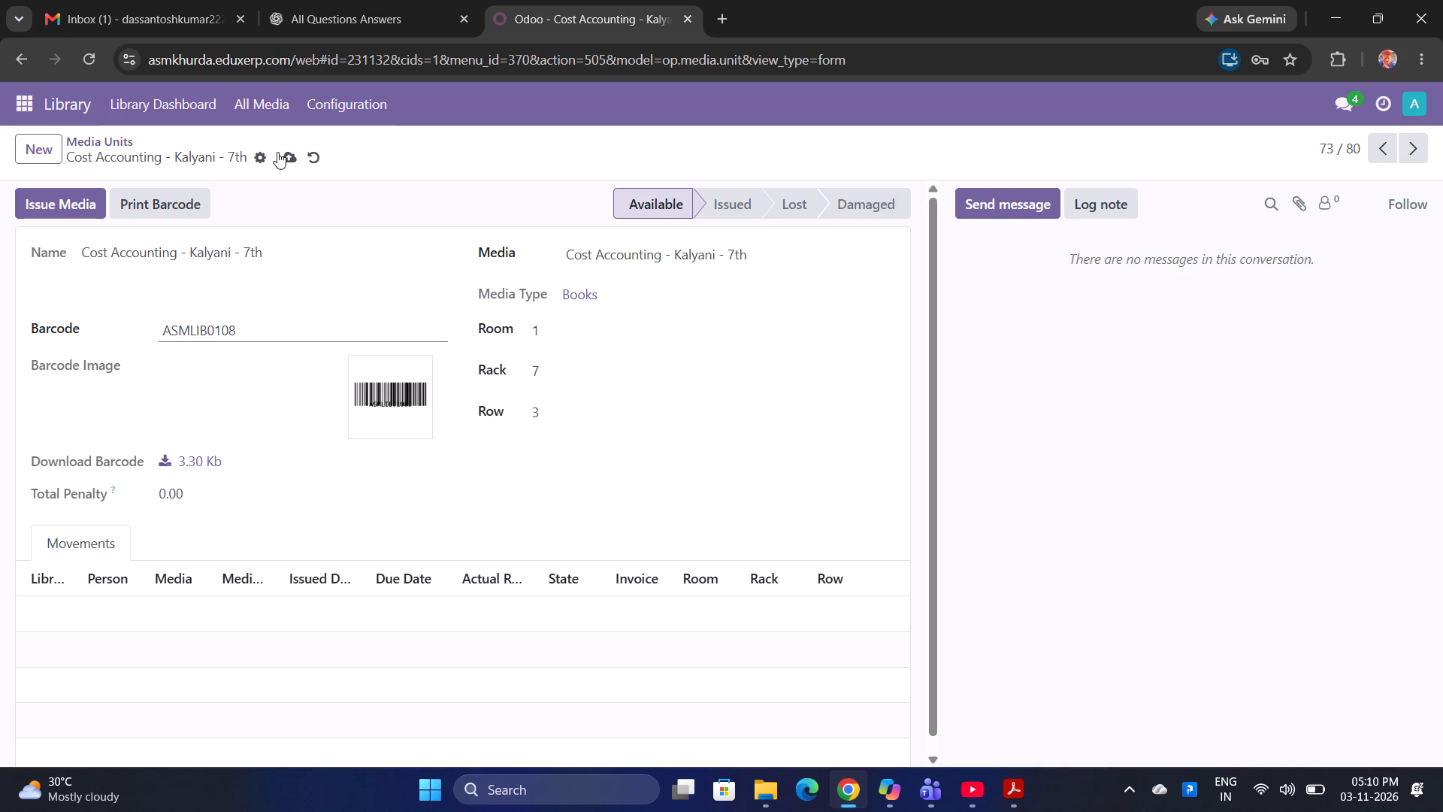
pyautogui.click(280, 152)
pyautogui.click(262, 329)
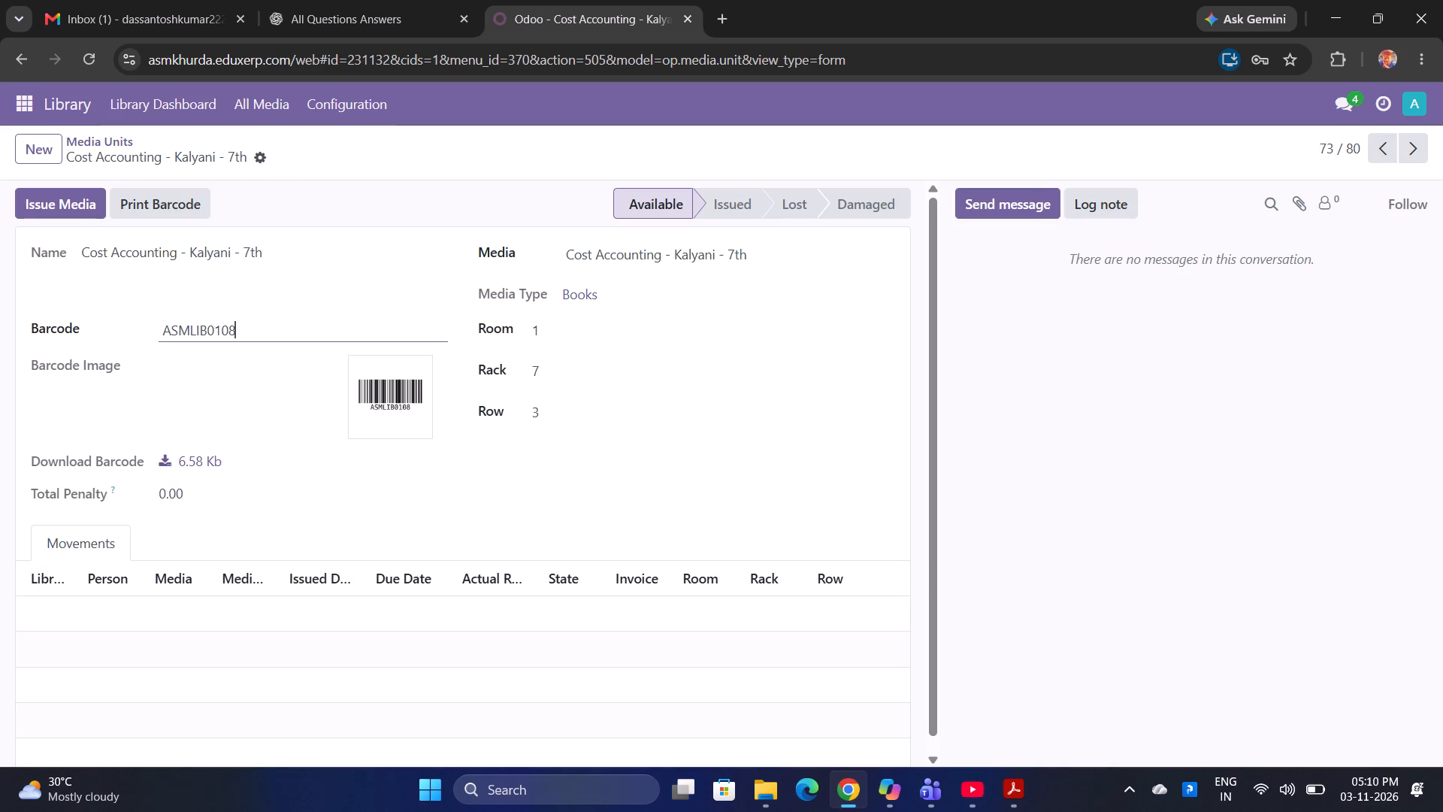
pyautogui.press('9')
pyautogui.click(292, 158)
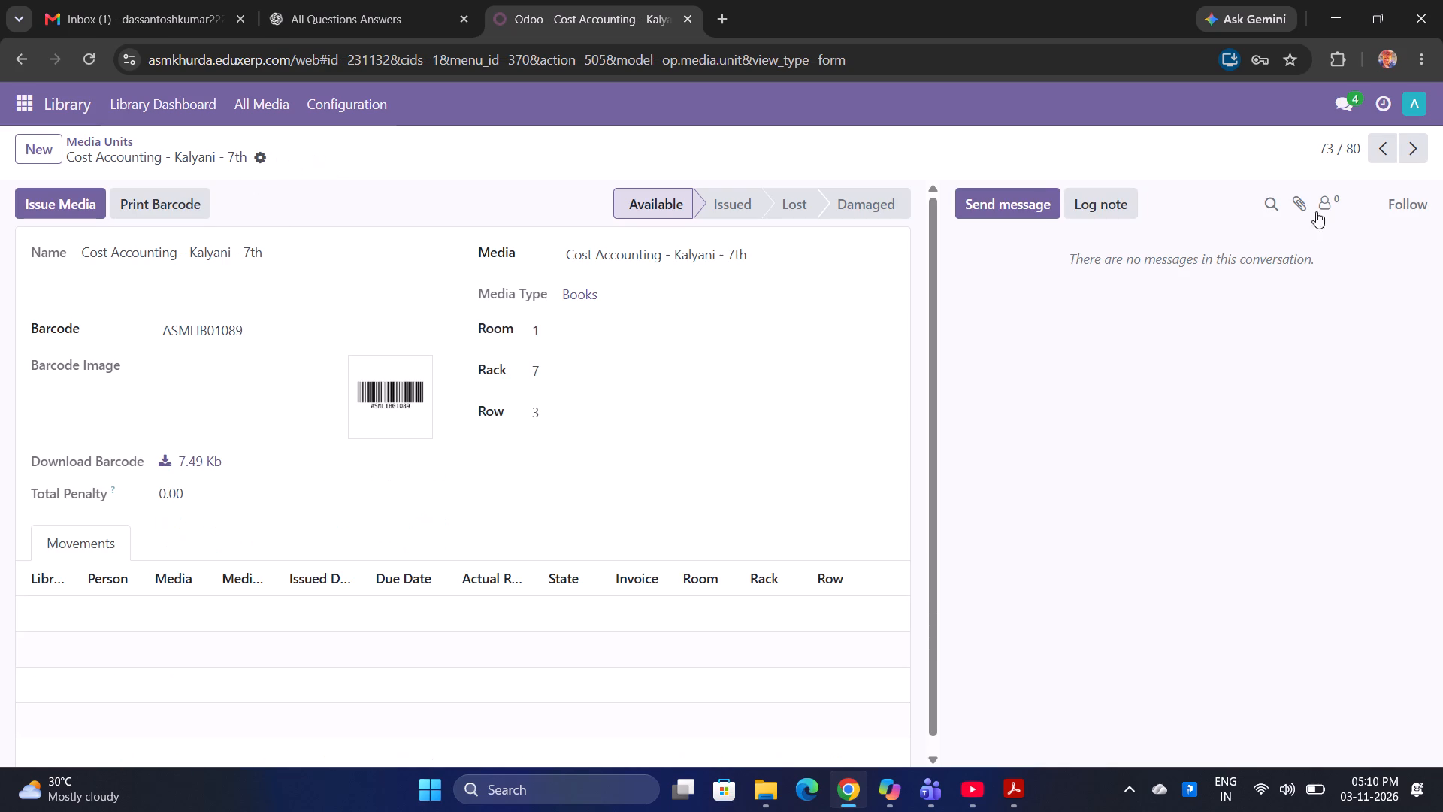
# On the following Cost Accounting - PHI - 13th unit, save the barcode as ASMLIB0100, then re-enter it as ASMLIB01004 and save.
pyautogui.click(1413, 144)
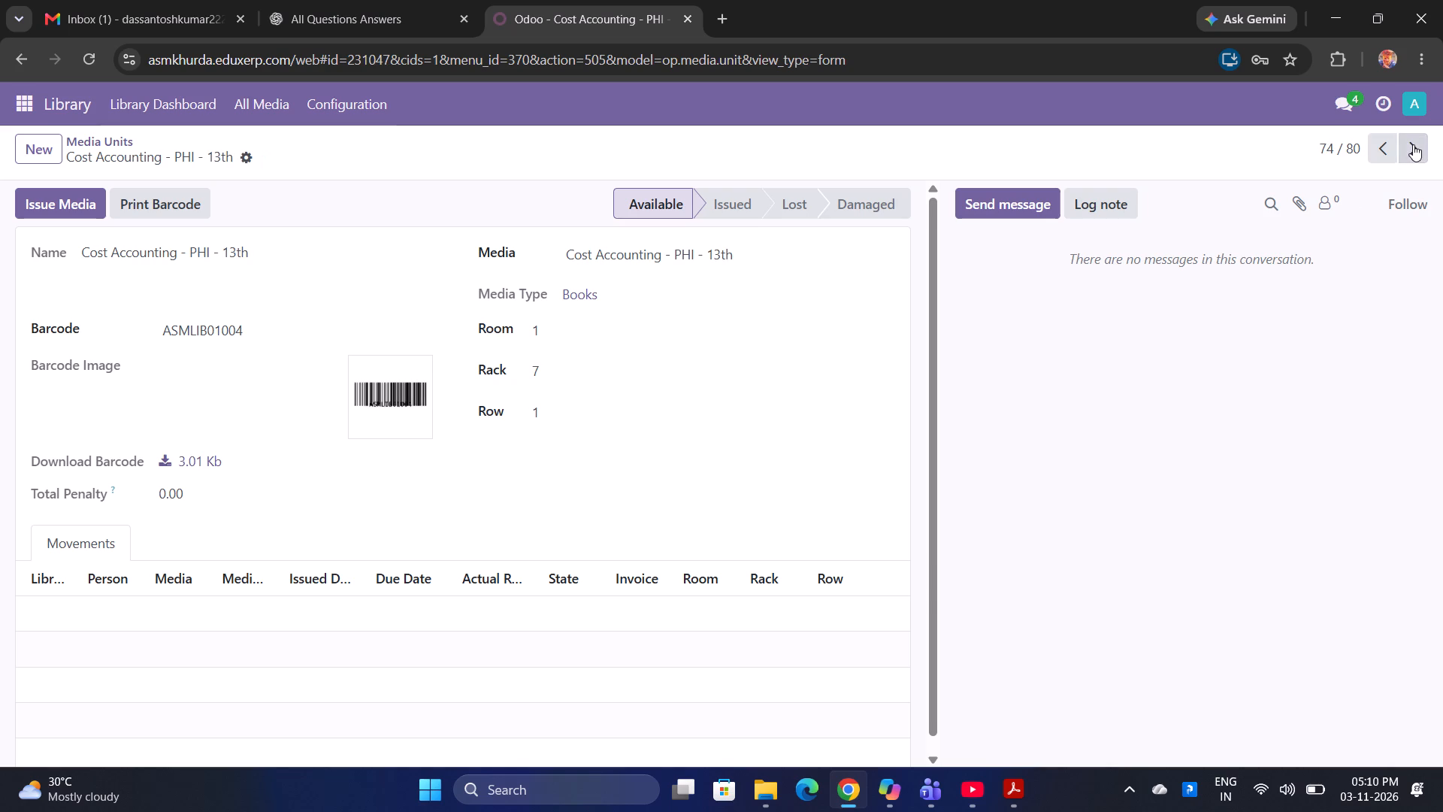
pyautogui.click(382, 331)
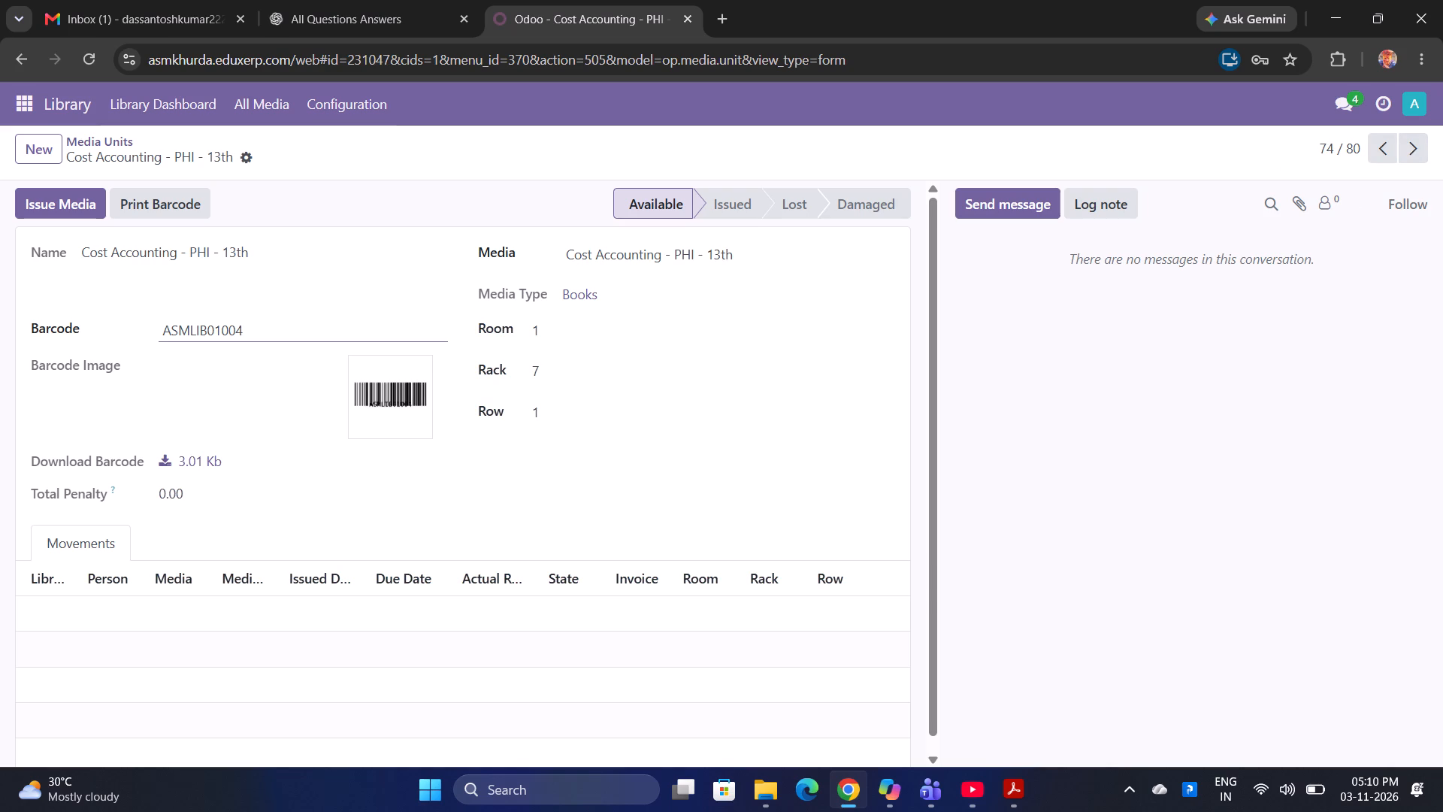
pyautogui.press('BackSpace')
pyautogui.click(275, 151)
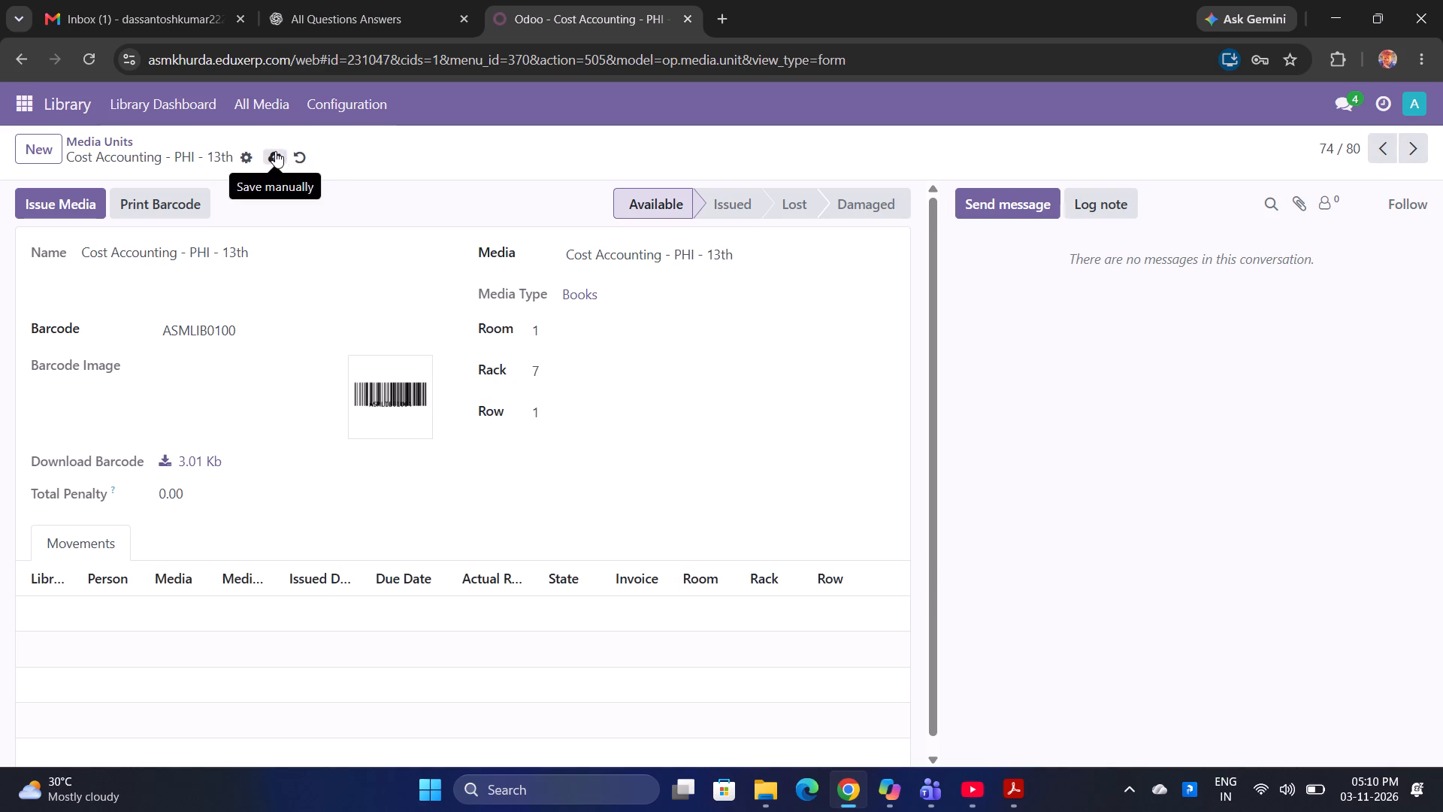
pyautogui.click(257, 329)
pyautogui.press('4')
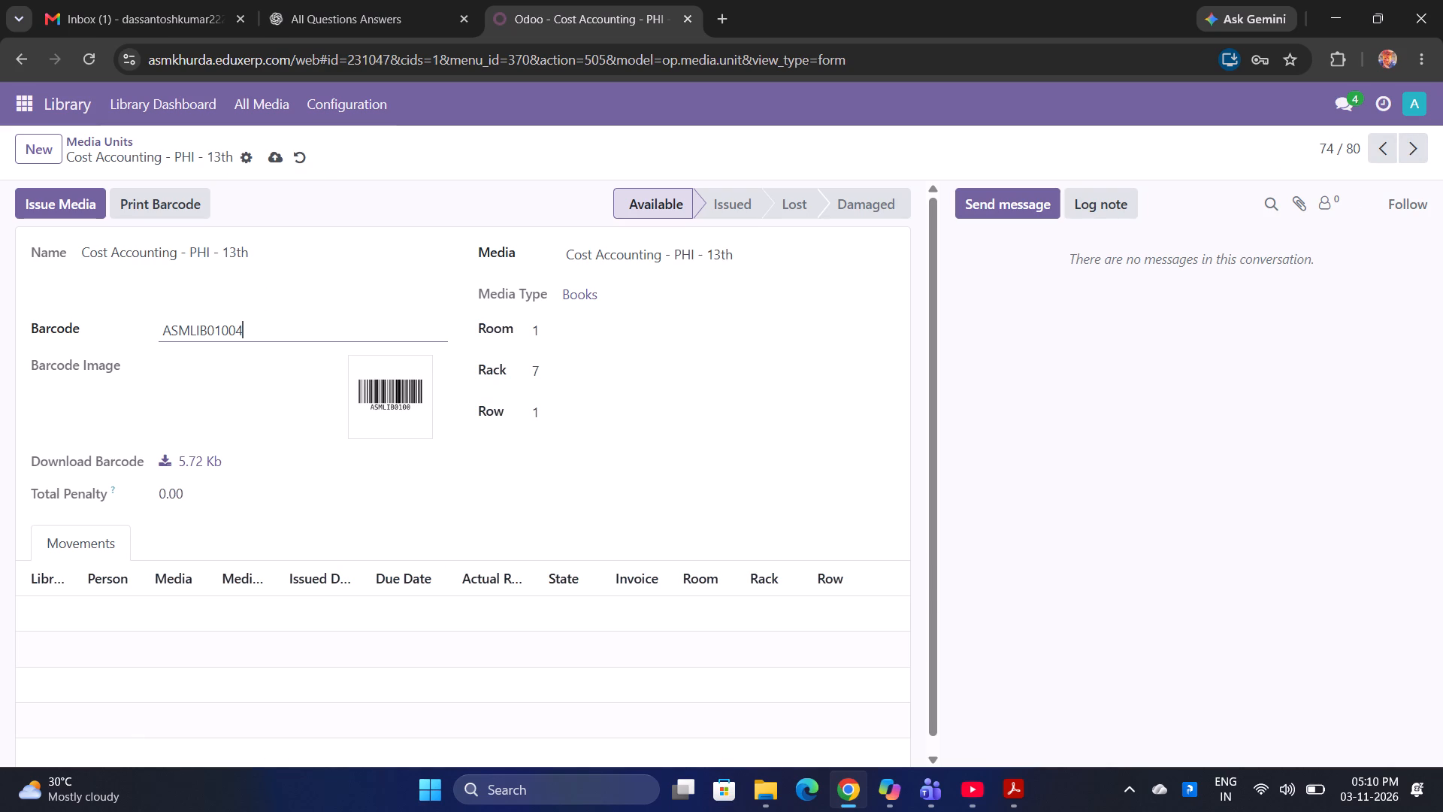
pyautogui.click(275, 153)
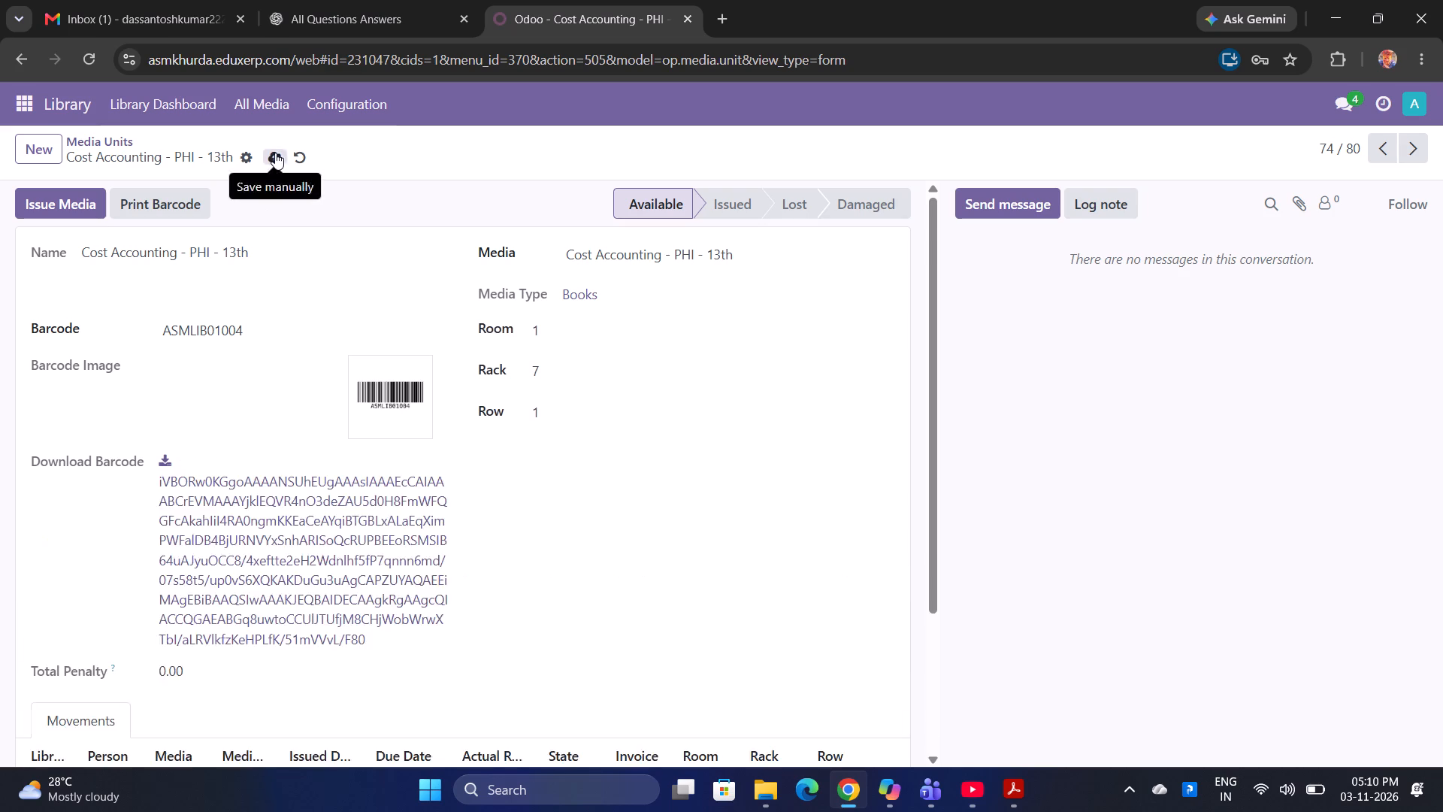
# Go to the Cost Accounting - PHI - 1st unit, save its barcode as ASMLIB0145, then restore it to ASMLIB01450 and save.
pyautogui.click(1414, 144)
pyautogui.click(308, 329)
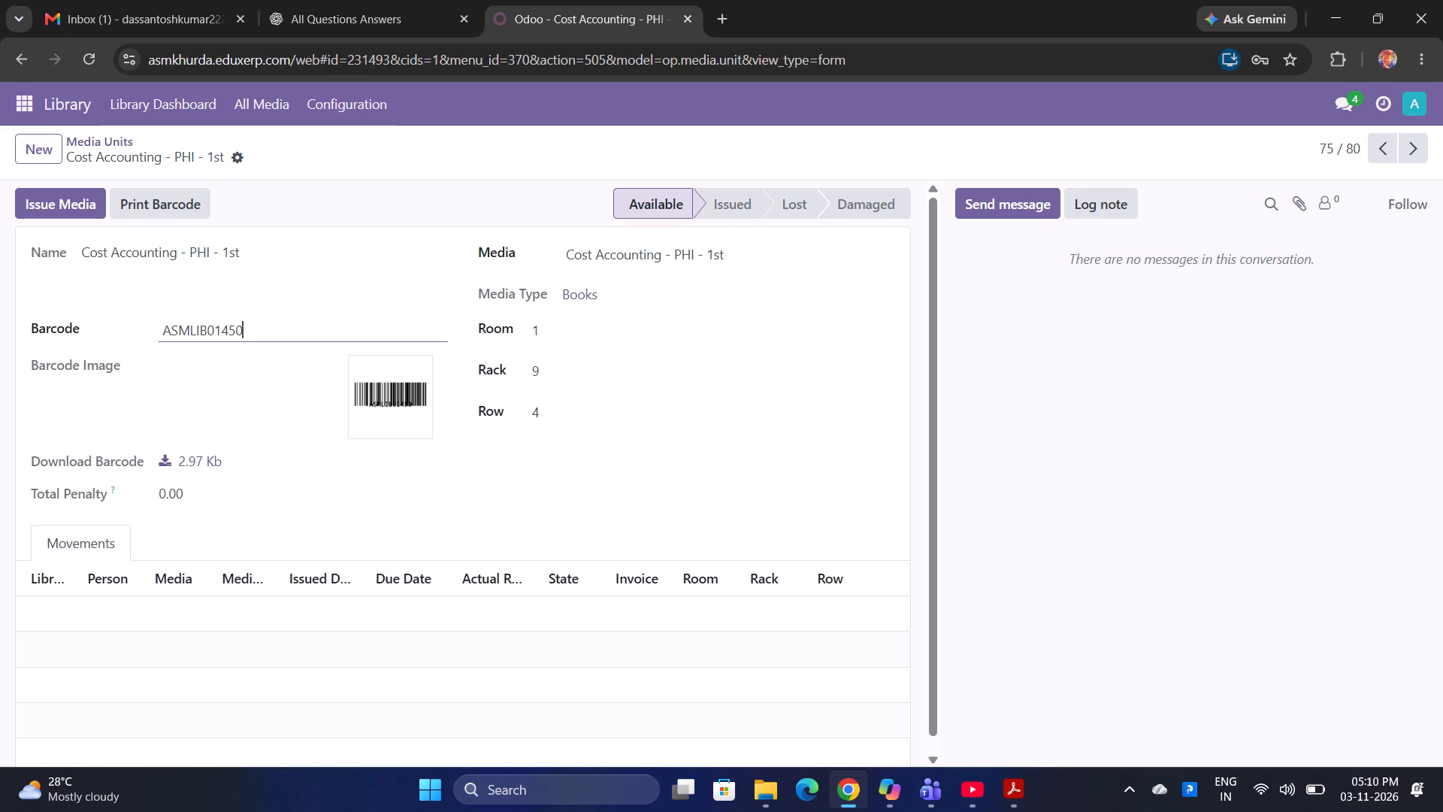
pyautogui.press('BackSpace')
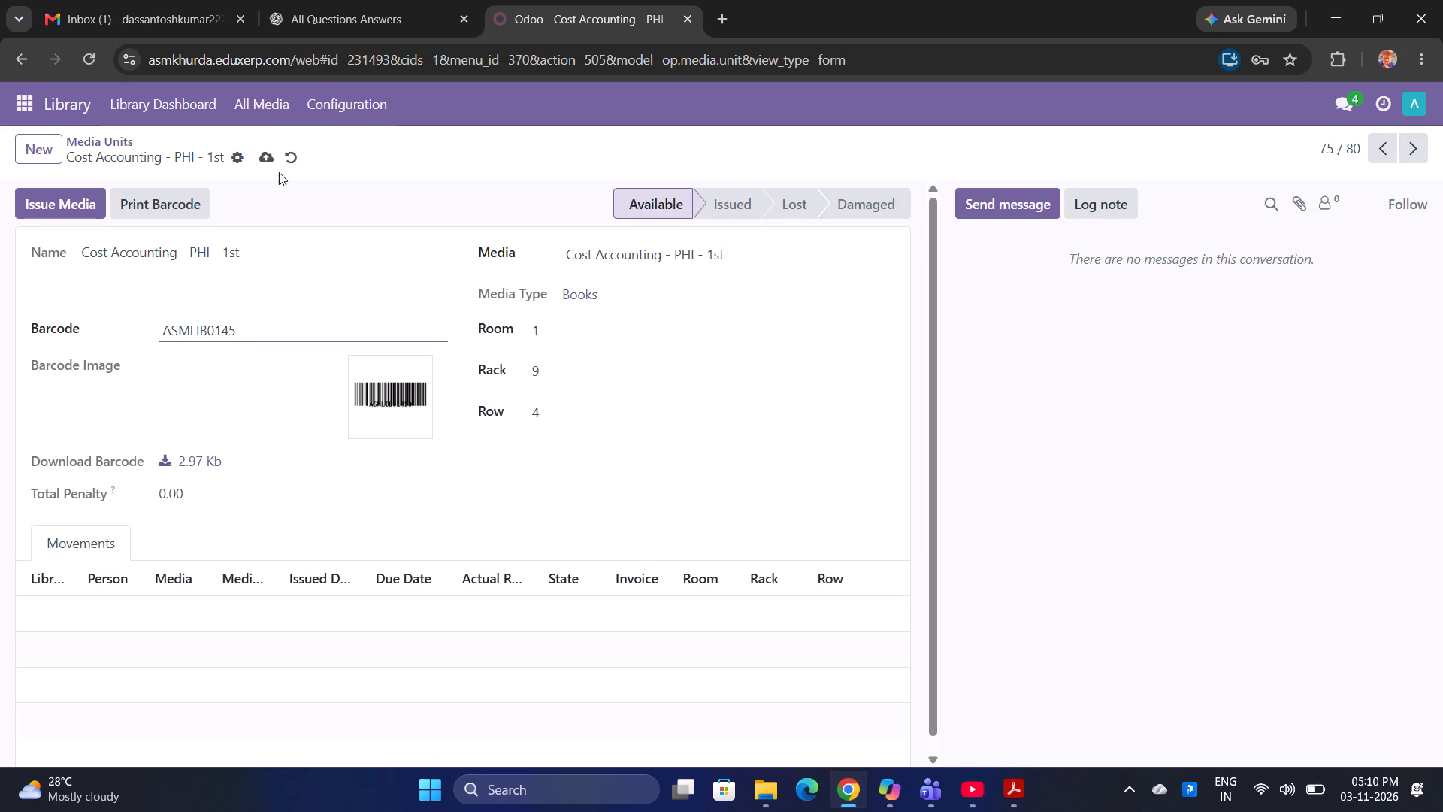
pyautogui.click(267, 158)
pyautogui.click(263, 338)
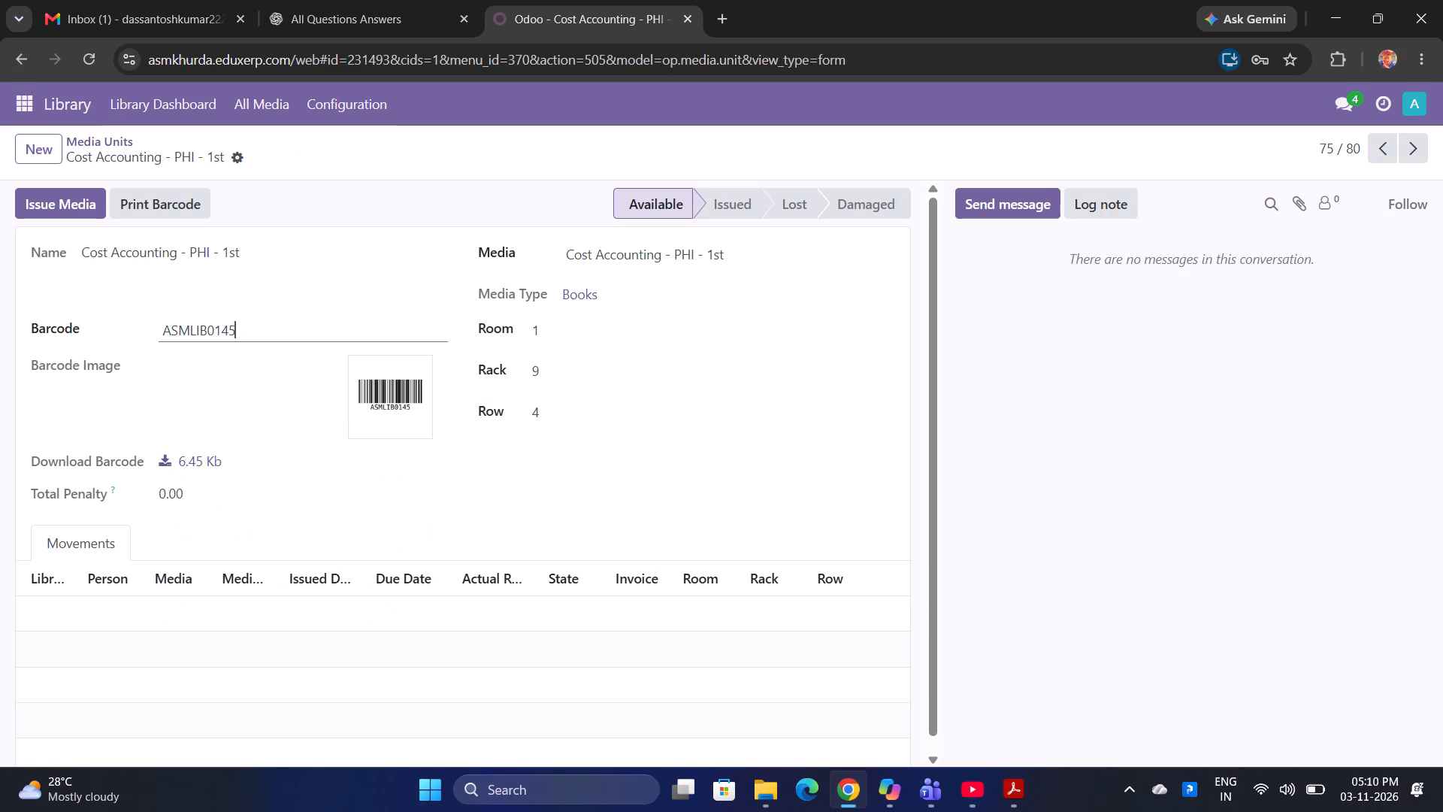
pyautogui.press('0')
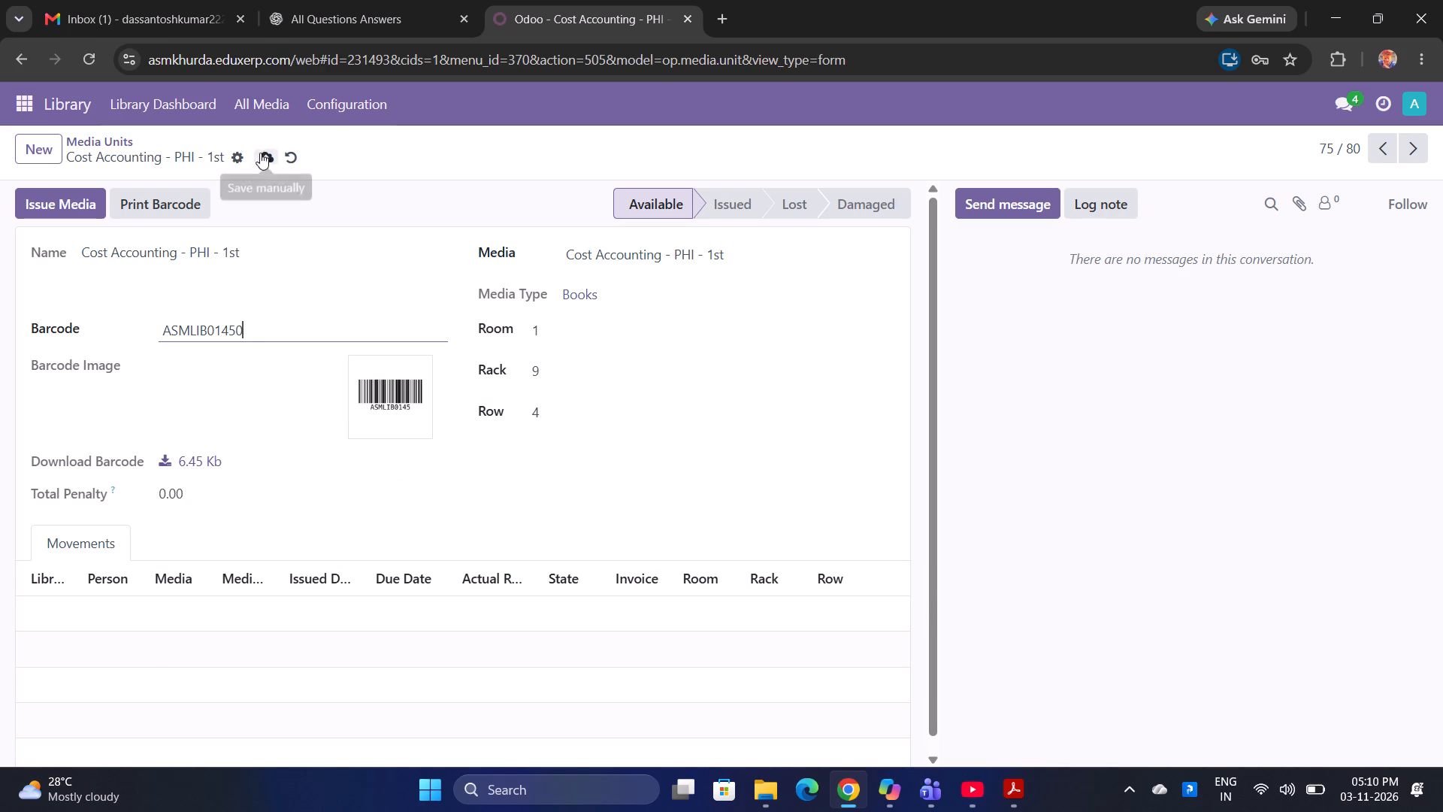
pyautogui.click(264, 156)
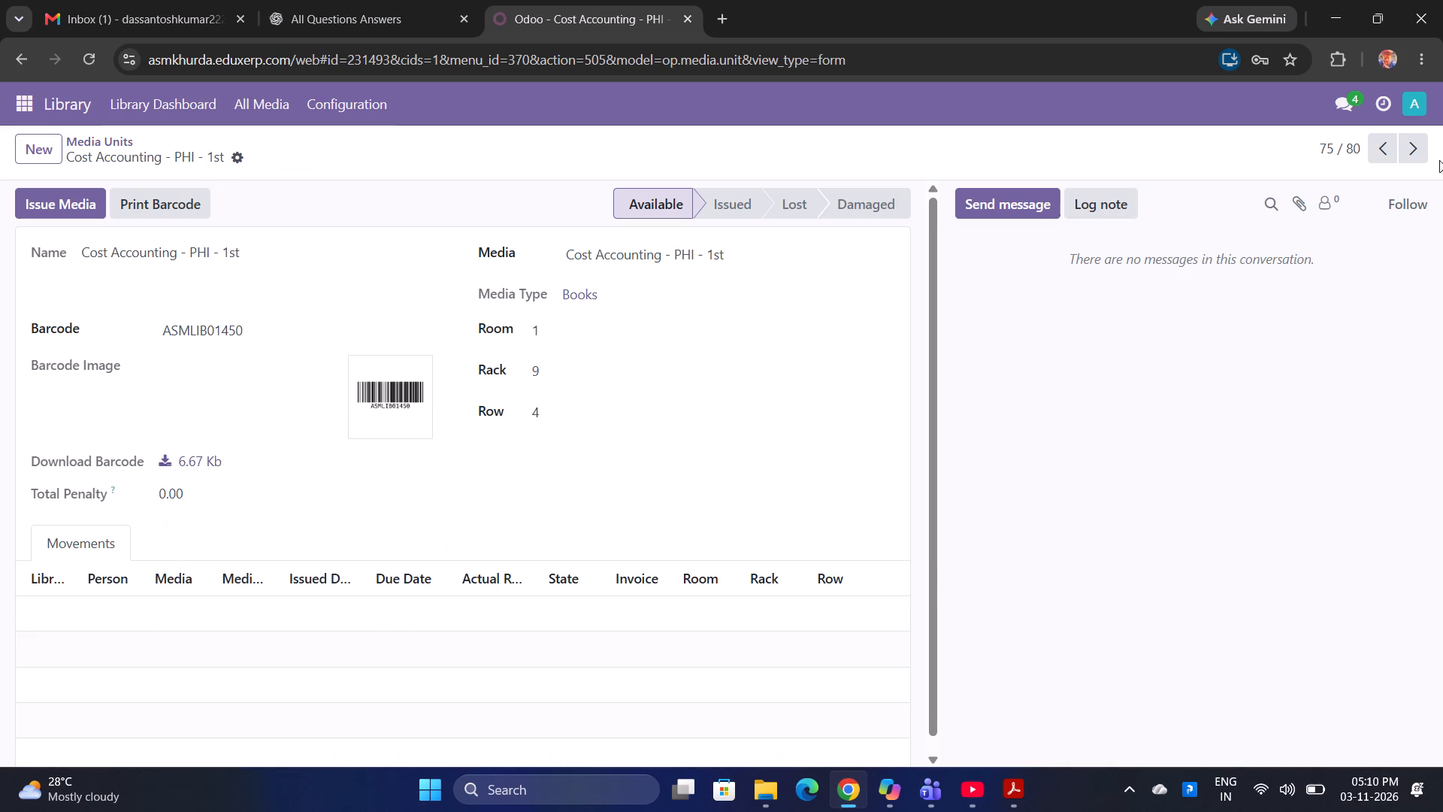
# Advance to the Cost Accounting - Pearson - 13th unit, save its barcode as ASMLIB0053, then re-enter it as ASMLIB00535 and save.
pyautogui.click(1408, 136)
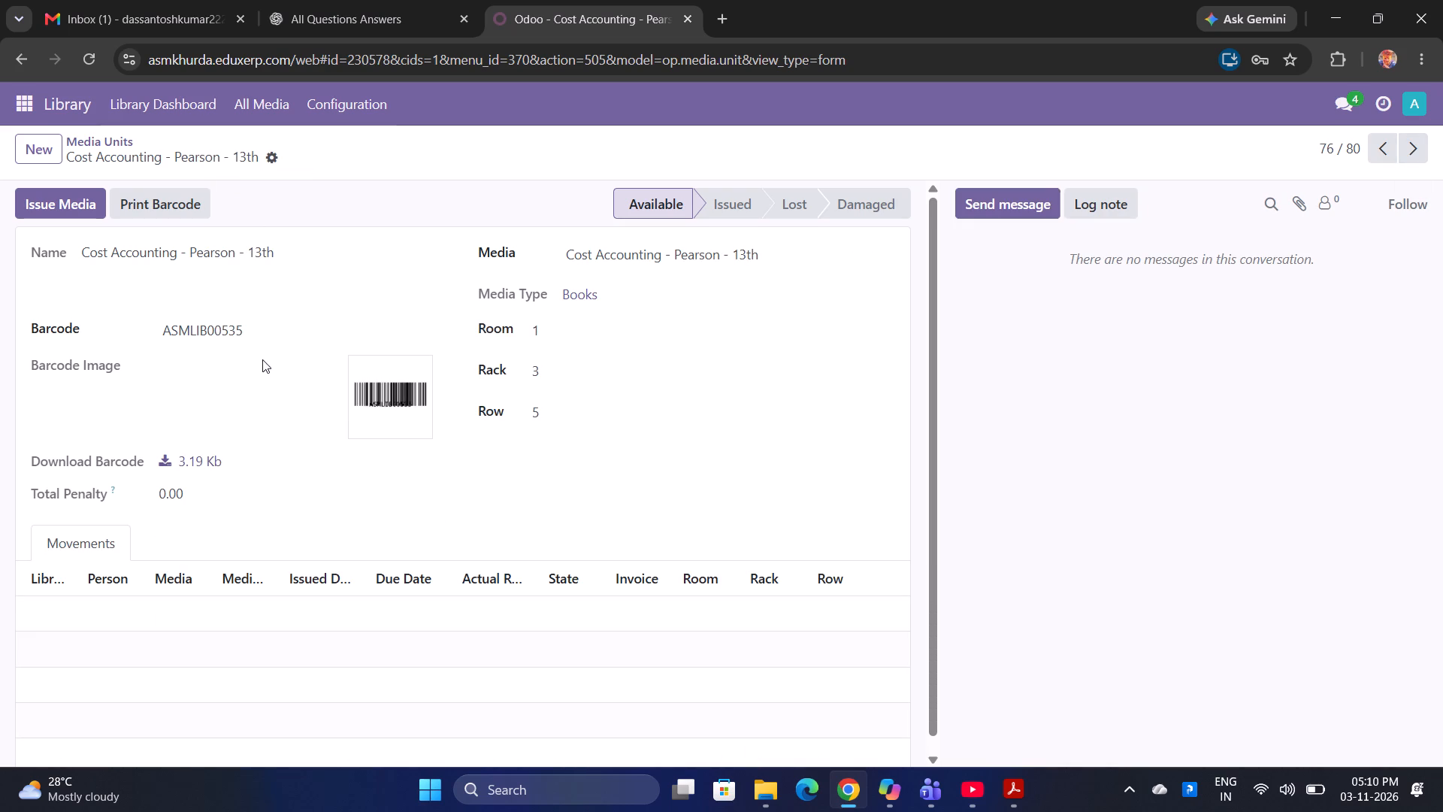
pyautogui.click(280, 320)
pyautogui.press('BackSpace')
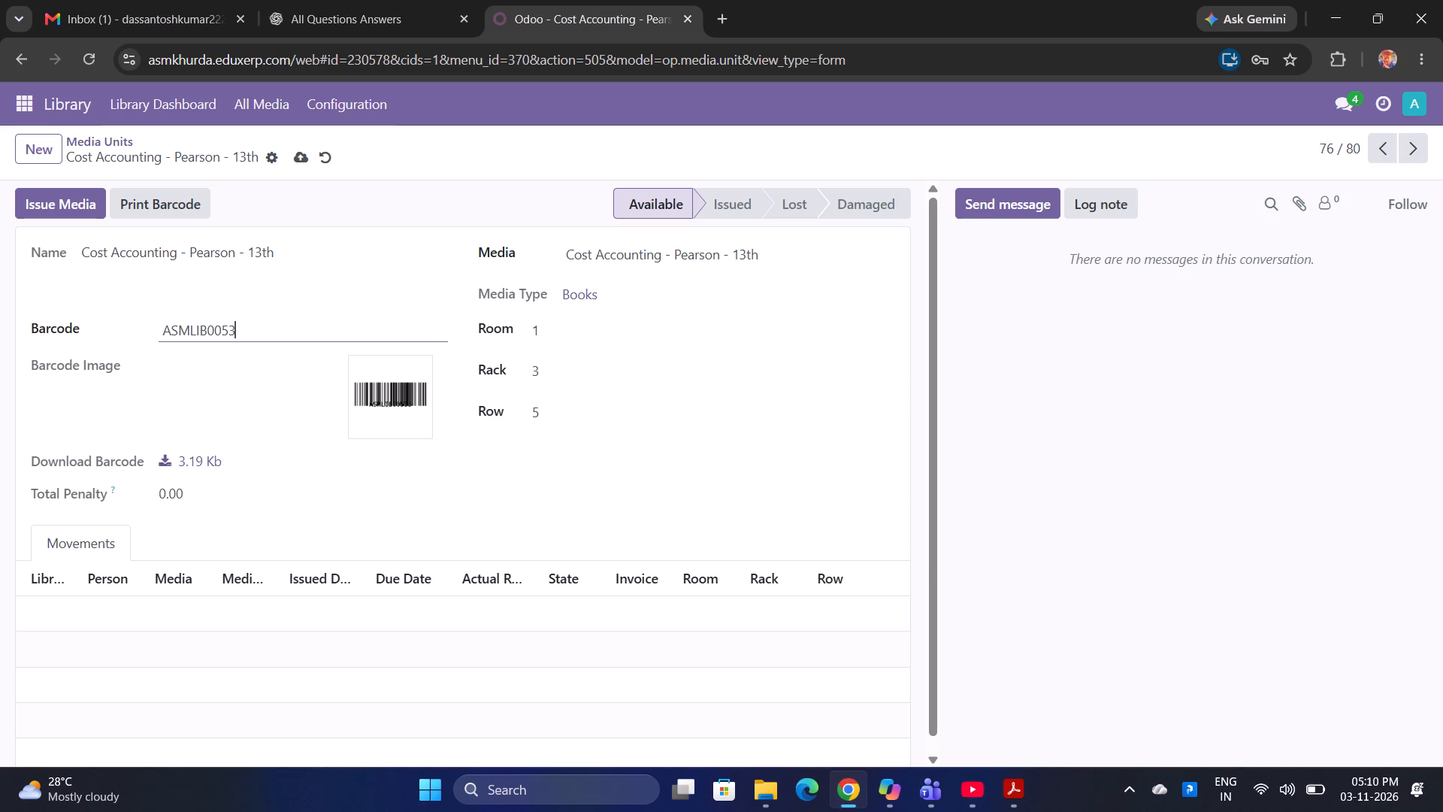
pyautogui.click(292, 157)
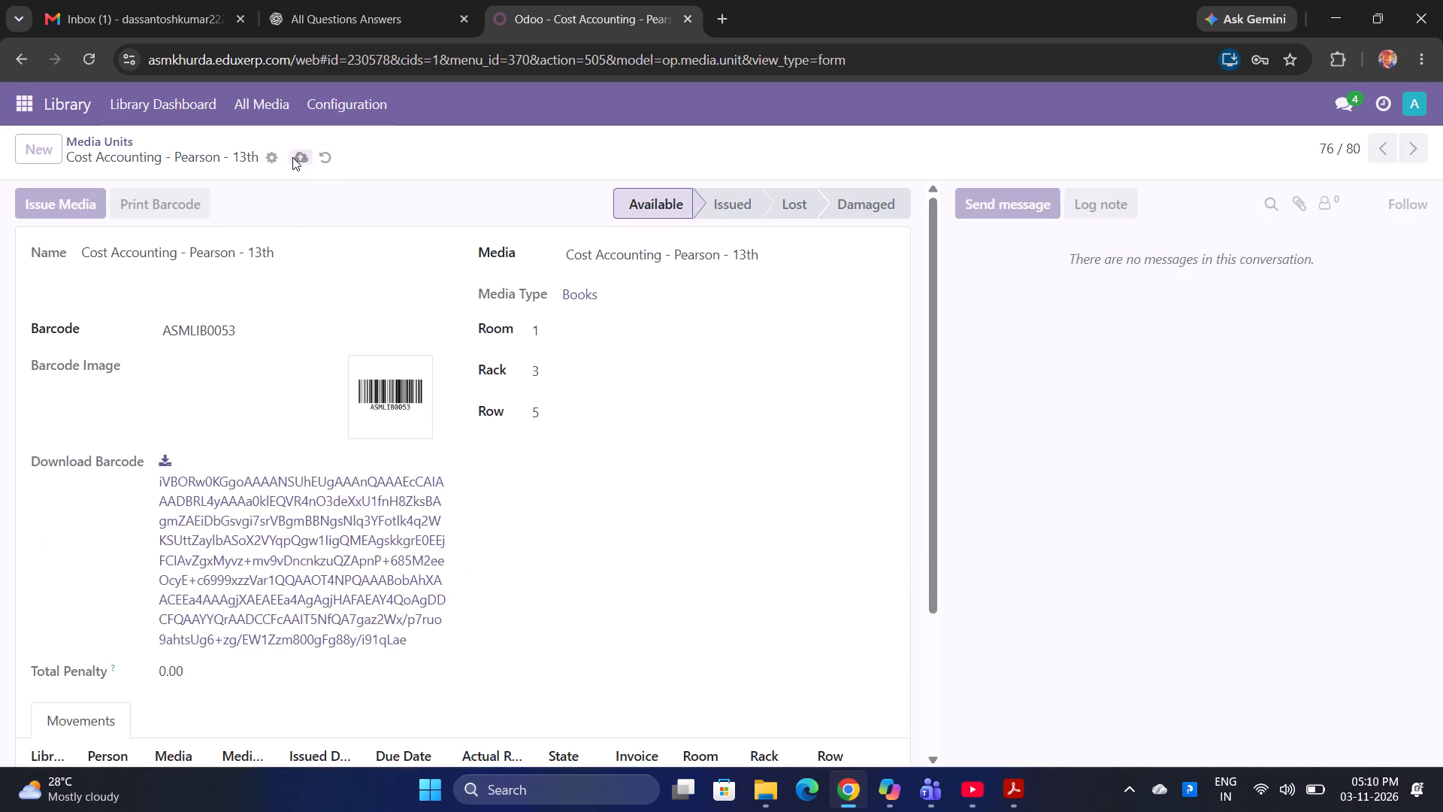
pyautogui.click(242, 339)
pyautogui.press('5')
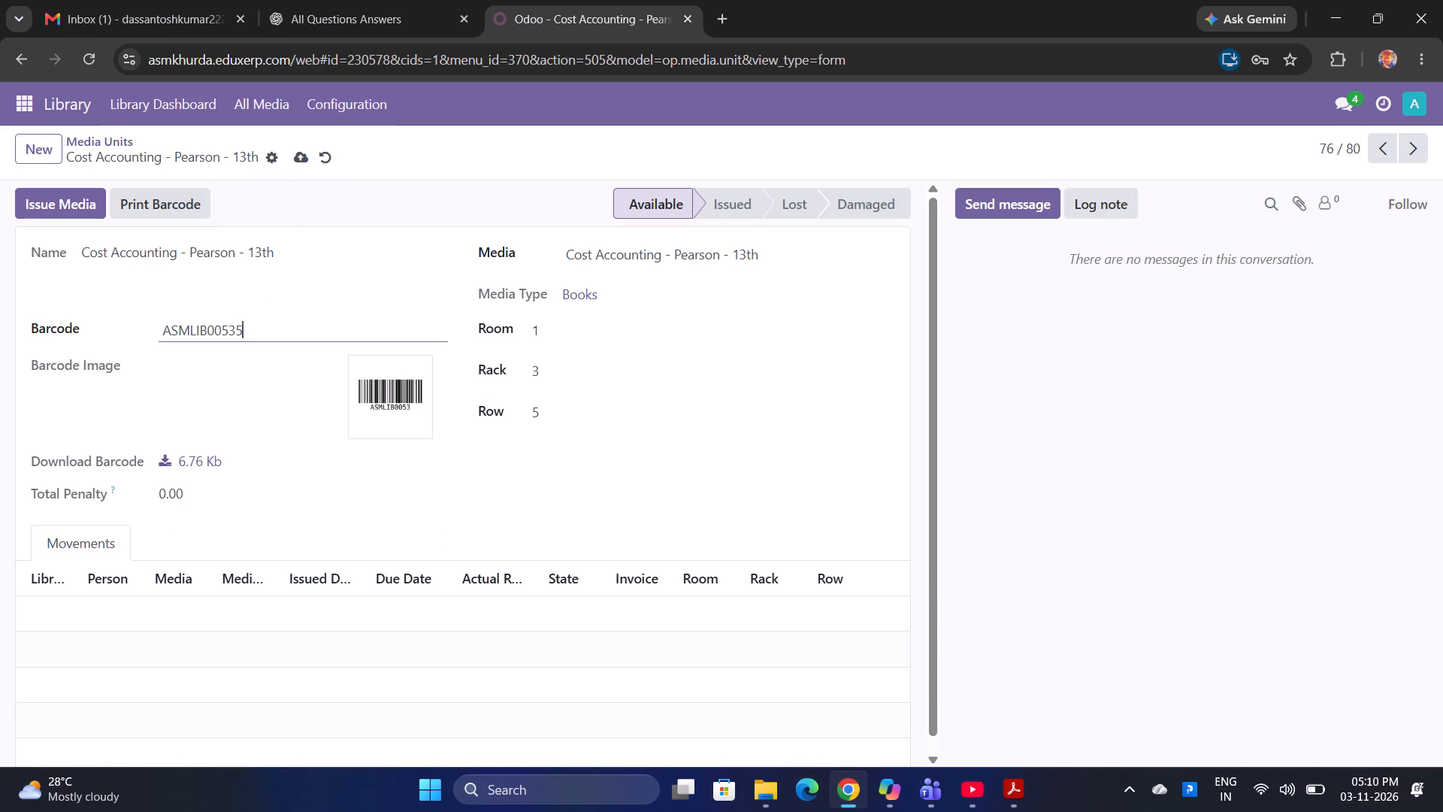
pyautogui.click(295, 151)
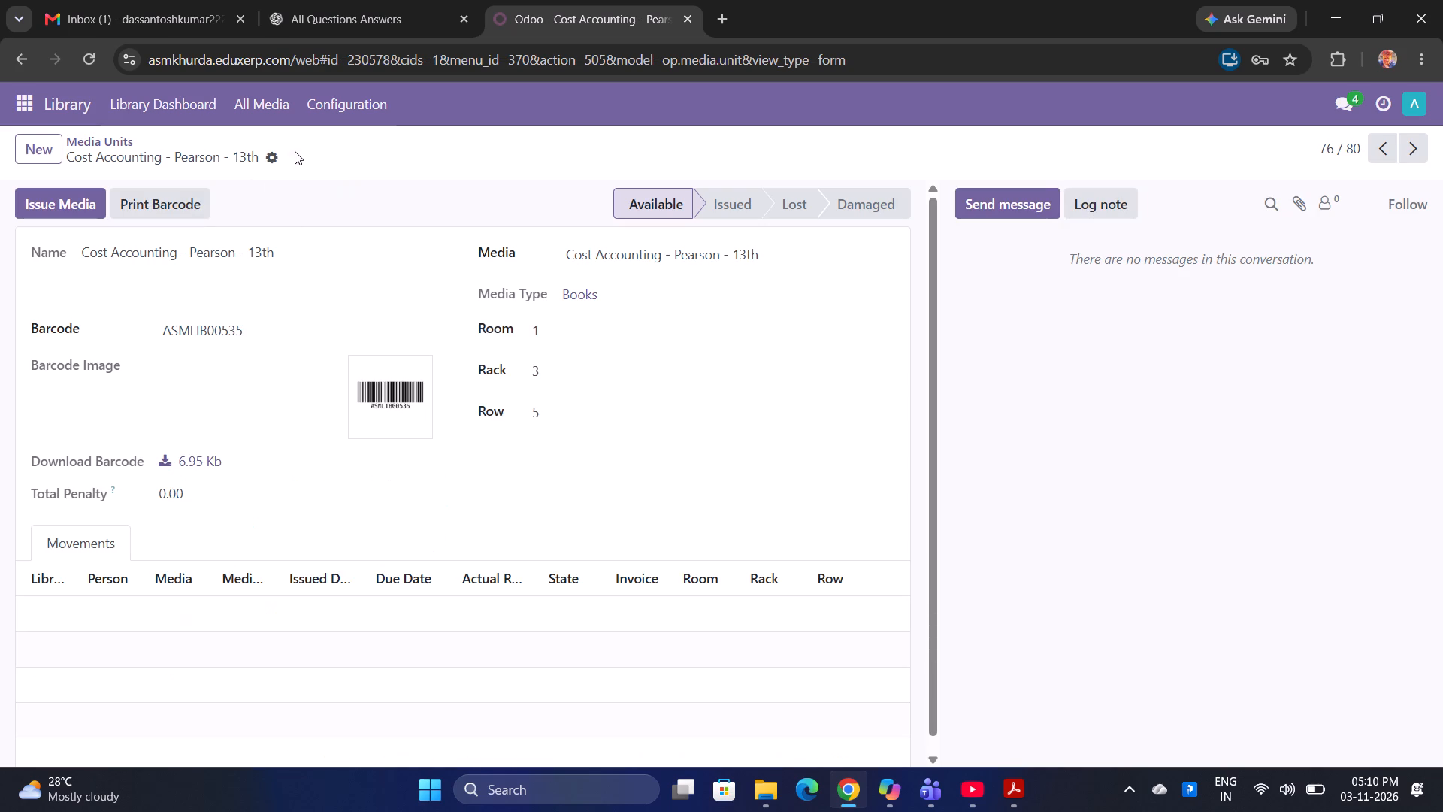
# Move to the first Cost Accounting - TMH - 1st unit, save its barcode as ASMLIB0074, then restore it to ASMLIB00748 and save.
pyautogui.click(1413, 142)
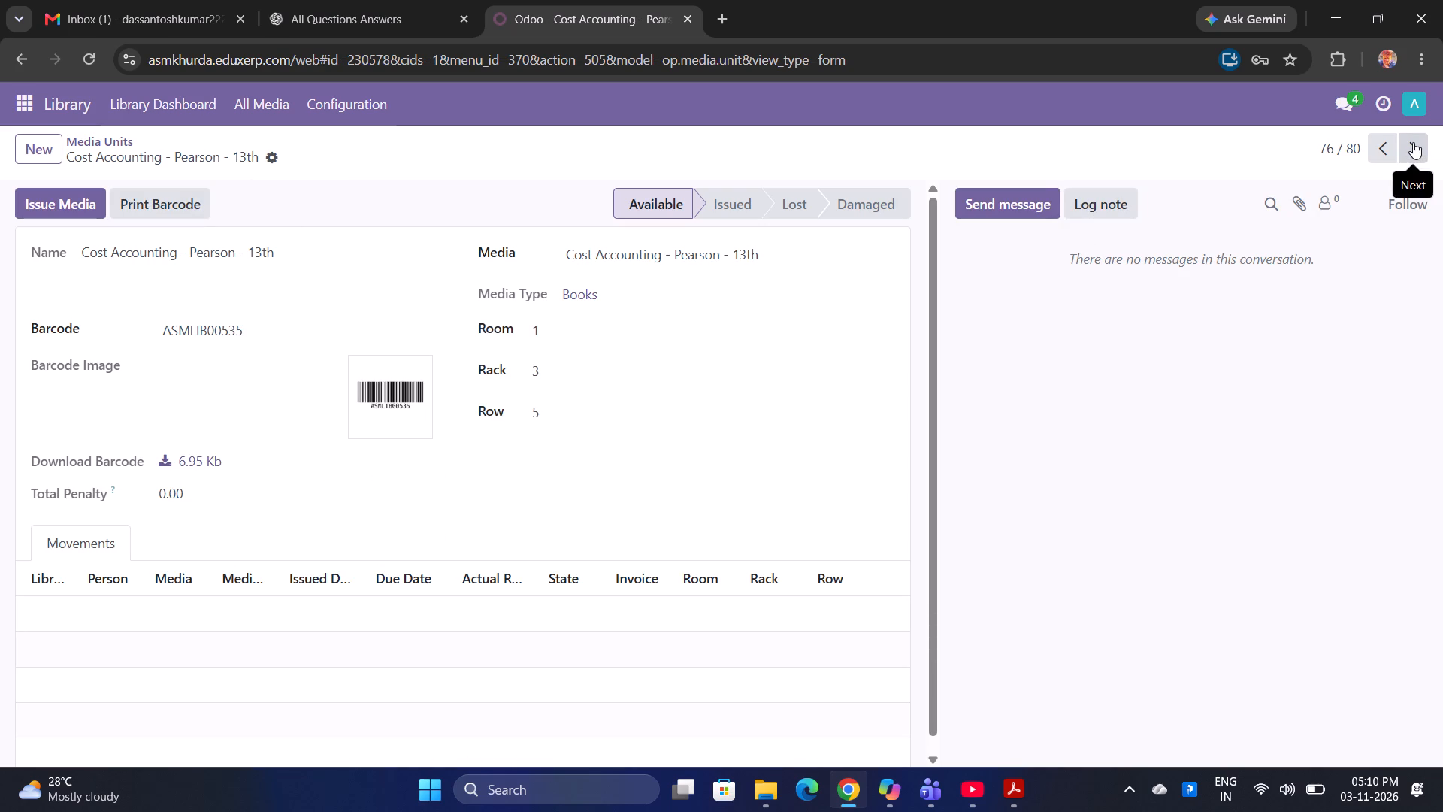
pyautogui.click(391, 332)
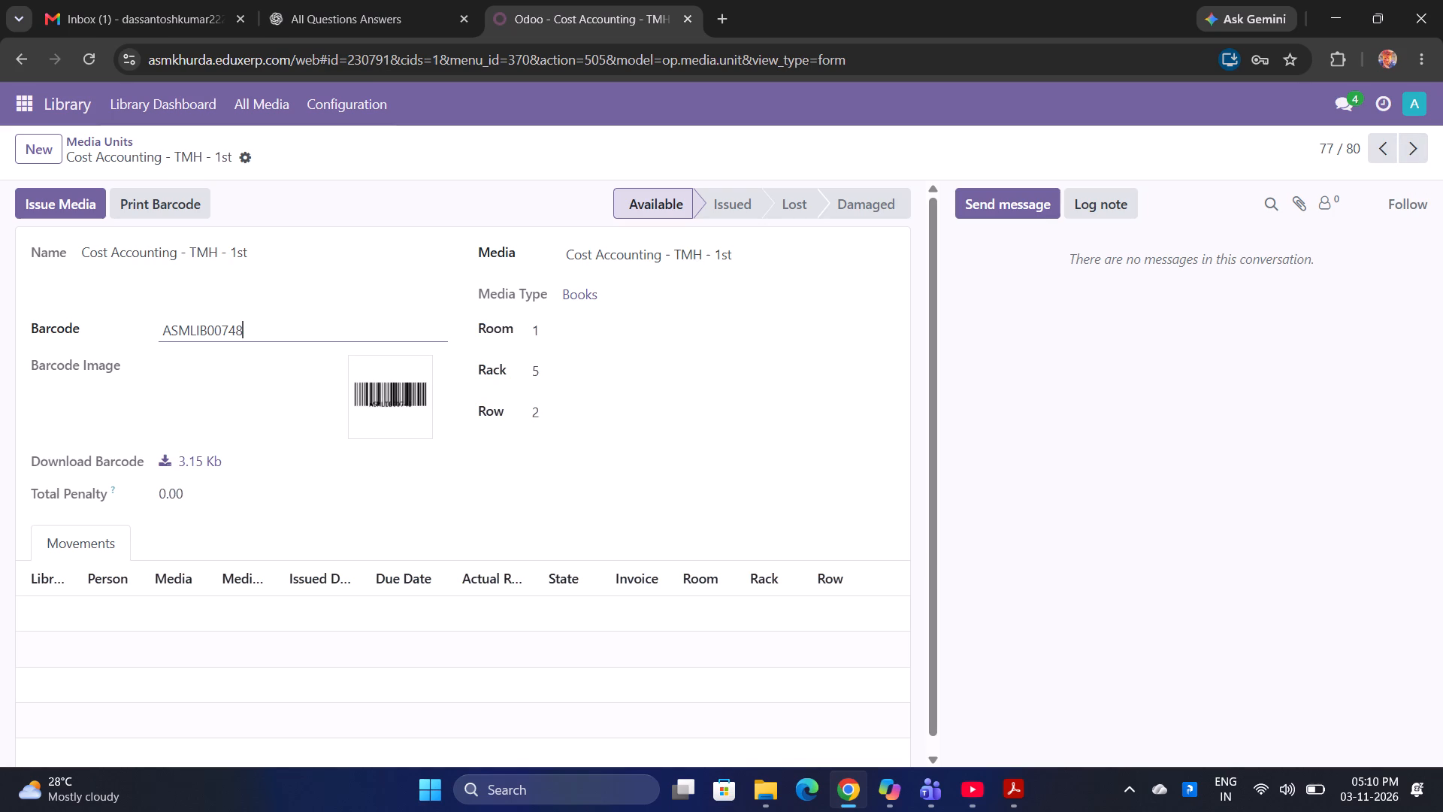
pyautogui.press('BackSpace')
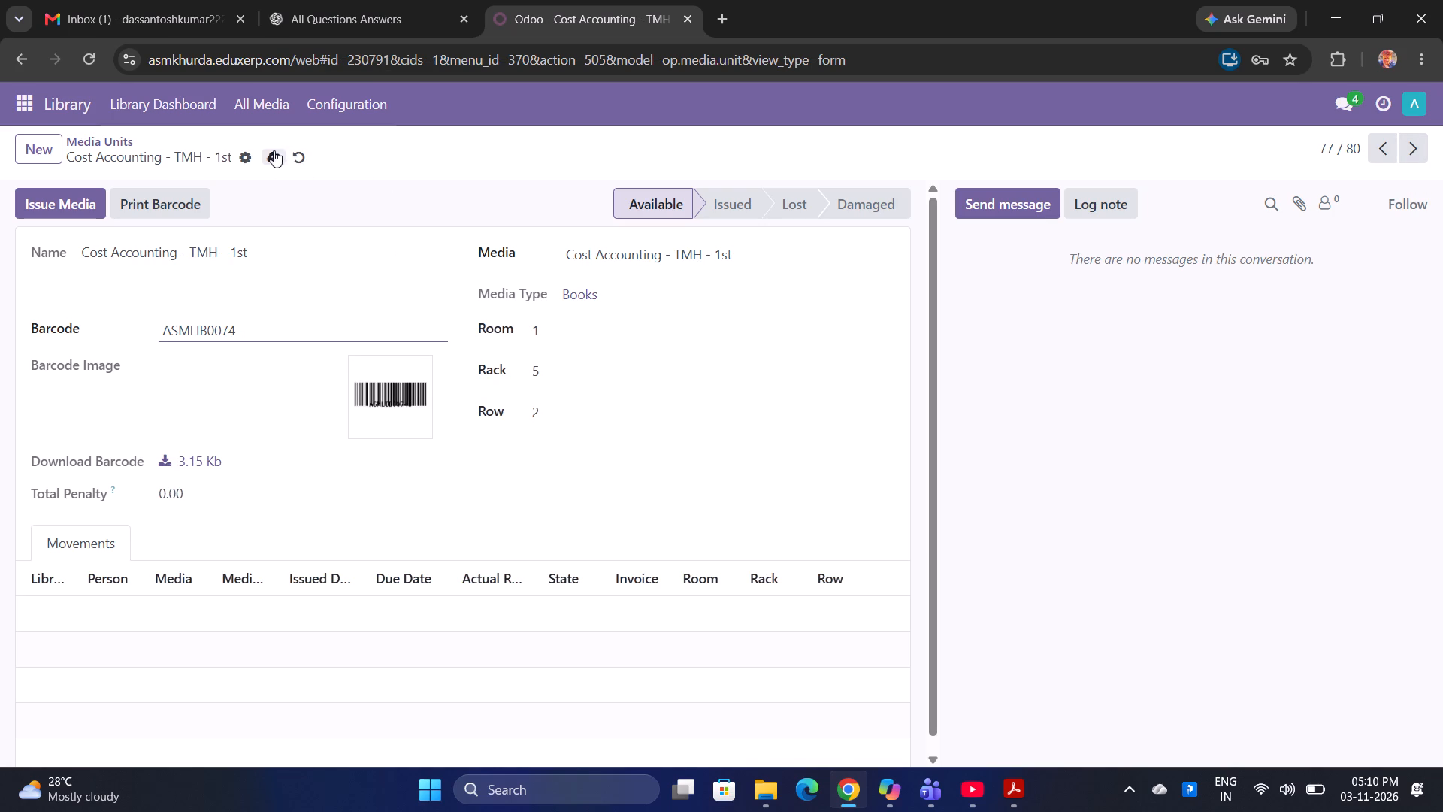
pyautogui.click(274, 150)
pyautogui.doubleClick(262, 329)
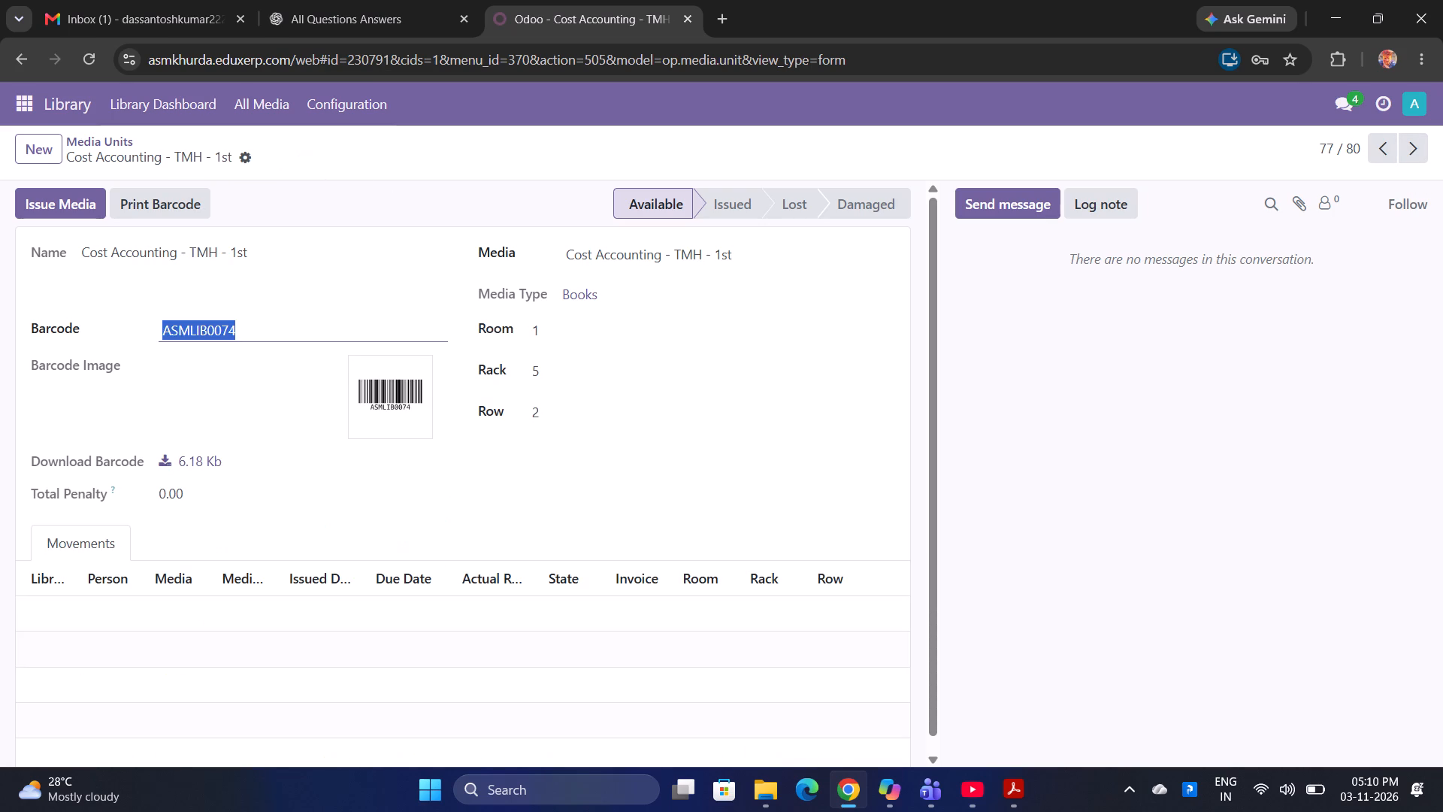
pyautogui.click(262, 329)
pyautogui.press('8')
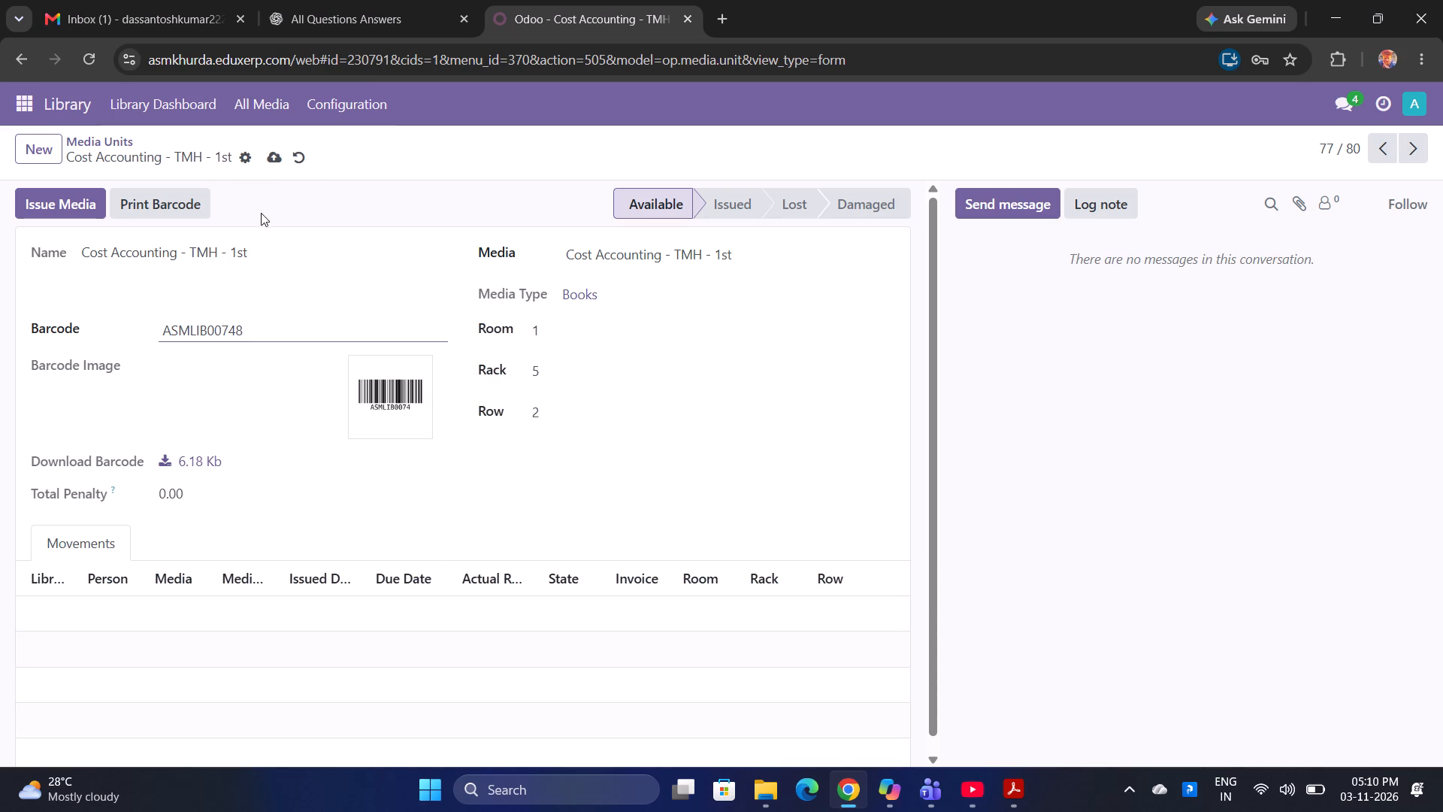
pyautogui.click(265, 157)
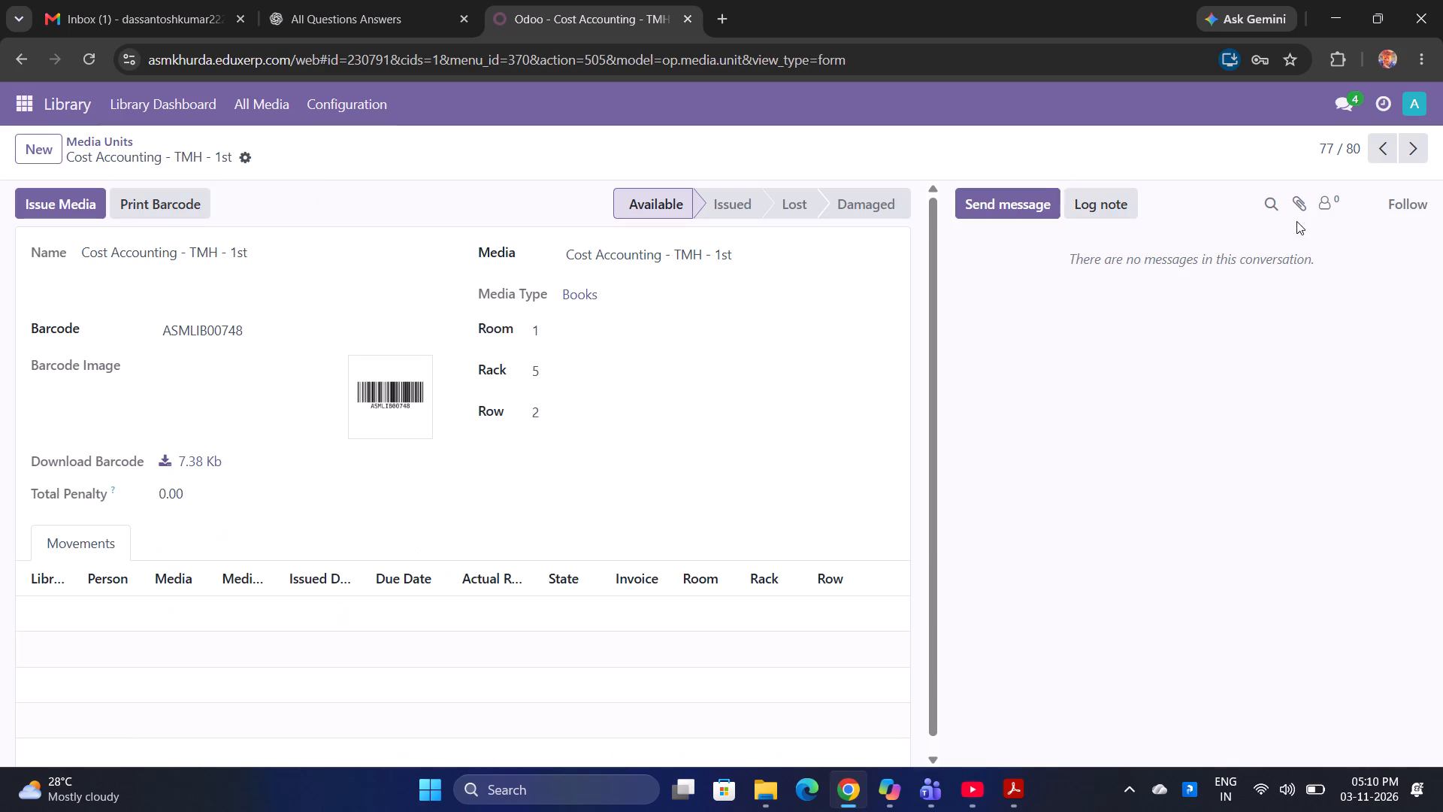
# On the following Cost Accounting - TMH - 1st unit, save the barcode as ASMLIB0074, then re-enter it as ASMLIB00747 and save.
pyautogui.click(1411, 150)
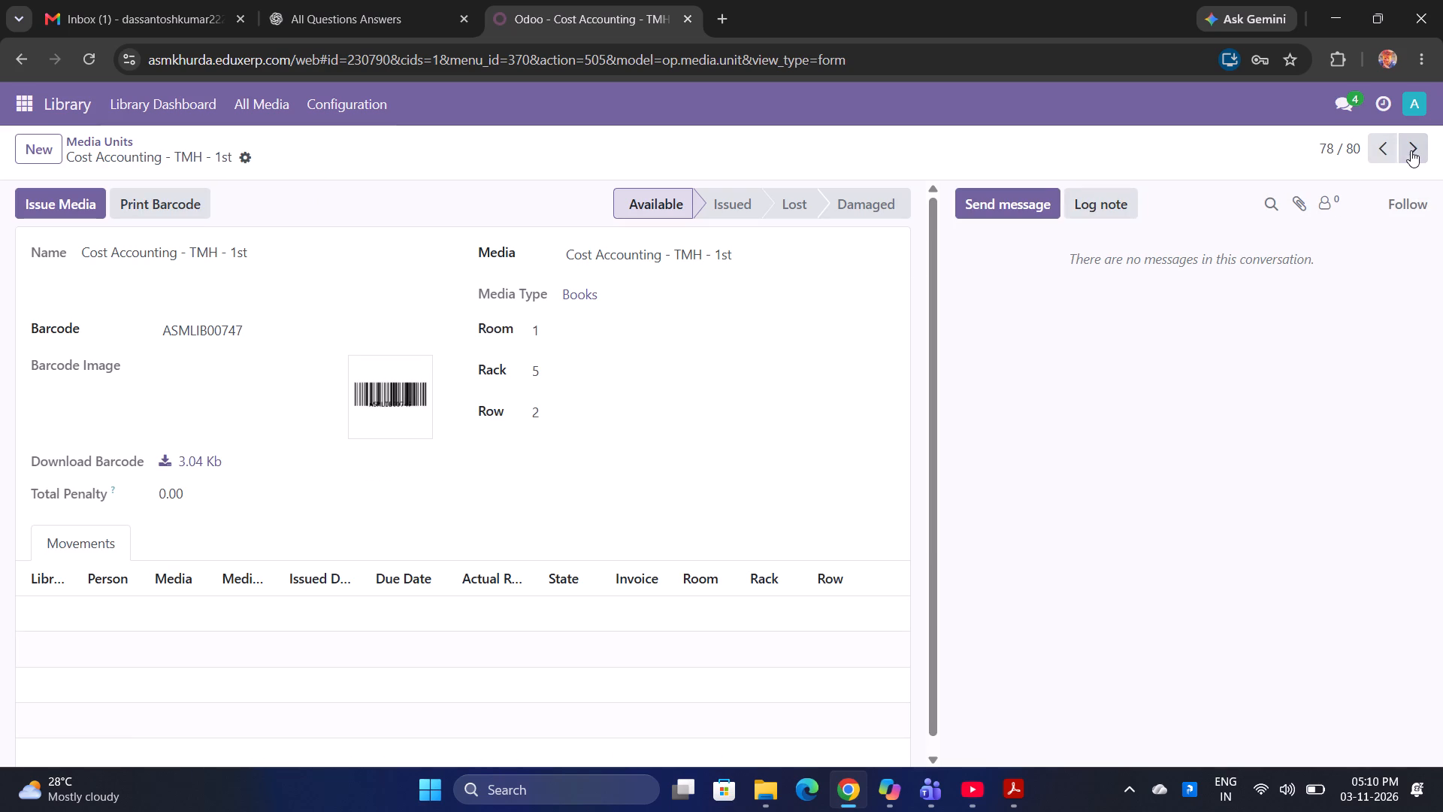
pyautogui.click(427, 337)
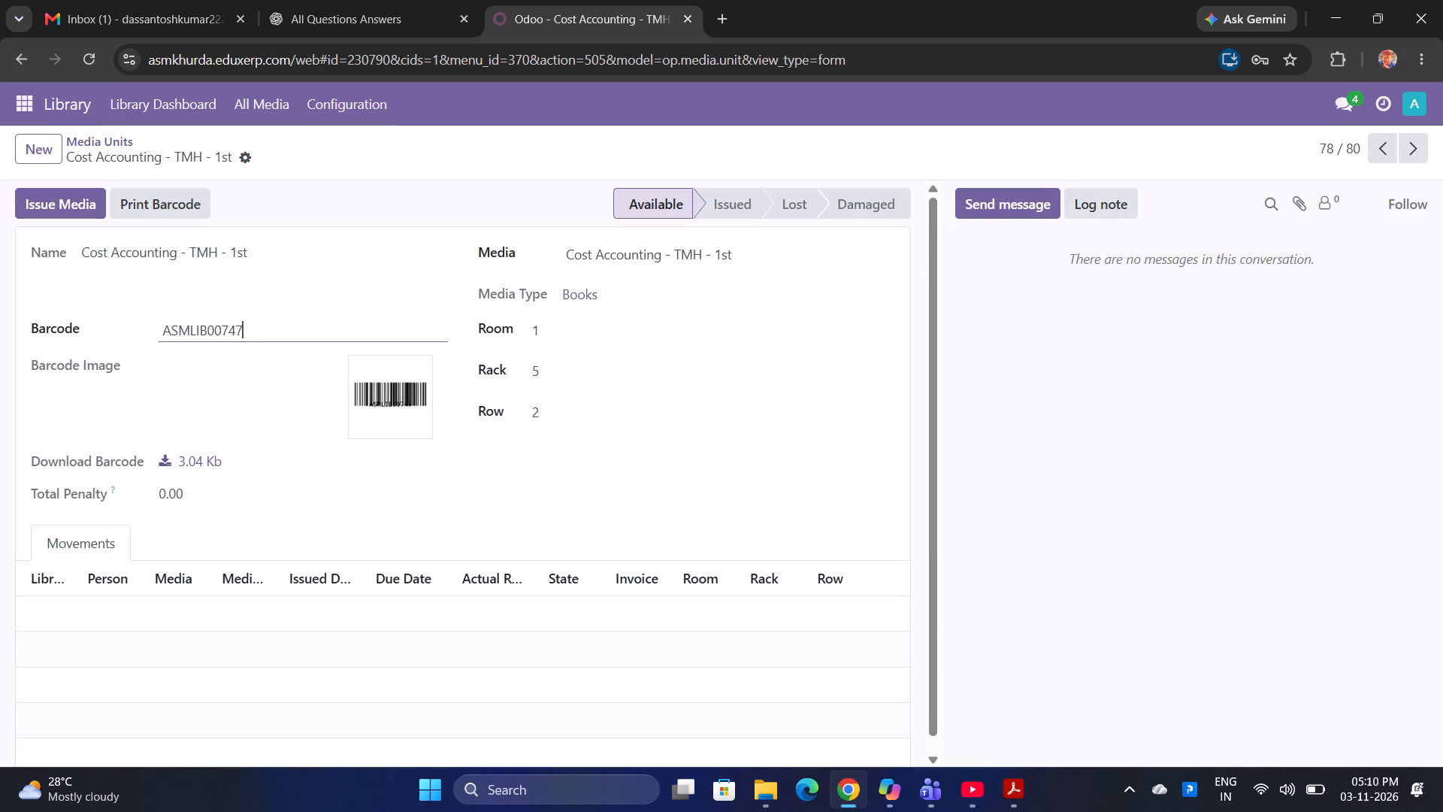
pyautogui.press('BackSpace')
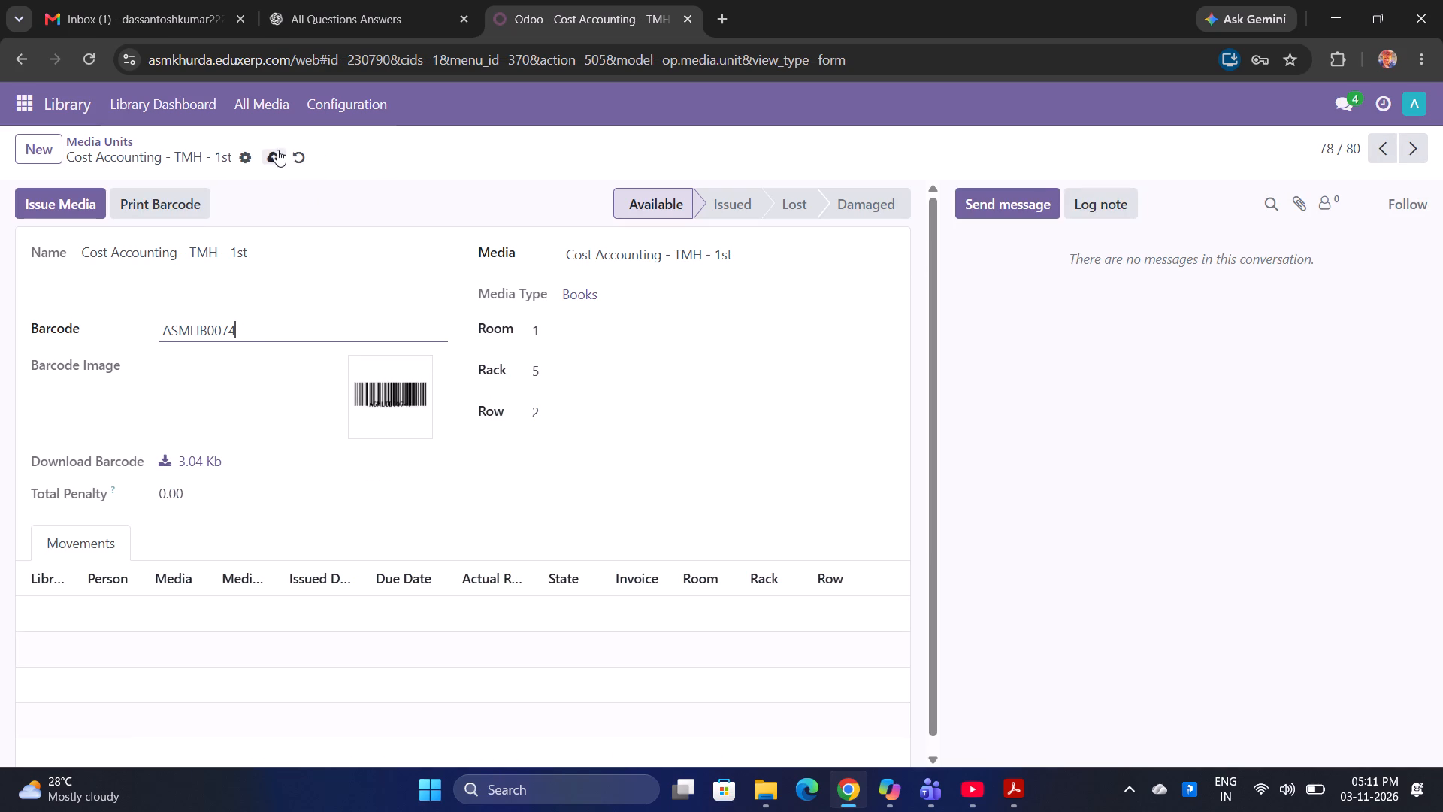
pyautogui.click(277, 150)
pyautogui.click(263, 328)
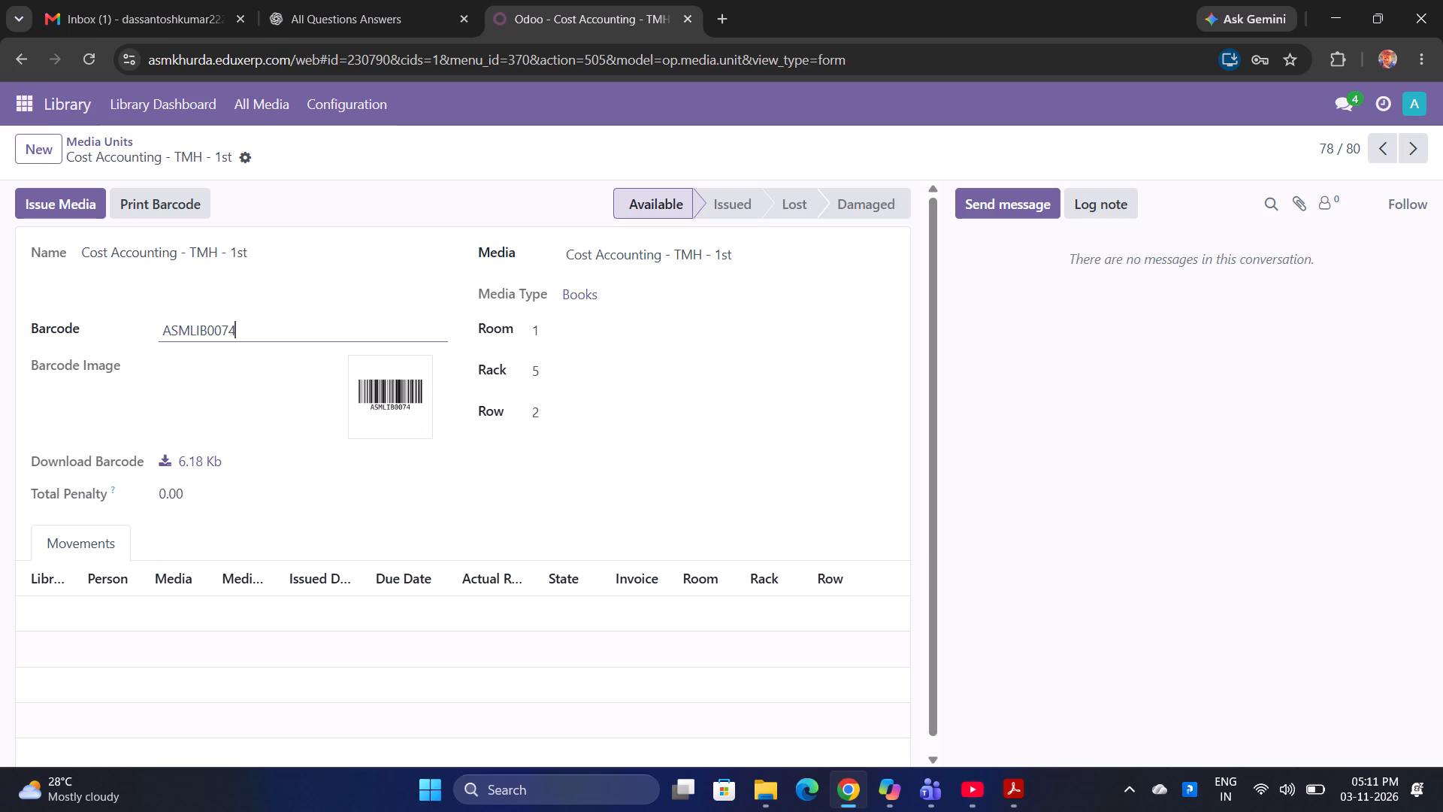
pyautogui.press('7')
pyautogui.click(265, 154)
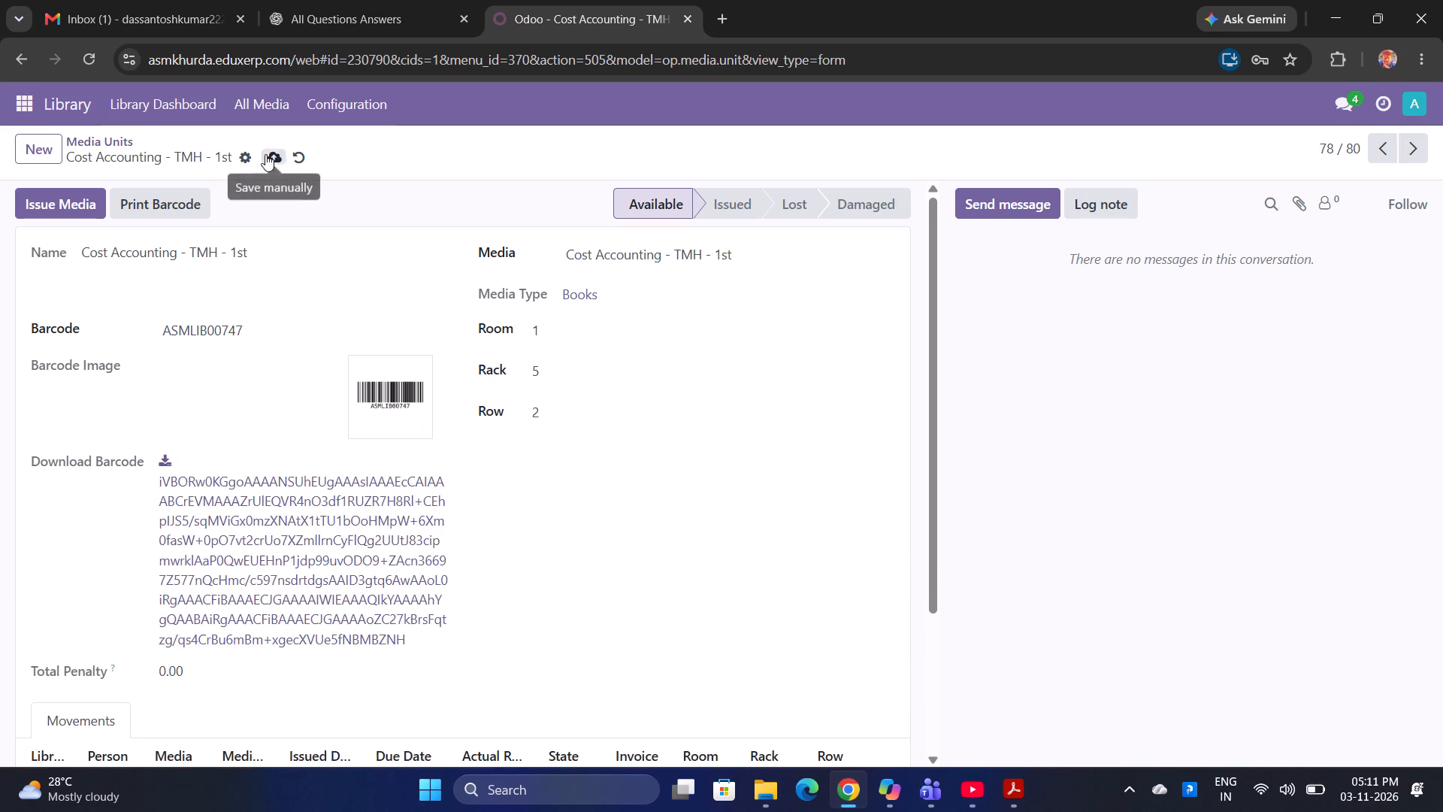
# Go to the Cost Accounting - VIKAS - 12th unit, save its barcode as ASMLIB0086, then restore it to ASMLIB00865 and save.
pyautogui.click(1408, 147)
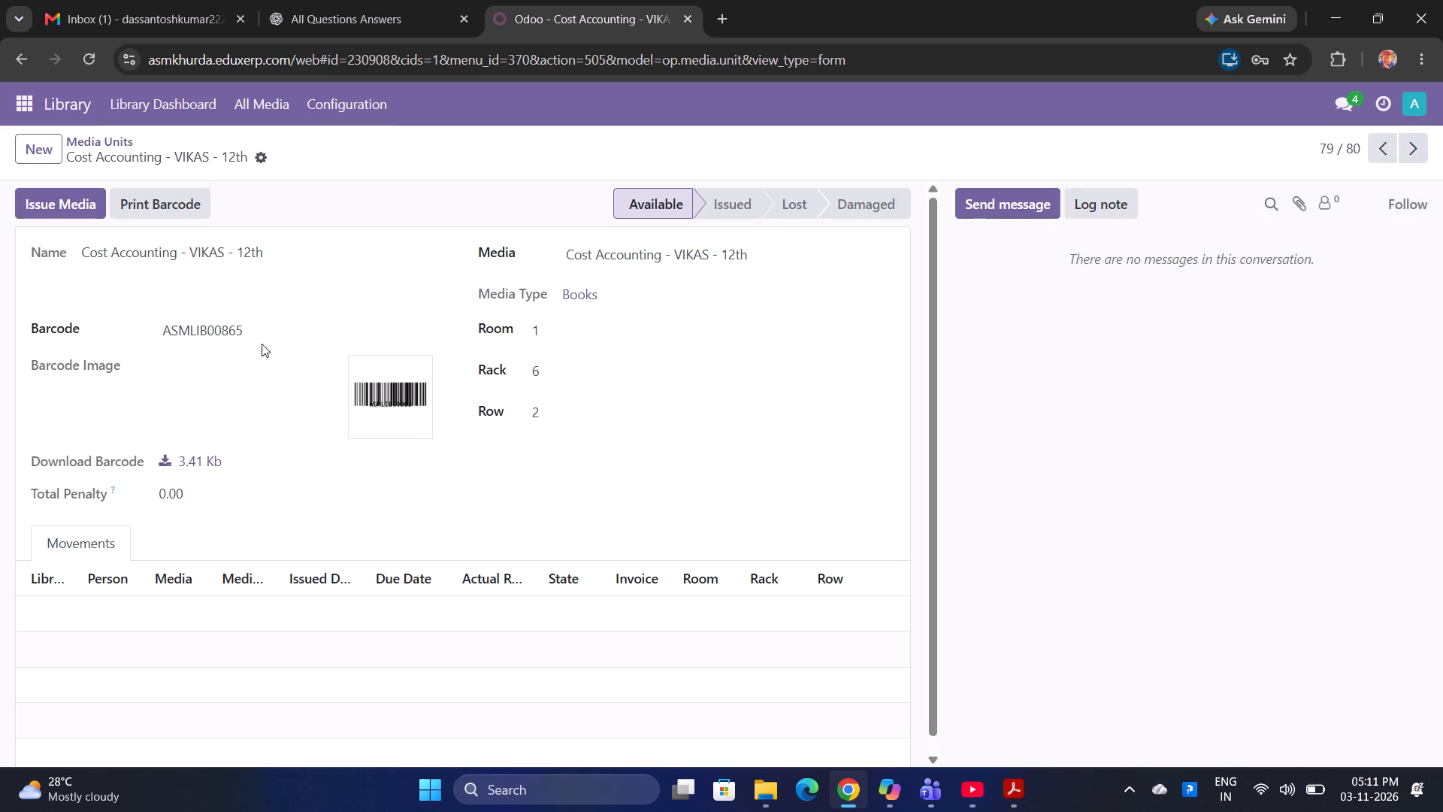
pyautogui.click(272, 334)
pyautogui.press('BackSpace')
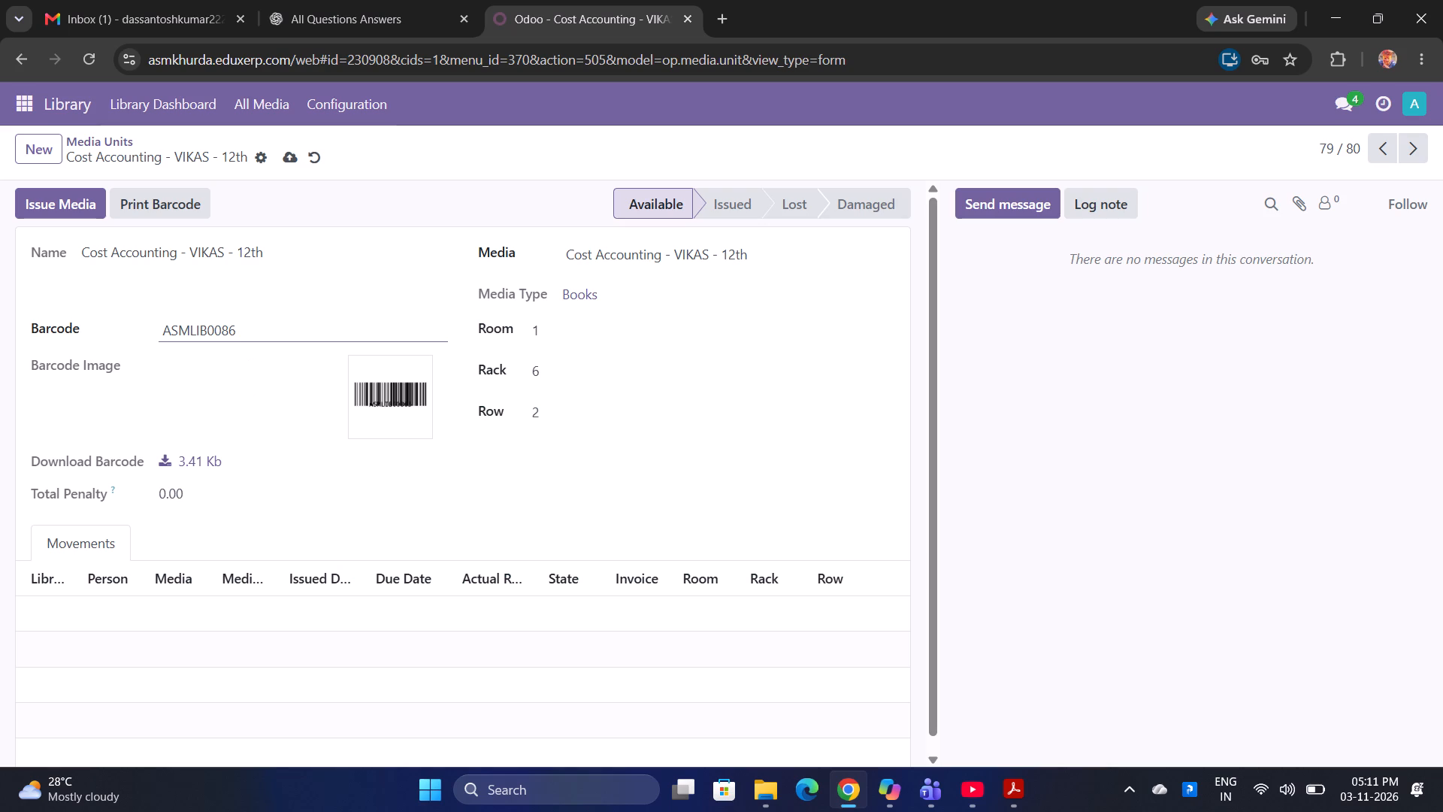
pyautogui.click(290, 154)
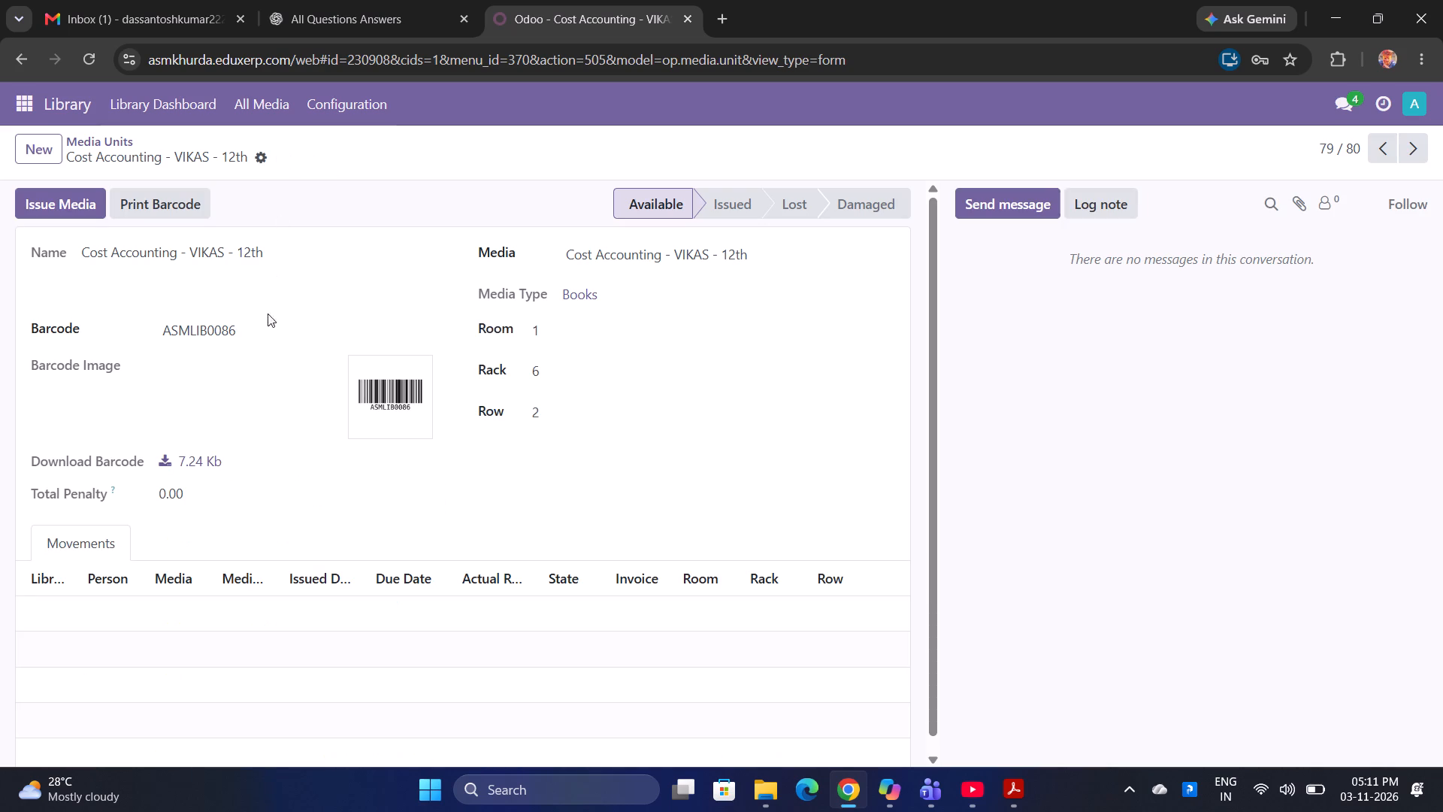
pyautogui.click(266, 330)
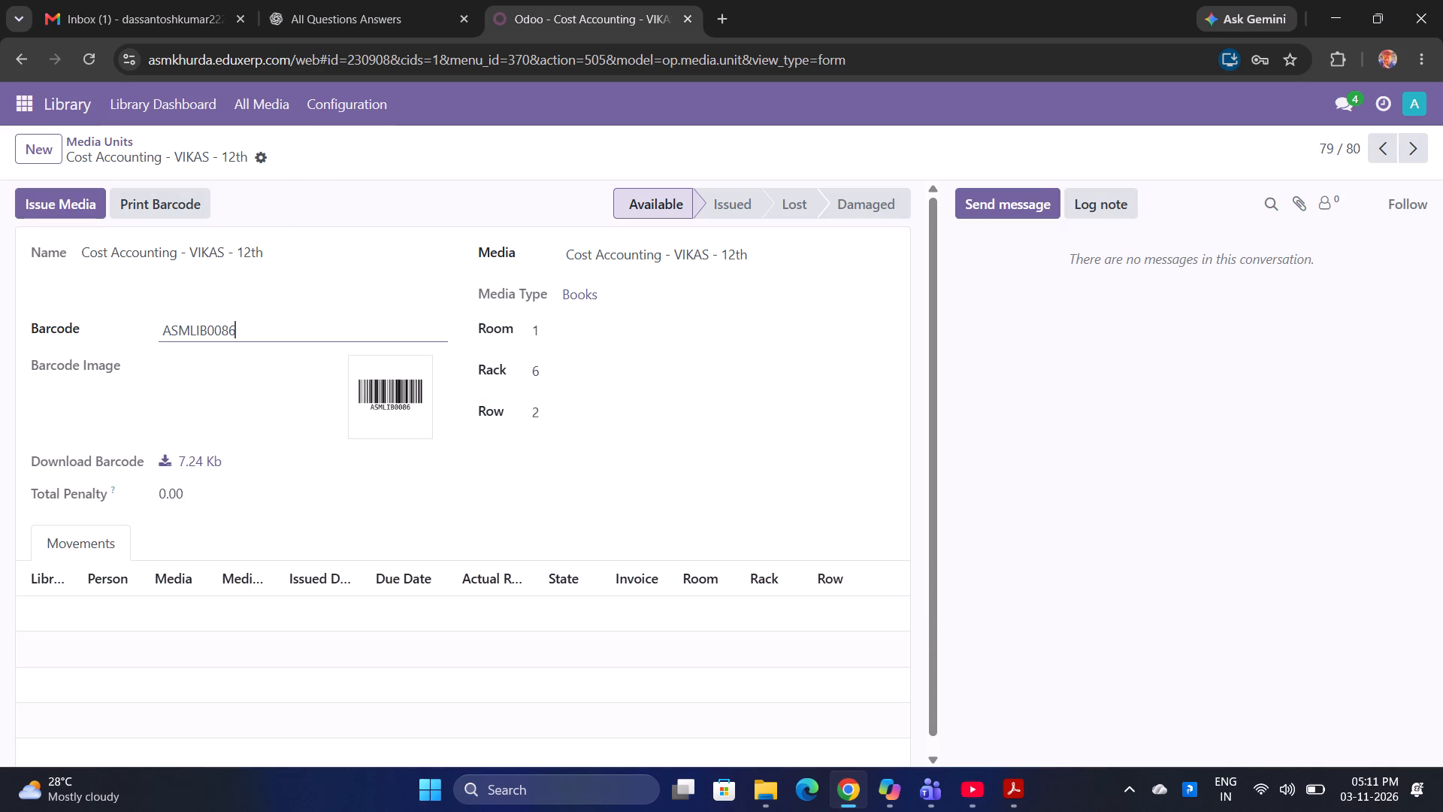
pyautogui.press('5')
pyautogui.click(284, 155)
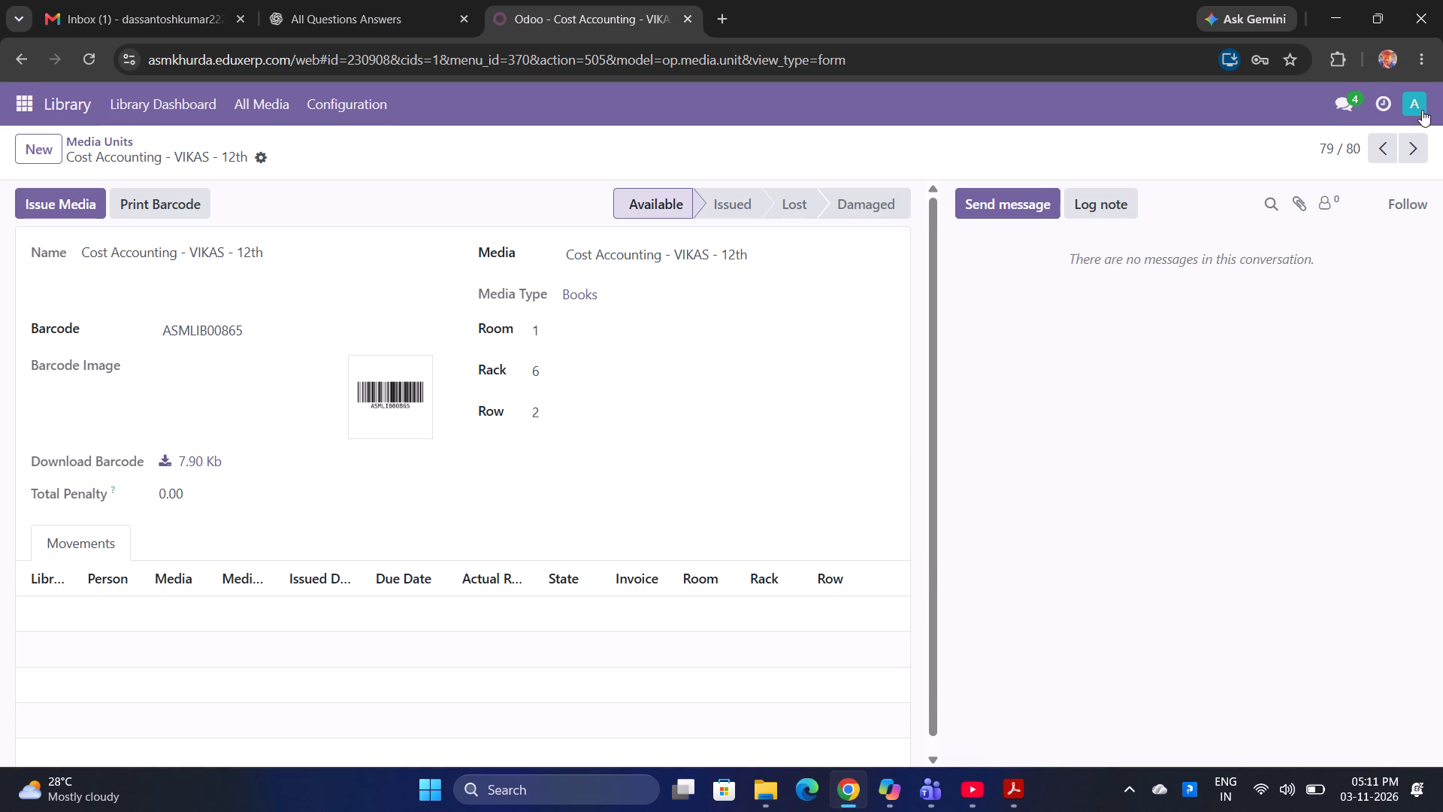
# Advance to the Cost Accounting Theory and Practice - PHI - 13th unit, save its barcode as ASMLIB0084, then re-enter it as ASMLIB00845 and save.
pyautogui.click(1409, 137)
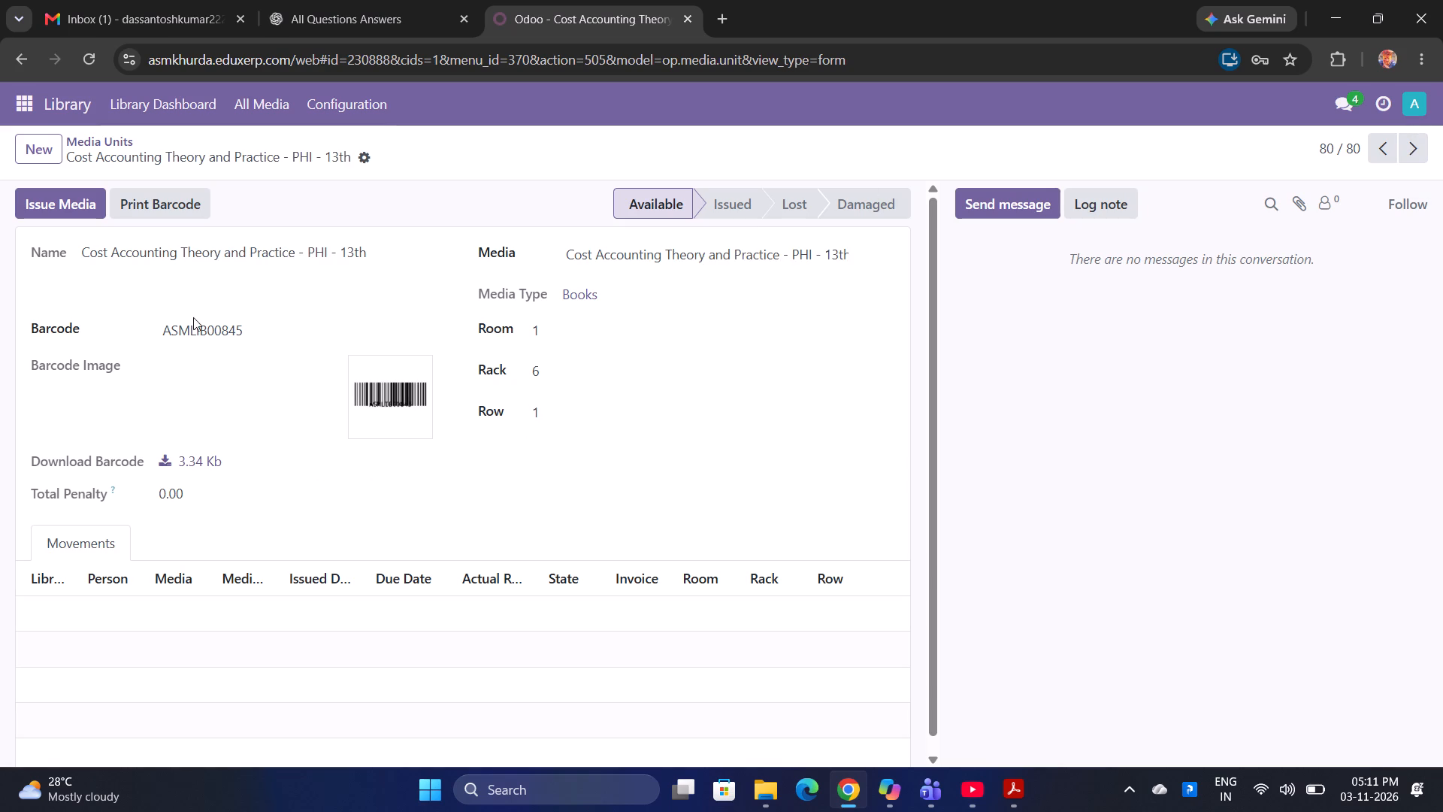
pyautogui.click(269, 325)
pyautogui.press('BackSpace')
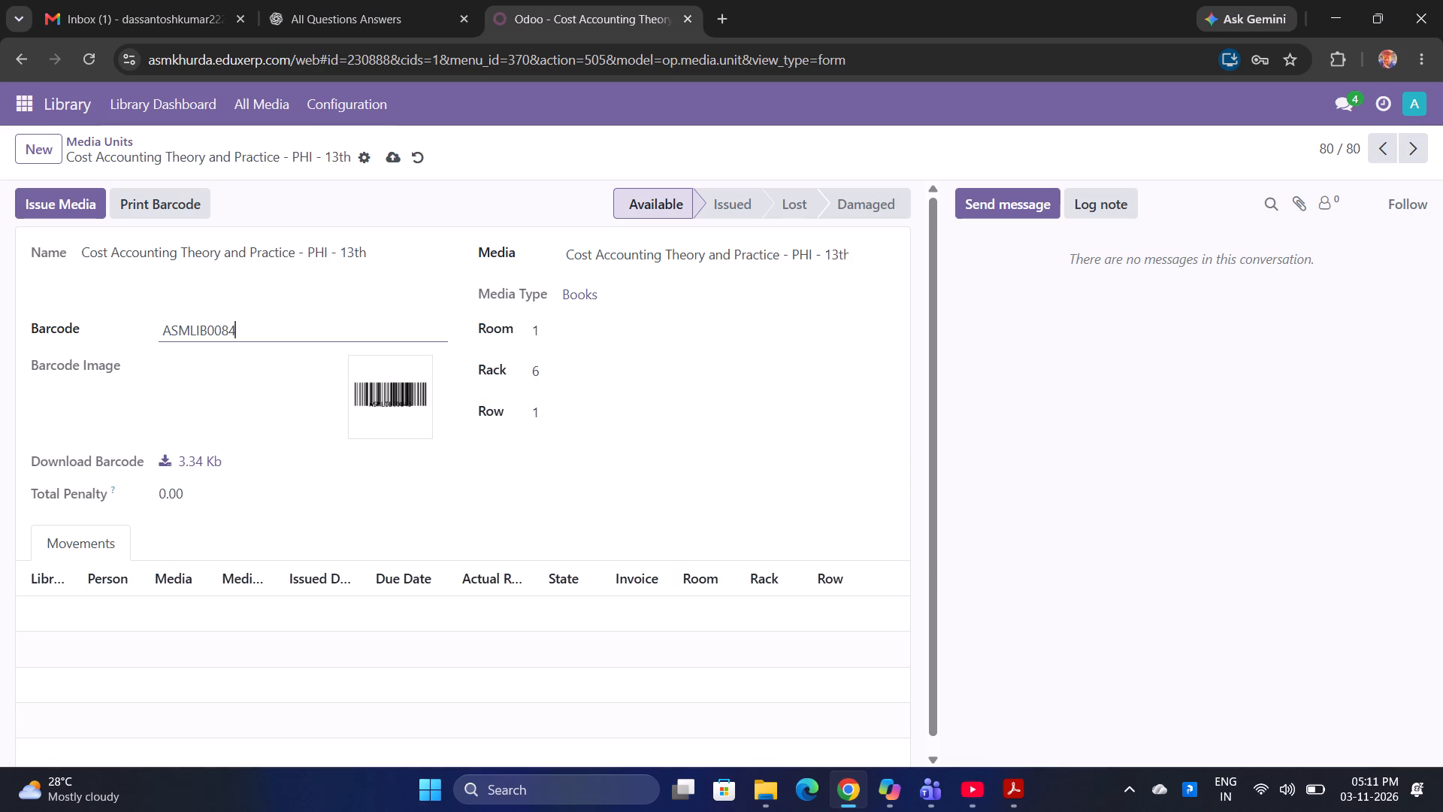
pyautogui.click(392, 150)
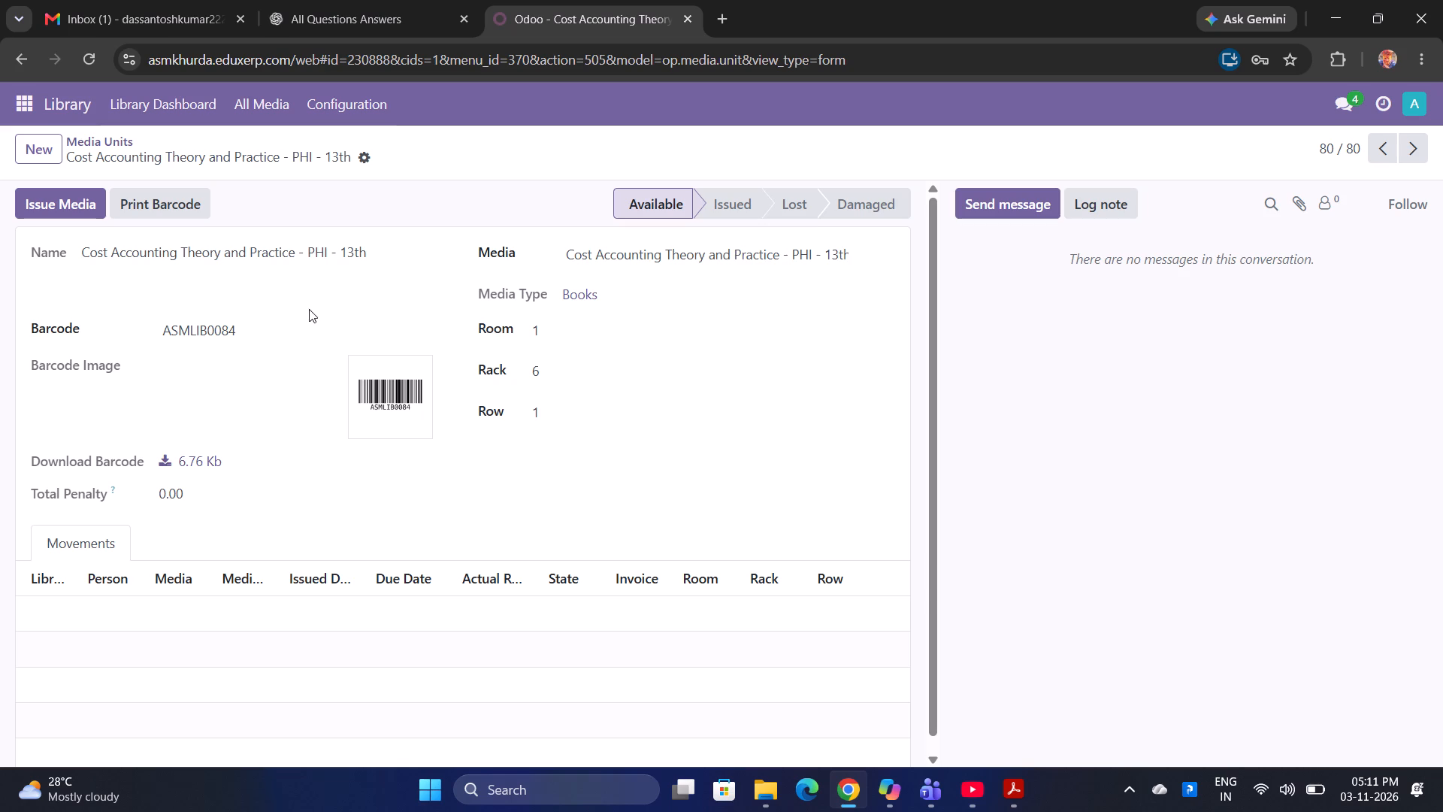
pyautogui.click(306, 323)
pyautogui.press('5')
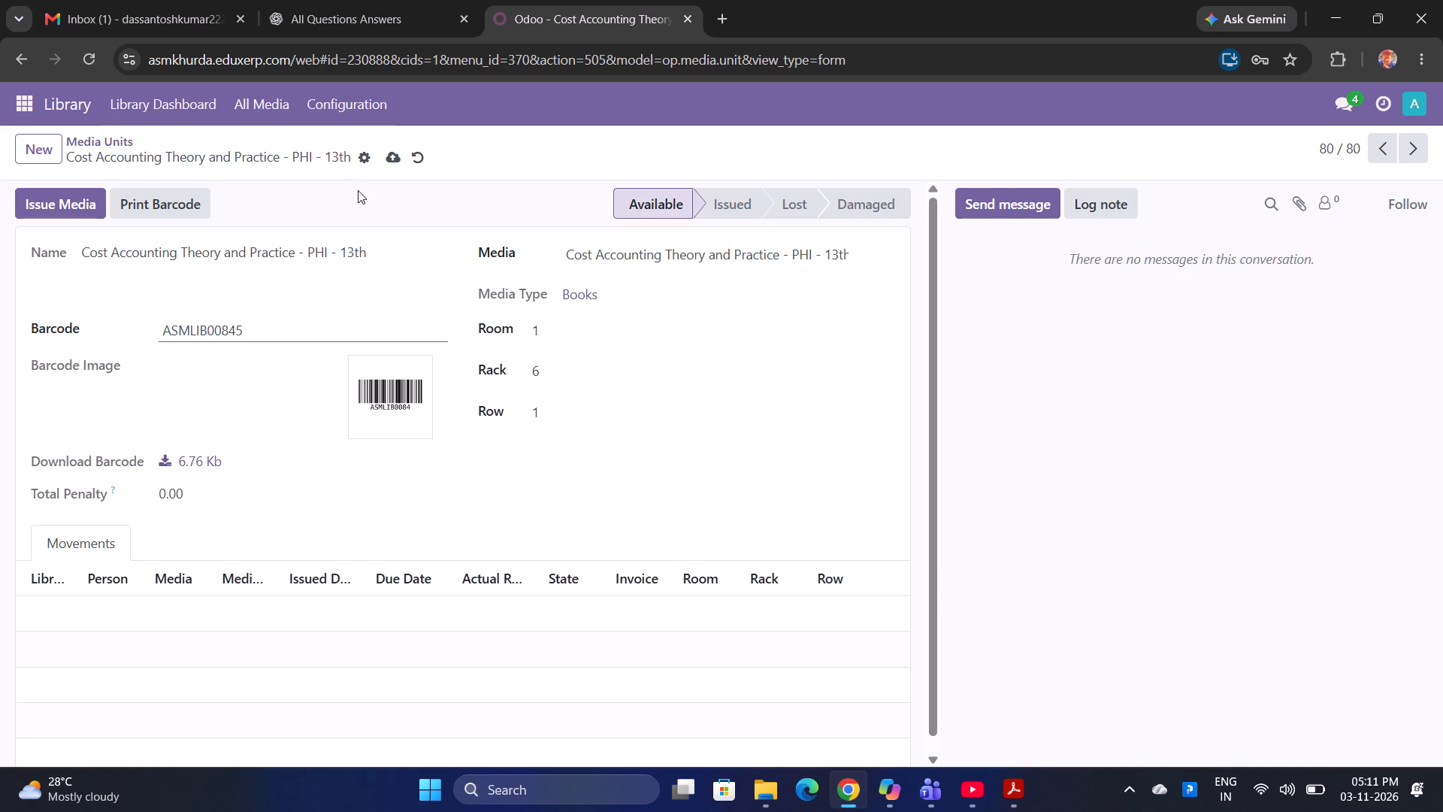
pyautogui.click(392, 154)
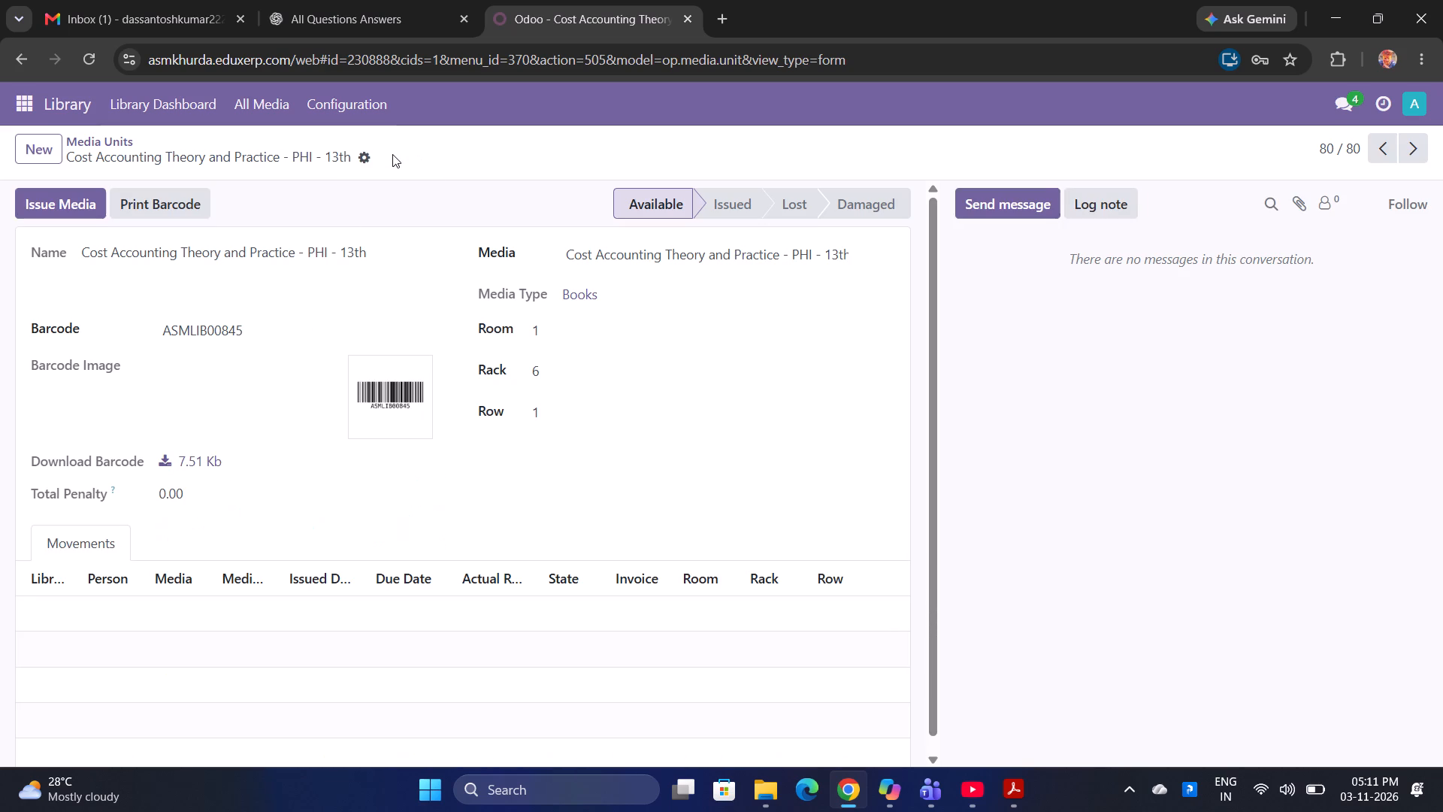
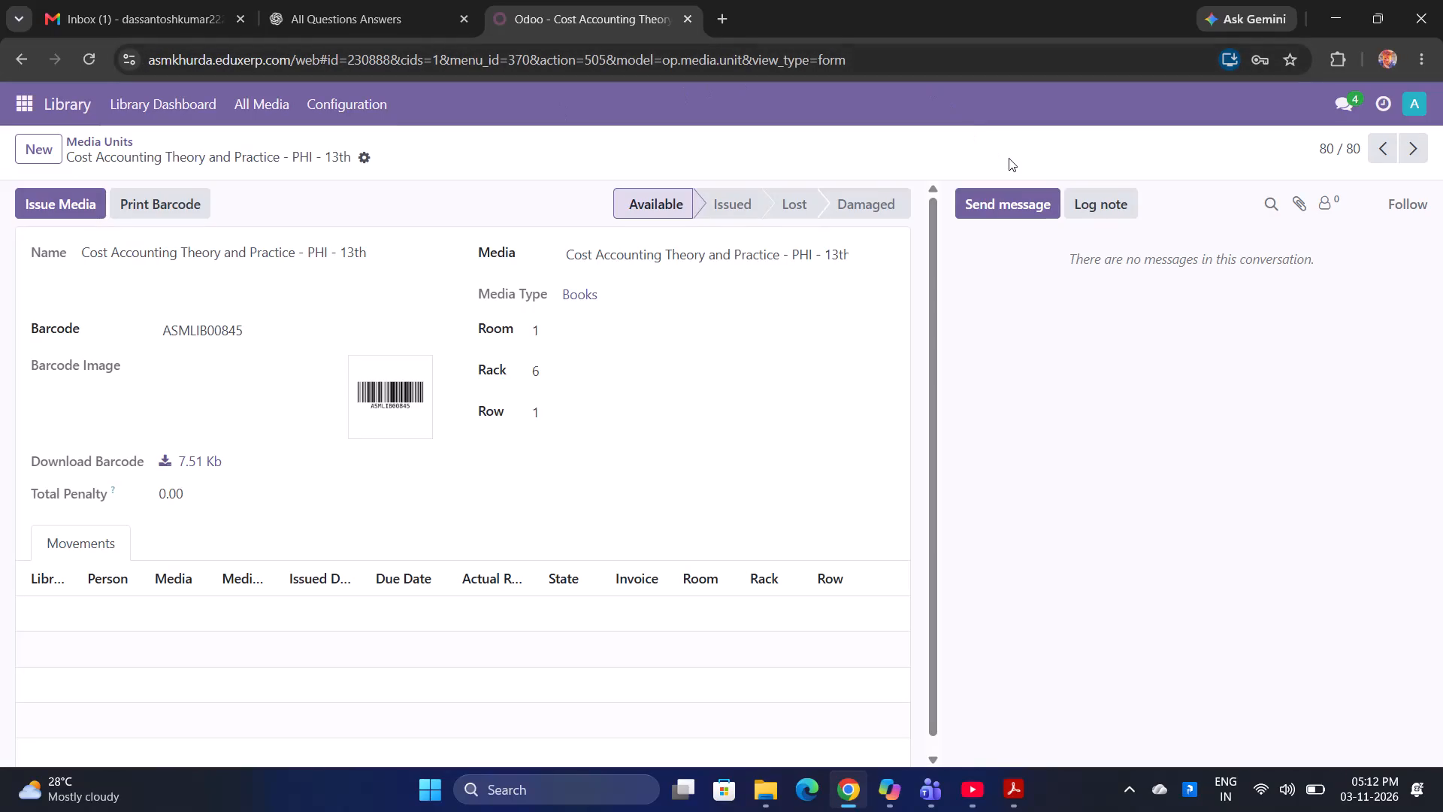
# Page past the last unit to the Corporate Accounting - Pearson - 1st record, and return to the Media Units list.
pyautogui.click(1412, 149)
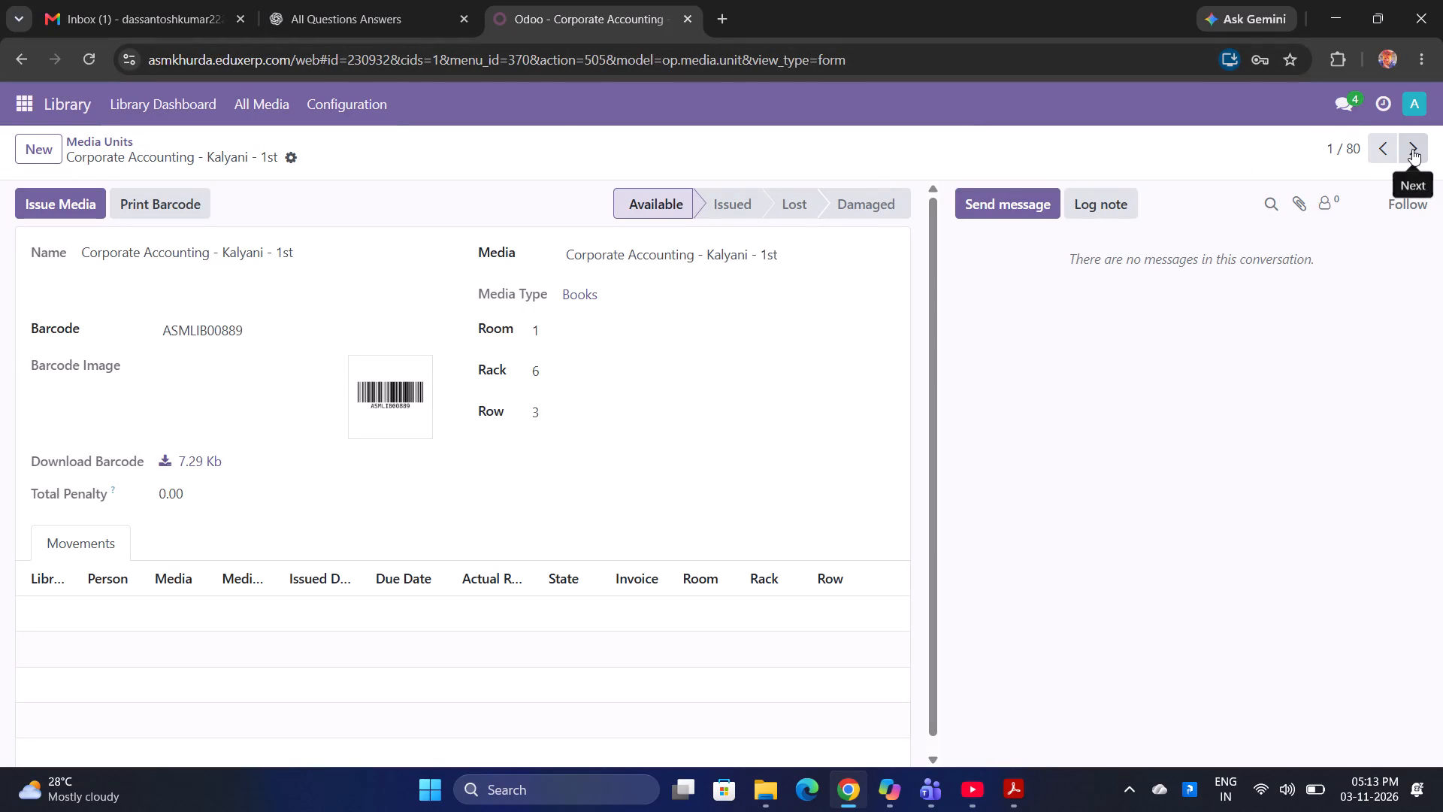
pyautogui.click(1412, 149)
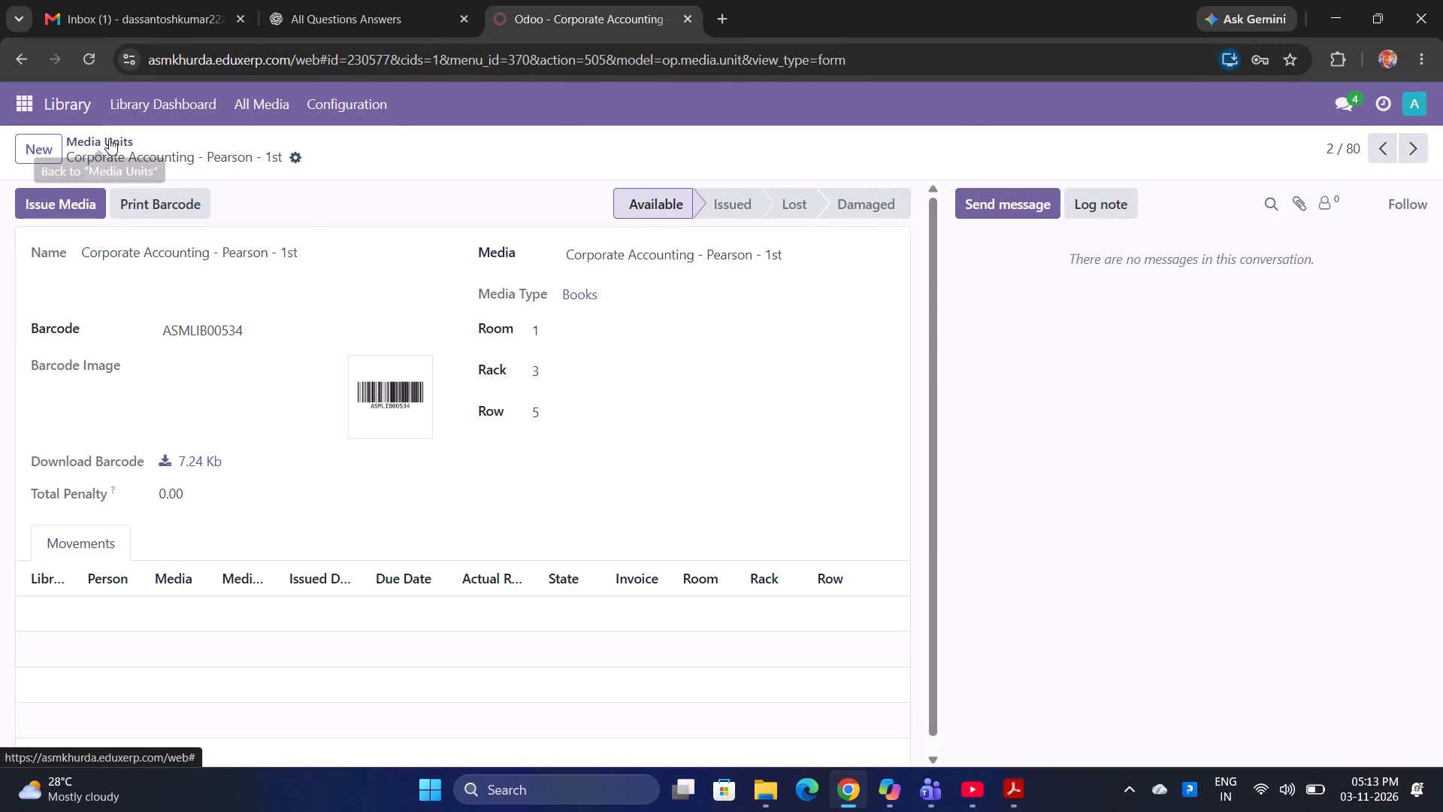
pyautogui.click(108, 137)
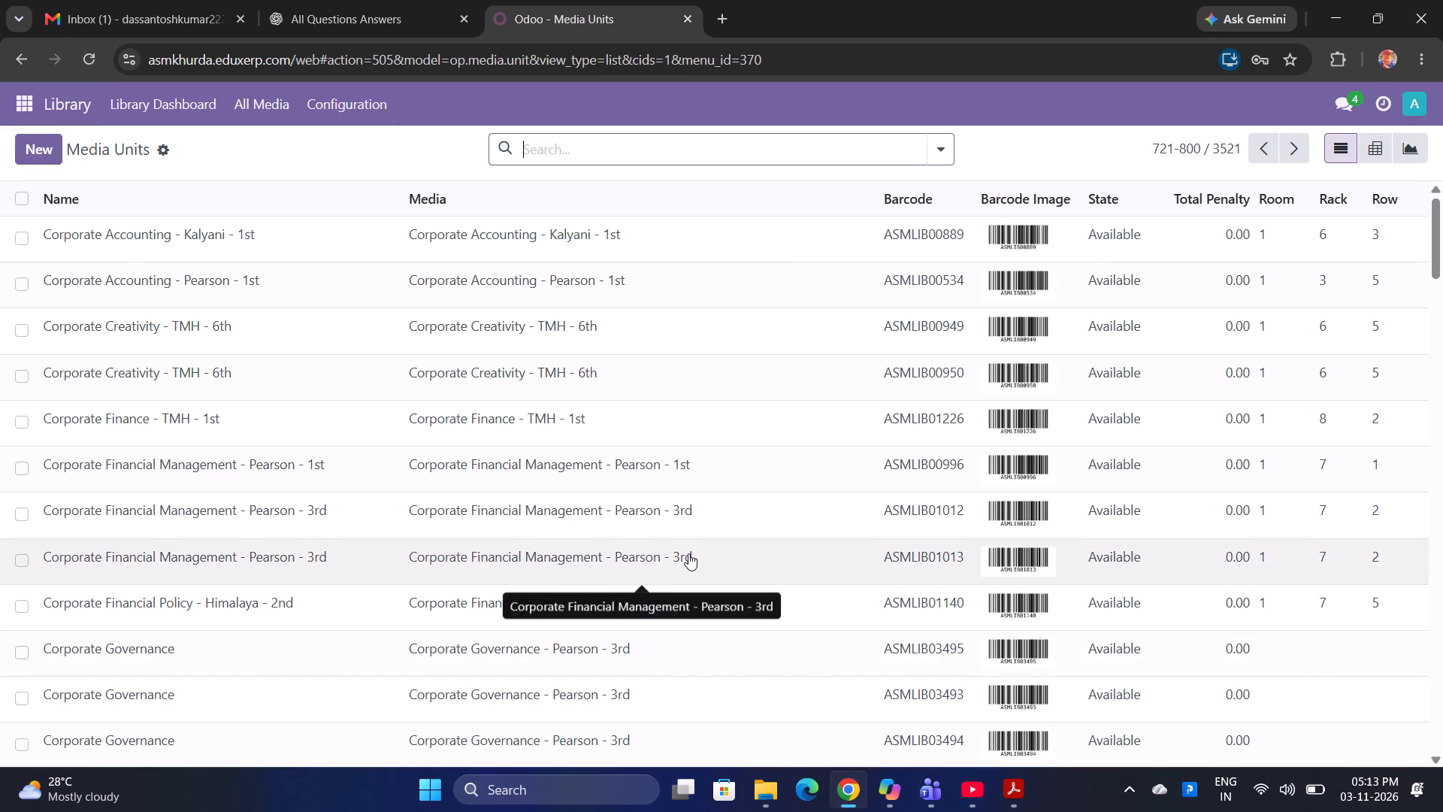
# Examine the barcodes and barcode images of all media units on the 721-800 page of the list.
pyautogui.scroll(2, 688, 553)
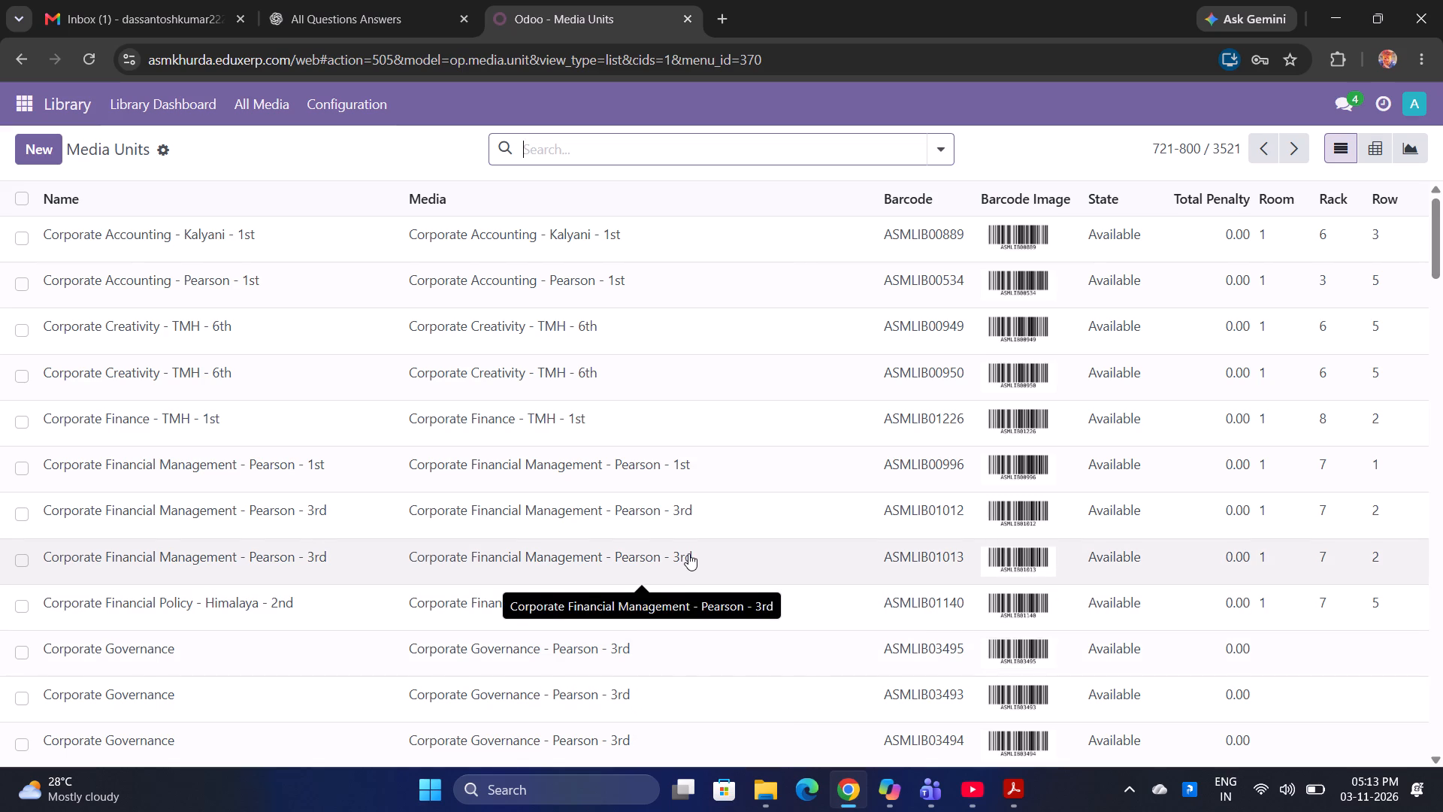
pyautogui.scroll(-4, 688, 553)
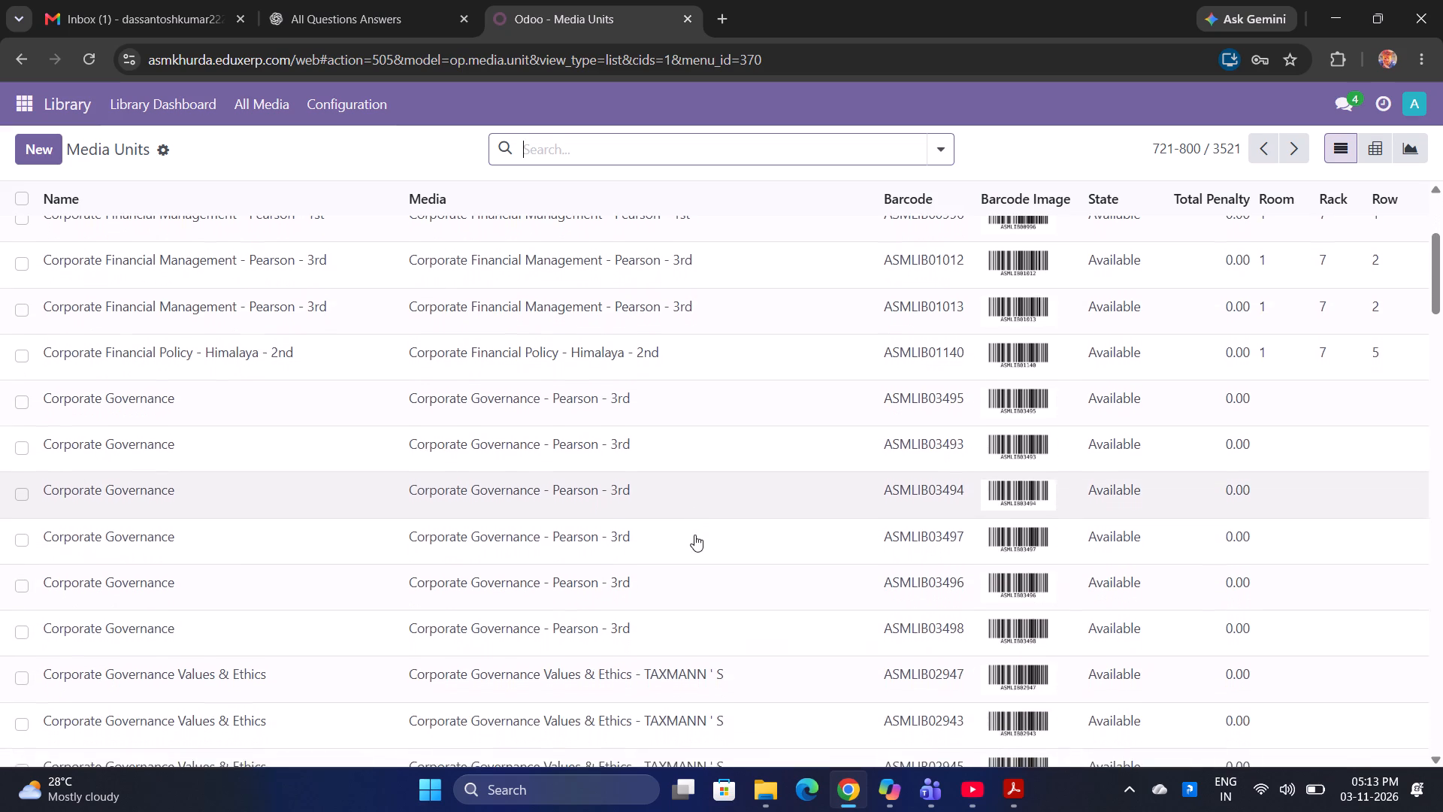
pyautogui.scroll(-3, 694, 535)
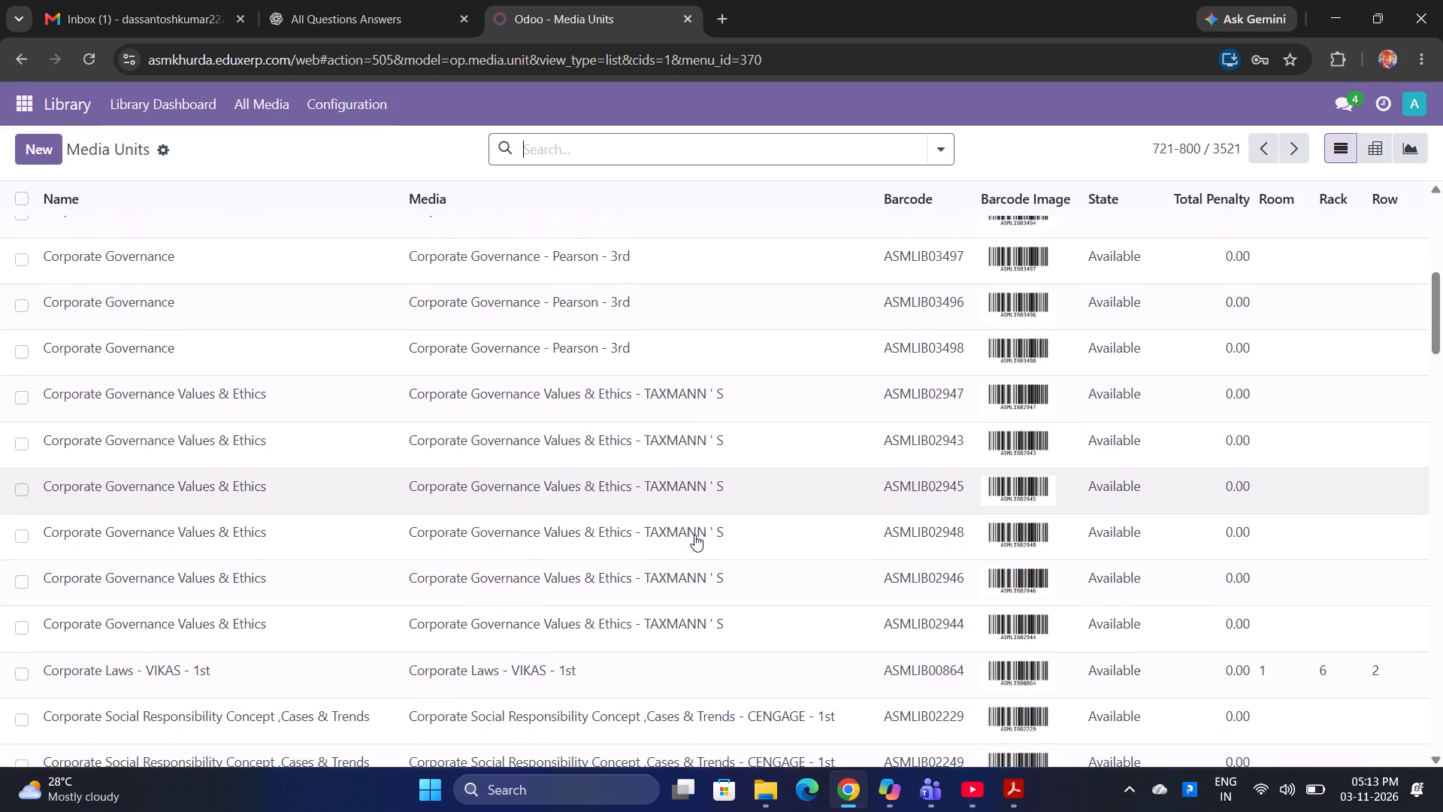
pyautogui.scroll(-4, 694, 535)
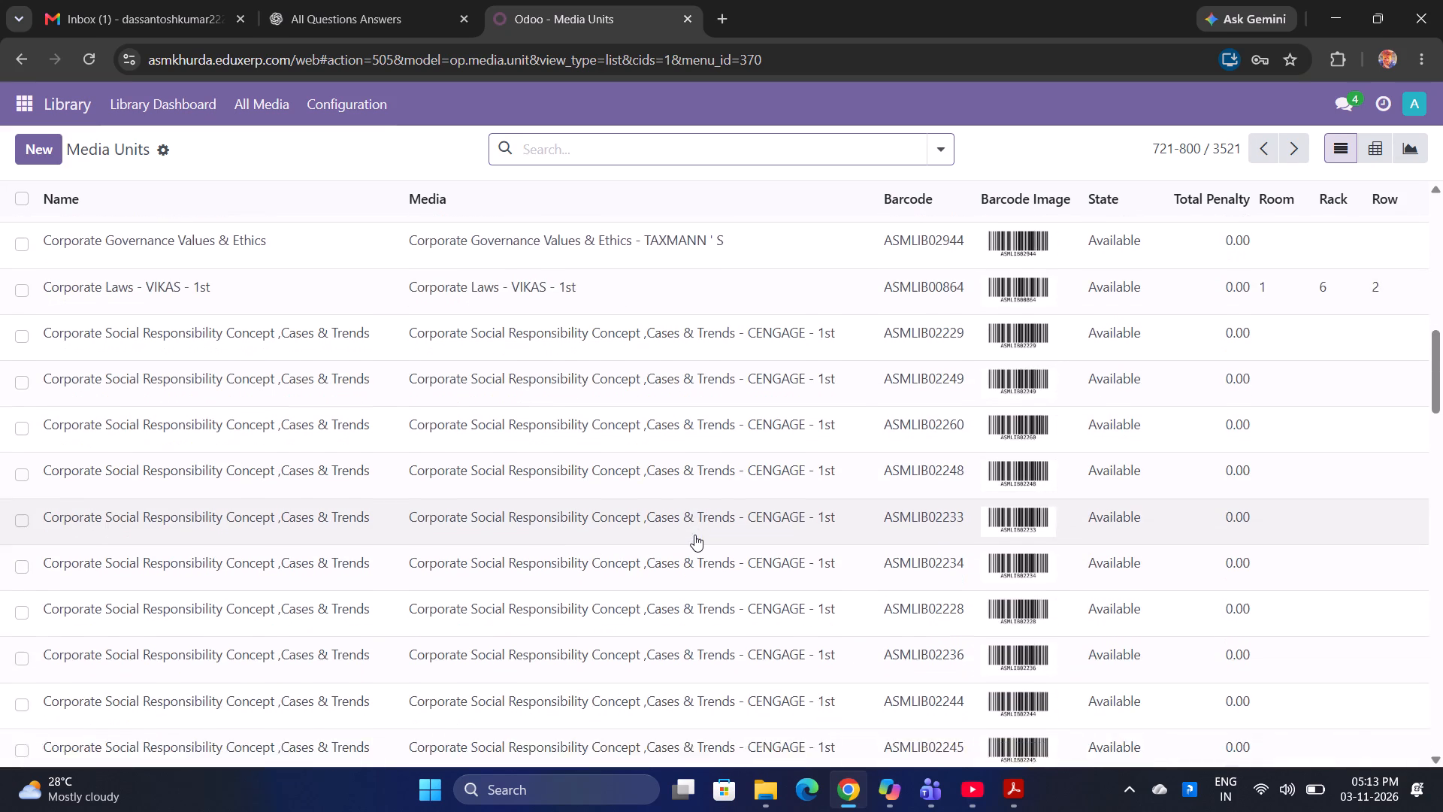
pyautogui.scroll(-5, 694, 535)
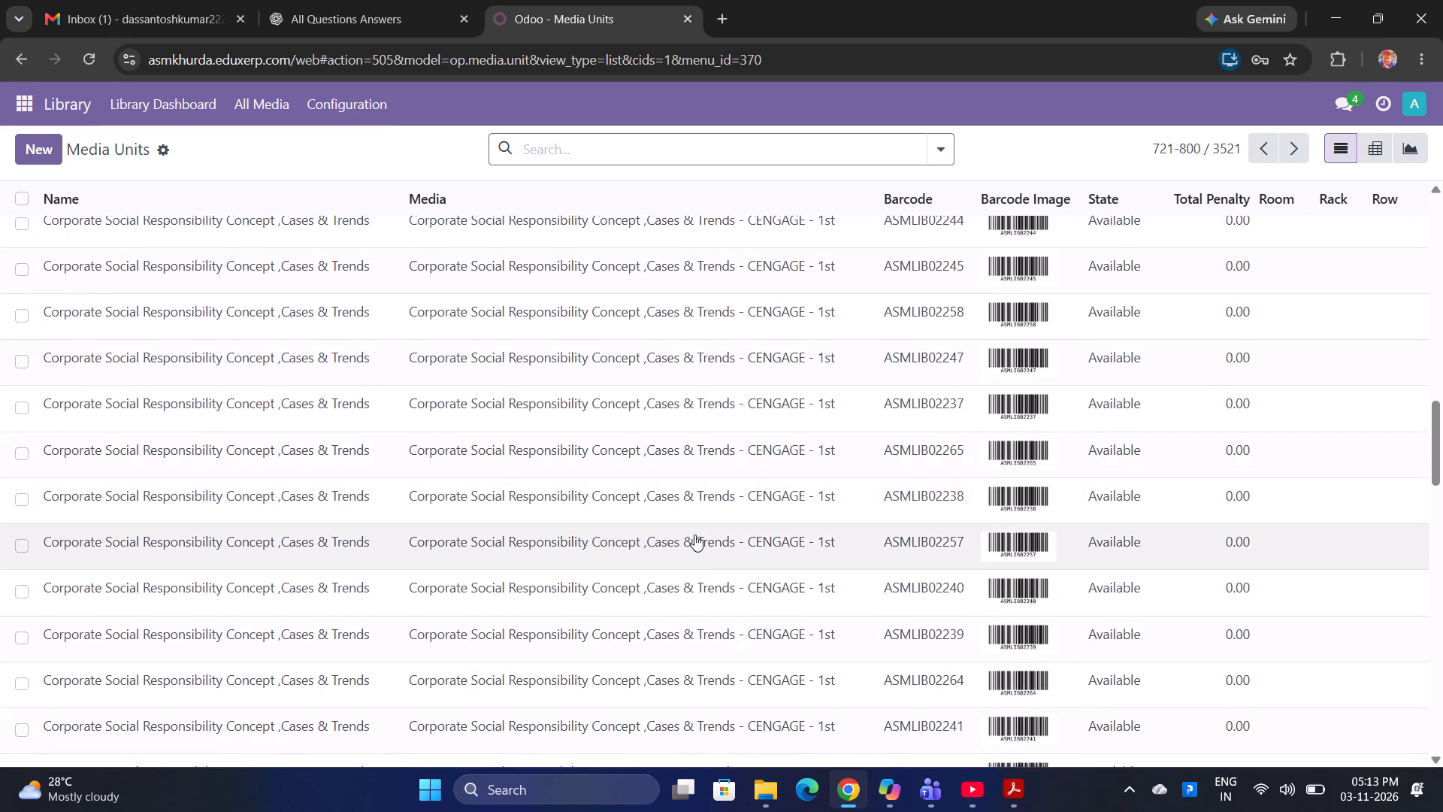
pyautogui.scroll(-5, 694, 535)
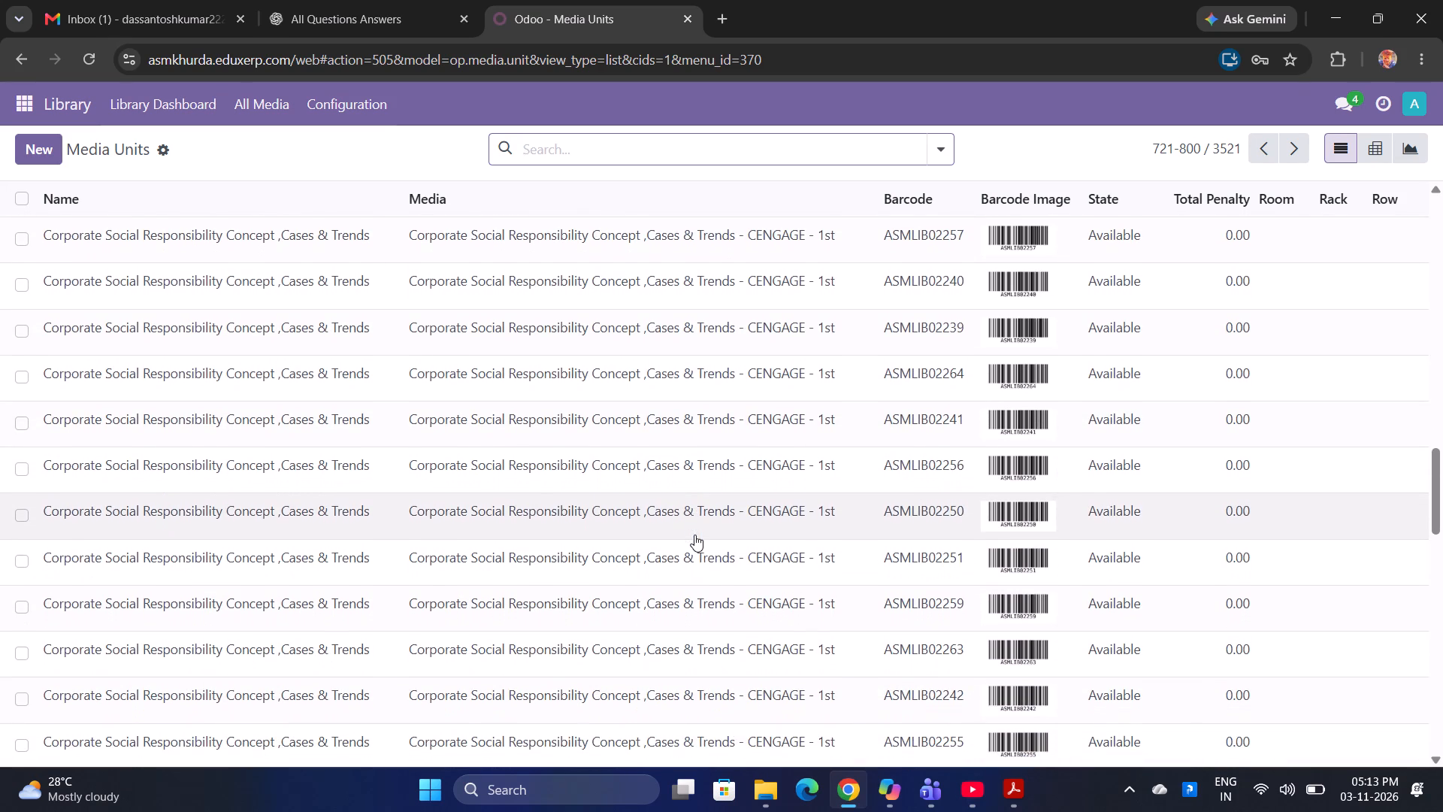
pyautogui.scroll(-5, 694, 535)
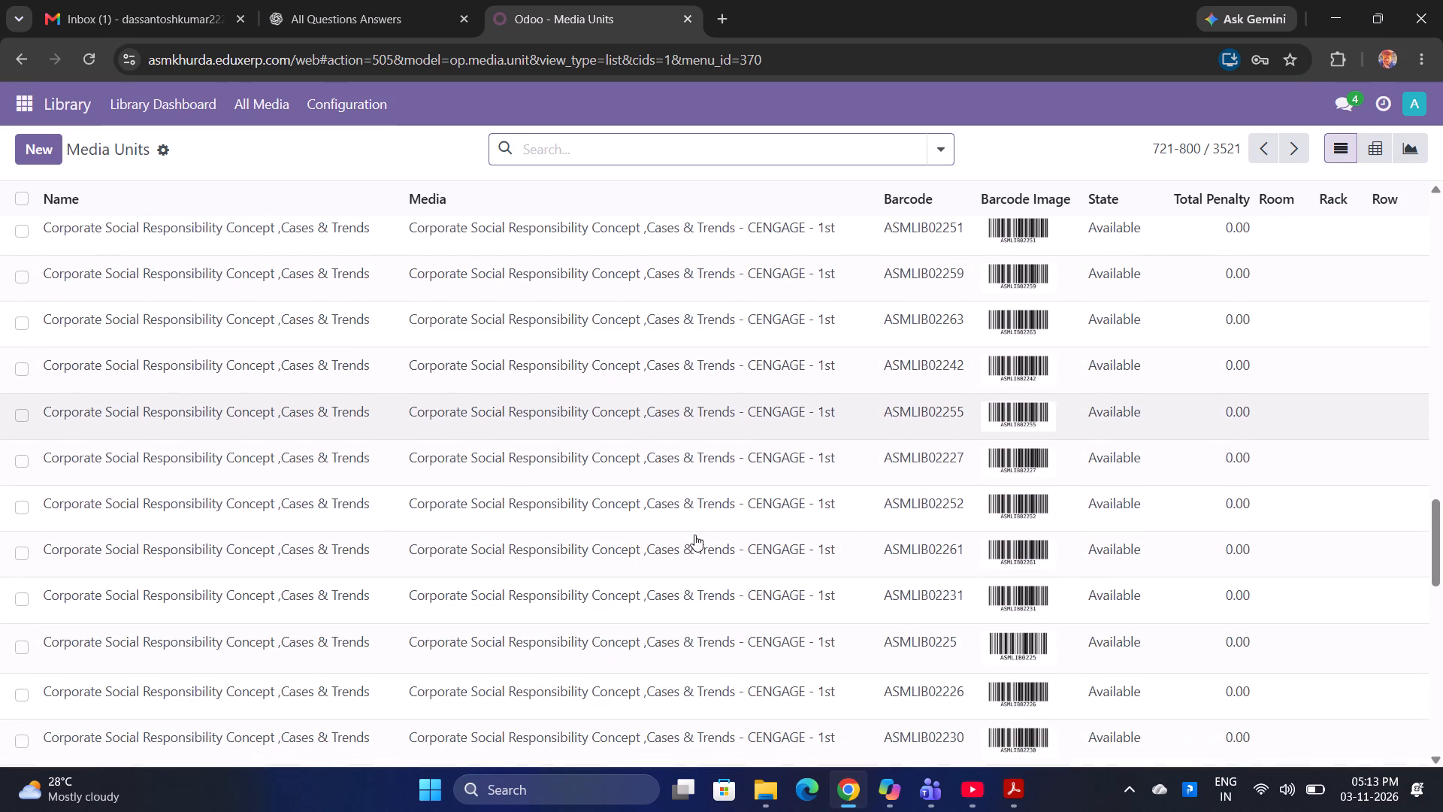
pyautogui.scroll(-4, 694, 535)
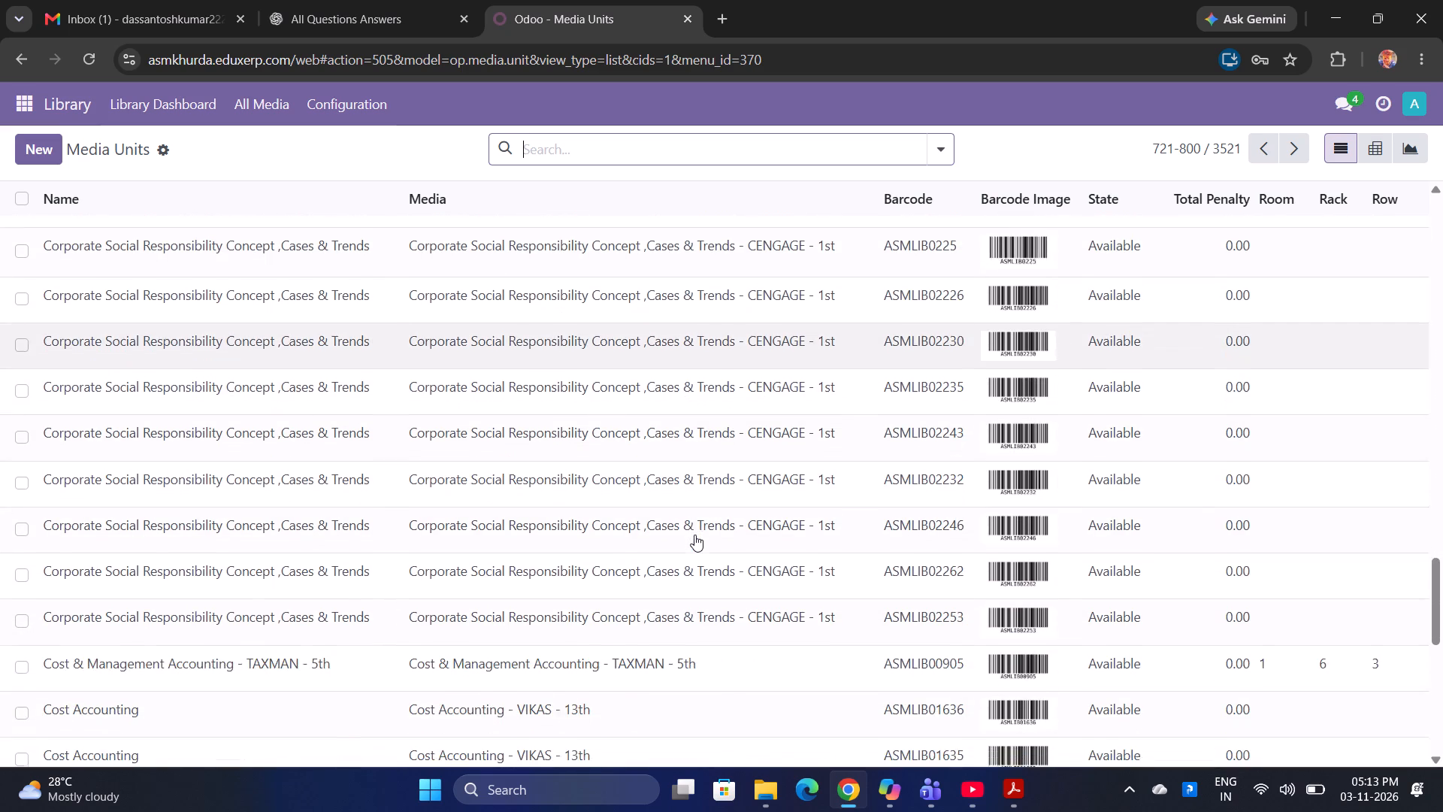
pyautogui.scroll(-5, 694, 535)
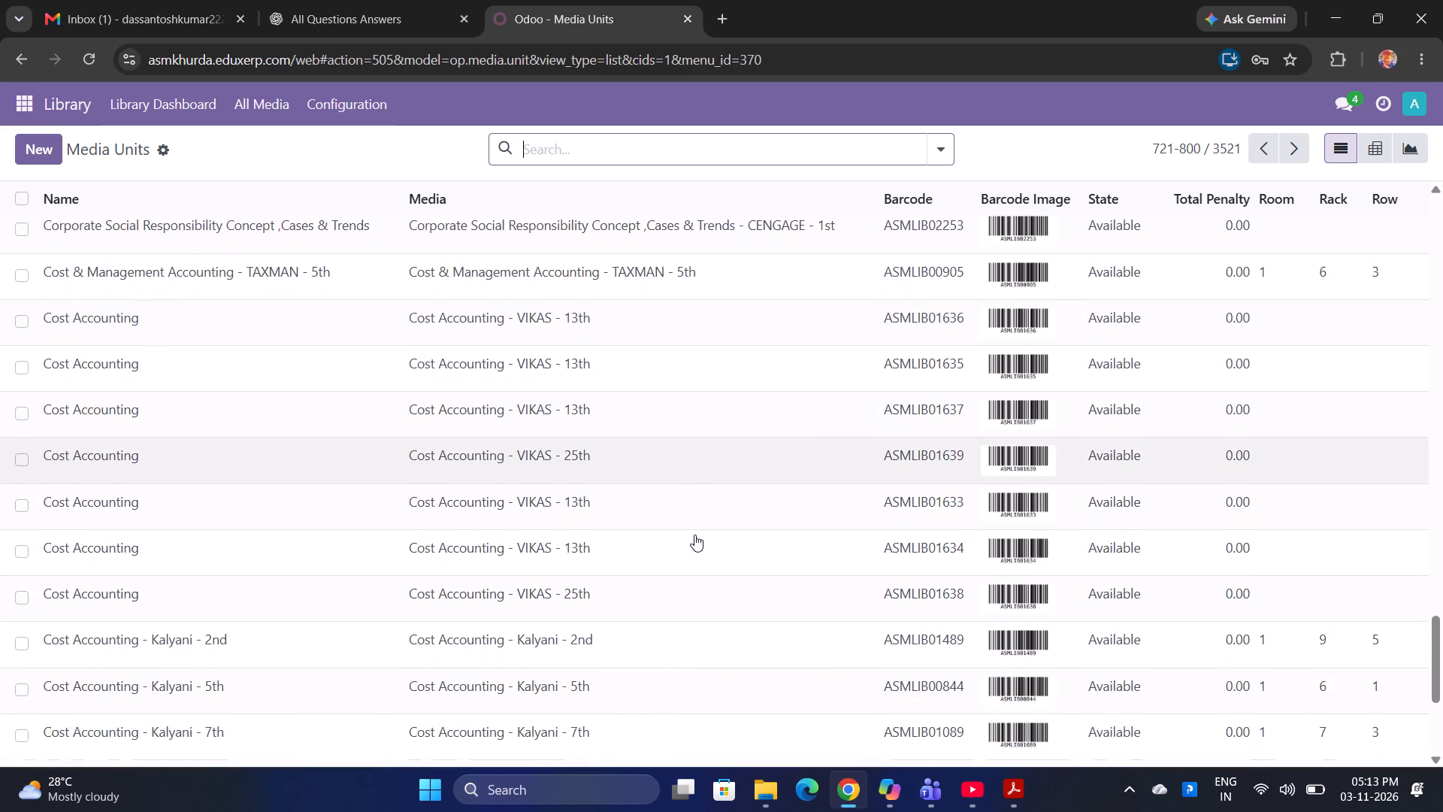
pyautogui.scroll(-3, 694, 535)
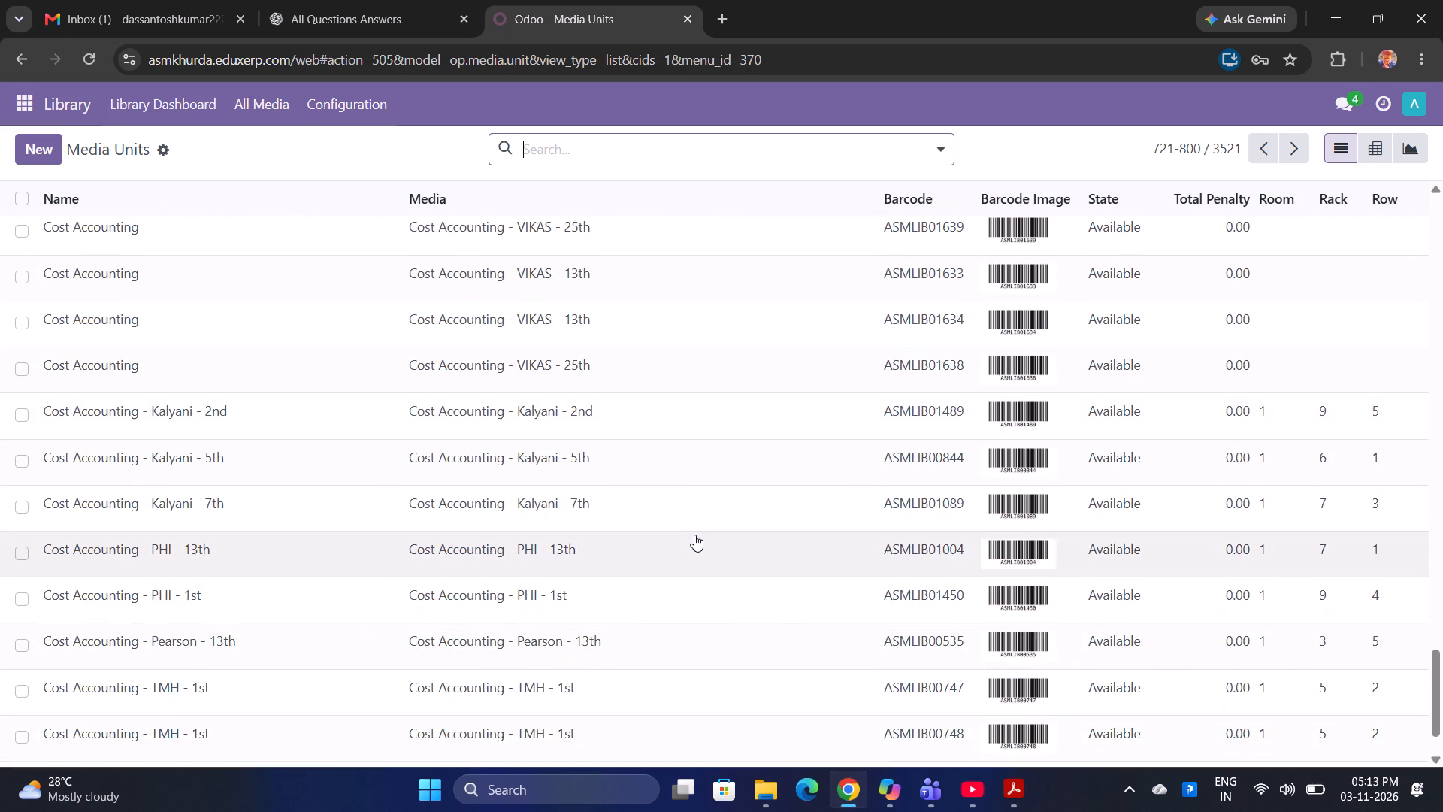
pyautogui.scroll(-4, 694, 535)
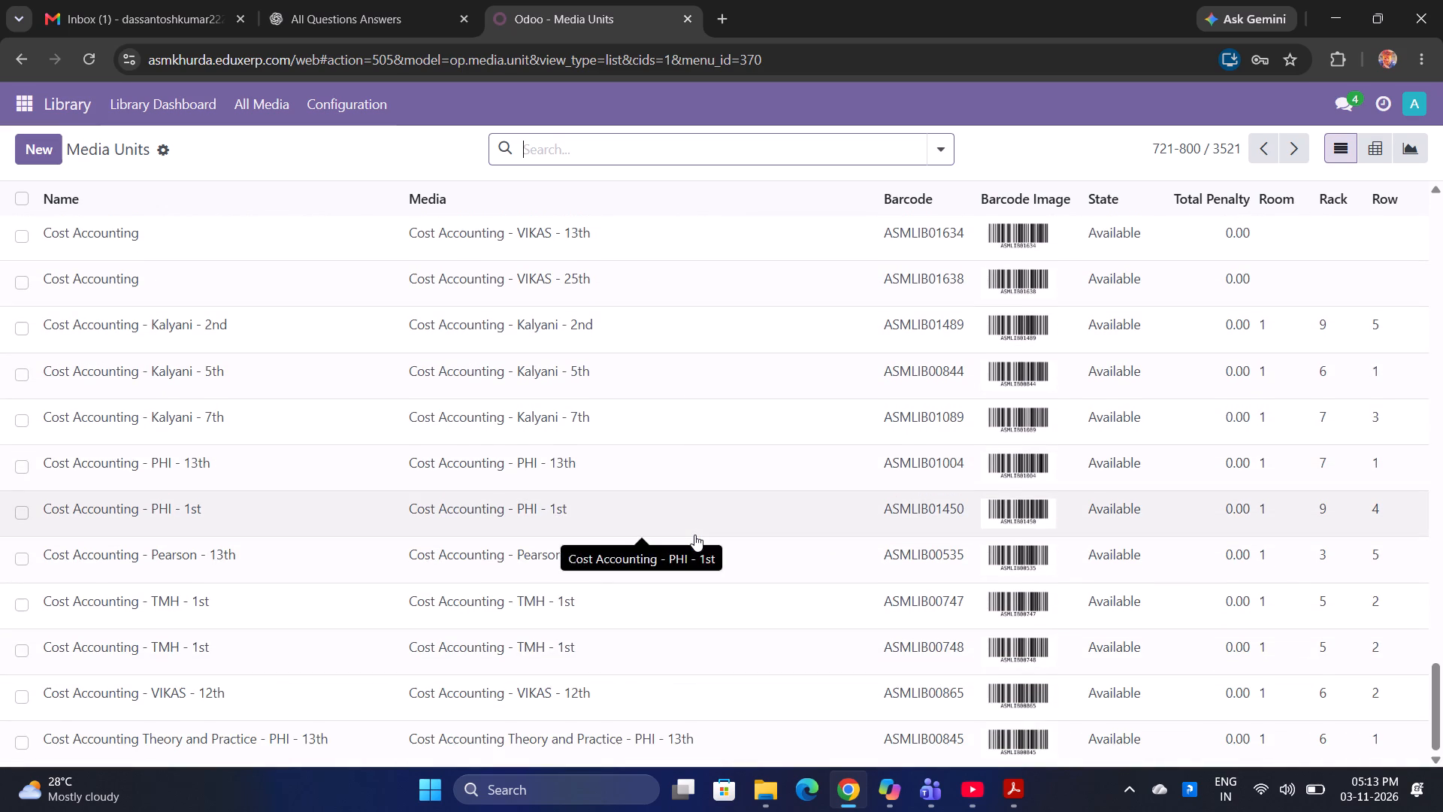
pyautogui.scroll(14, 694, 535)
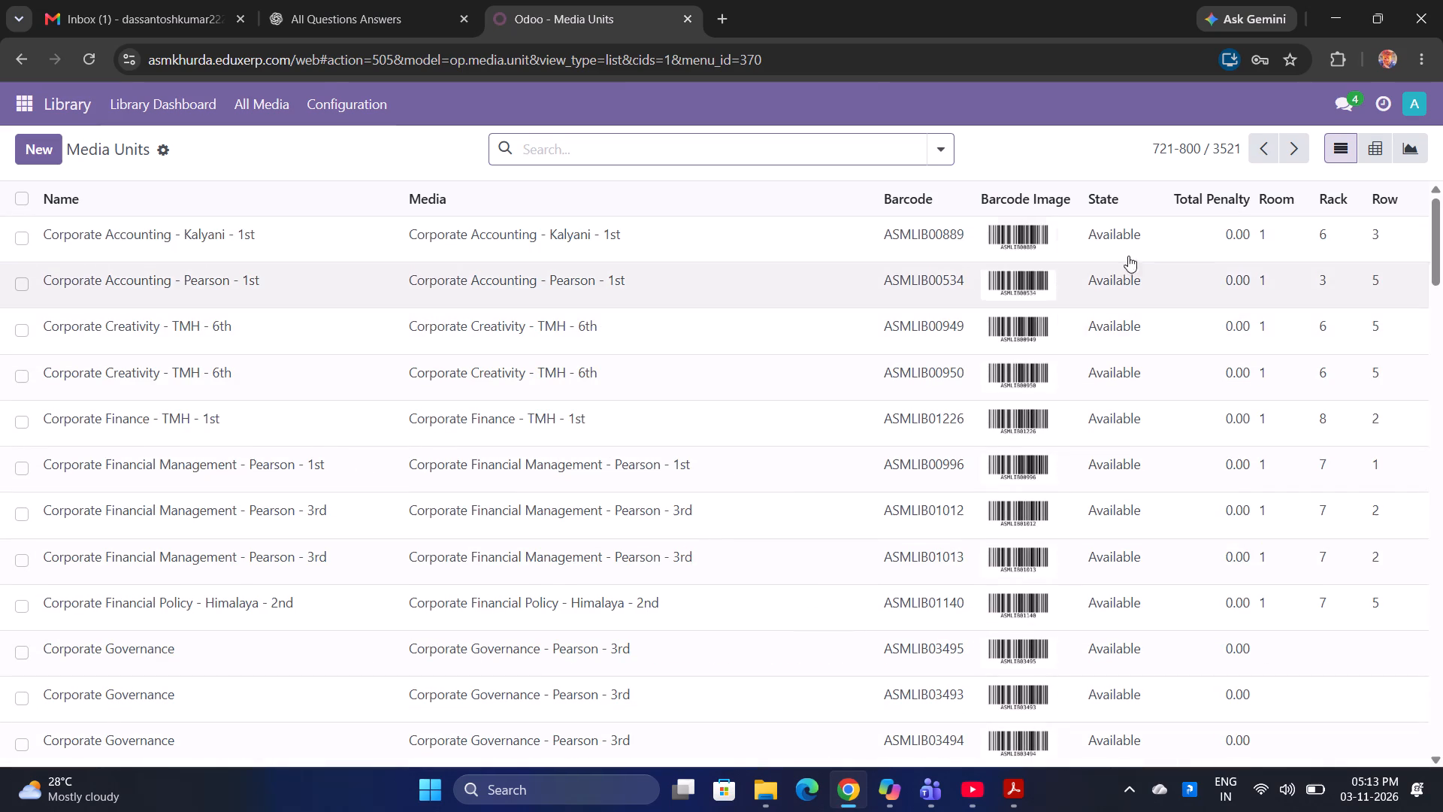
# Advance the Media Units list to records 801-880 and look for units whose barcode images still need regenerating.
pyautogui.click(1287, 147)
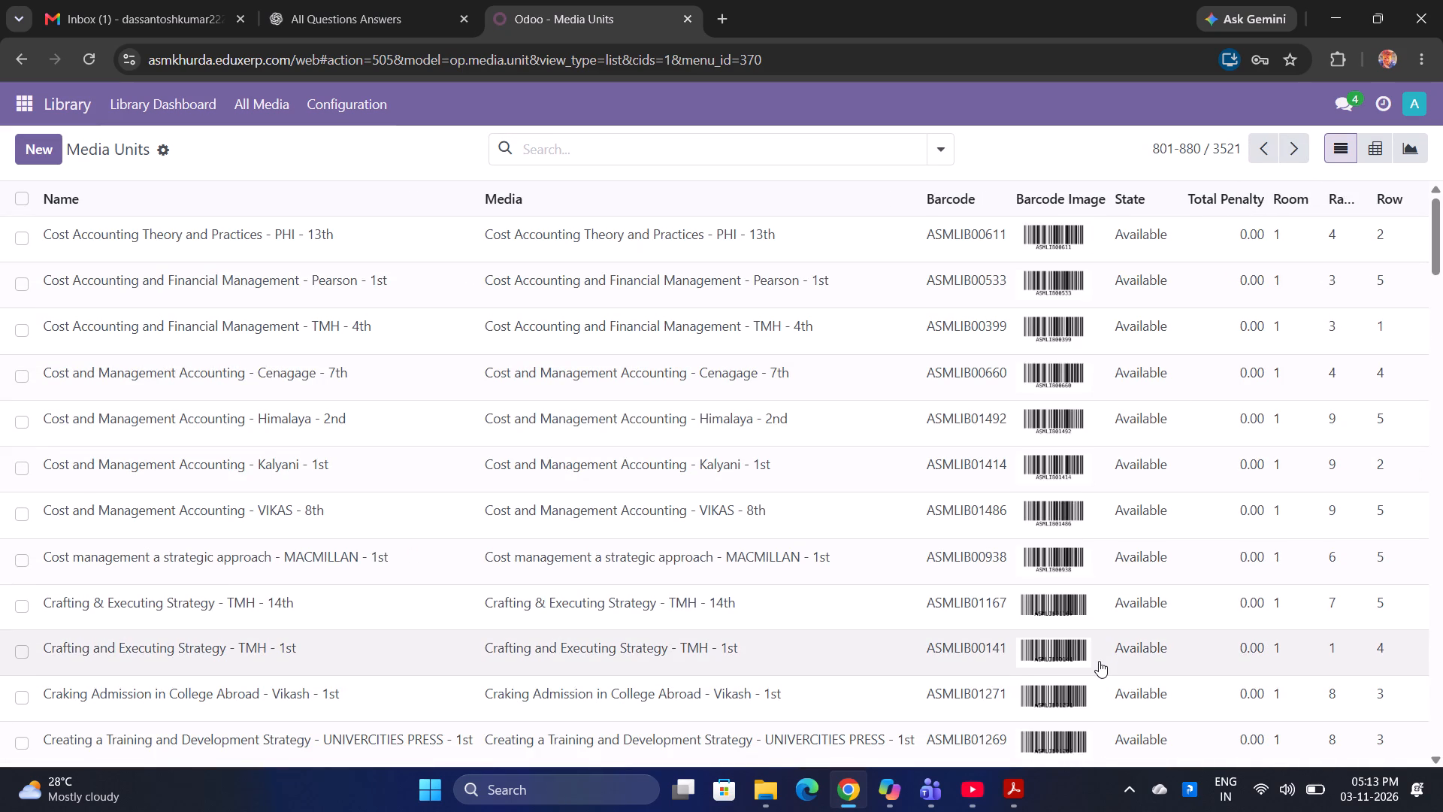
pyautogui.hscroll(1, 1099, 661)
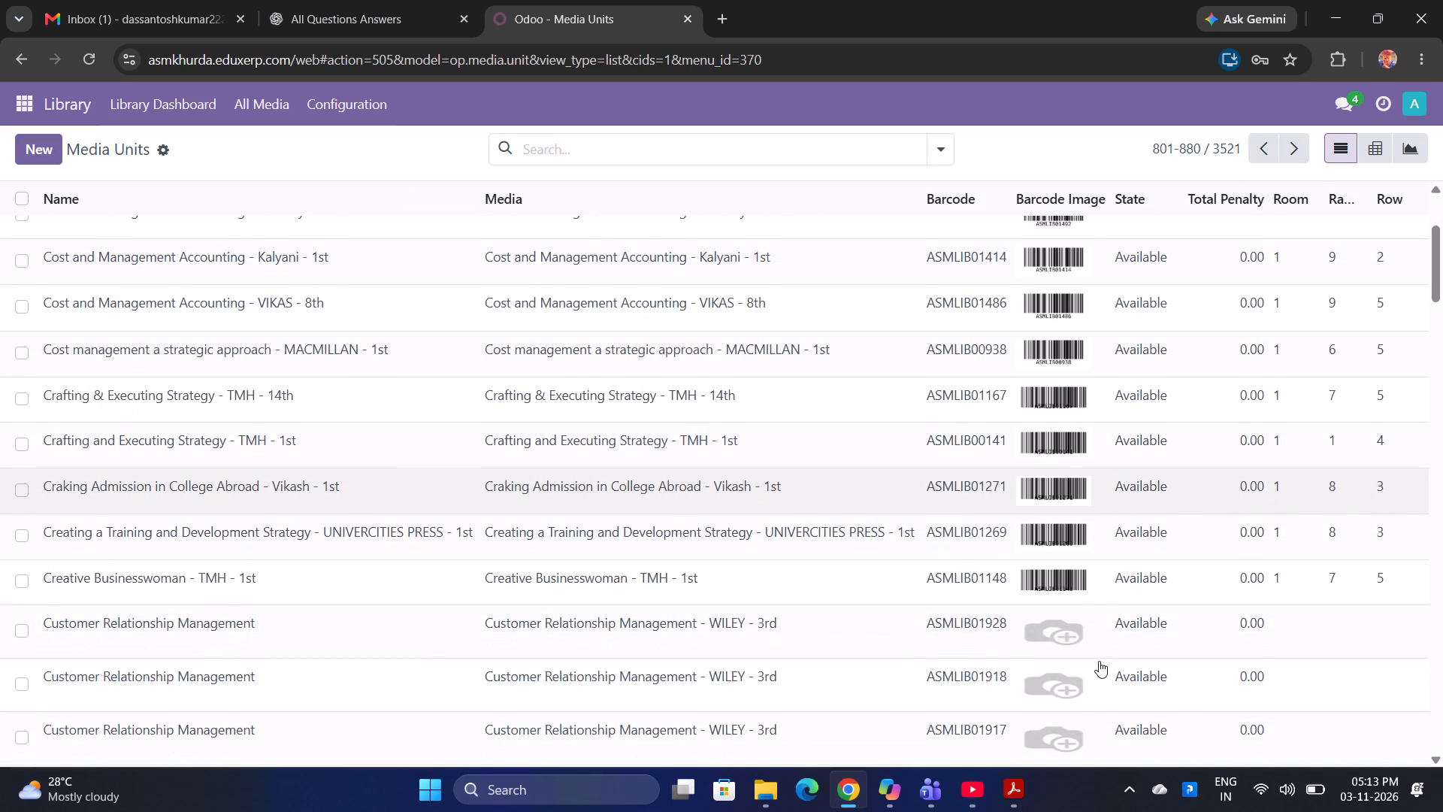
pyautogui.hscroll(1, 1099, 661)
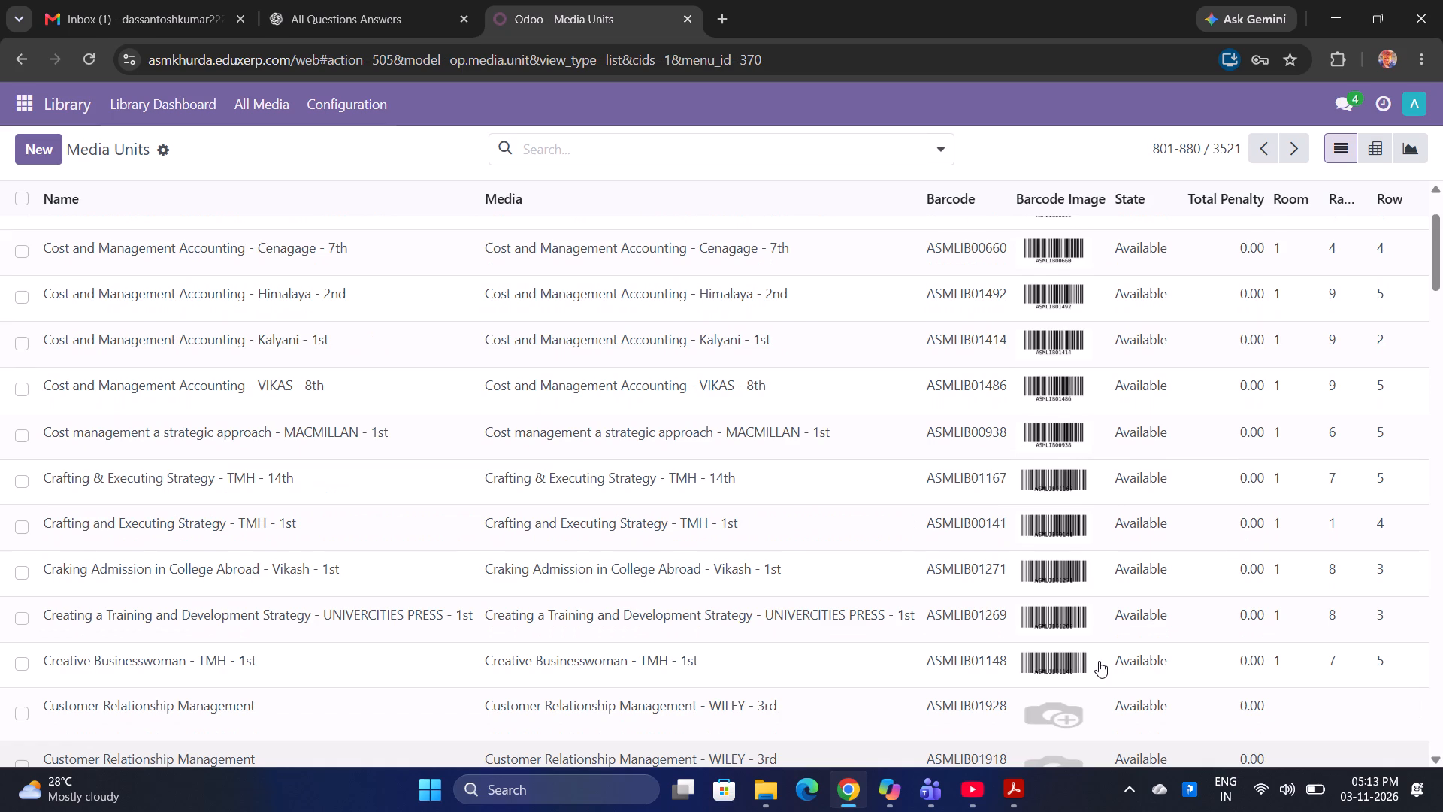
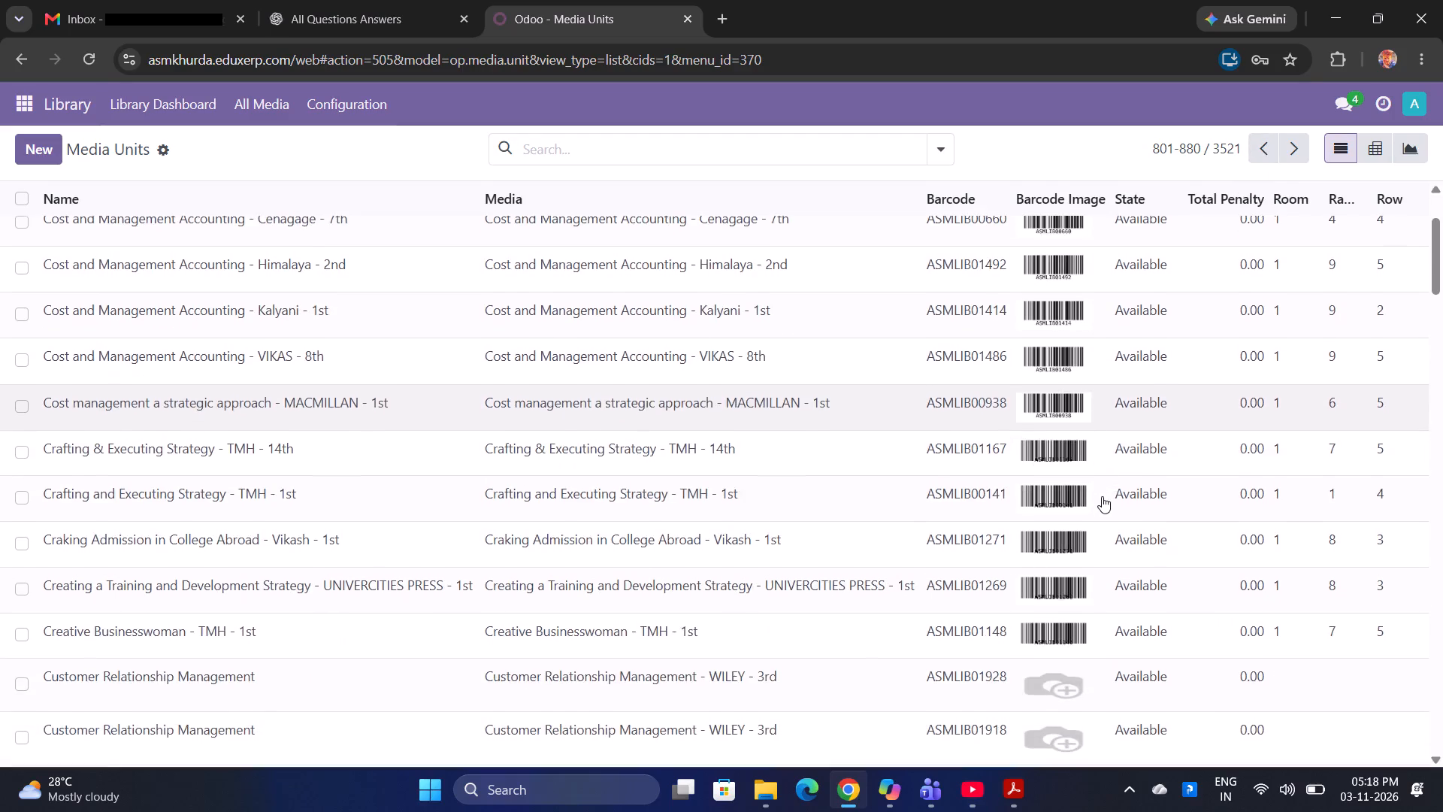
# Examine the barcode images of the media units on the 801-880 and 881-960 pages for ones still needing regeneration.
pyautogui.scroll(-7, 1102, 496)
pyautogui.scroll(6, 1102, 496)
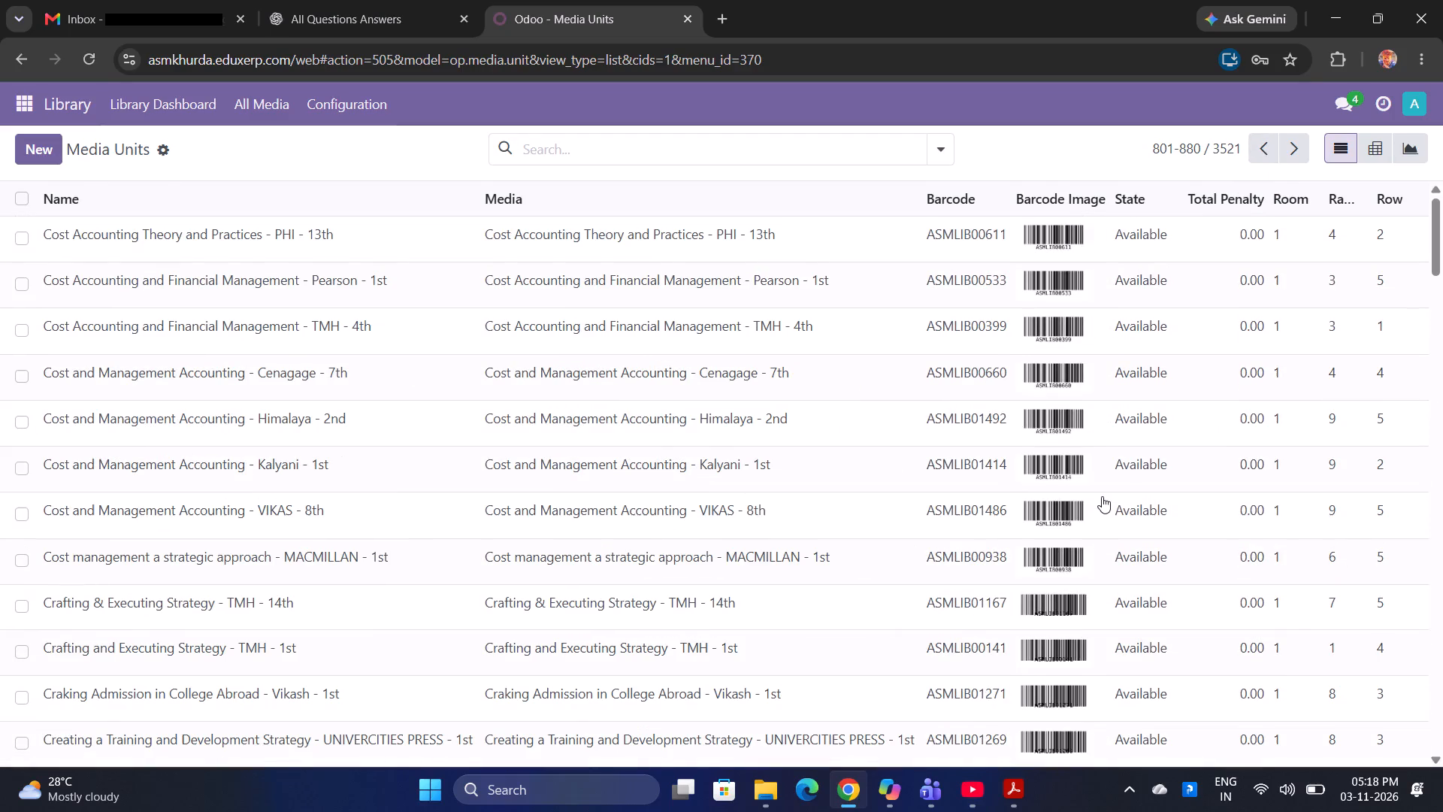
pyautogui.scroll(5, 1102, 496)
pyautogui.click(1296, 148)
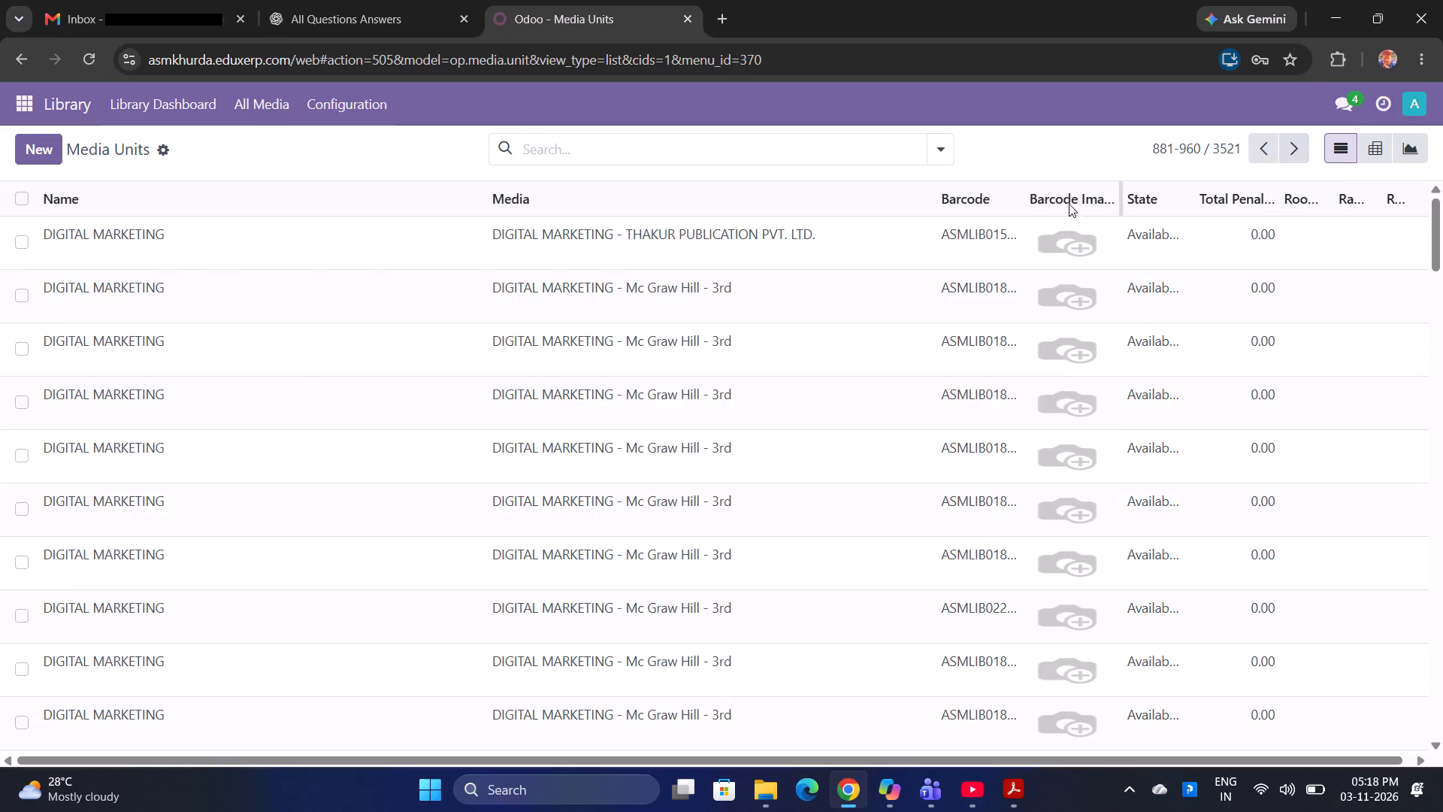
pyautogui.scroll(3, 953, 385)
pyautogui.scroll(-2, 953, 385)
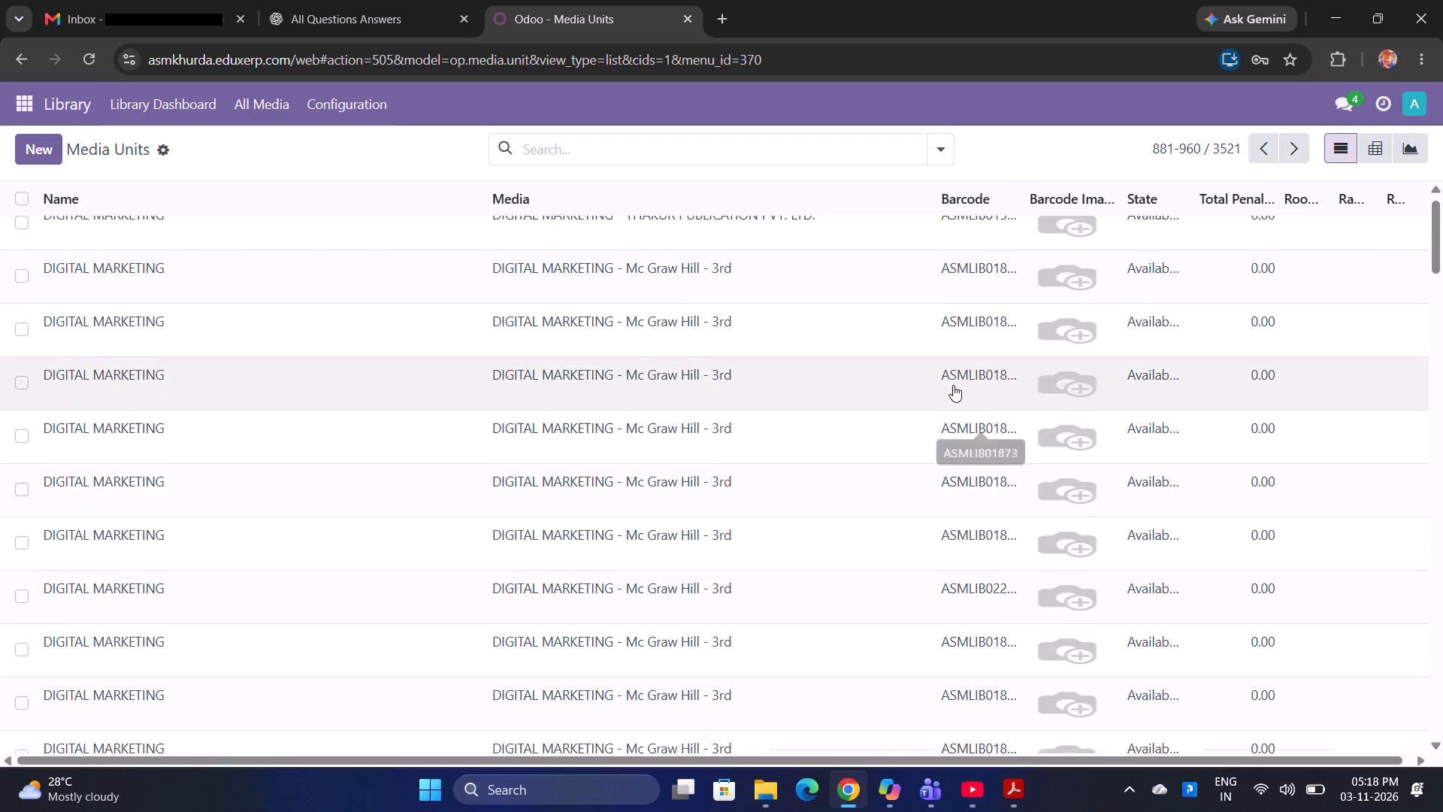
pyautogui.scroll(-15, 953, 385)
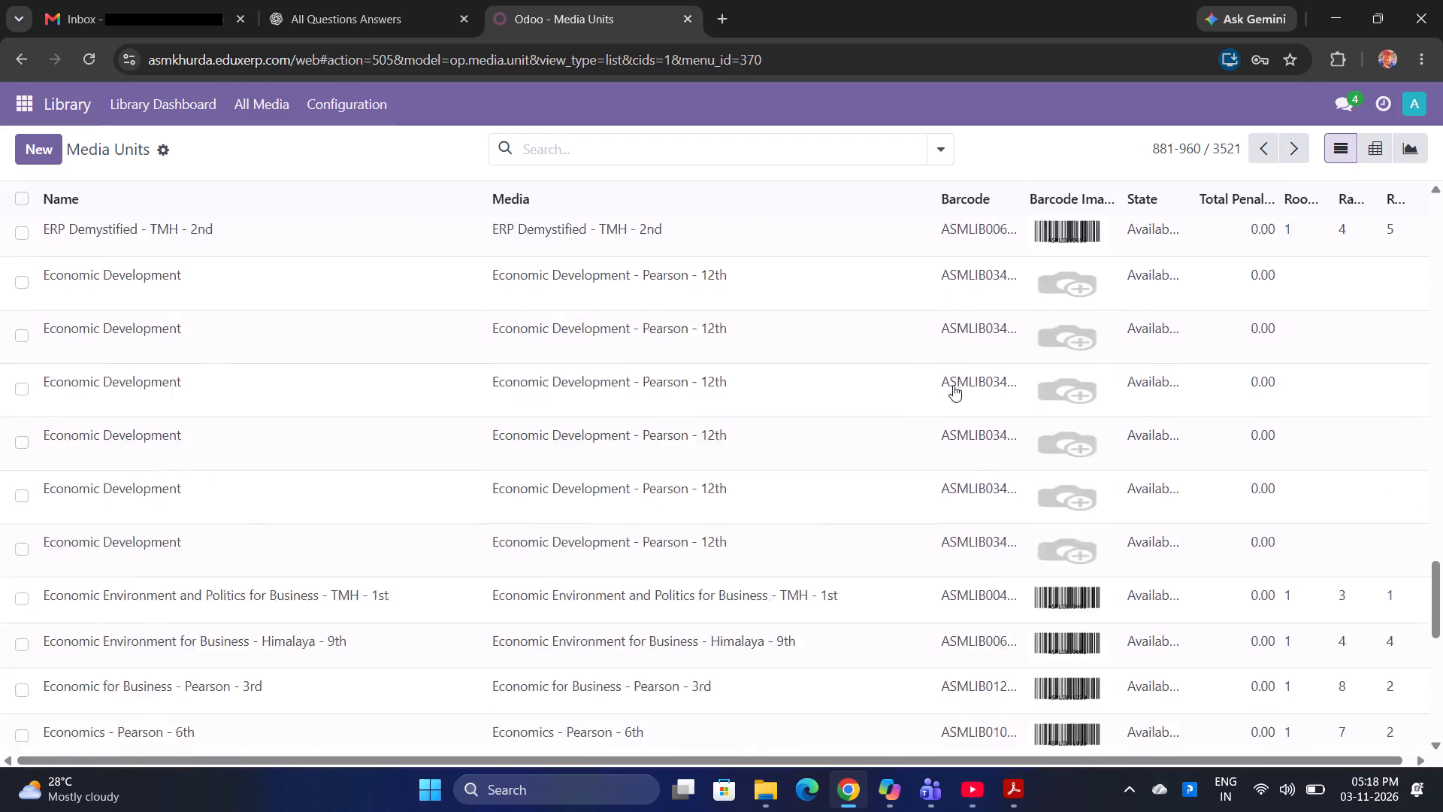
pyautogui.scroll(-7, 953, 385)
pyautogui.scroll(5, 953, 385)
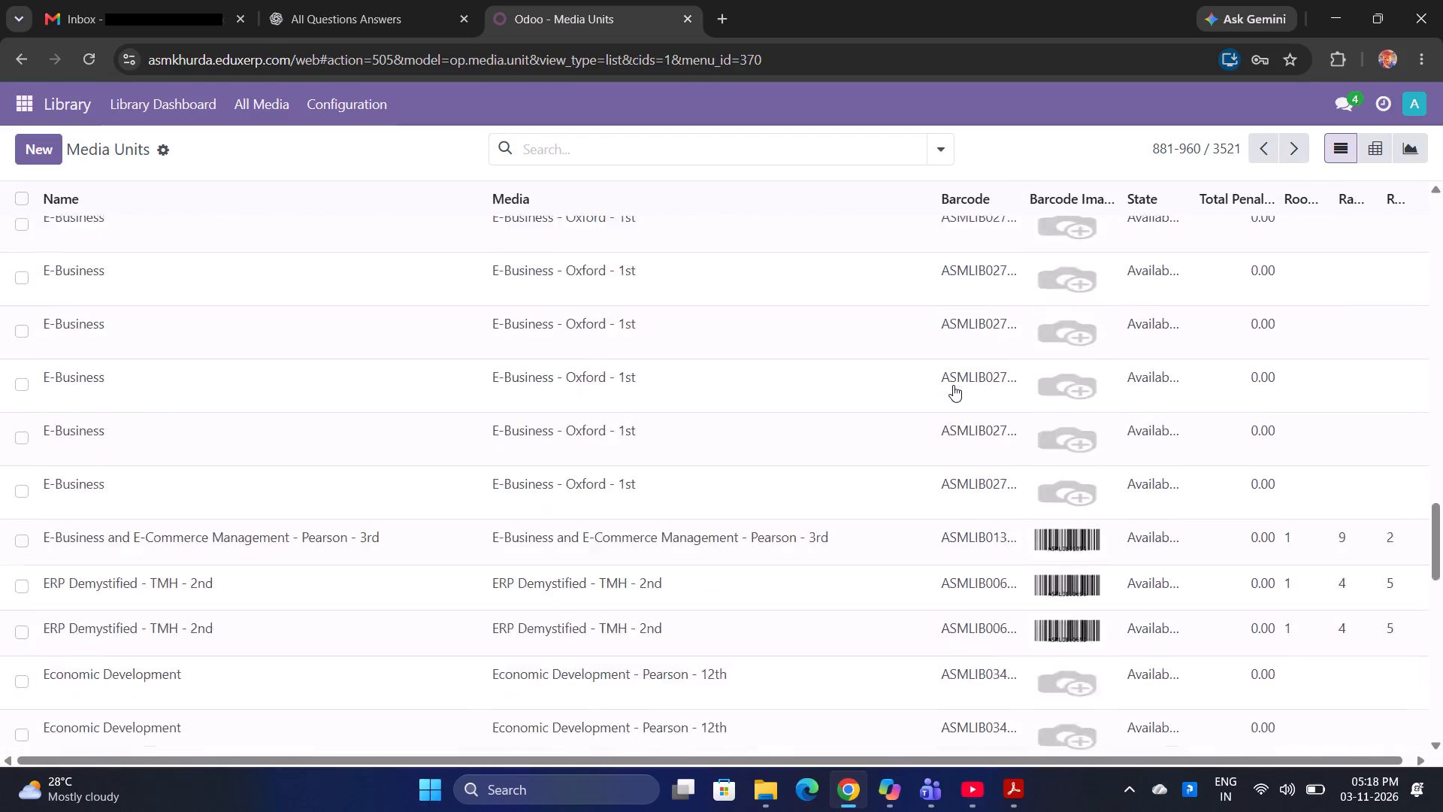
pyautogui.scroll(4, 953, 385)
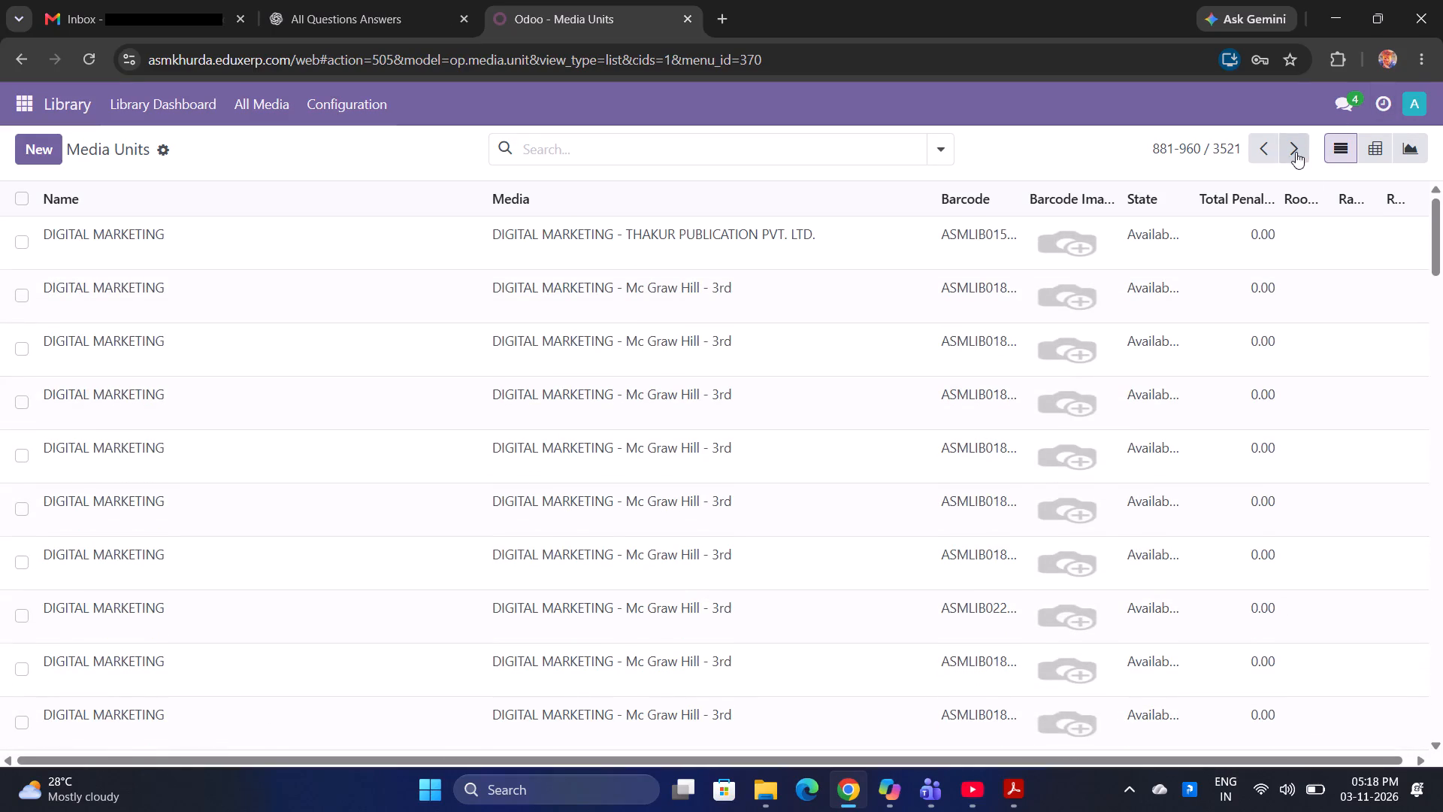
# Look ahead through the Media Units list as far as records 1121-1200, and return to records 801-880 to recheck their barcode images.
pyautogui.click(1296, 152)
pyautogui.click(1296, 152)
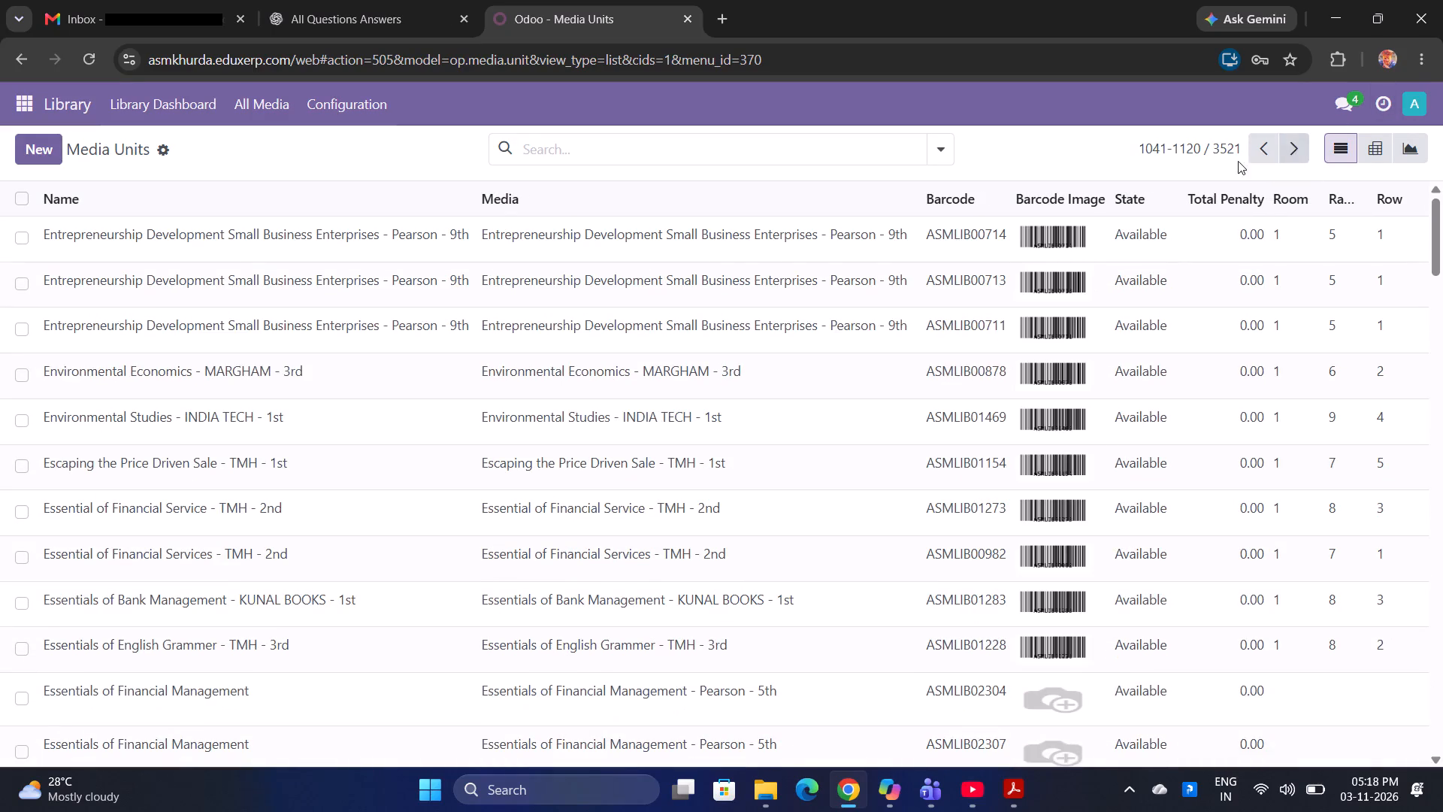
pyautogui.click(1300, 142)
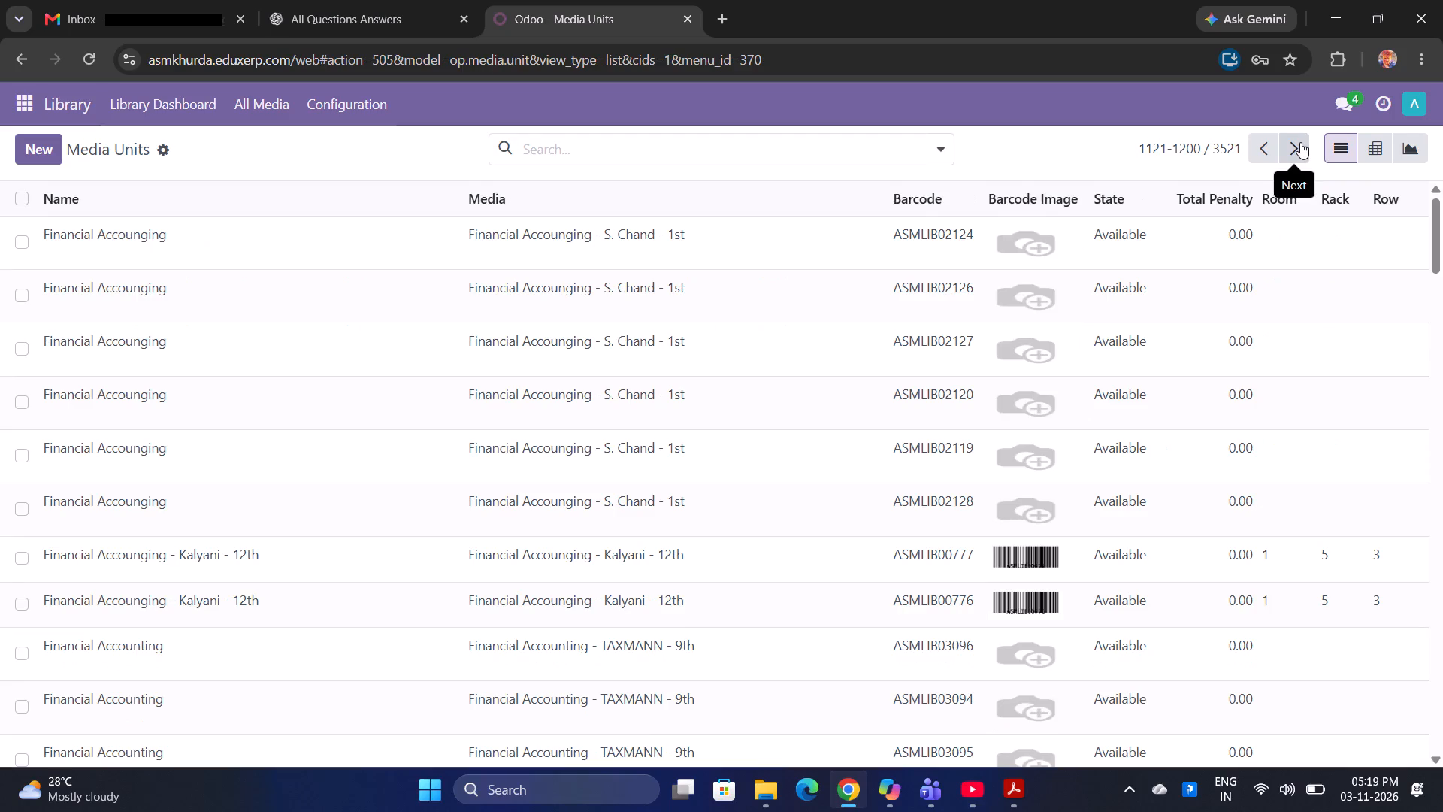
pyautogui.click(1258, 146)
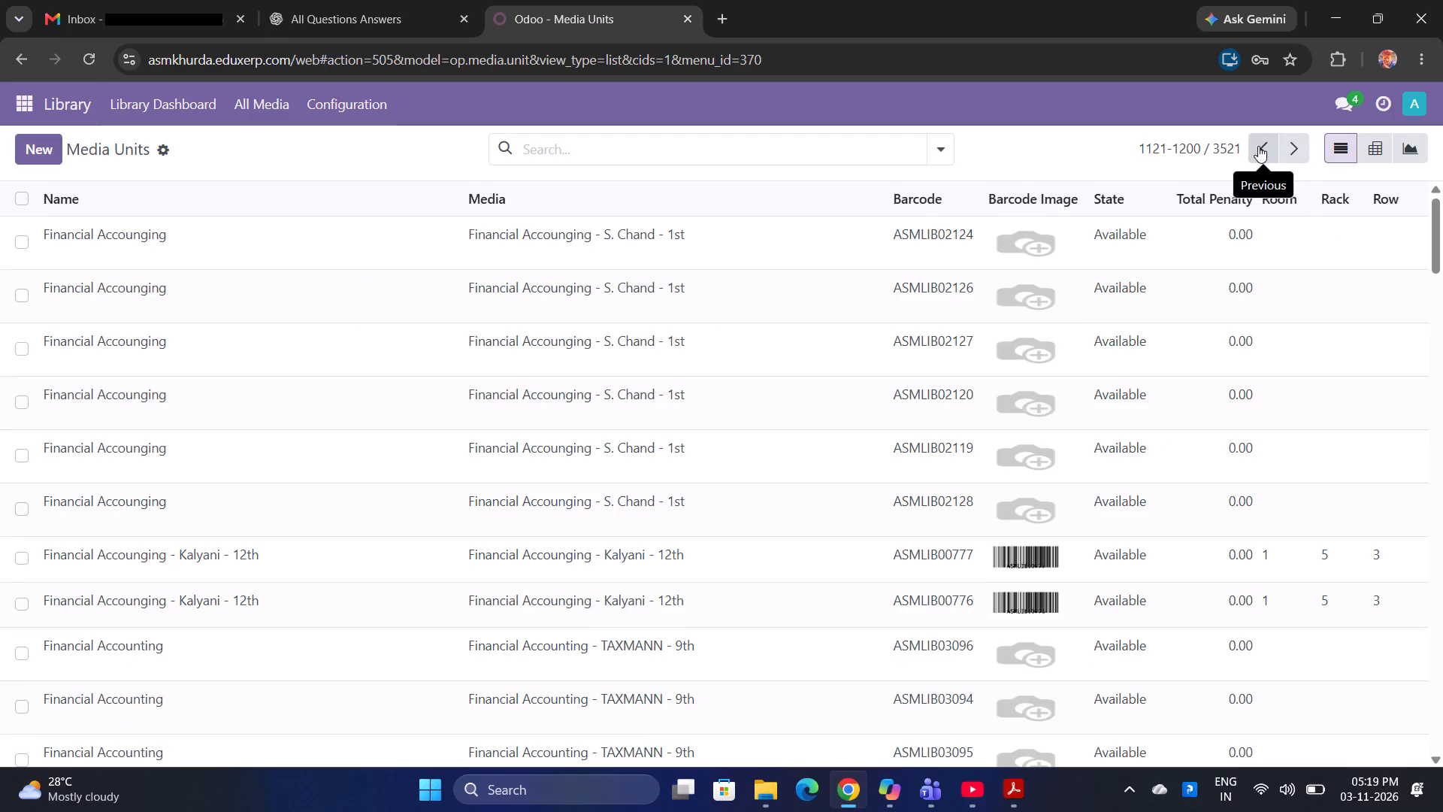
pyautogui.click(1258, 146)
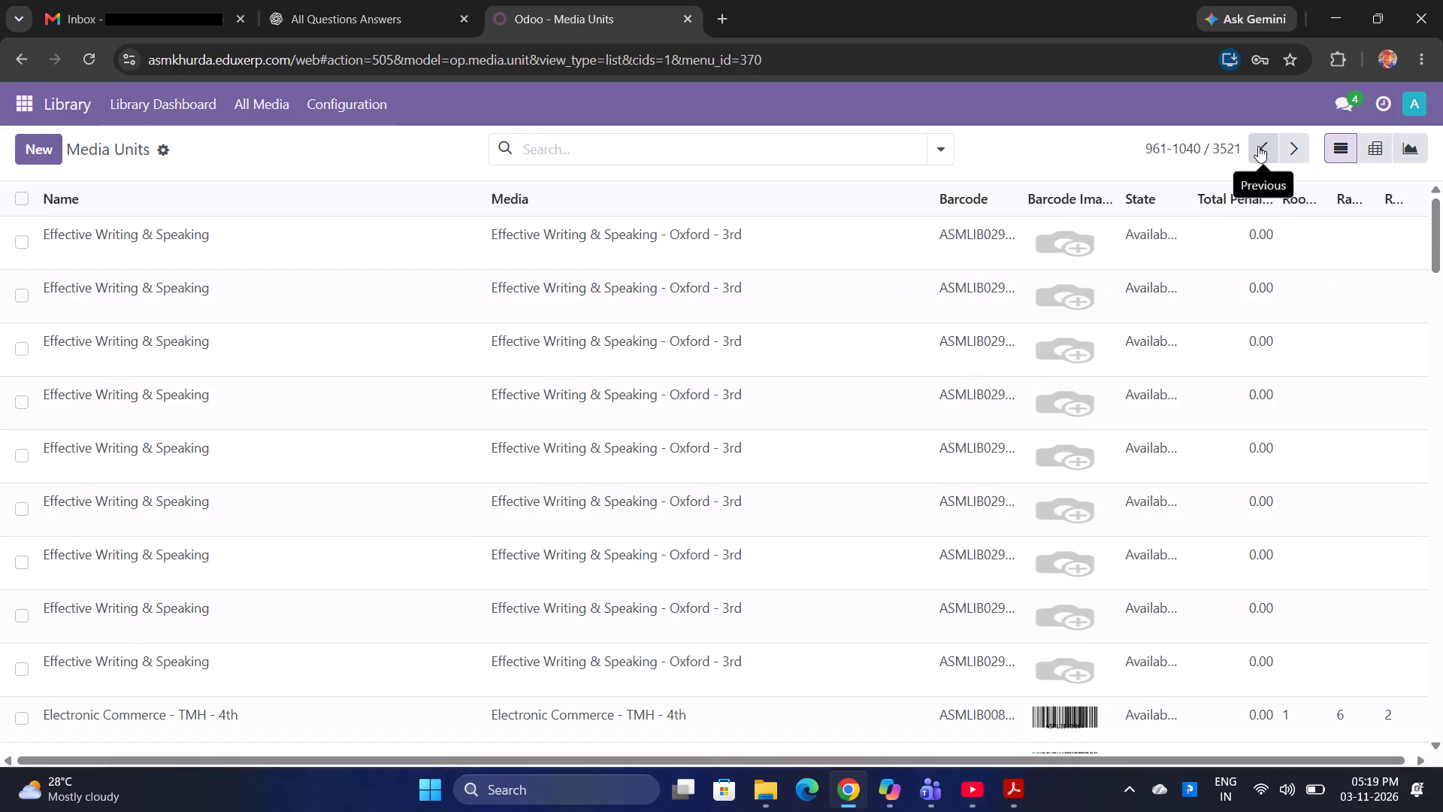
pyautogui.click(1258, 146)
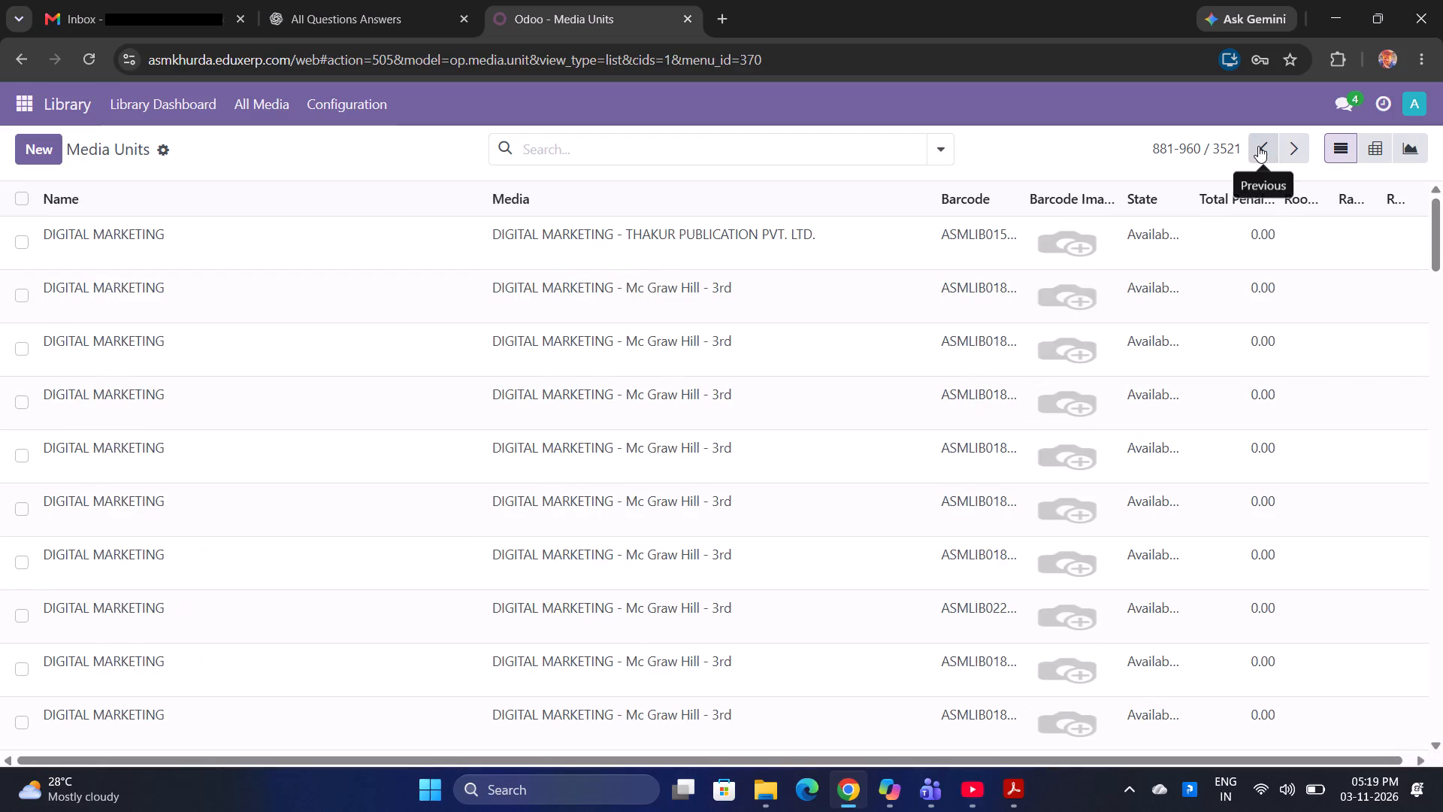
pyautogui.scroll(2, 1201, 436)
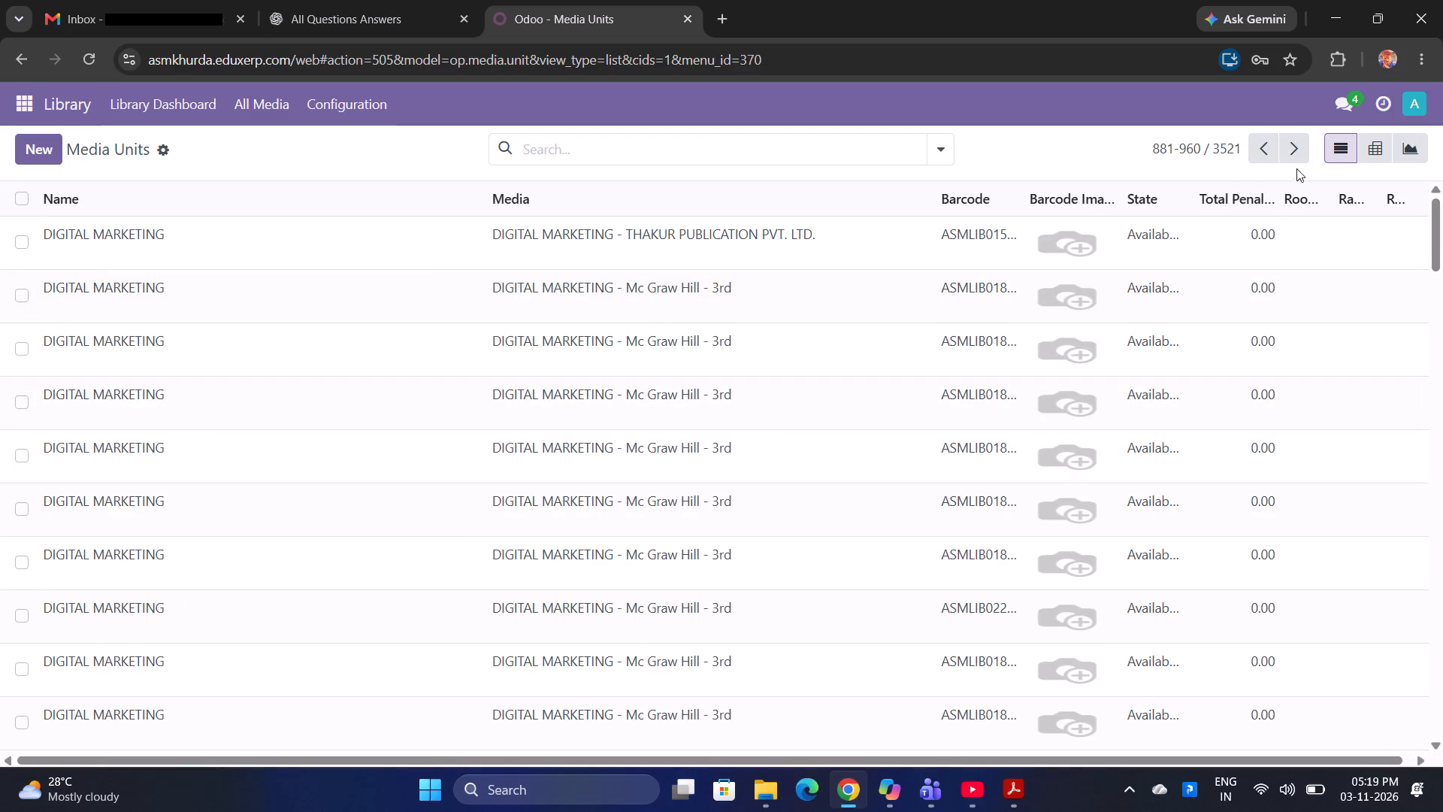
pyautogui.click(1266, 154)
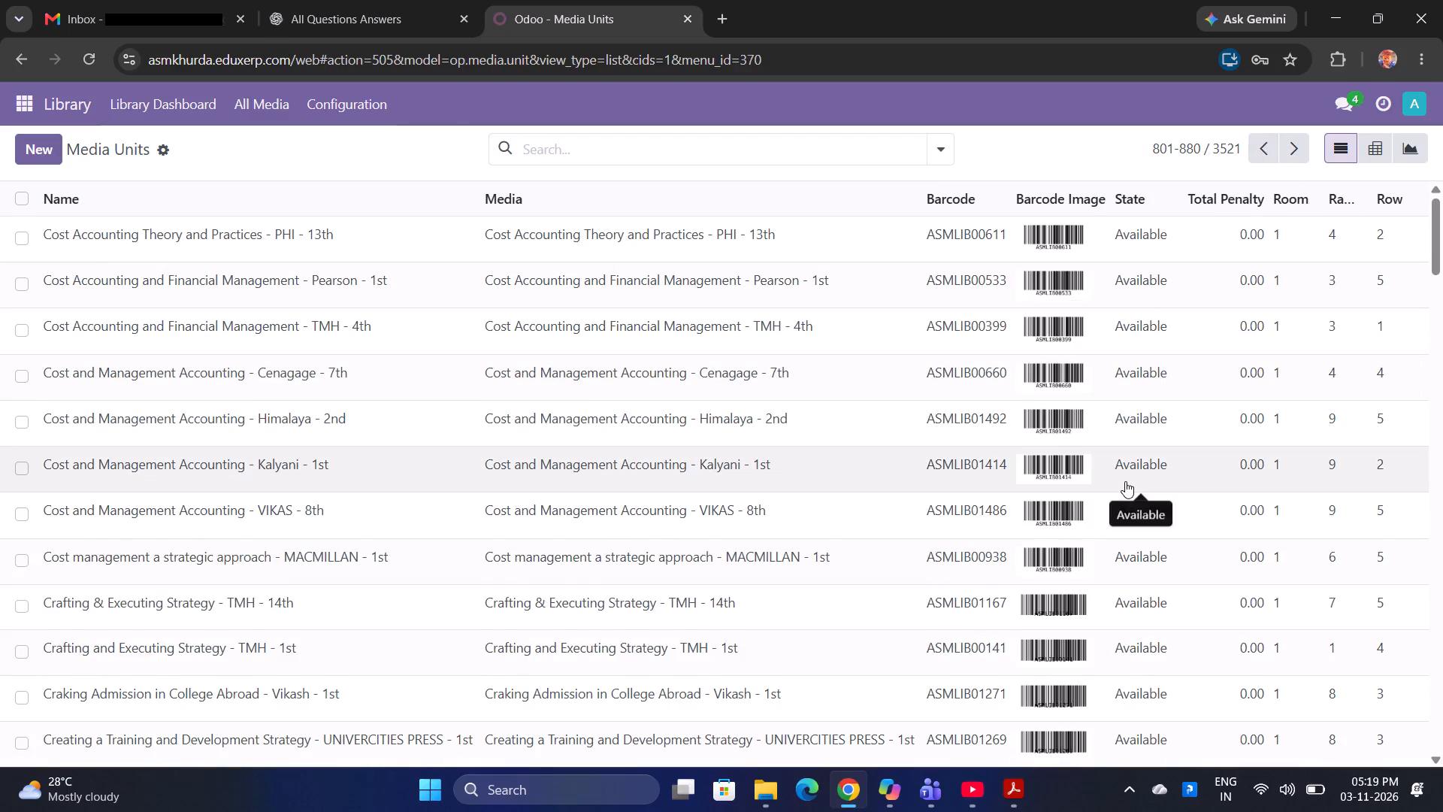
pyautogui.scroll(2, 1125, 481)
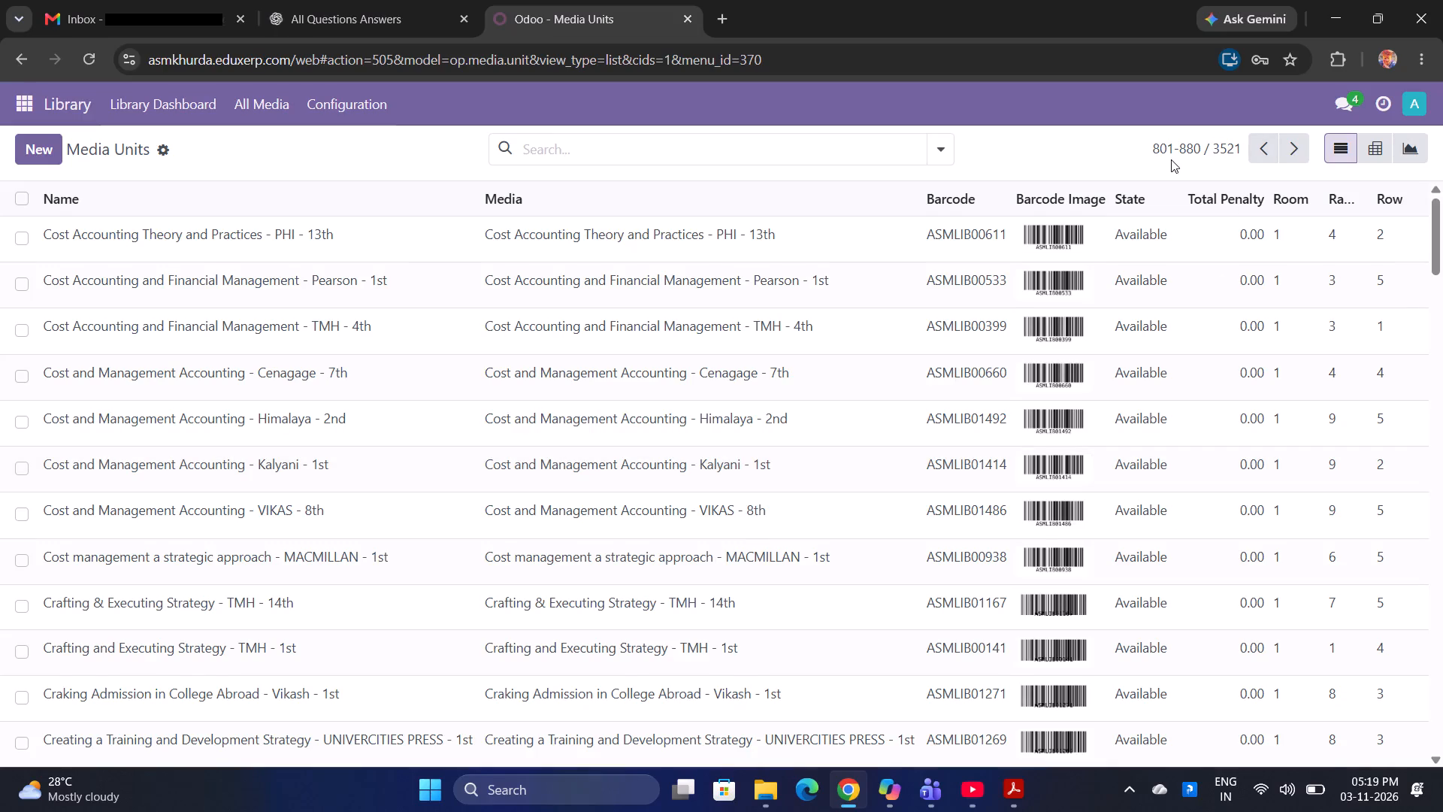
pyautogui.scroll(1, 1174, 462)
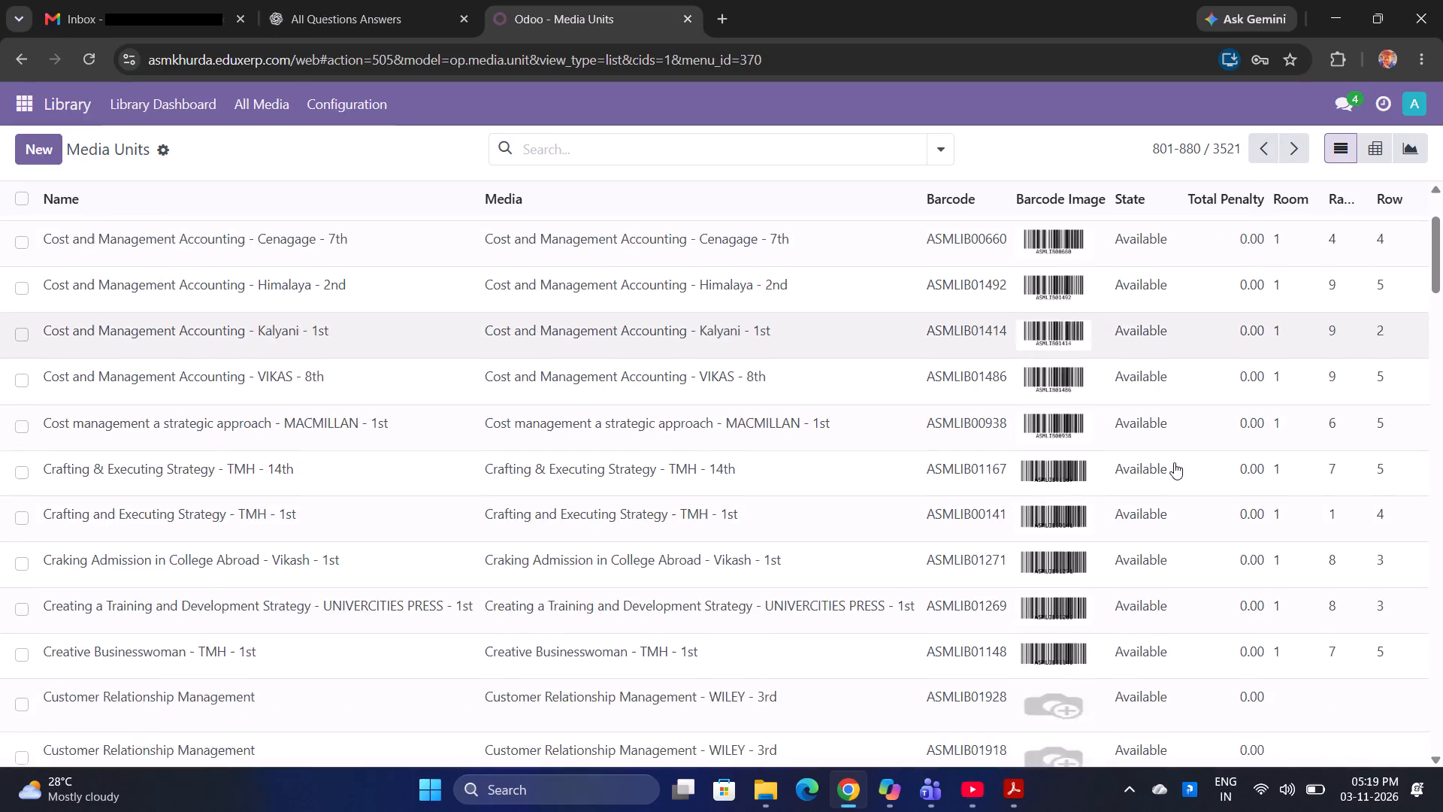
pyautogui.scroll(1, 1174, 462)
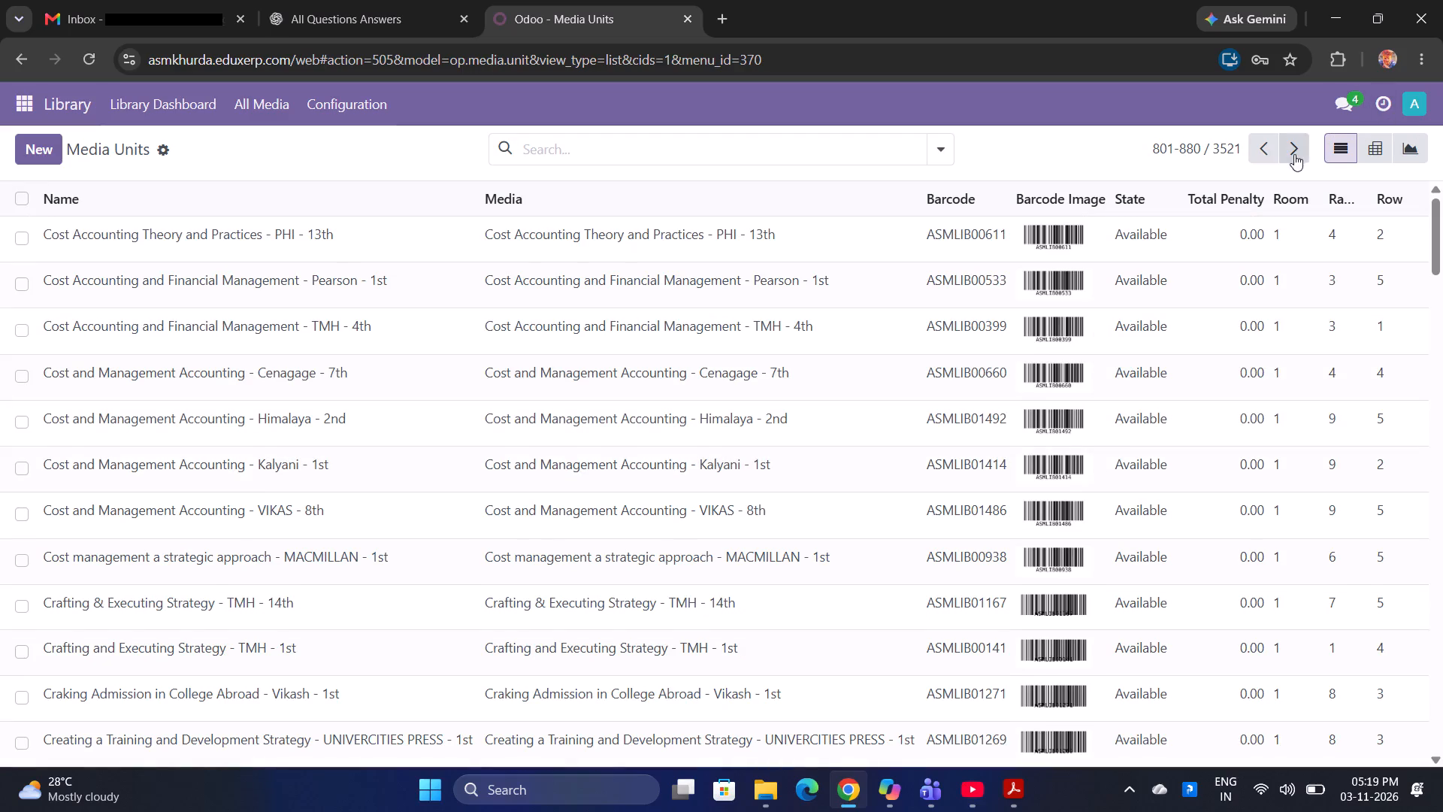
# Open the first DIGITAL MARKETING unit among records 881-960 and regenerate its barcode image by saving barcode ASMLIB0186, followed by ASMLIB01865.
pyautogui.click(1293, 154)
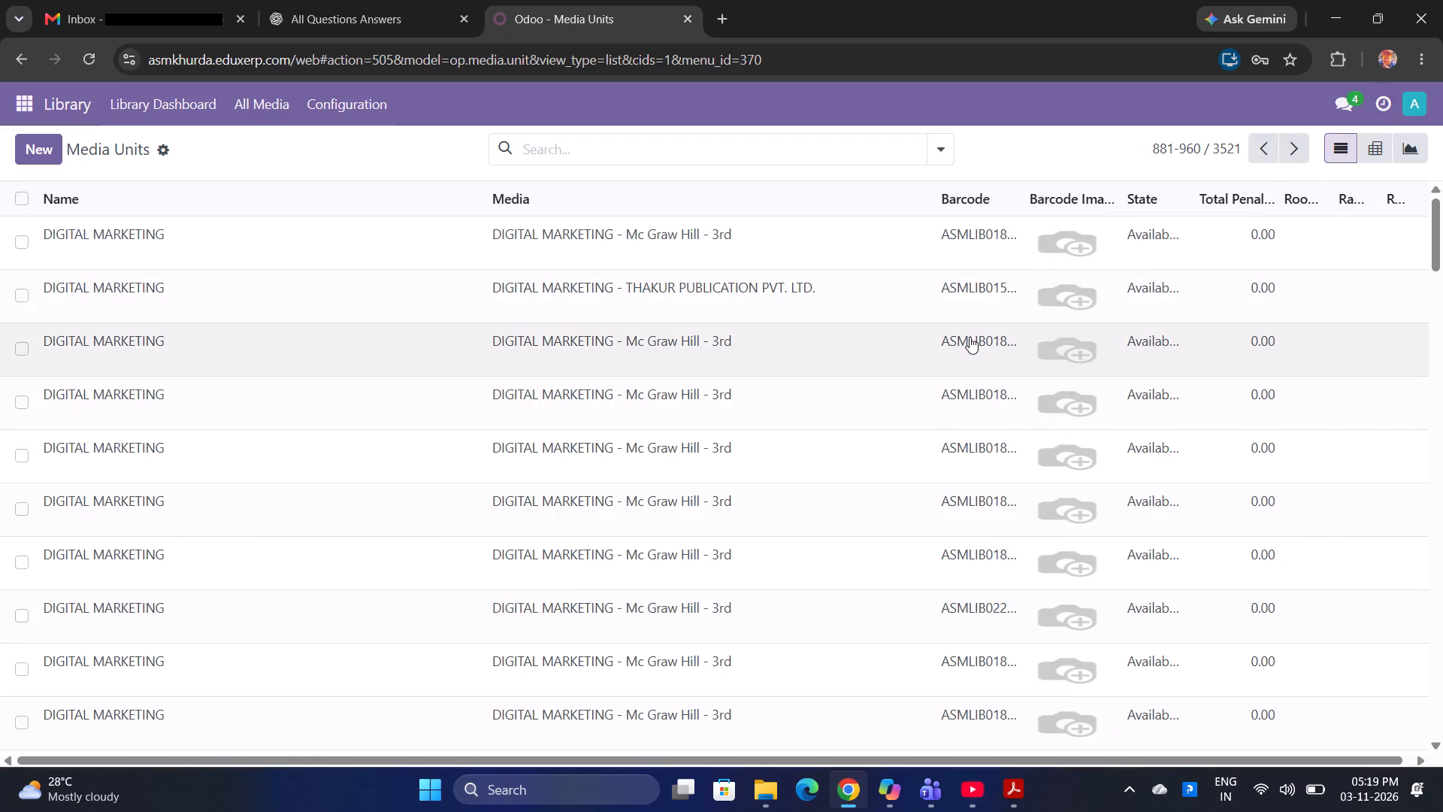
pyautogui.scroll(4, 970, 337)
pyautogui.click(989, 236)
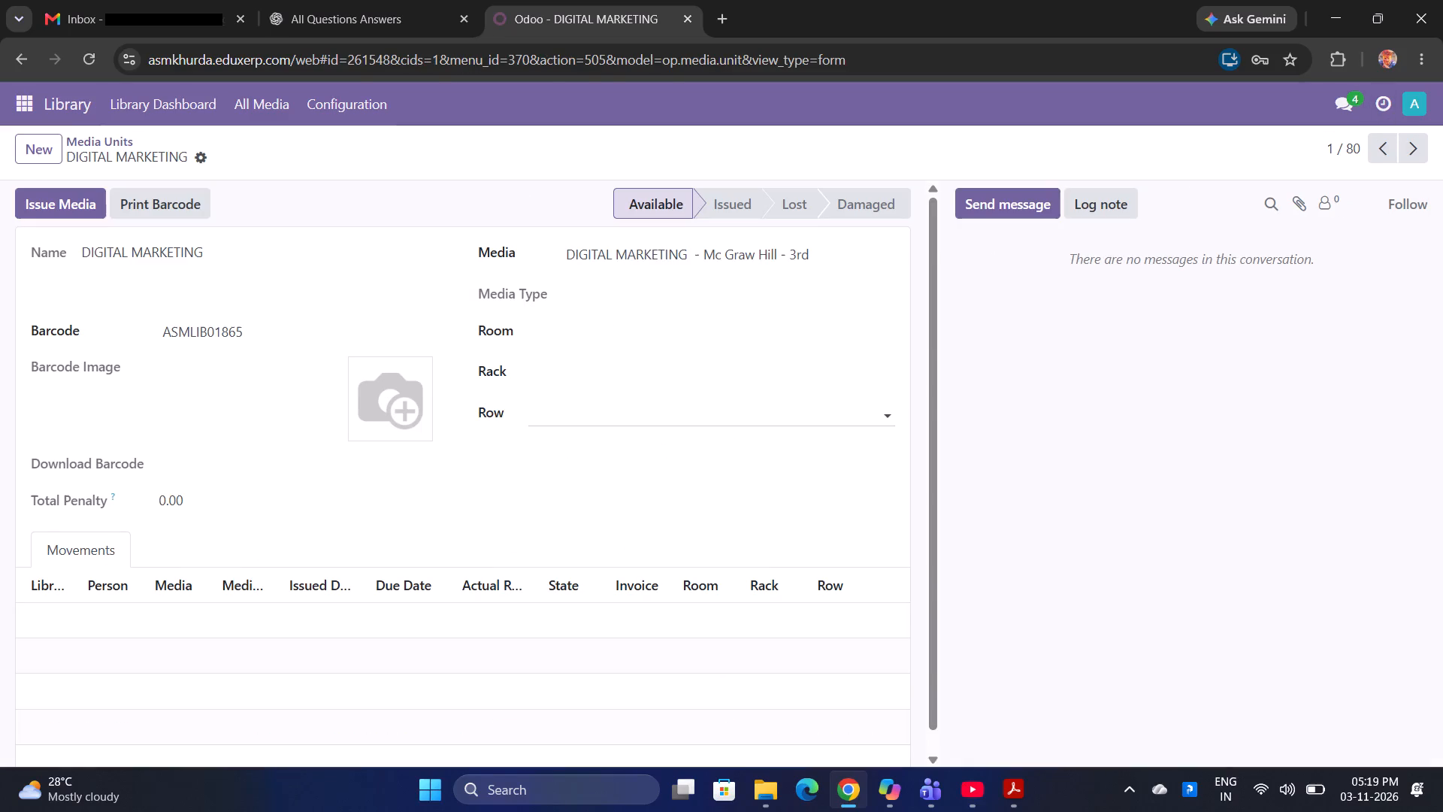
pyautogui.click(283, 330)
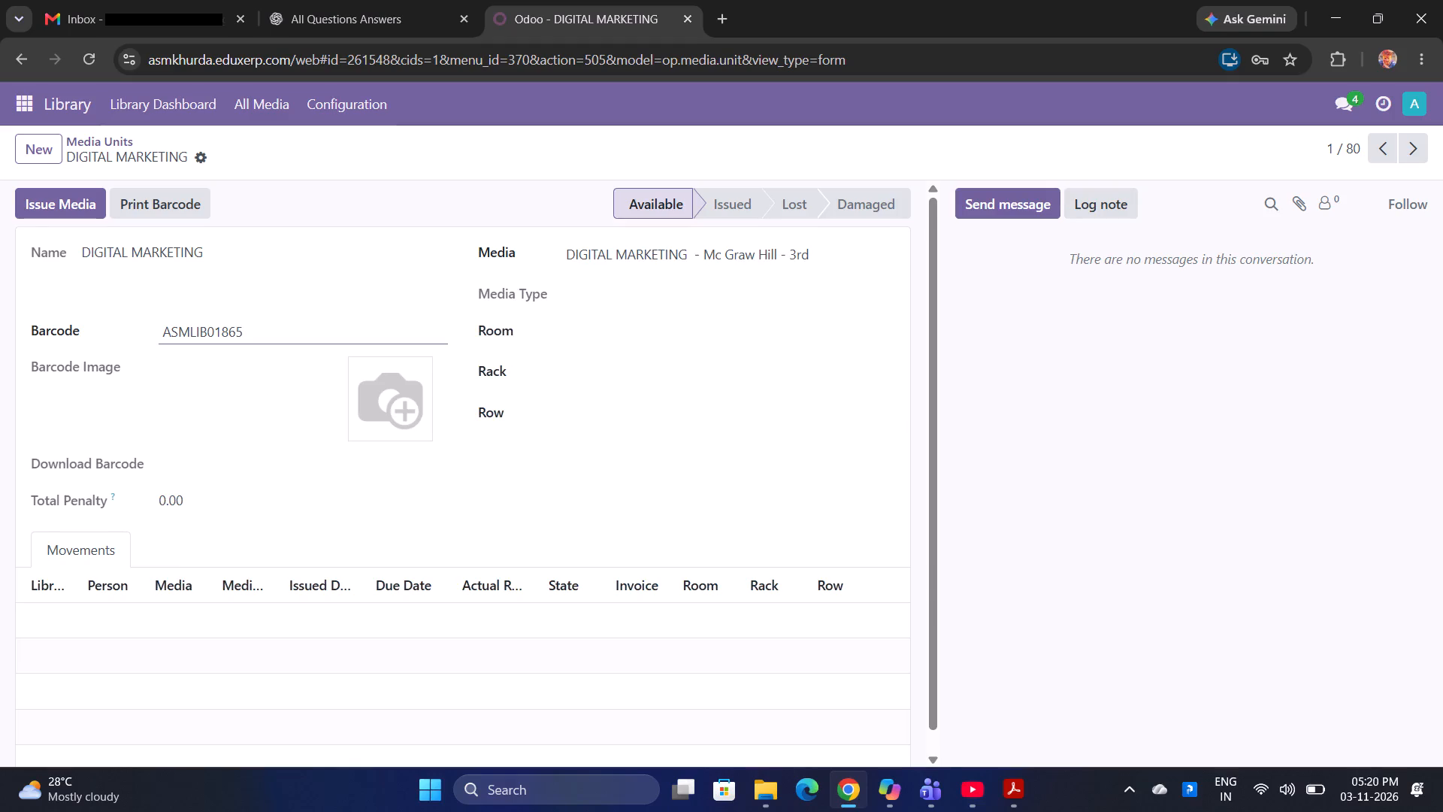
pyautogui.press('BackSpace')
pyautogui.click(229, 155)
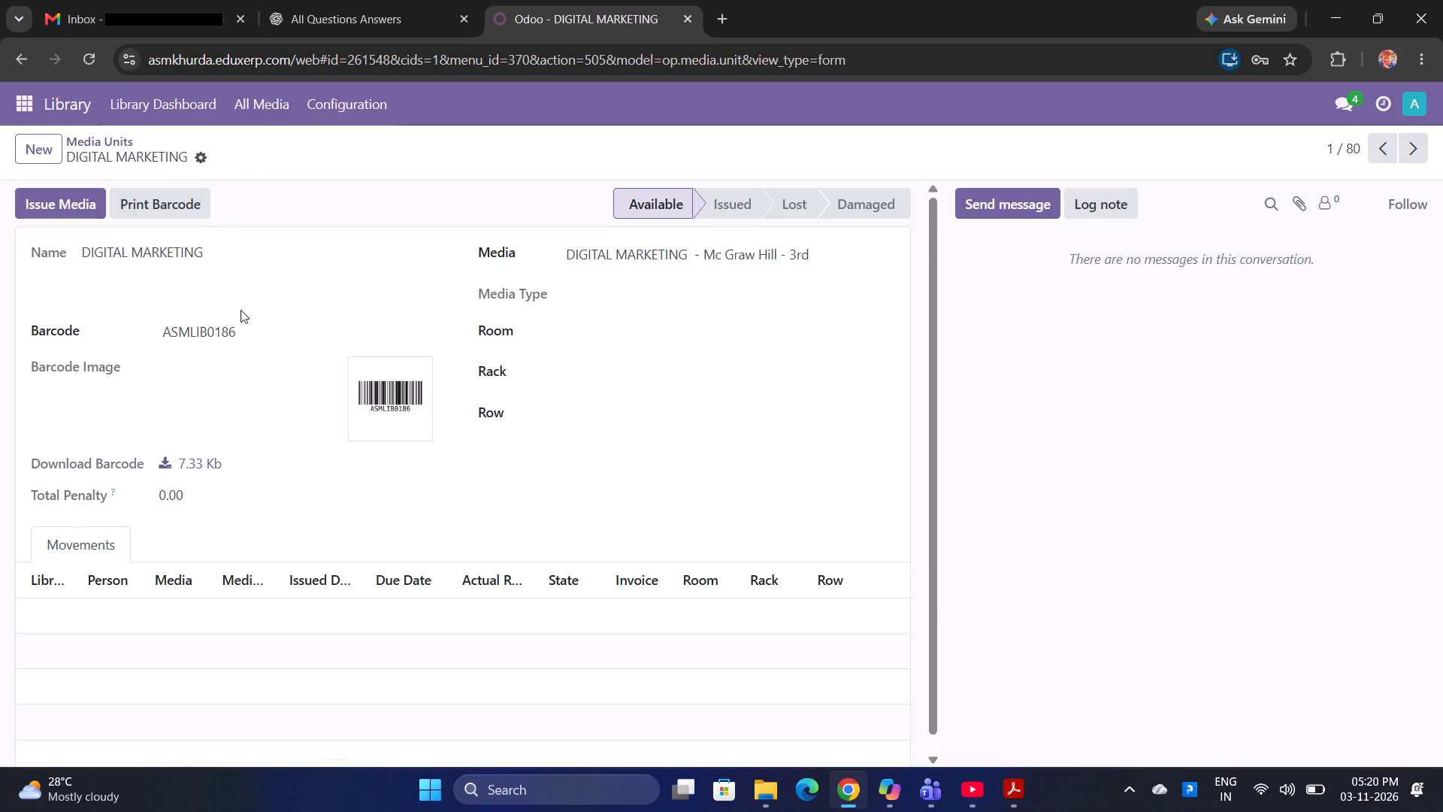
pyautogui.click(270, 332)
pyautogui.press('5')
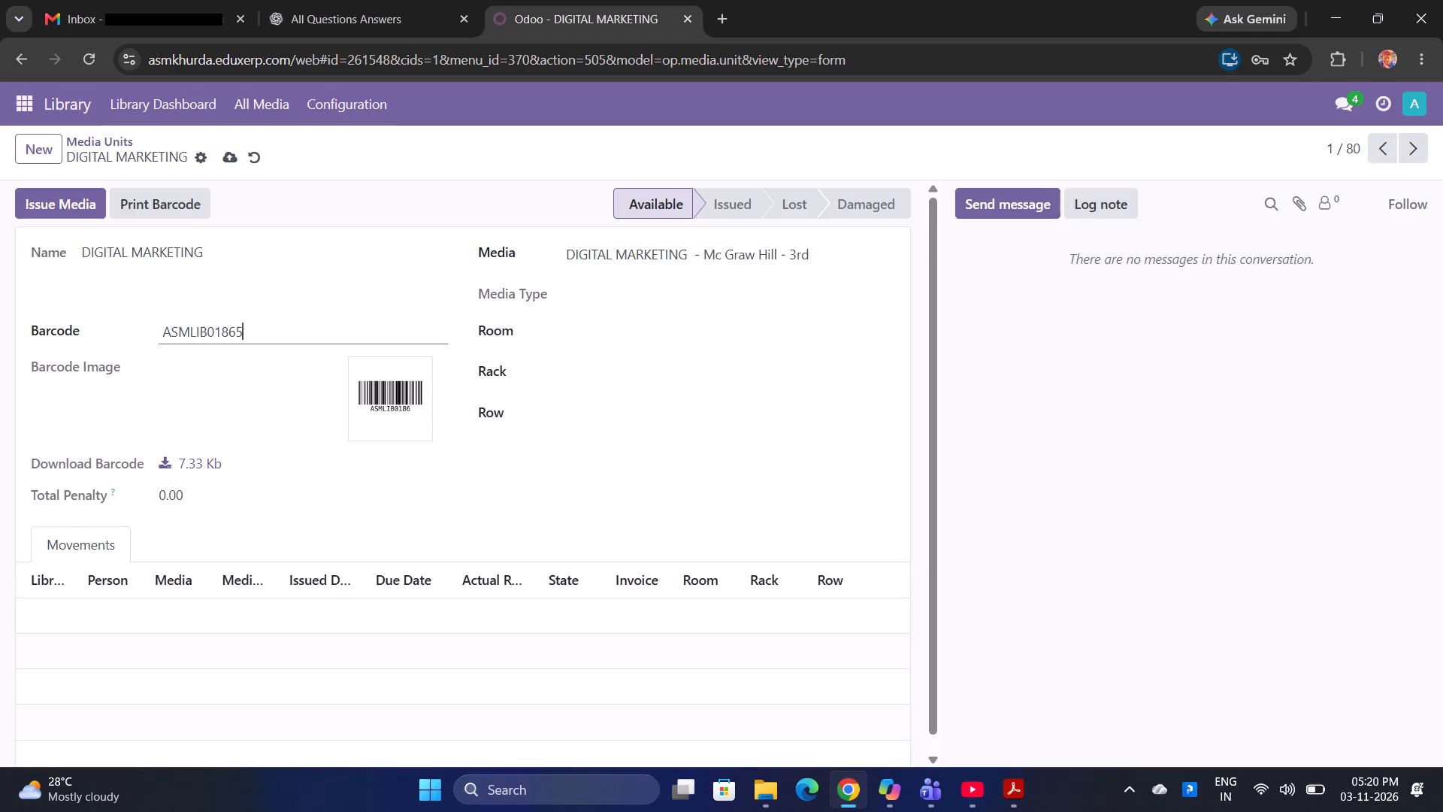
pyautogui.click(228, 160)
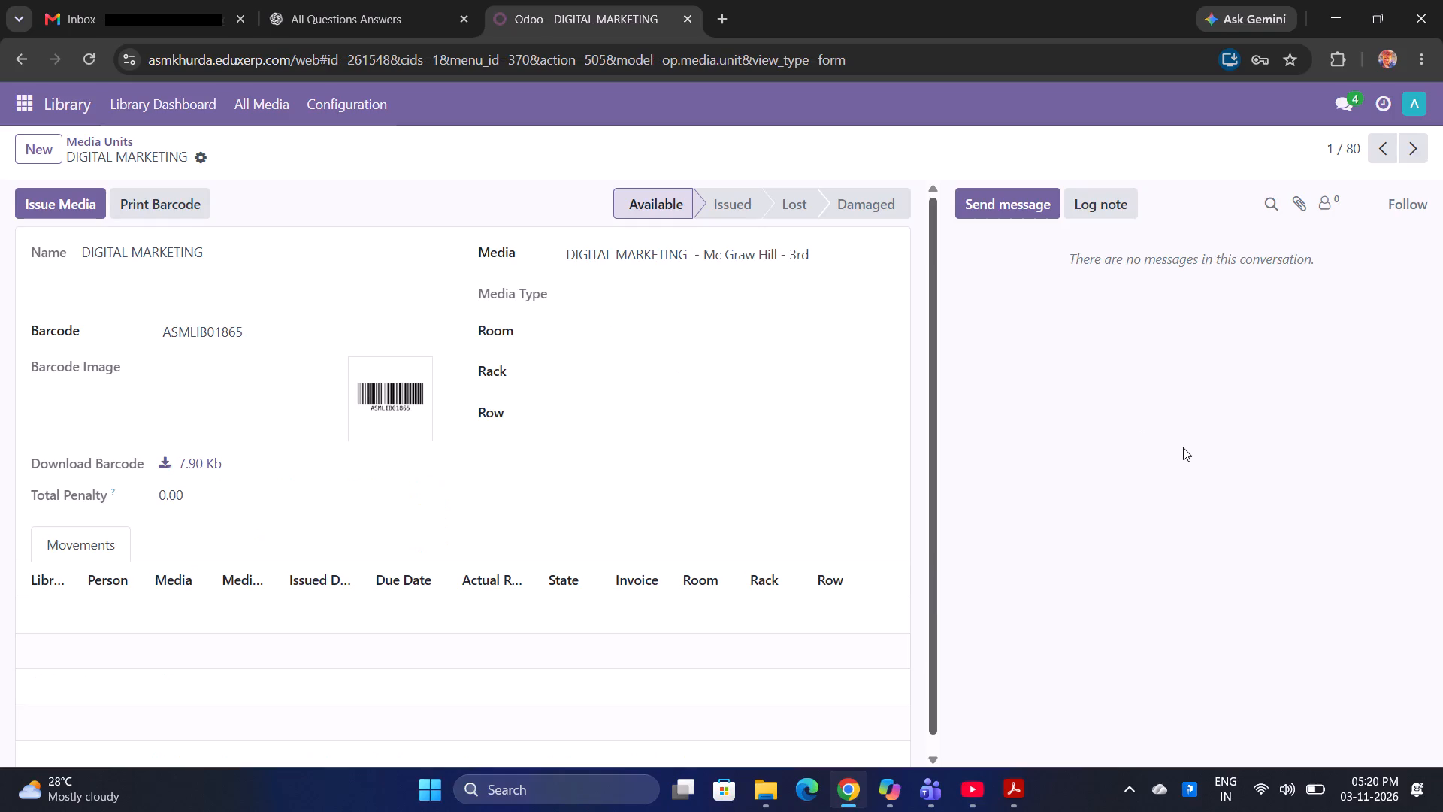
# Regenerate the barcode image of the second unit, DIGITAL MARKETING by THAKUR PUBLICATION, by saving barcode ASMLIB0151, followed by ASMLIB01511.
pyautogui.click(1410, 141)
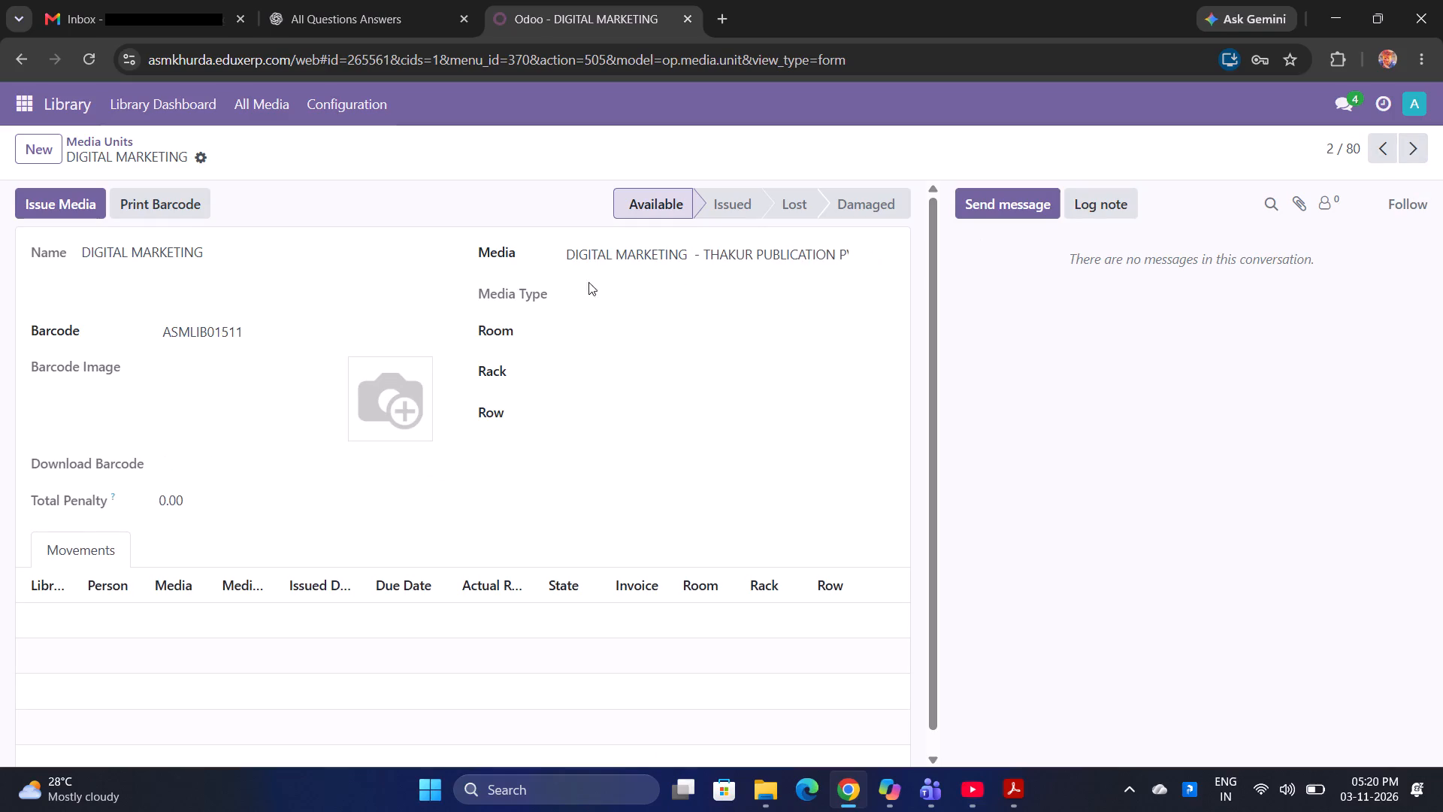
pyautogui.click(347, 317)
pyautogui.click(333, 341)
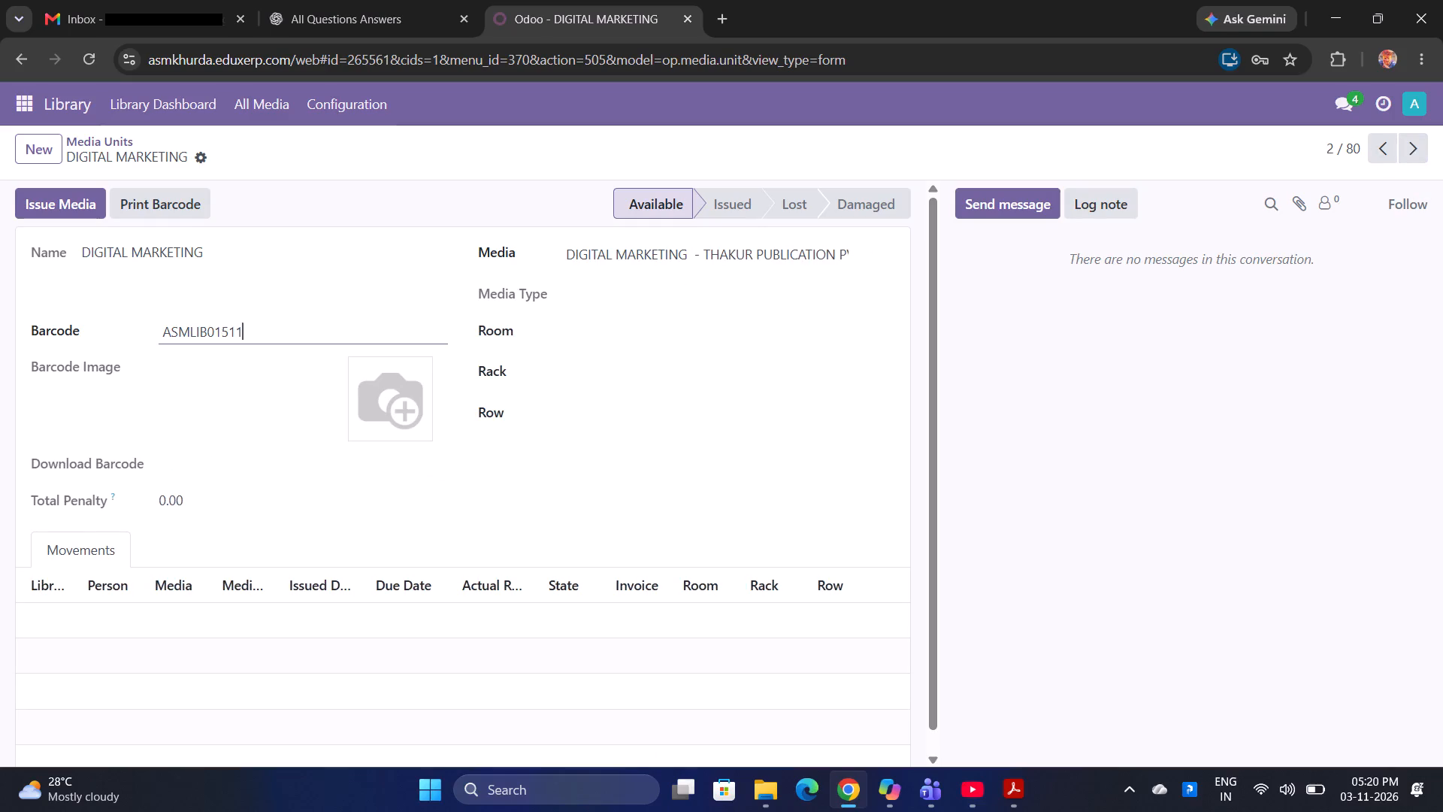
pyautogui.press('BackSpace')
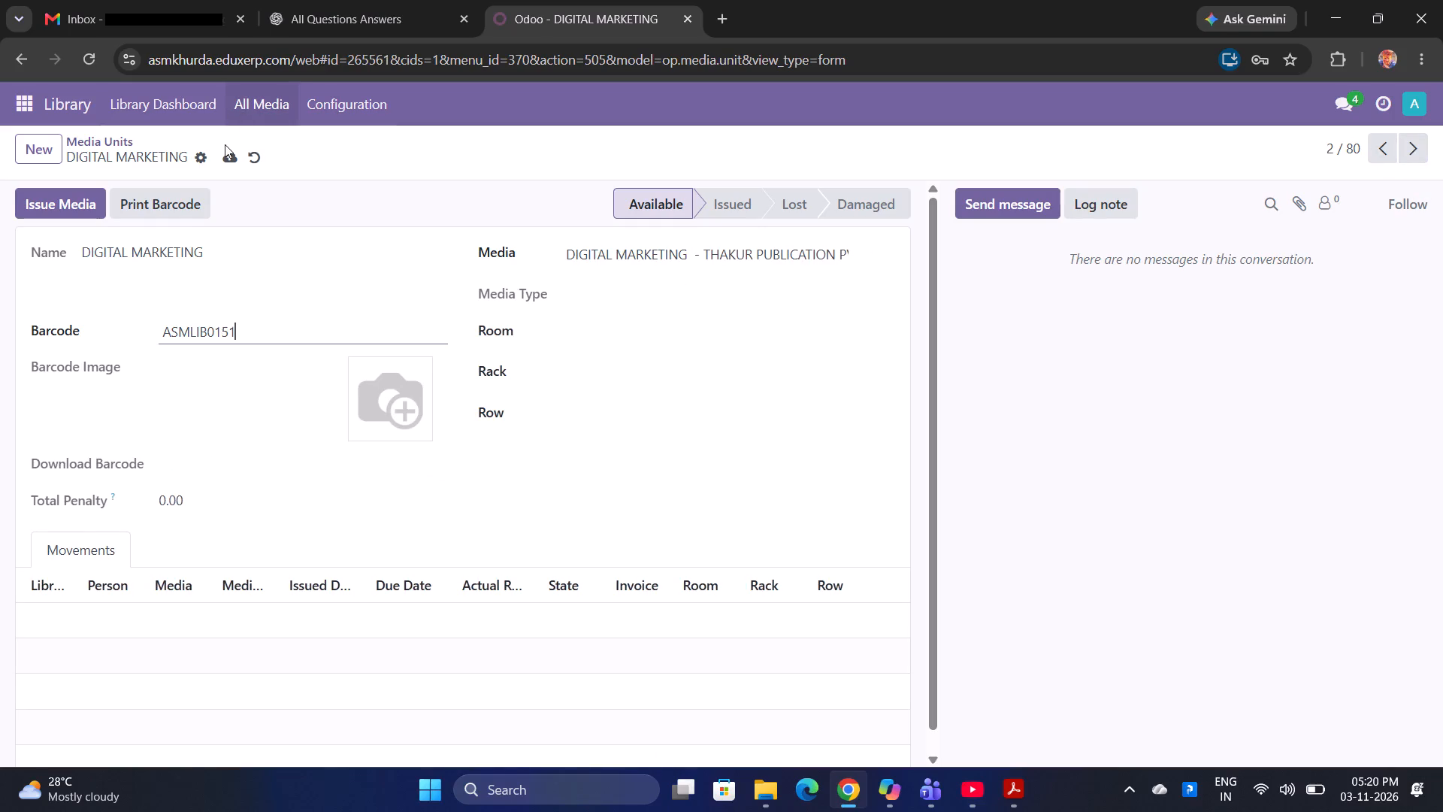
pyautogui.click(225, 144)
pyautogui.click(227, 158)
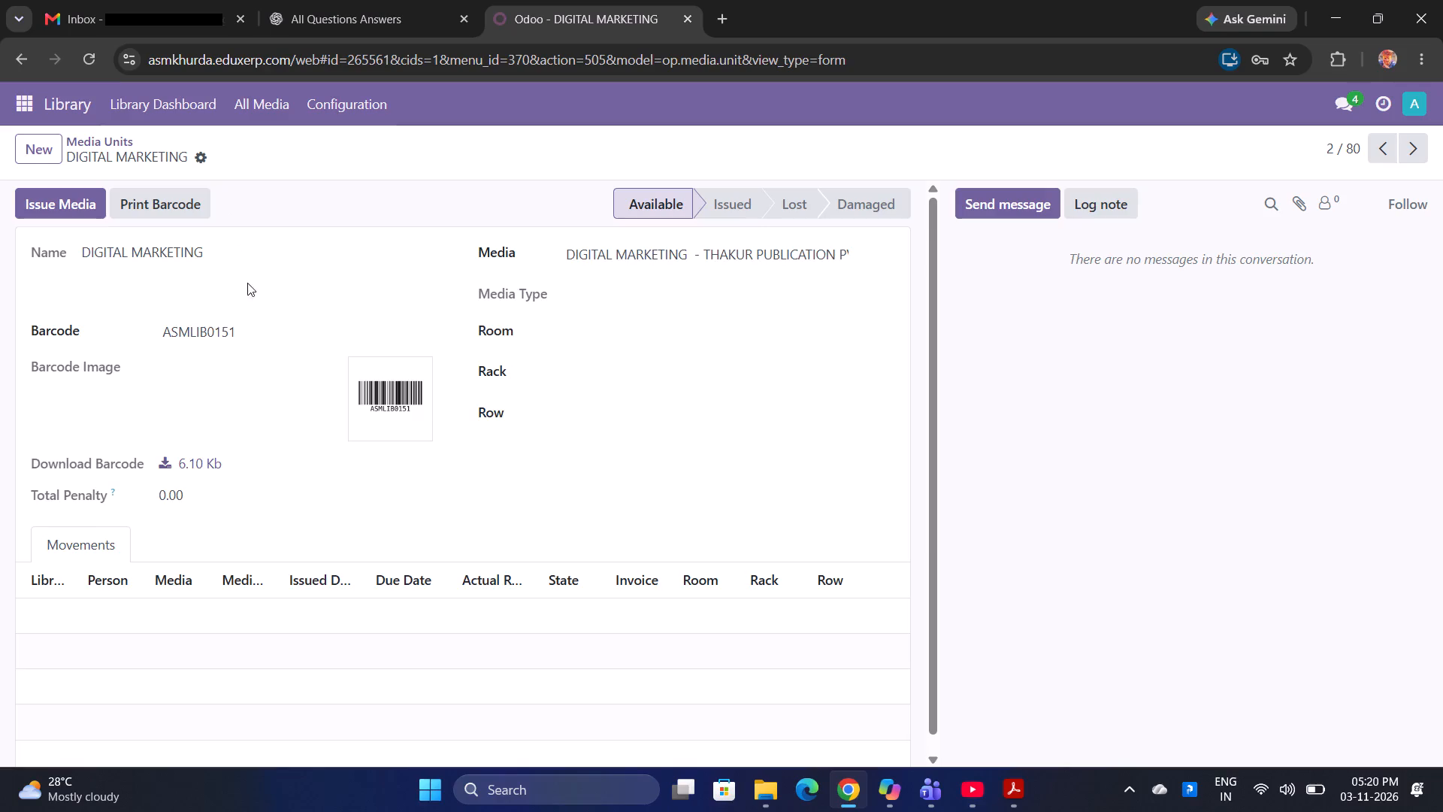
pyautogui.click(259, 336)
pyautogui.press('1')
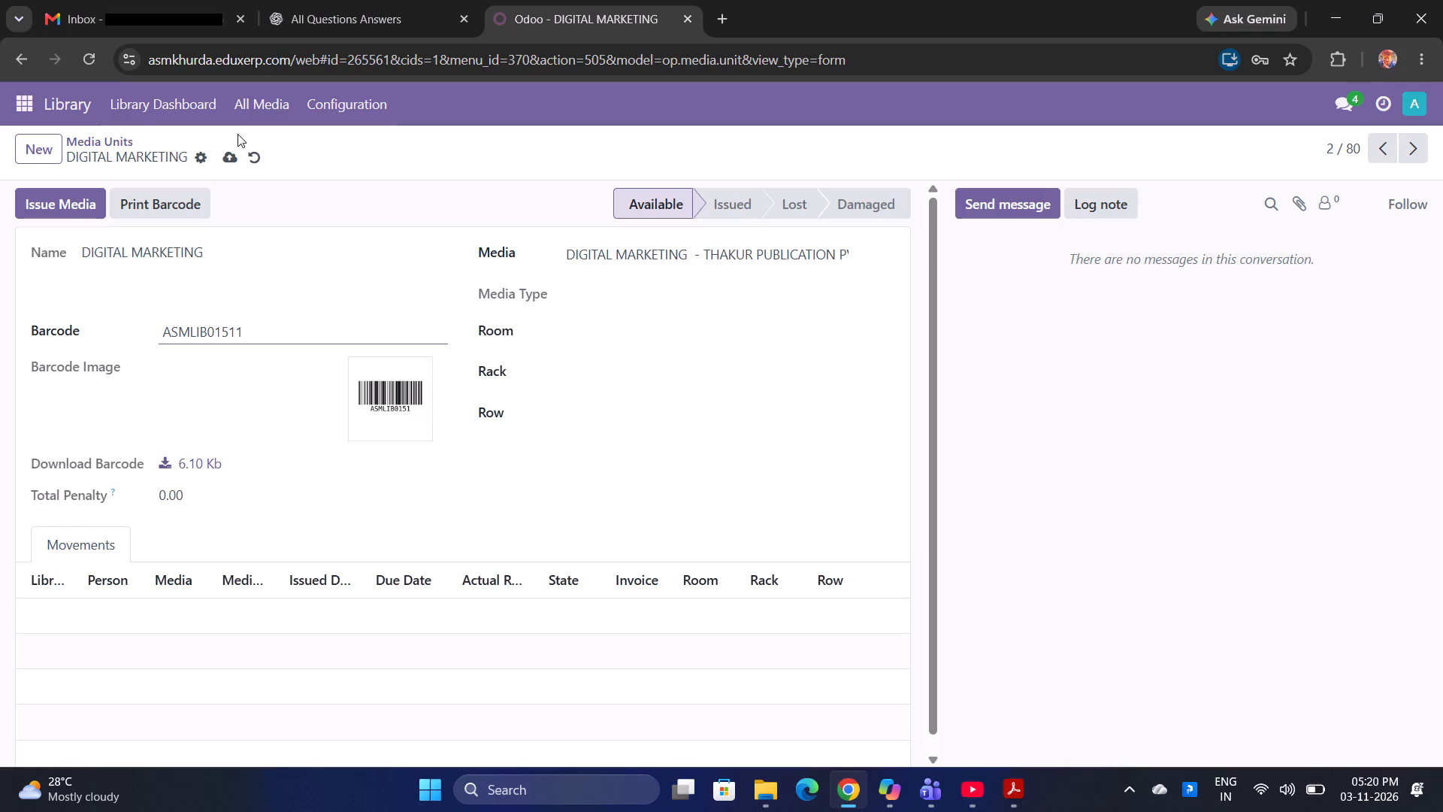
pyautogui.click(226, 159)
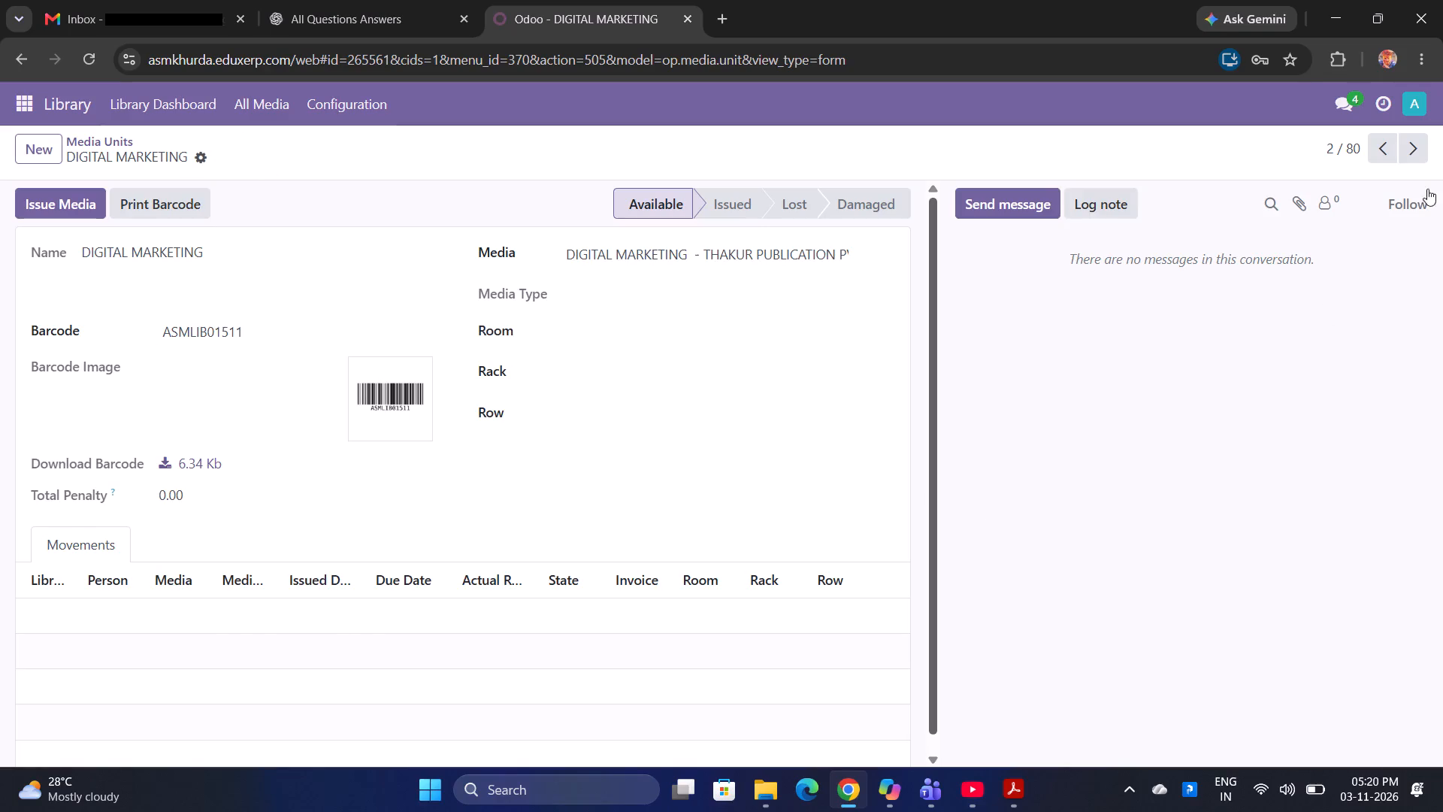
# Regenerate the barcode image of the third DIGITAL MARKETING unit by saving its barcode as ASMLIB0186, followed by ASMLIB01863.
pyautogui.click(1411, 144)
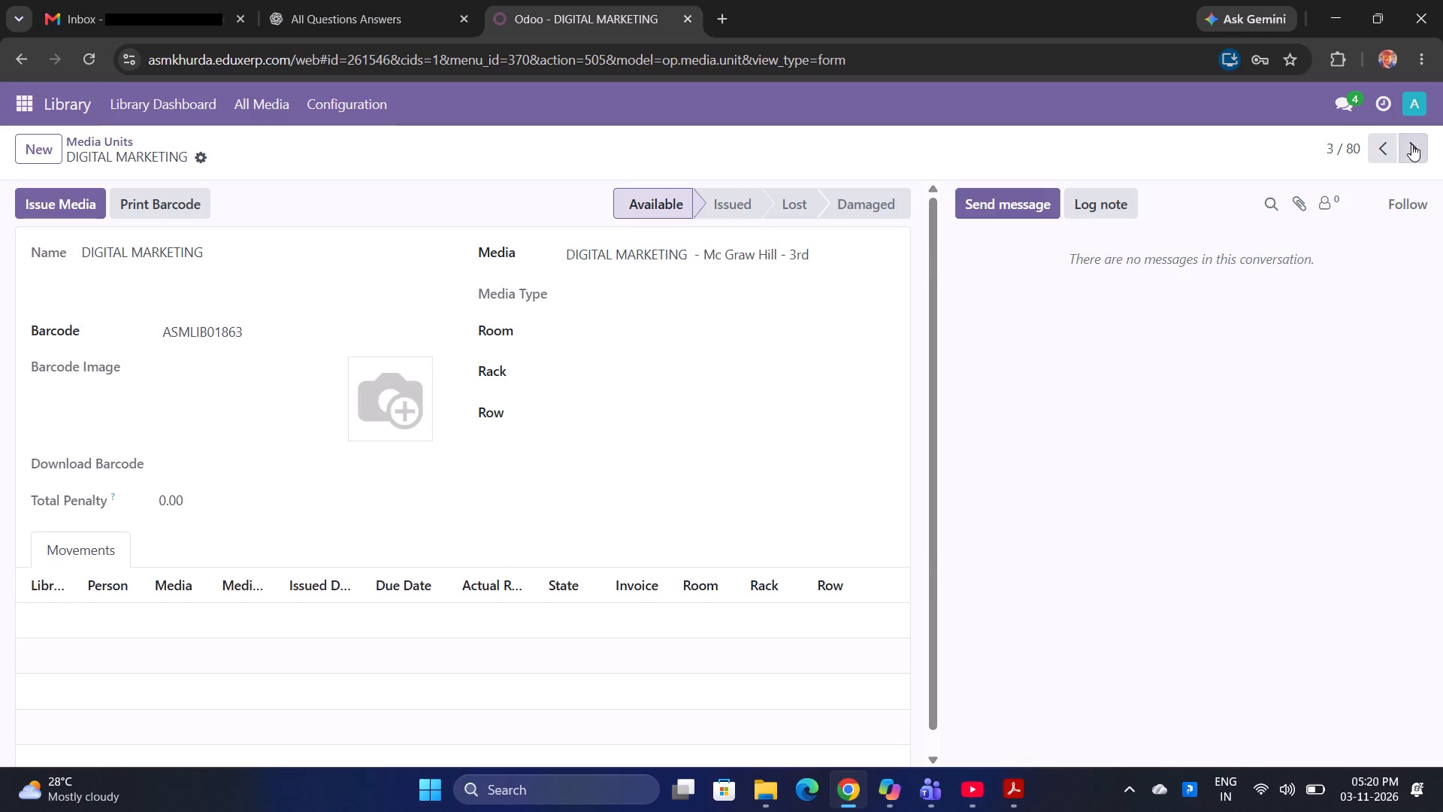
pyautogui.click(322, 332)
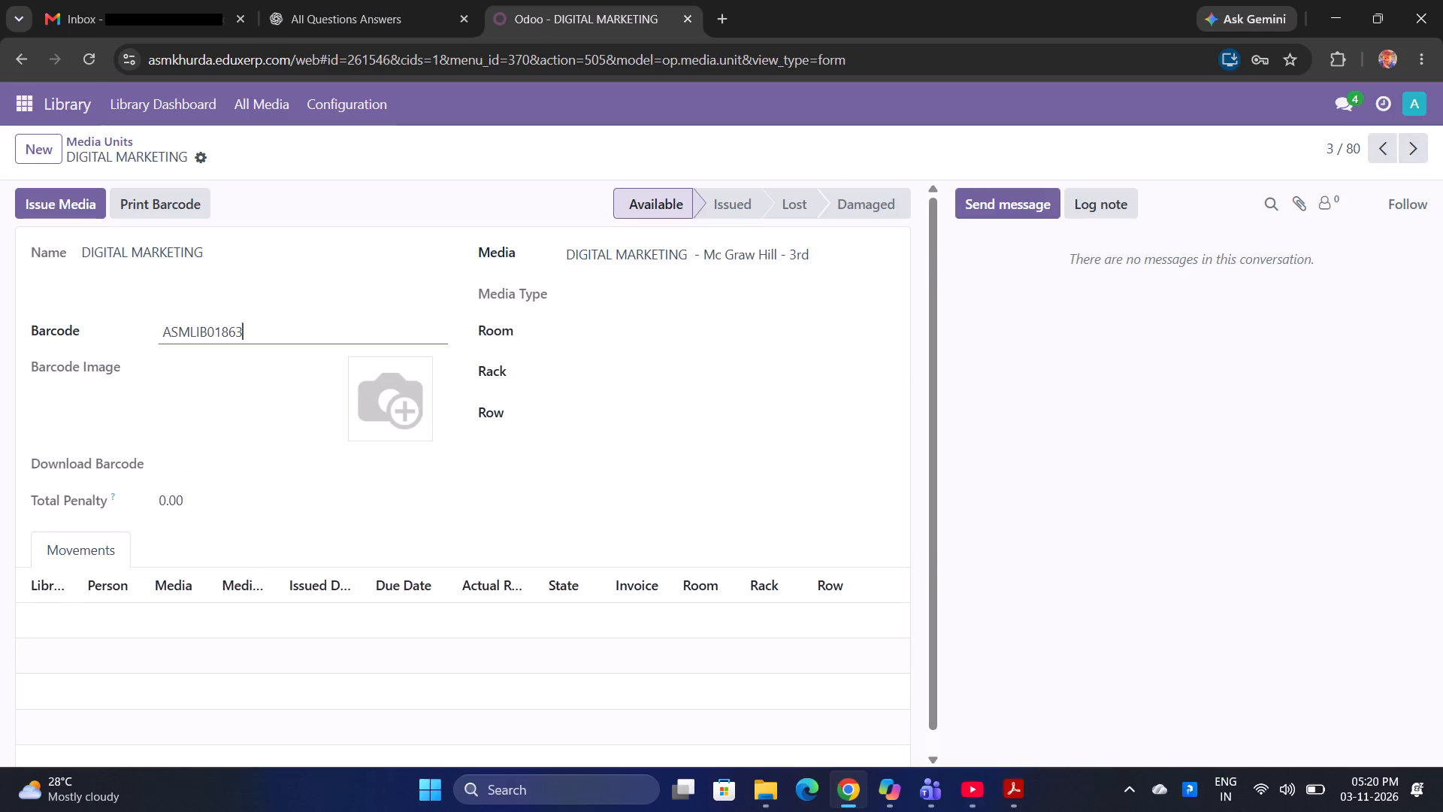
pyautogui.press('BackSpace')
pyautogui.click(231, 153)
pyautogui.click(256, 331)
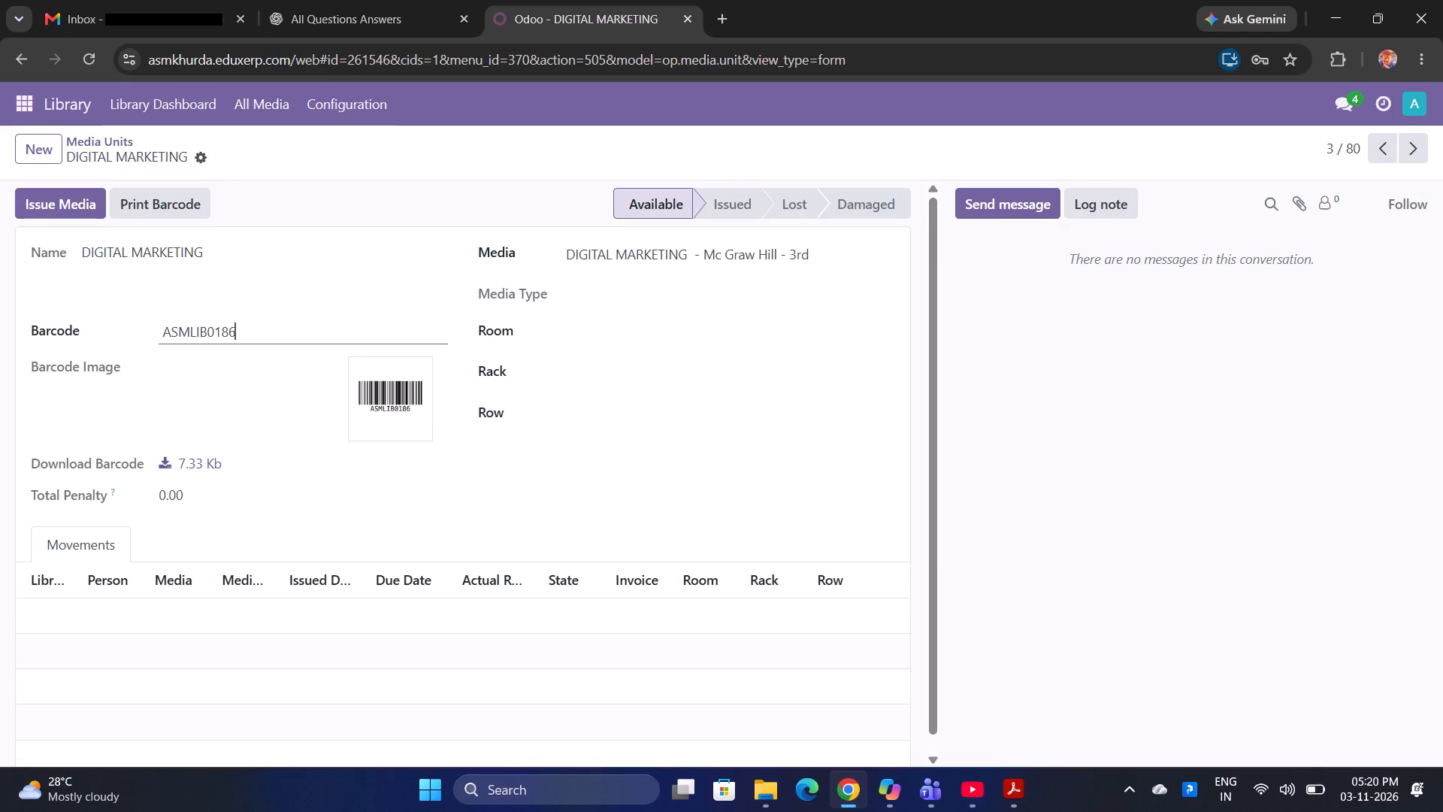
pyautogui.press('3')
pyautogui.click(228, 154)
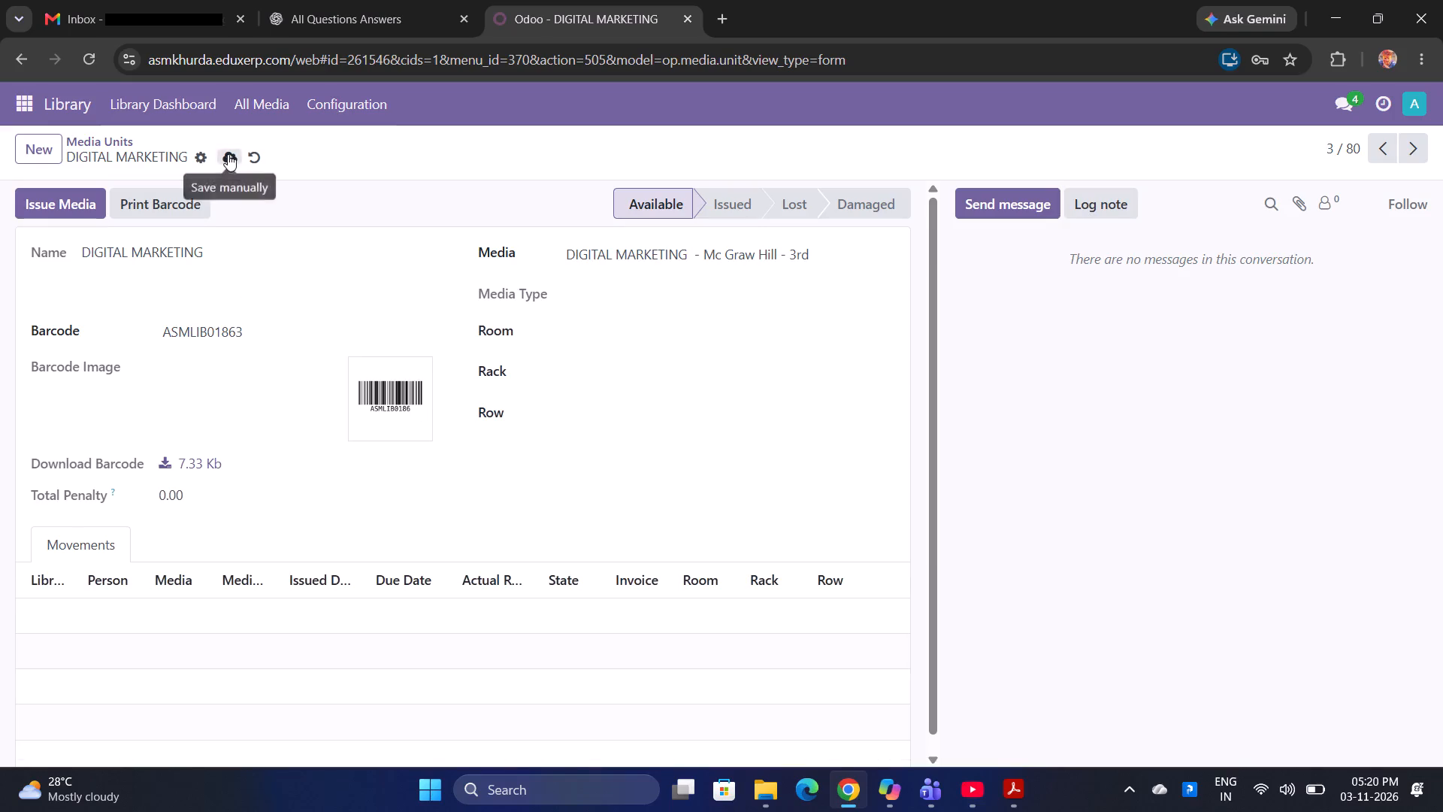
# Regenerate the barcode image of the fourth DIGITAL MARKETING unit by saving barcode ASMLIB0187, followed by ASMLIB01873.
pyautogui.click(1411, 143)
pyautogui.click(280, 335)
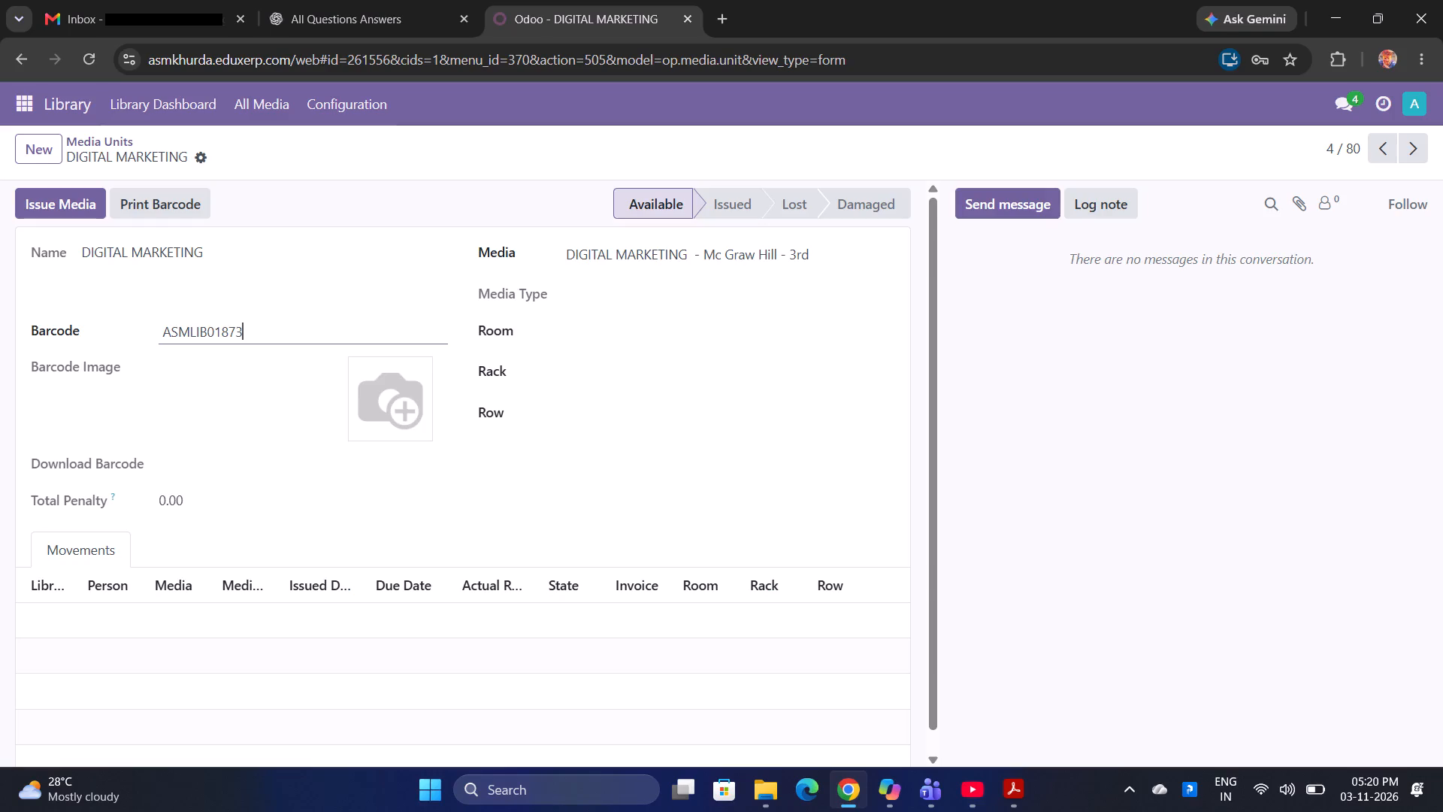
pyautogui.press('BackSpace')
pyautogui.click(231, 162)
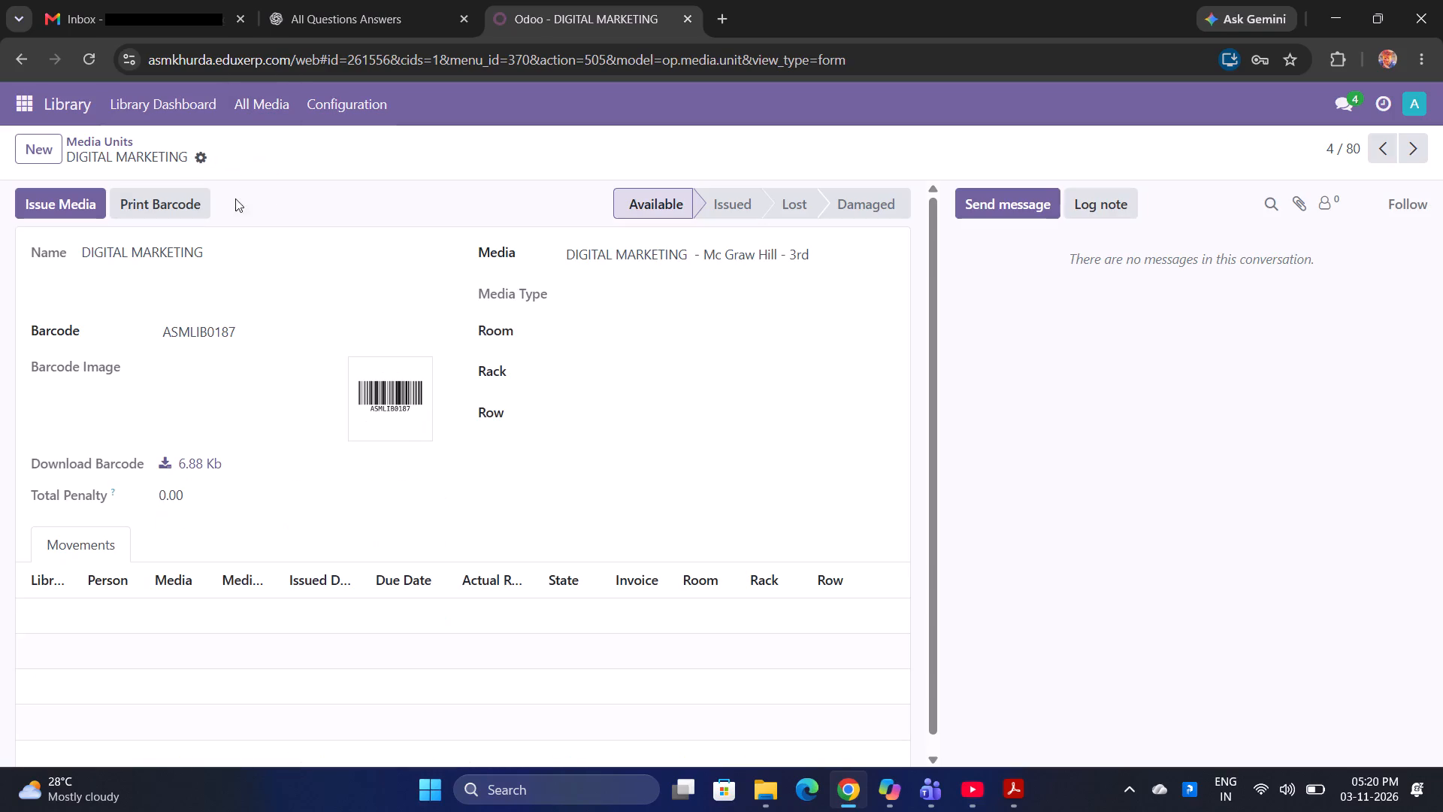
pyautogui.click(259, 331)
pyautogui.press('3')
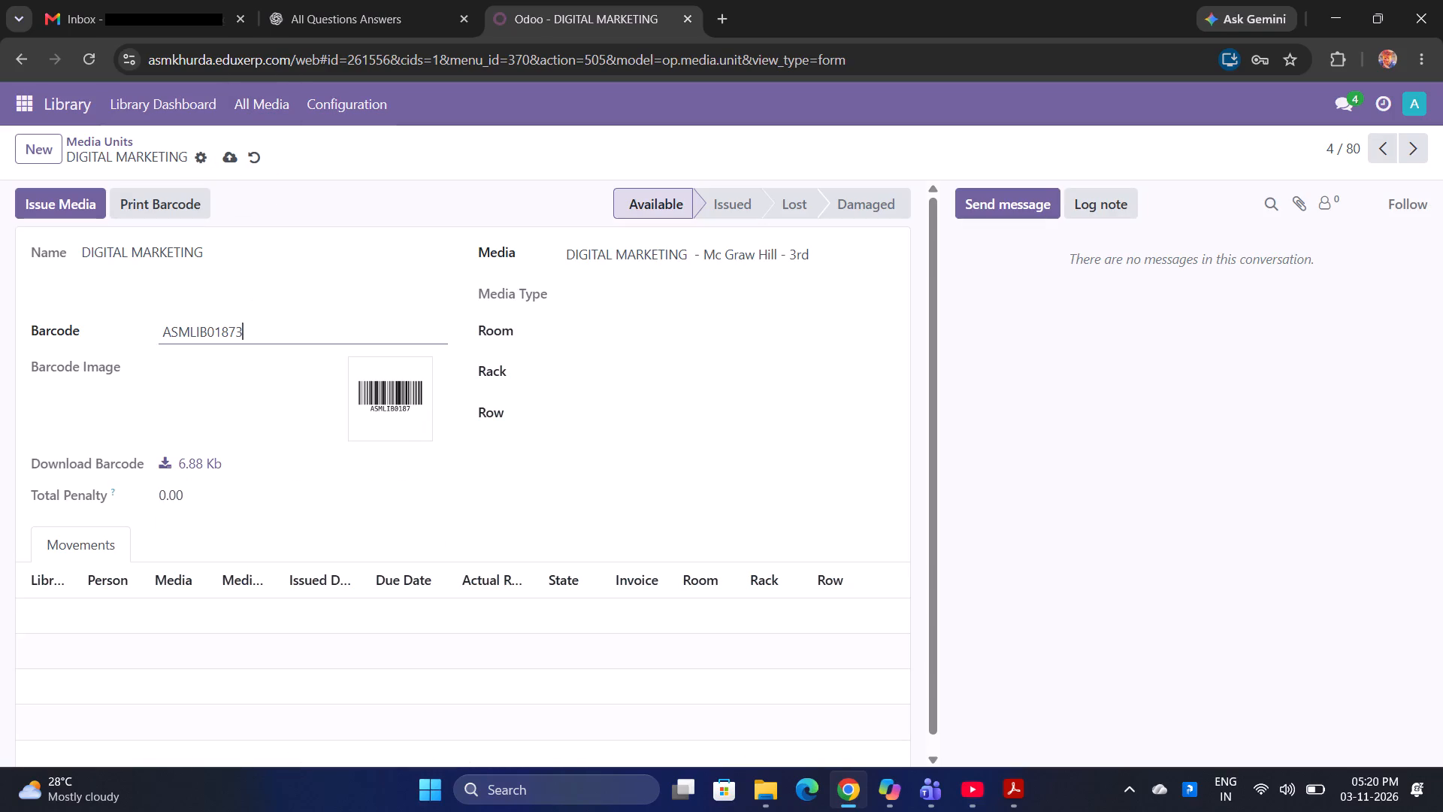
pyautogui.click(226, 159)
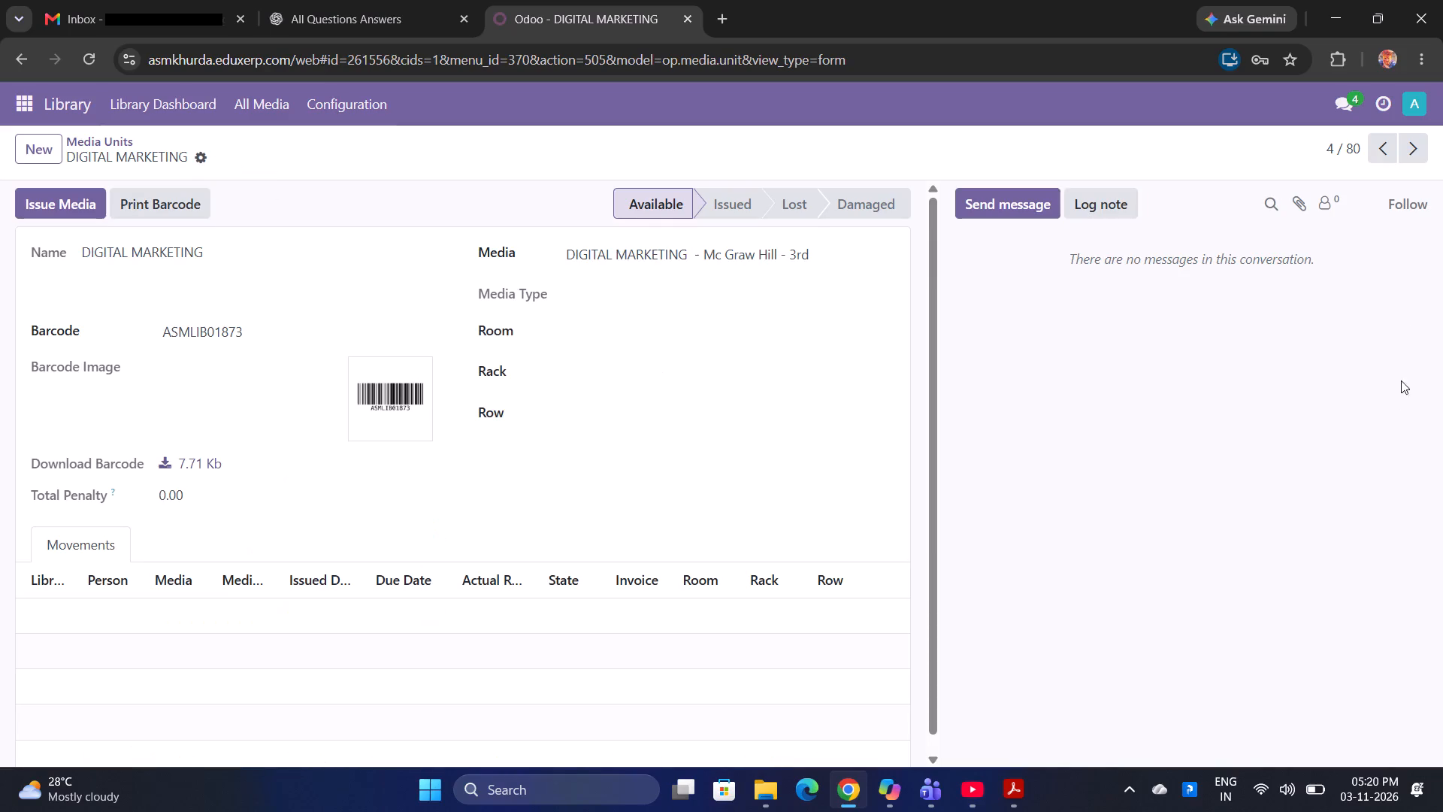
# Regenerate the barcode image of the fifth DIGITAL MARKETING unit by saving barcode ASMLIB0186, followed by ASMLIB01862.
pyautogui.click(1420, 147)
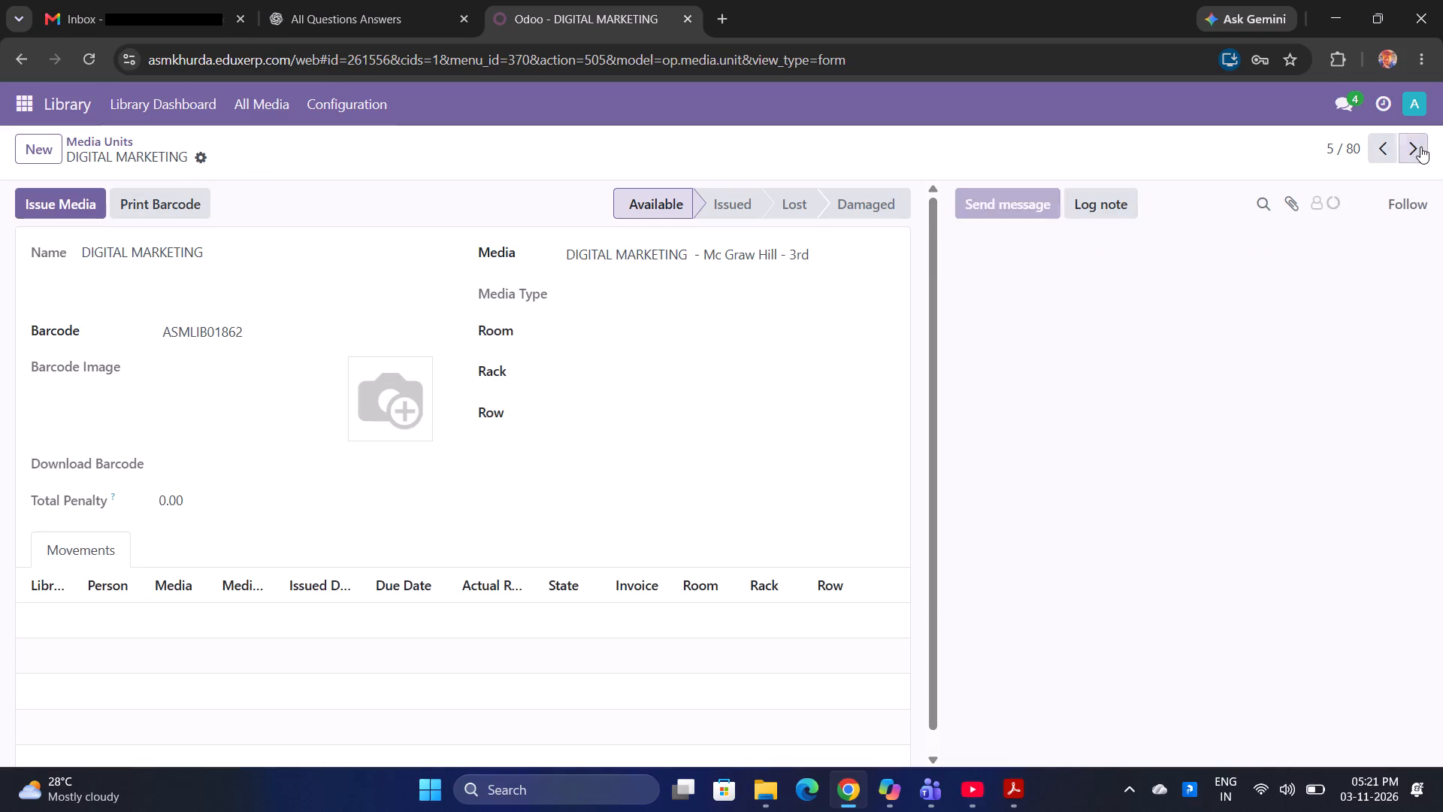
pyautogui.click(291, 344)
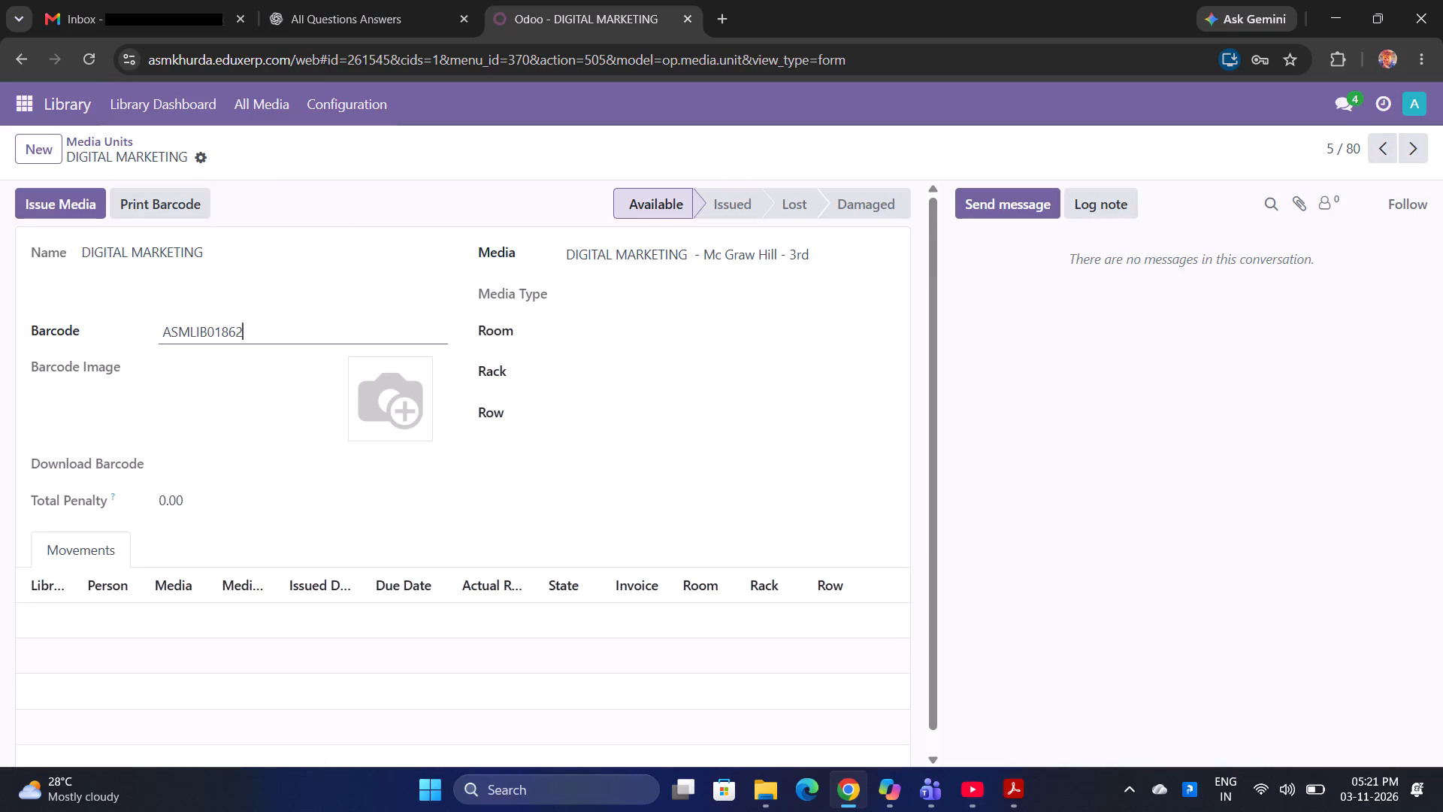
pyautogui.press('BackSpace')
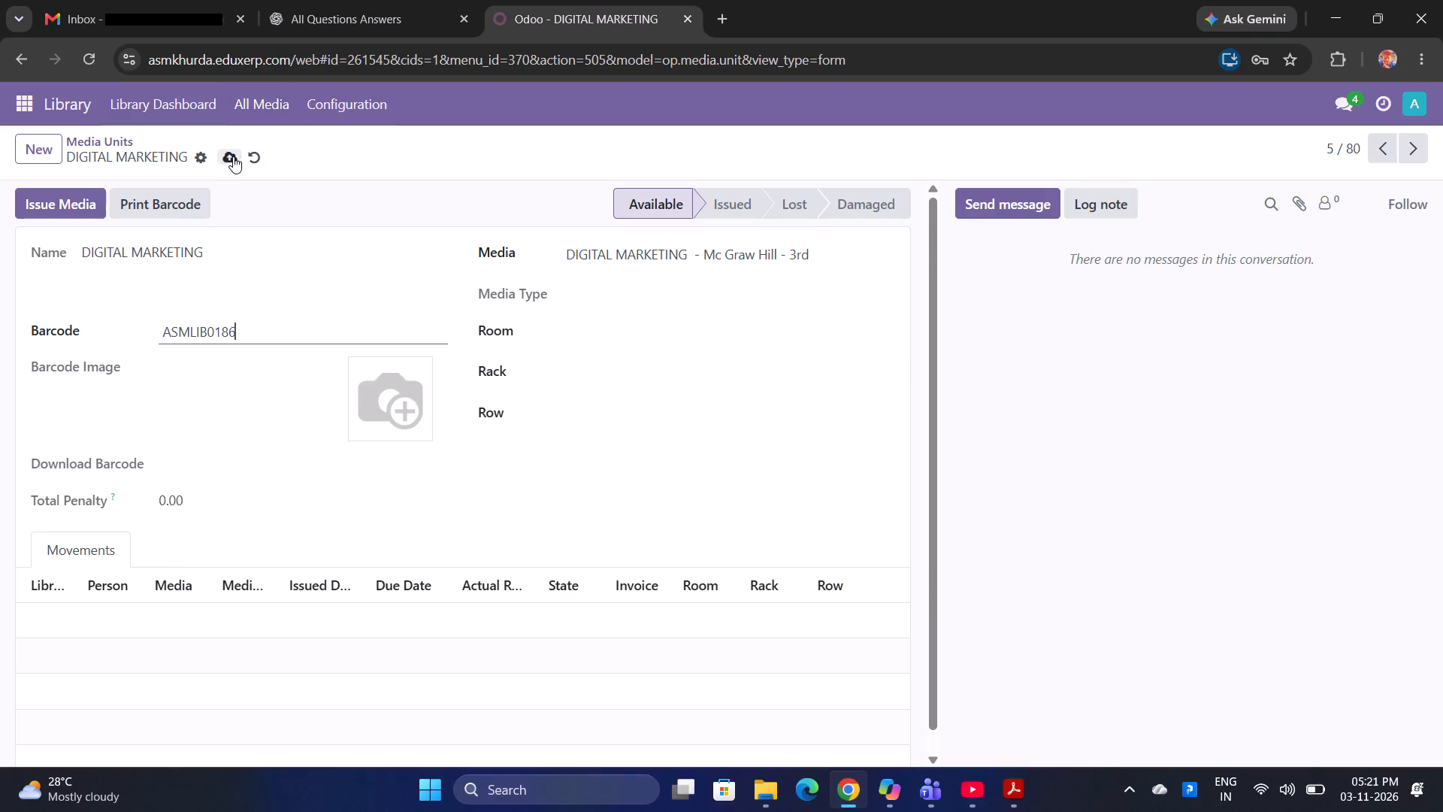
pyautogui.click(233, 156)
pyautogui.click(244, 337)
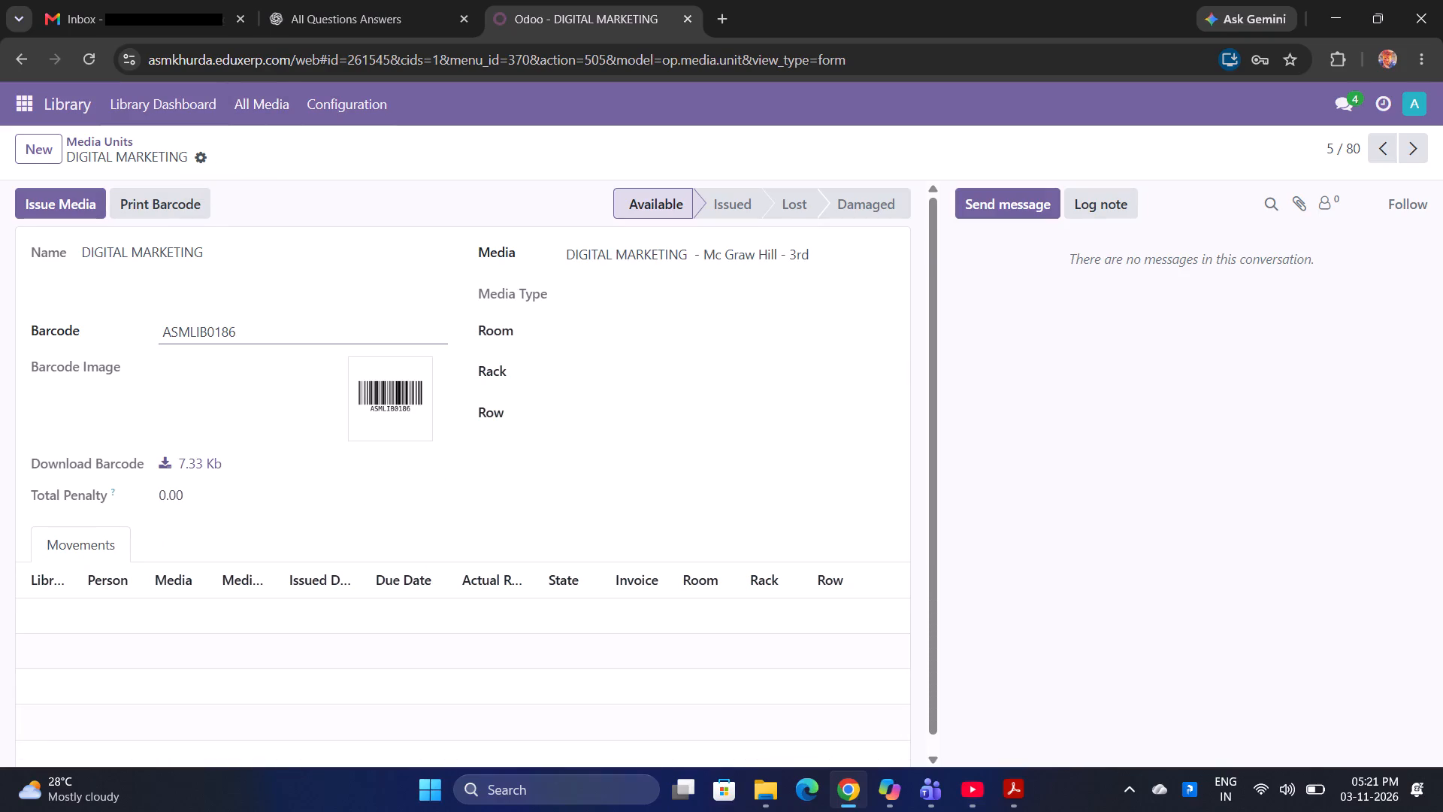
pyautogui.press('2')
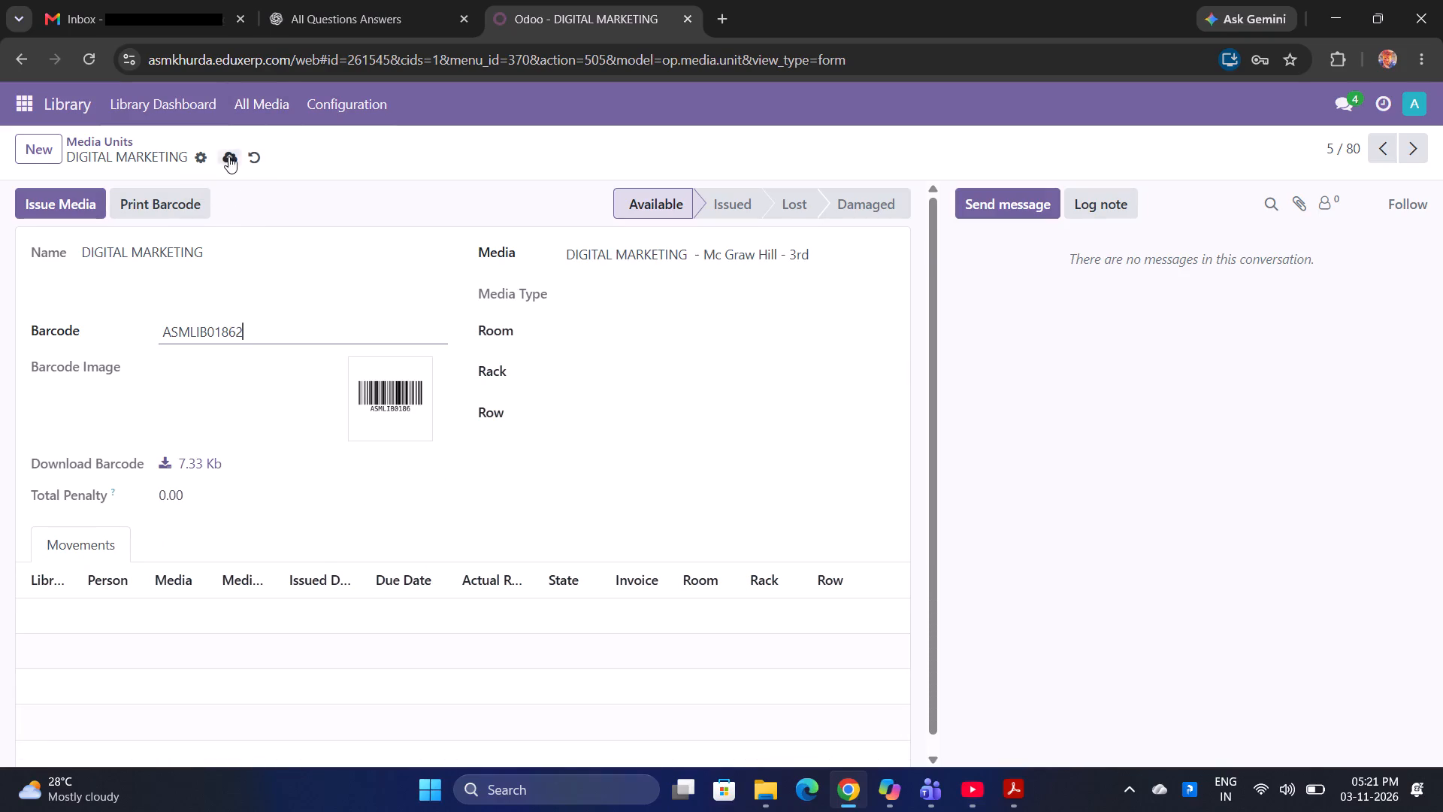
pyautogui.click(228, 154)
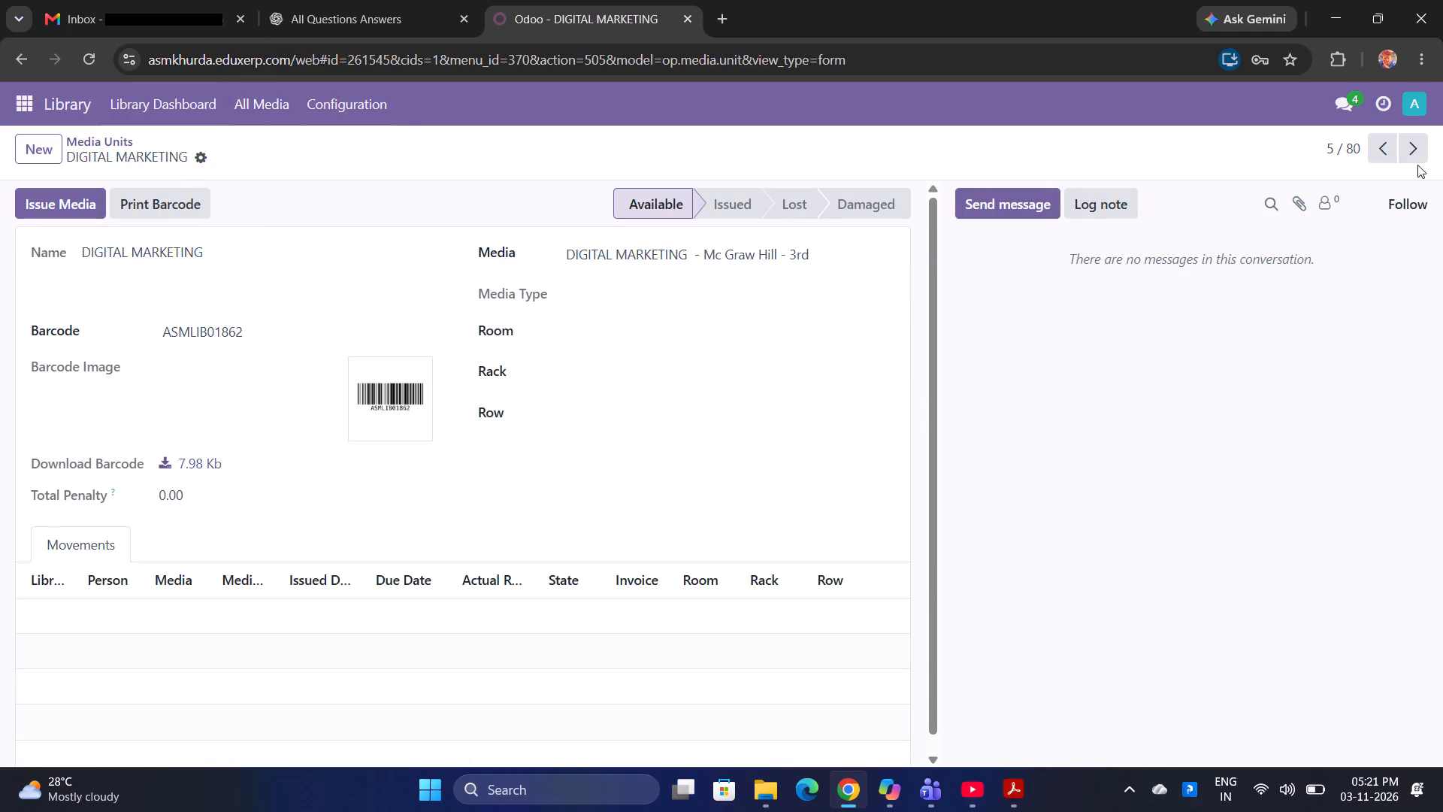
# Regenerate the barcode image of the sixth DIGITAL MARKETING unit by saving barcode ASMLIB0186, followed by ASMLIB01869.
pyautogui.click(1410, 142)
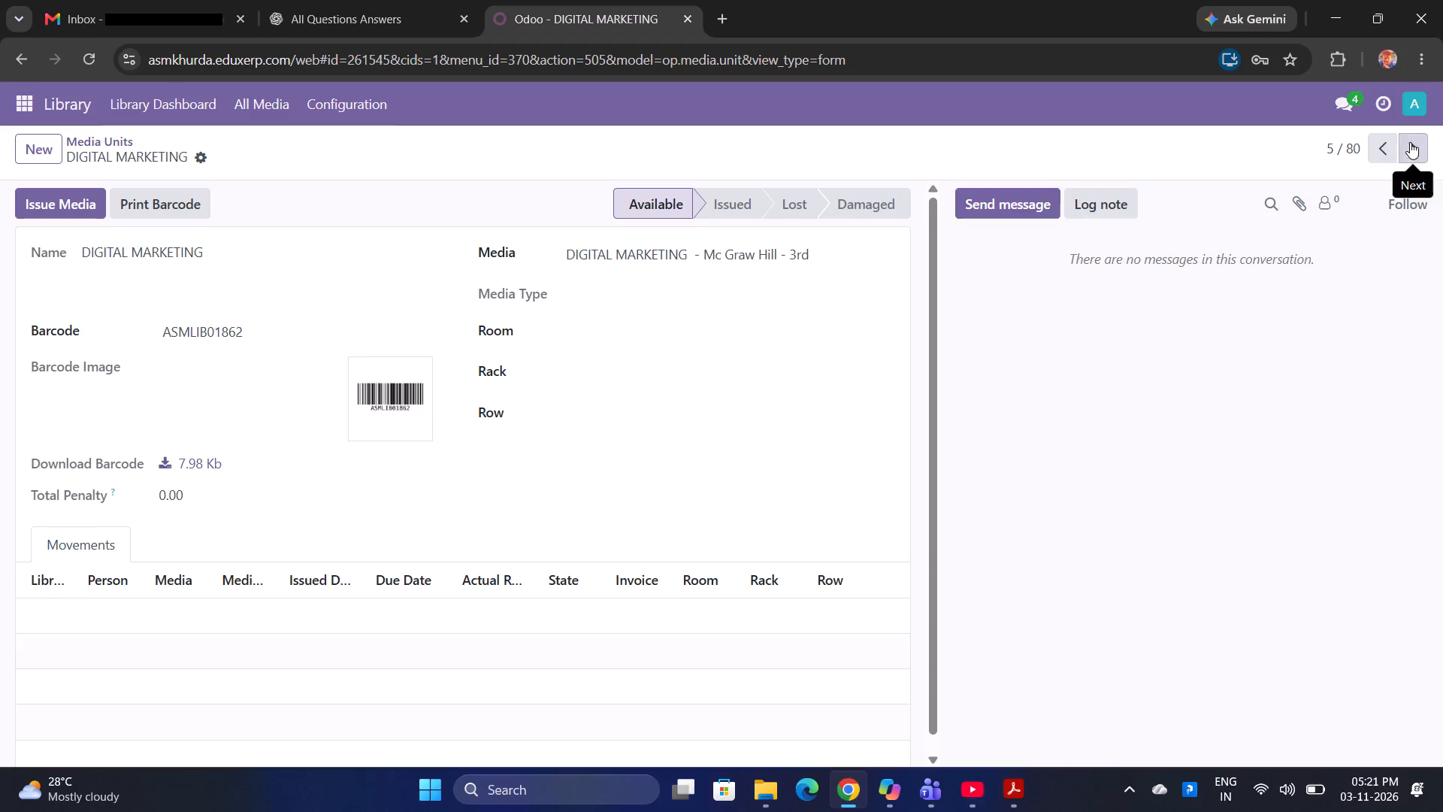
pyautogui.click(262, 339)
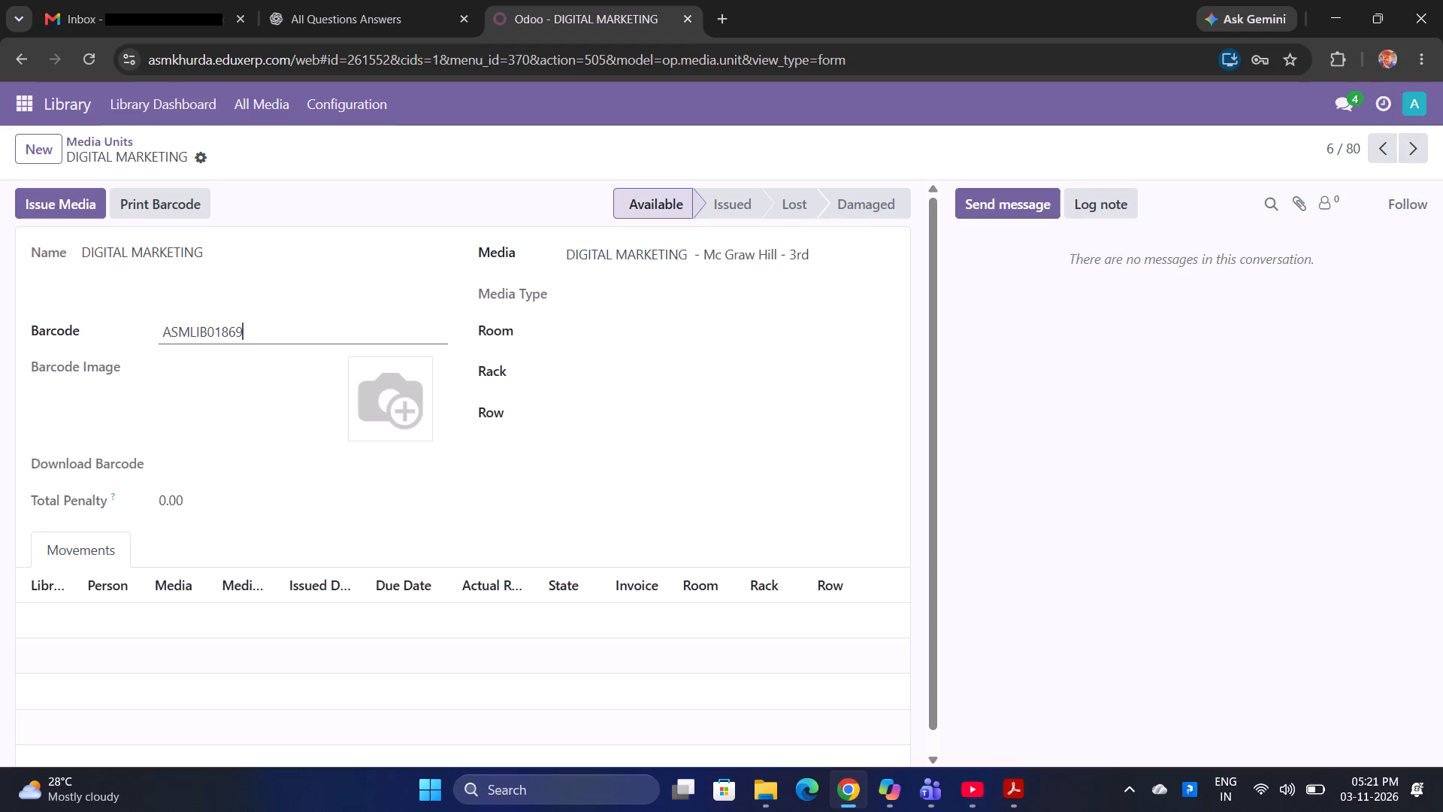
pyautogui.press('BackSpace')
pyautogui.click(234, 149)
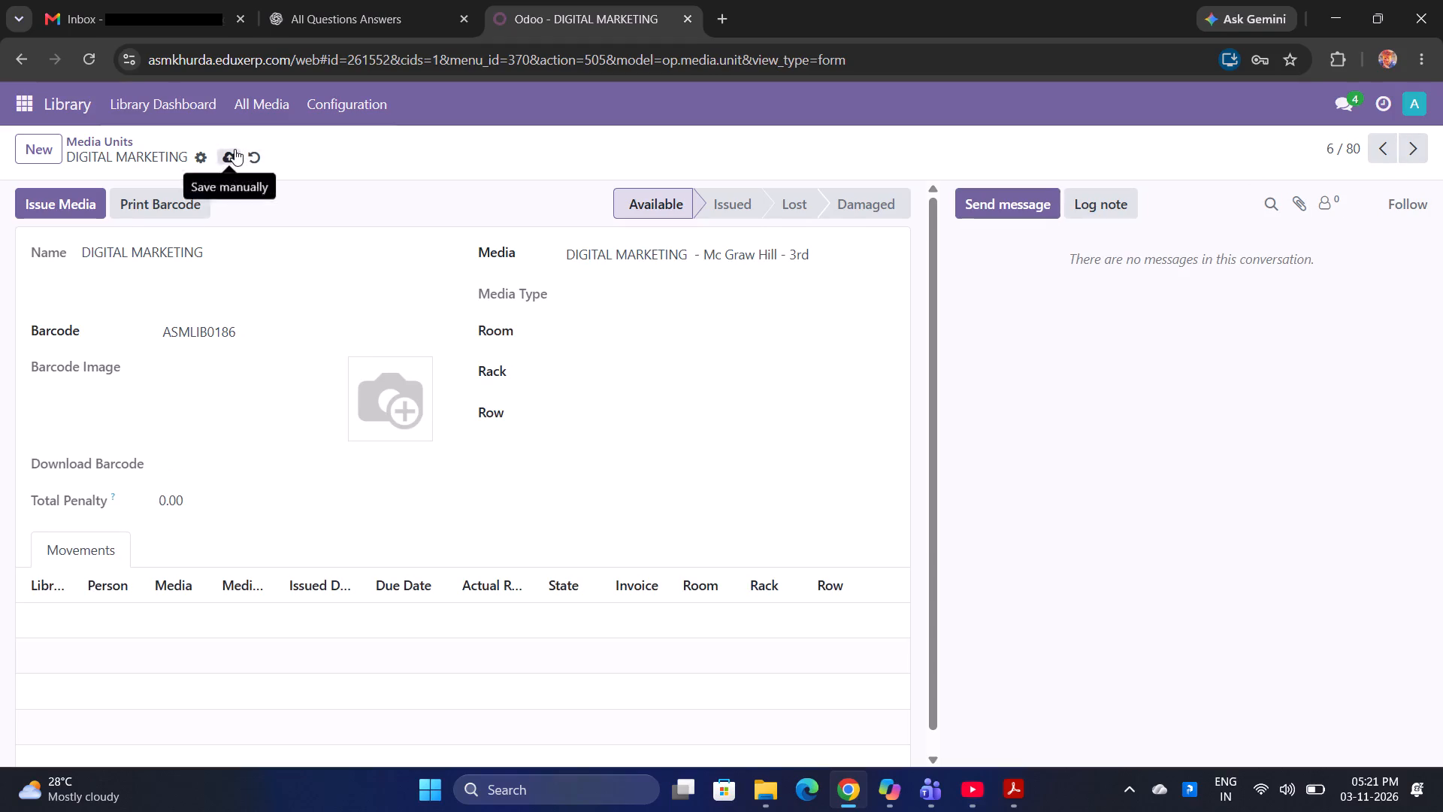
pyautogui.click(266, 340)
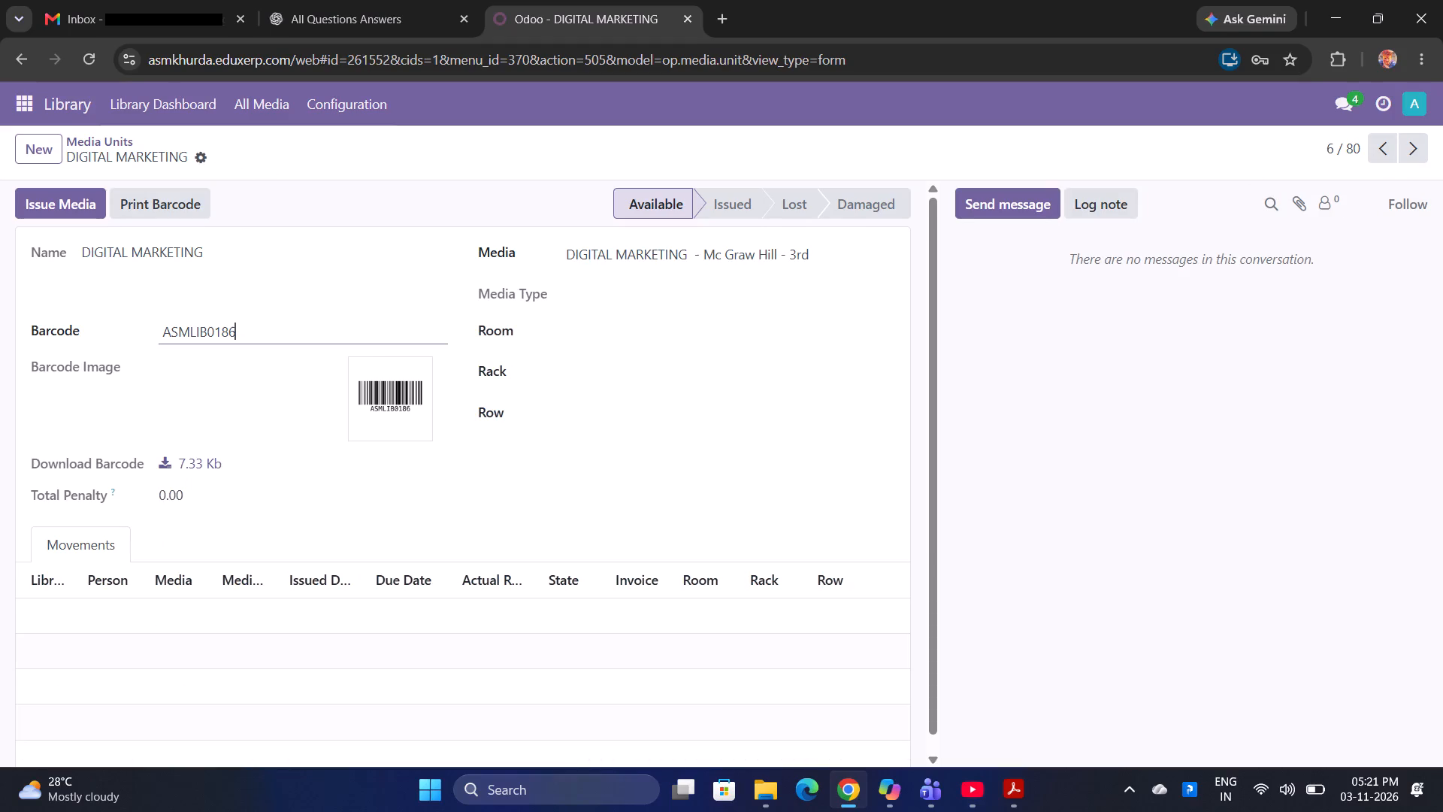
pyautogui.press('9')
pyautogui.click(227, 149)
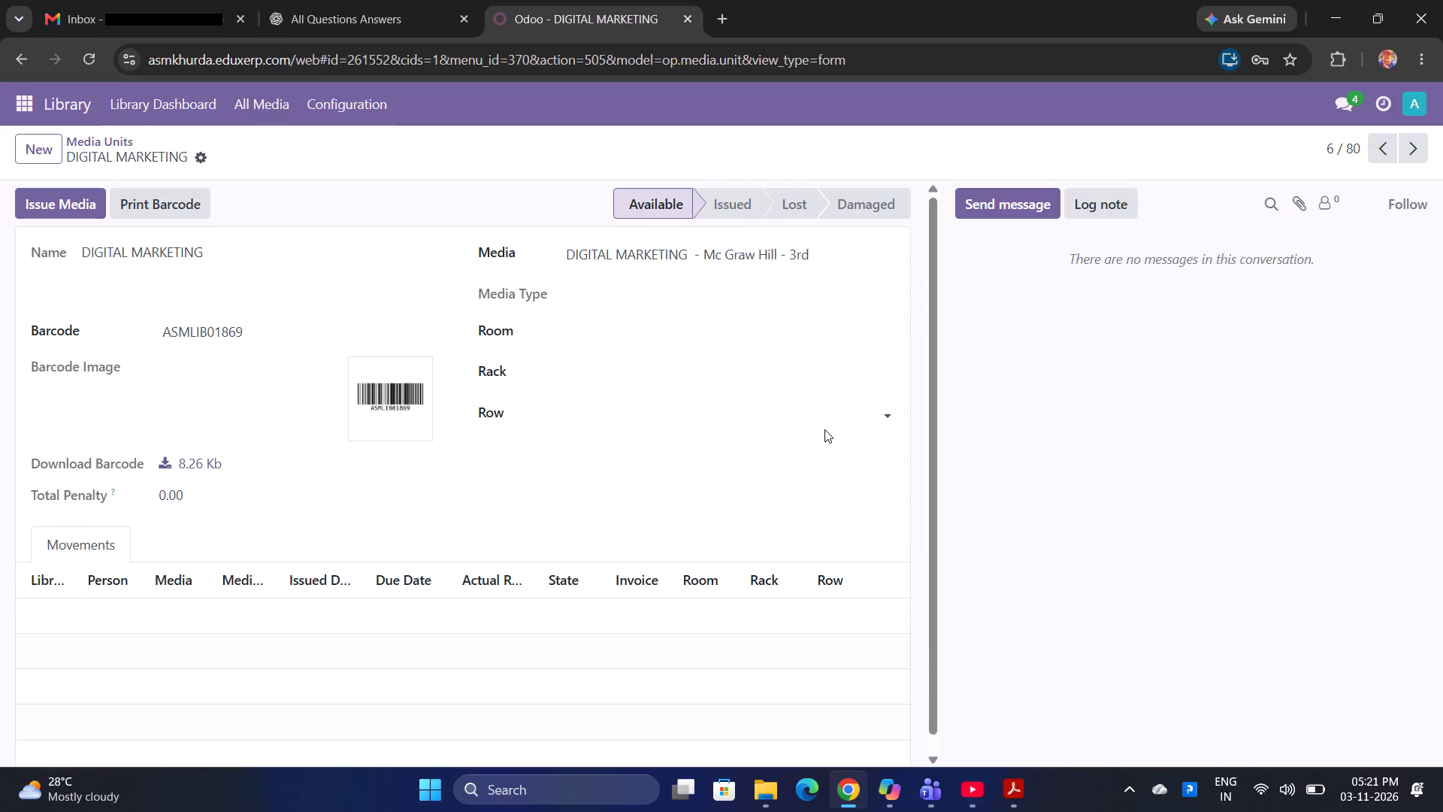
# Regenerate the barcode image of the seventh DIGITAL MARKETING unit by saving barcode ASMLIB0187, followed by ASMLIB01878.
pyautogui.click(1414, 150)
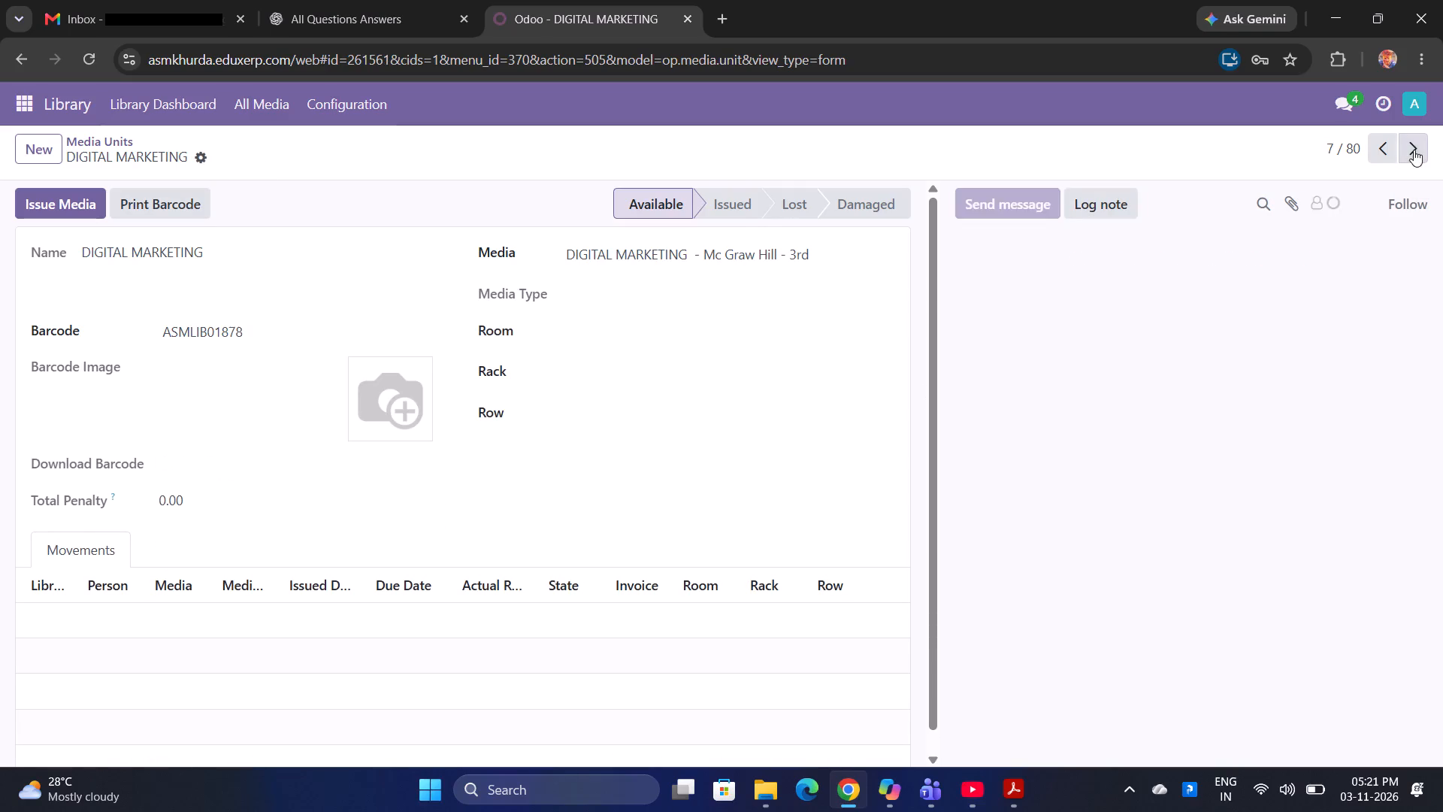
pyautogui.click(310, 336)
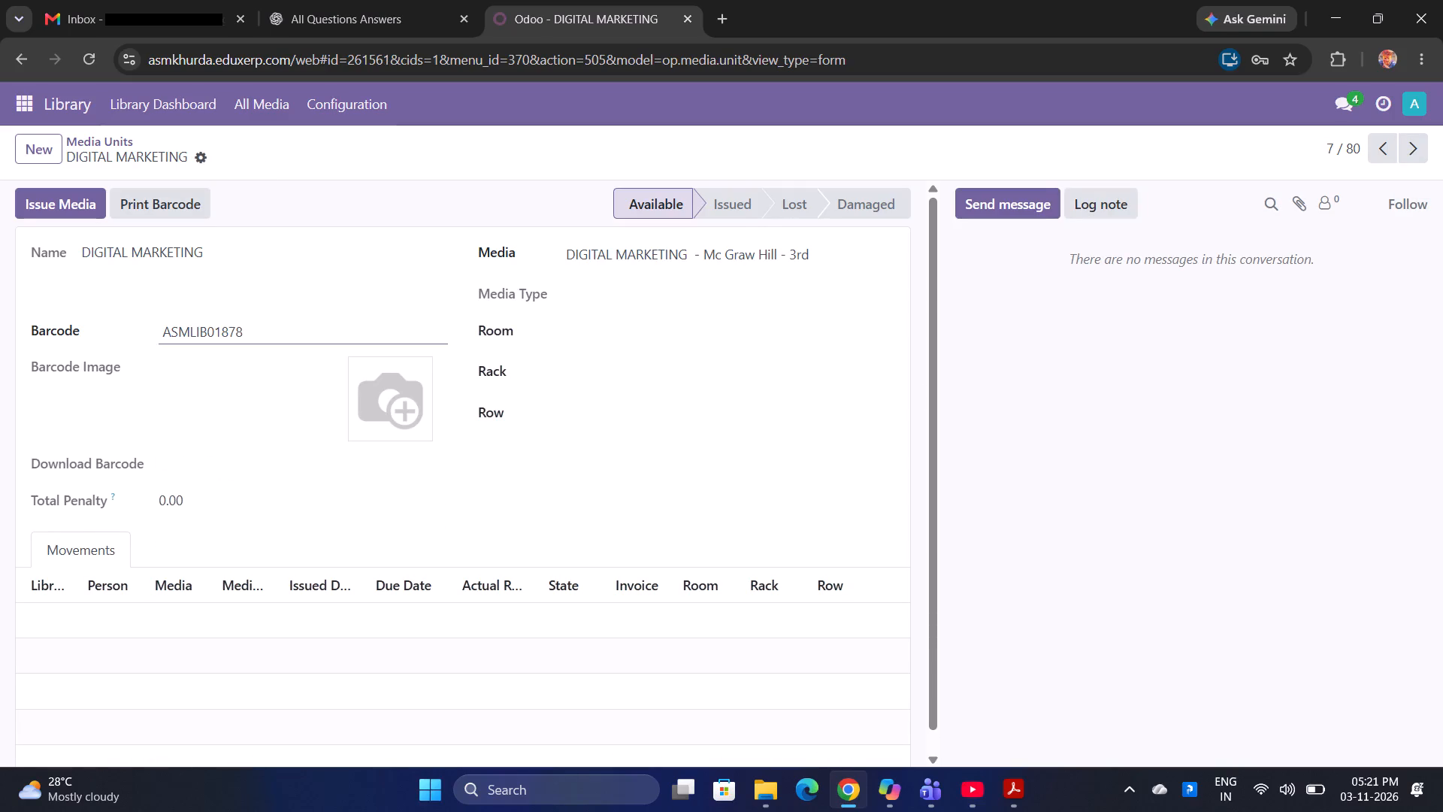
pyautogui.press('BackSpace')
pyautogui.click(226, 153)
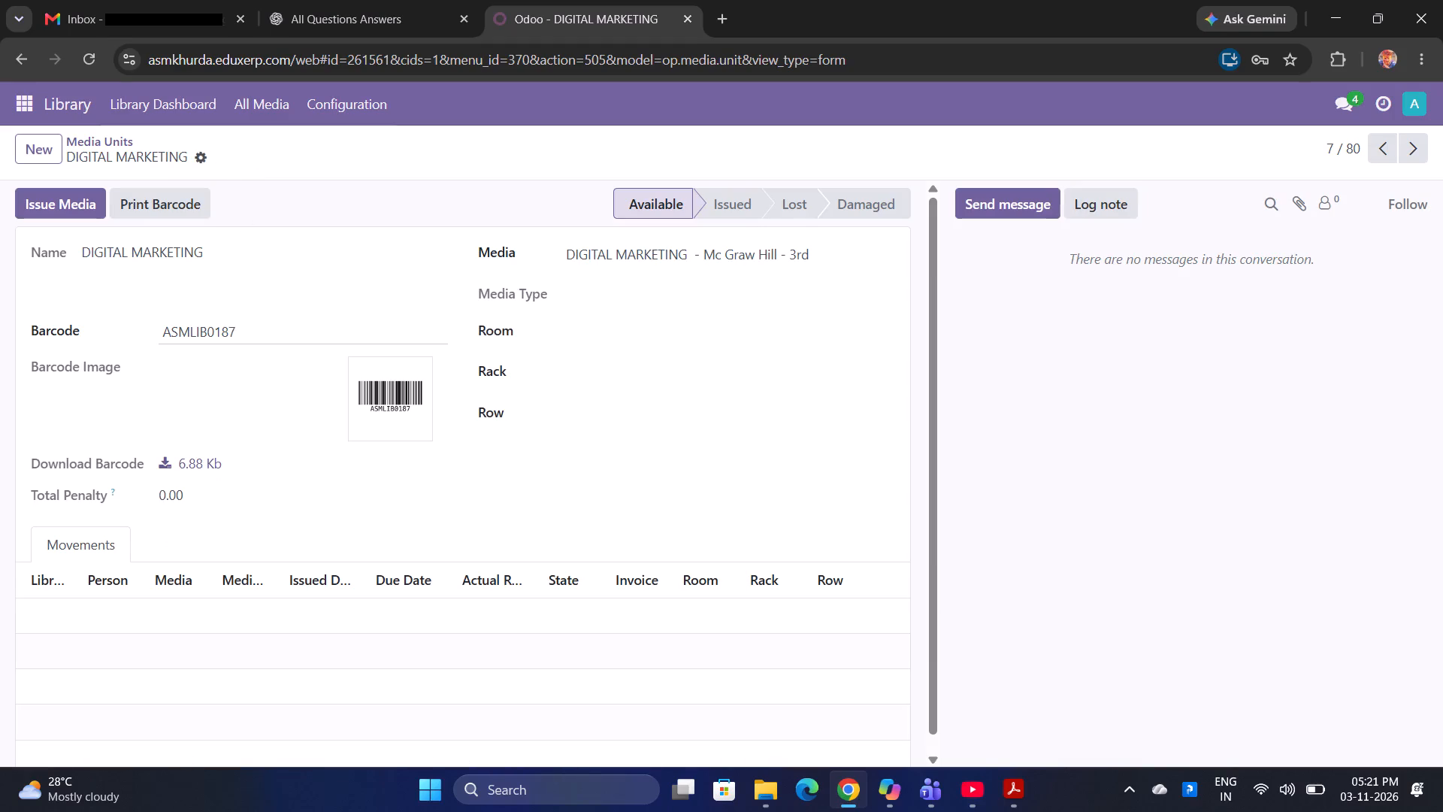
pyautogui.click(274, 338)
pyautogui.press('8')
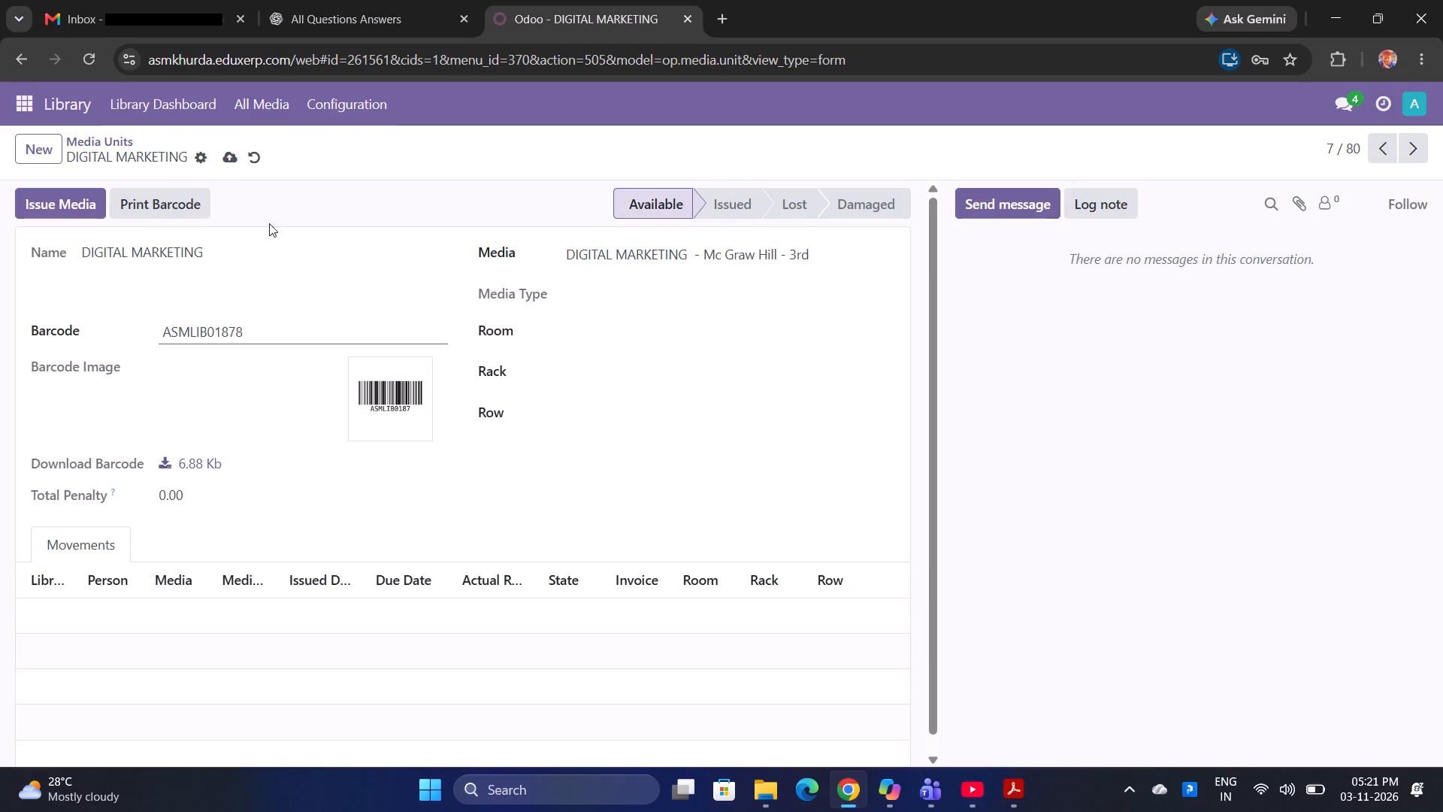
pyautogui.click(226, 158)
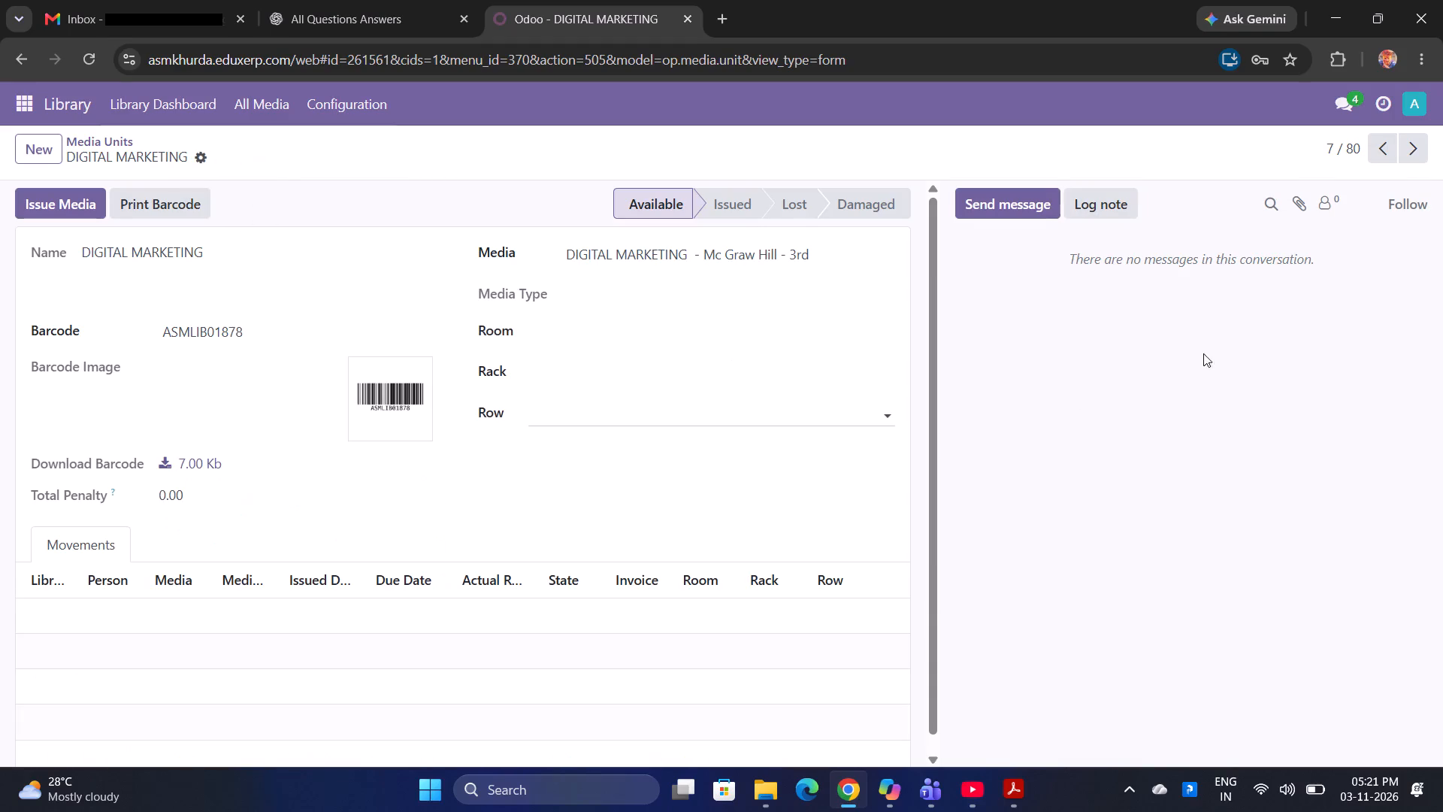
# Regenerate the barcode image of the eighth DIGITAL MARKETING unit by saving barcode ASMLIB0222, followed by ASMLIB02225.
pyautogui.click(1415, 148)
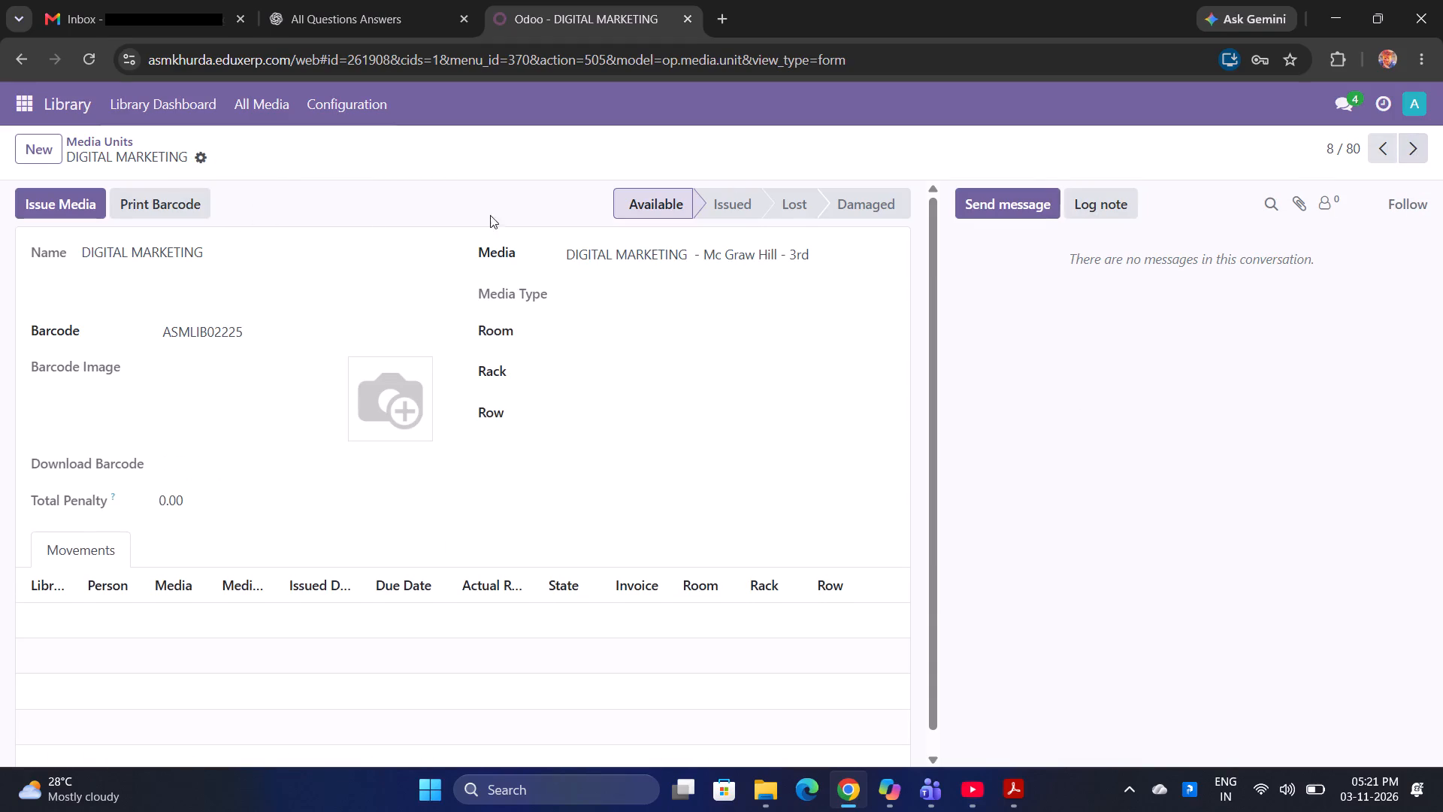
pyautogui.click(301, 337)
pyautogui.press('BackSpace')
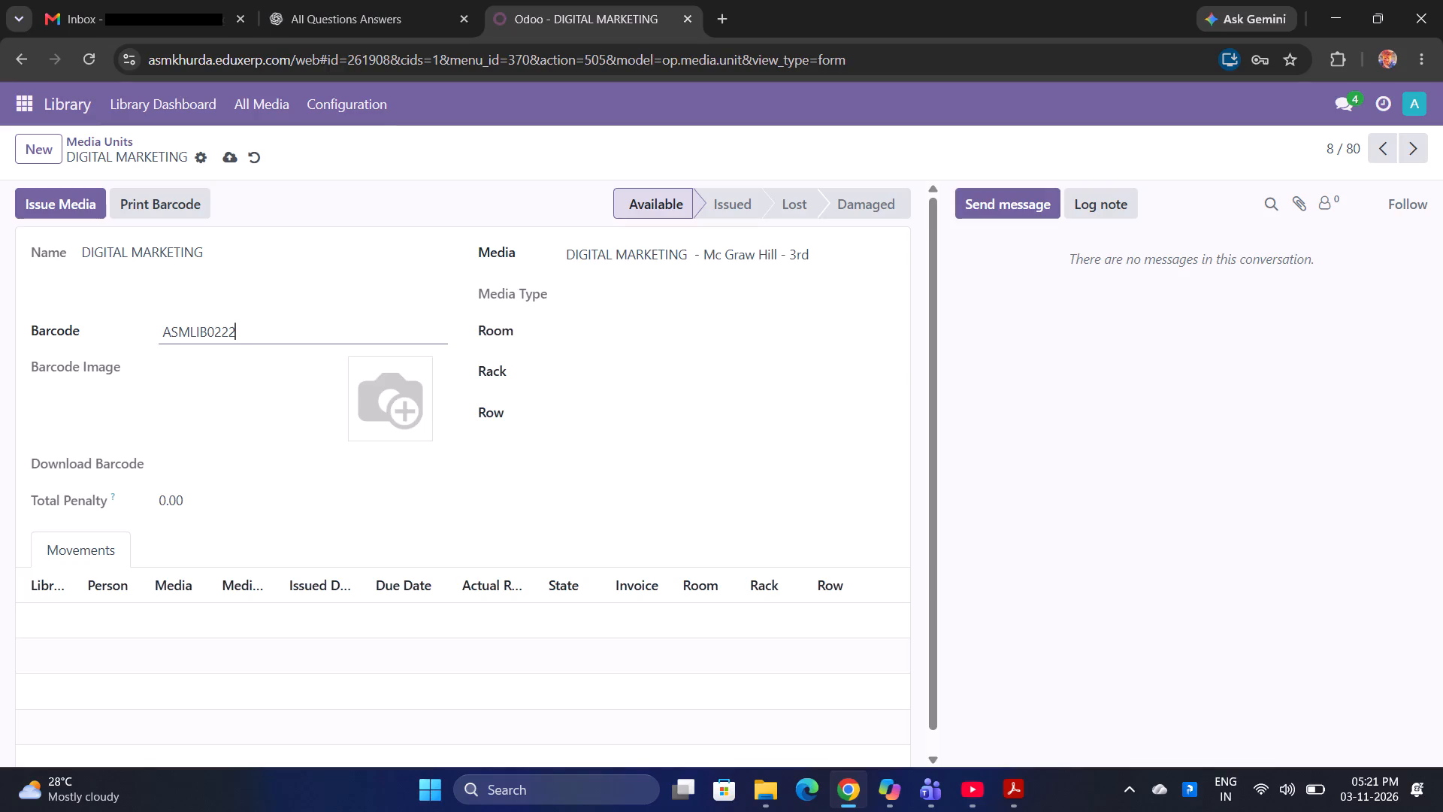
pyautogui.click(234, 150)
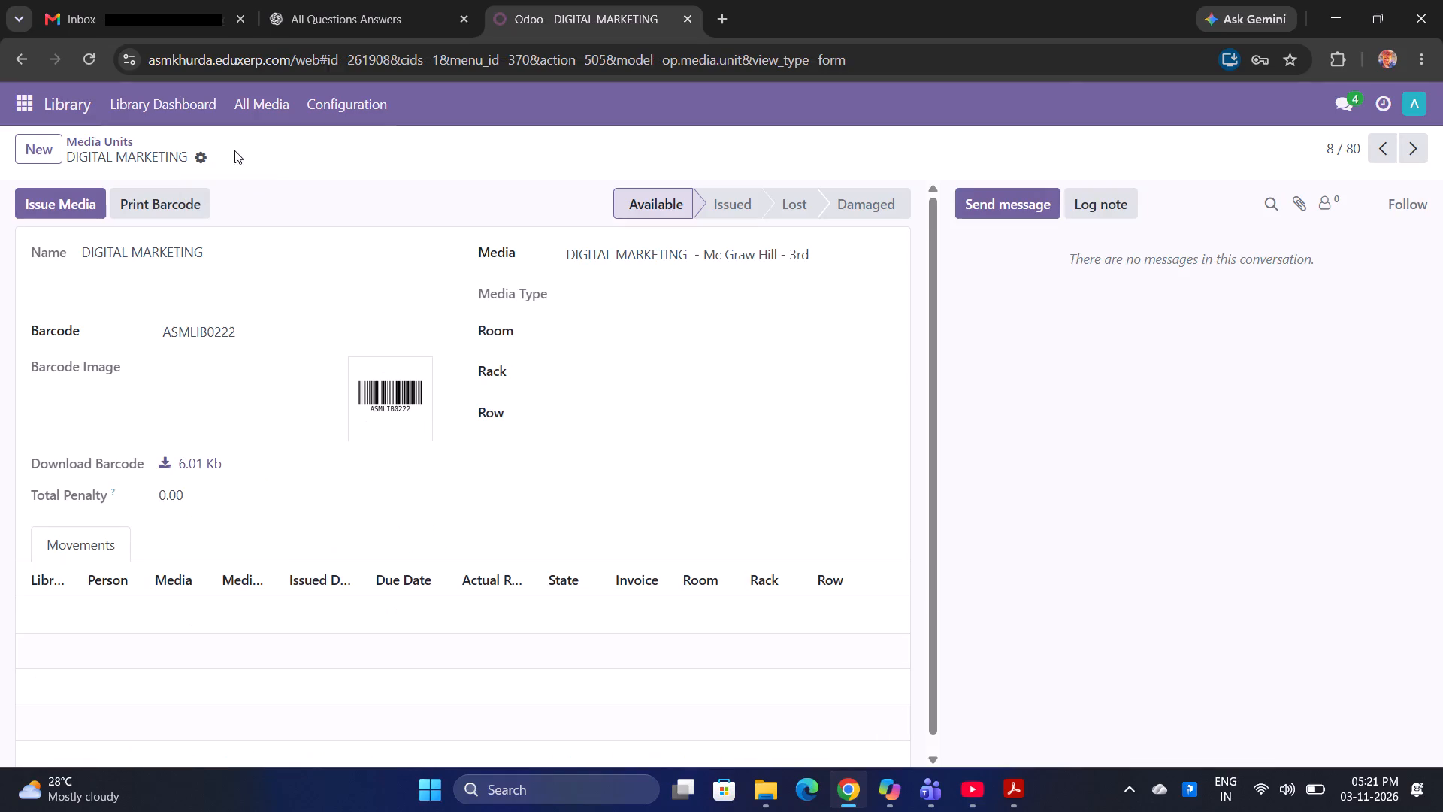
pyautogui.click(258, 324)
pyautogui.press('5')
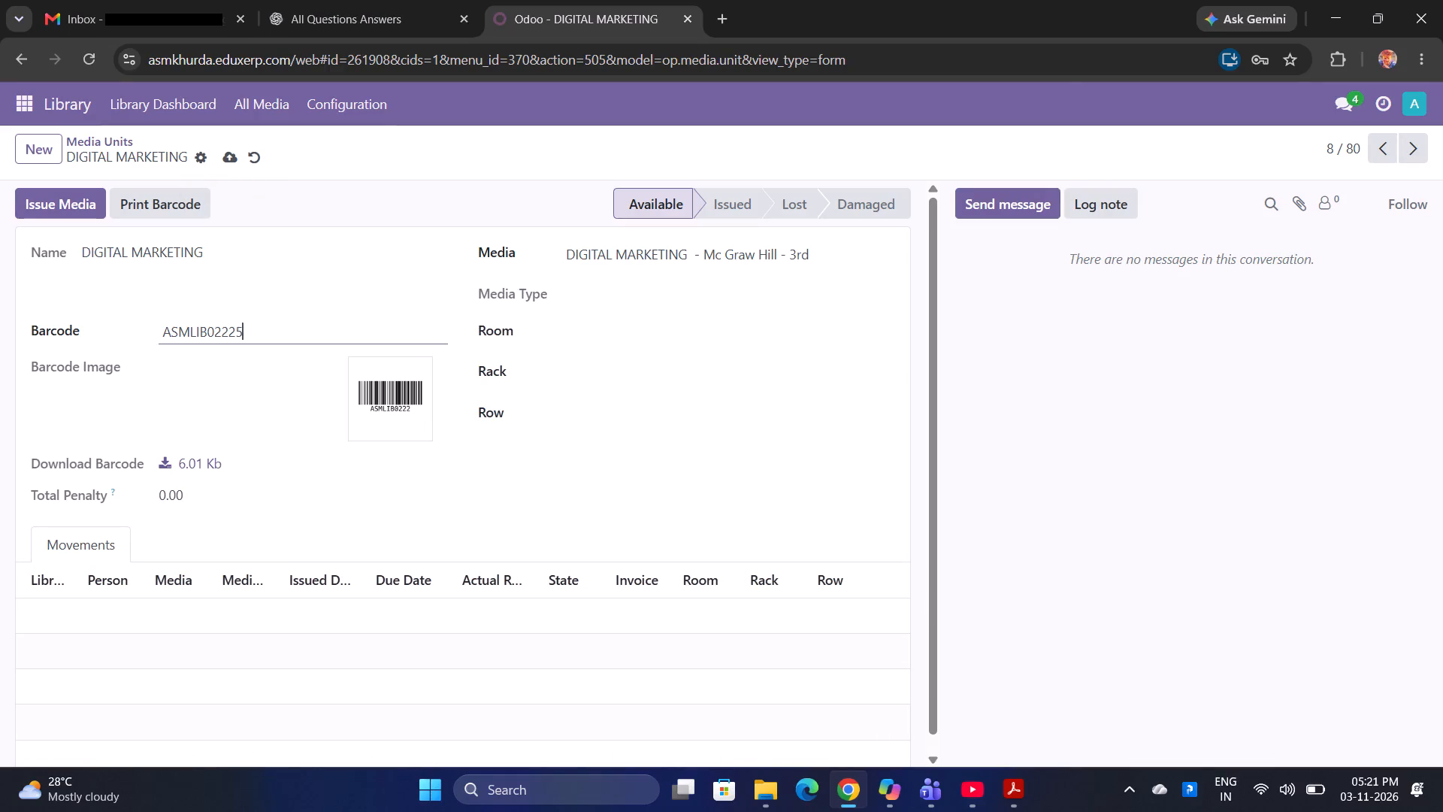
pyautogui.click(224, 156)
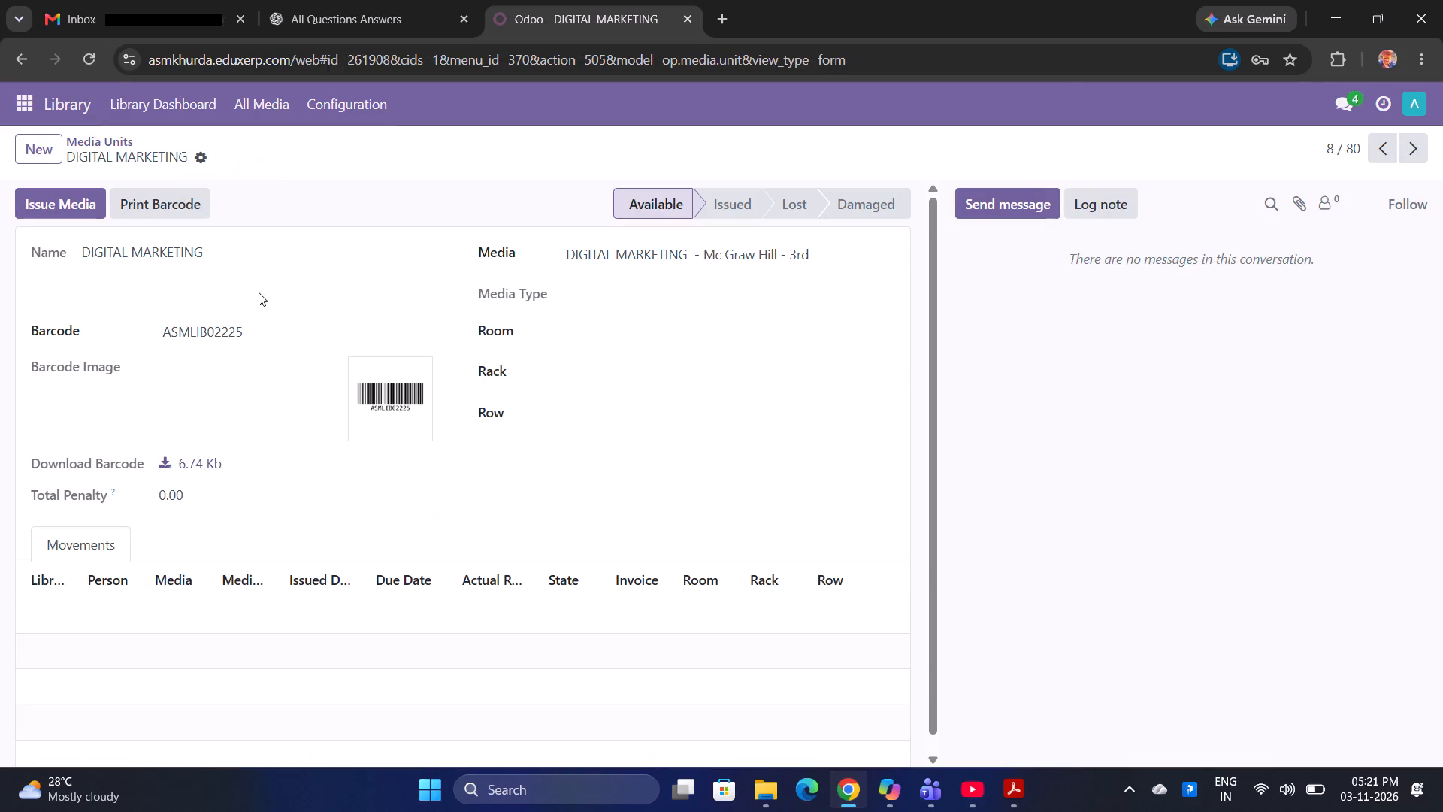
# Regenerate the barcode image of the ninth DIGITAL MARKETING unit by saving barcode ASMLIB0187, followed by ASMLIB01874.
pyautogui.click(1410, 143)
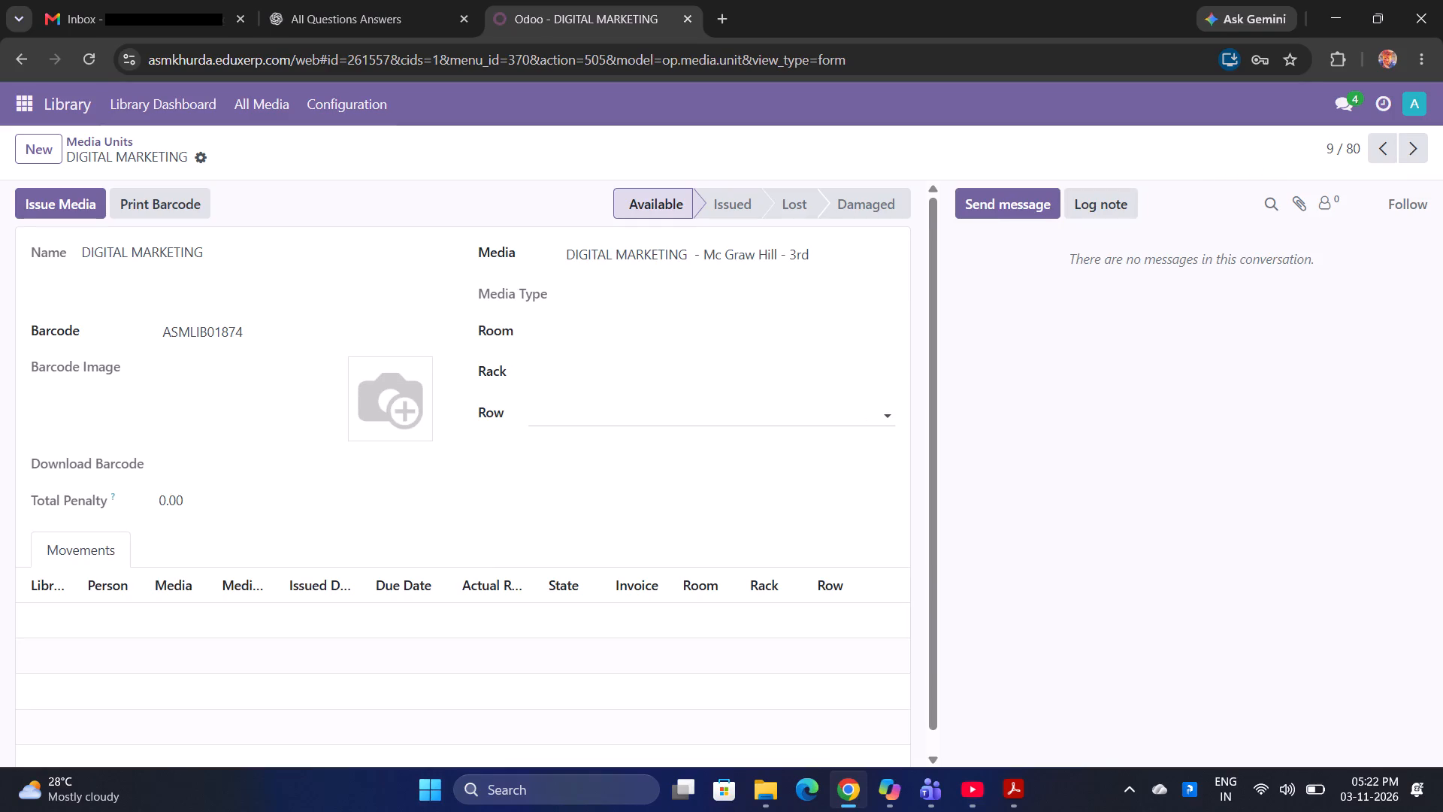
pyautogui.click(337, 317)
pyautogui.click(324, 347)
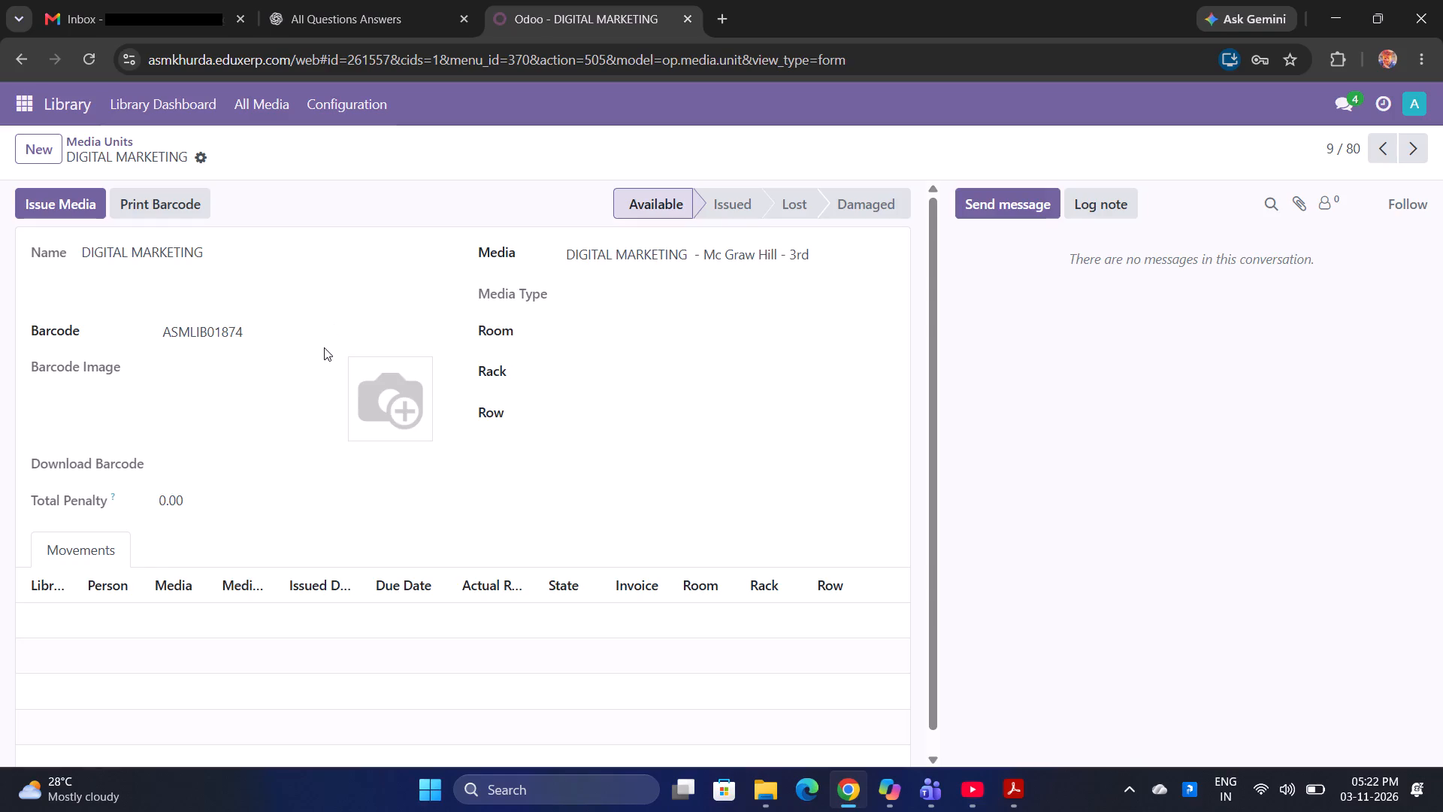
pyautogui.click(324, 338)
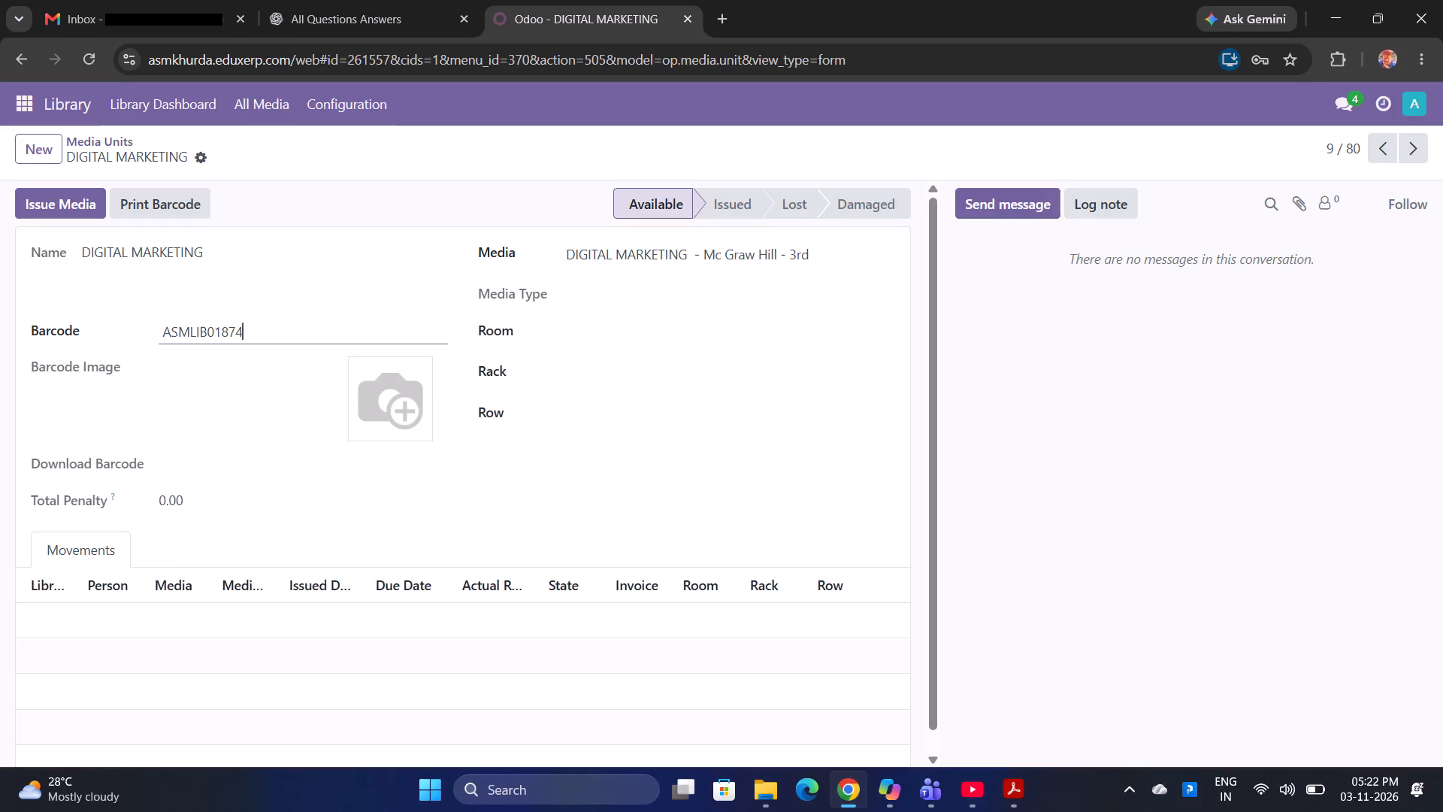
pyautogui.press('BackSpace')
pyautogui.click(232, 155)
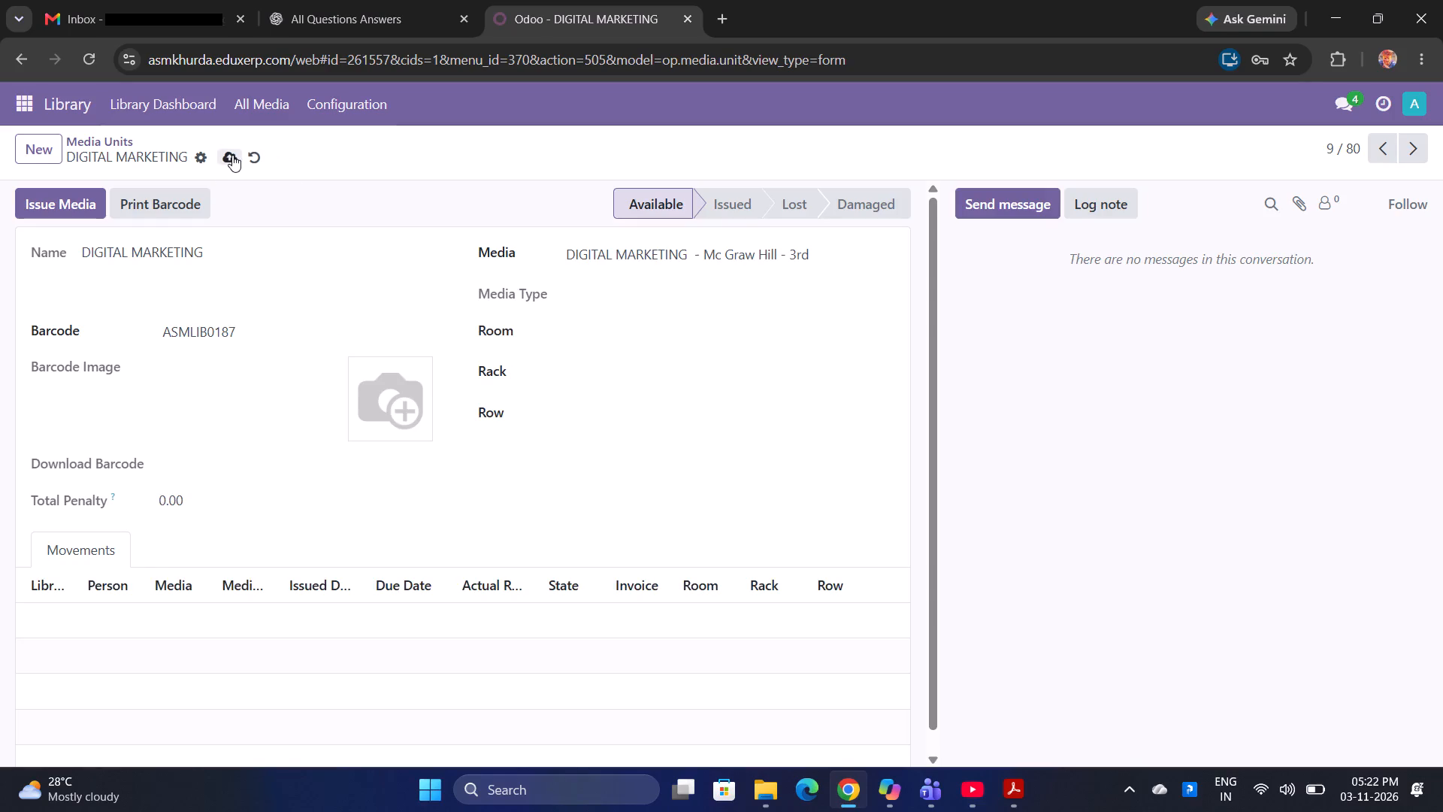
pyautogui.click(280, 318)
pyautogui.click(279, 325)
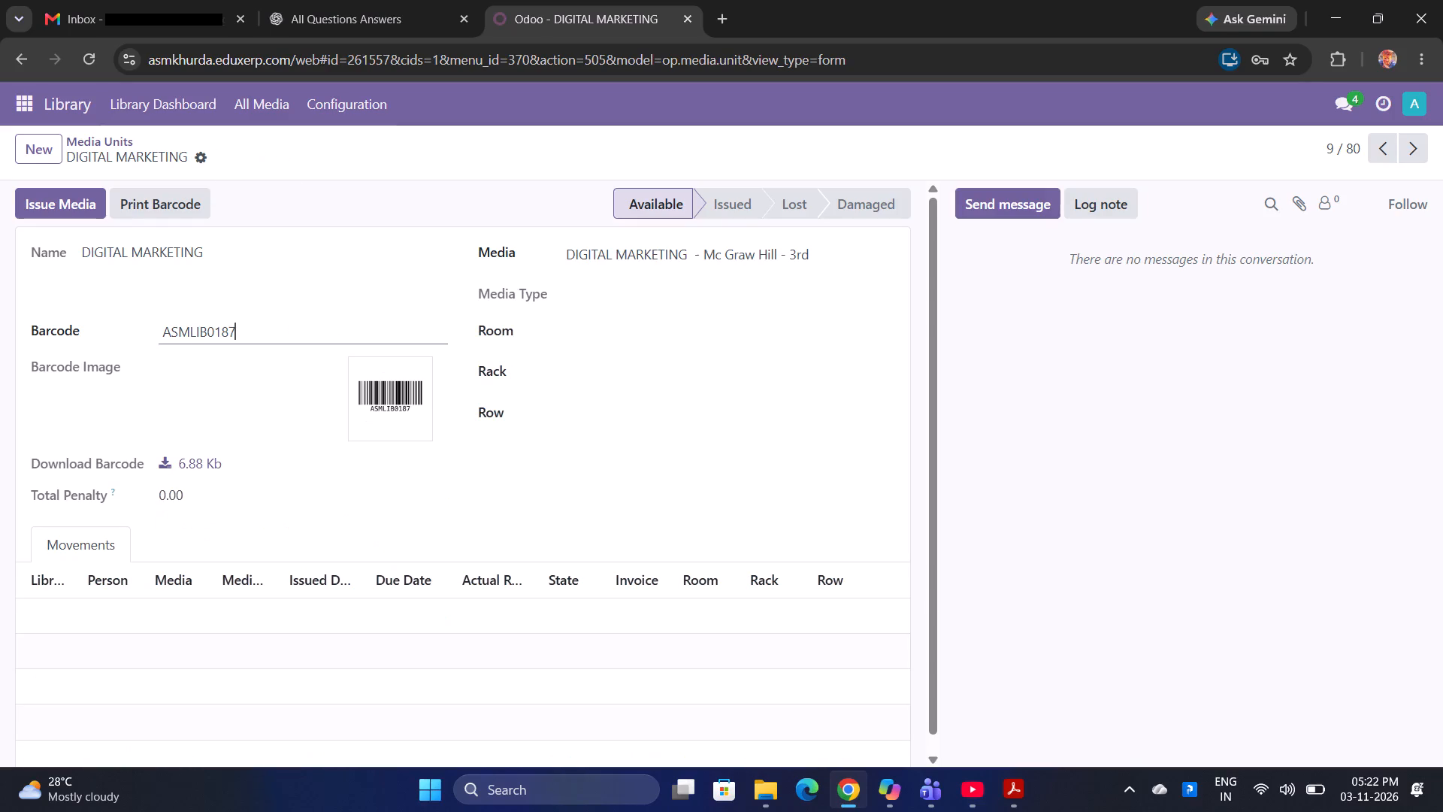
pyautogui.press('4')
pyautogui.click(229, 160)
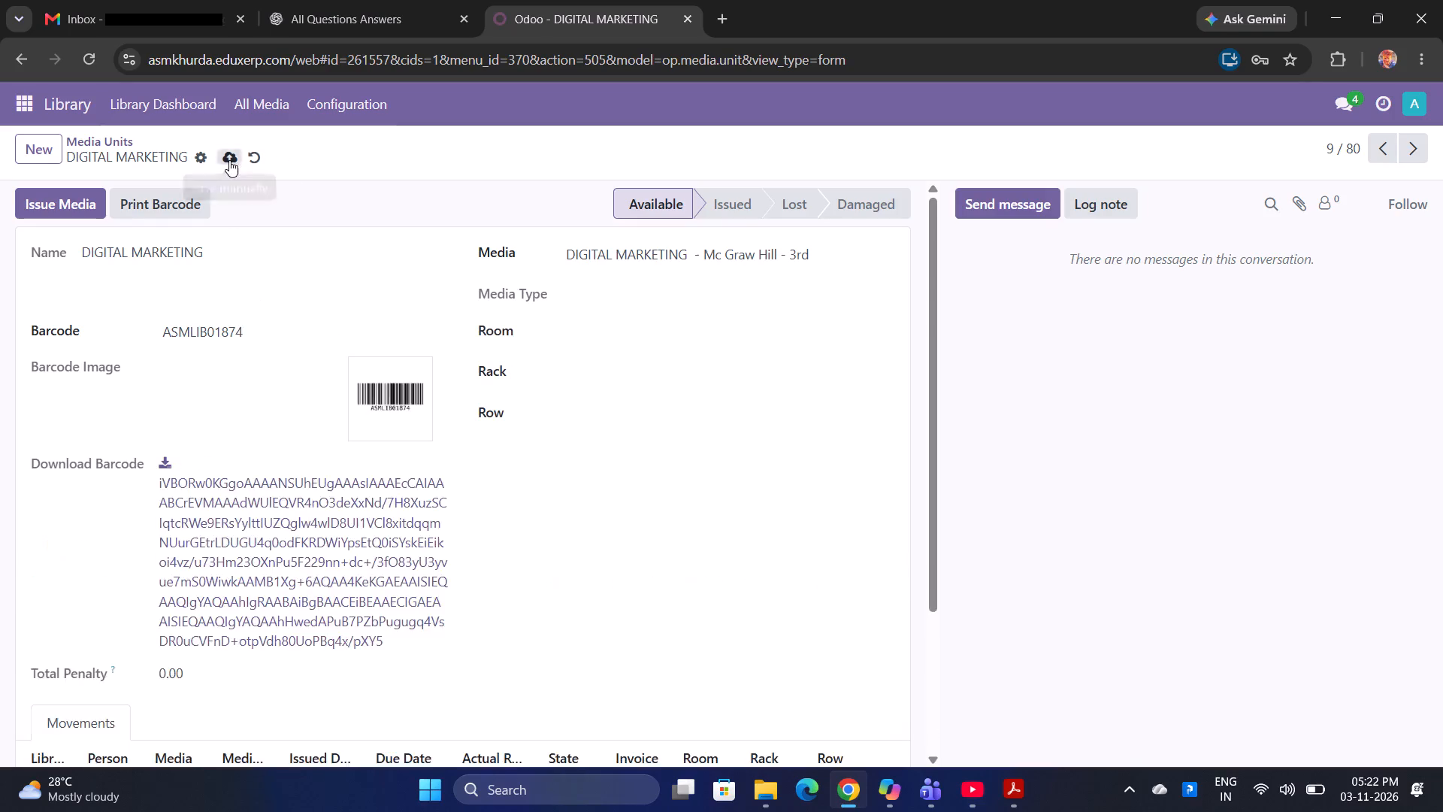
# Regenerate the barcode image of the tenth DIGITAL MARKETING unit by saving barcode ASMLIB0187, followed by ASMLIB01870.
pyautogui.click(1411, 142)
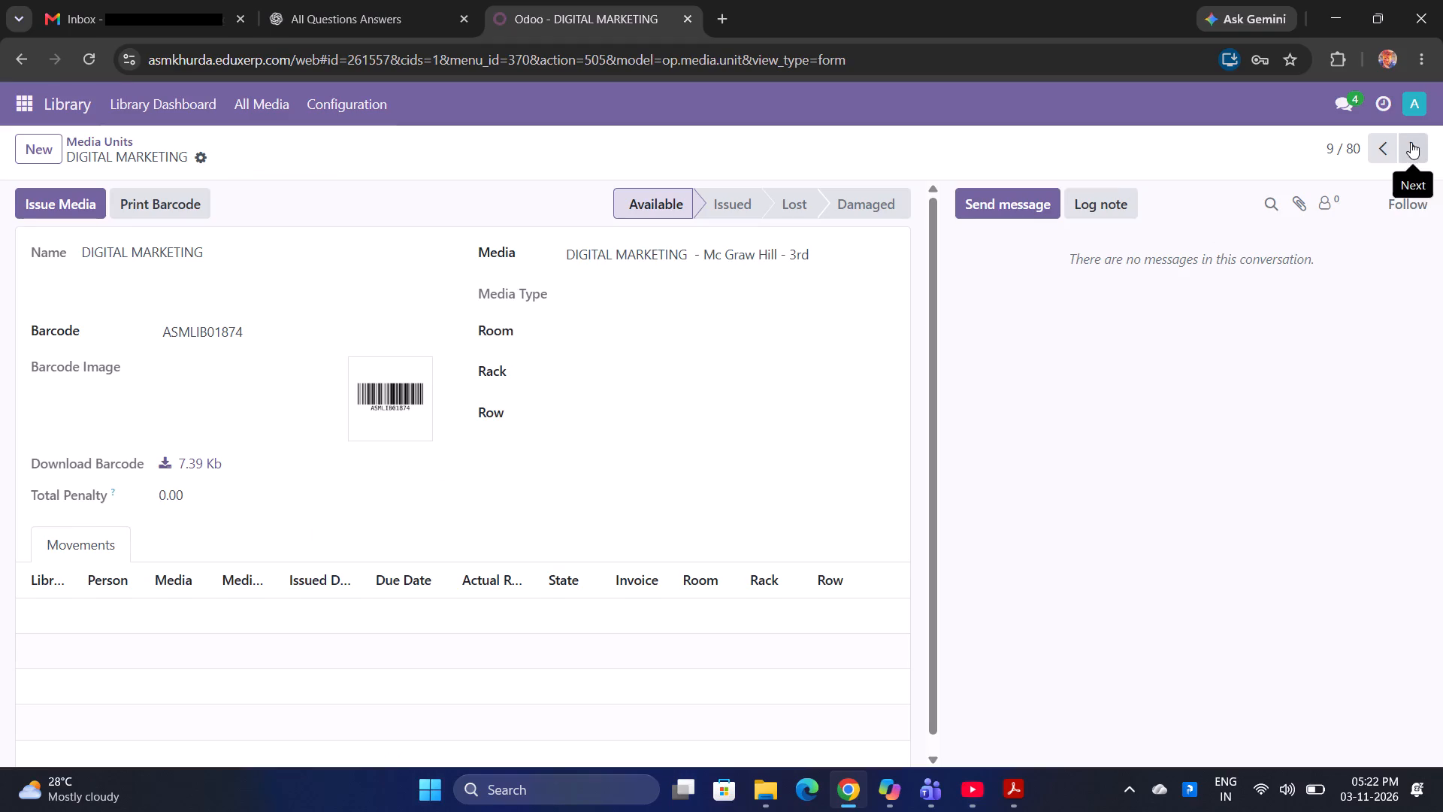
pyautogui.click(386, 334)
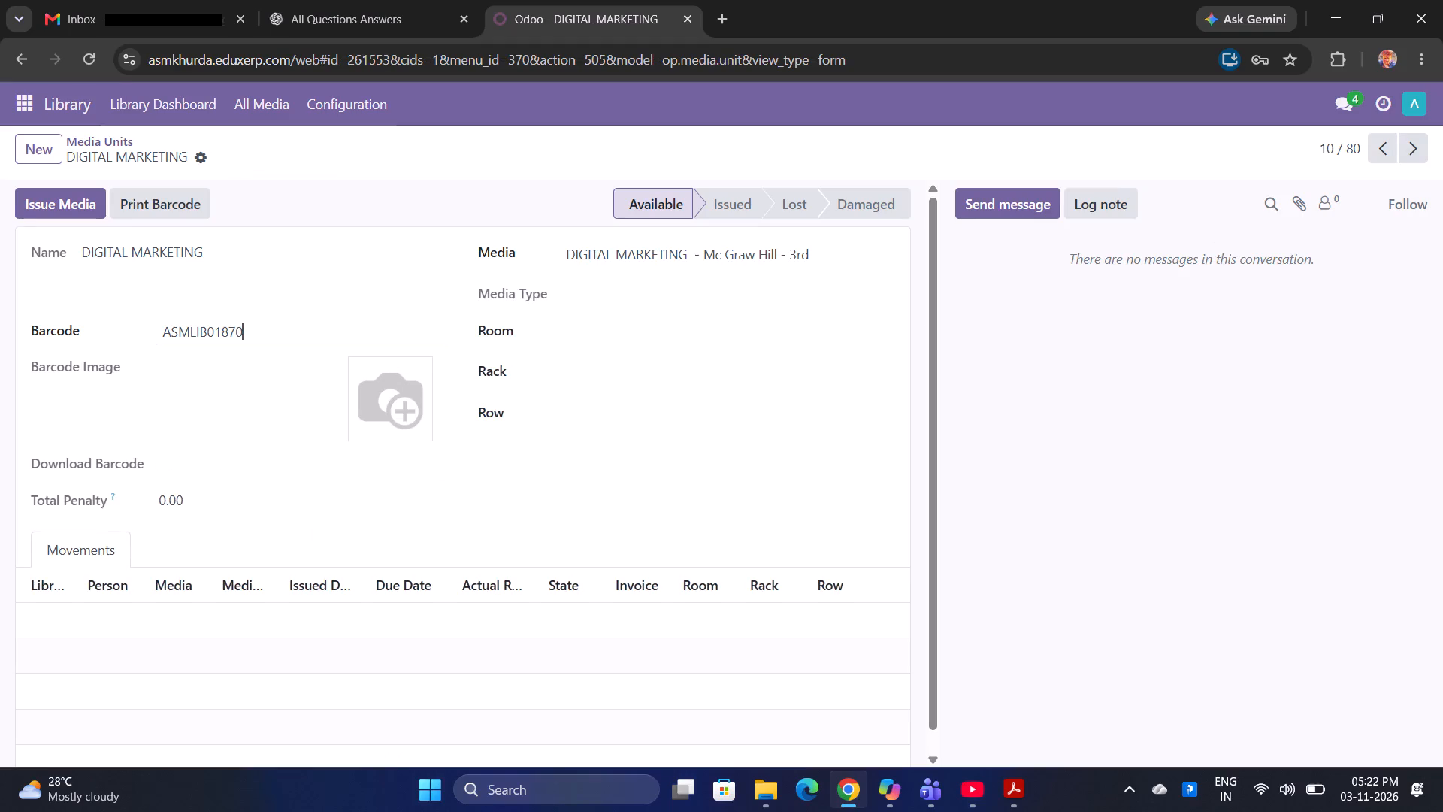
pyautogui.press('BackSpace')
pyautogui.click(229, 152)
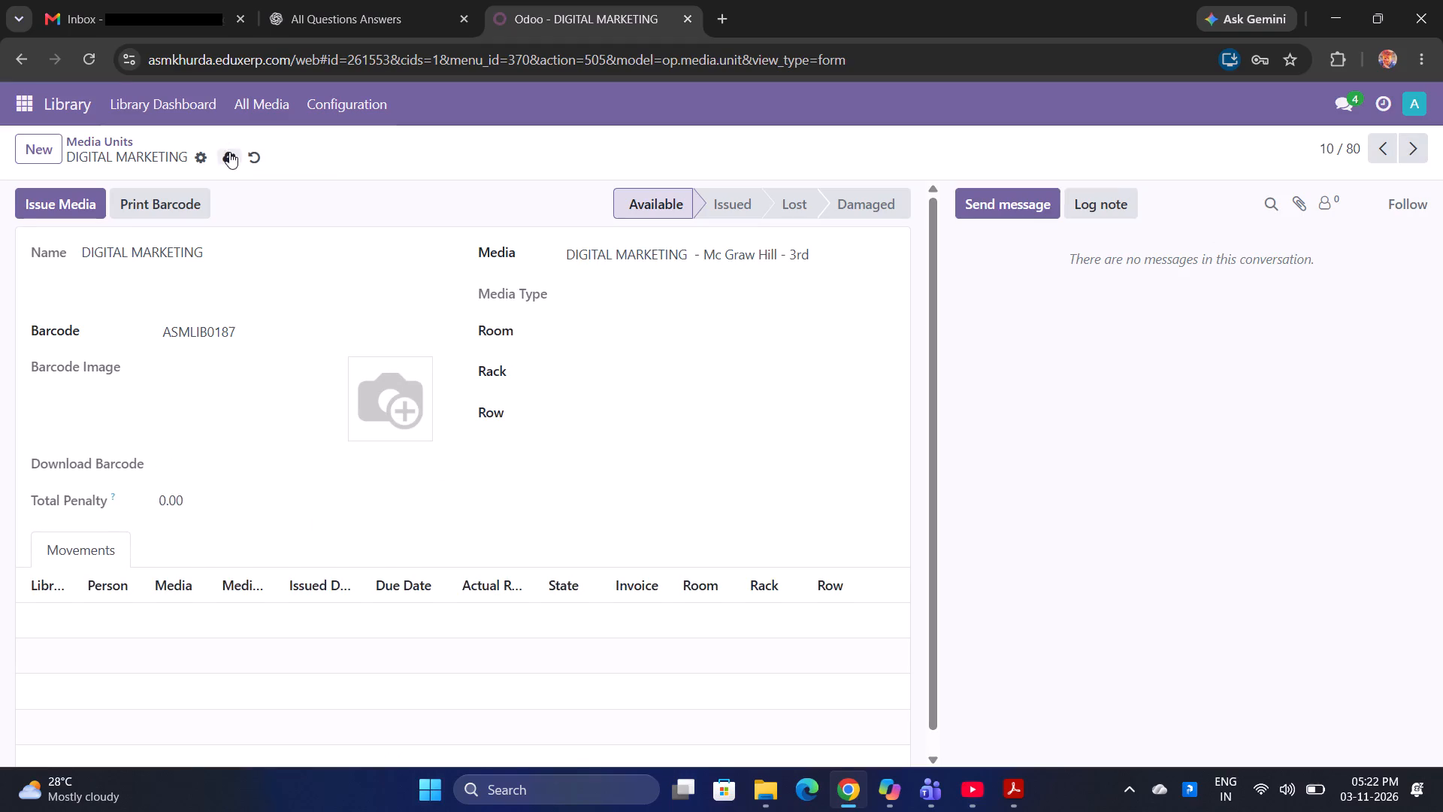
pyautogui.click(267, 334)
pyautogui.press('0')
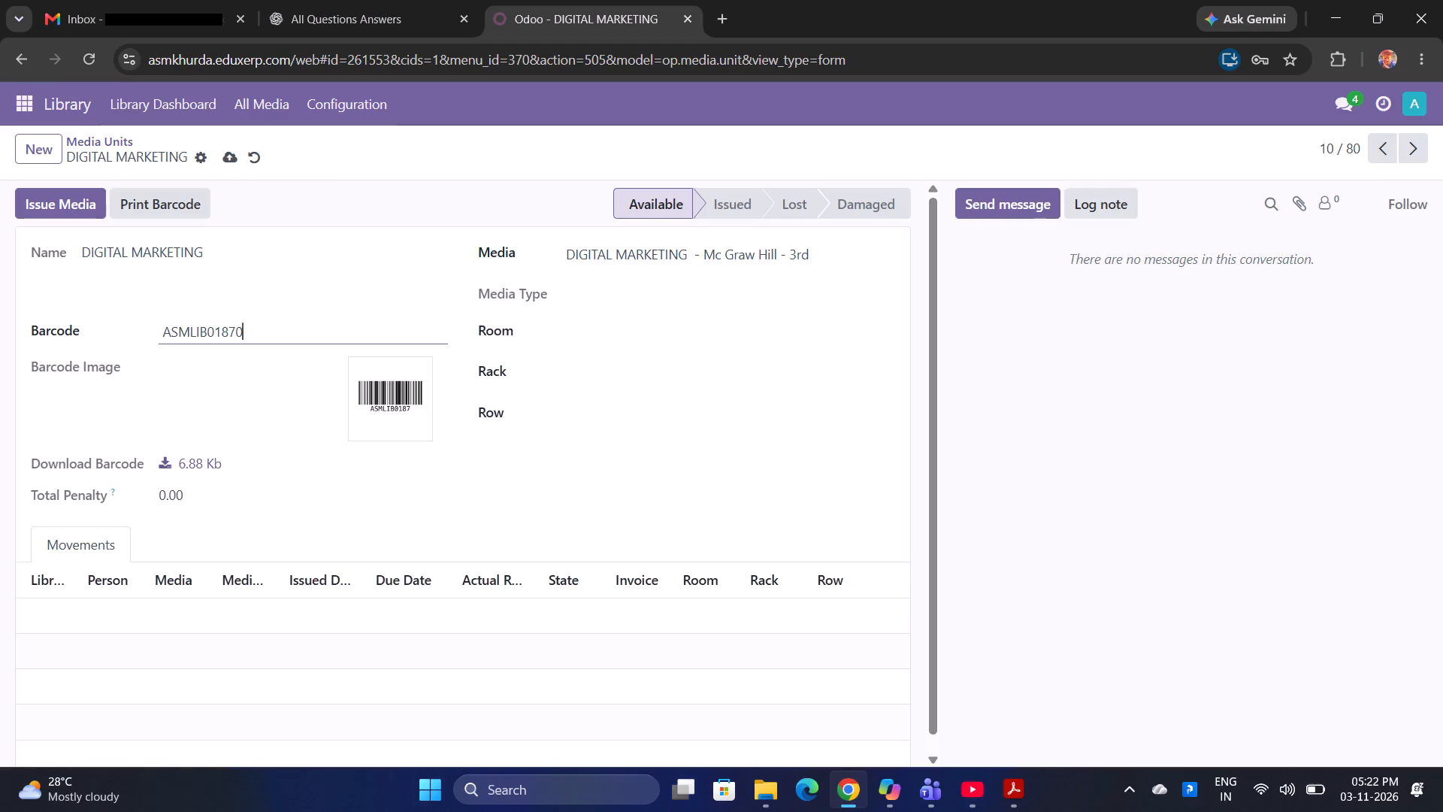
pyautogui.click(223, 160)
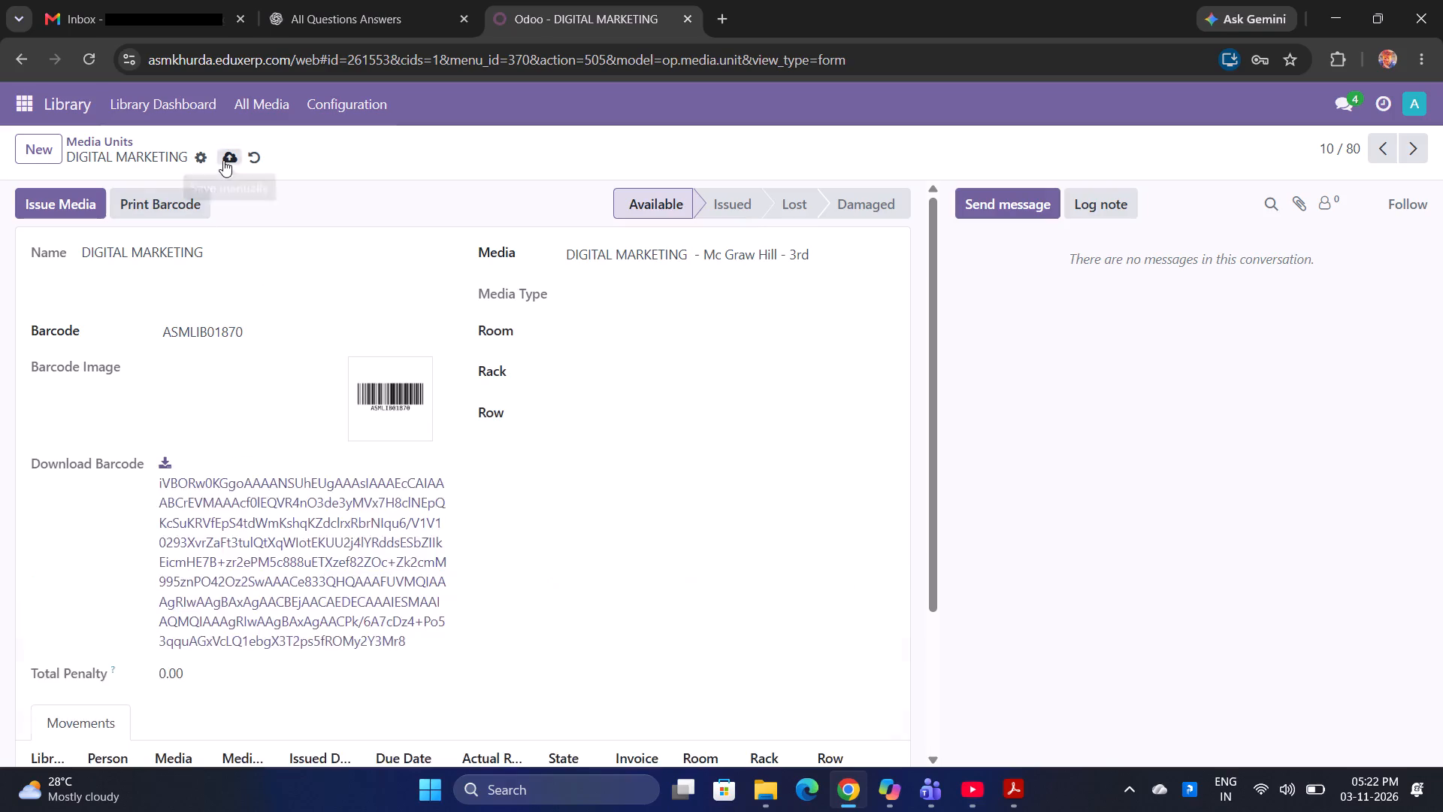
# Regenerate the barcode image of the eleventh DIGITAL MARKETING unit by saving barcode ASMLIB0186, followed by ASMLIB01867.
pyautogui.click(1414, 139)
pyautogui.click(413, 335)
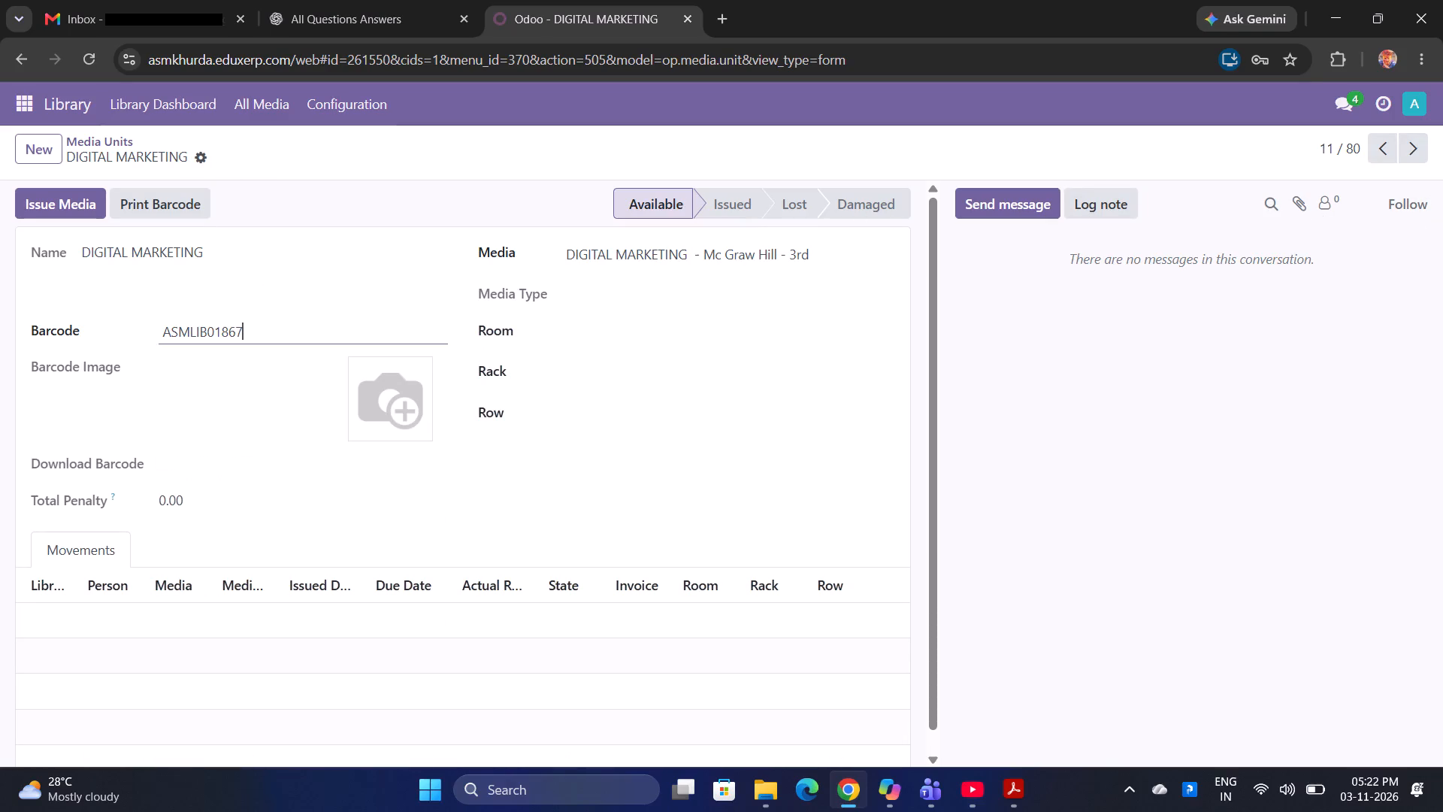
pyautogui.press('BackSpace')
pyautogui.click(233, 147)
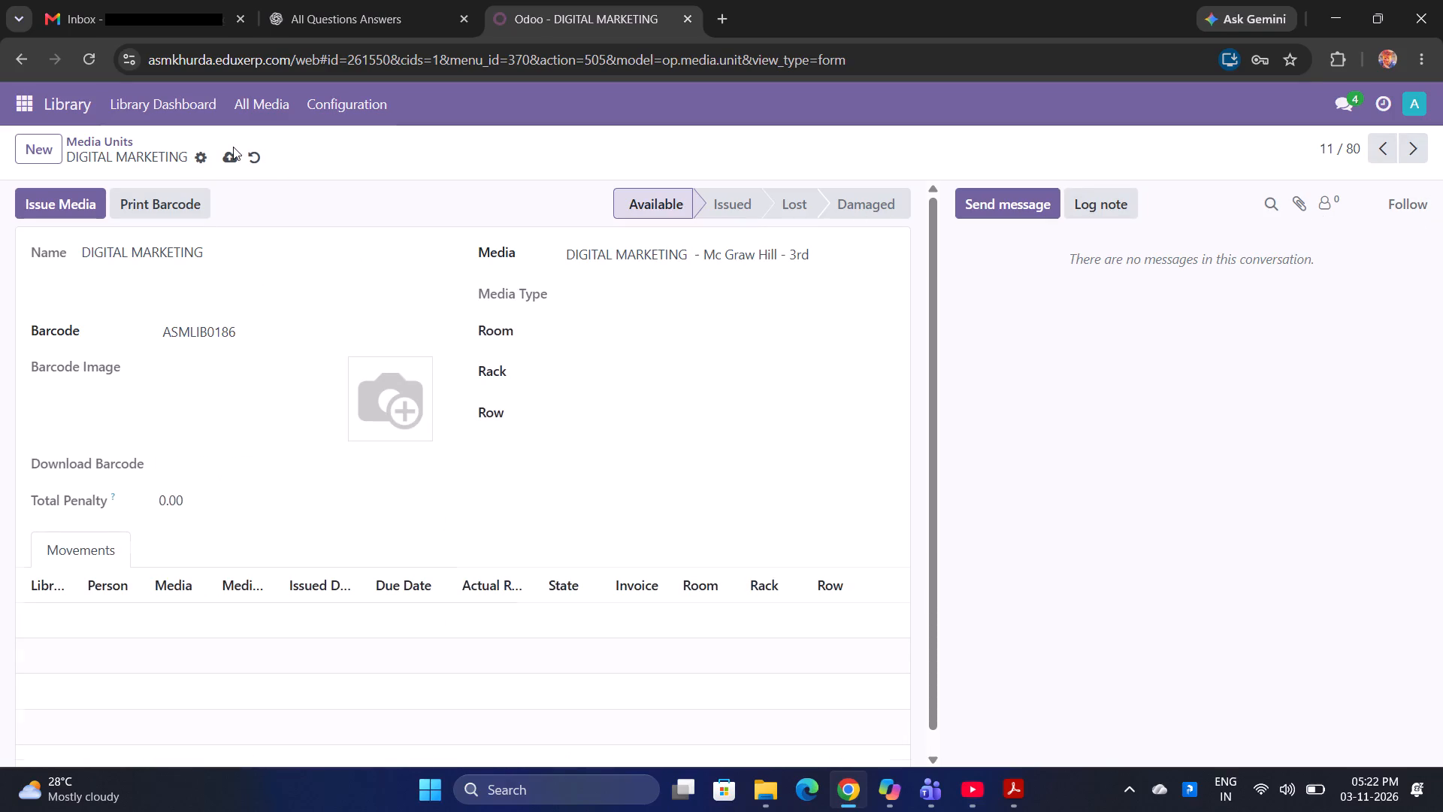
pyautogui.click(229, 152)
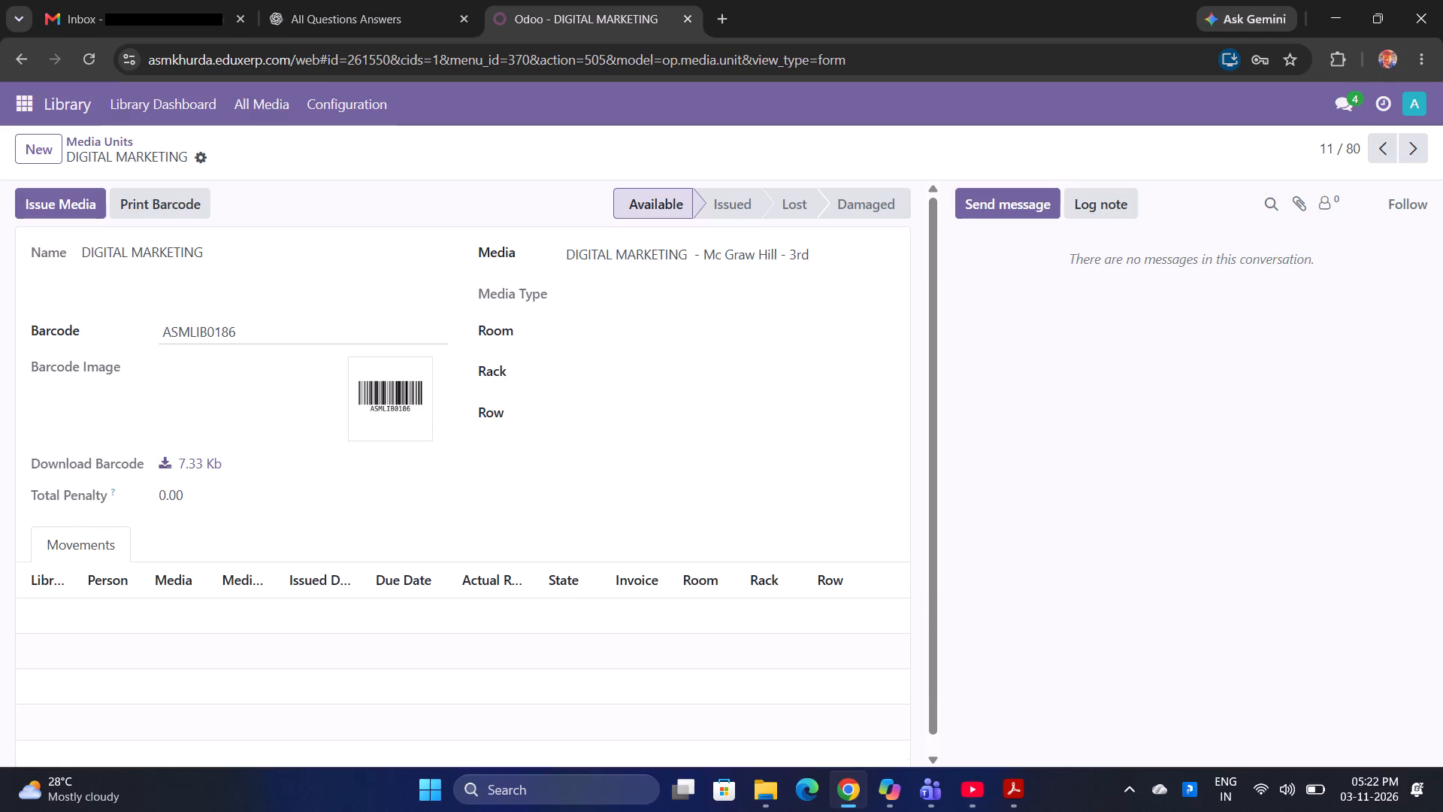
pyautogui.click(266, 340)
pyautogui.press('7')
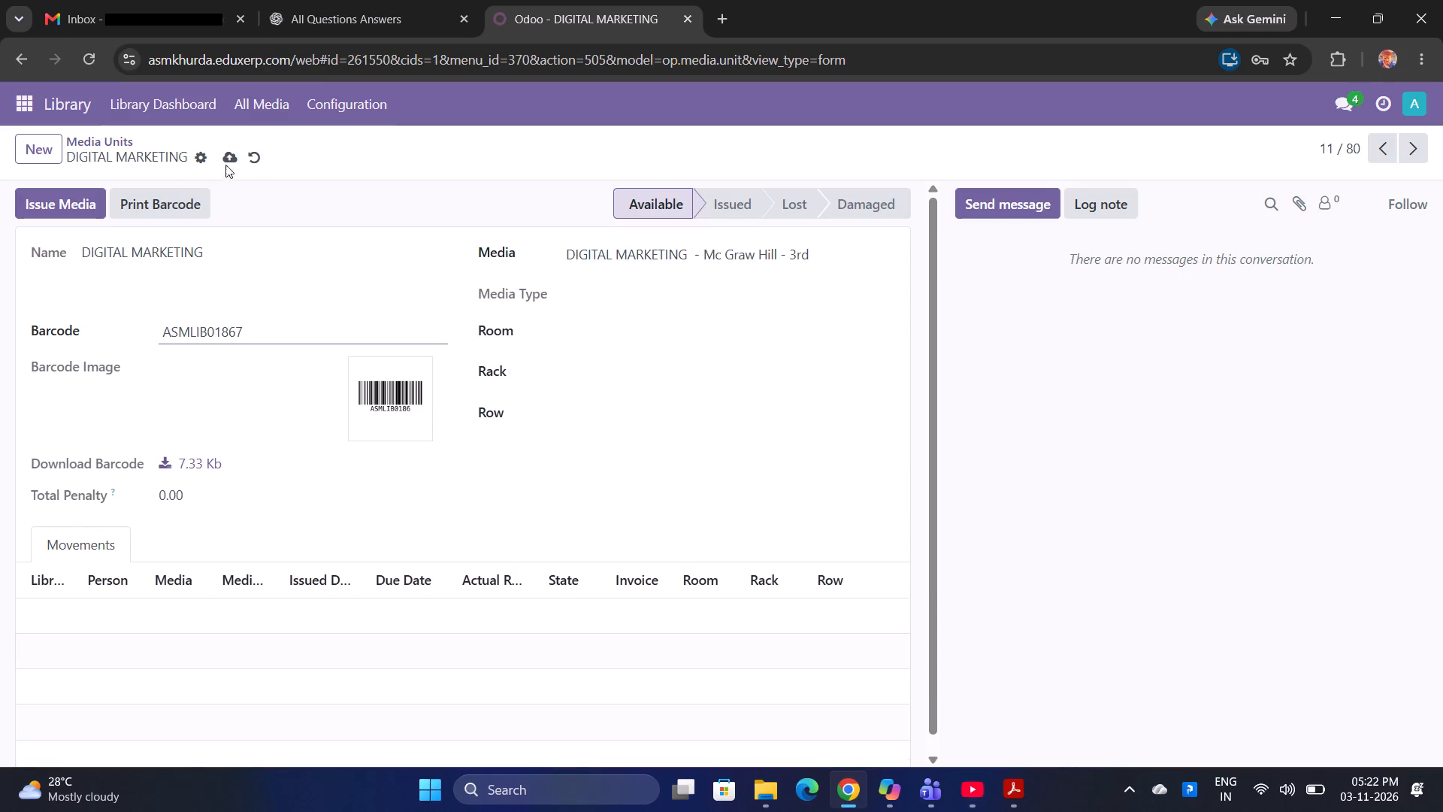
pyautogui.click(226, 156)
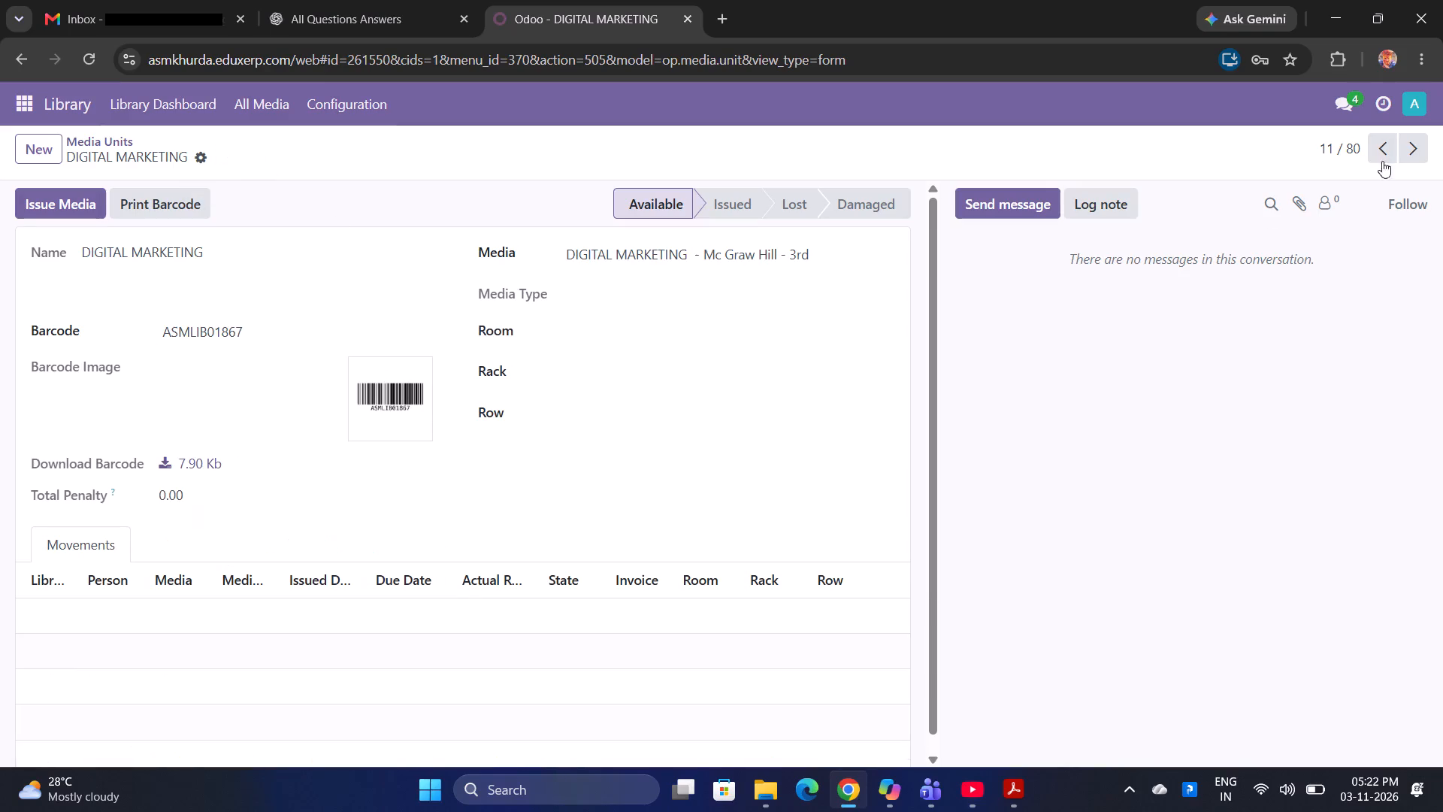
# Regenerate the barcode image of the Damodaran on Valuation - WILEY - 2nd unit by saving barcode ASMLIB0147, followed by ASMLIB01472.
pyautogui.click(1414, 146)
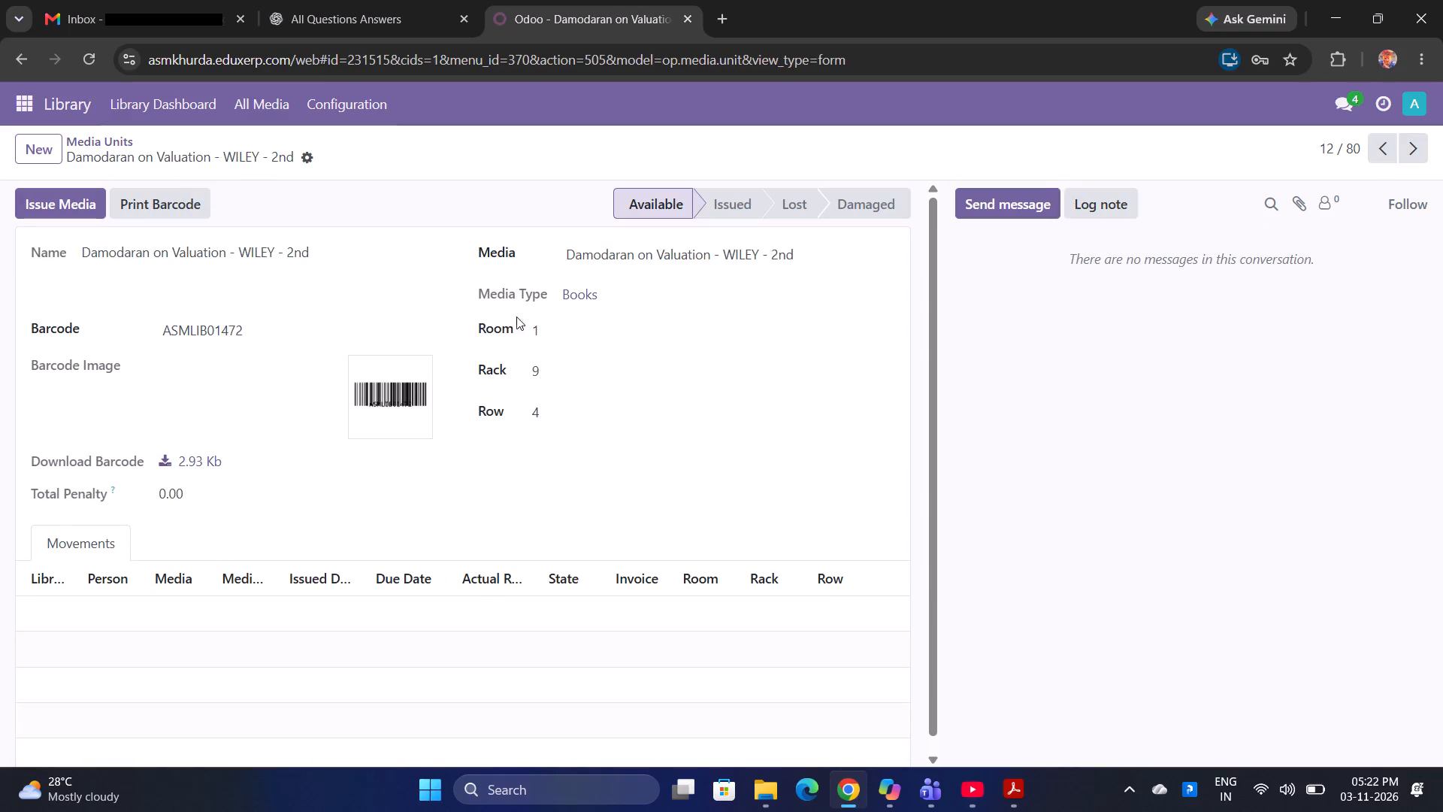
pyautogui.click(380, 332)
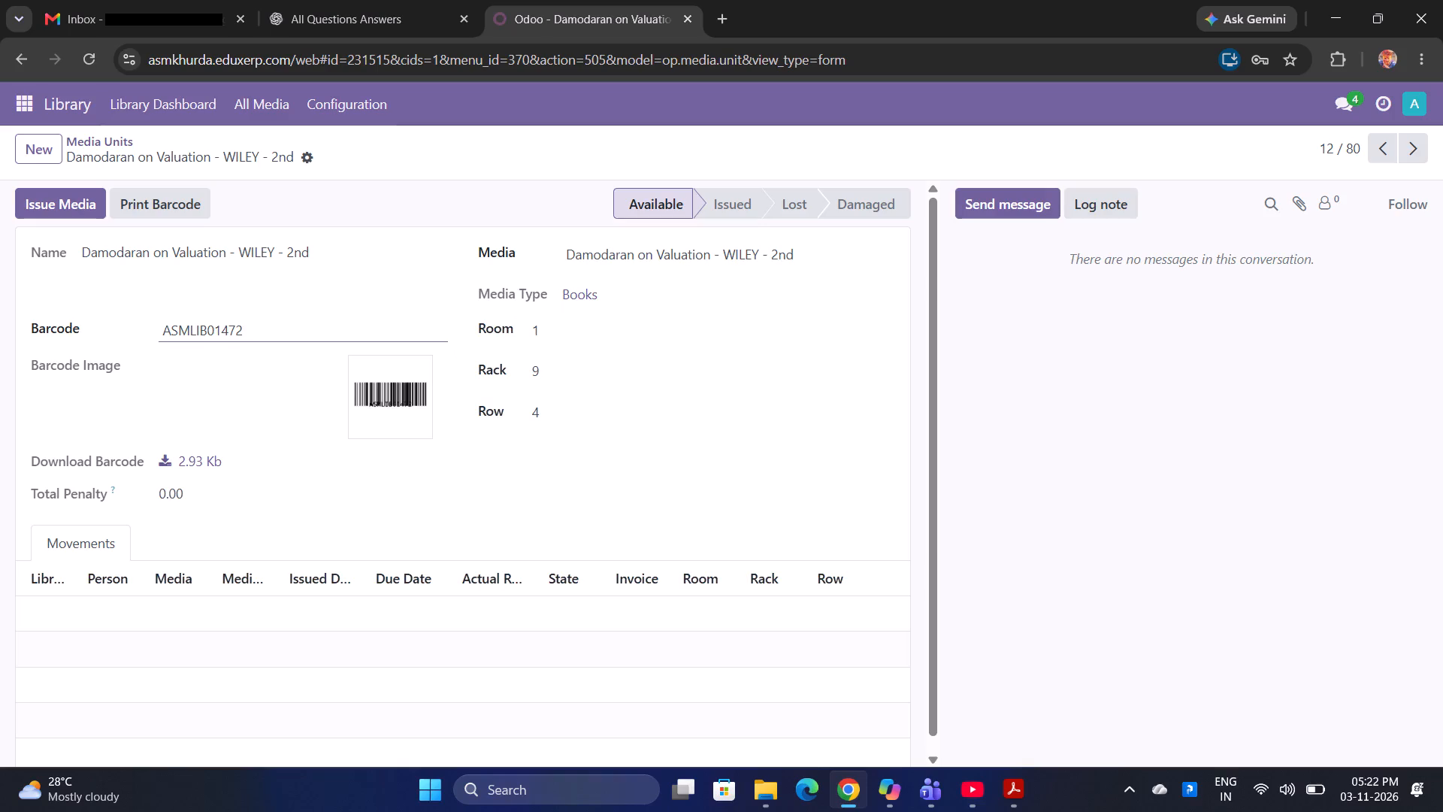
pyautogui.press('BackSpace')
pyautogui.click(334, 150)
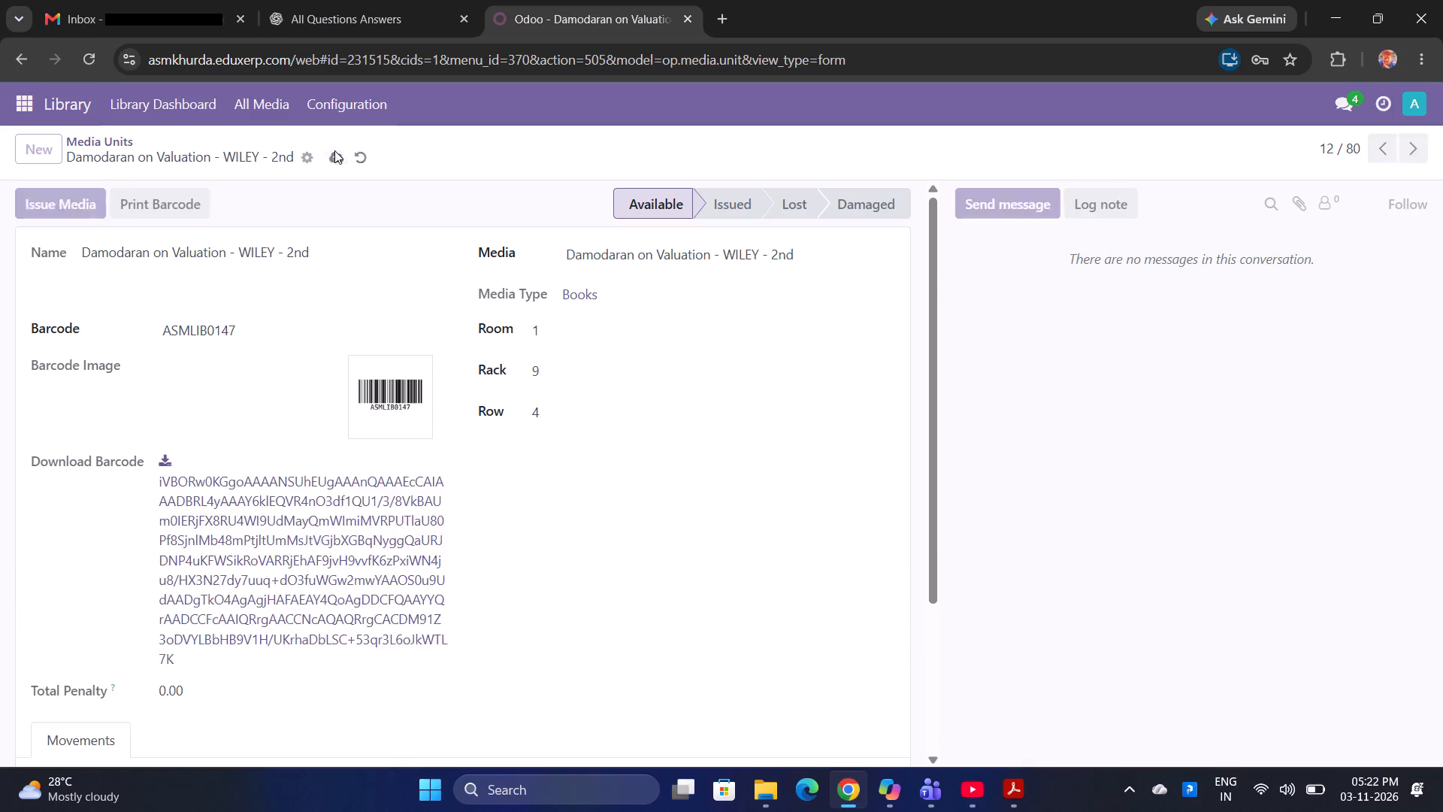
pyautogui.click(290, 326)
pyautogui.press('2')
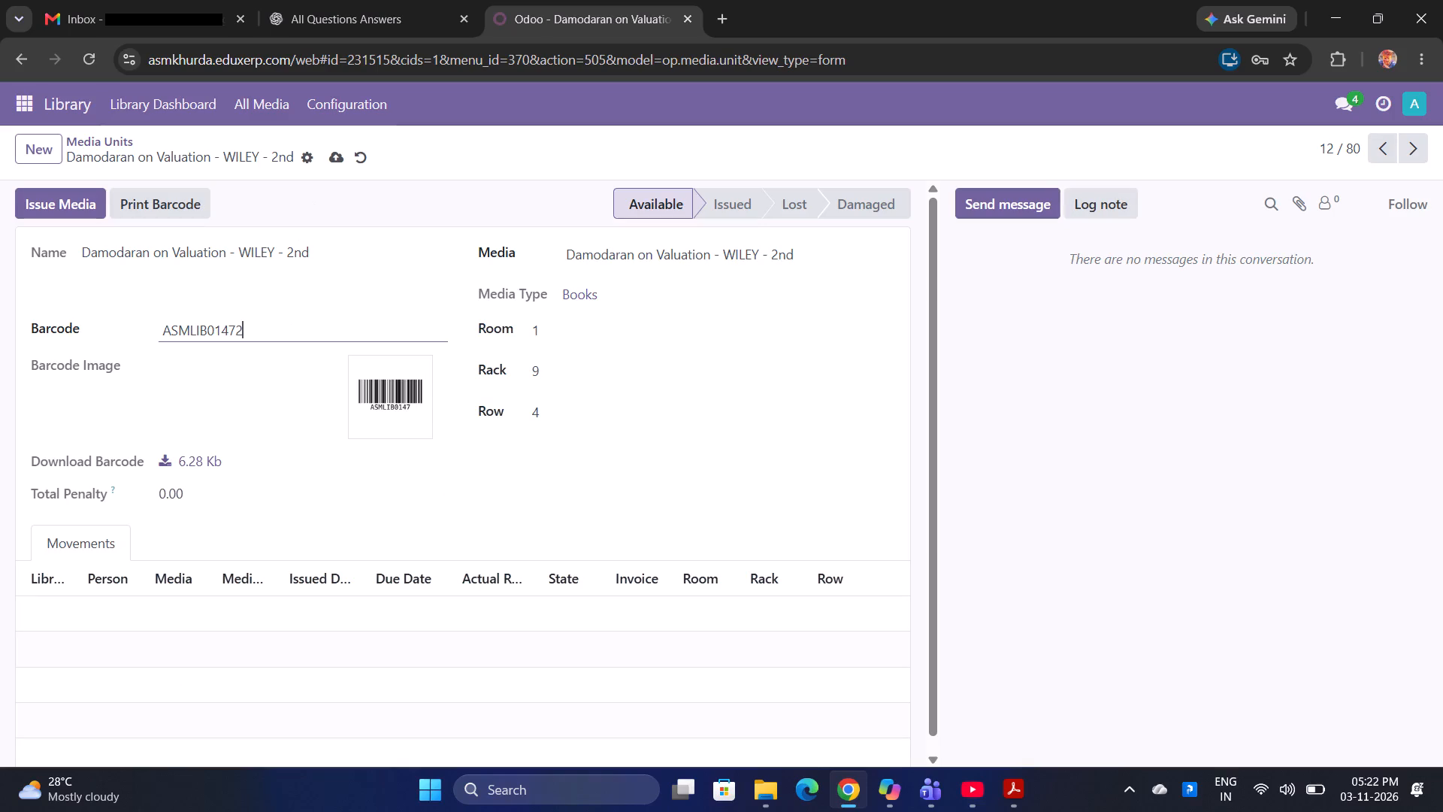
pyautogui.click(334, 149)
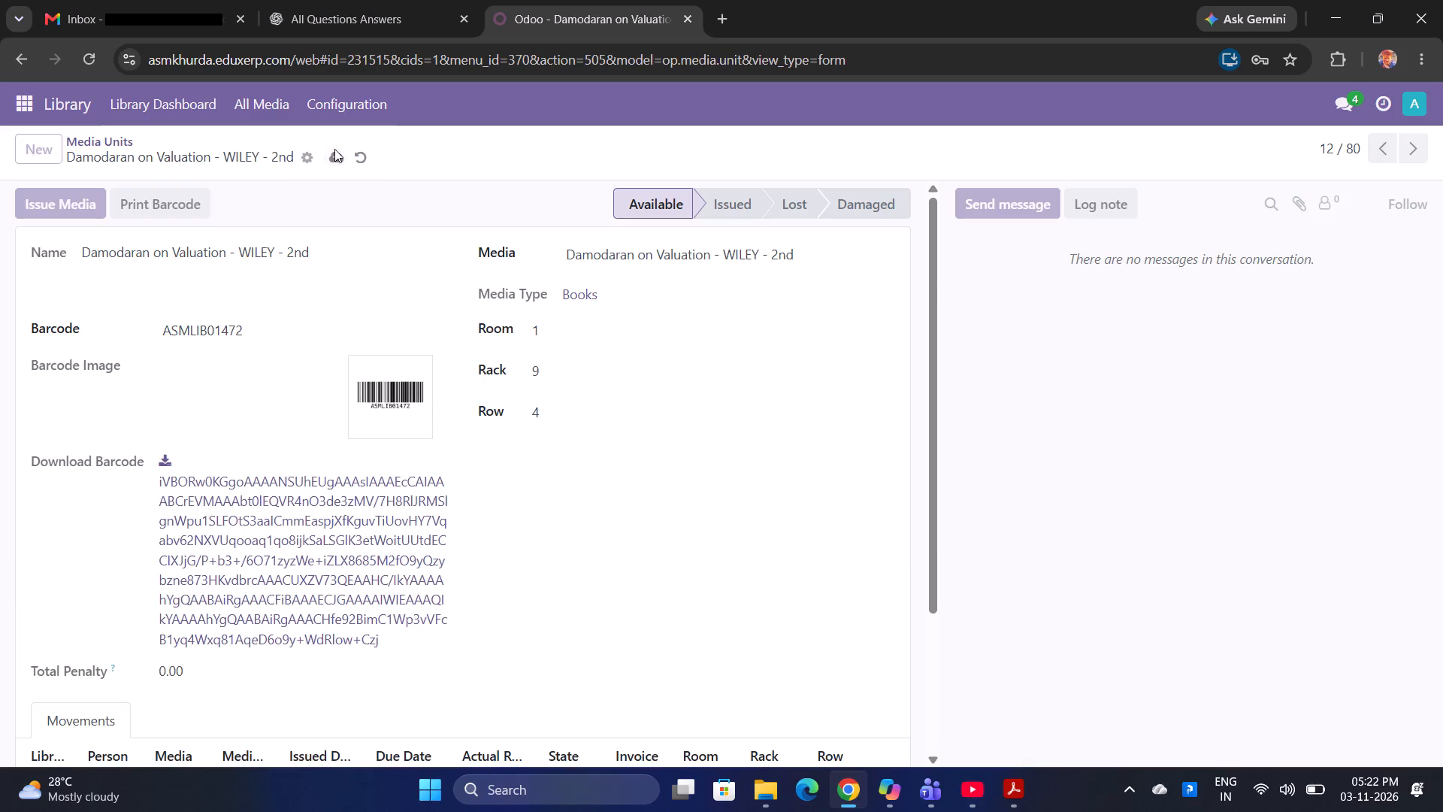
# Regenerate the barcode image of the first Data Analysis & Business Modeling unit by saving barcode ASMLIB0275, followed by ASMLIB02751.
pyautogui.click(1415, 148)
pyautogui.click(386, 338)
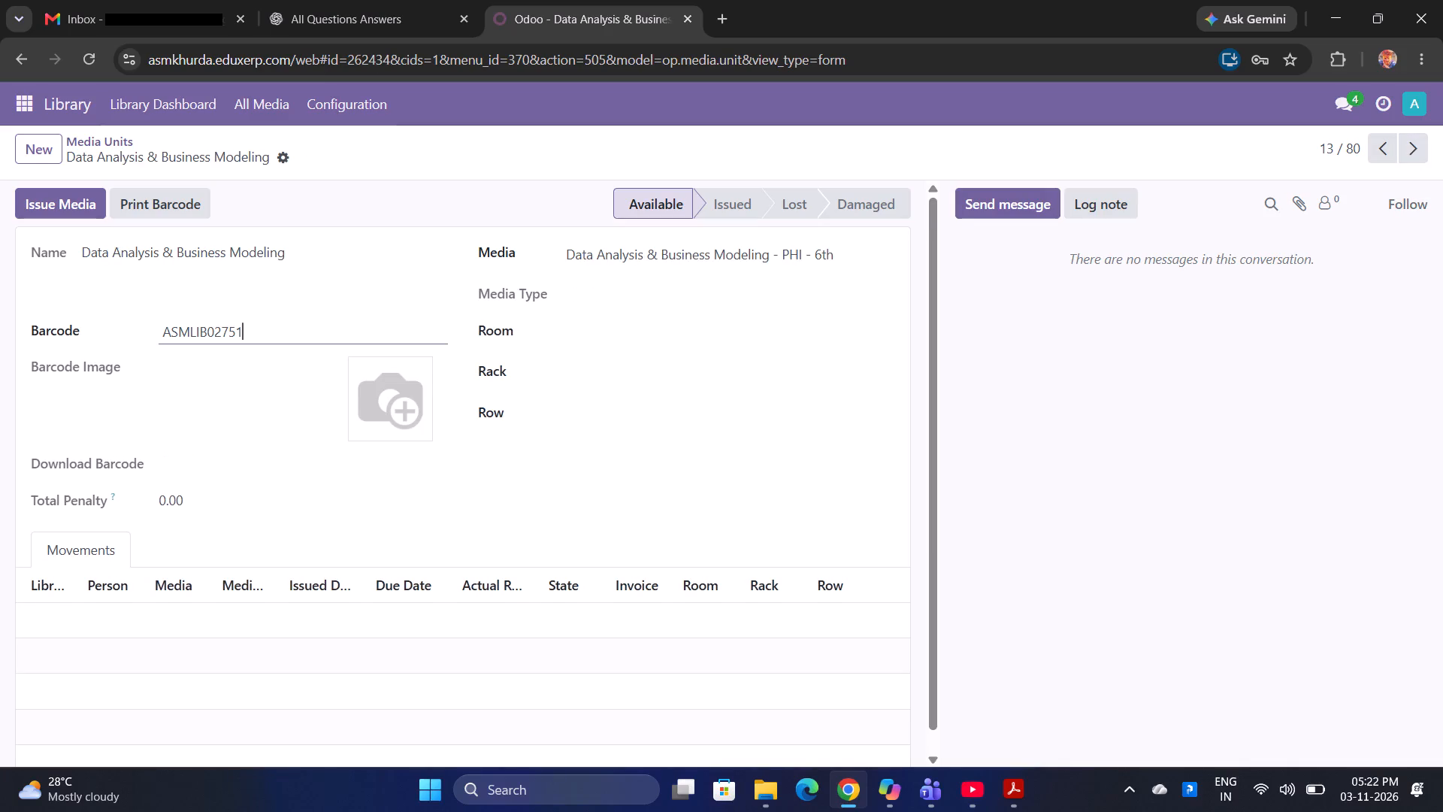
pyautogui.press('BackSpace')
pyautogui.click(312, 162)
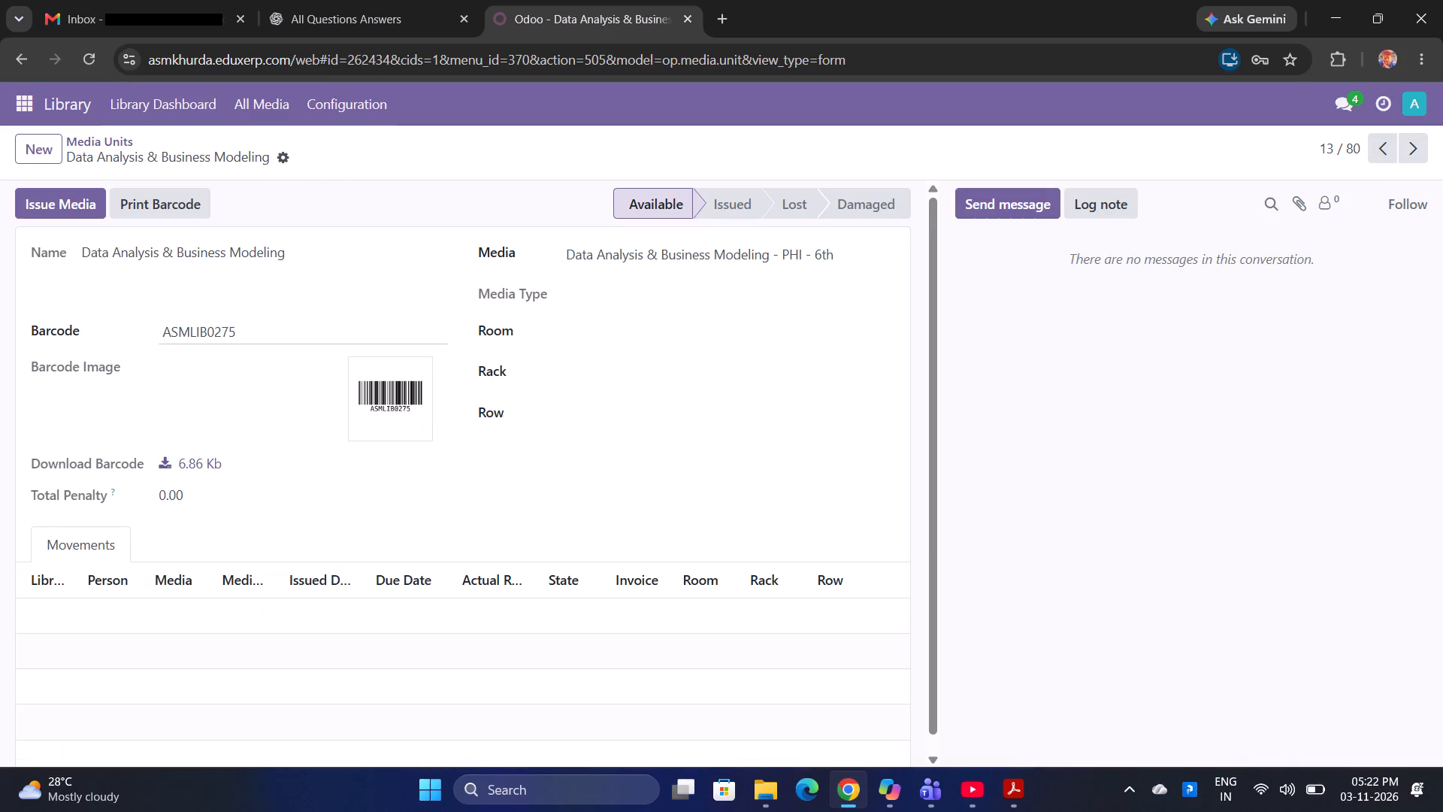
pyautogui.click(288, 328)
pyautogui.press('1')
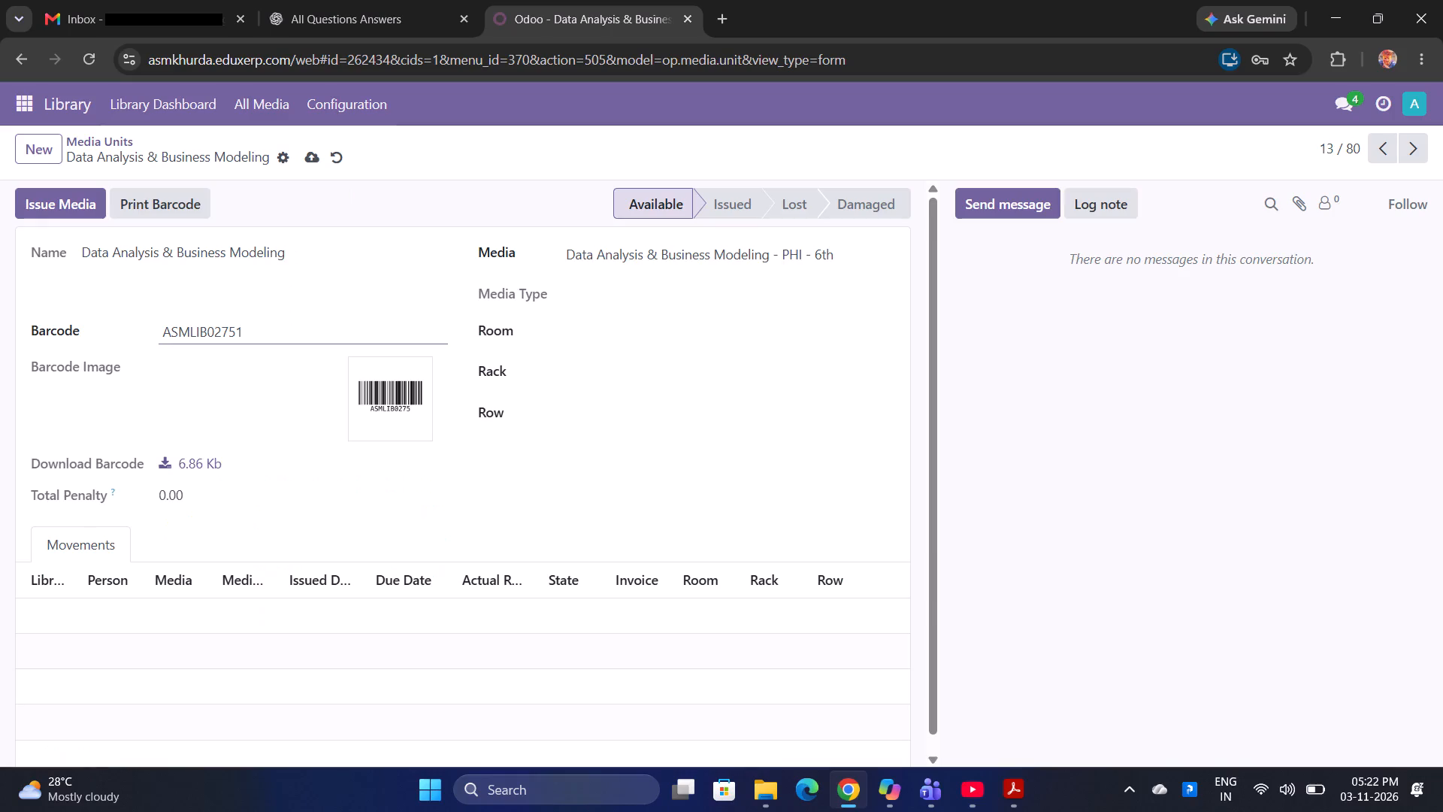
pyautogui.click(308, 160)
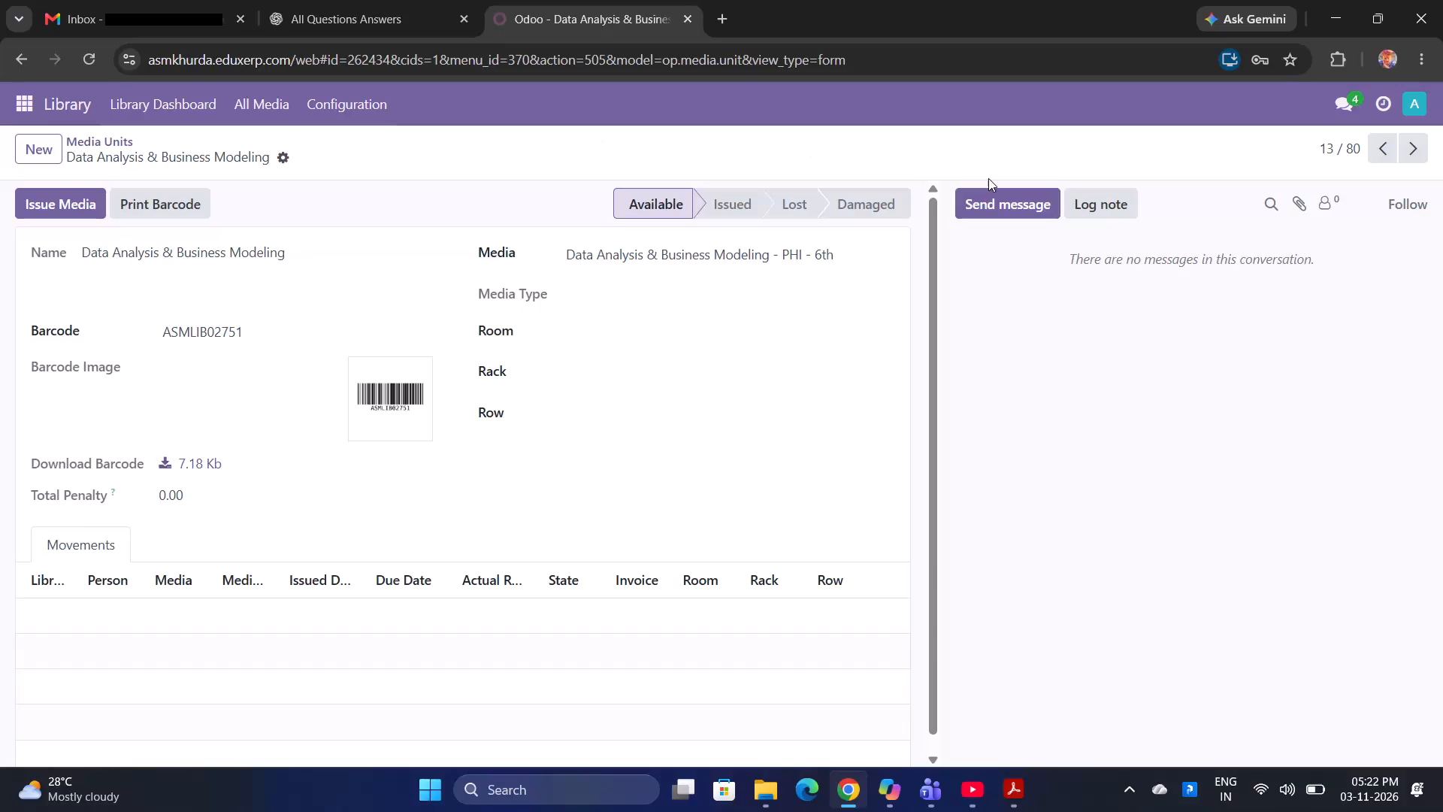
# Regenerate the barcode image of the second Data Analysis & Business Modeling unit by saving barcode ASMLIB0274, followed by ASMLIB02748.
pyautogui.click(1411, 147)
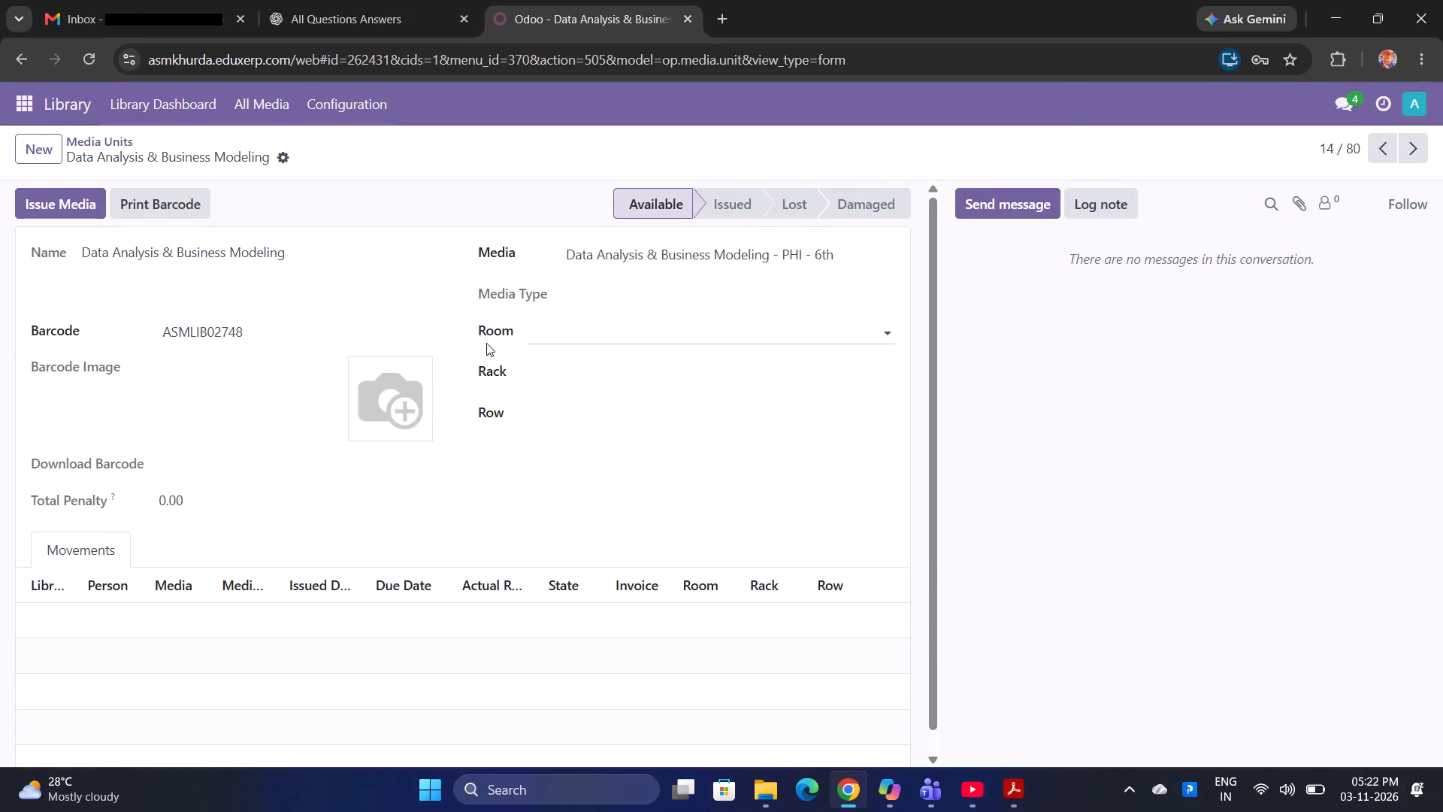
pyautogui.moveTo(449, 319); pyautogui.dragTo(419, 325)
pyautogui.click(419, 325)
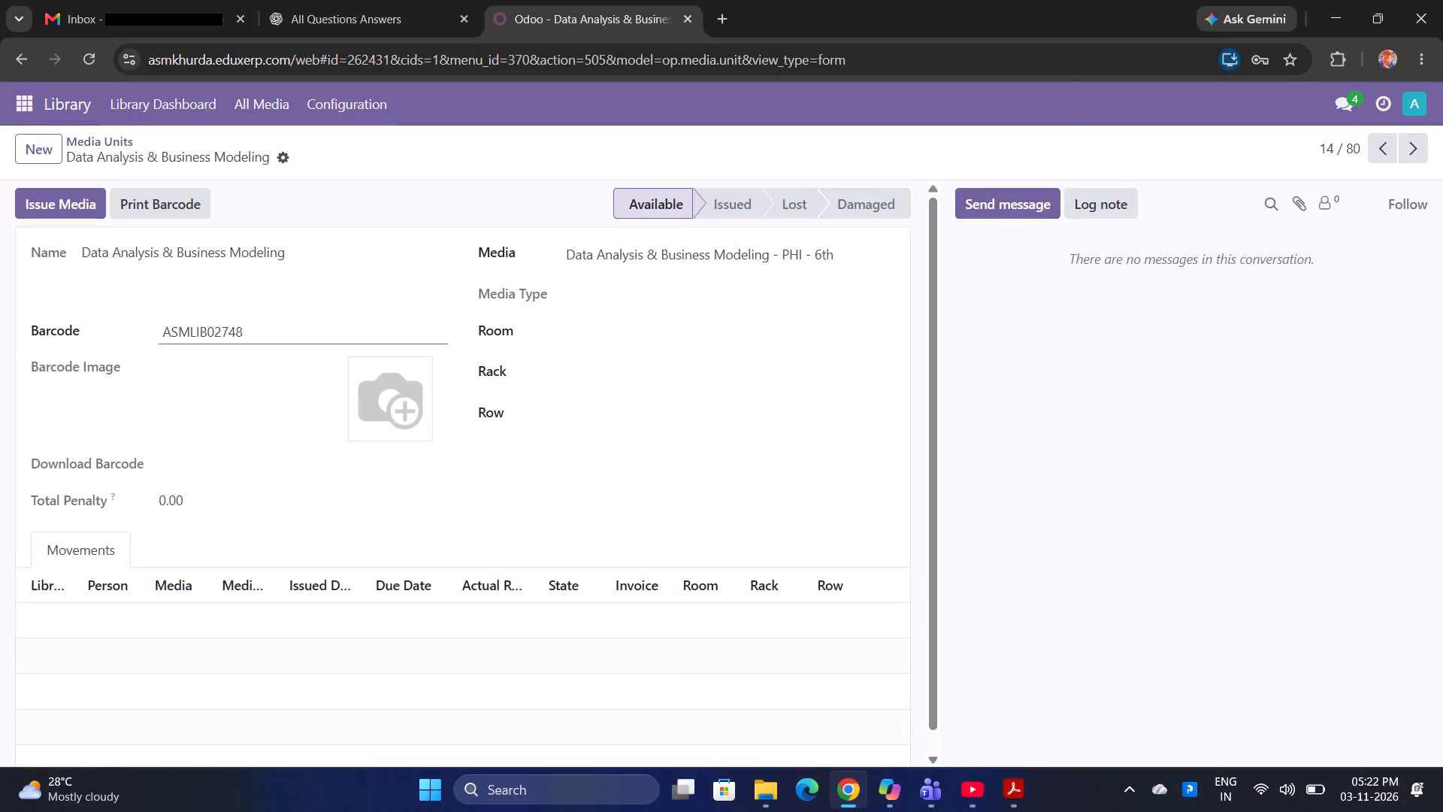
pyautogui.press('BackSpace')
pyautogui.click(309, 156)
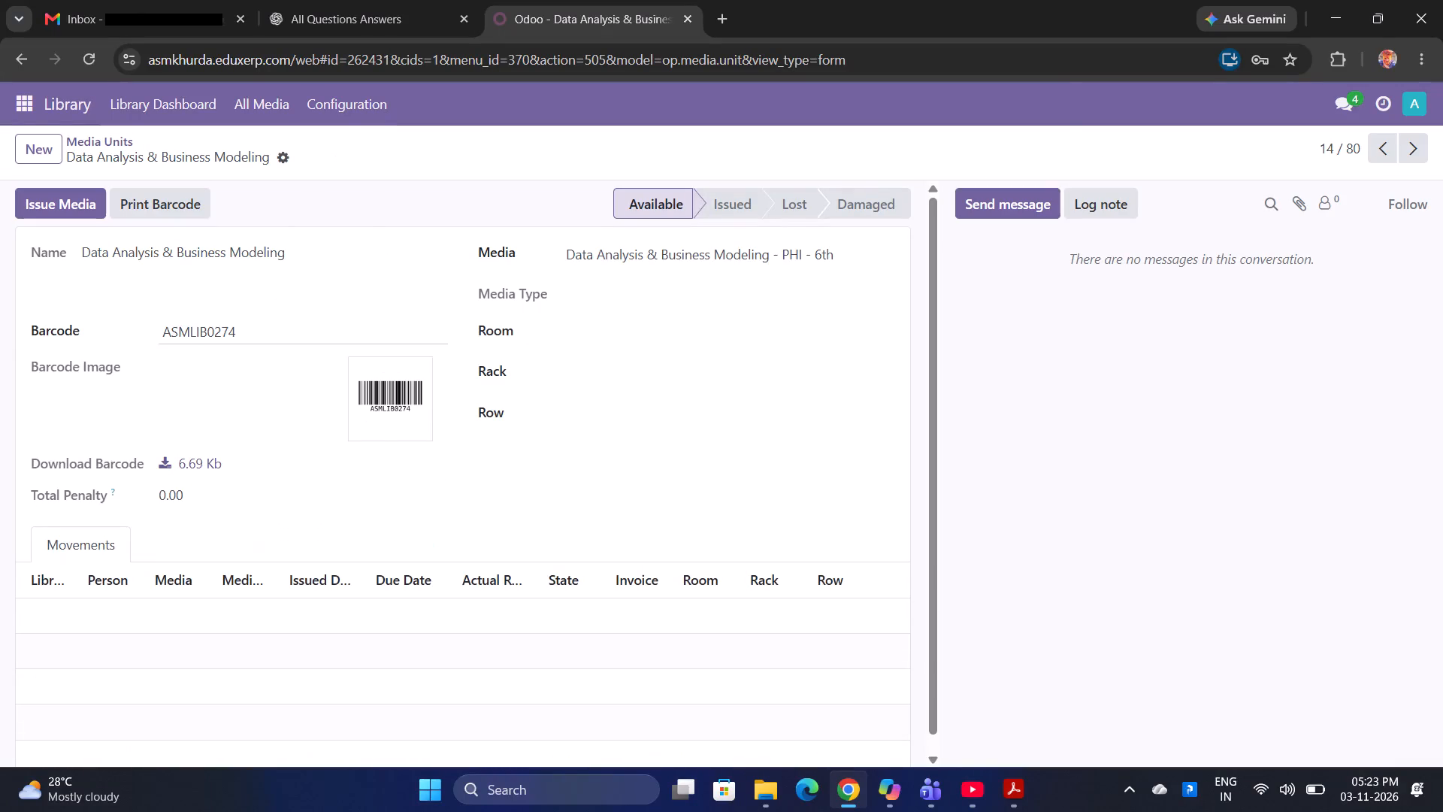
pyautogui.click(279, 340)
pyautogui.press('8')
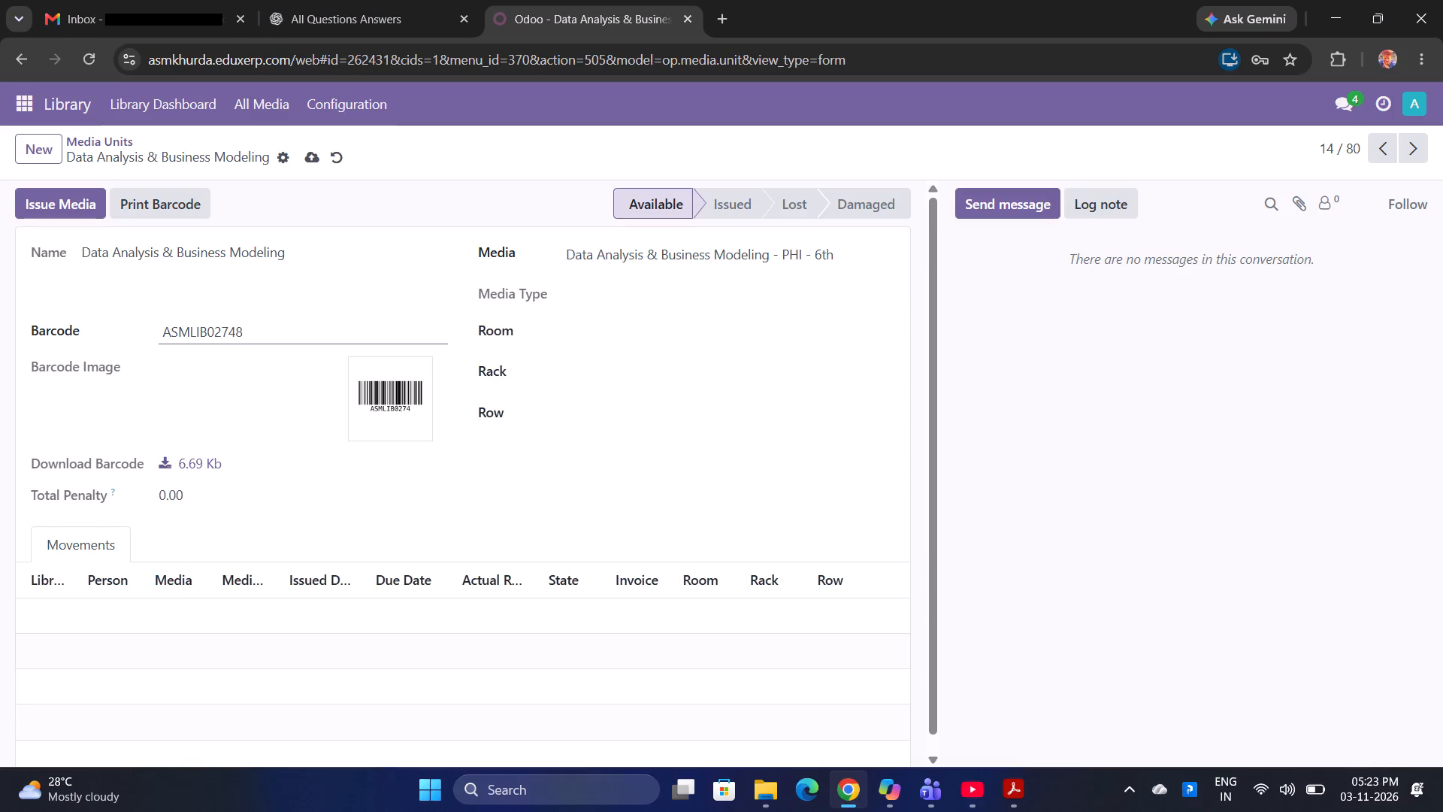
pyautogui.click(312, 154)
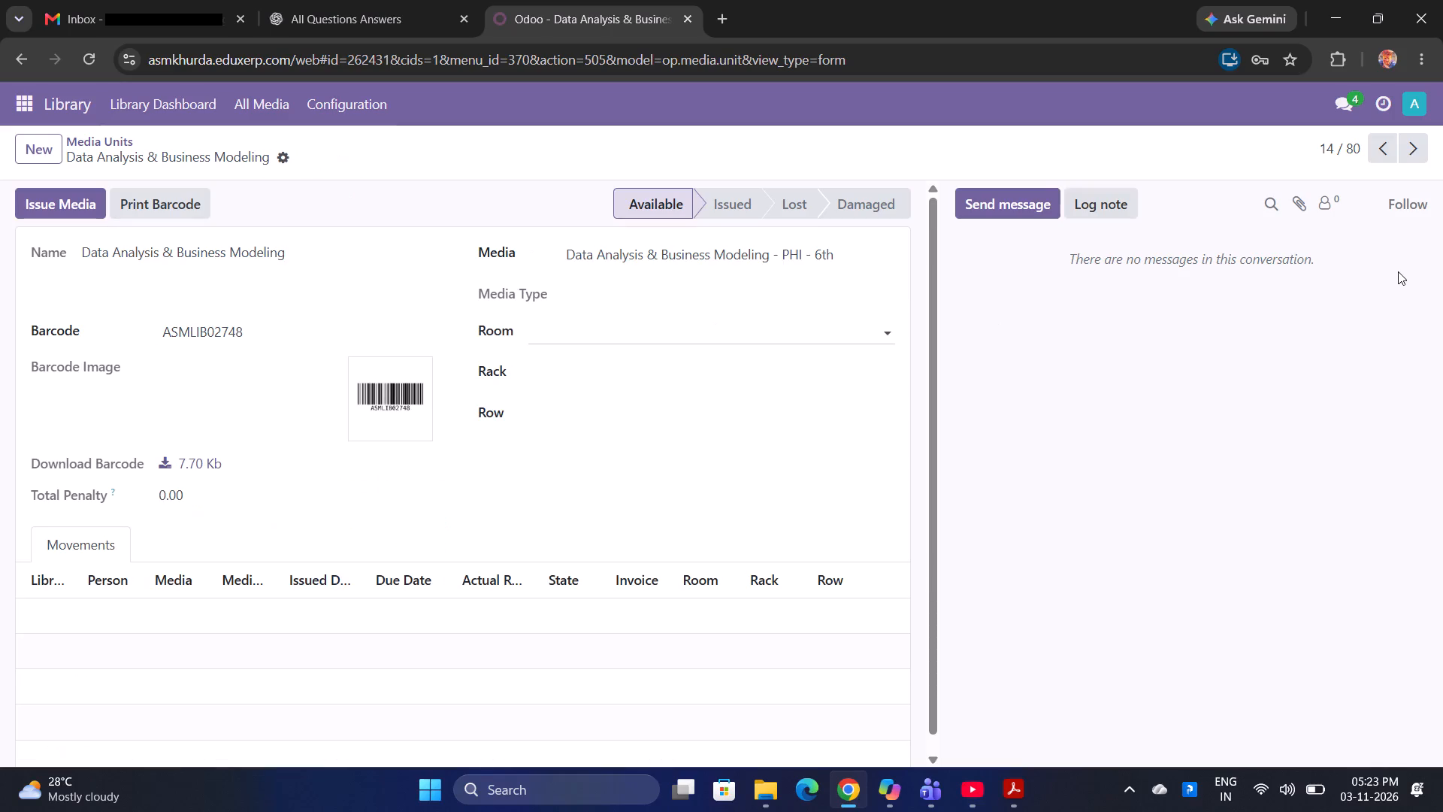
# Regenerate the barcode image of the third Data Analysis & Business Modeling unit by saving barcode ASMLIB0275, followed by ASMLIB02750.
pyautogui.click(1408, 143)
pyautogui.click(377, 332)
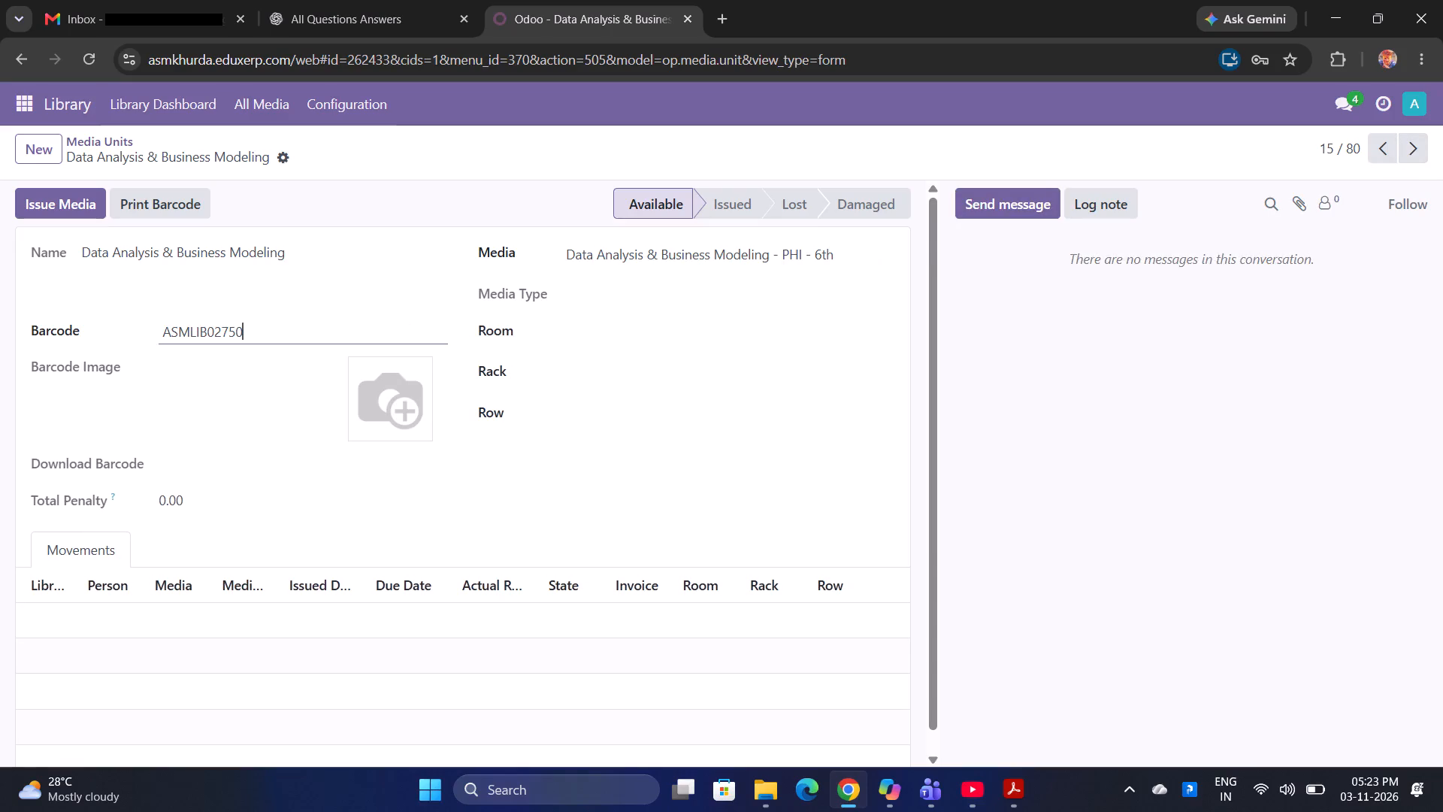
pyautogui.press('BackSpace')
pyautogui.click(313, 155)
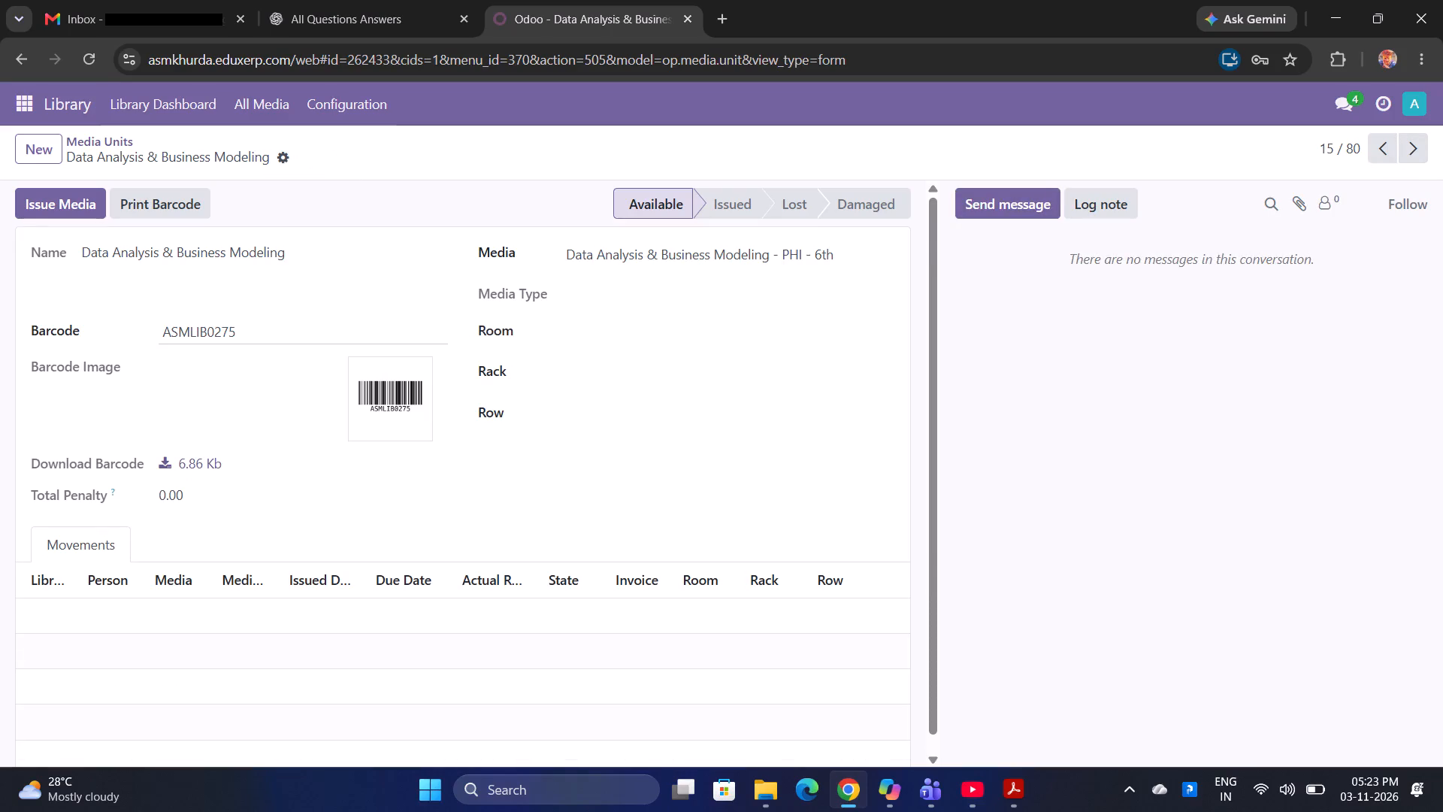
pyautogui.click(286, 331)
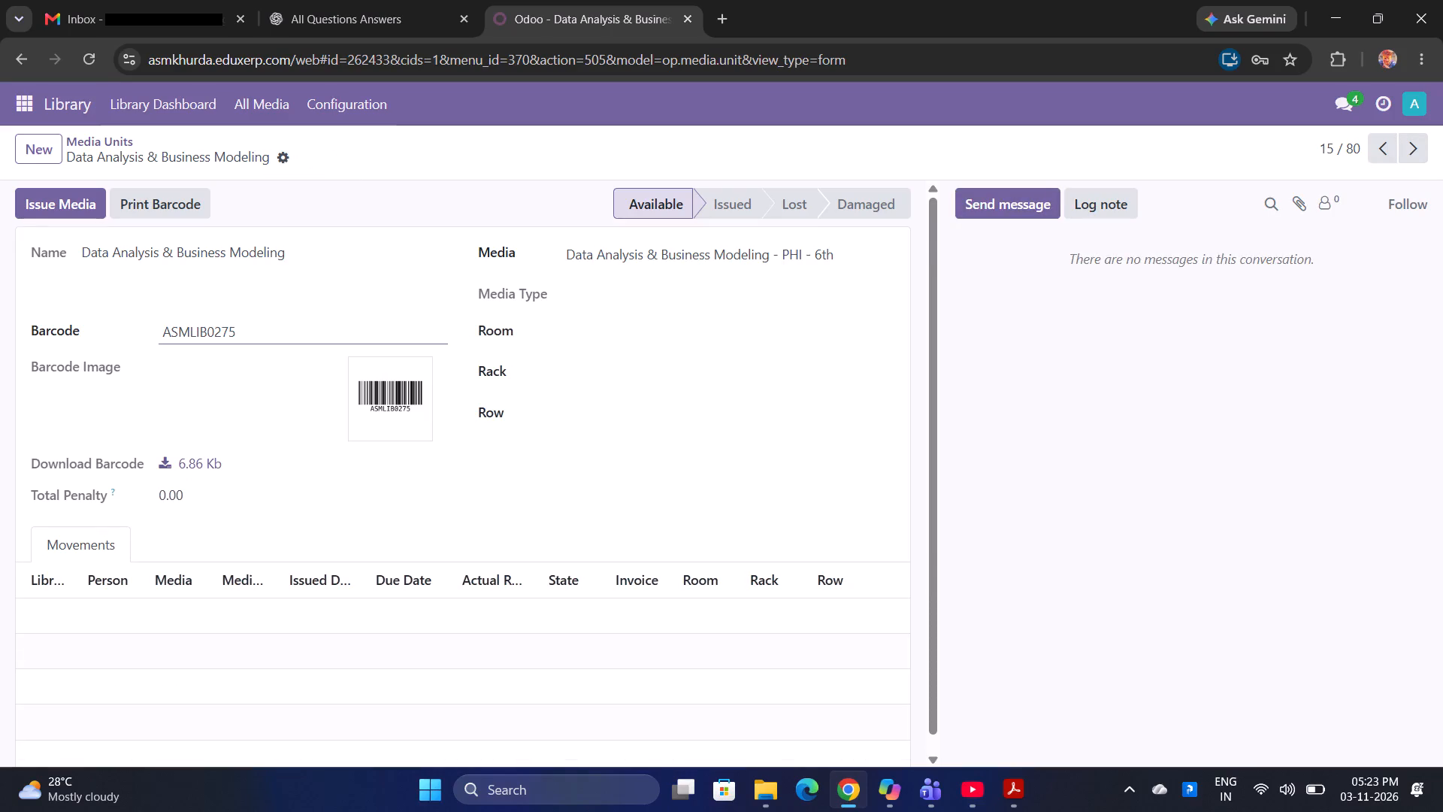
pyautogui.press('0')
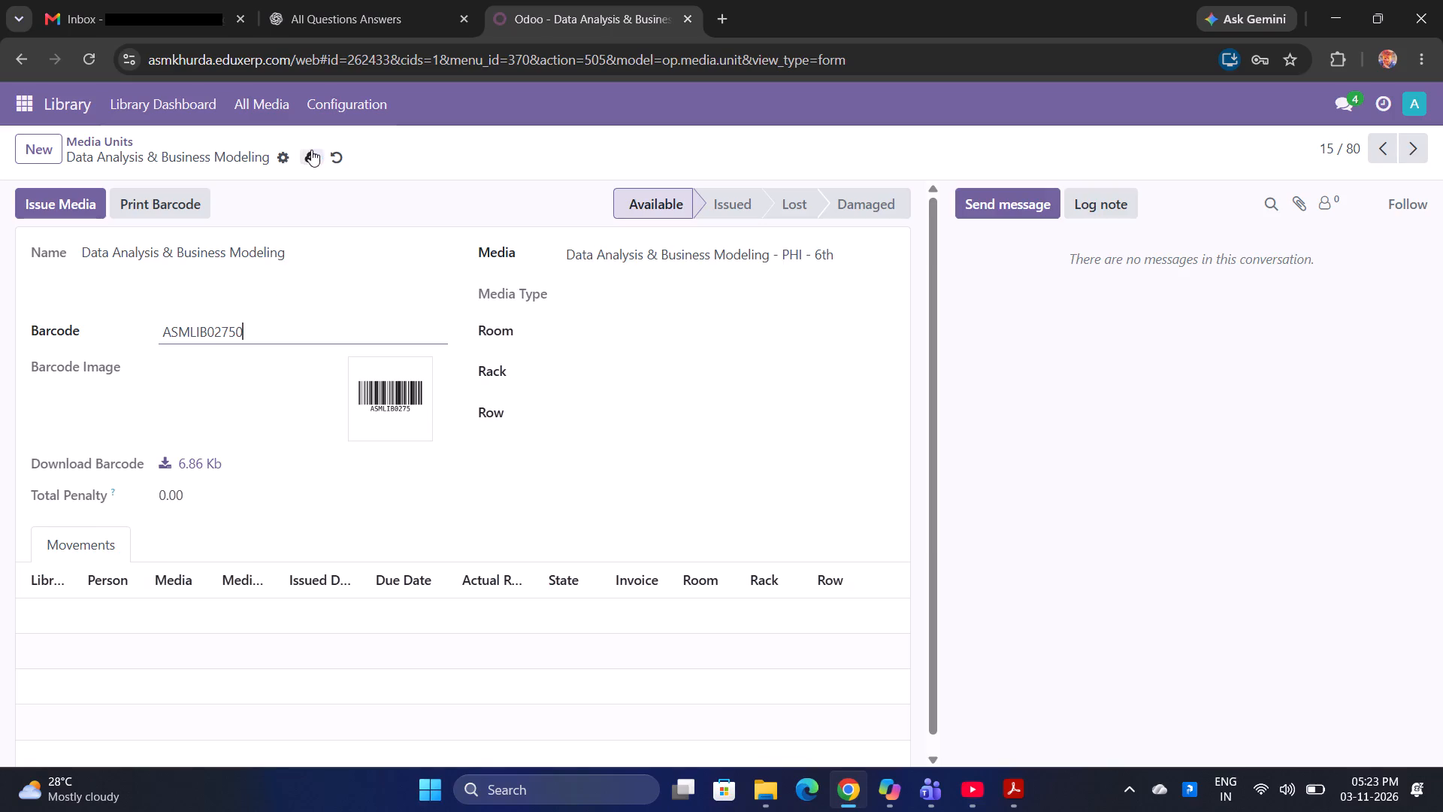
pyautogui.click(311, 150)
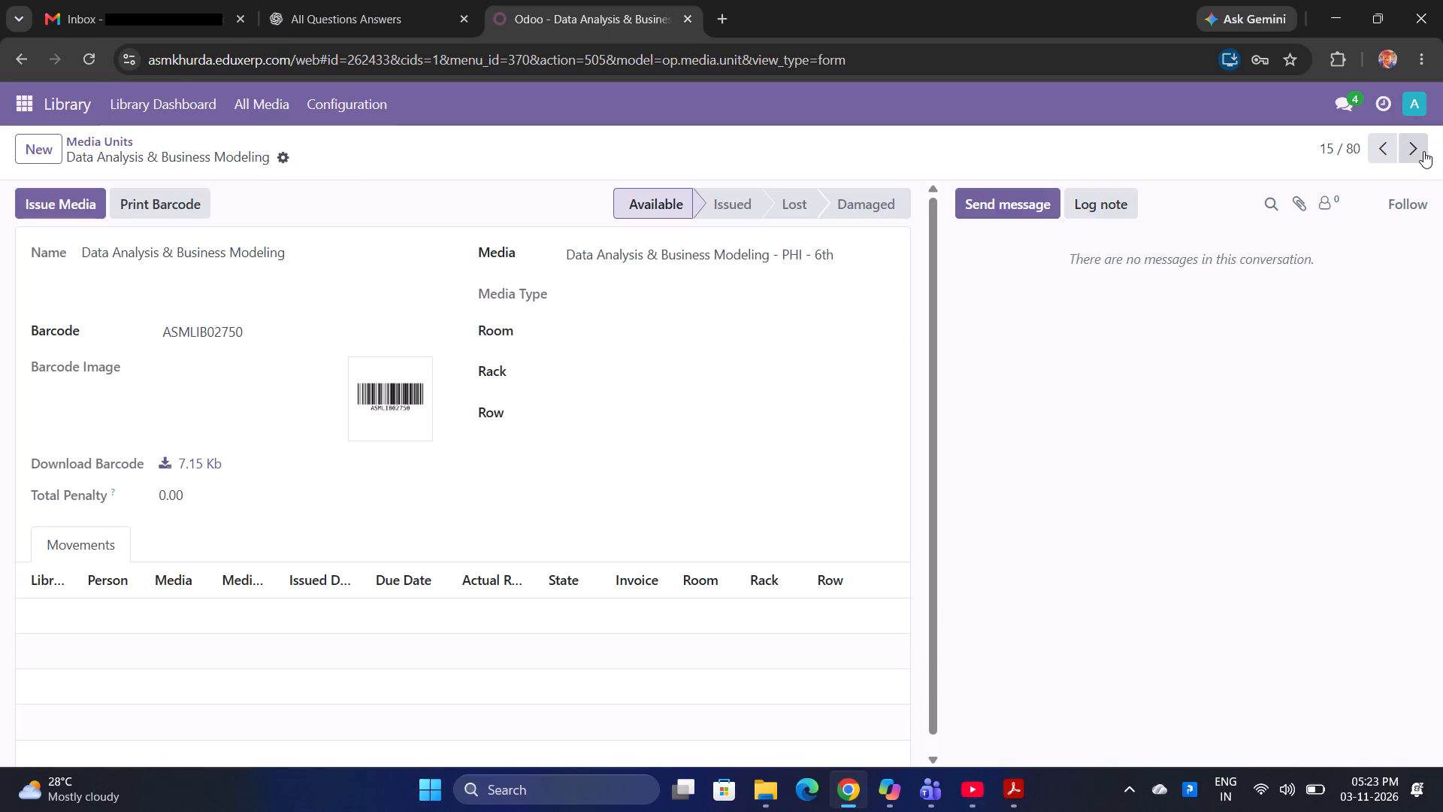
# Regenerate the barcode image of the fourth Data Analysis & Business Modeling unit by saving barcode ASMLIB0274, followed by ASMLIB02749.
pyautogui.click(1423, 151)
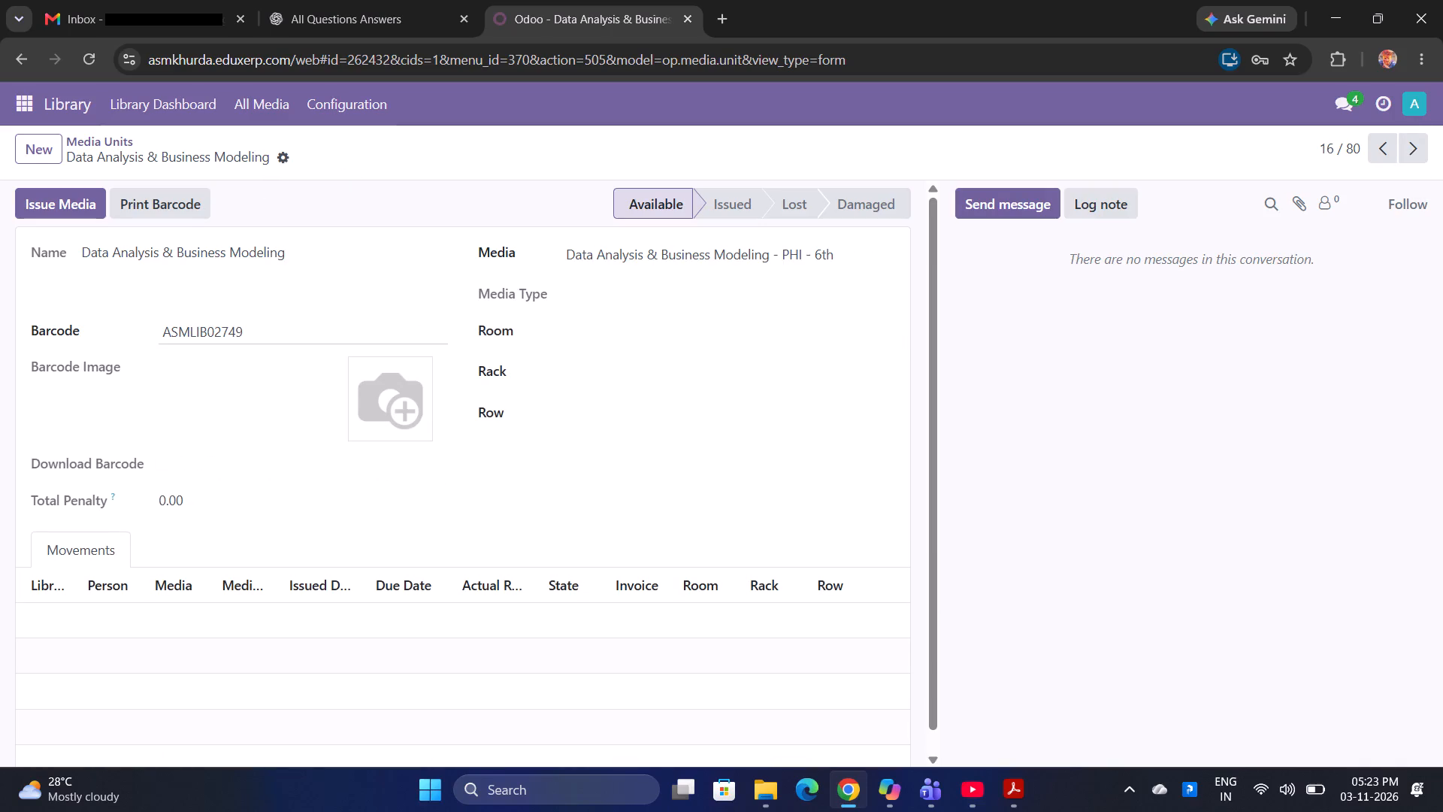
pyautogui.click(311, 323)
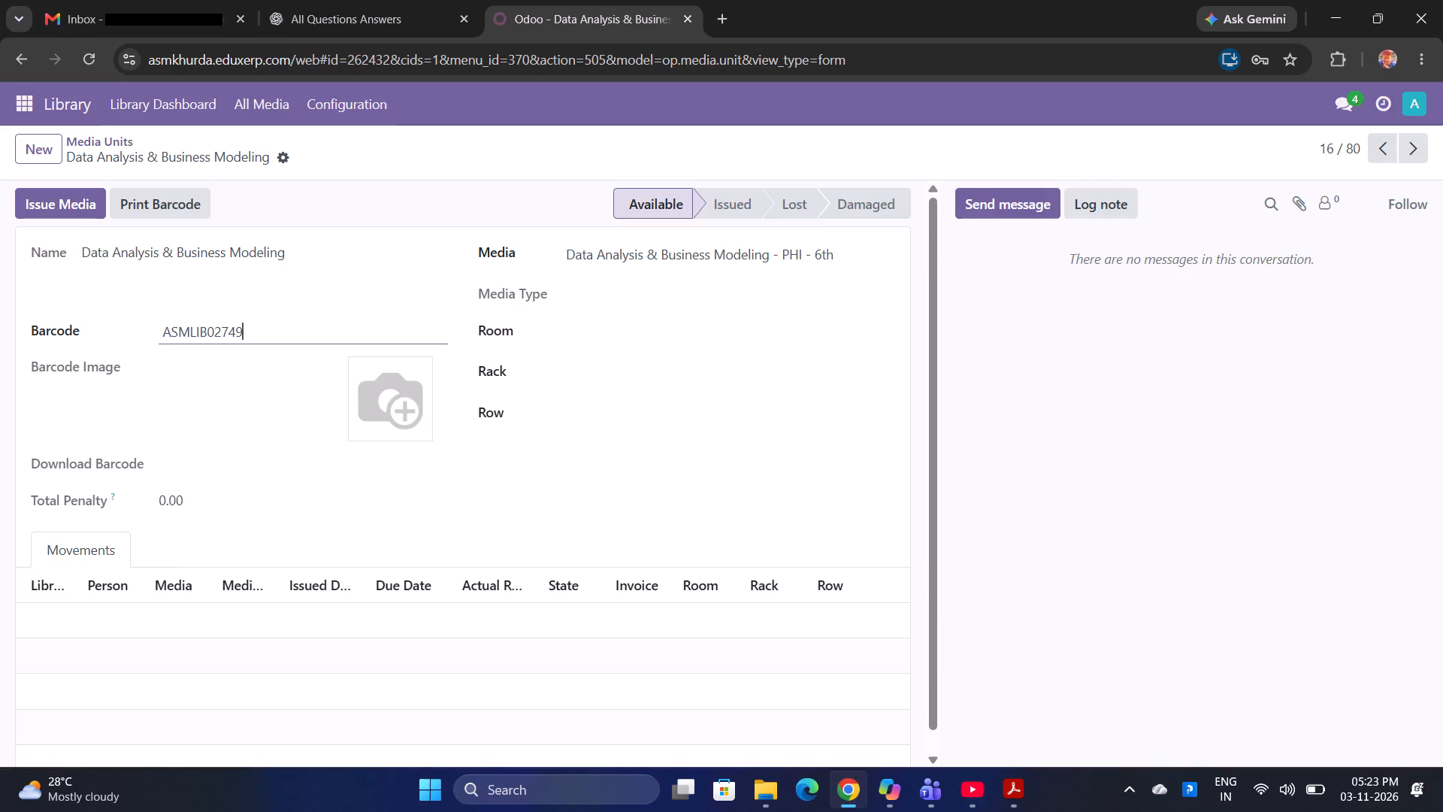
pyautogui.press('BackSpace')
pyautogui.click(310, 157)
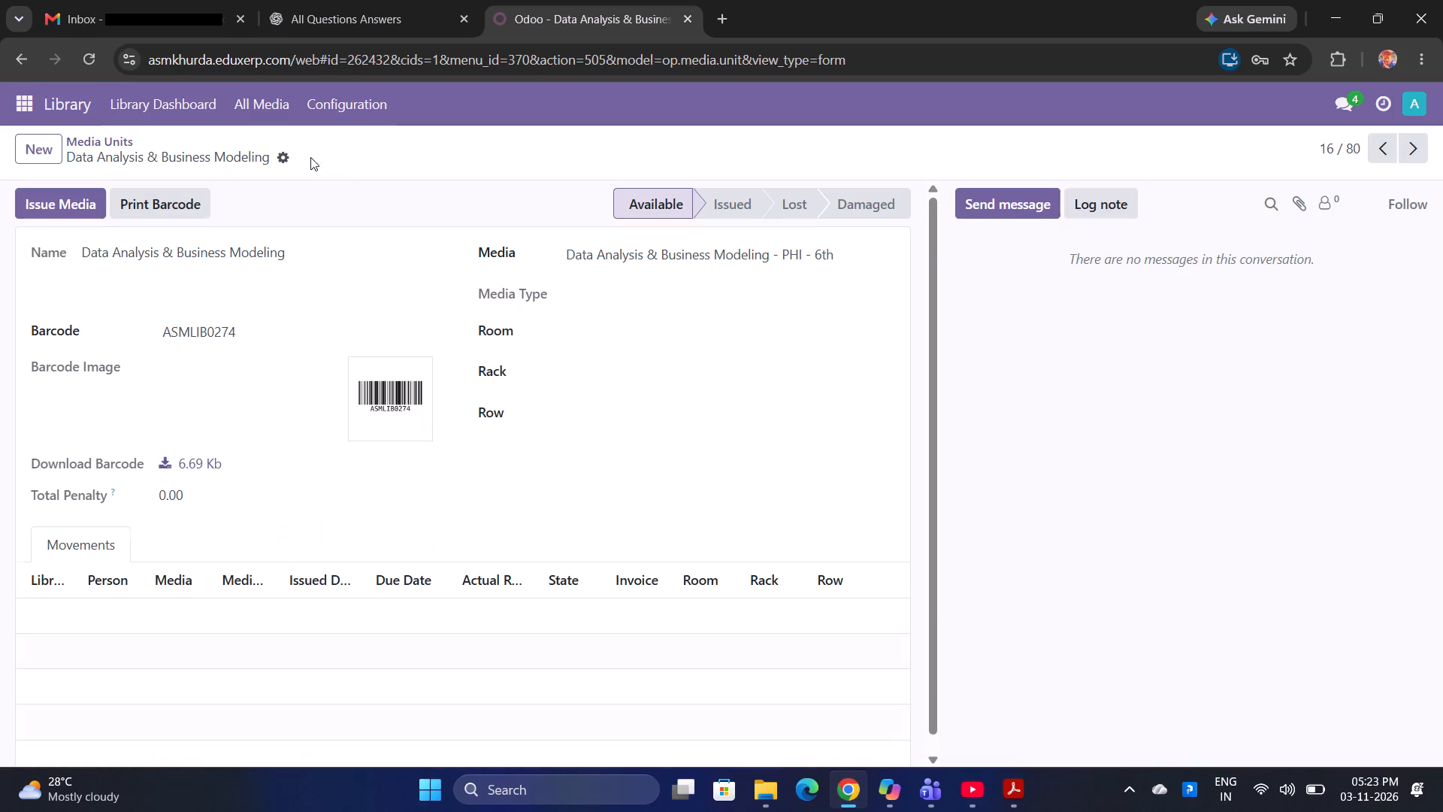
pyautogui.click(289, 338)
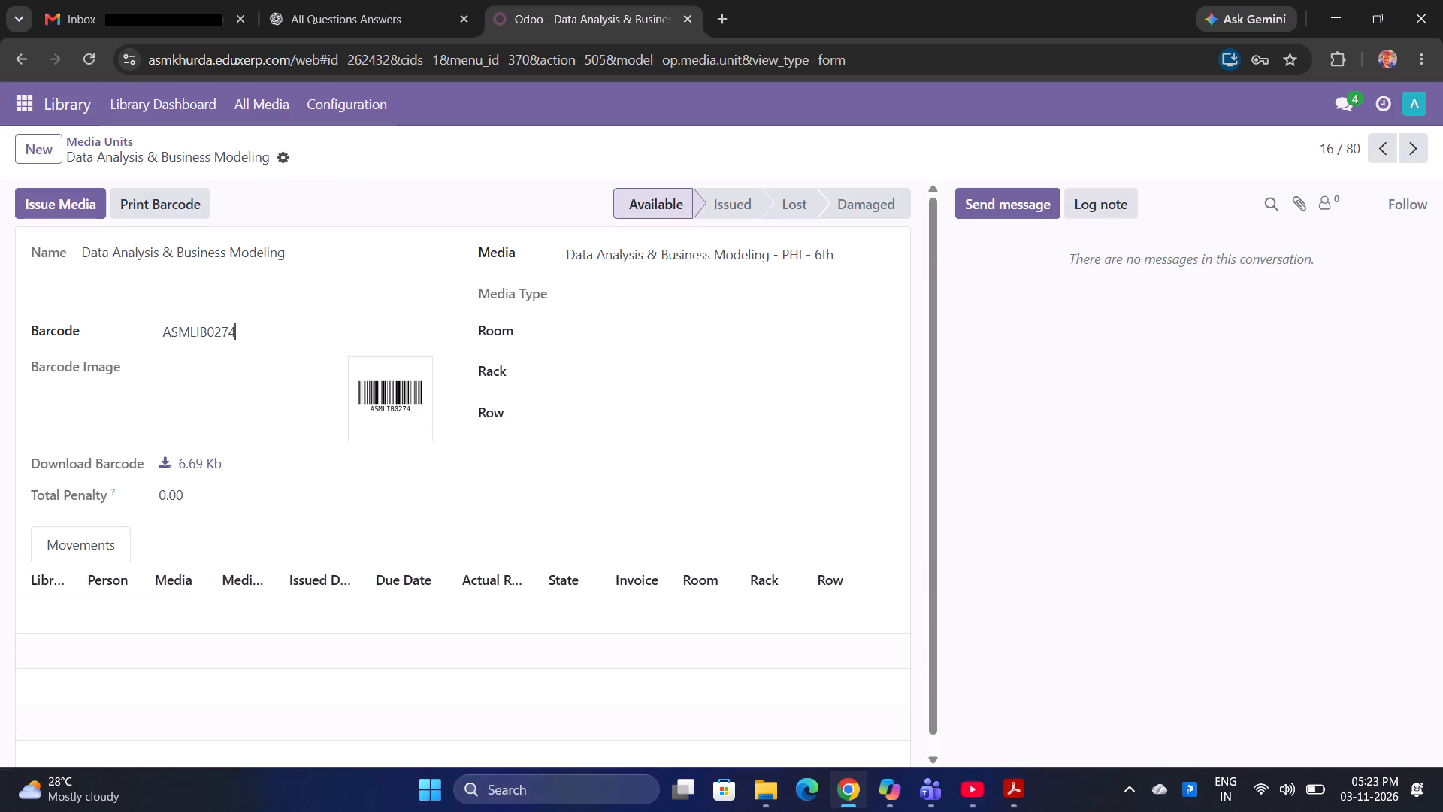
pyautogui.press('9')
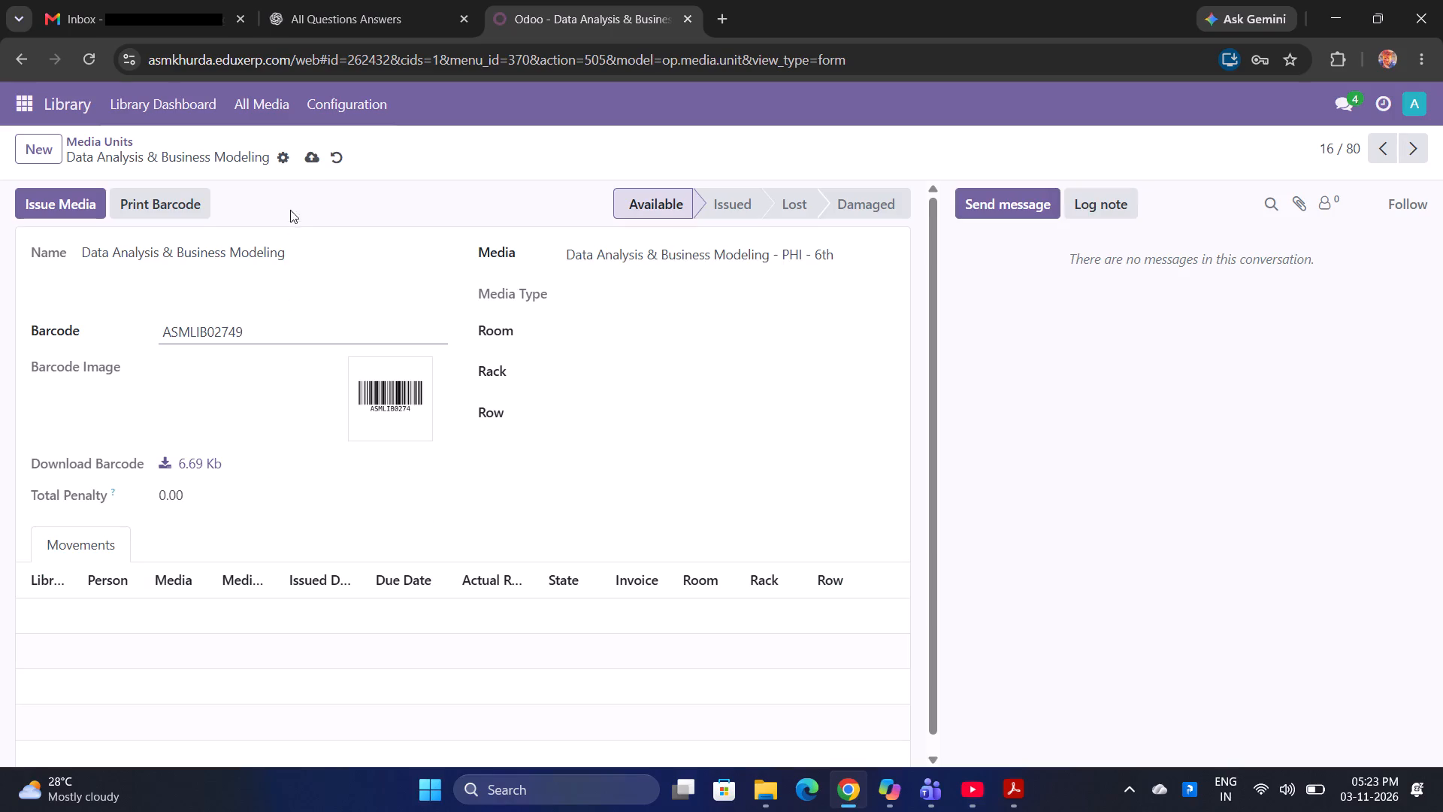
pyautogui.click(307, 156)
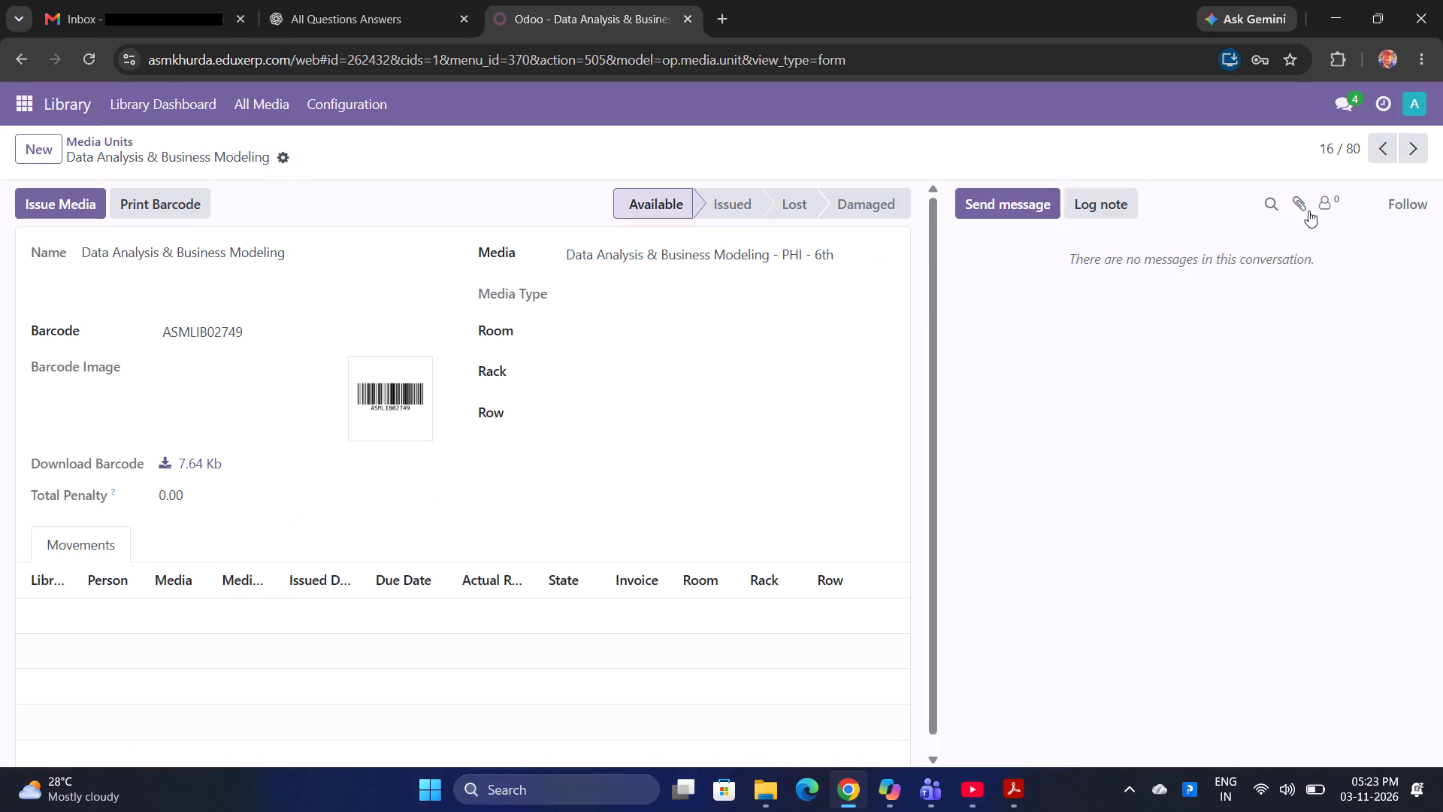
# Regenerate the barcode image of the fifth Data Analysis & Business Modeling unit by saving barcode ASMLIB0274, followed by ASMLIB02744.
pyautogui.click(1423, 140)
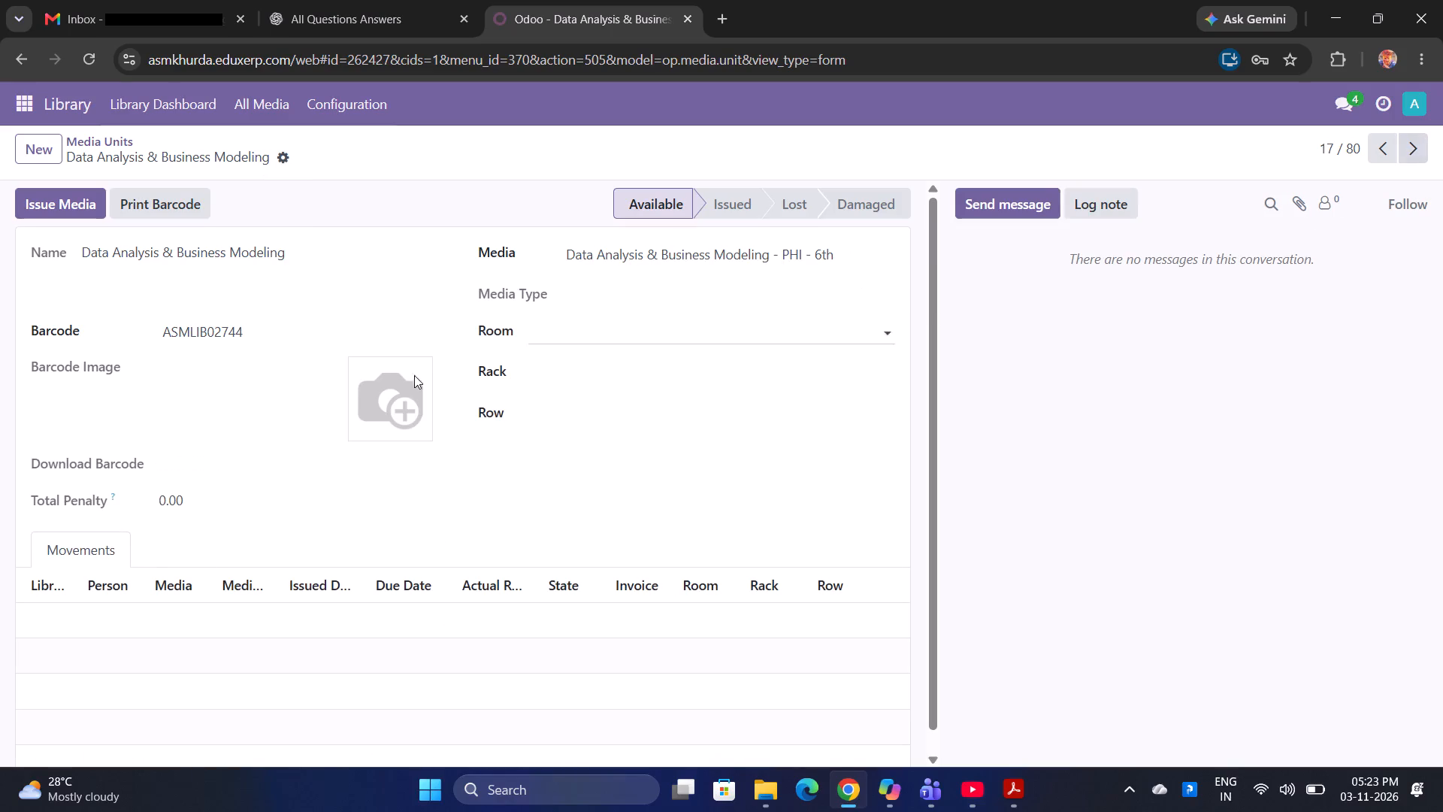
pyautogui.click(324, 344)
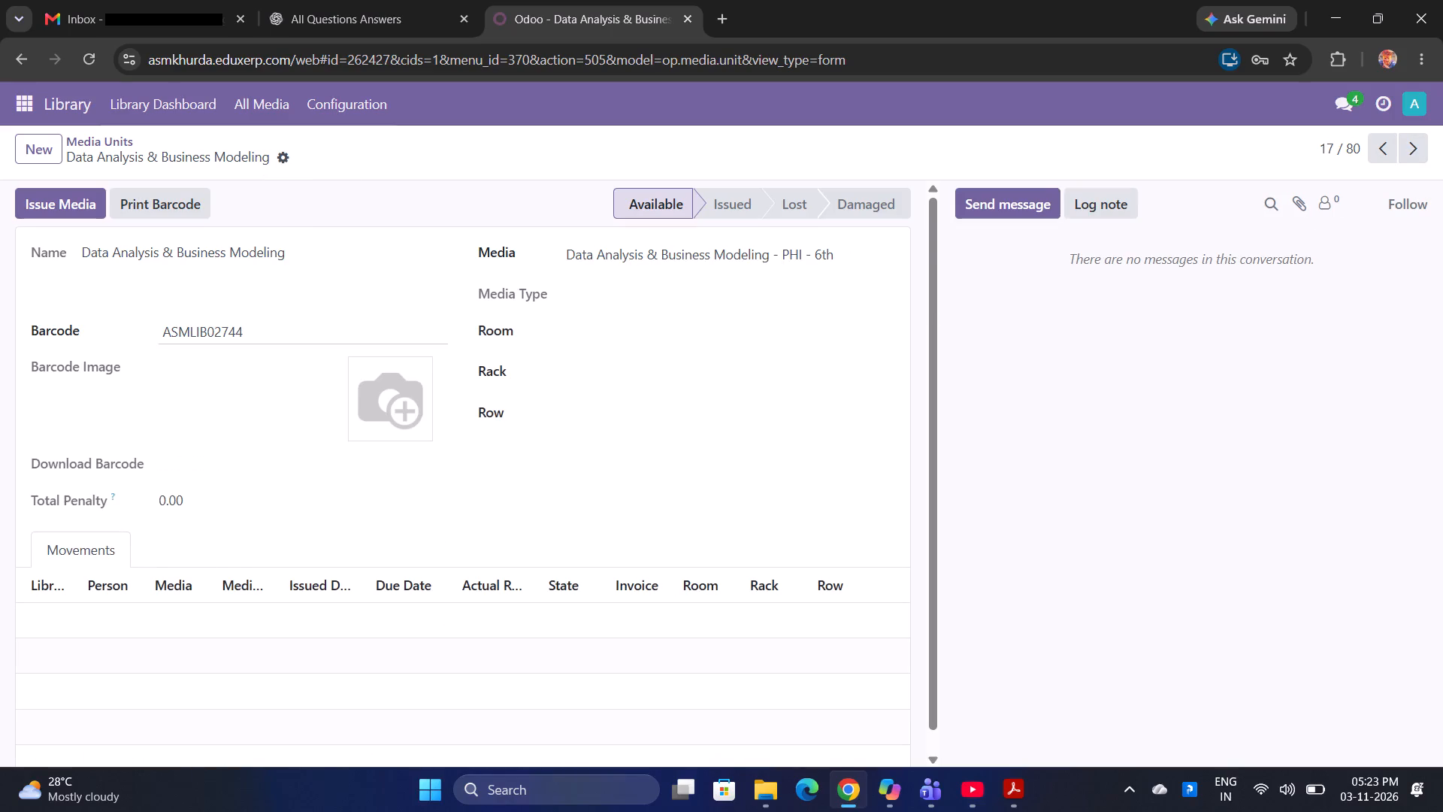
pyautogui.click(328, 329)
pyautogui.press('BackSpace')
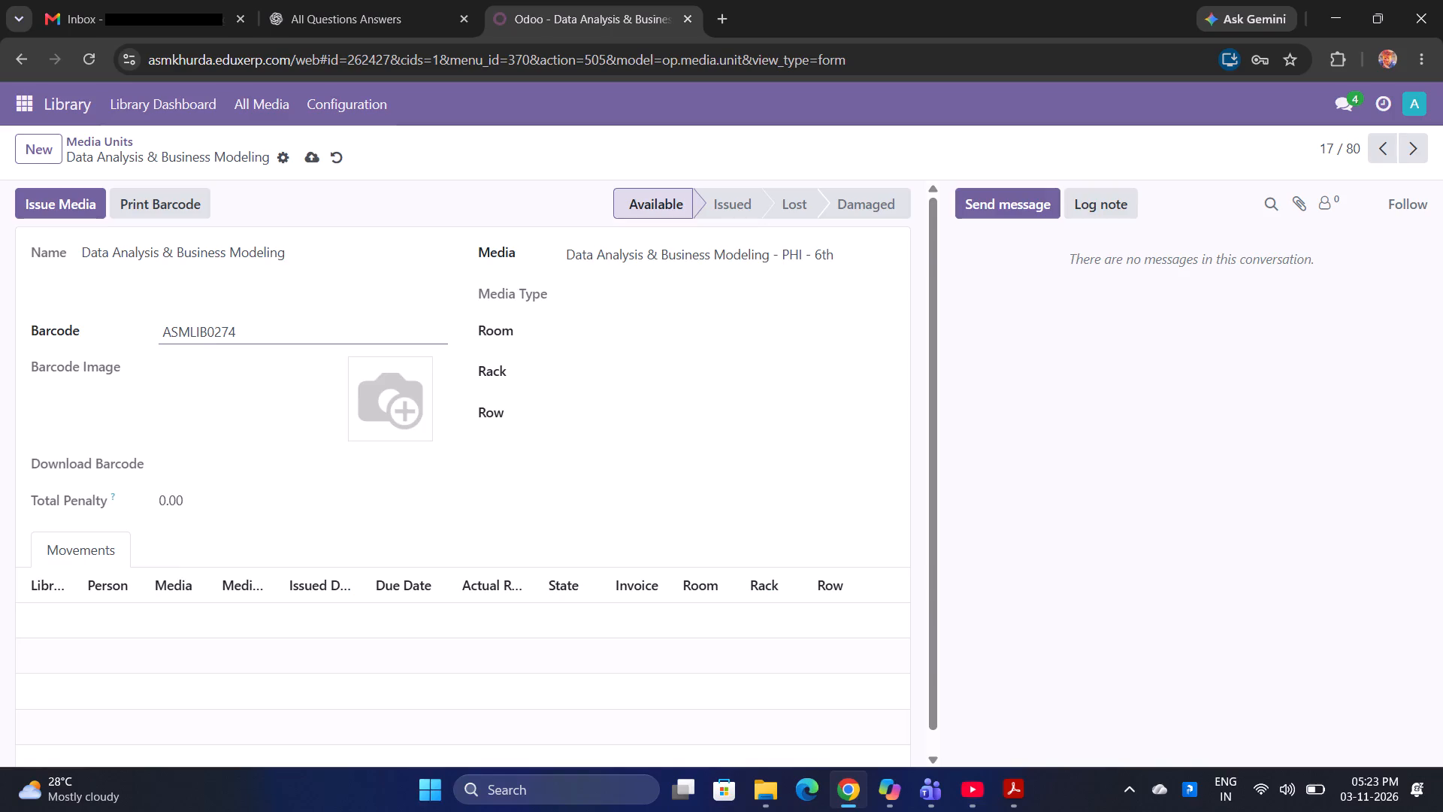
pyautogui.click(312, 155)
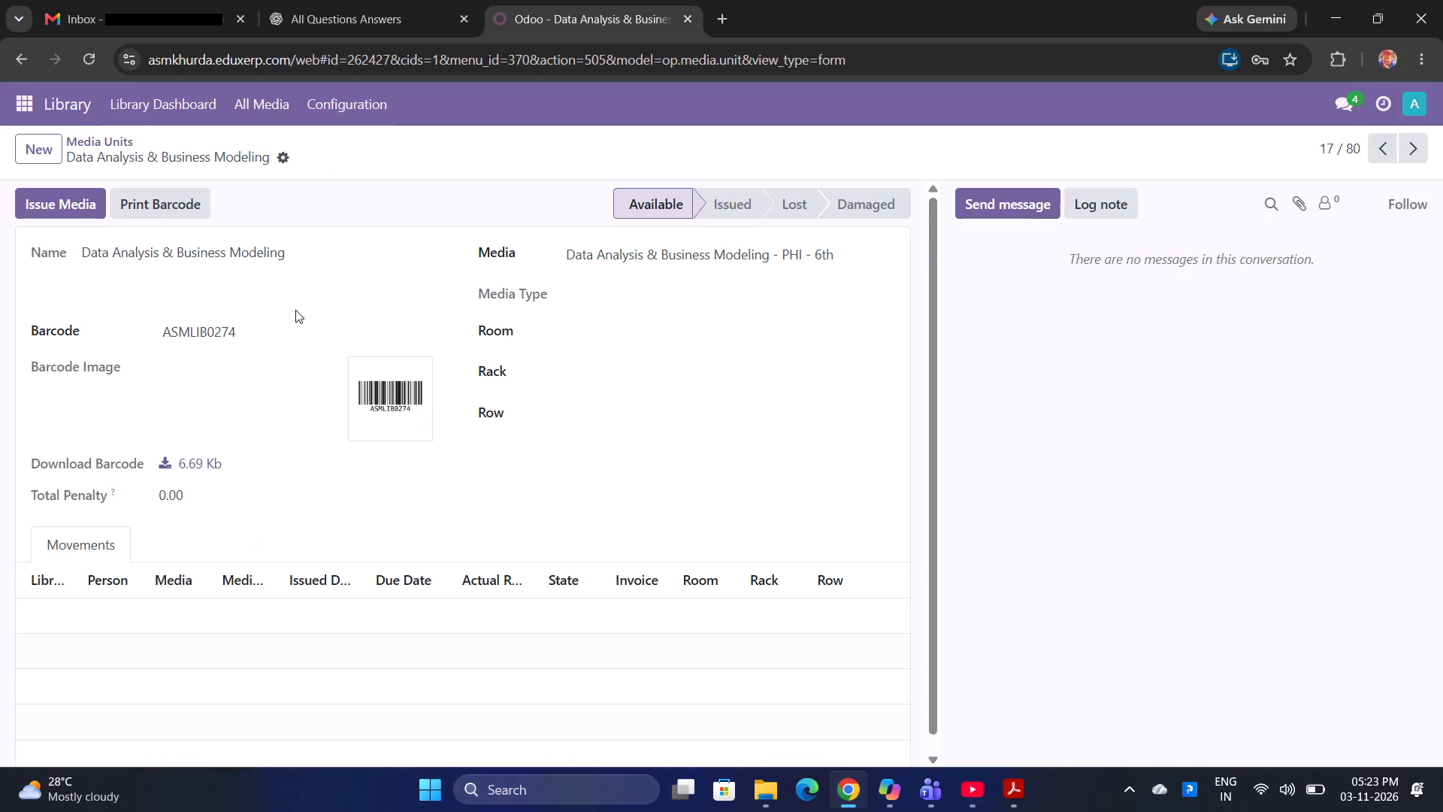
pyautogui.click(295, 336)
pyautogui.press('4')
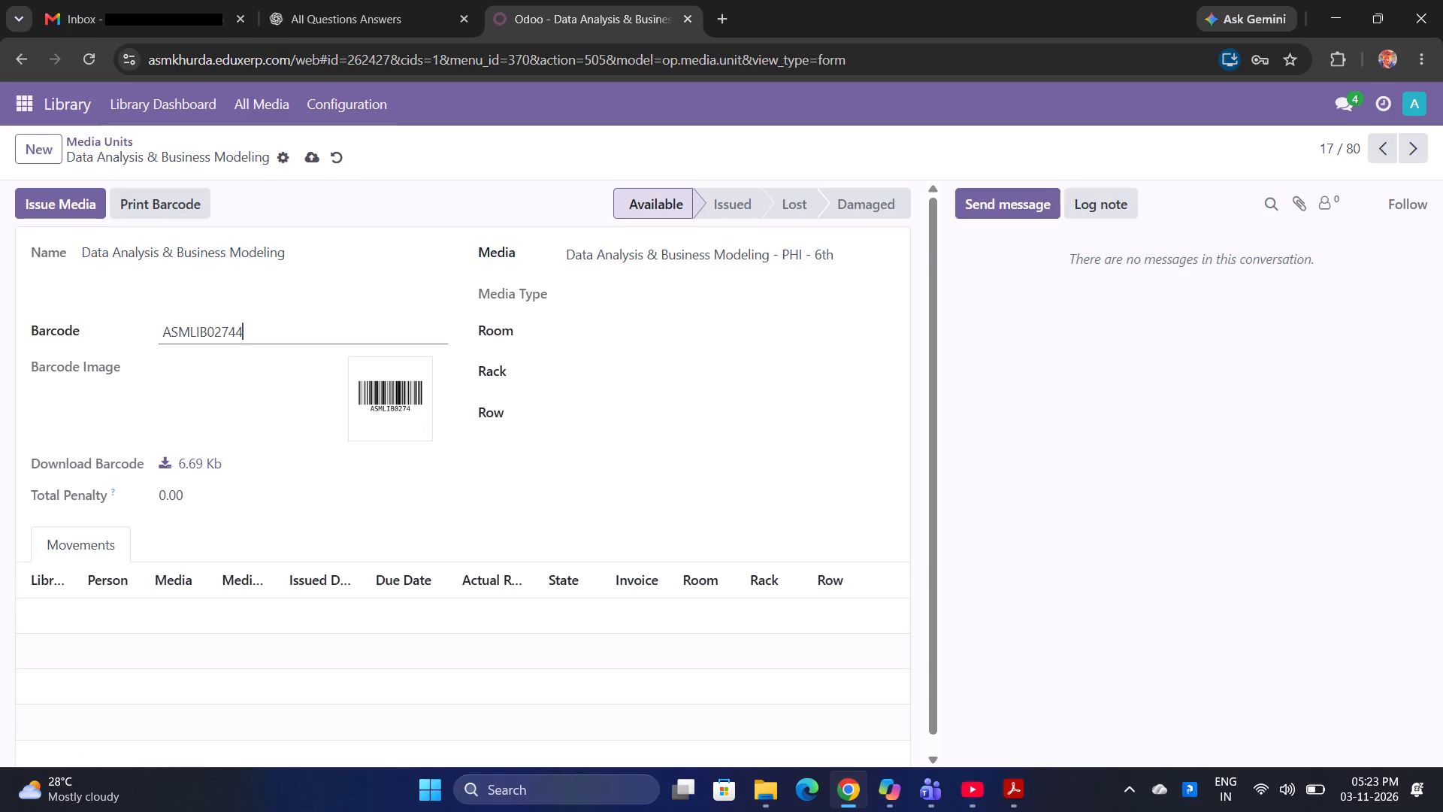
pyautogui.click(310, 163)
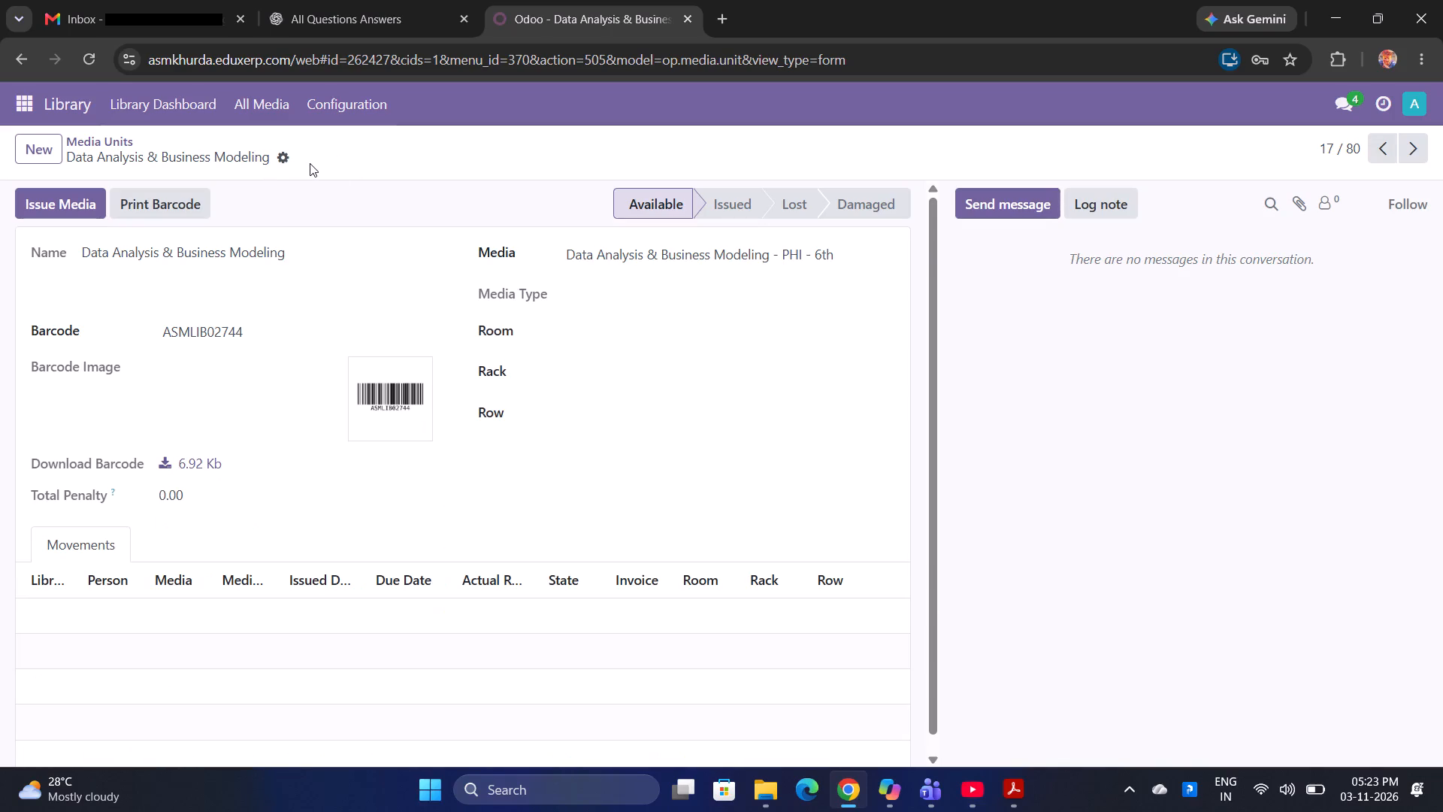
# Regenerate the barcode image of the sixth Data Analysis & Business Modeling unit by saving barcode ASMLIB0274, followed by ASMLIB02745.
pyautogui.click(1413, 141)
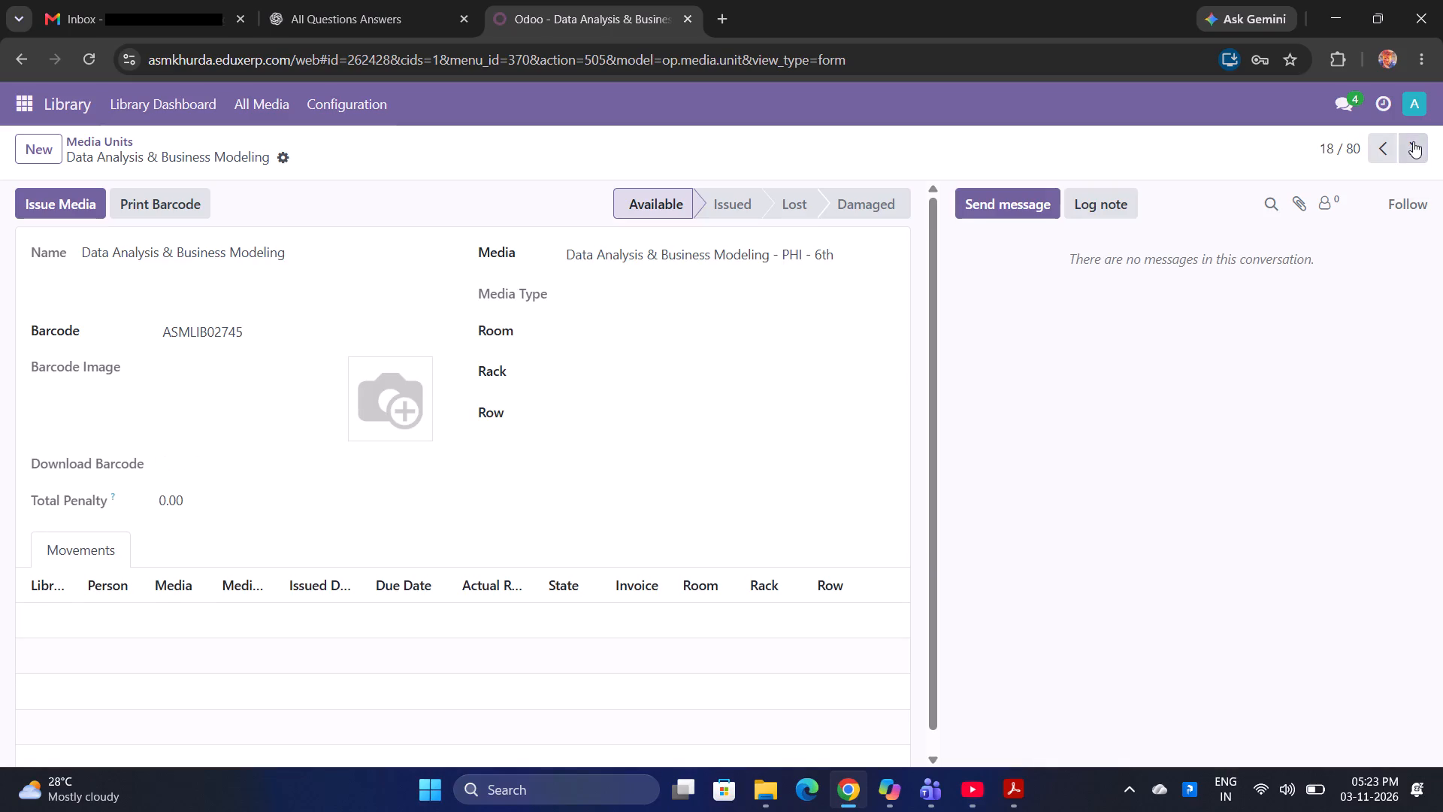
pyautogui.click(302, 336)
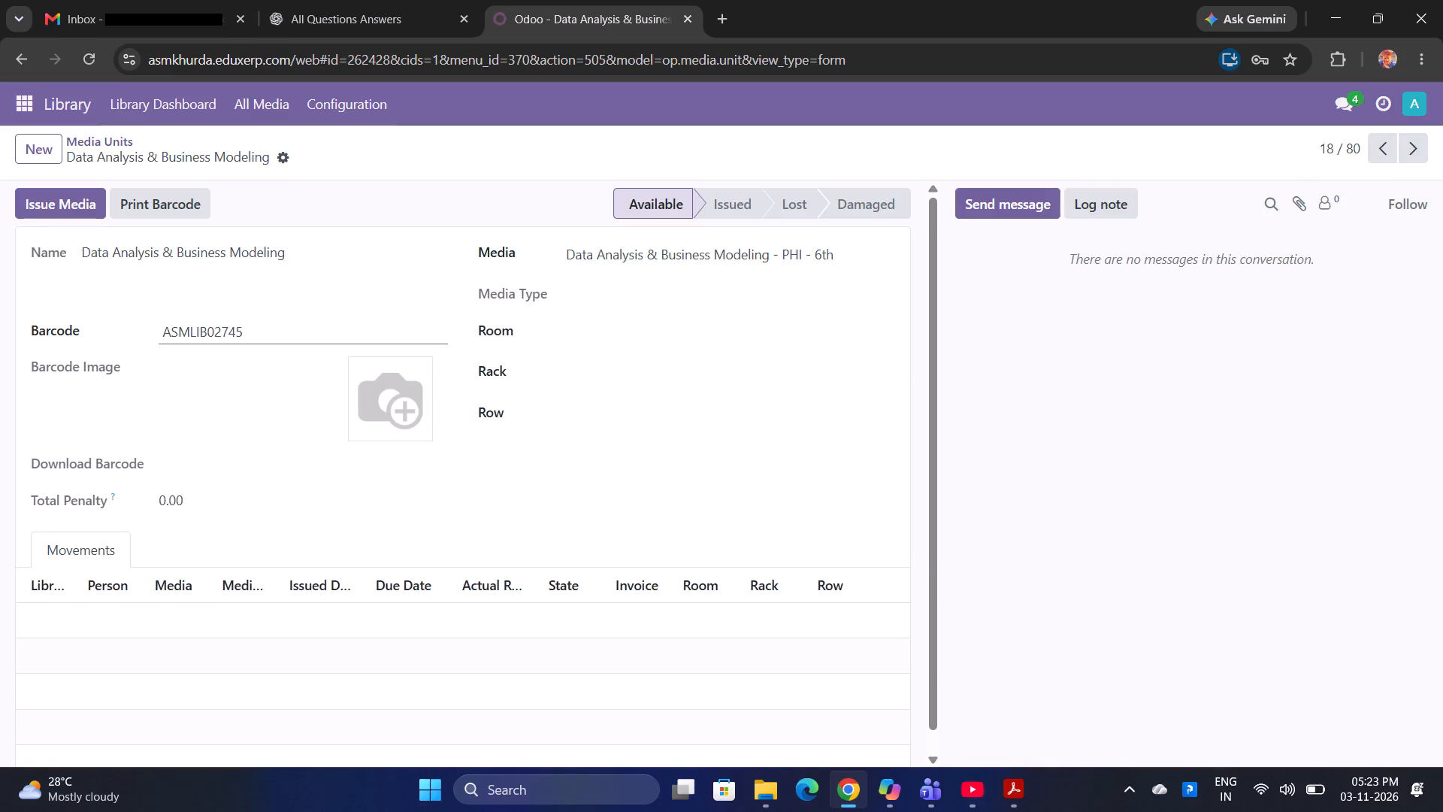
pyautogui.press('BackSpace')
pyautogui.click(312, 154)
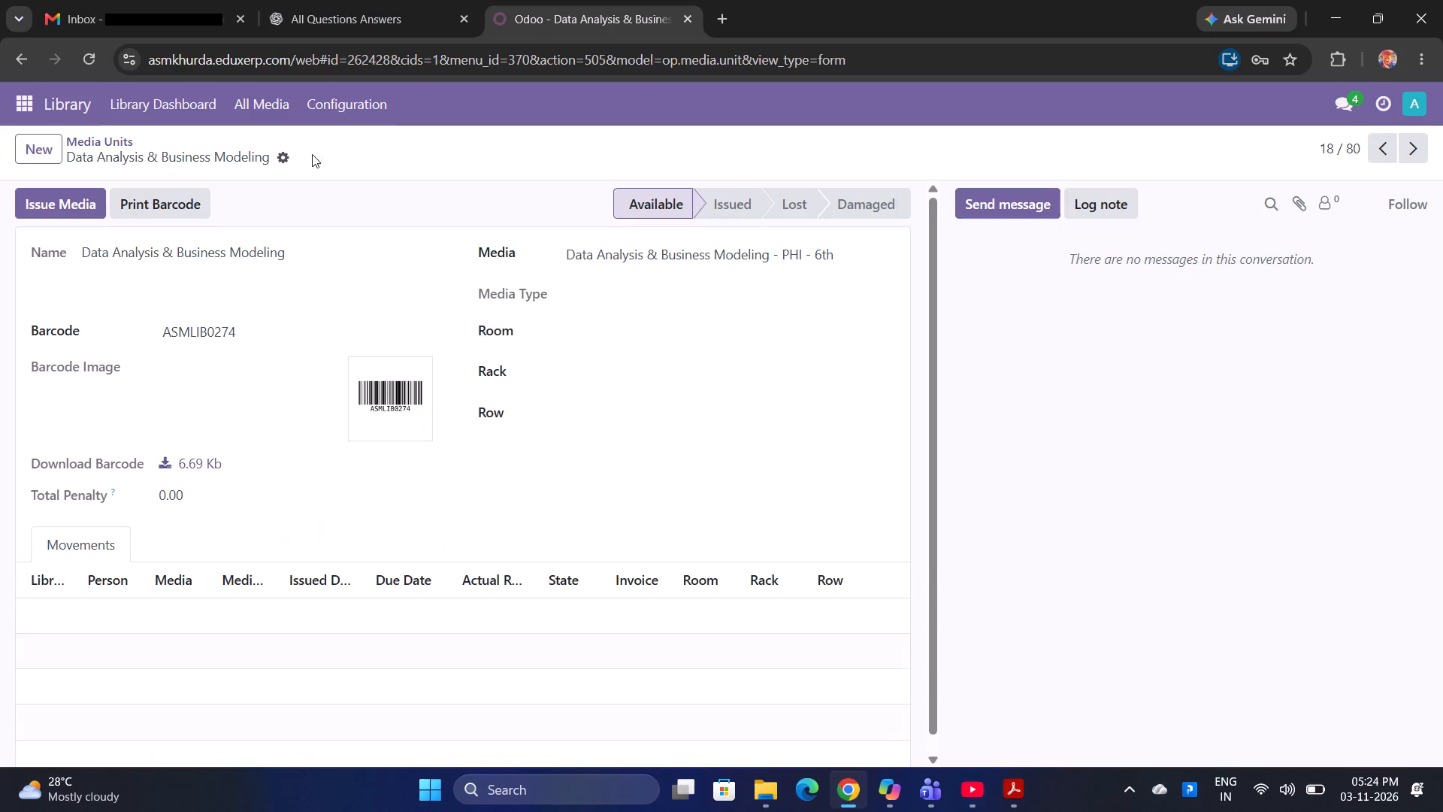
pyautogui.click(271, 330)
pyautogui.press('5')
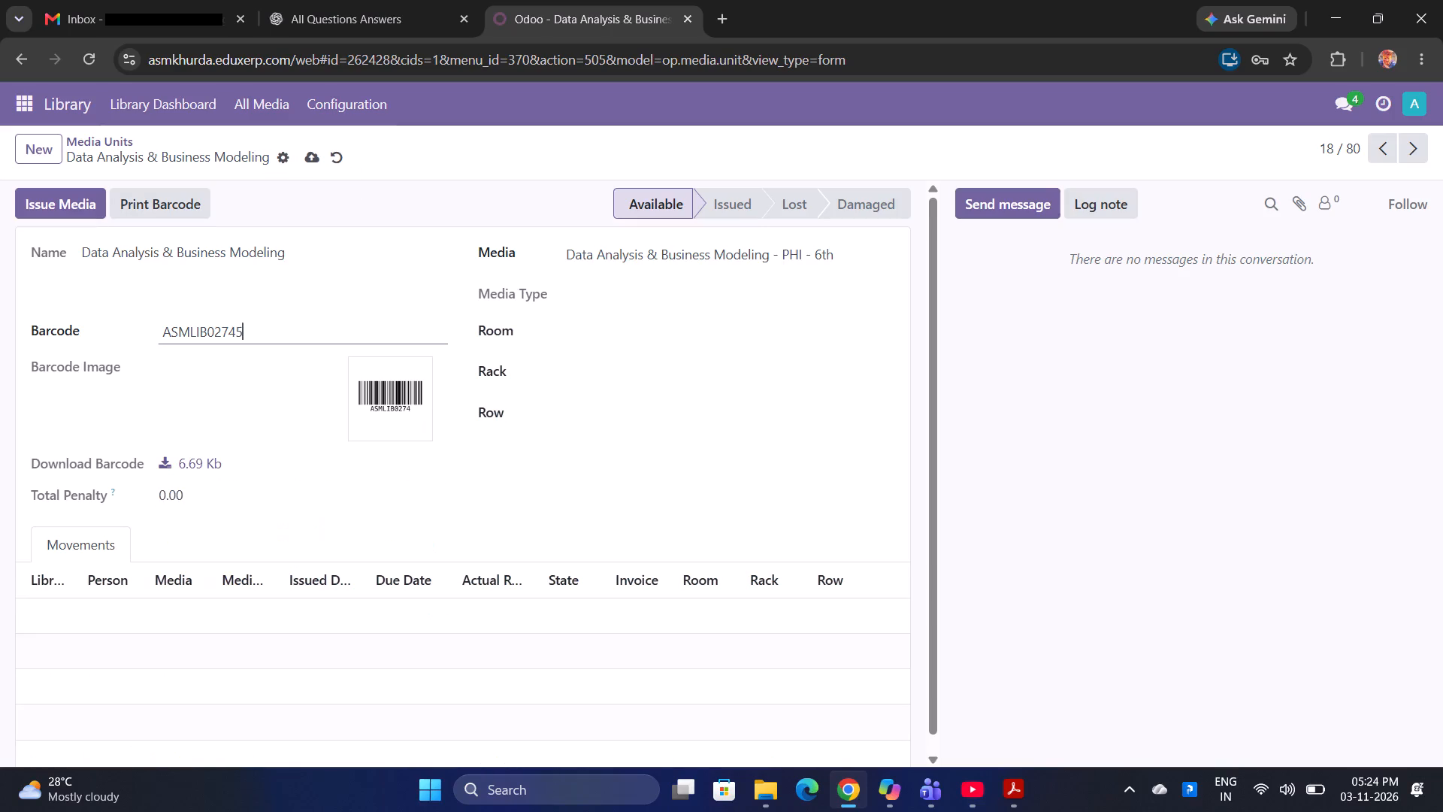
pyautogui.click(310, 153)
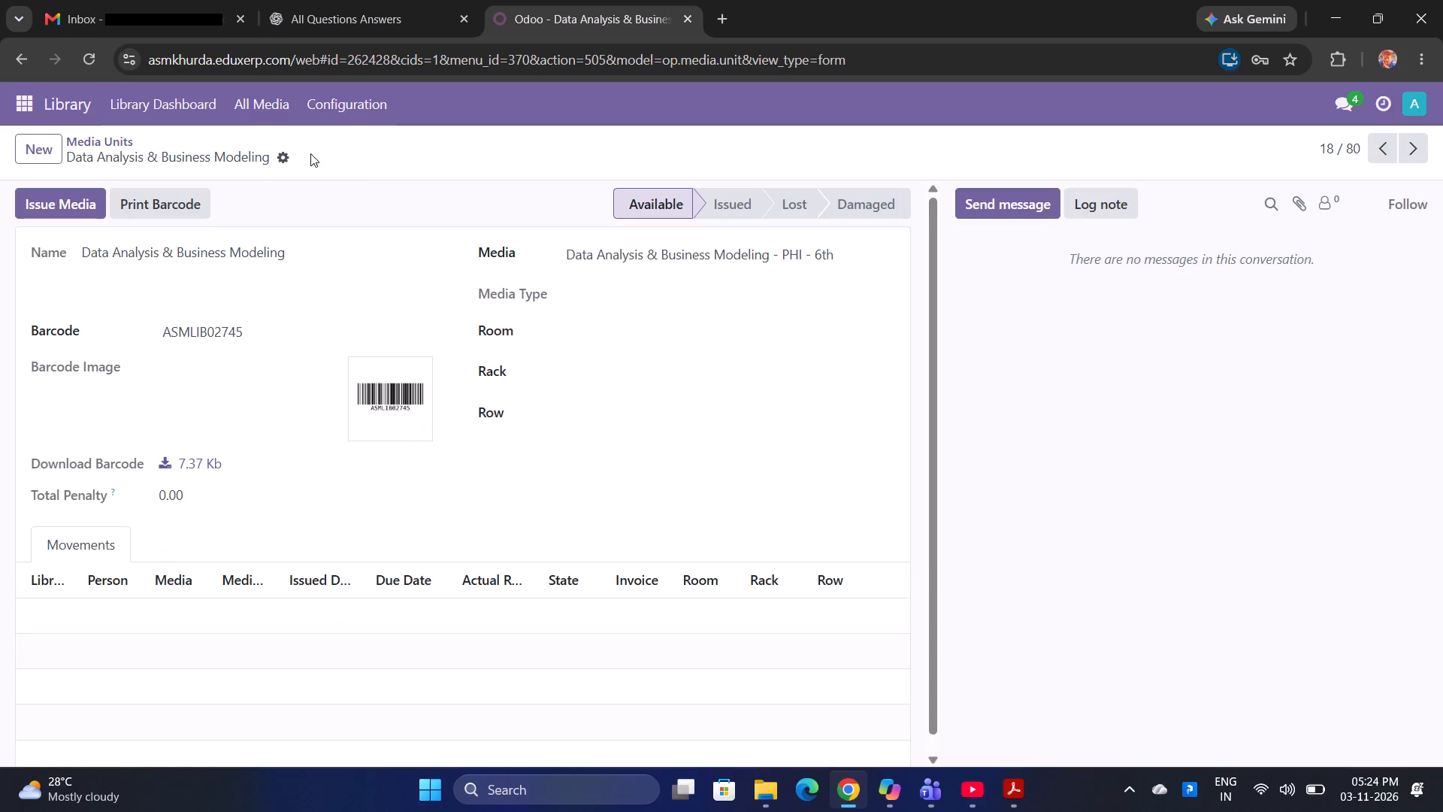
# Regenerate the barcode image of the seventh Data Analysis & Business Modeling unit by saving barcode ASMLIB0274, followed by ASMLIB02746.
pyautogui.click(1408, 141)
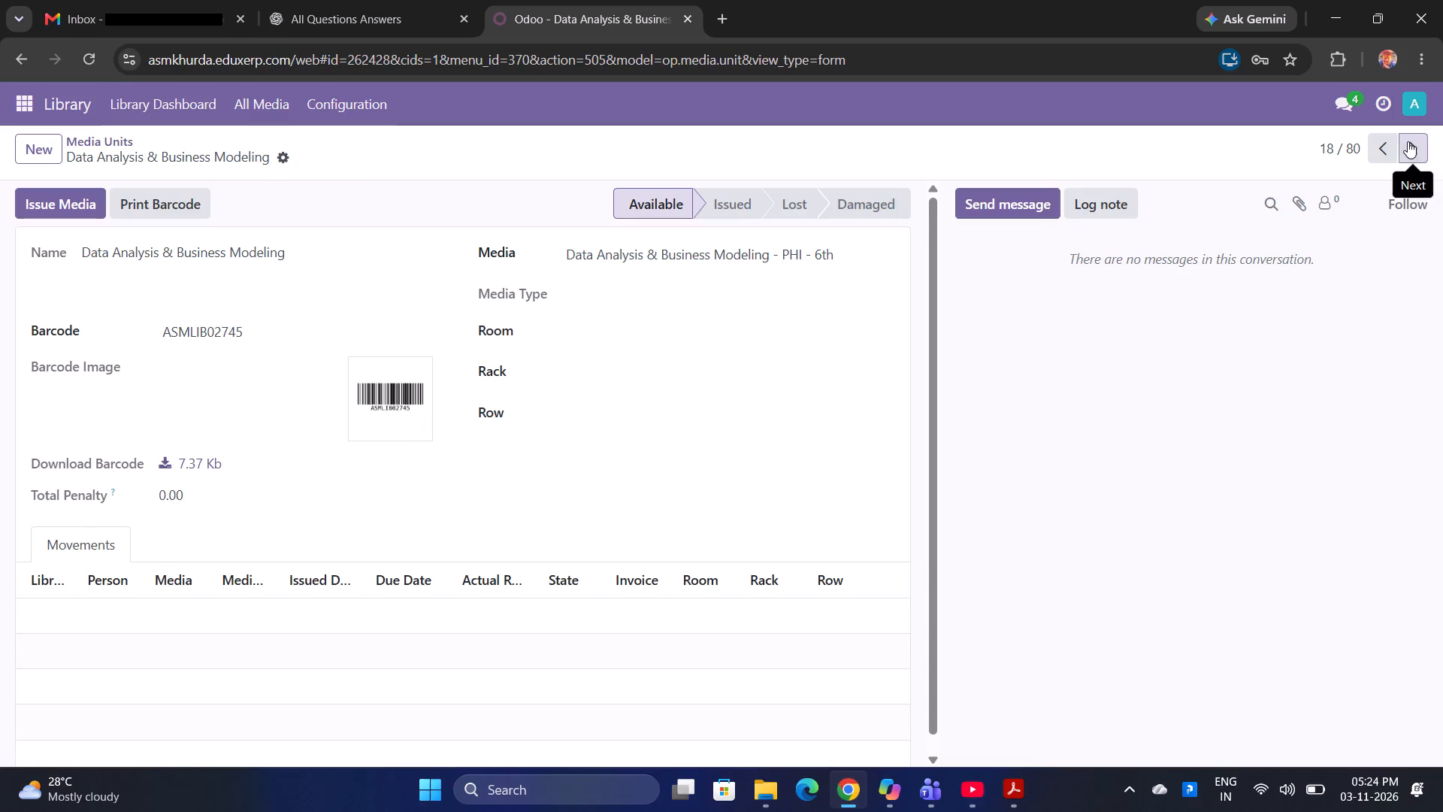
pyautogui.click(335, 341)
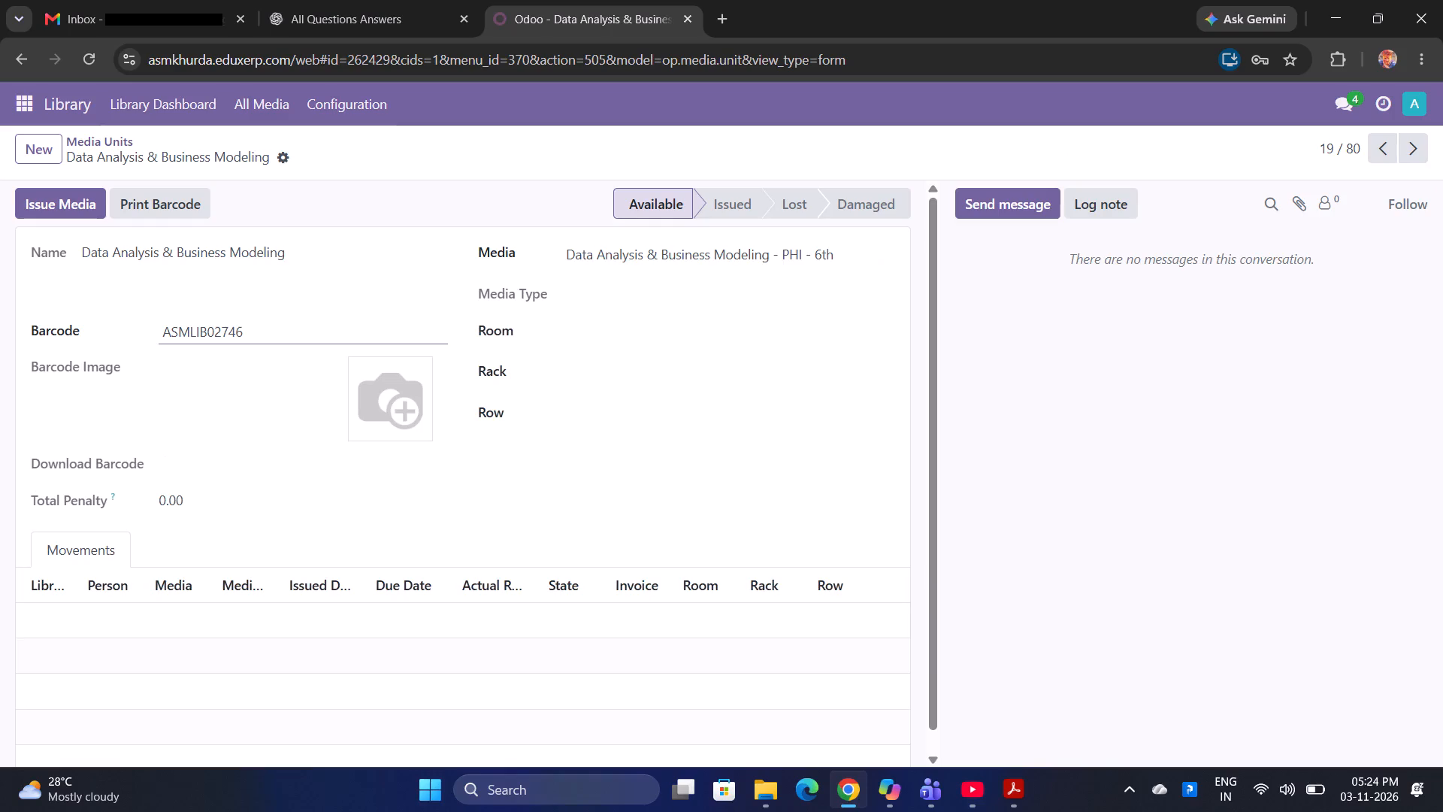
pyautogui.press('BackSpace')
pyautogui.click(311, 155)
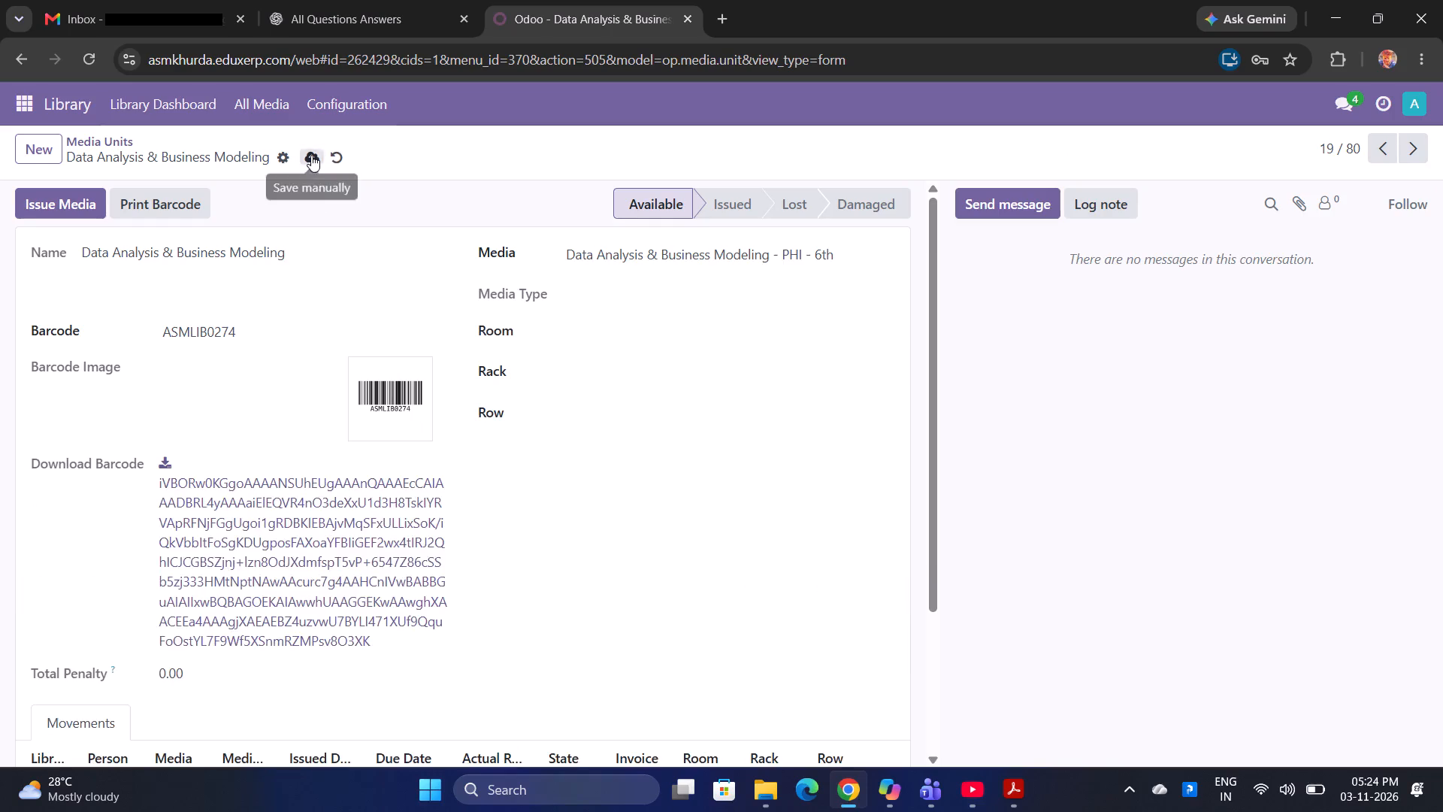
pyautogui.click(272, 334)
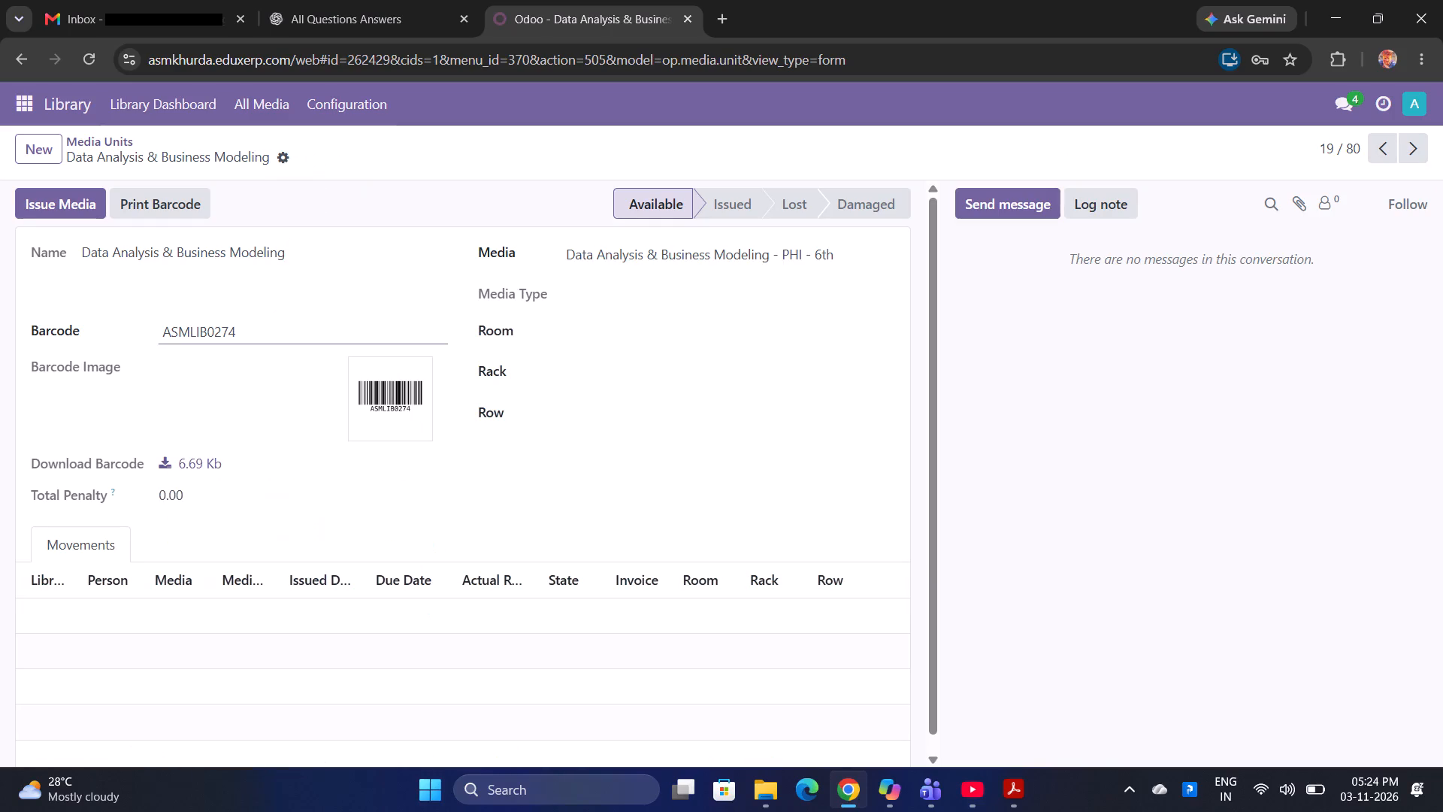
pyautogui.press('6')
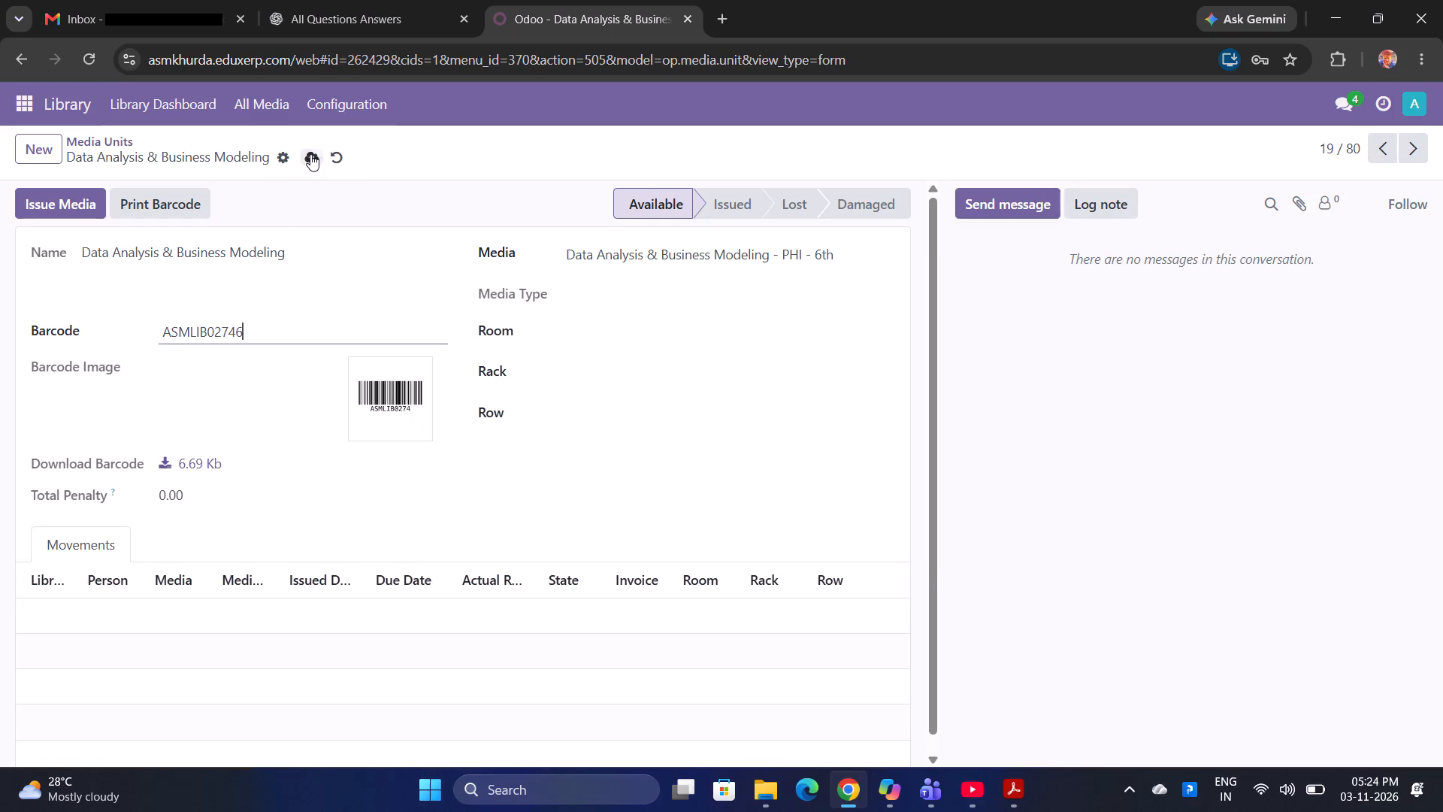
pyautogui.click(310, 154)
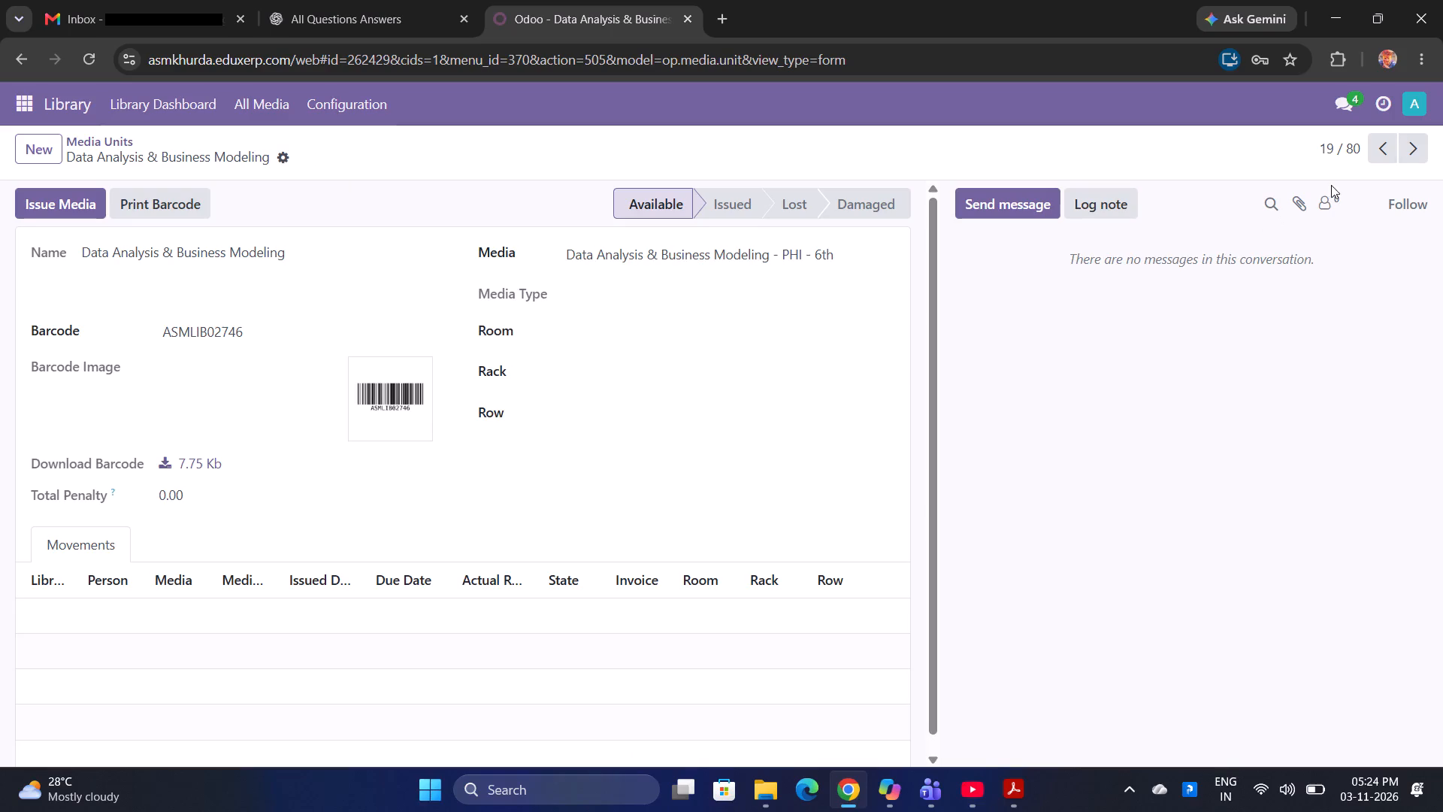
# Regenerate the barcode image of the eighth Data Analysis & Business Modeling unit by saving barcode ASMLIB0275, followed by ASMLIB02752.
pyautogui.click(1412, 143)
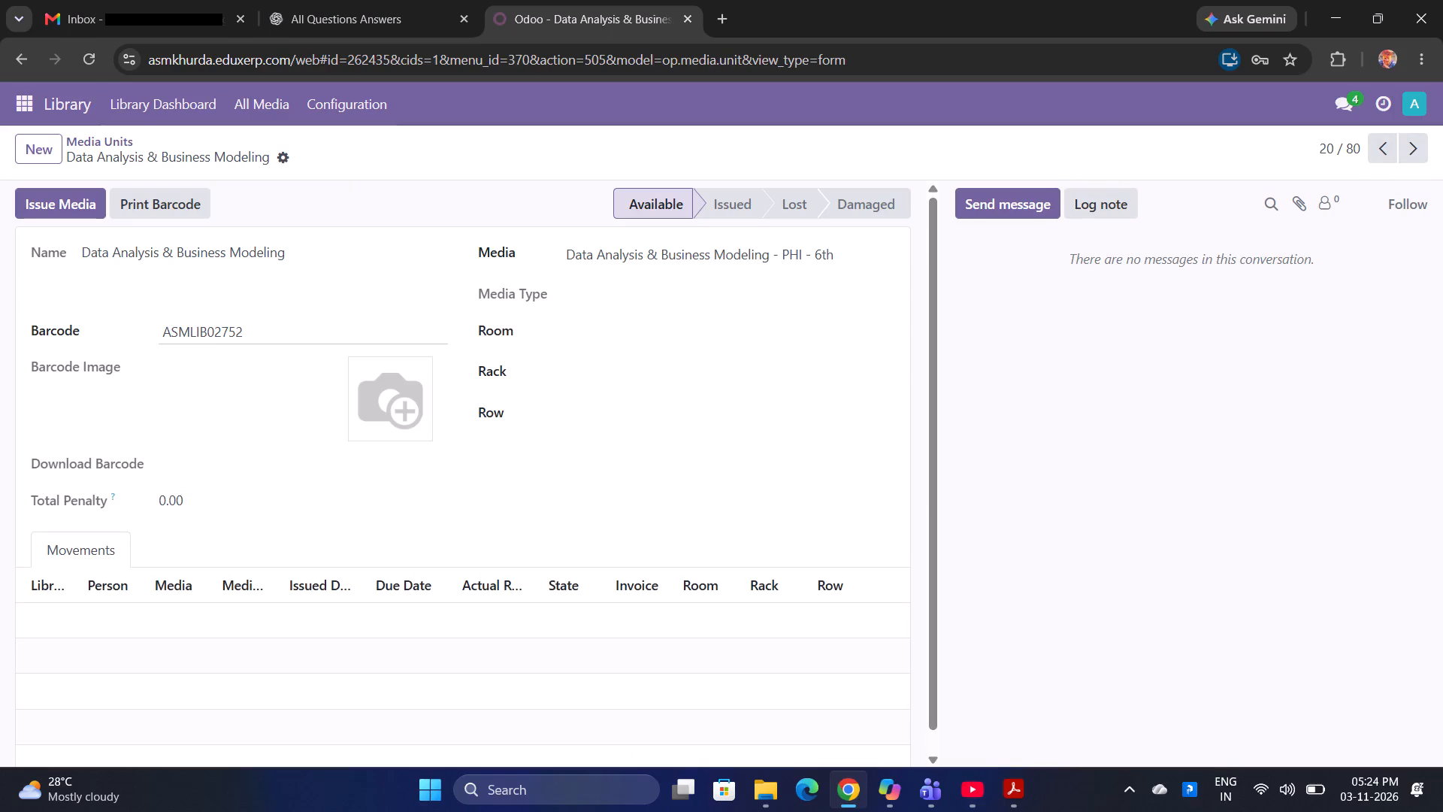
pyautogui.click(341, 332)
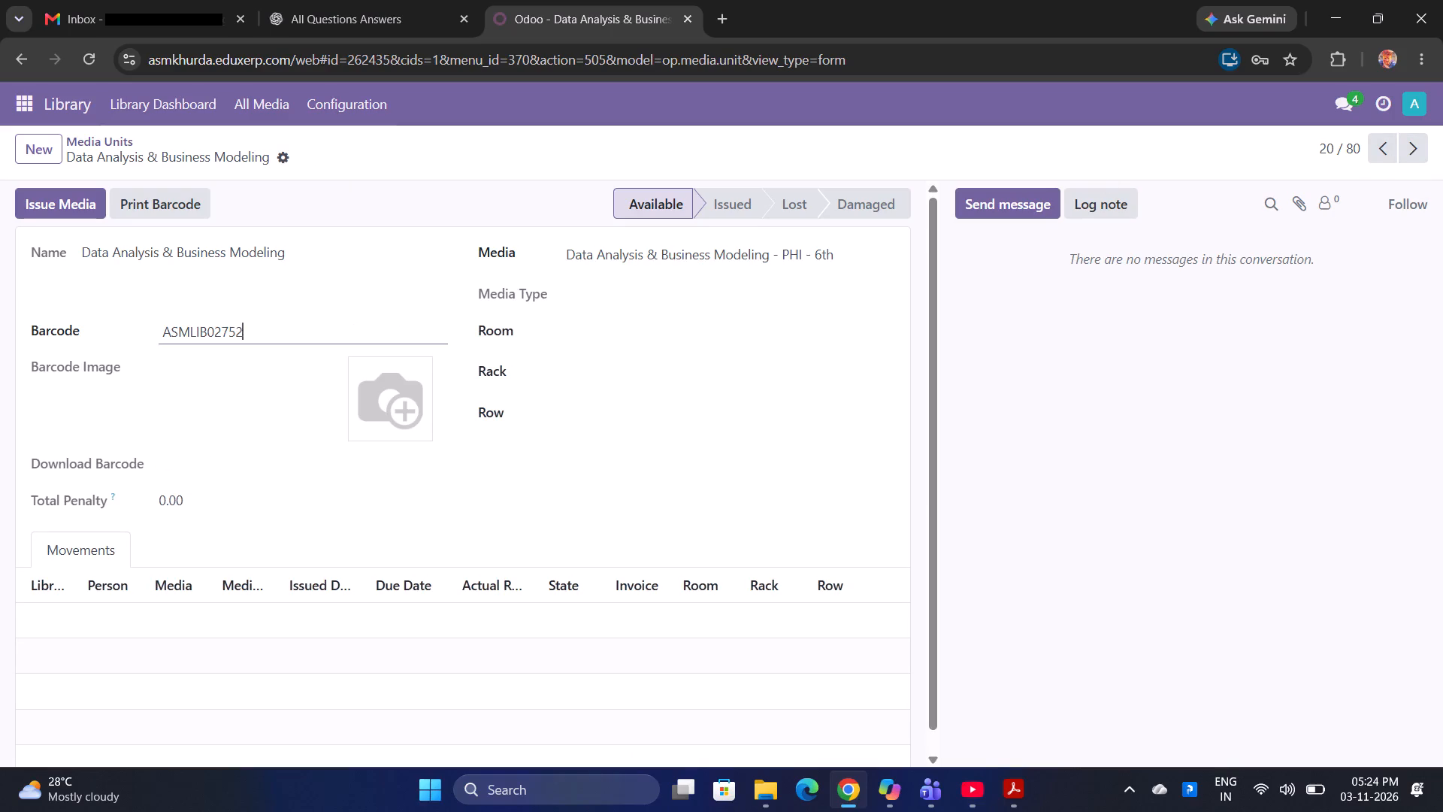
pyautogui.press('BackSpace')
pyautogui.click(314, 151)
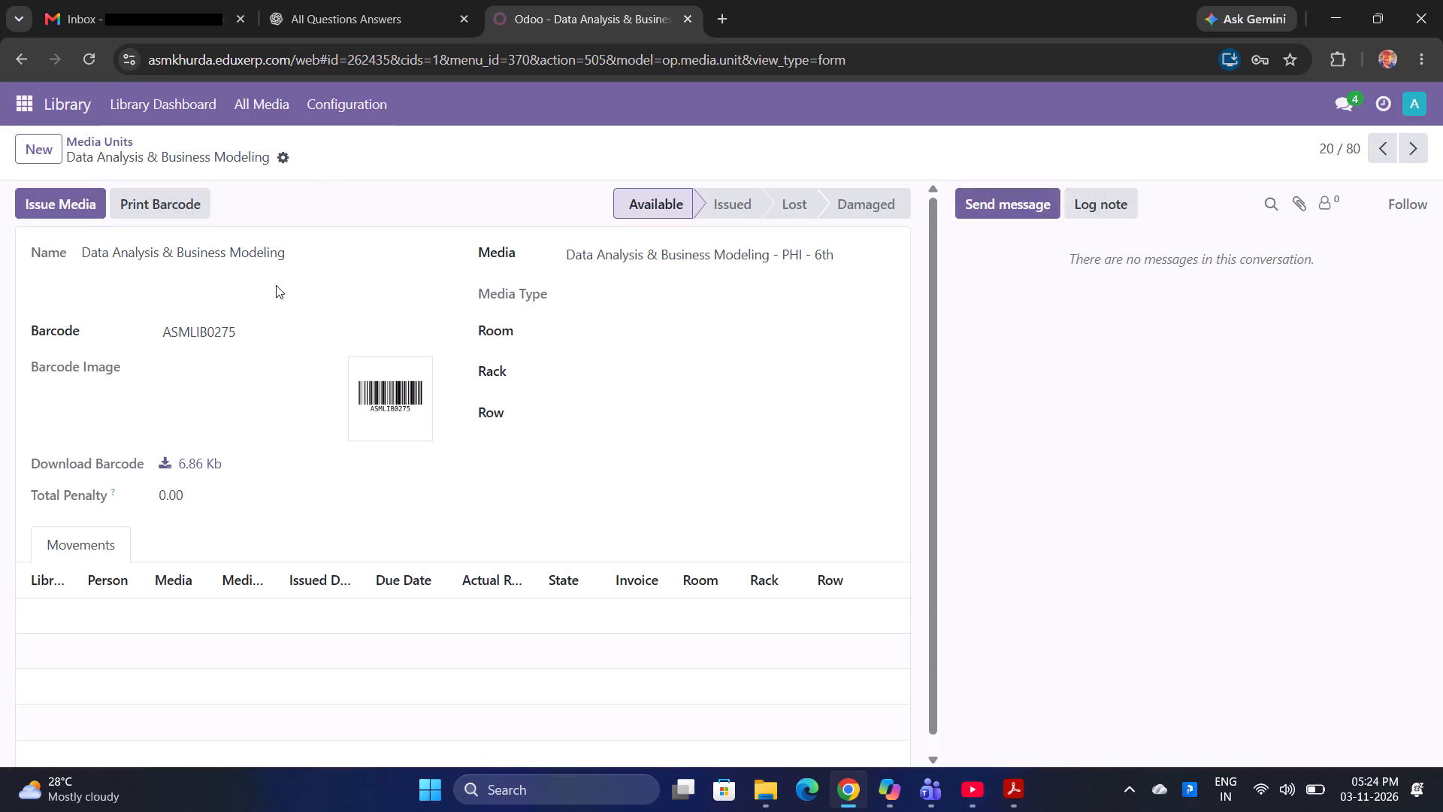
pyautogui.click(271, 331)
pyautogui.press('2')
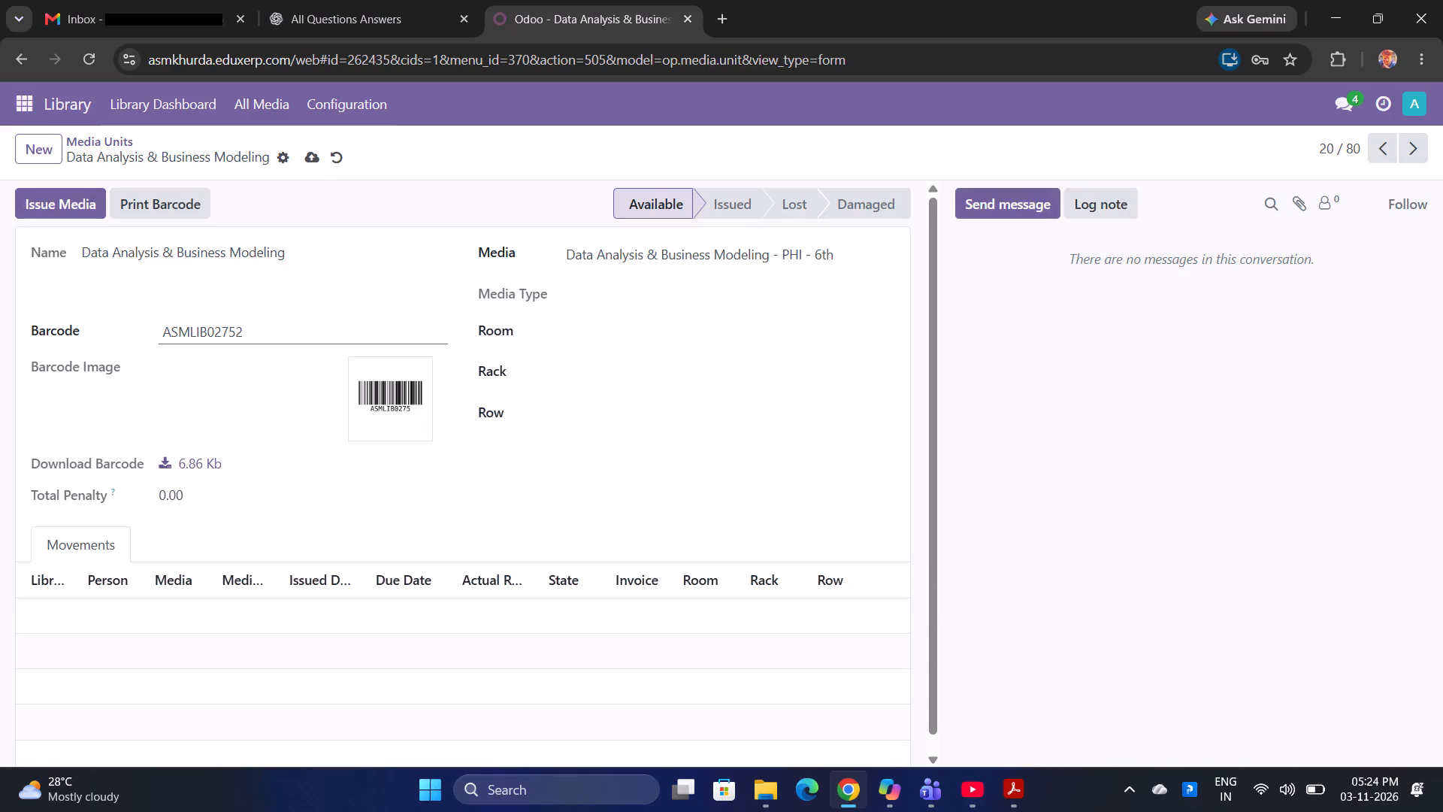
pyautogui.click(310, 153)
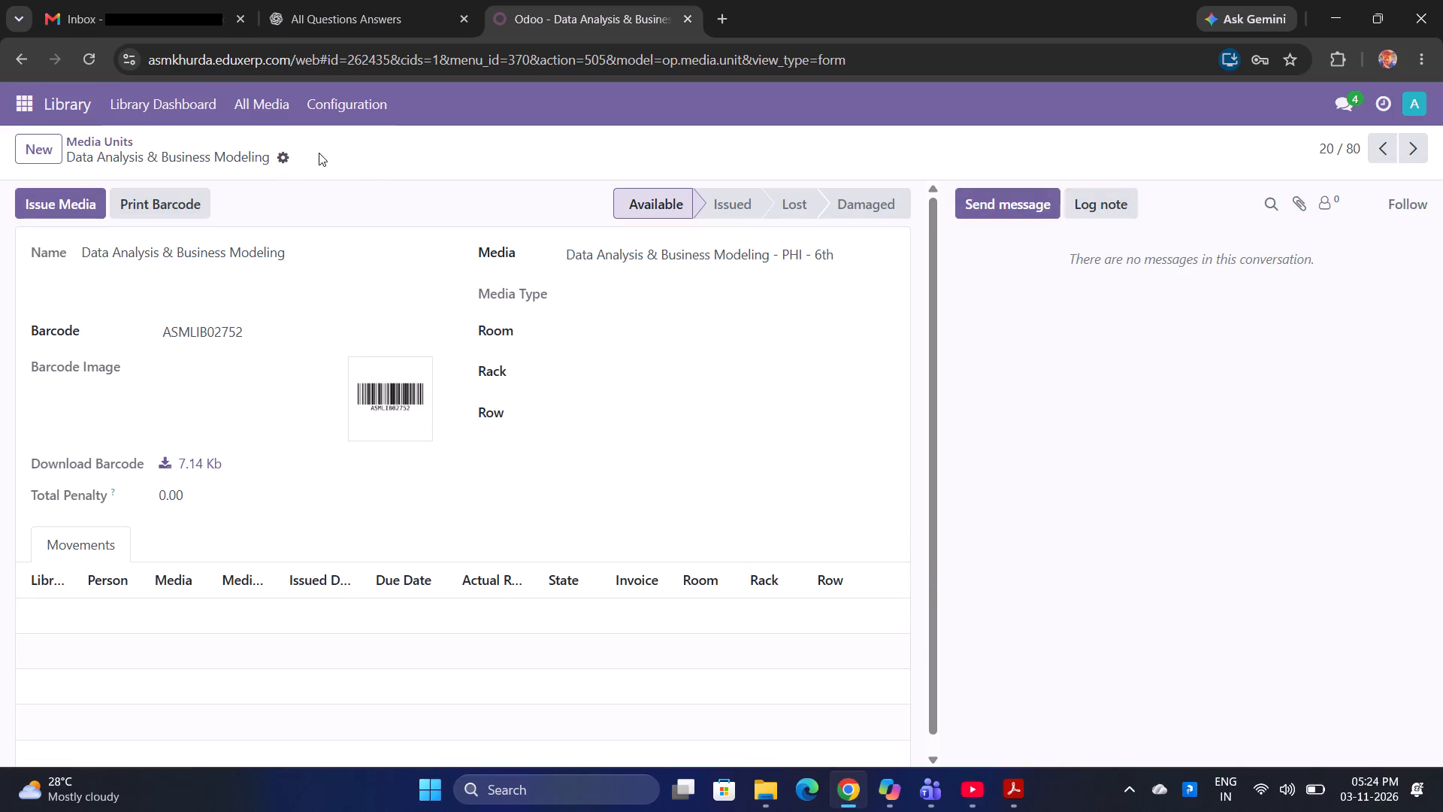
# Regenerate the barcode image of the ninth Data Analysis & Business Modeling unit by saving barcode ASMLIB0274, followed by ASMLIB02747.
pyautogui.click(1416, 147)
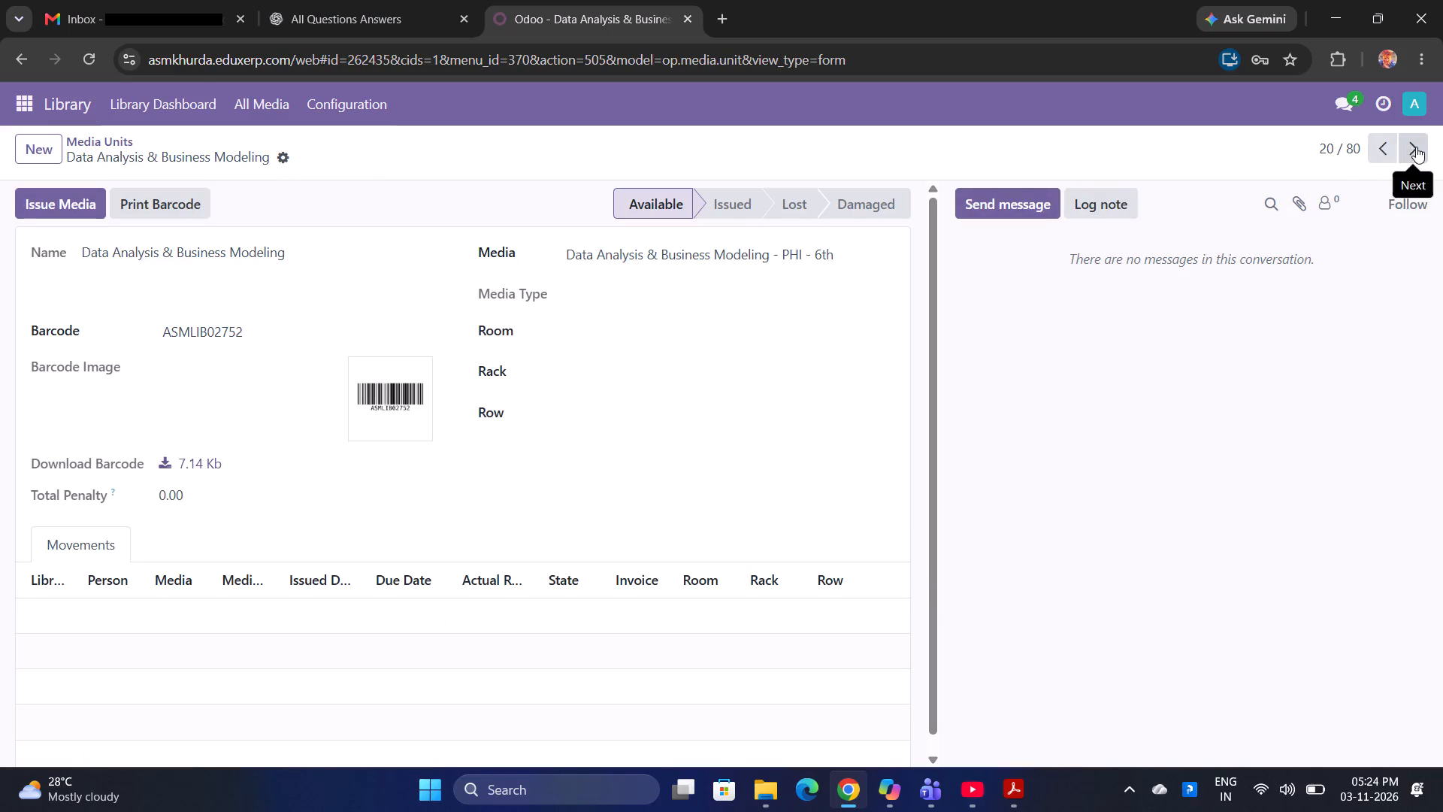
pyautogui.click(271, 326)
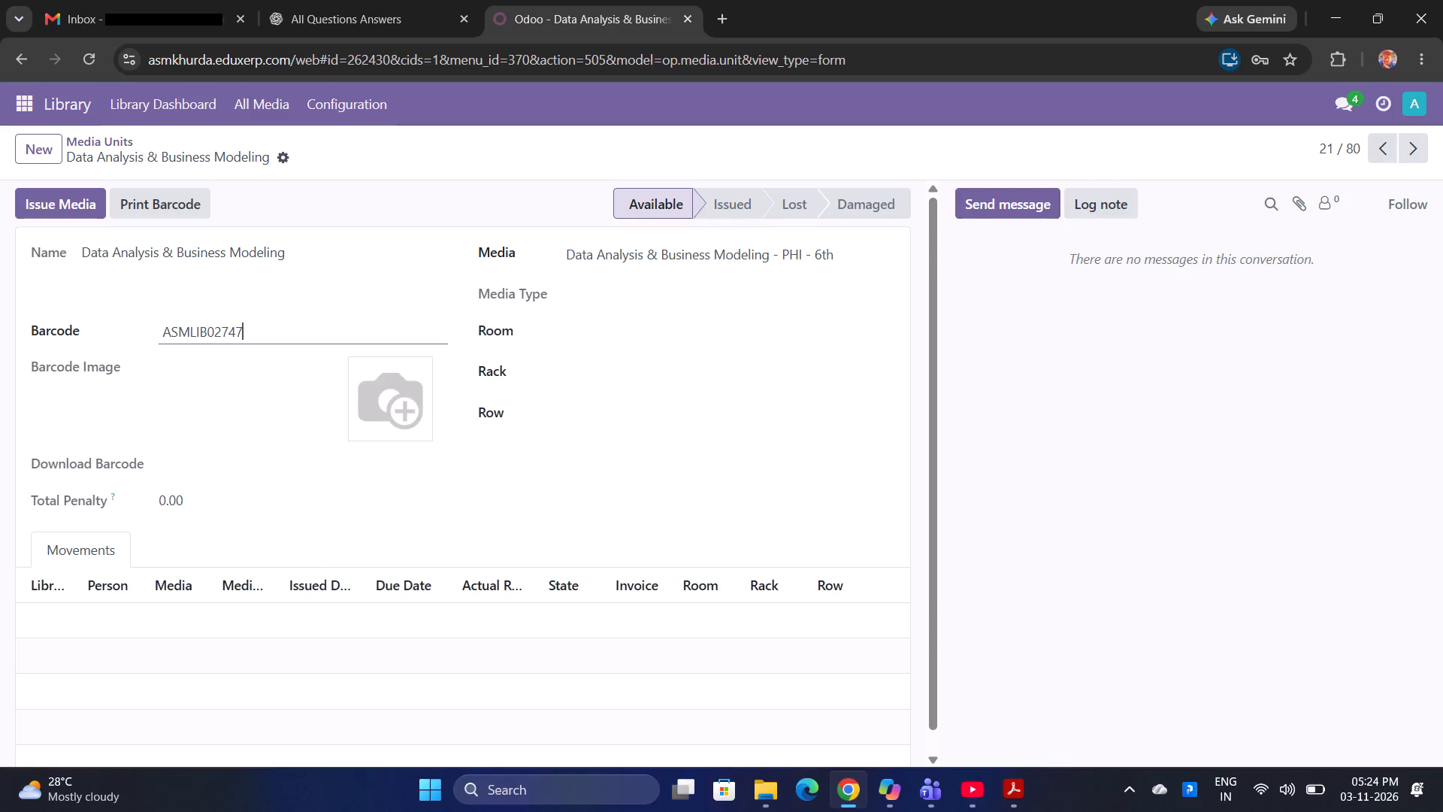
pyautogui.press('BackSpace')
pyautogui.click(313, 151)
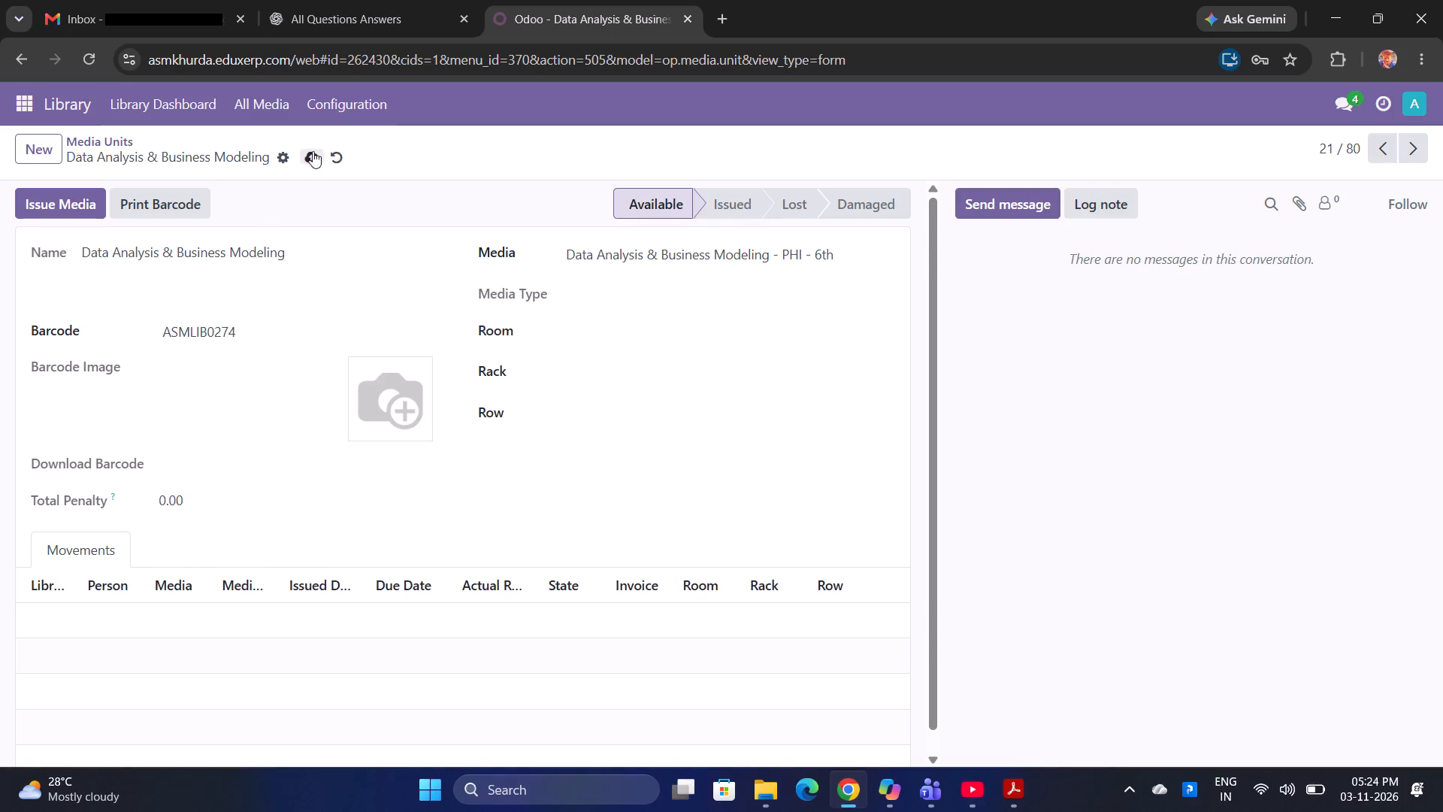
pyautogui.click(296, 335)
pyautogui.press('7')
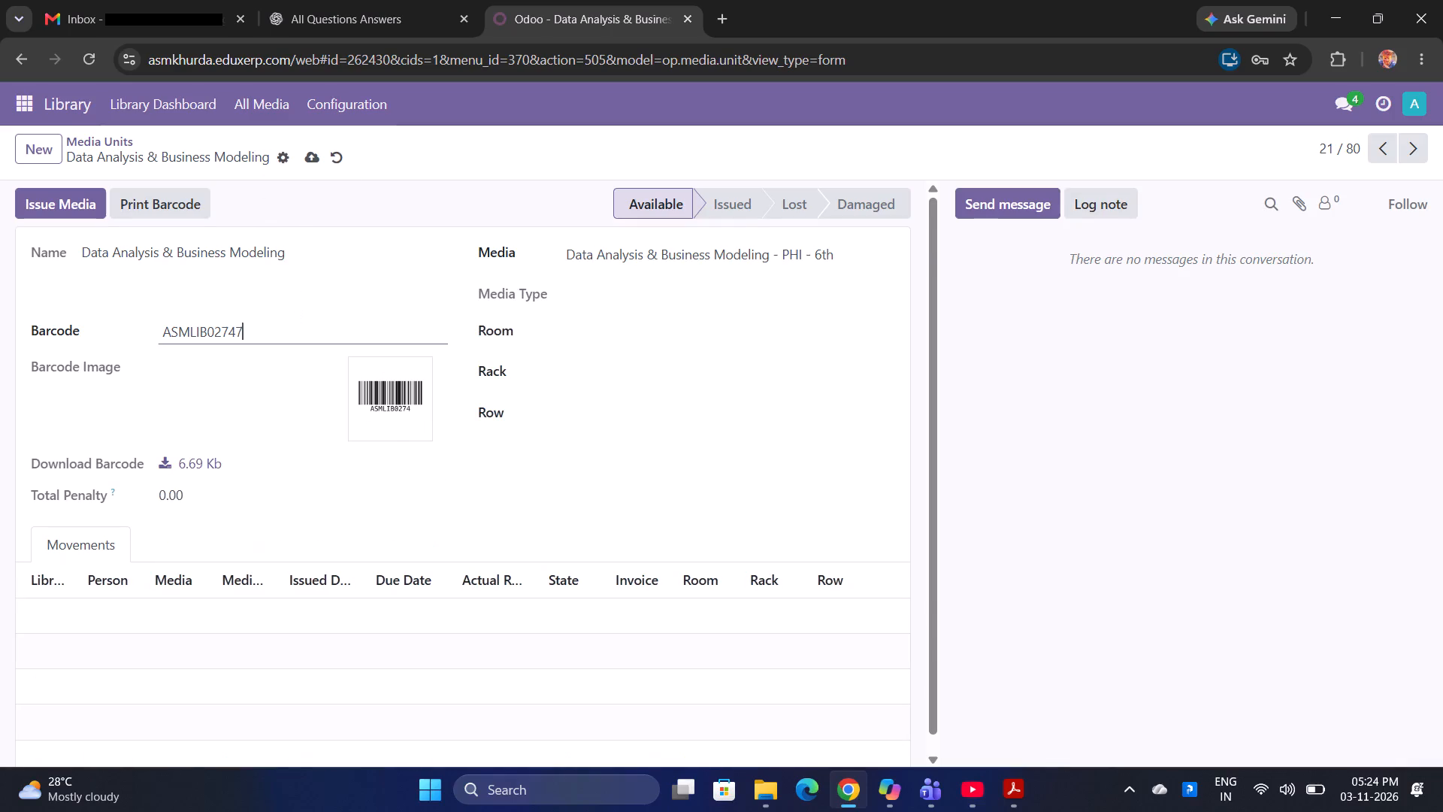
pyautogui.click(310, 155)
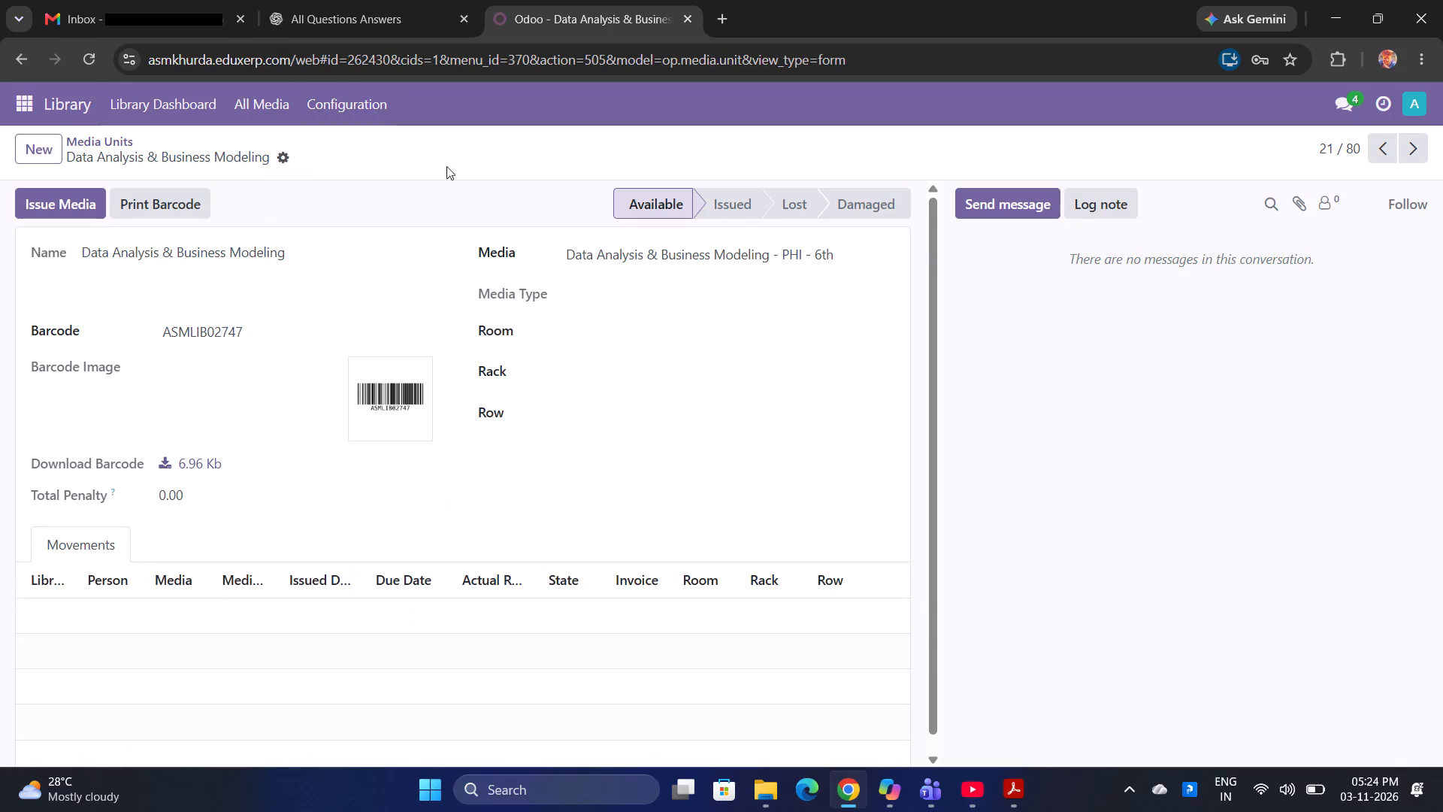
# Regenerate the barcode image of the tenth Data Analysis & Business Modeling unit by saving barcode ASMLIB0275, followed by ASMLIB02753.
pyautogui.click(1412, 151)
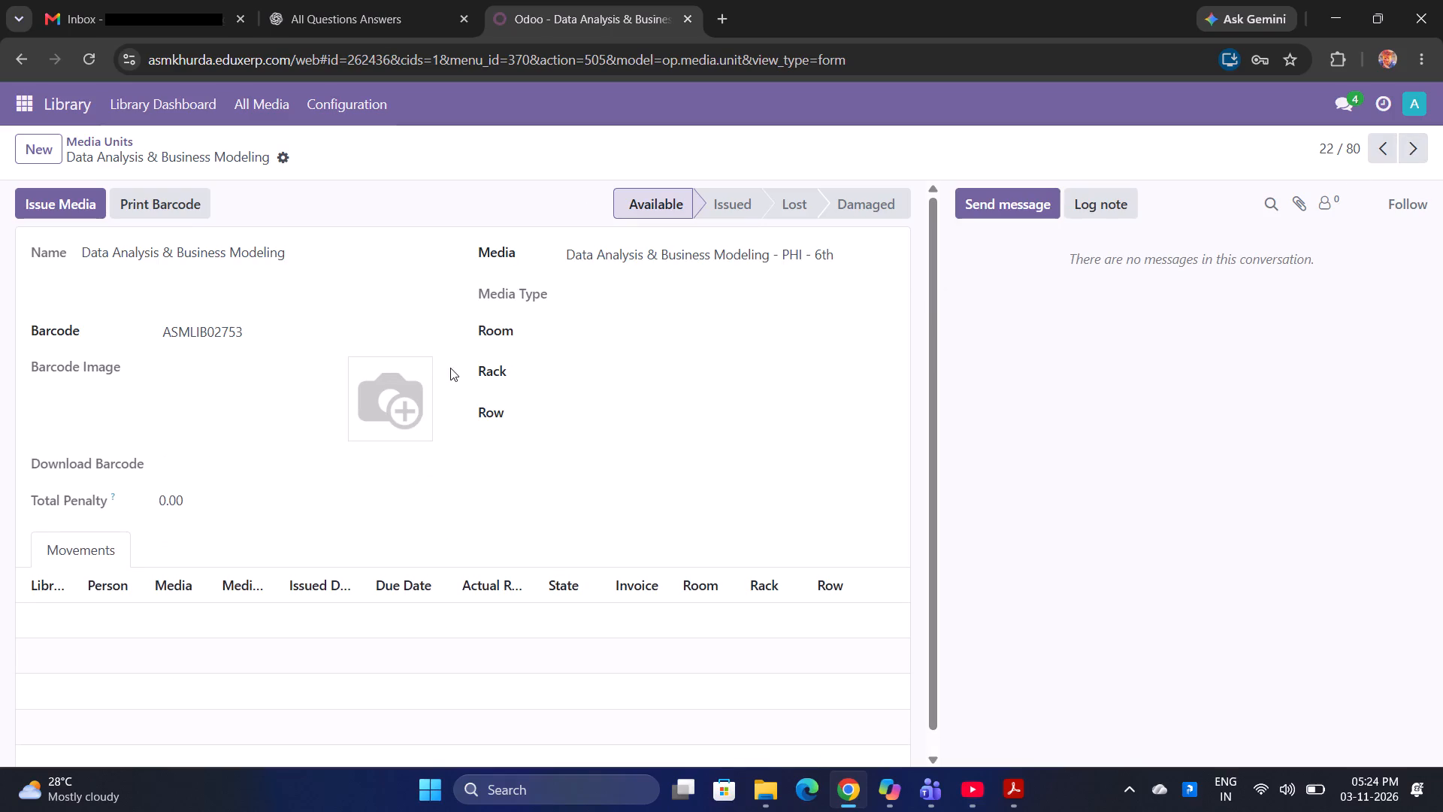
pyautogui.click(341, 336)
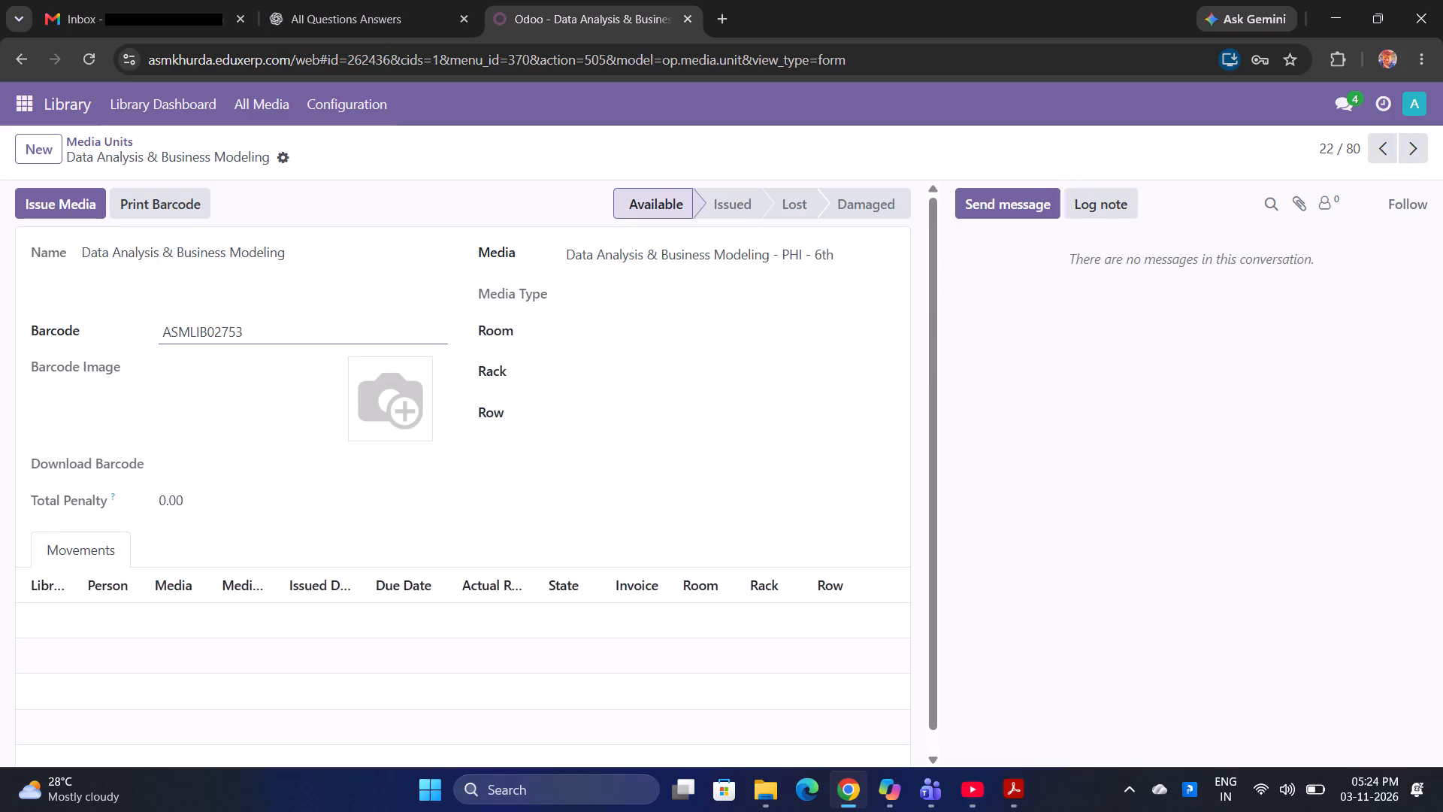
pyautogui.press('BackSpace')
pyautogui.click(311, 157)
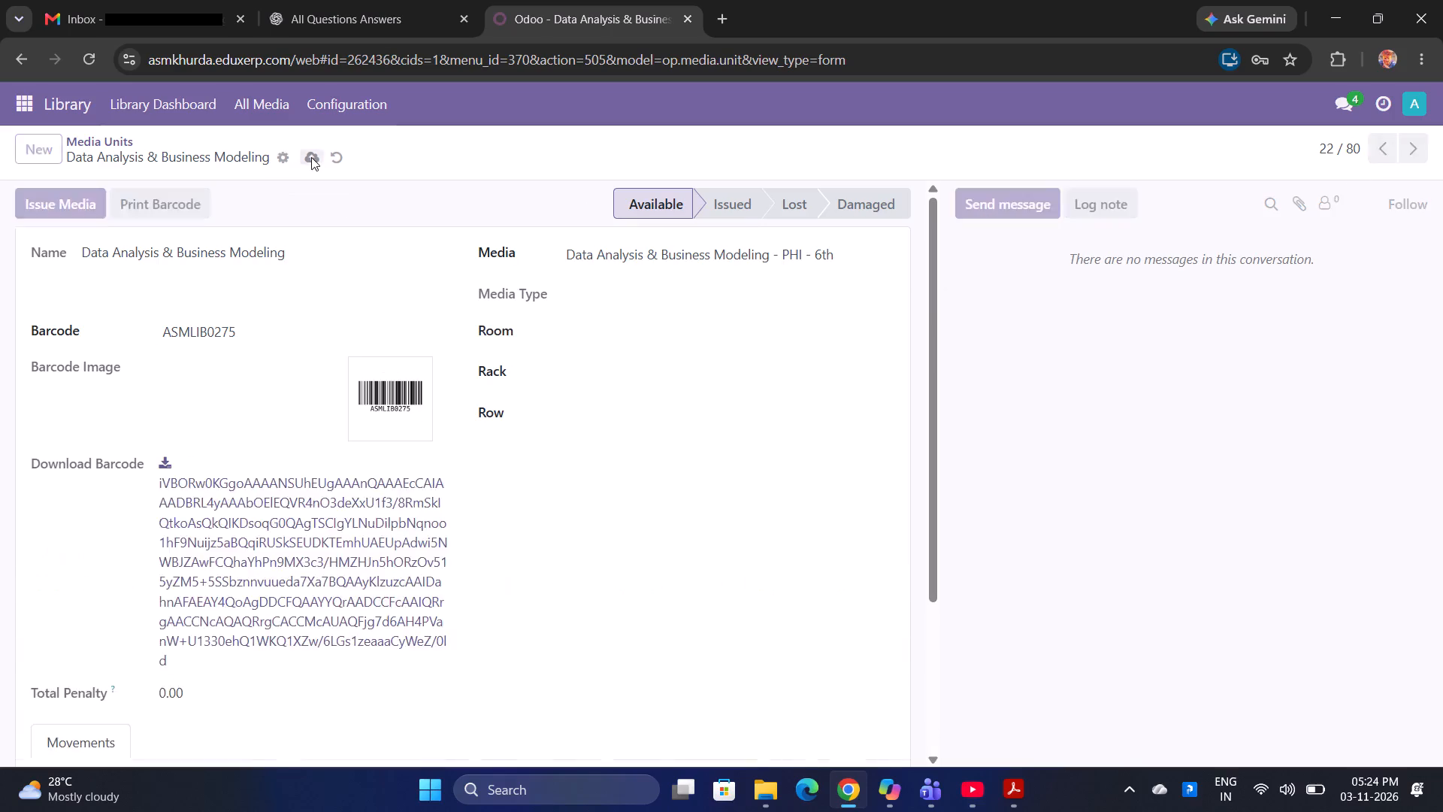
pyautogui.click(268, 326)
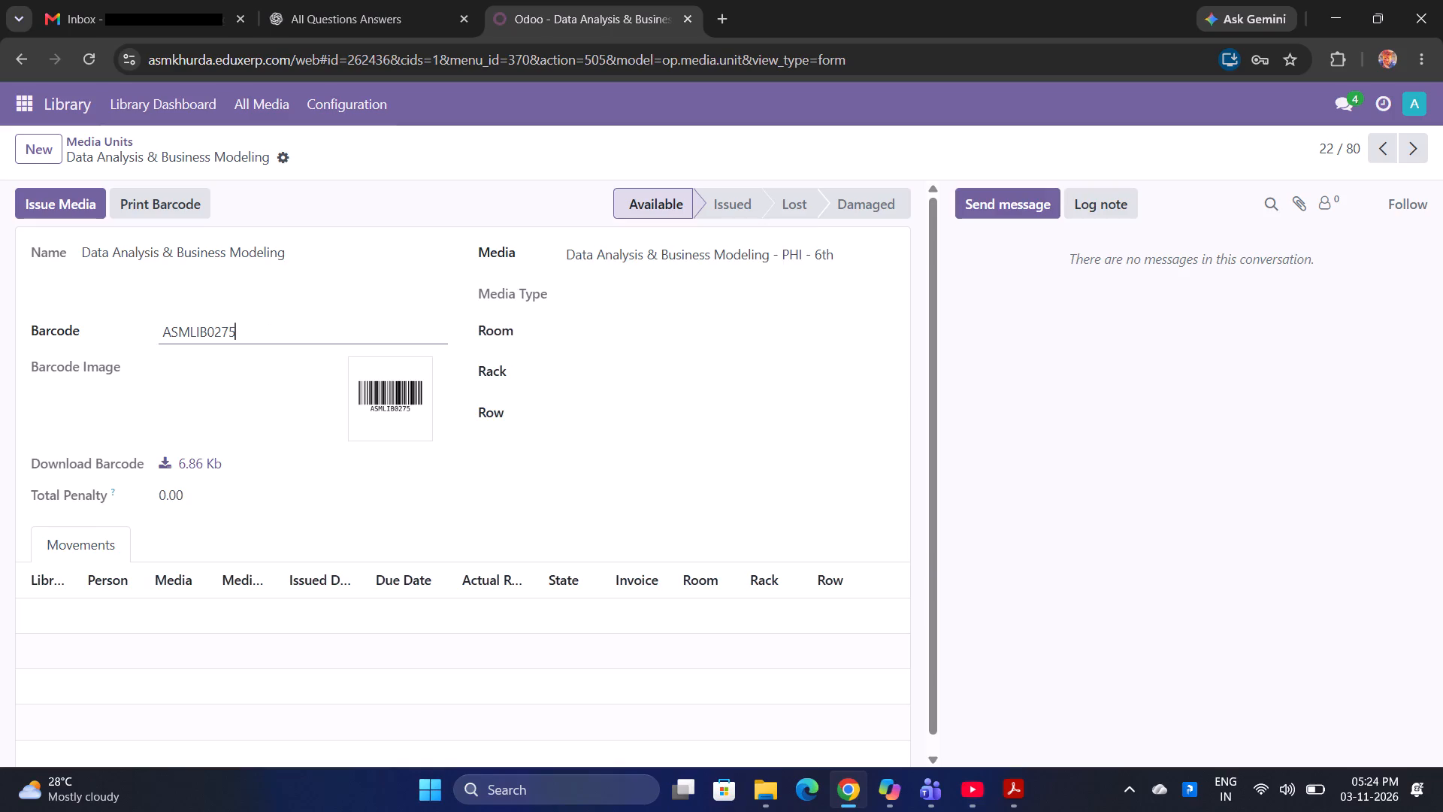
pyautogui.press('3')
pyautogui.click(312, 155)
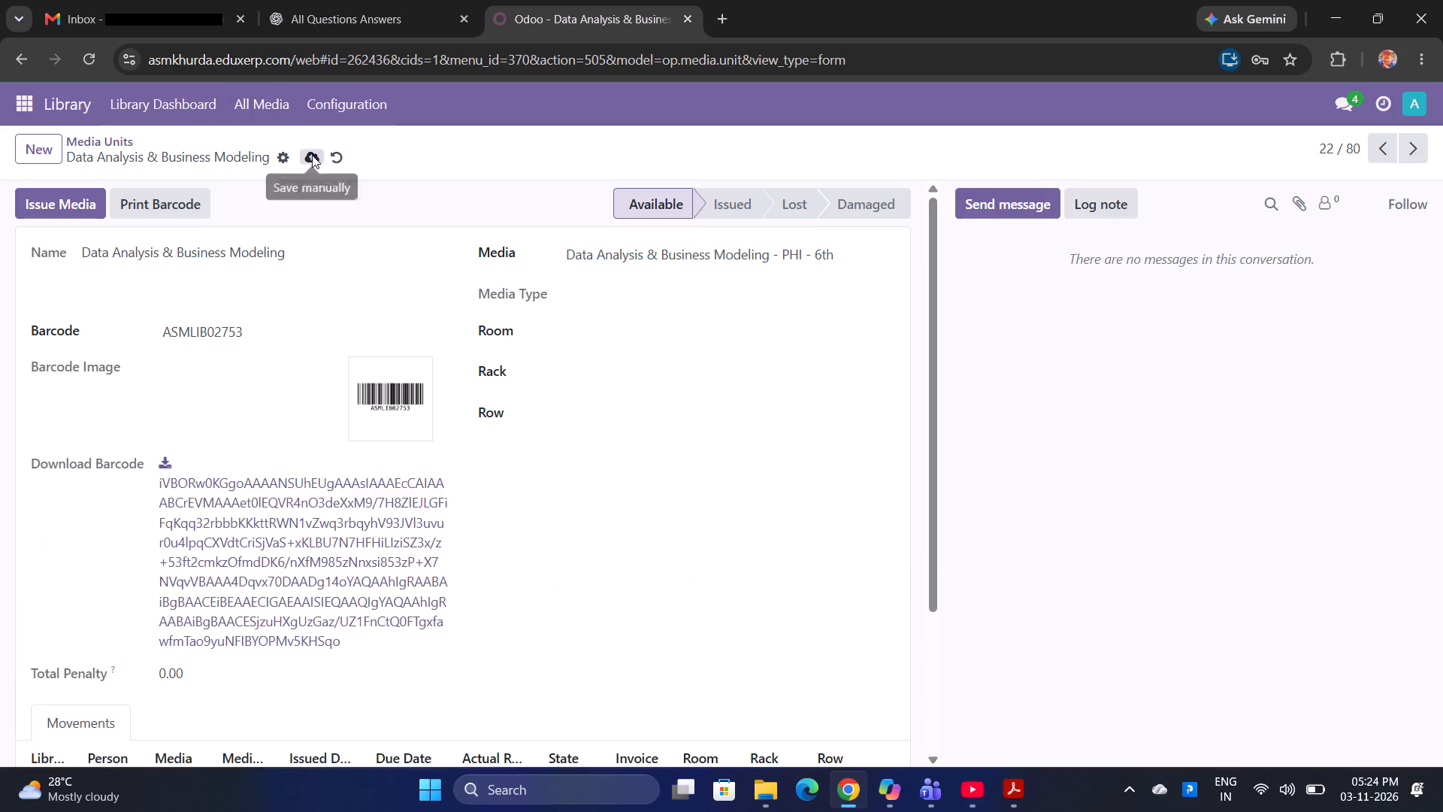
# Regenerate the barcode image of the first Decision Support and Business Intellegence Systems unit by saving barcode ASMLIB0043, followed by ASMLIB00435.
pyautogui.click(1420, 141)
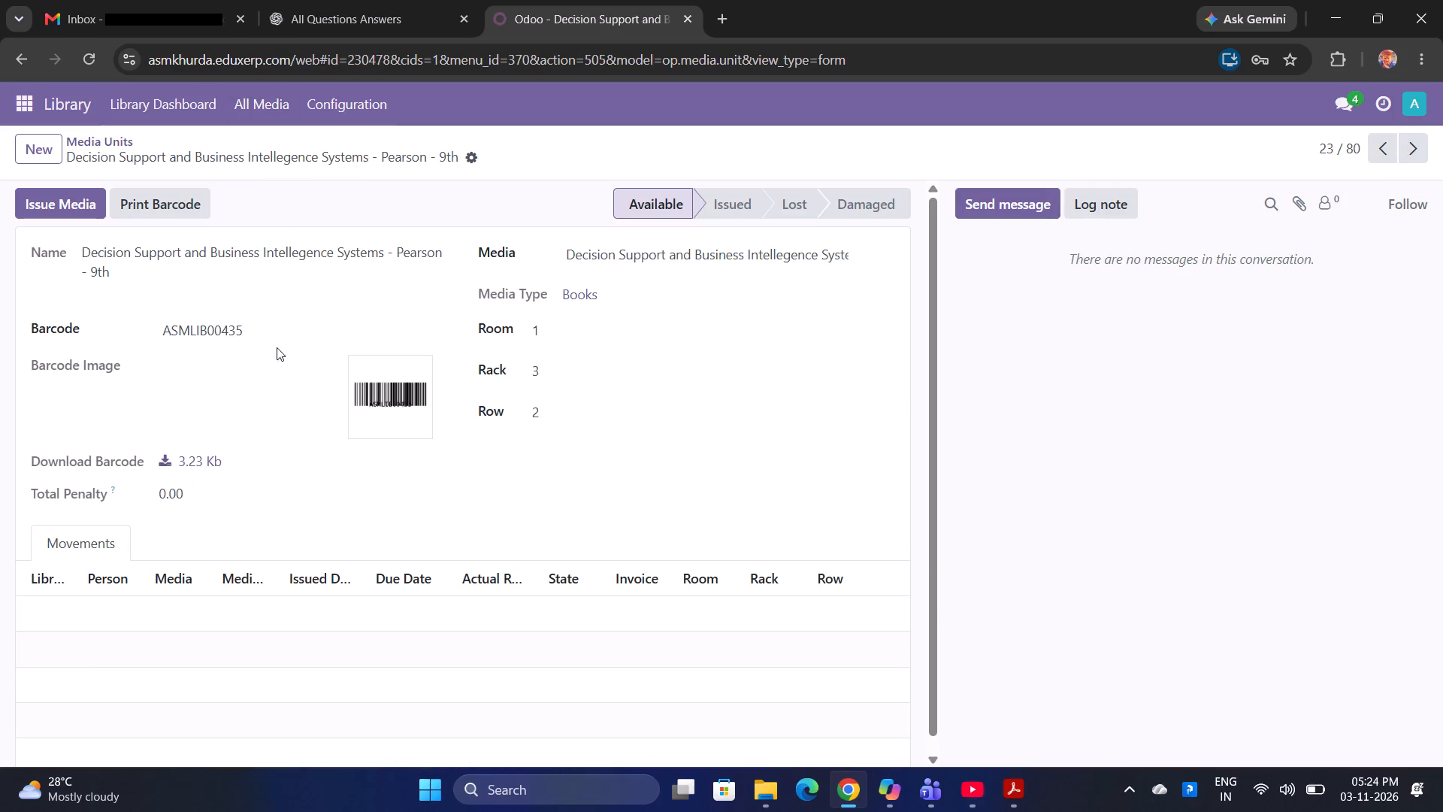
pyautogui.click(280, 338)
pyautogui.press('BackSpace')
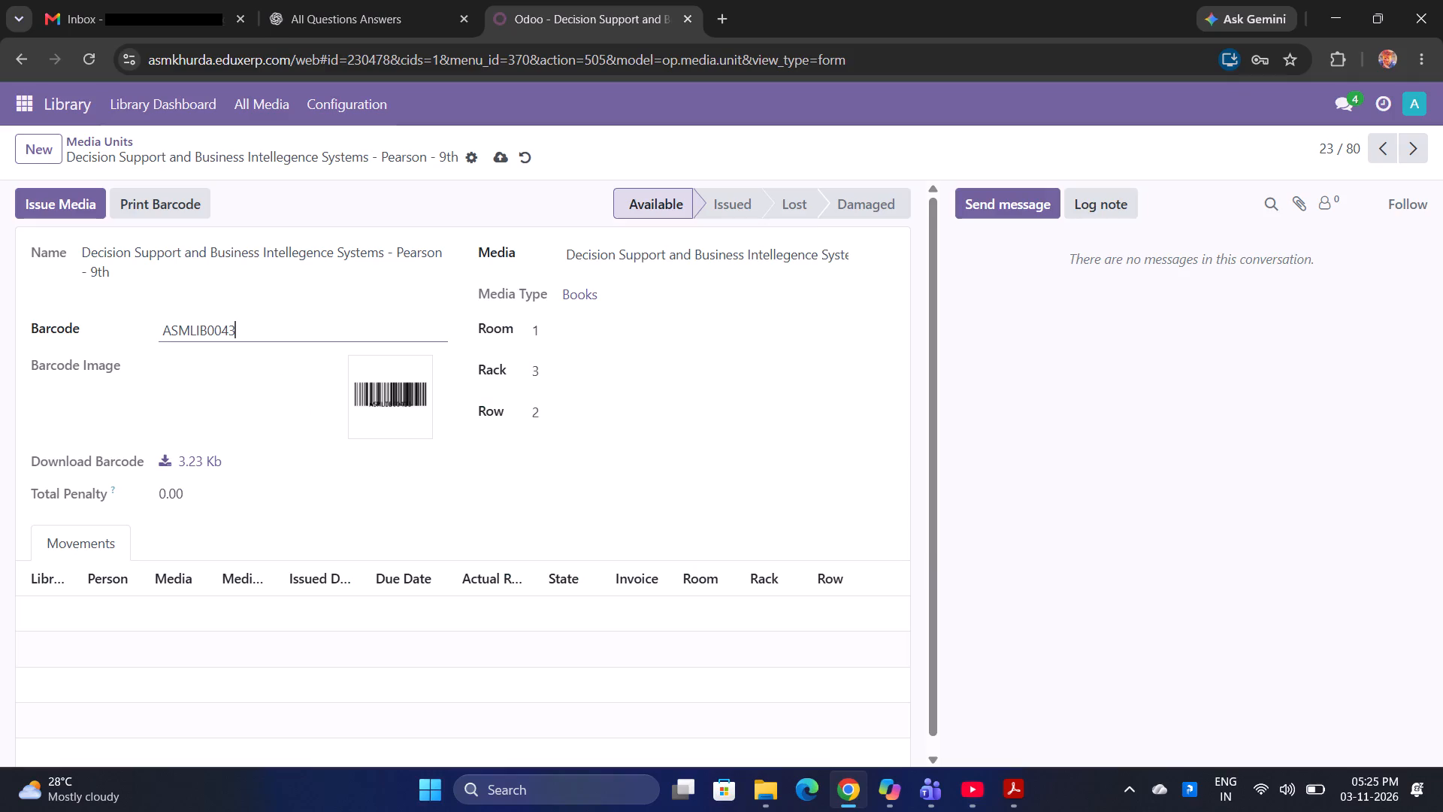
pyautogui.click(498, 153)
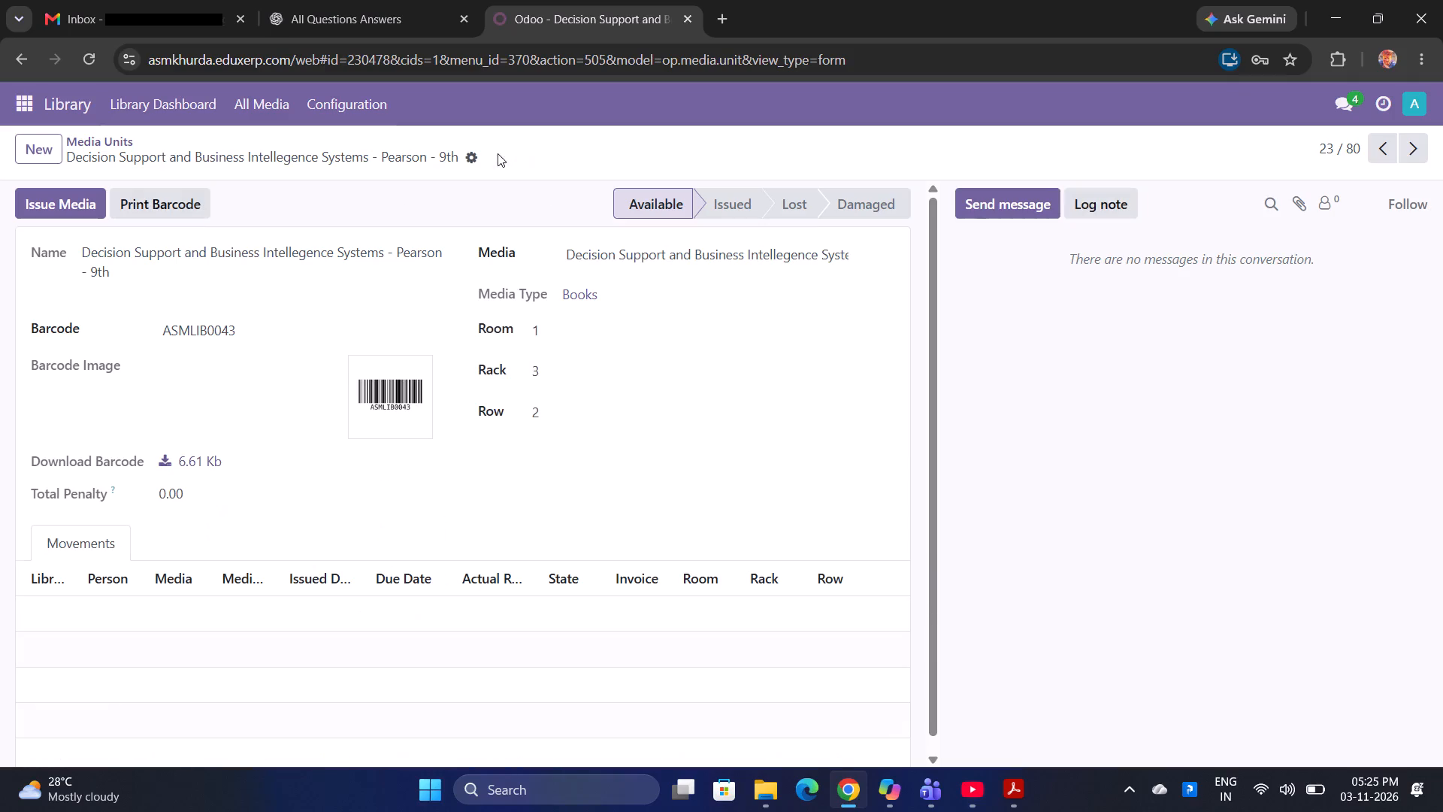
pyautogui.click(274, 333)
pyautogui.press('5')
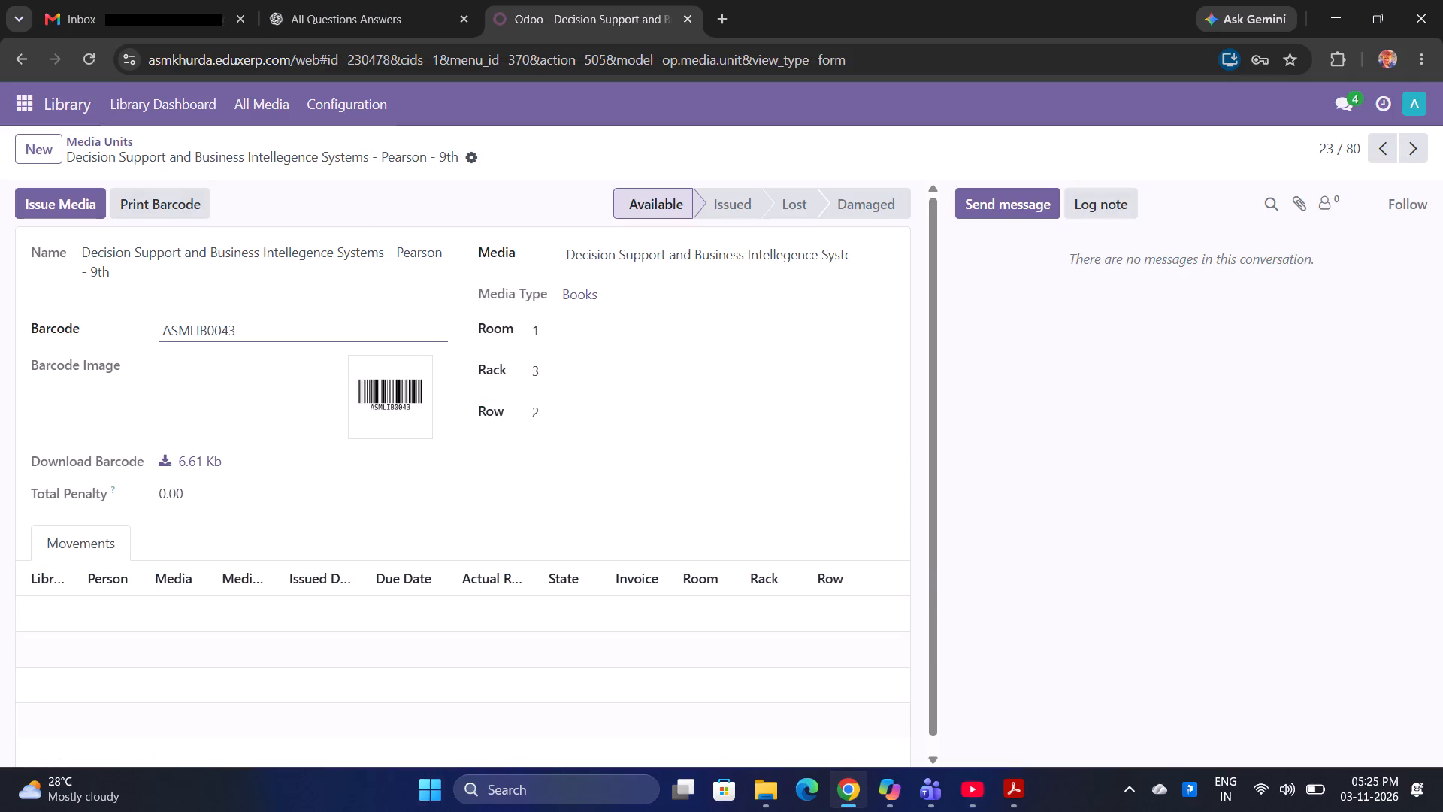
pyautogui.click(502, 153)
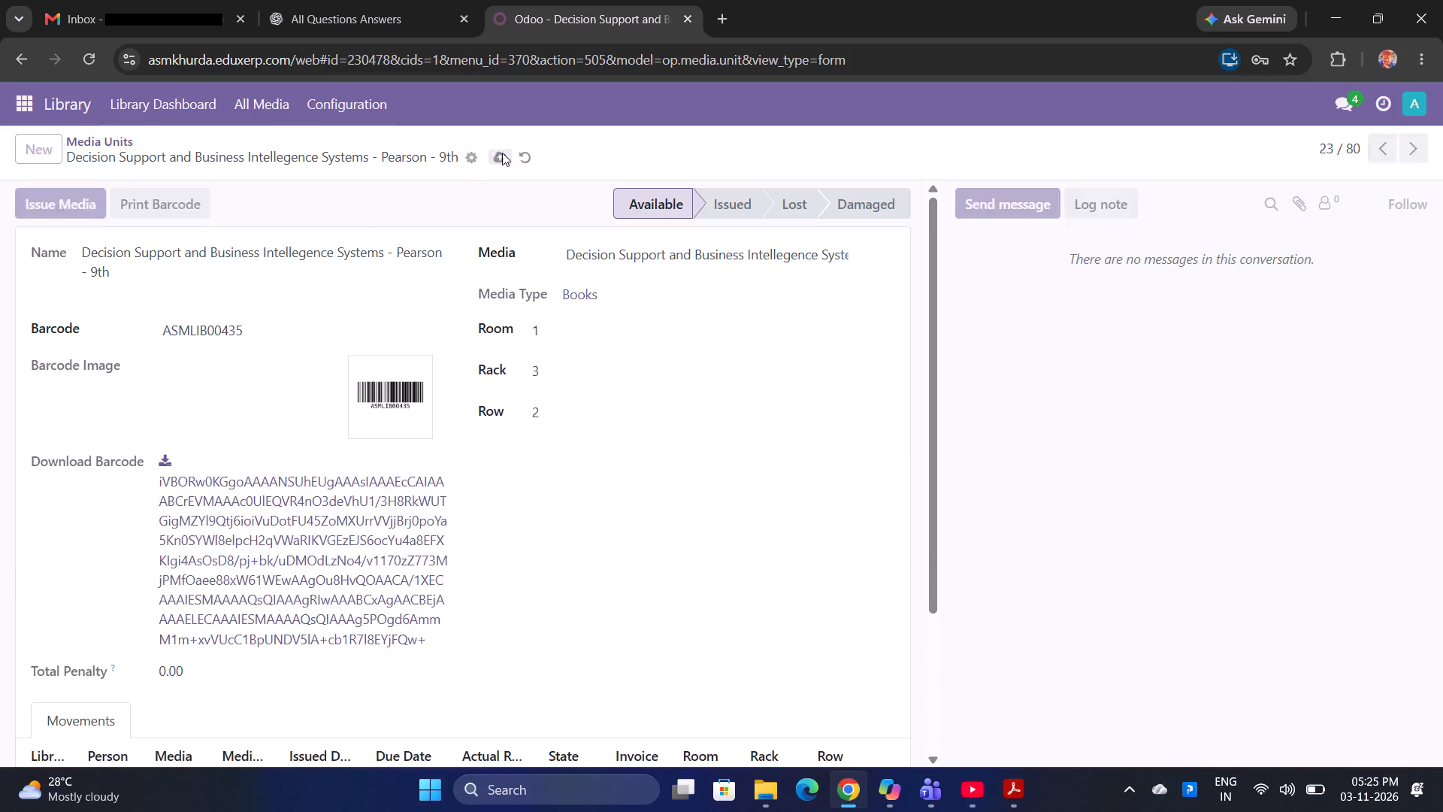
# Regenerate the barcode image of the second Decision Support and Business Intellegence Systems unit by saving barcode ASMLIB0043, followed by ASMLIB00434.
pyautogui.click(1412, 144)
pyautogui.click(406, 338)
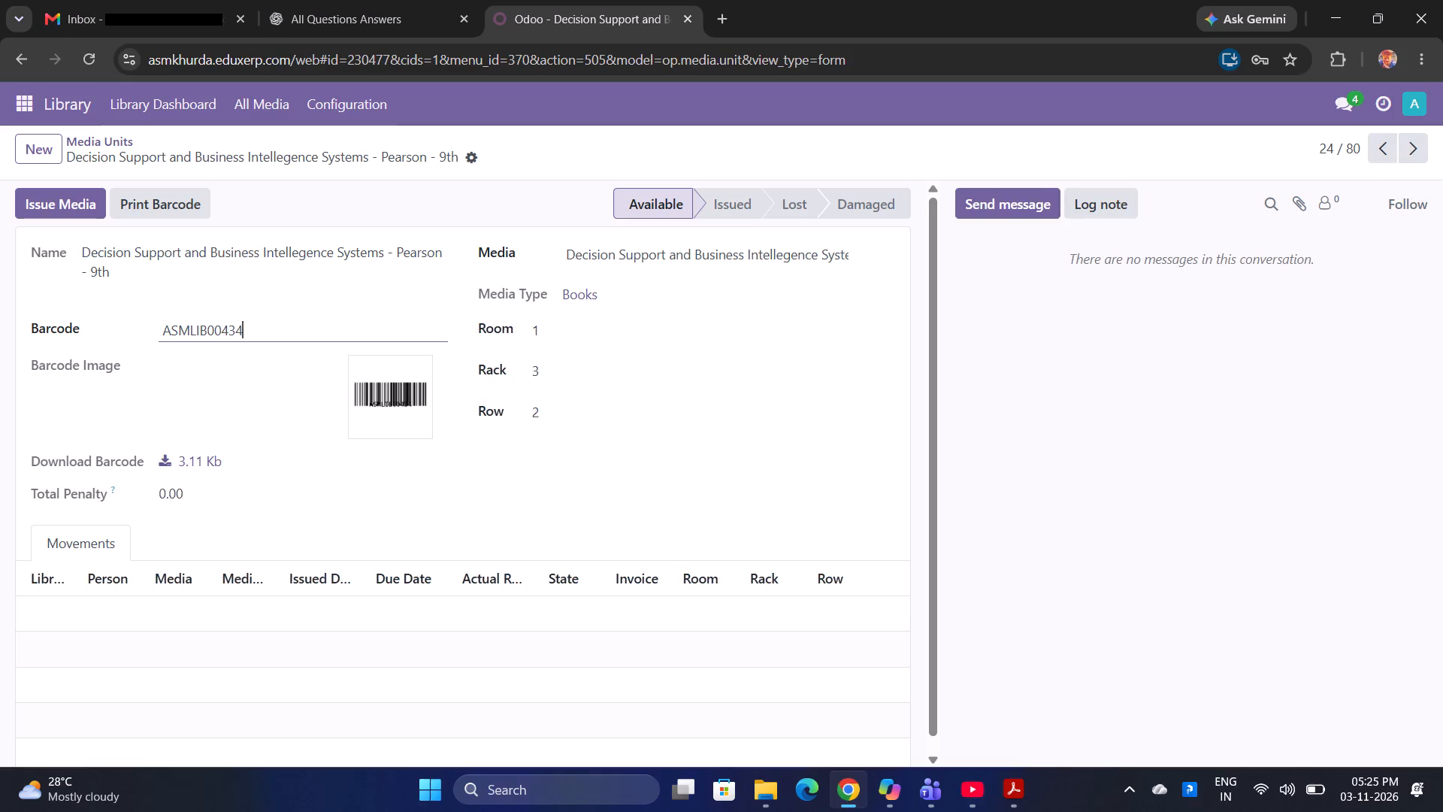
pyautogui.press('BackSpace')
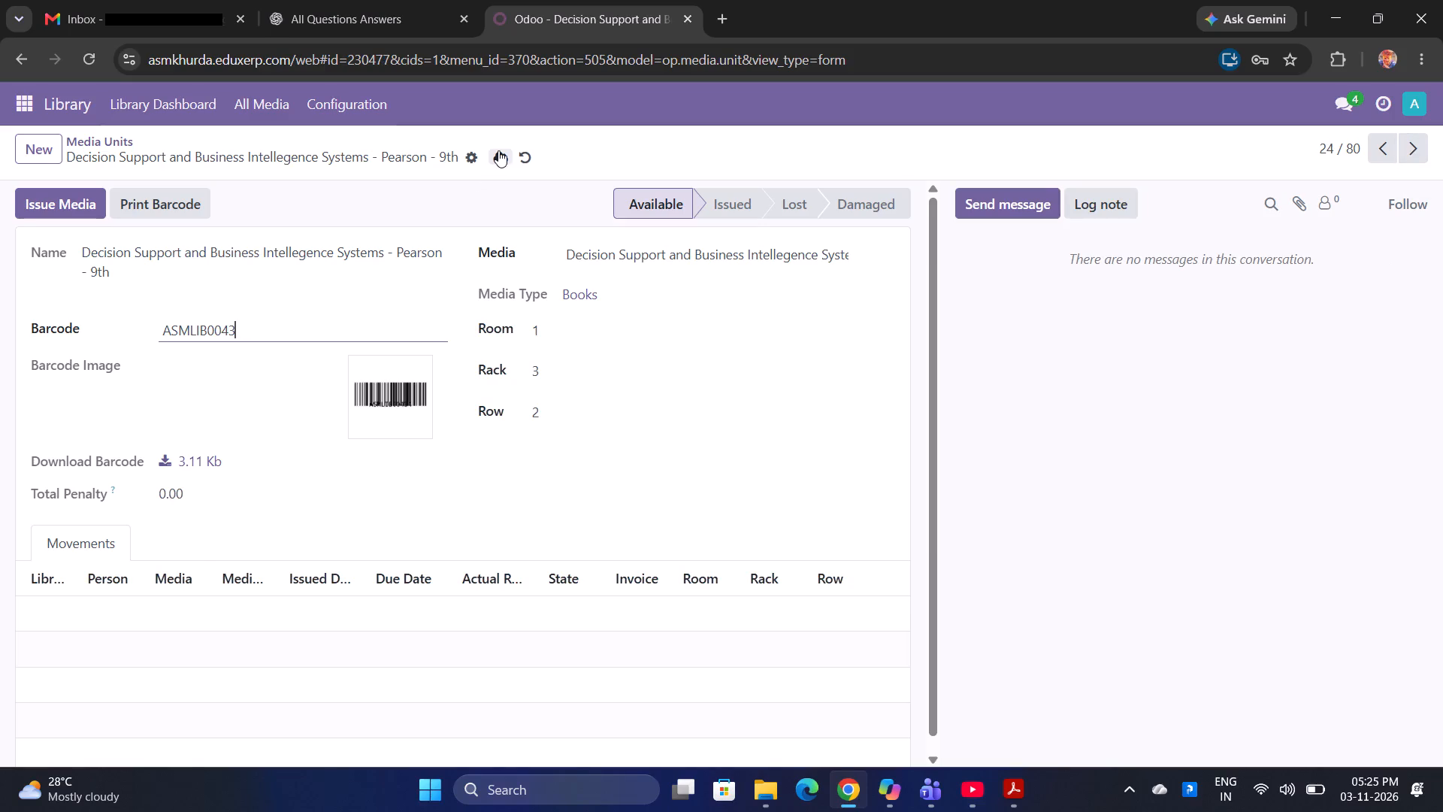
pyautogui.click(498, 150)
pyautogui.click(271, 330)
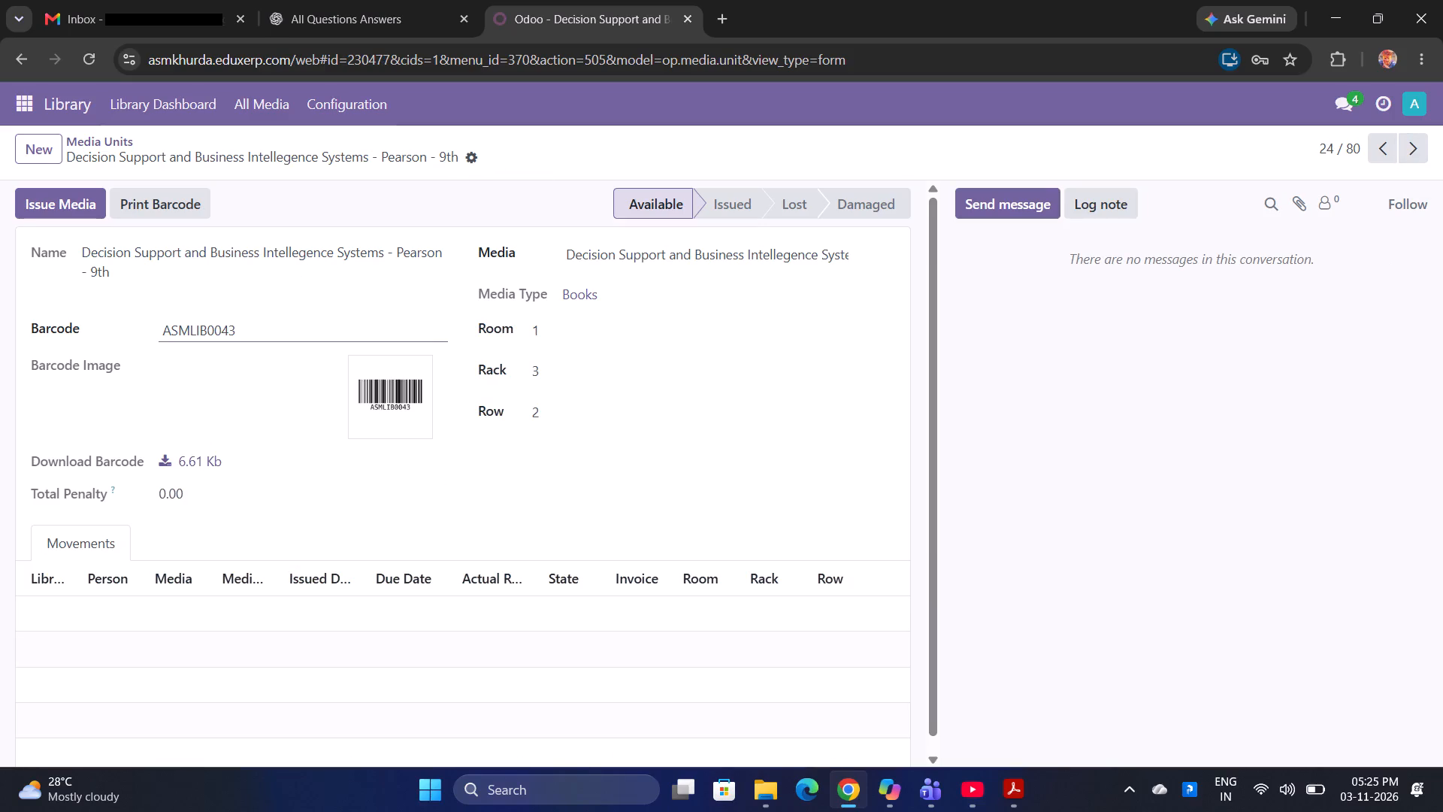
pyautogui.press('4')
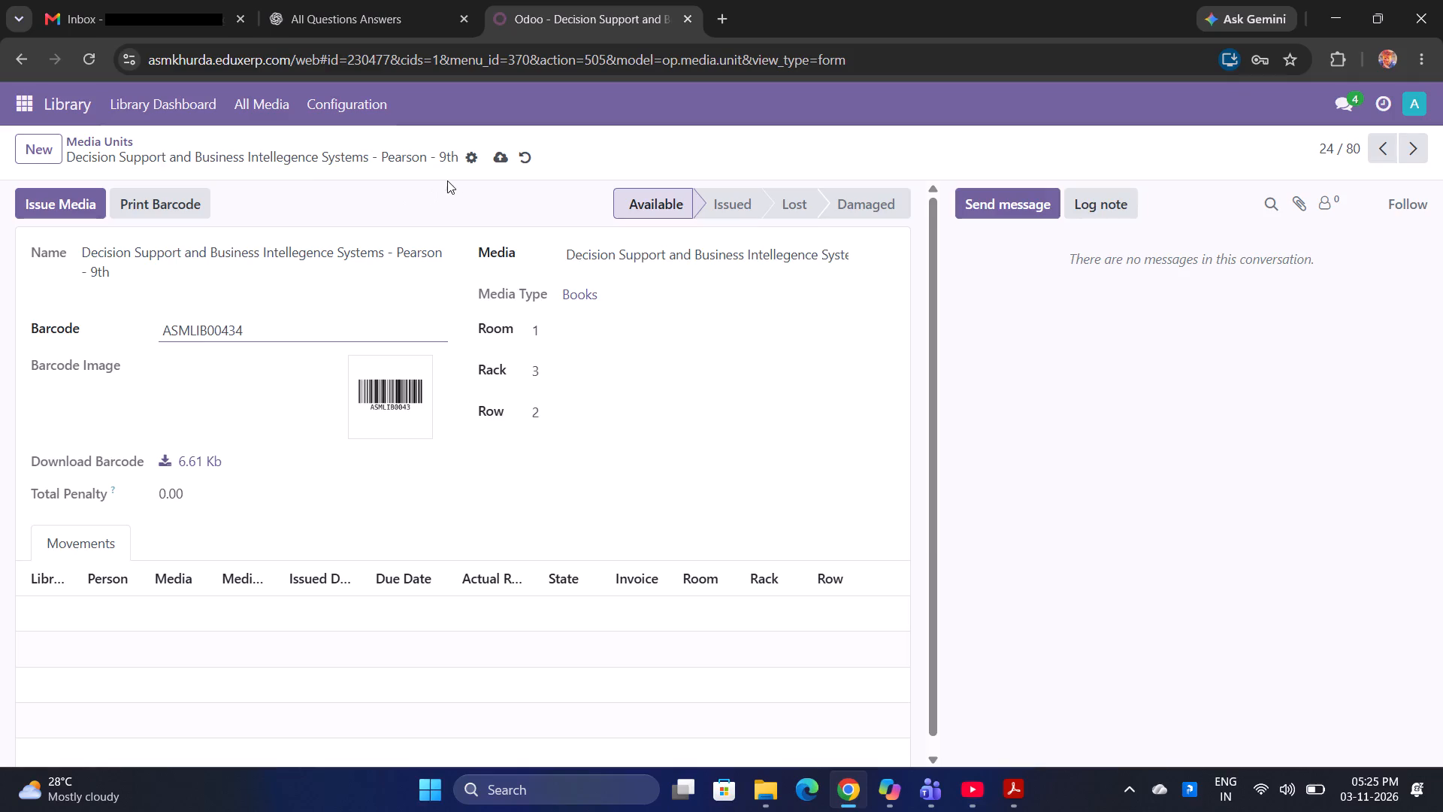
pyautogui.click(499, 156)
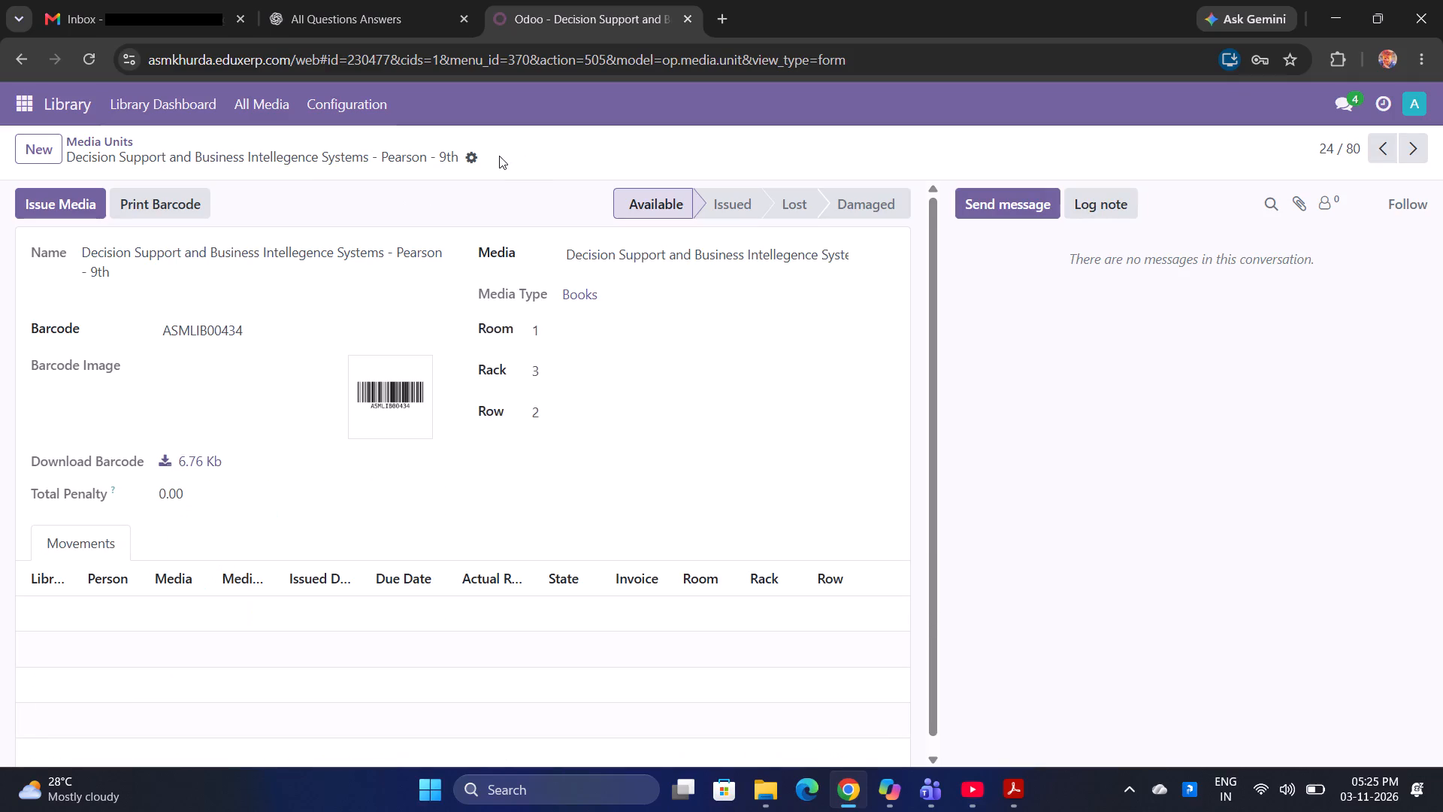
# Regenerate the barcode image of the third Decision Support and Business Intellegence Systems unit by saving barcode ASMLIB0043, followed by ASMLIB00433.
pyautogui.click(1411, 146)
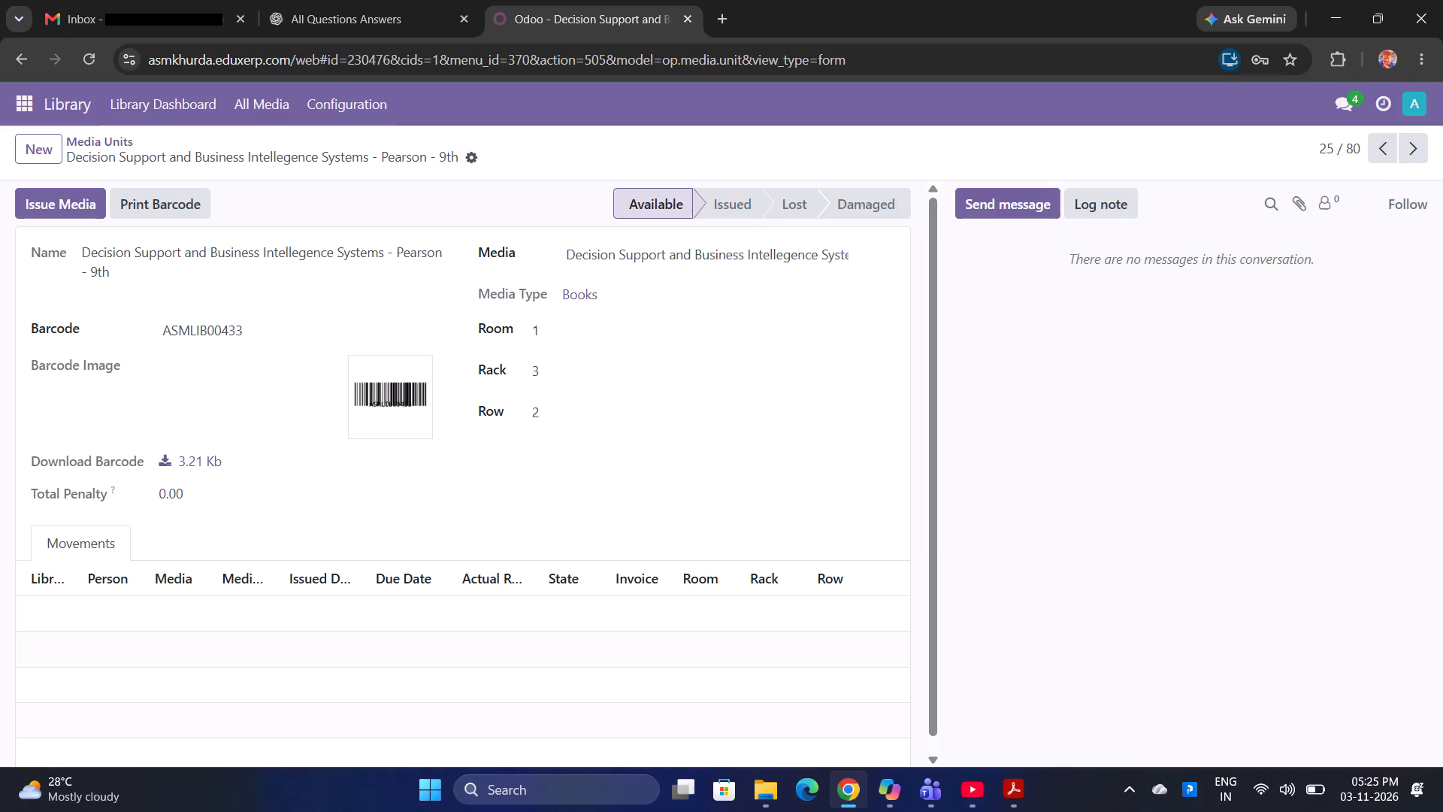
pyautogui.click(336, 329)
pyautogui.press('BackSpace')
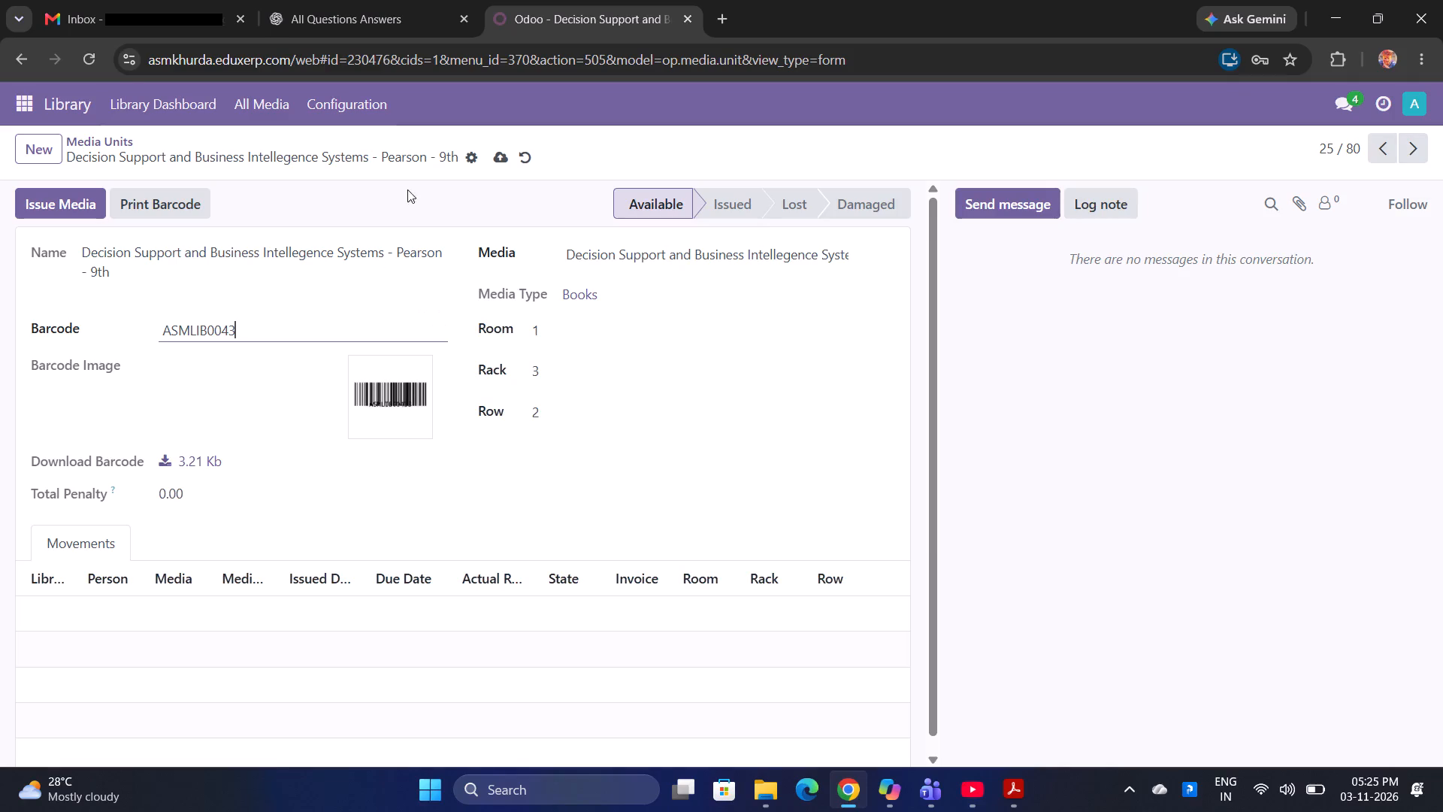
pyautogui.click(502, 154)
pyautogui.click(295, 334)
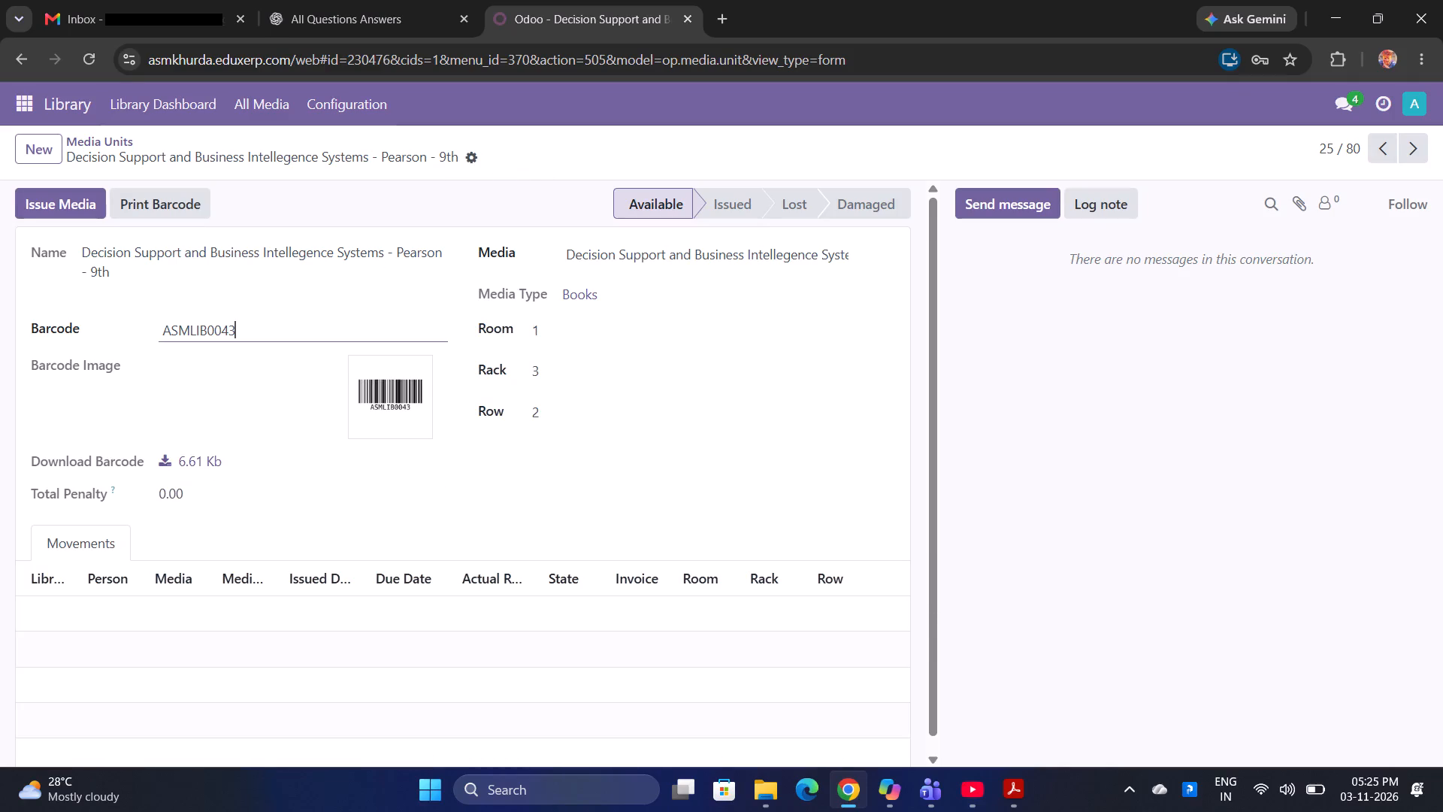
pyautogui.press('3')
pyautogui.click(502, 153)
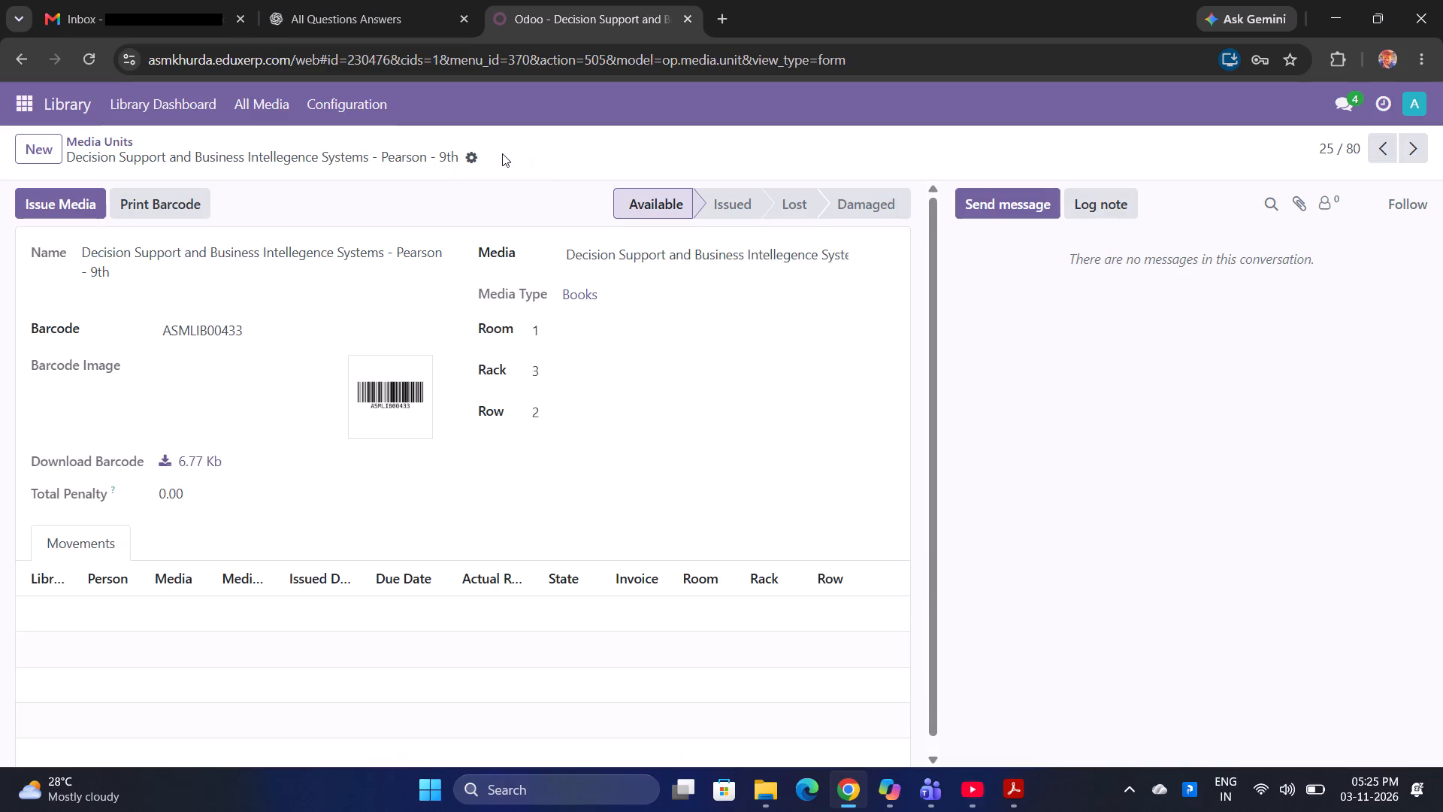
# Regenerate the barcode image of the fourth Decision Support and Business Intellegence Systems unit by saving barcode ASMLIB0043, followed by ASMLIB00432.
pyautogui.click(1414, 143)
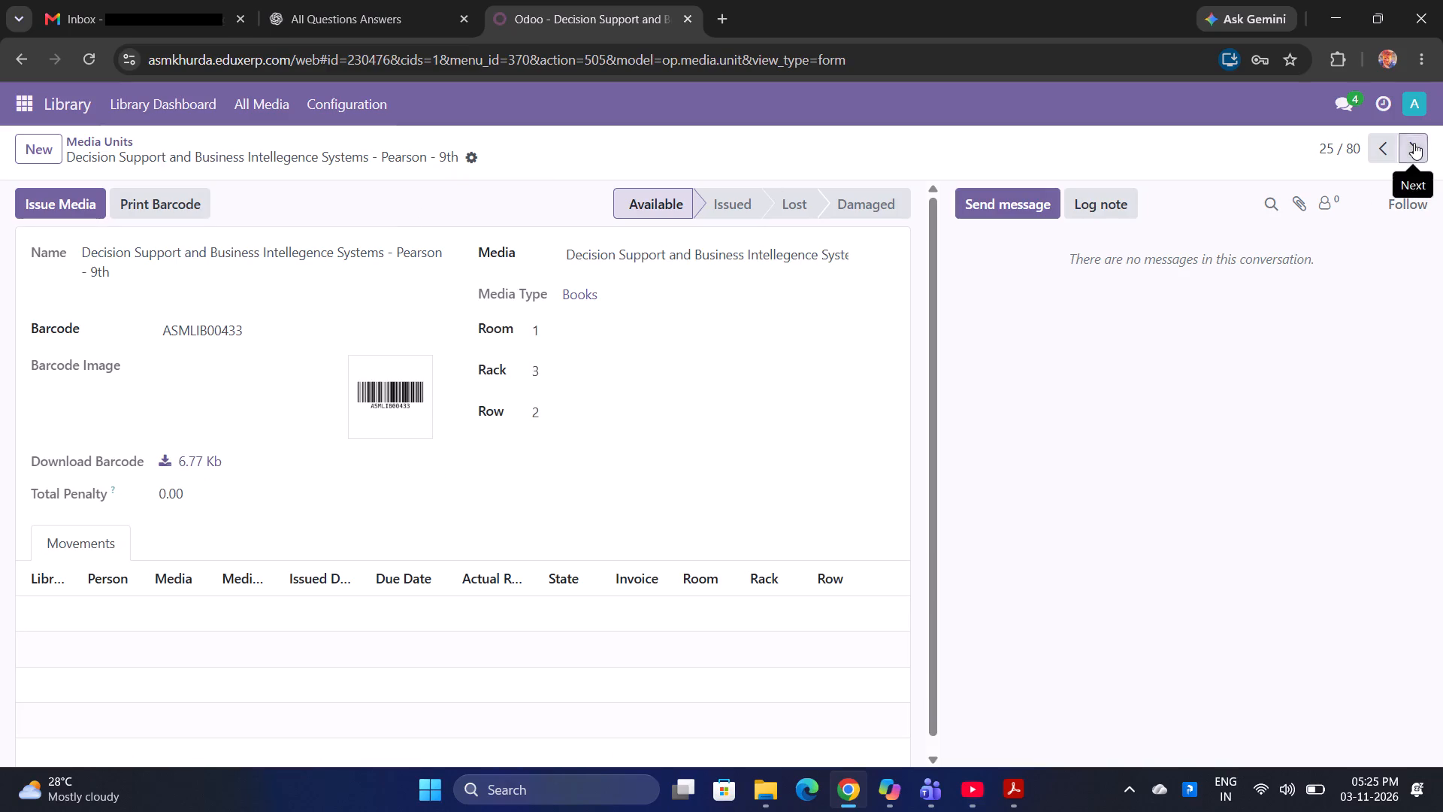
pyautogui.click(326, 327)
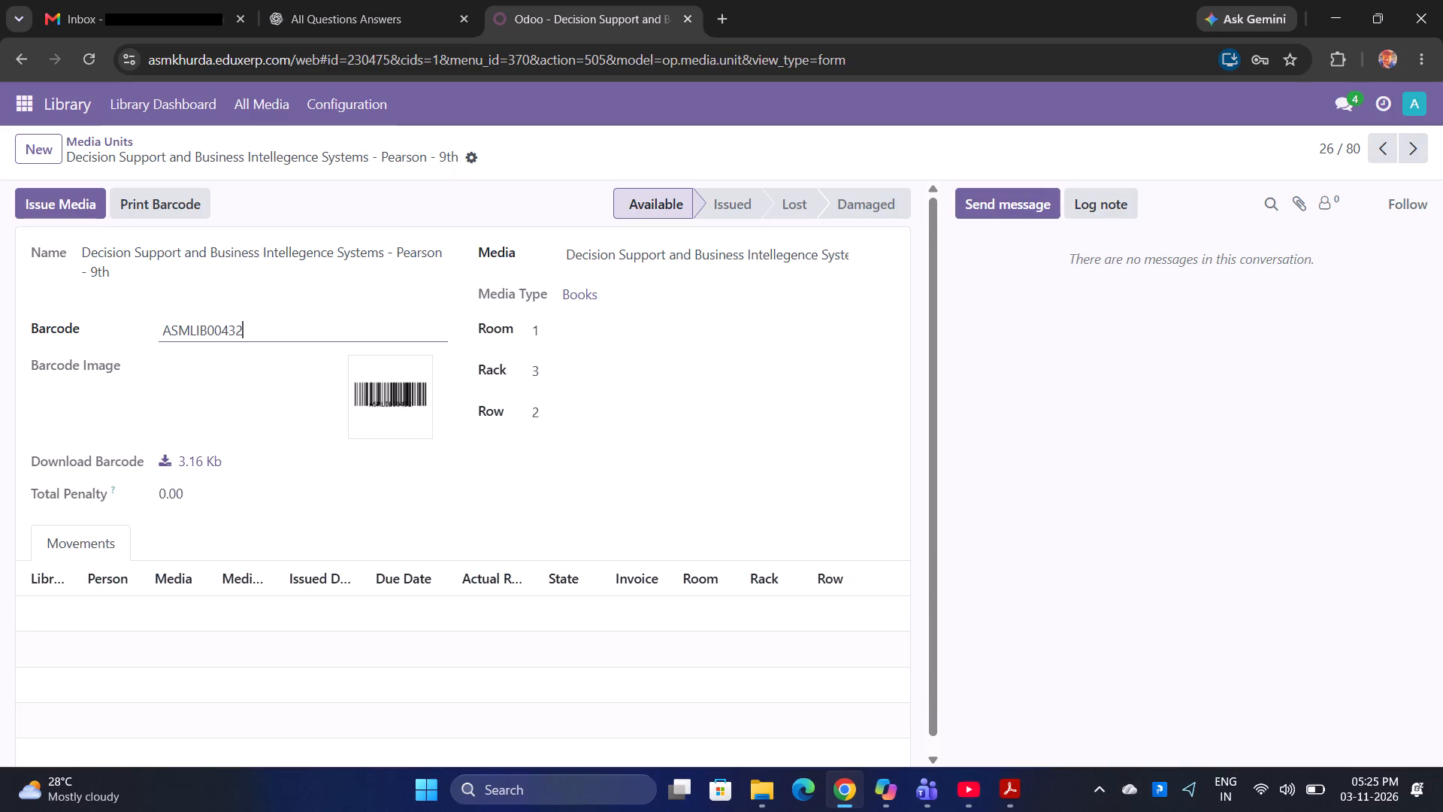
pyautogui.press('BackSpace')
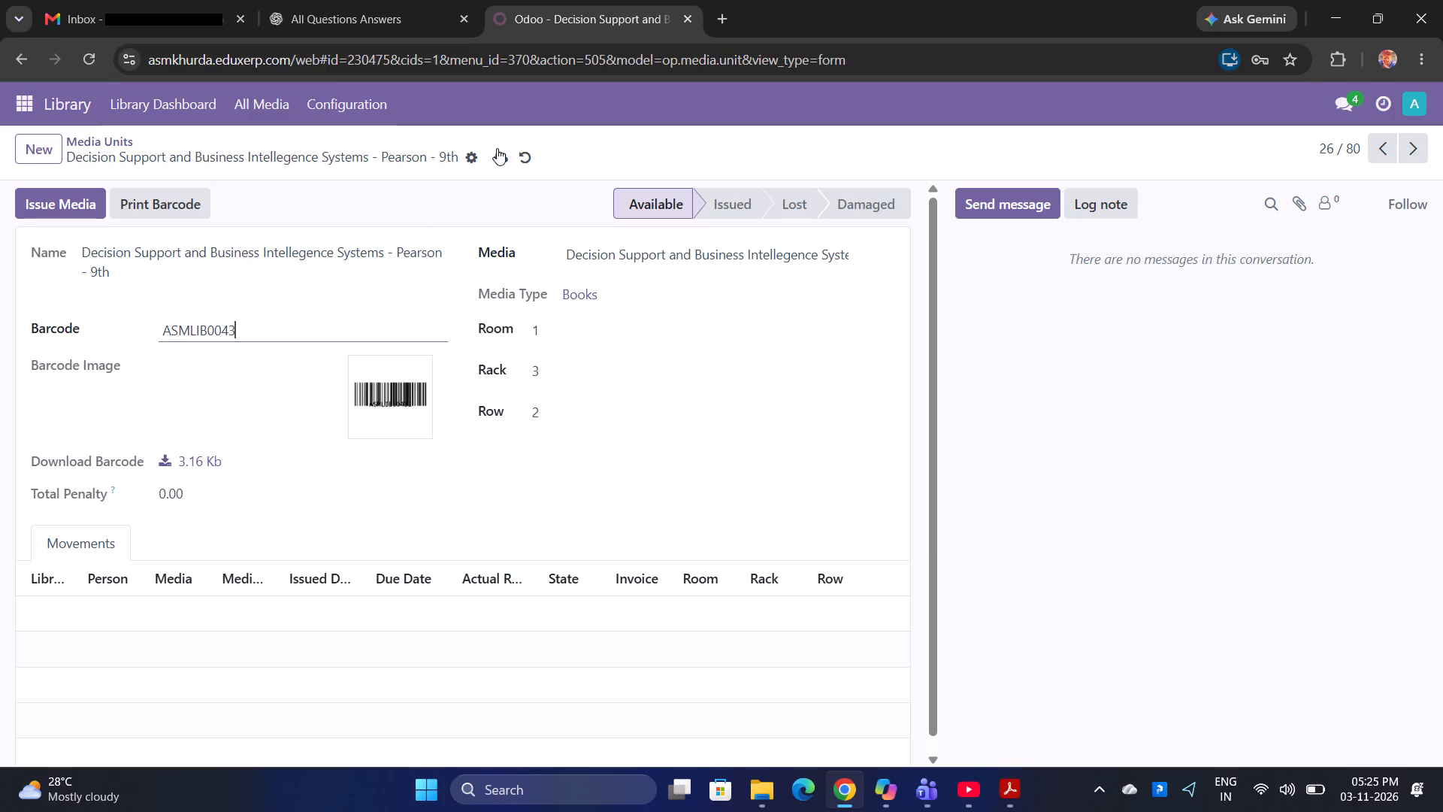
pyautogui.click(495, 153)
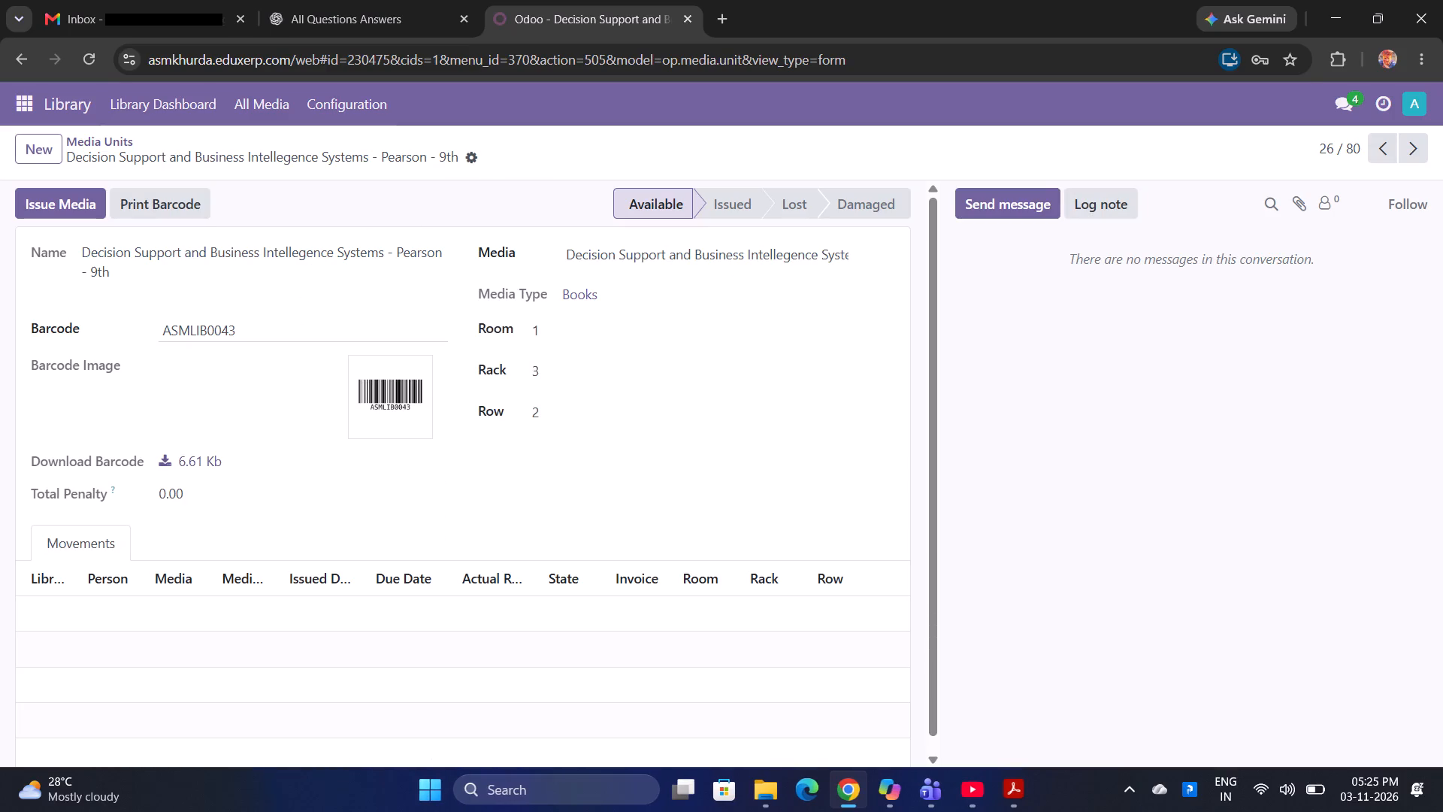
pyautogui.click(299, 320)
pyautogui.press('2')
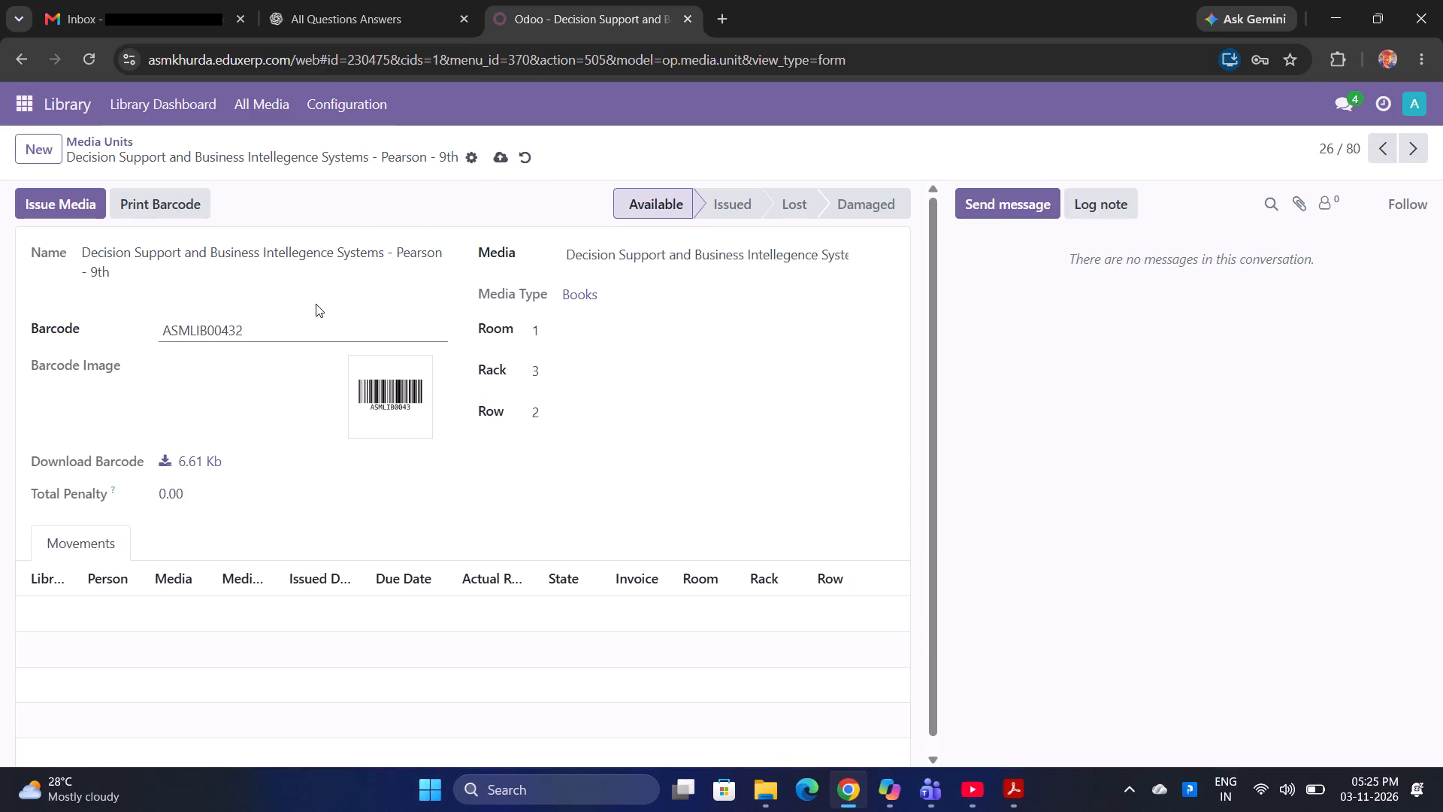
pyautogui.click(501, 156)
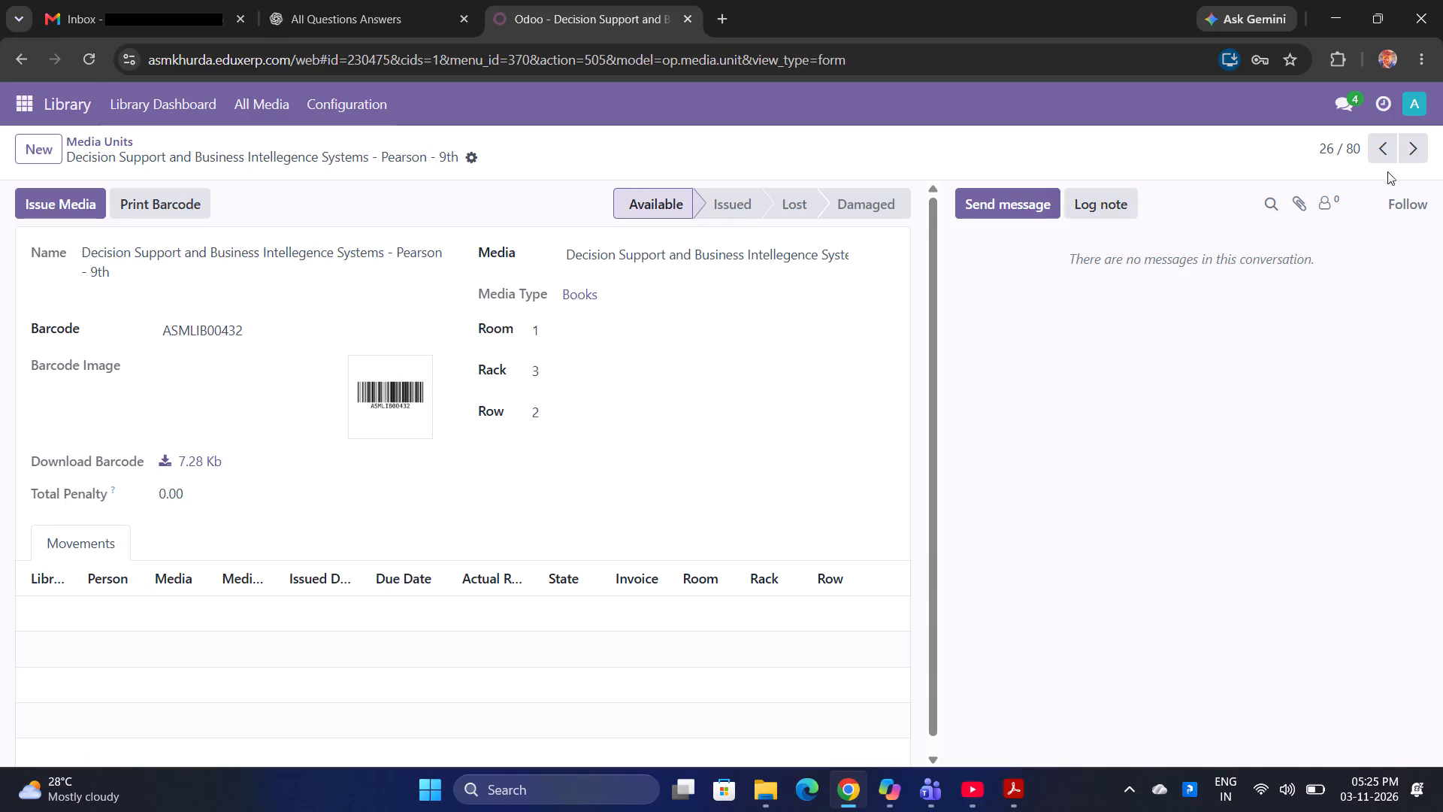
# Regenerate the barcode image of the fifth Decision Support and Business Intellegence Systems unit by saving barcode ASMLIB0043, followed by ASMLIB00431.
pyautogui.click(1415, 147)
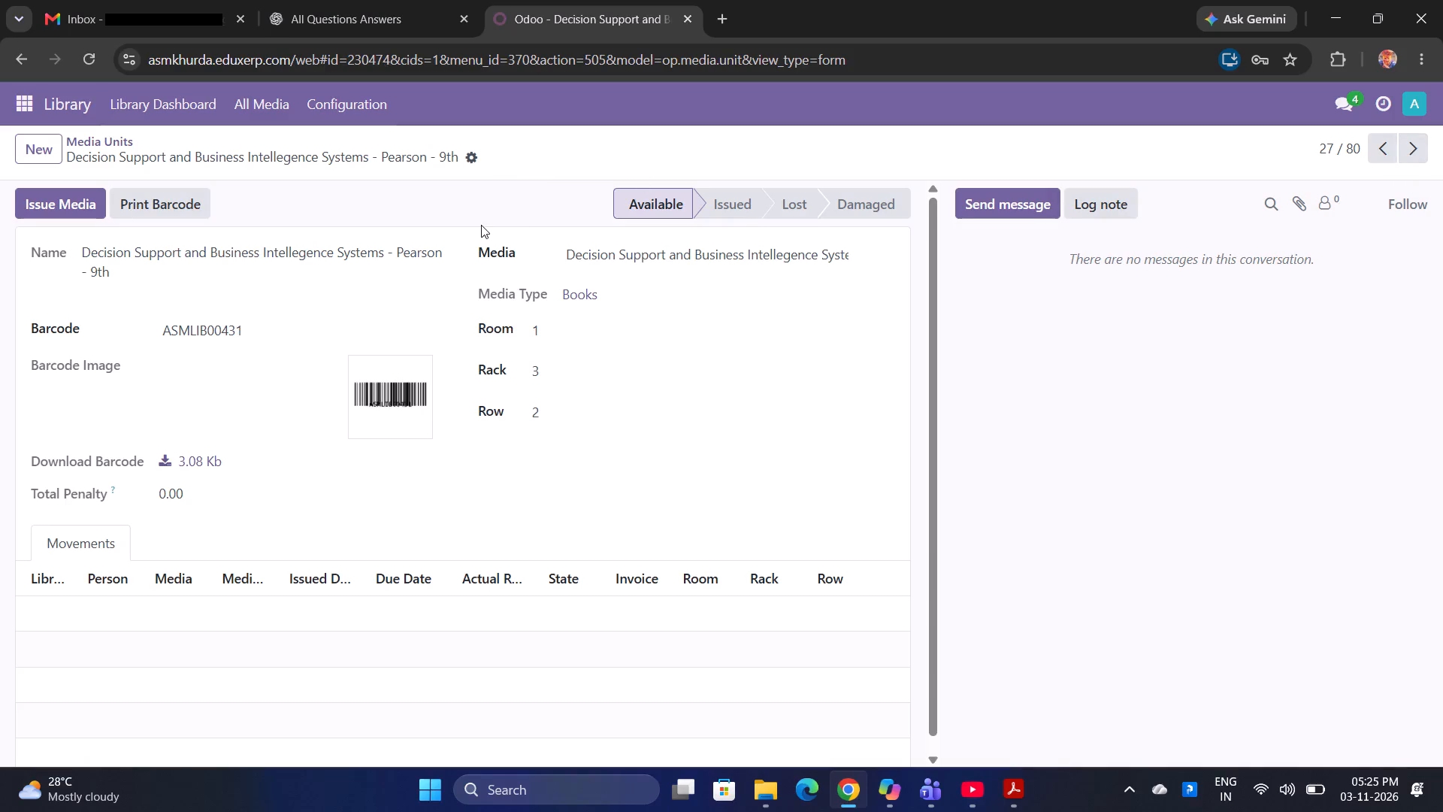
pyautogui.click(254, 329)
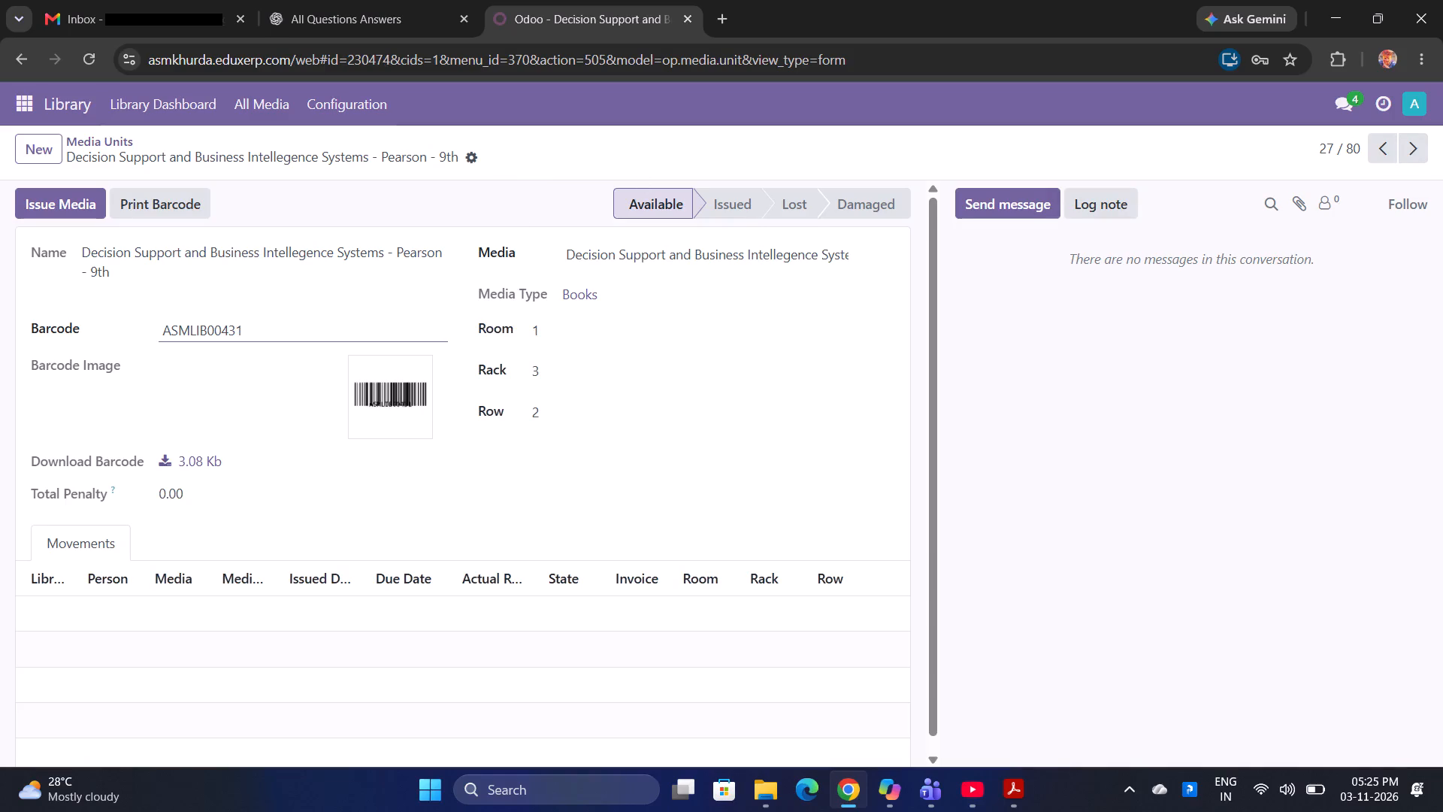
pyautogui.press('BackSpace')
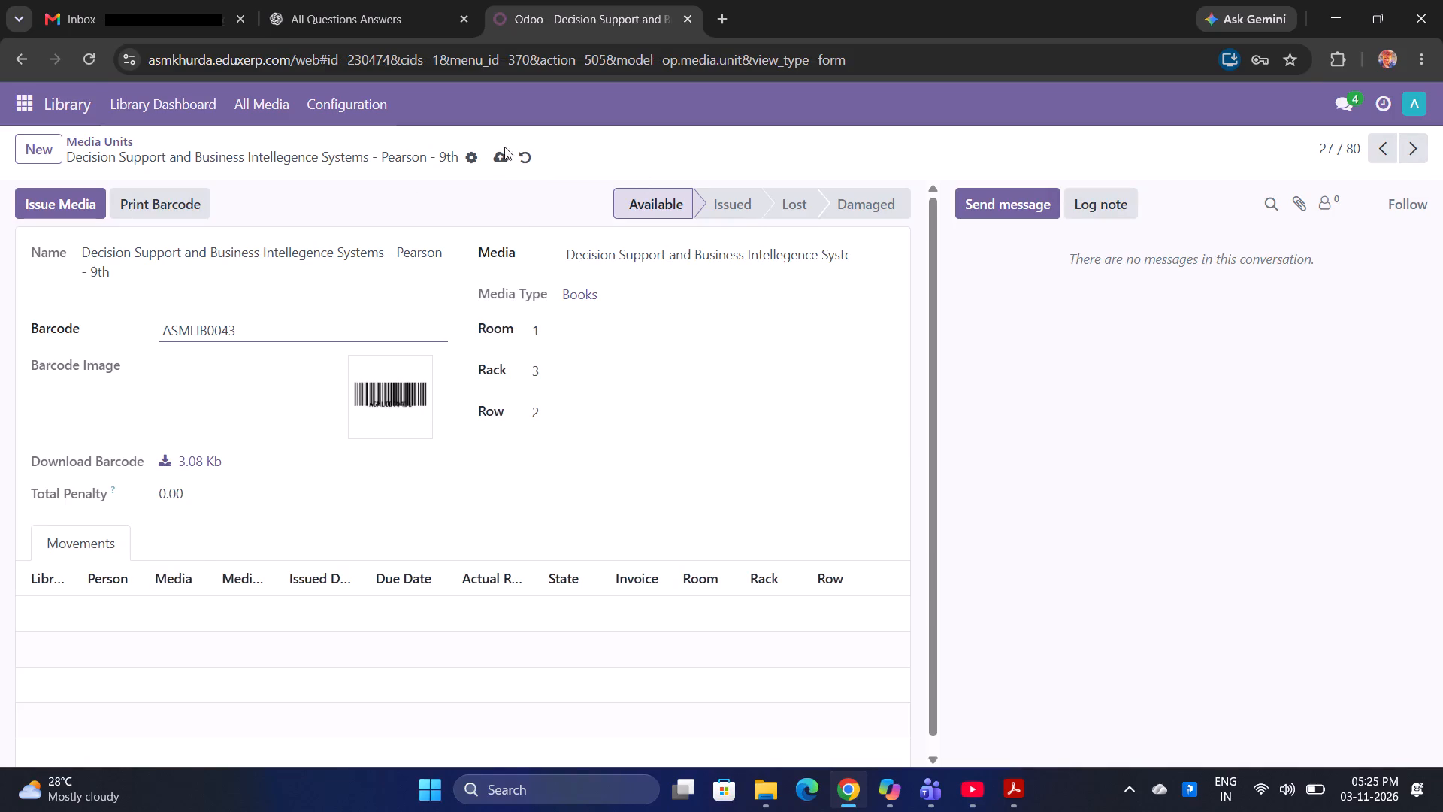
pyautogui.click(501, 151)
pyautogui.click(300, 330)
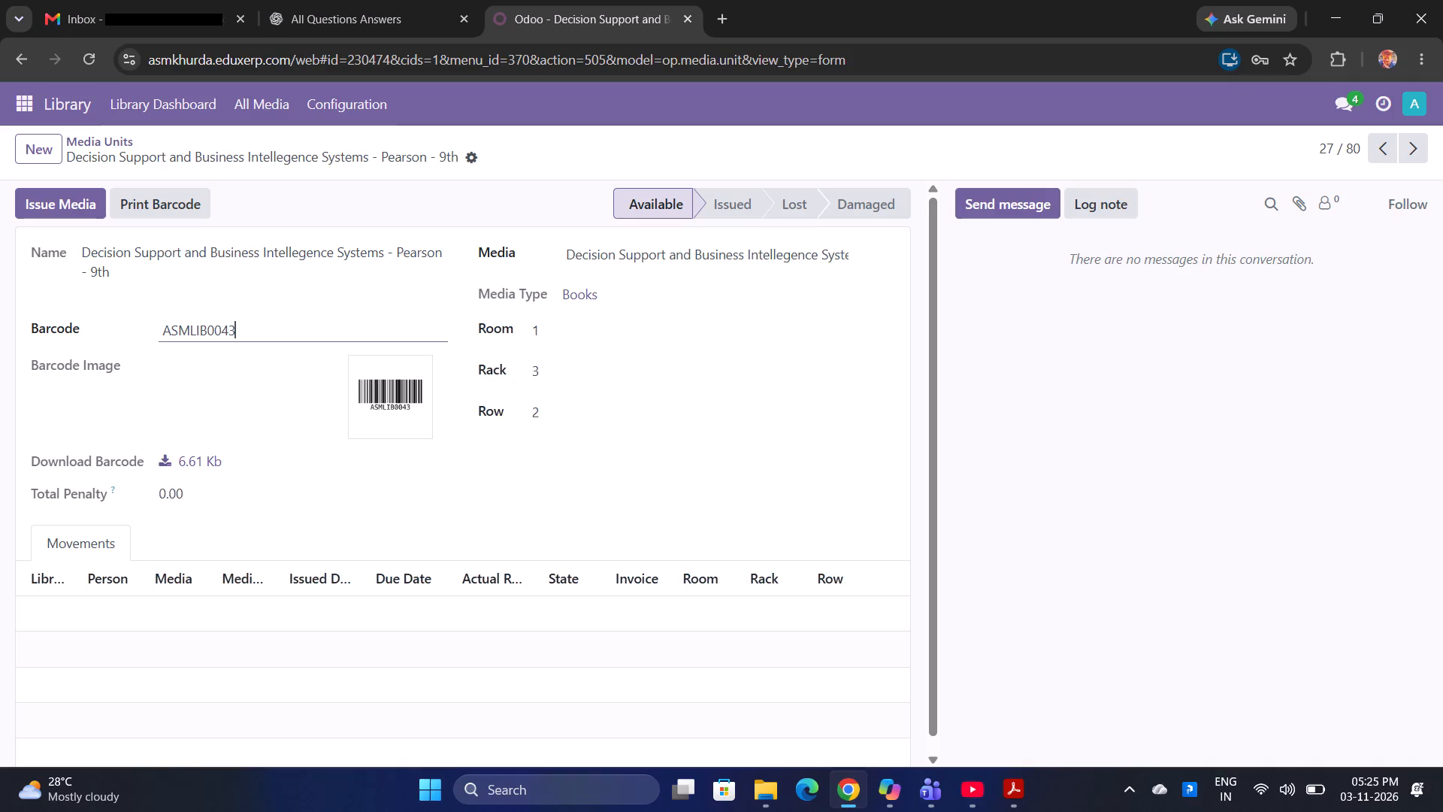
pyautogui.press('1')
pyautogui.click(495, 151)
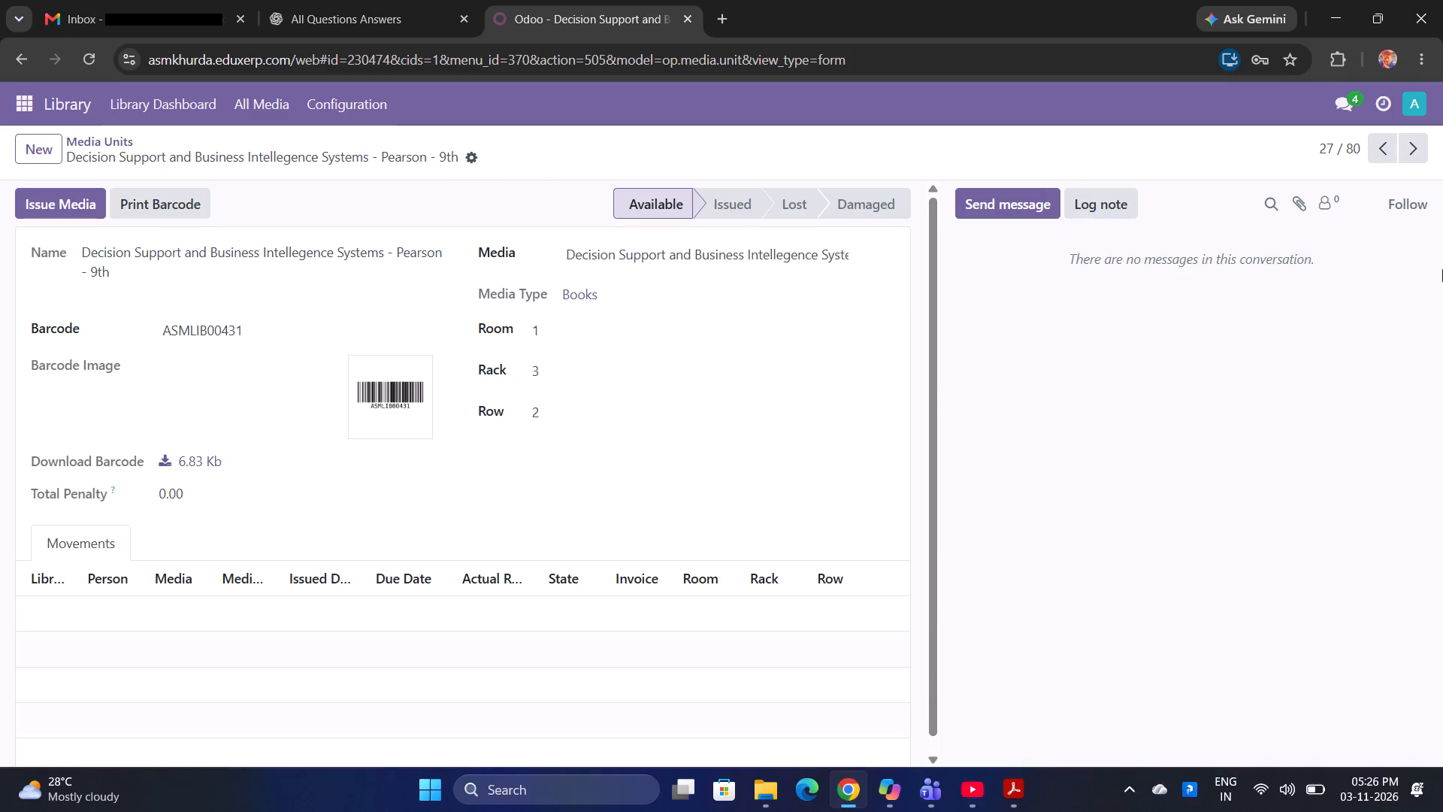
# Regenerate the barcode image of the sixth Decision Support and Business Intellegence Systems unit by saving barcode ASMLIB0039, followed by ASMLIB00391.
pyautogui.click(1407, 156)
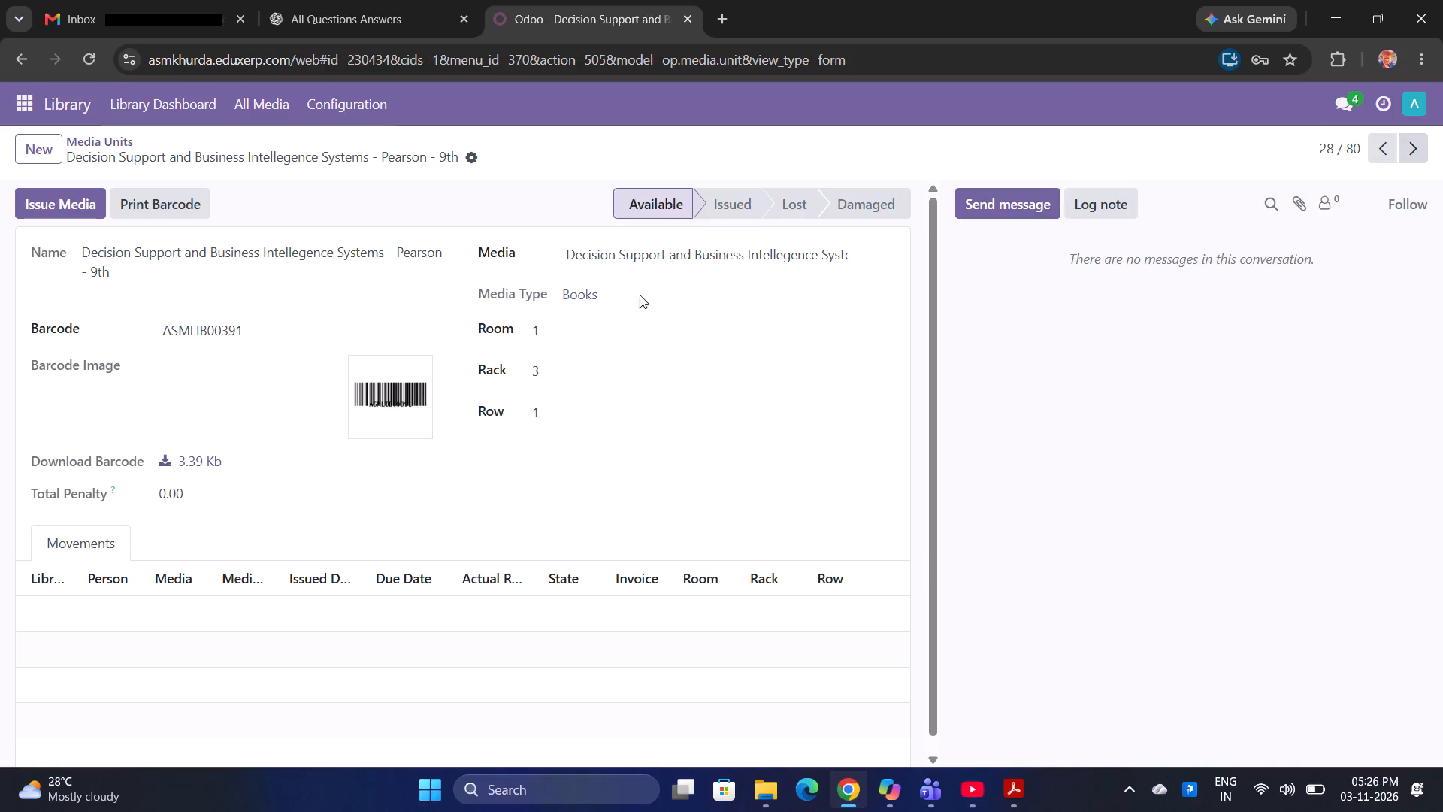
pyautogui.click(318, 323)
pyautogui.press('BackSpace')
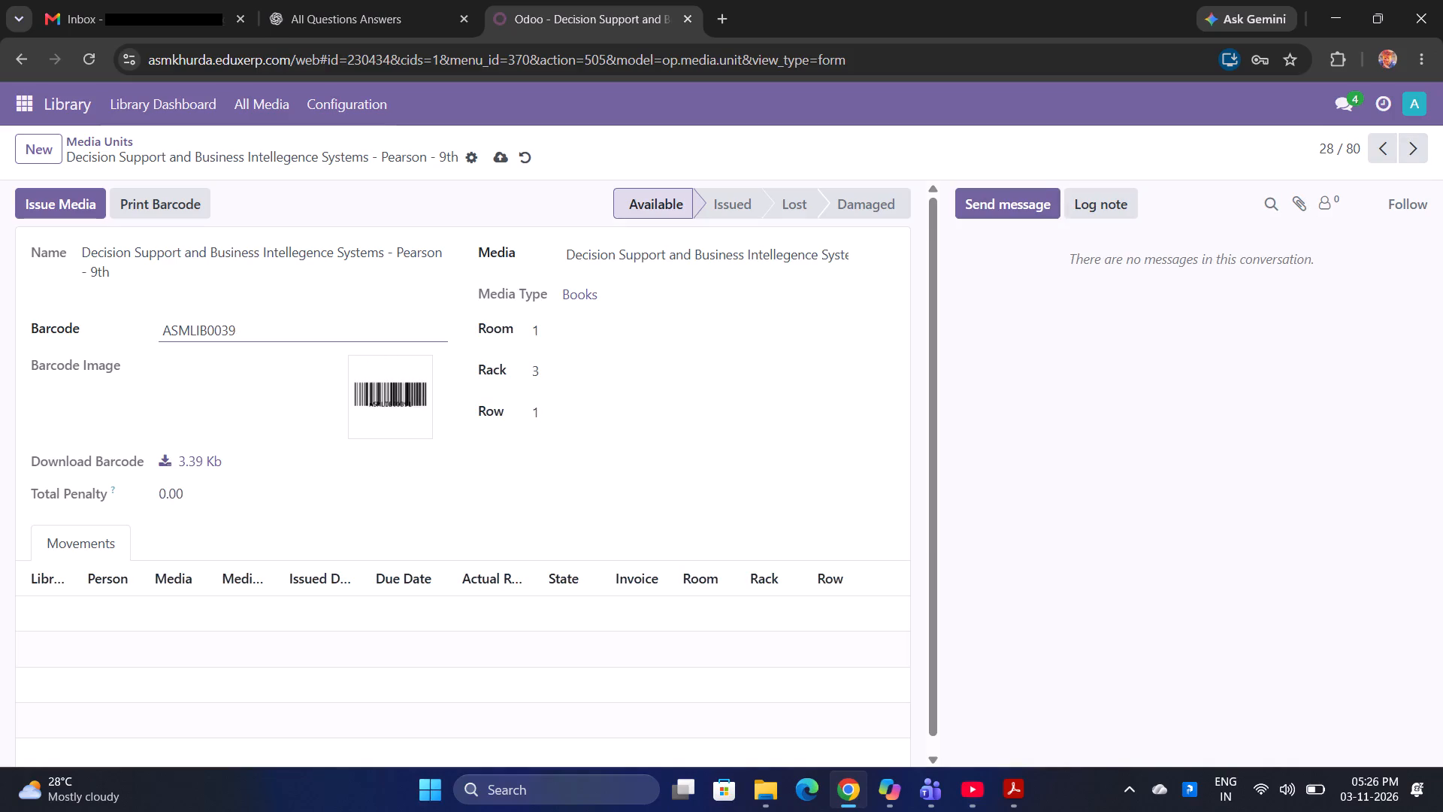
pyautogui.click(494, 152)
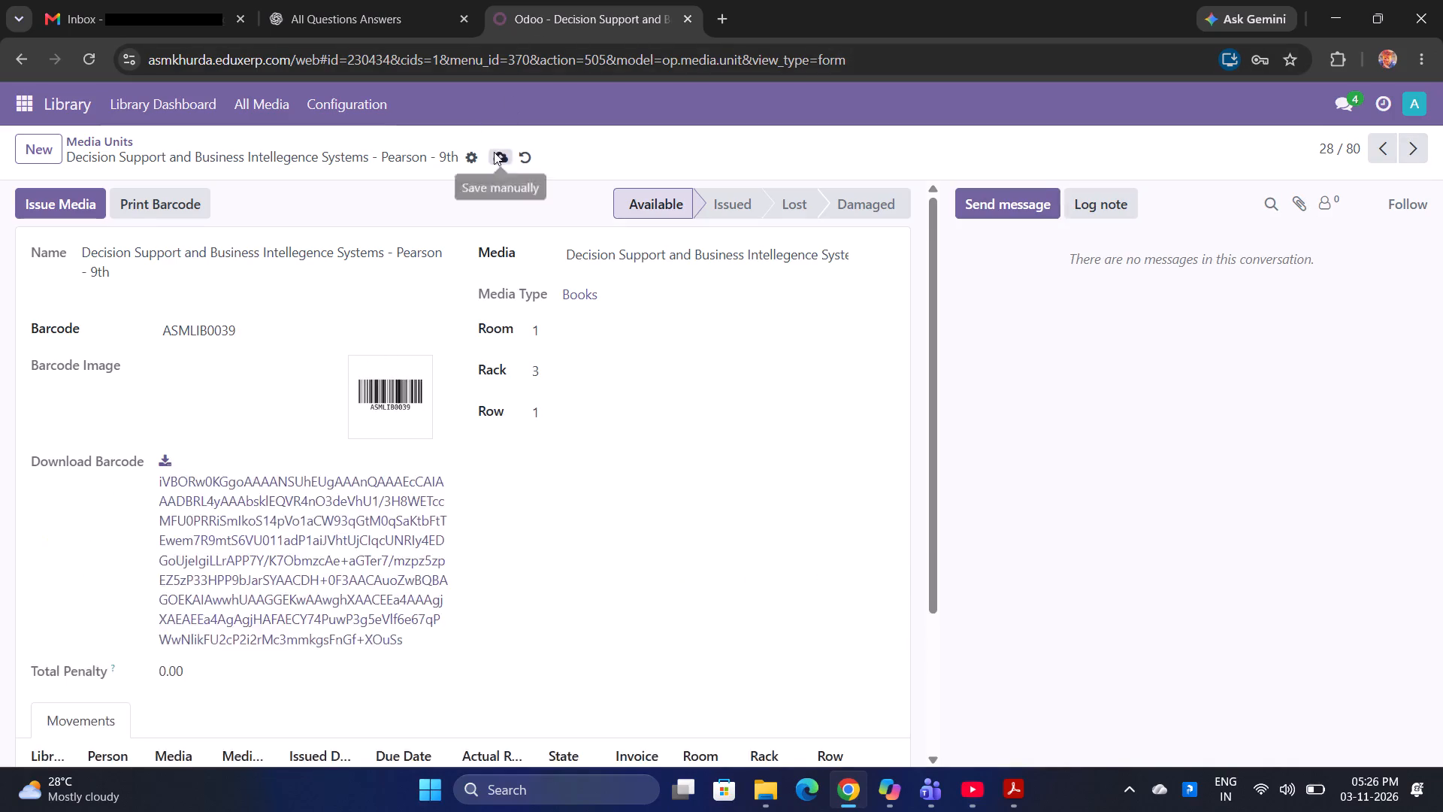
pyautogui.click(251, 324)
pyautogui.press('1')
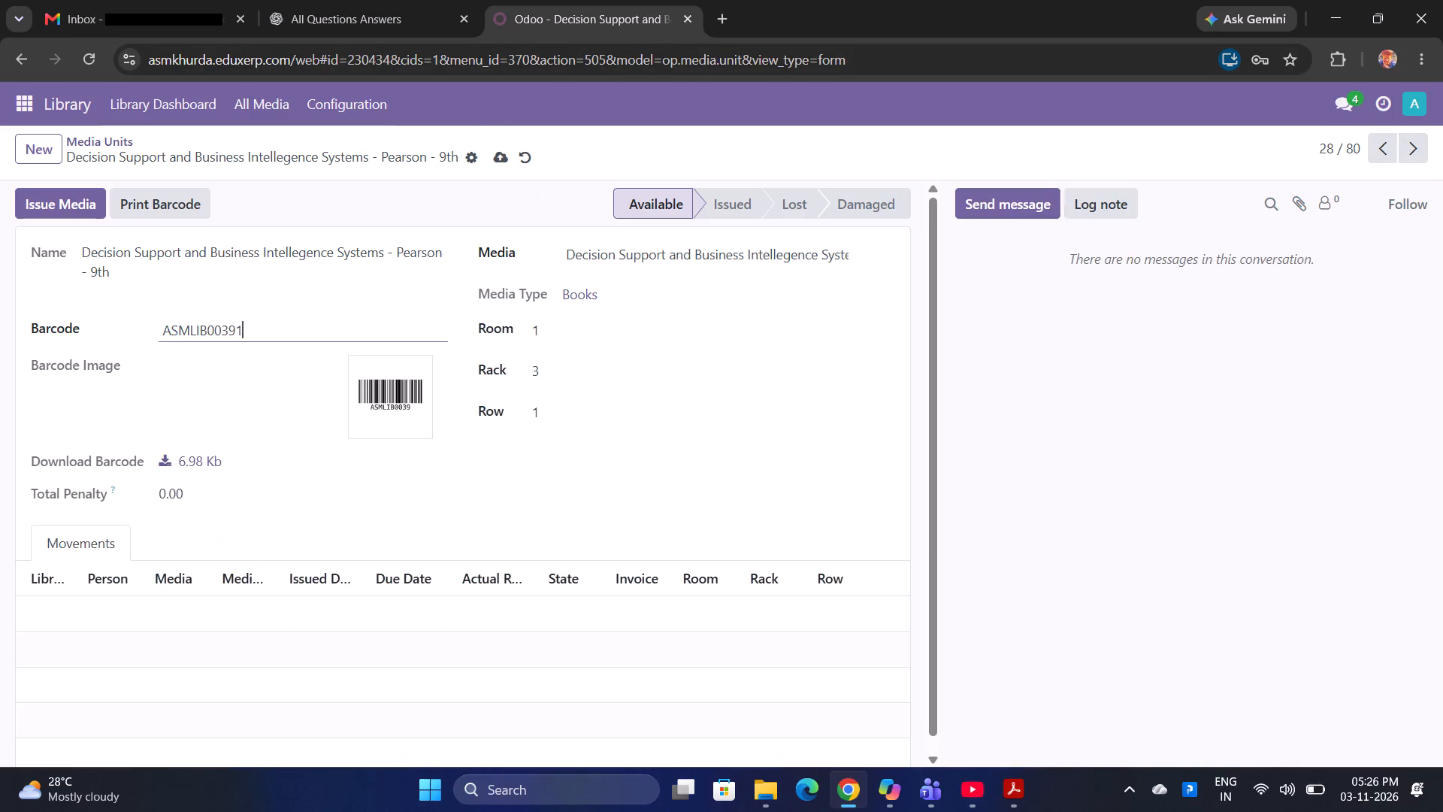
pyautogui.click(498, 159)
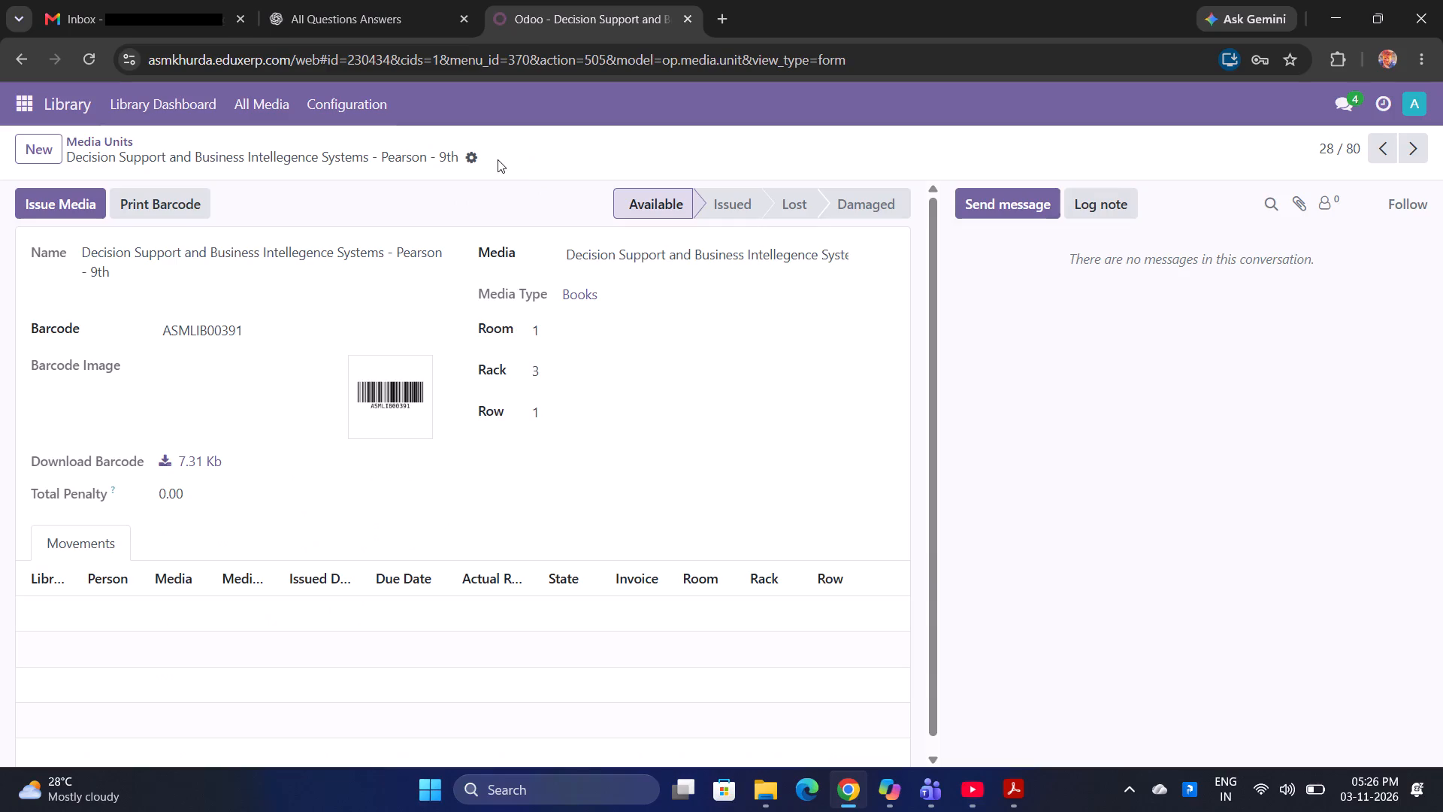
# Regenerate the barcode image of the first Decision Support and Business Intelligence Systems unit by saving barcode ASMLIB0059, followed by ASMLIB00592.
pyautogui.click(1413, 150)
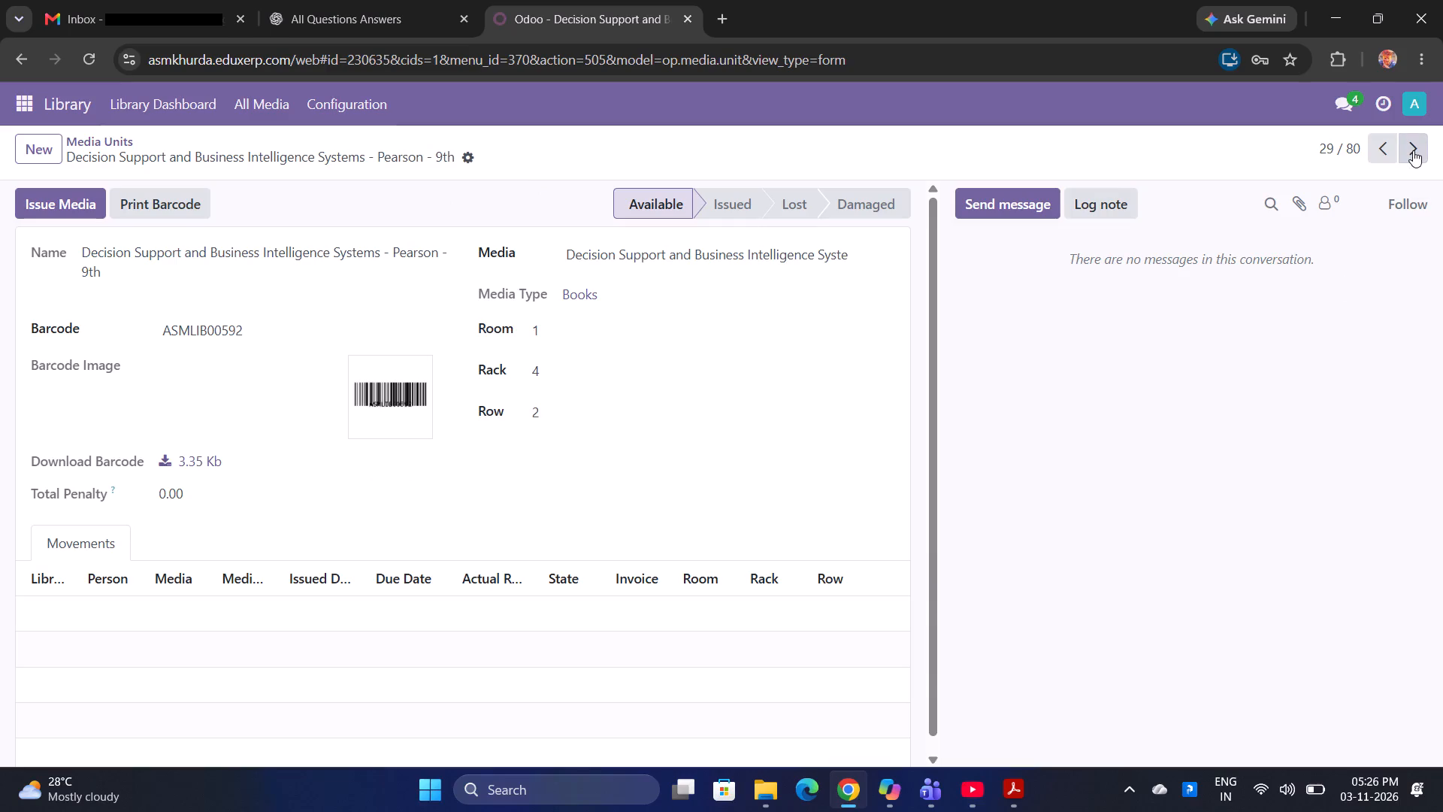
pyautogui.moveTo(265, 310); pyautogui.dragTo(265, 322)
pyautogui.click(265, 322)
pyautogui.press('BackSpace')
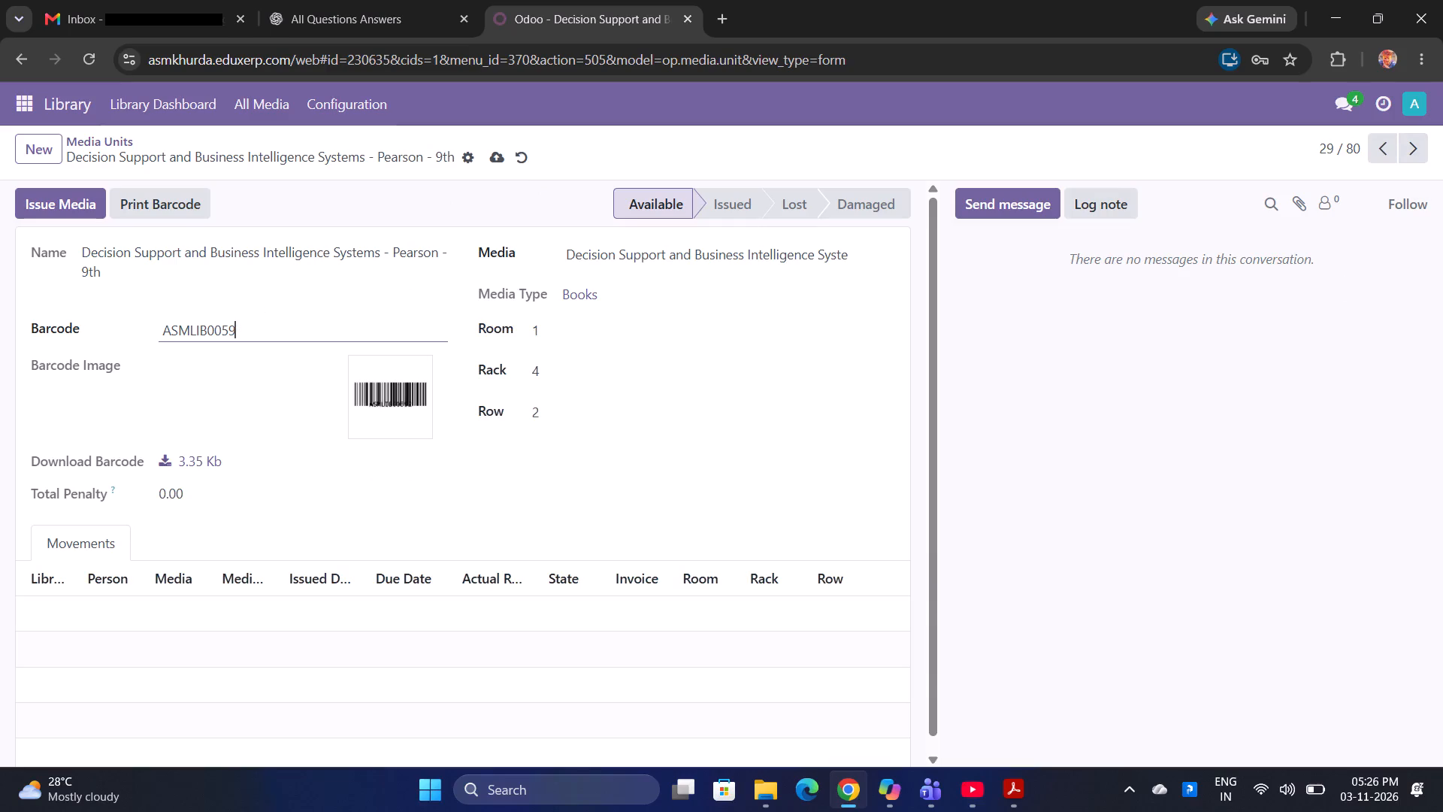
pyautogui.click(494, 153)
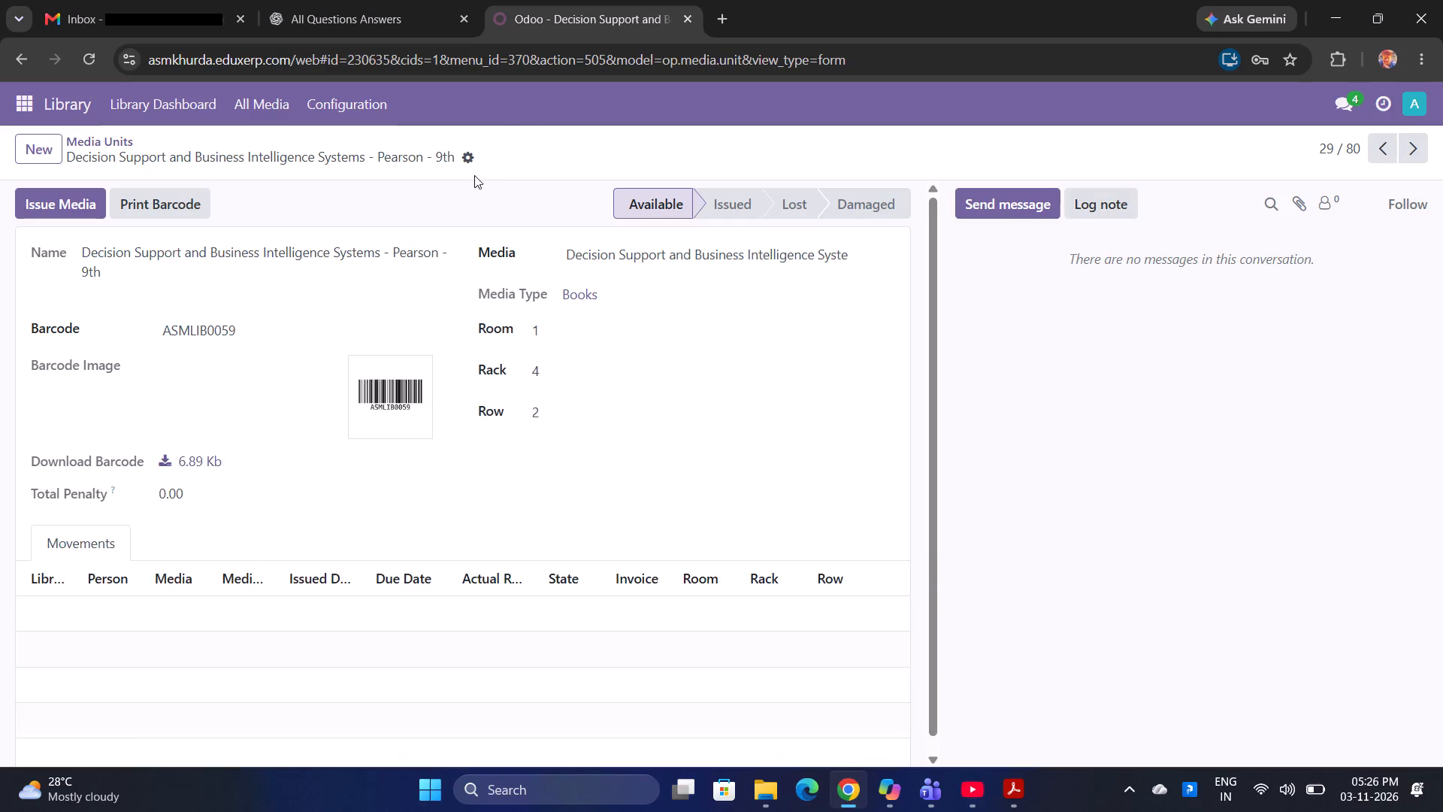
pyautogui.click(291, 337)
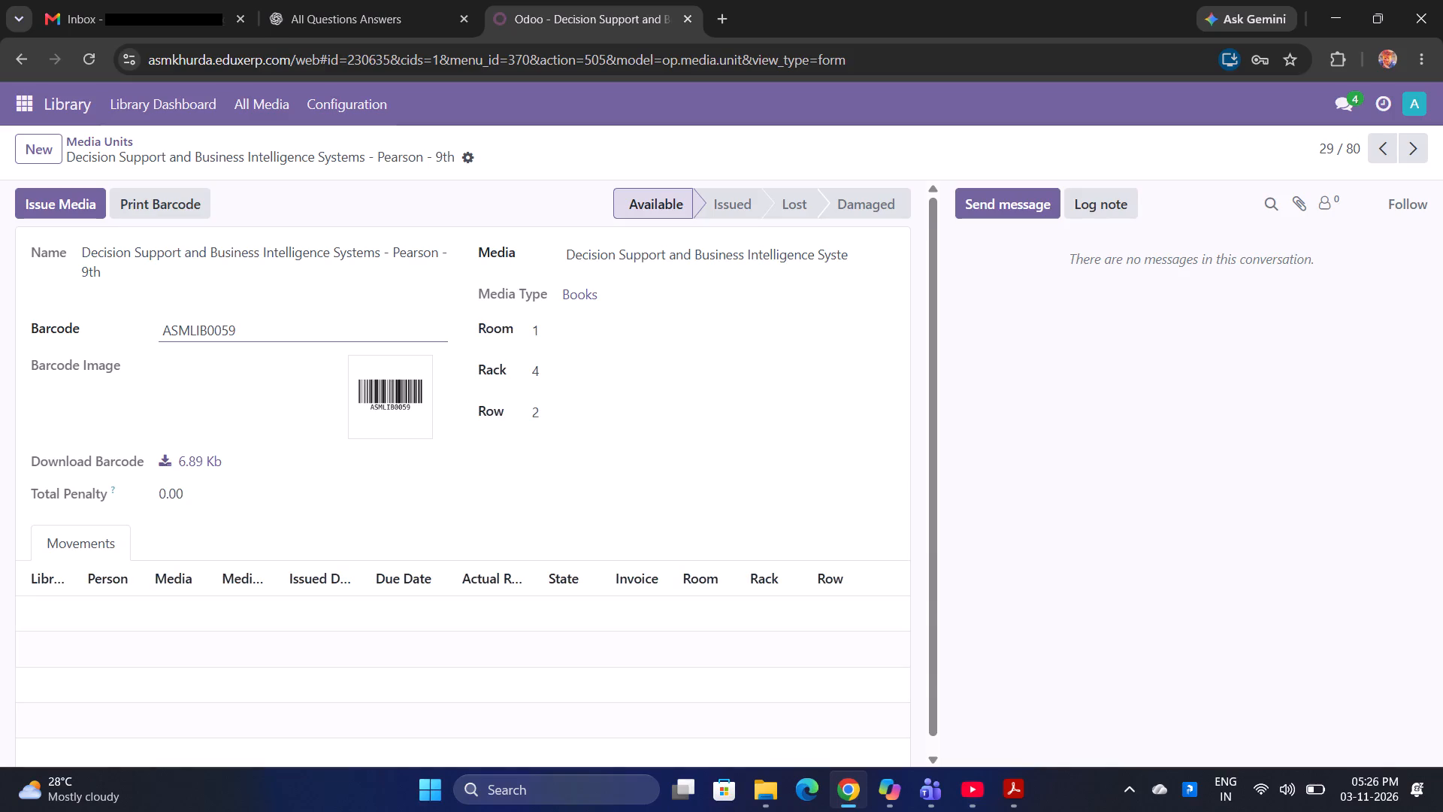
pyautogui.press('2')
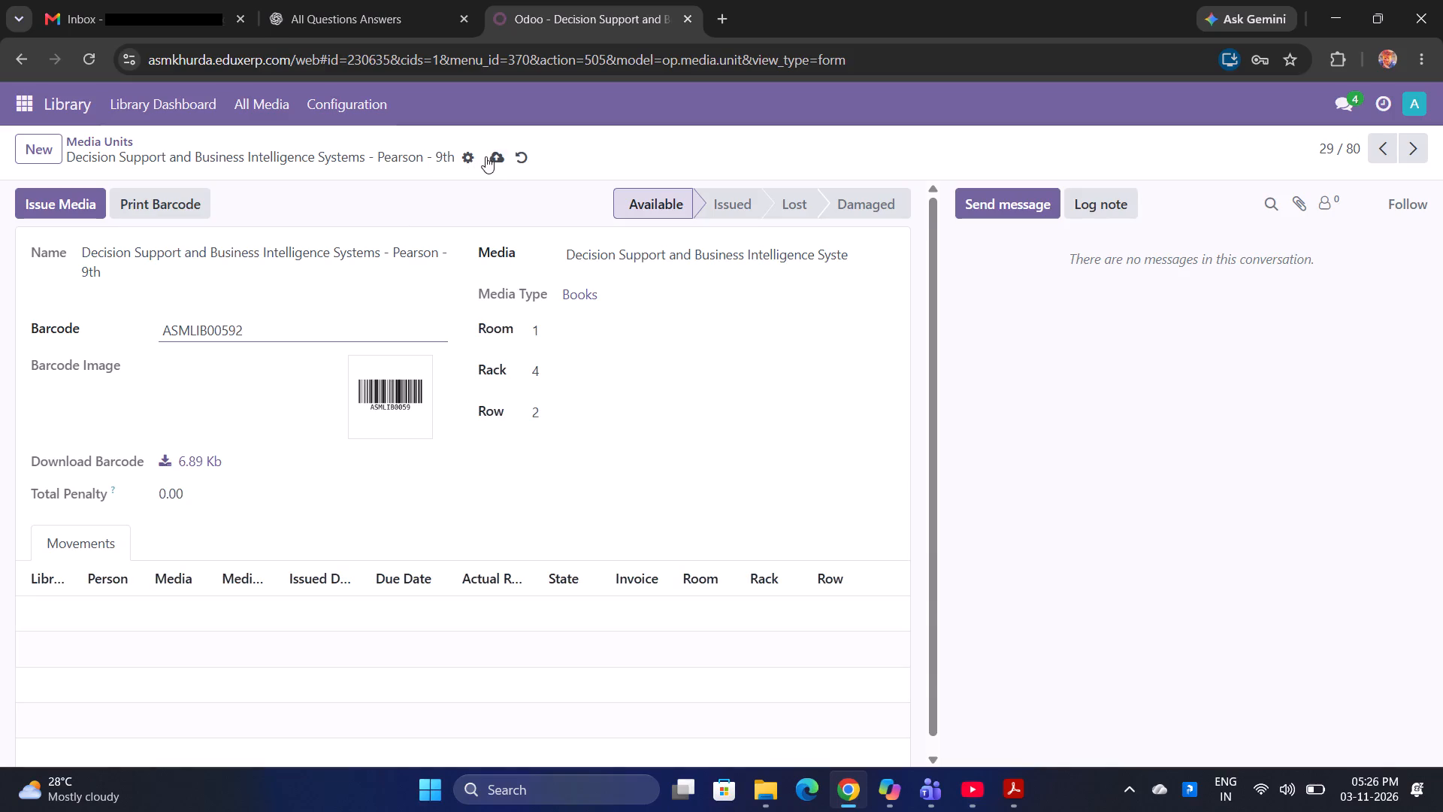
pyautogui.click(495, 150)
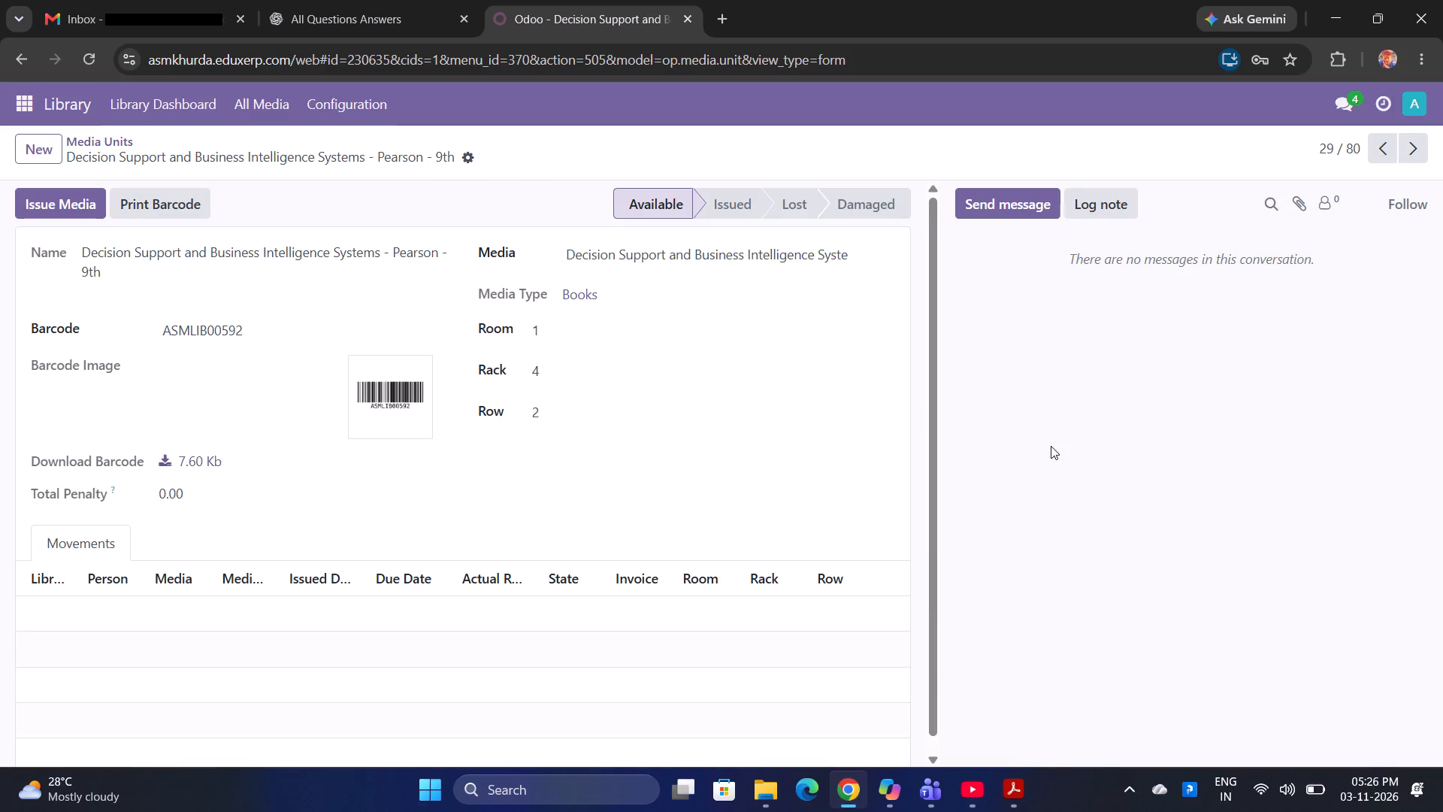
# Regenerate the barcode image of the second Decision Support and Business Intelligence Systems unit by saving barcode ASMLIB0059, followed by ASMLIB00591.
pyautogui.click(1414, 151)
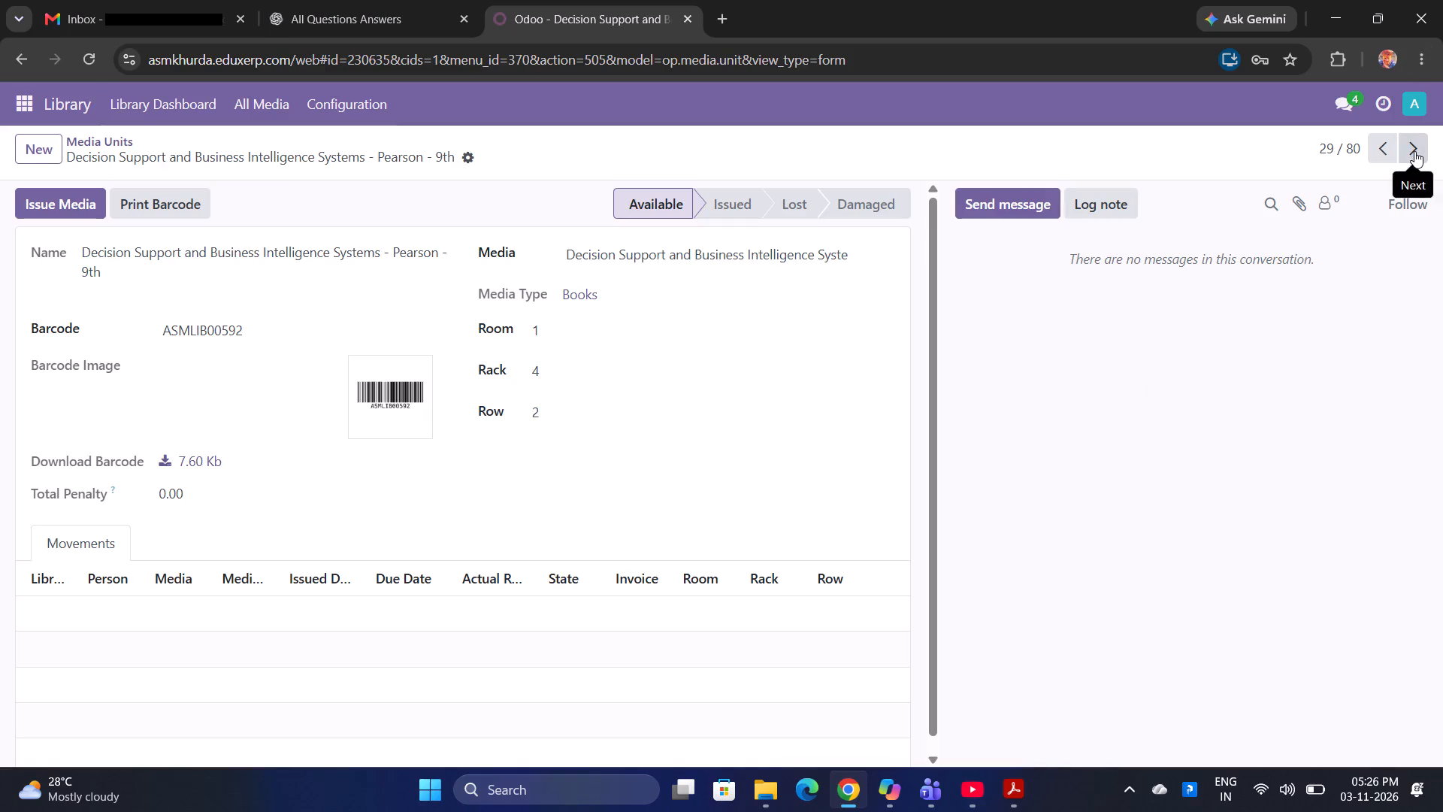
pyautogui.click(305, 326)
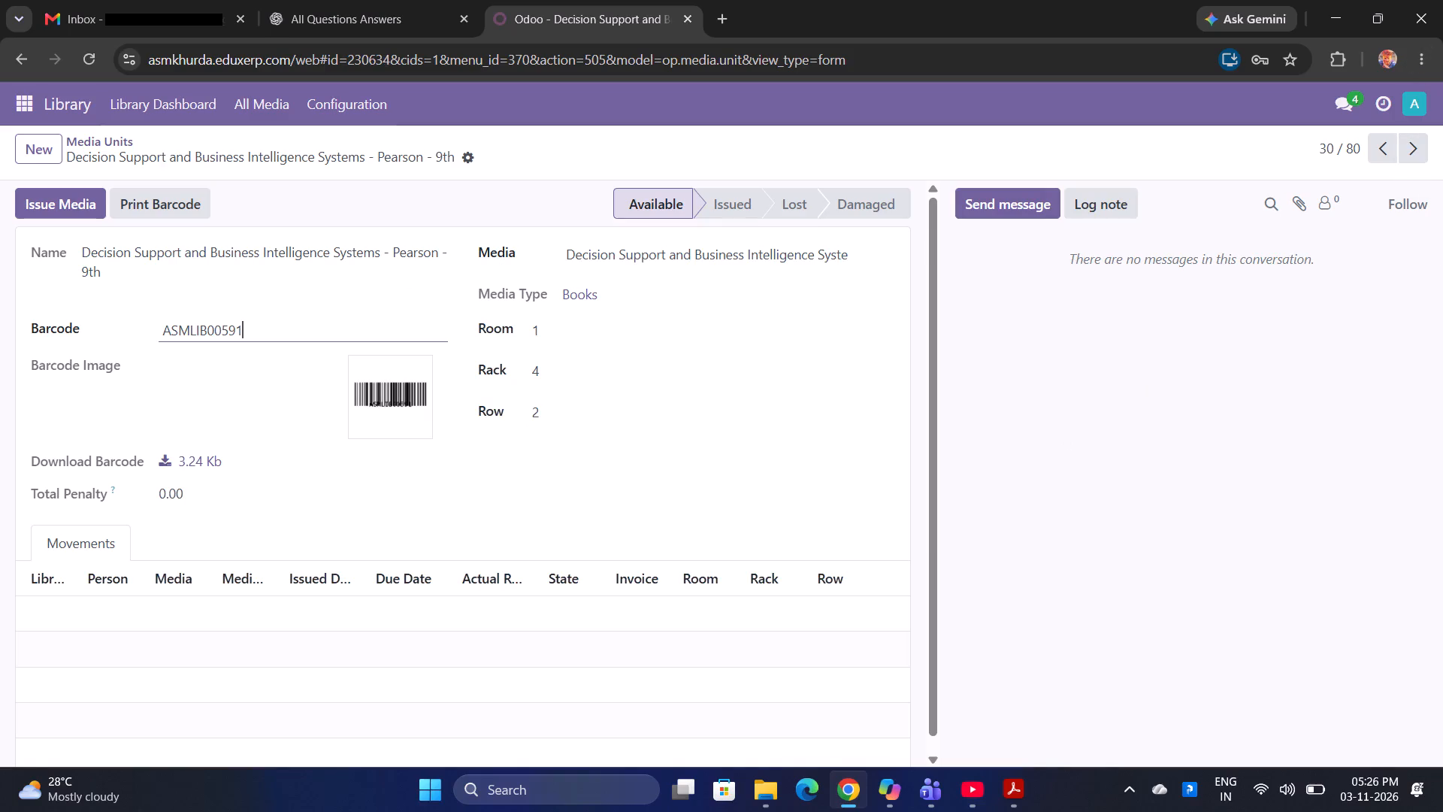
pyautogui.press('BackSpace')
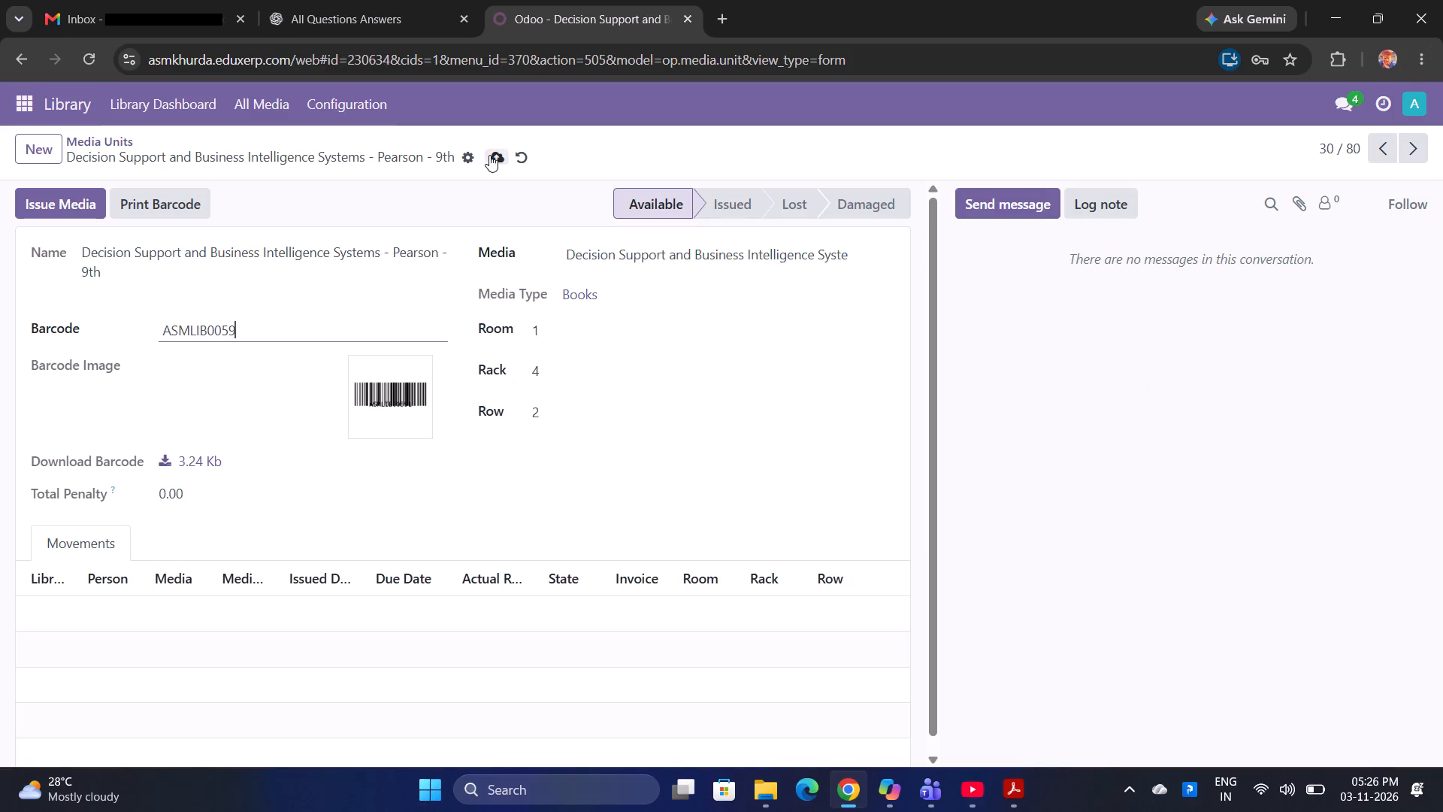
pyautogui.click(489, 155)
pyautogui.click(255, 334)
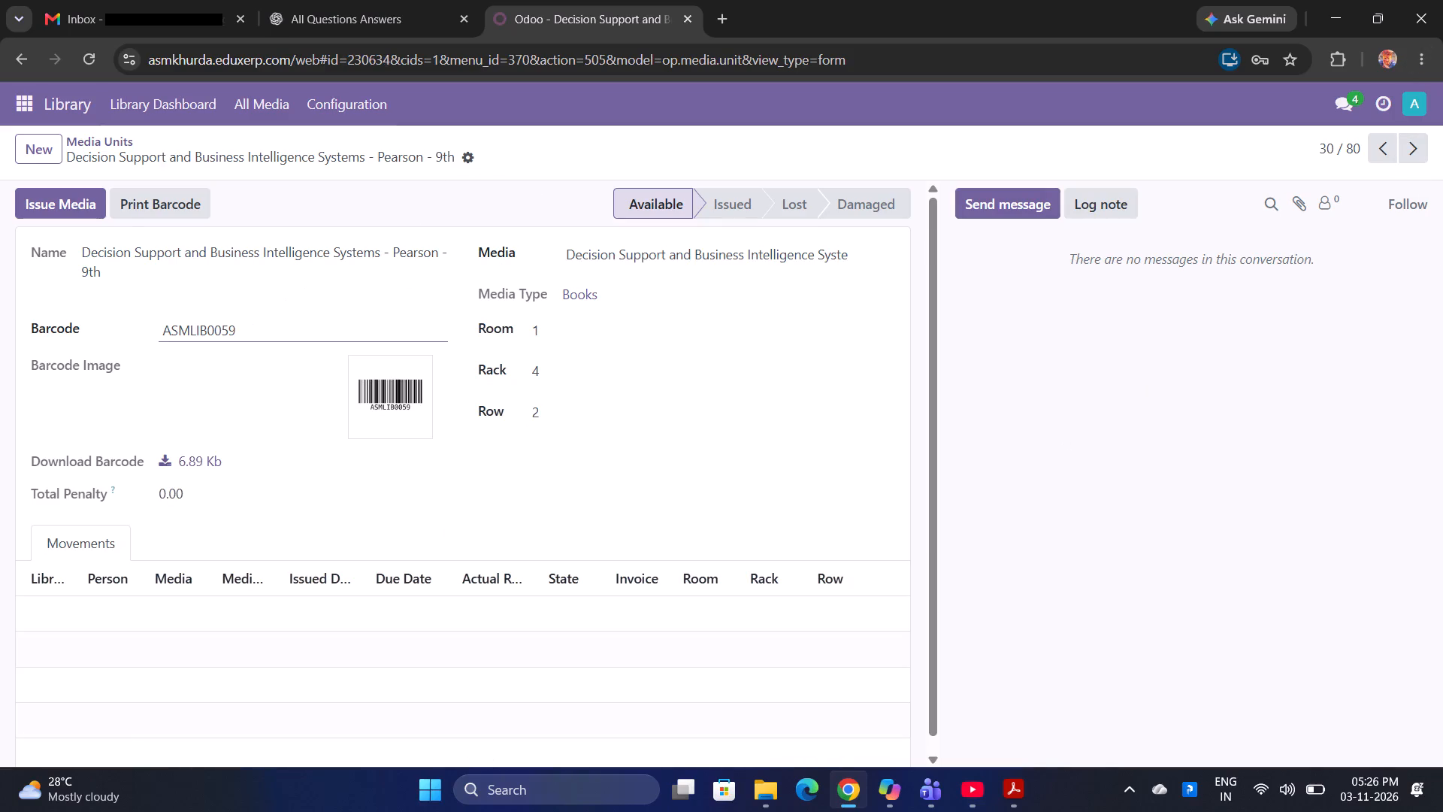
pyautogui.press('1')
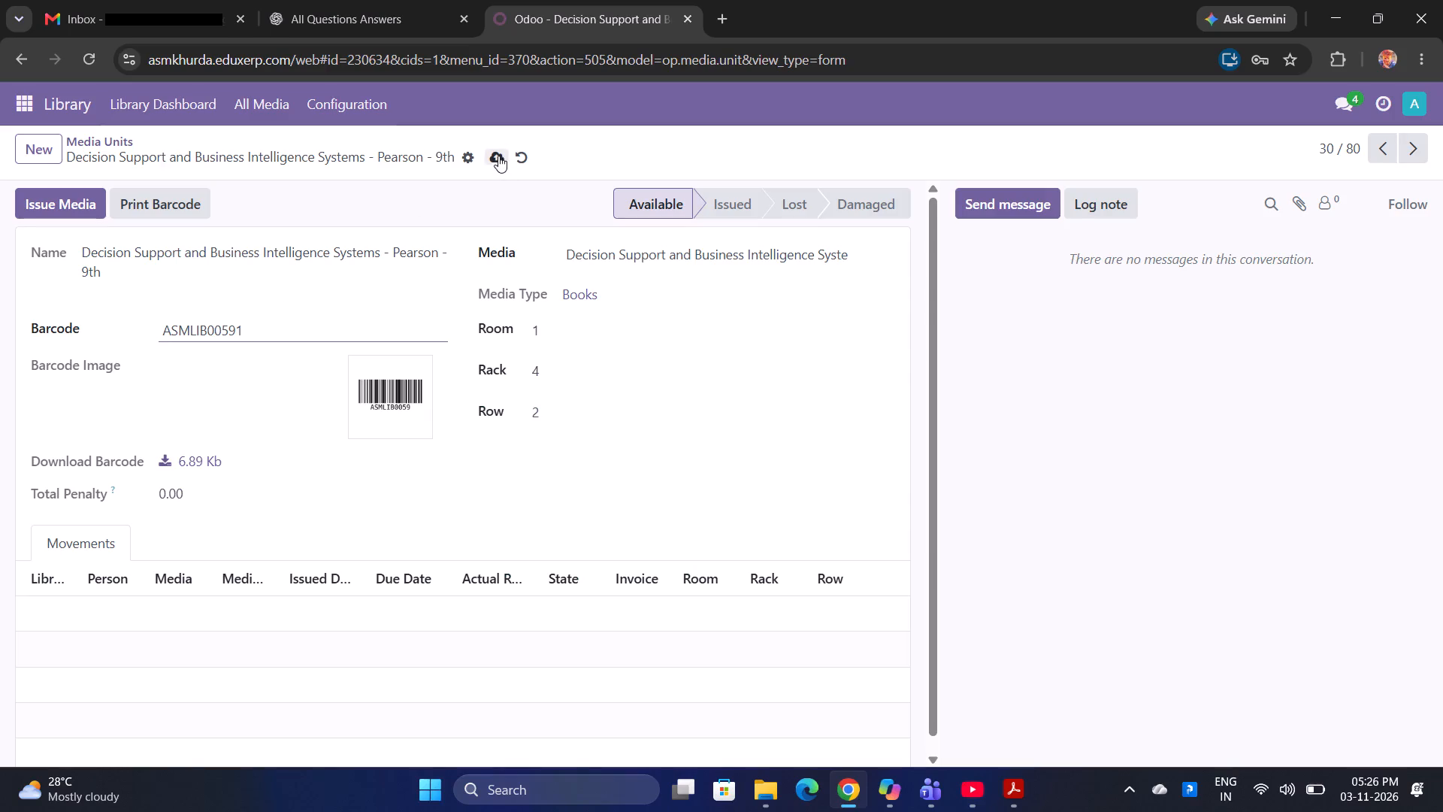
pyautogui.click(498, 154)
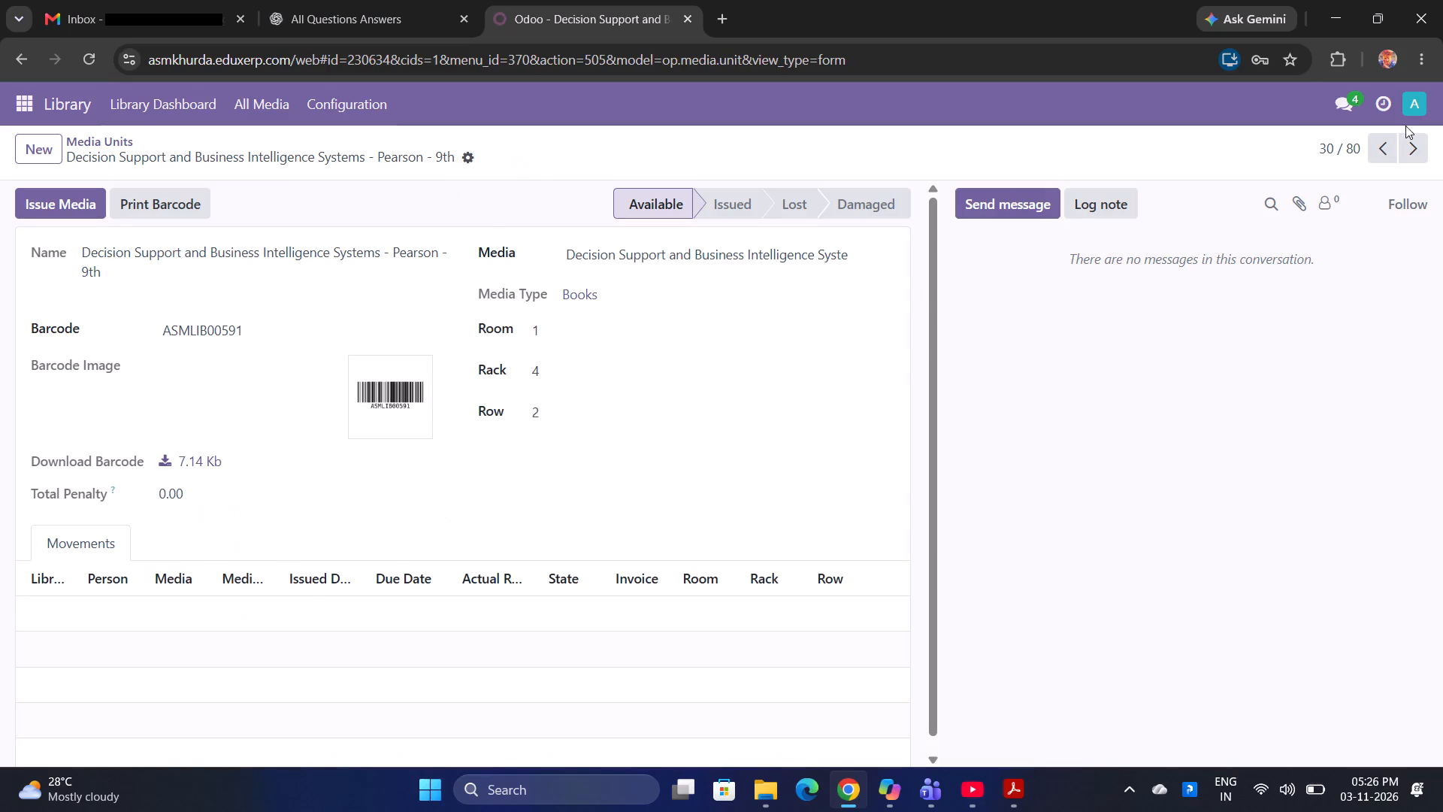
# Regenerate the barcode image of the third Decision Support and Business Intelligence Systems unit by saving barcode ASMLIB0059, followed by ASMLIB00590.
pyautogui.click(1409, 144)
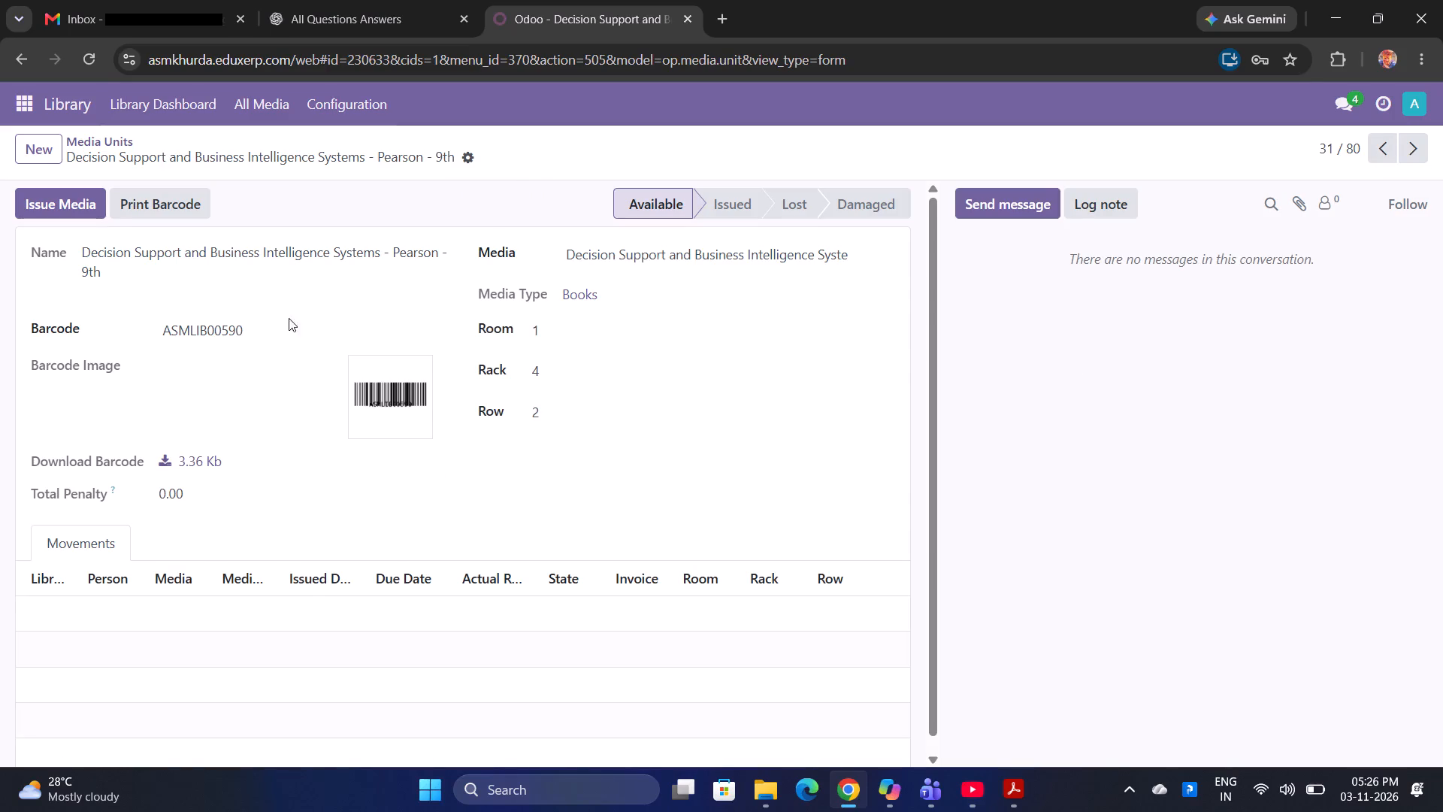
pyautogui.click(259, 327)
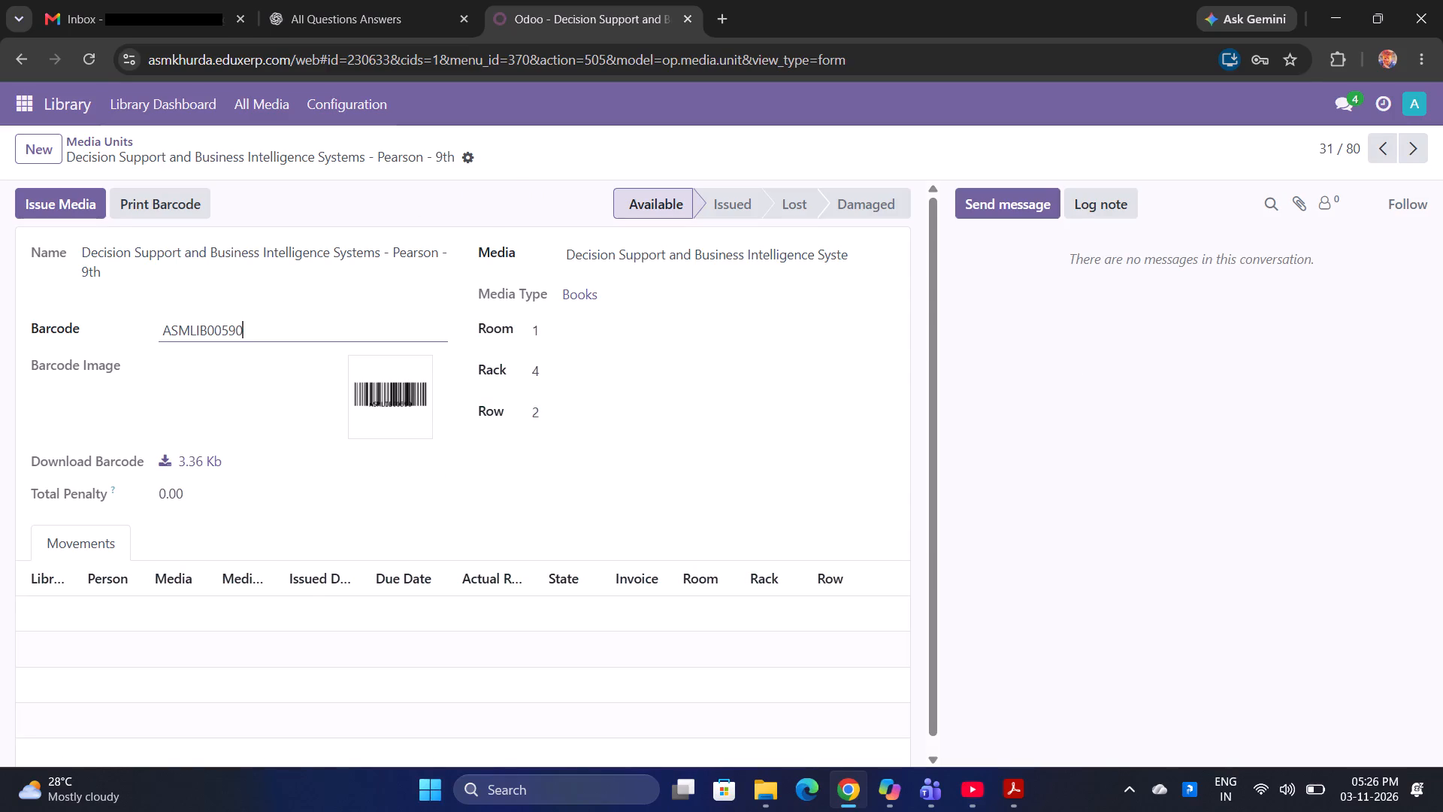
pyautogui.press('BackSpace')
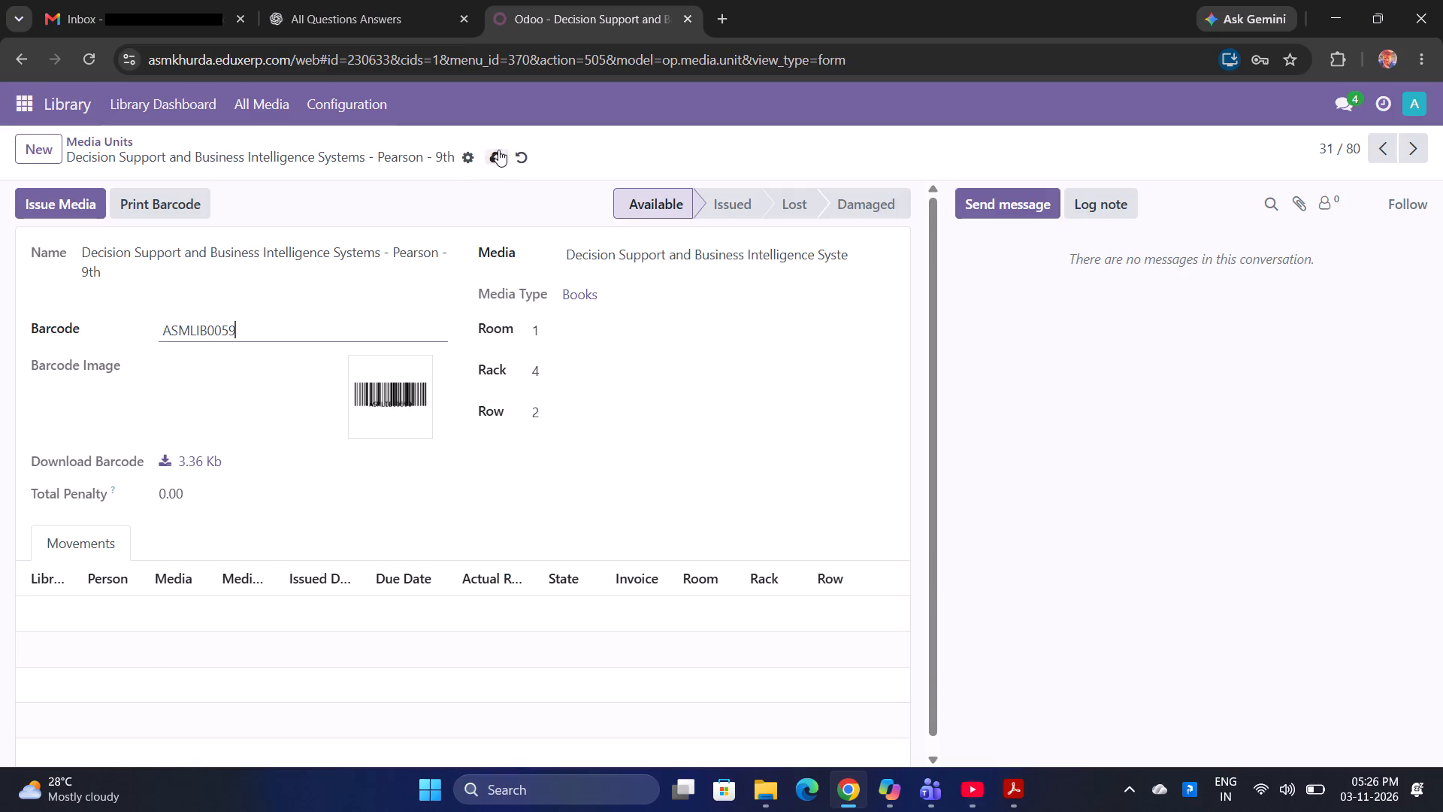
pyautogui.click(501, 147)
pyautogui.click(495, 155)
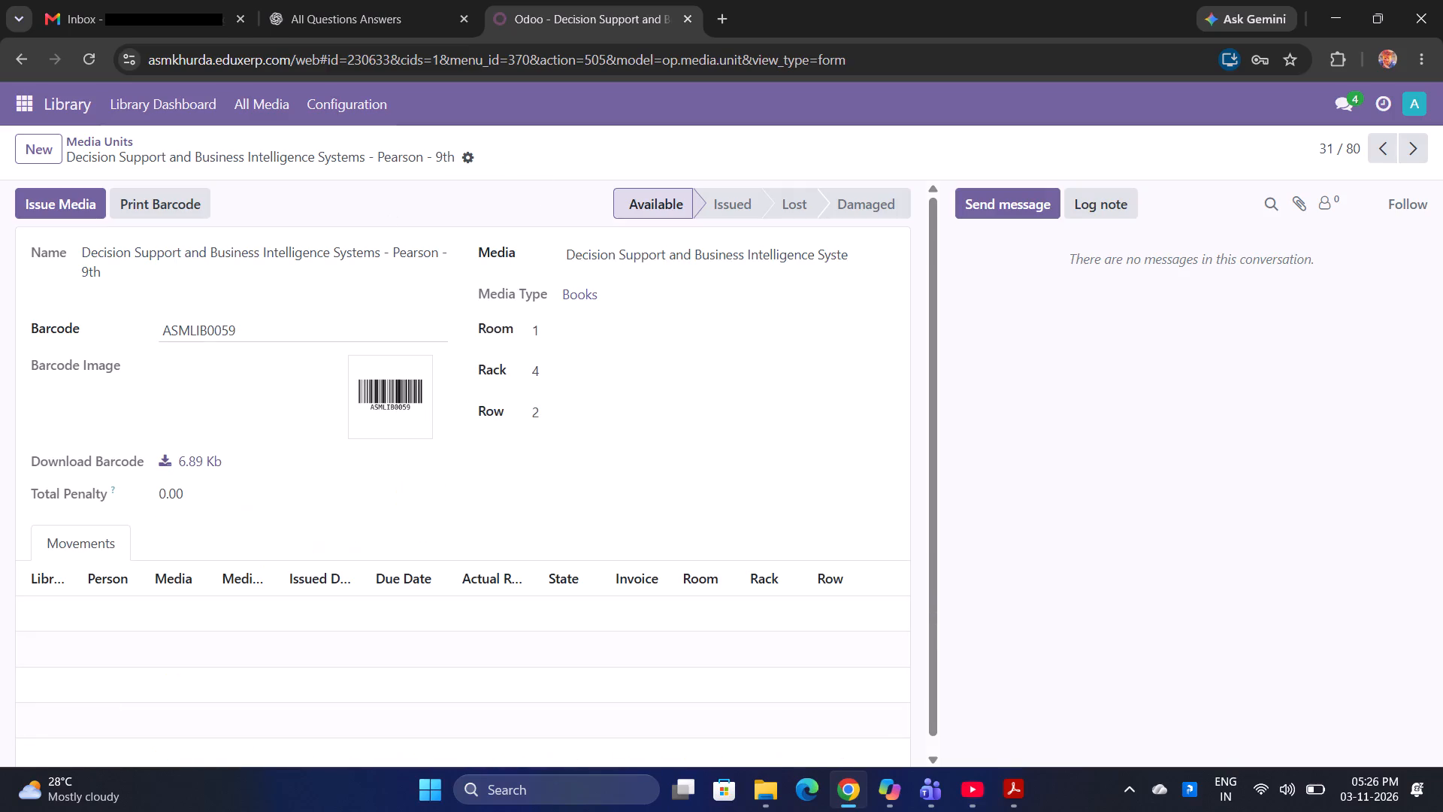
pyautogui.click(251, 333)
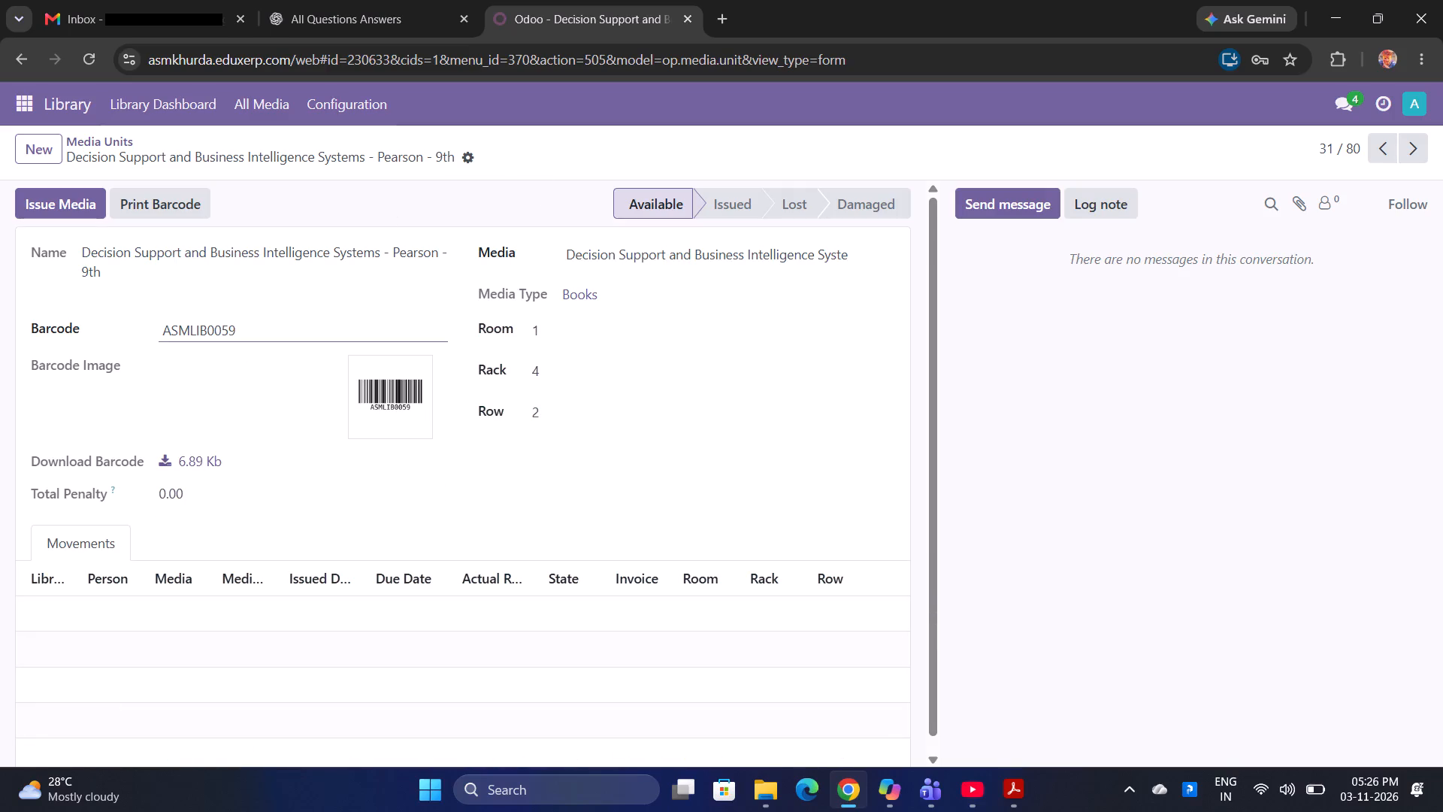
pyautogui.press('0')
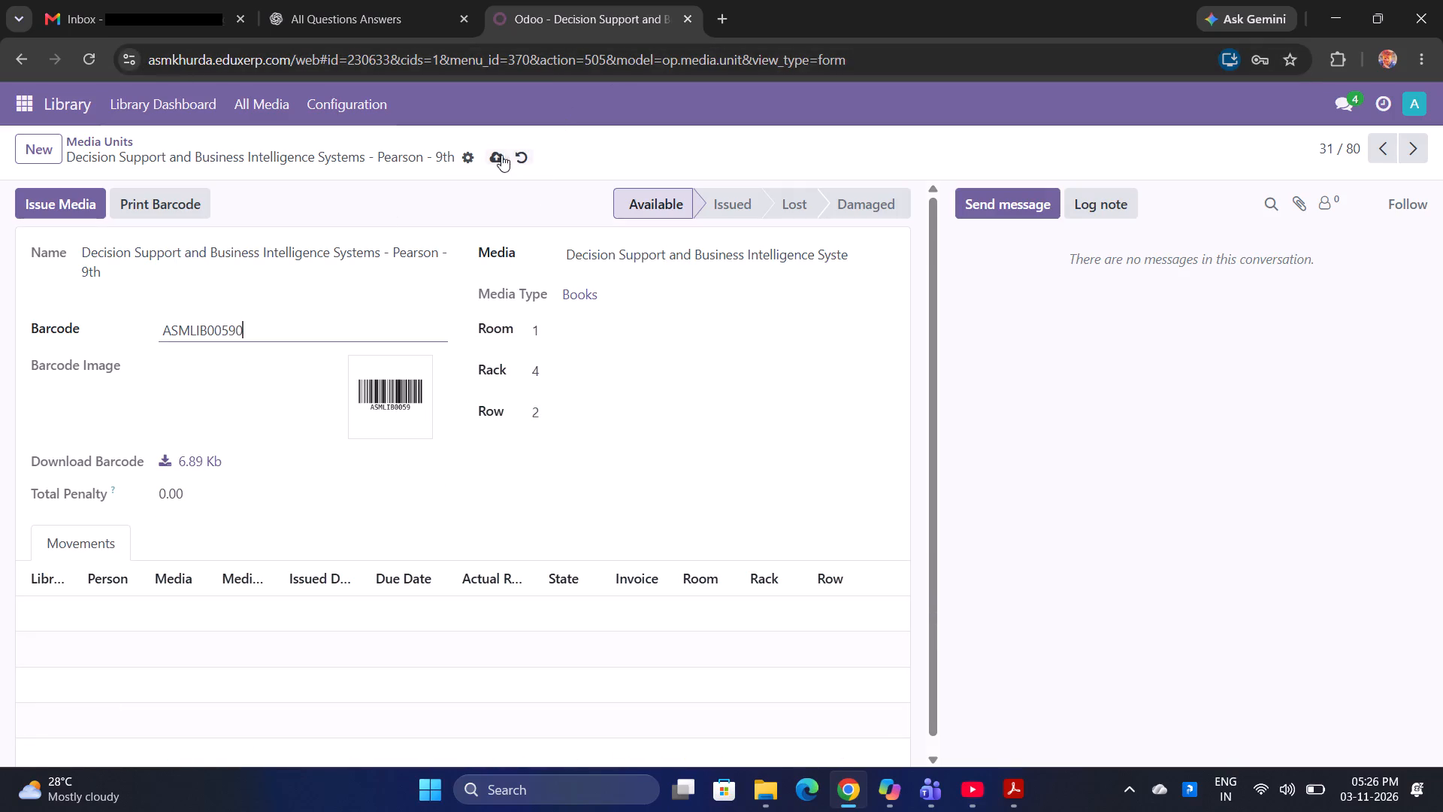
pyautogui.click(499, 154)
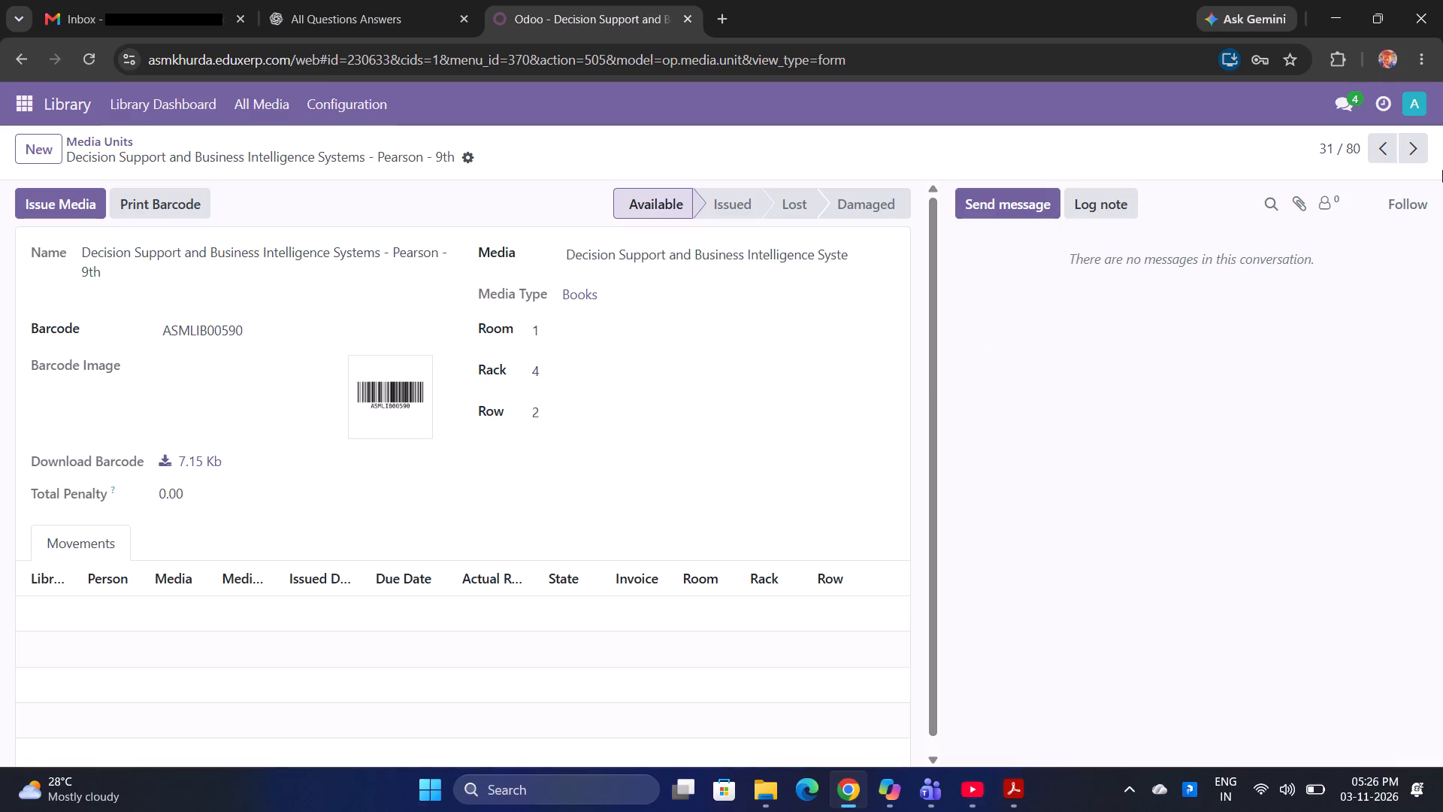
# Regenerate the barcode image of the fourth Decision Support and Business Intelligence Systems unit by saving barcode ASMLIB0058, followed by ASMLIB00589.
pyautogui.click(1414, 138)
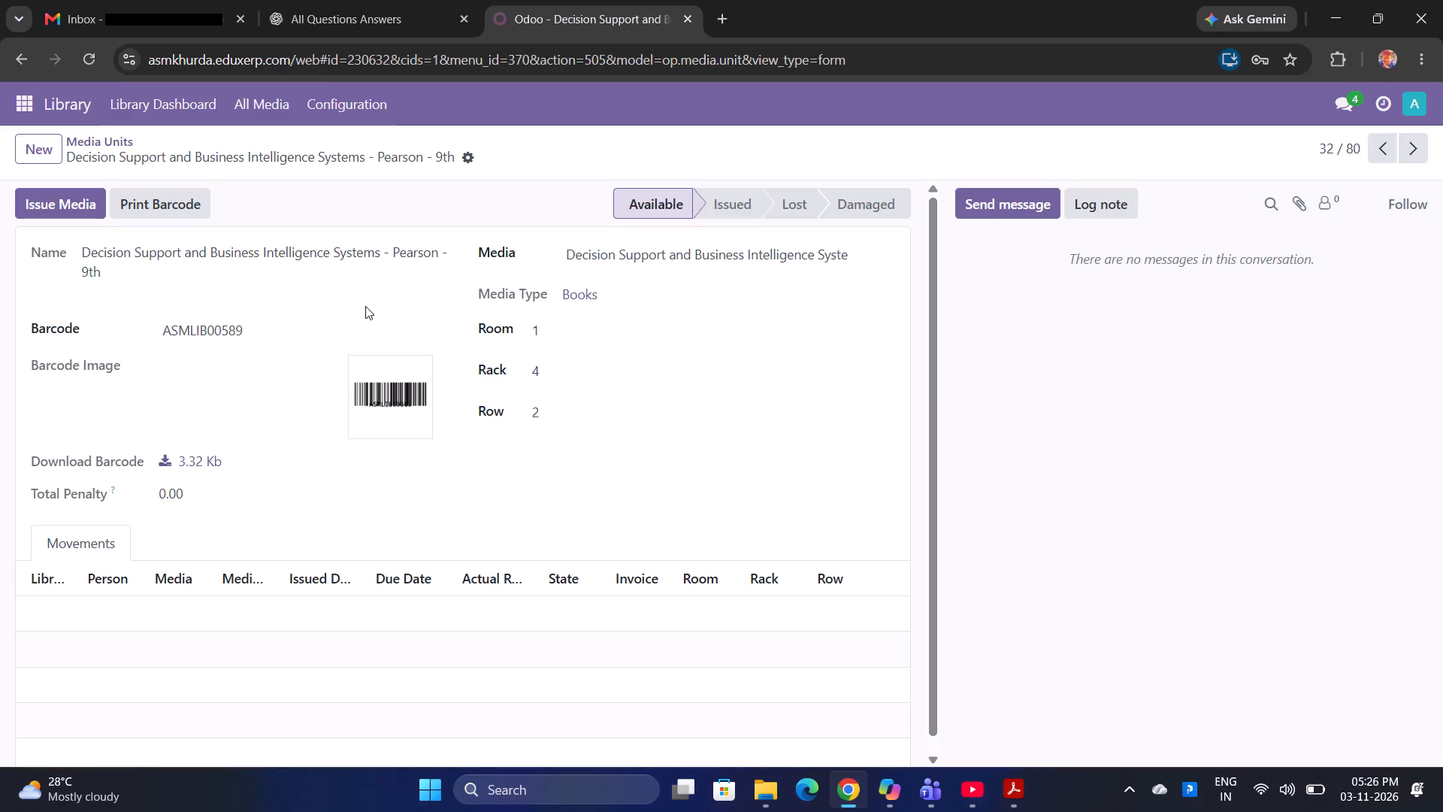
pyautogui.click(288, 341)
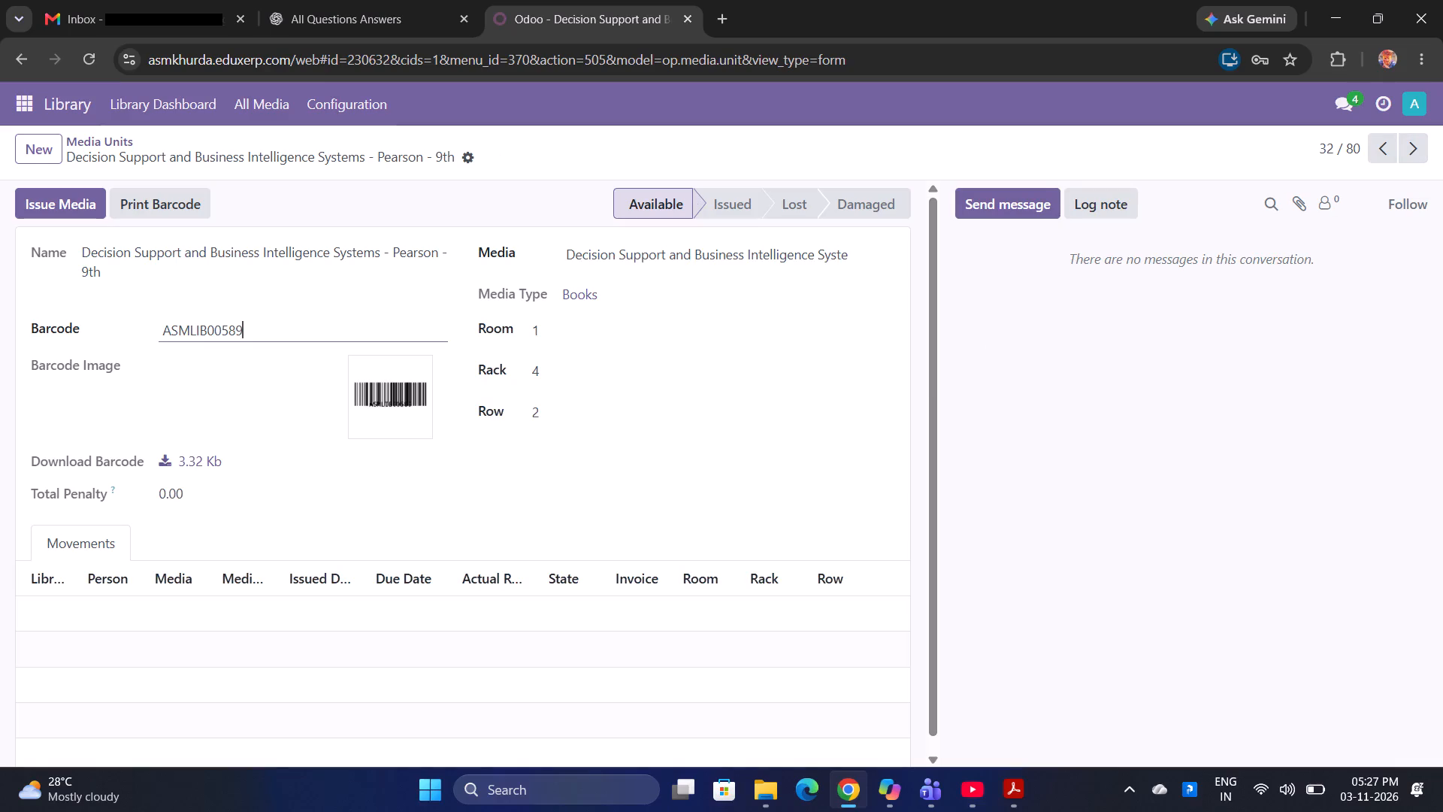
pyautogui.press('BackSpace')
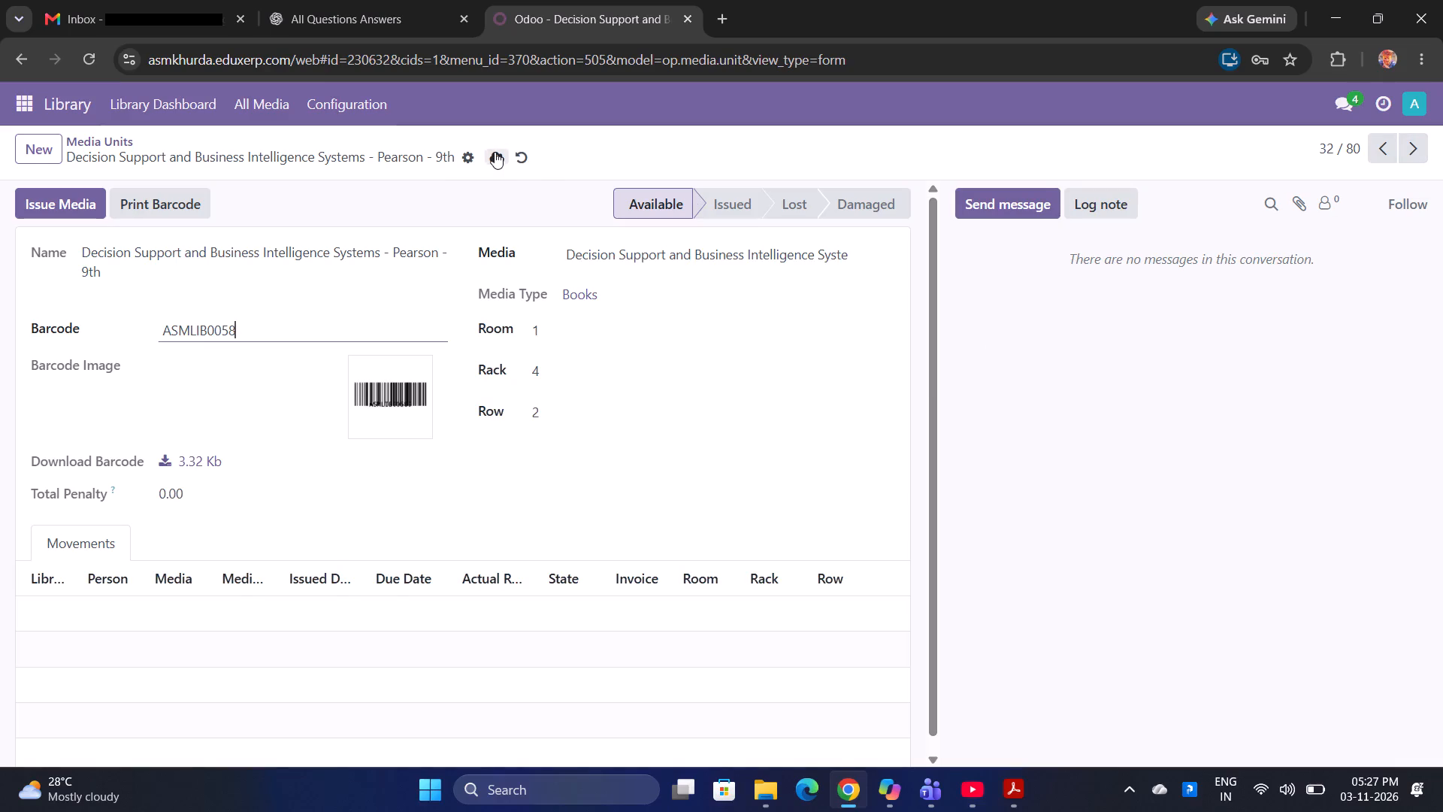
pyautogui.click(495, 152)
pyautogui.click(298, 335)
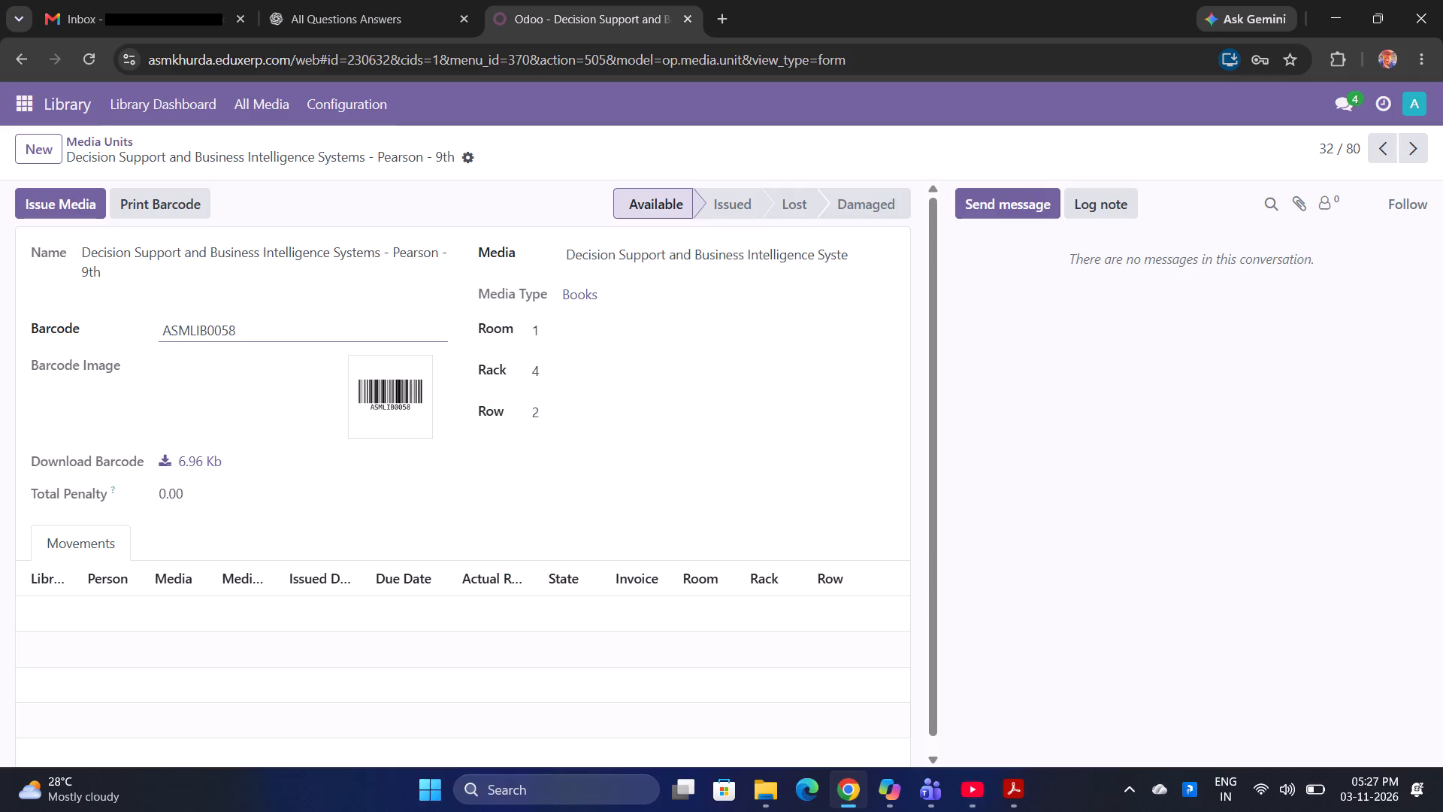
pyautogui.press('9')
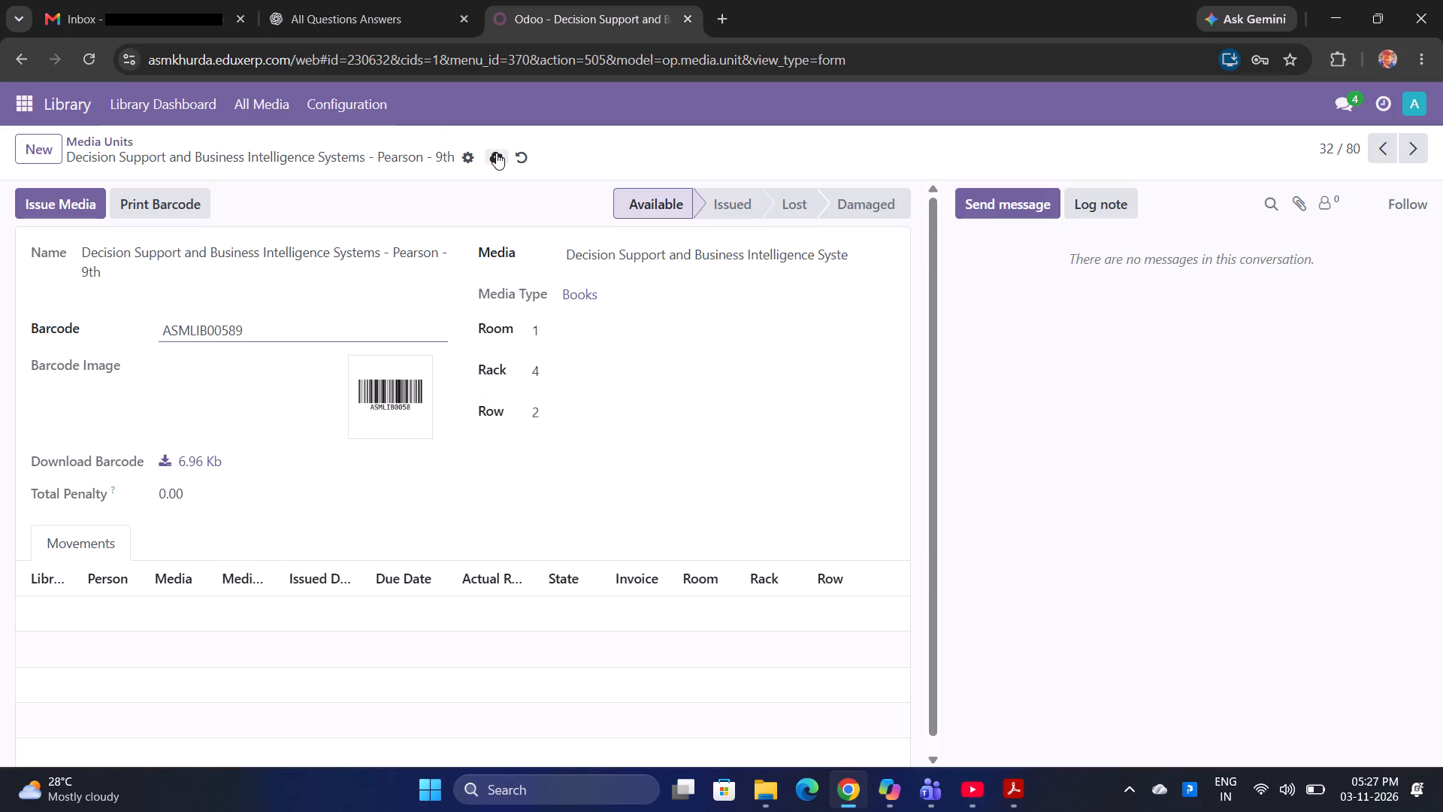
pyautogui.click(496, 153)
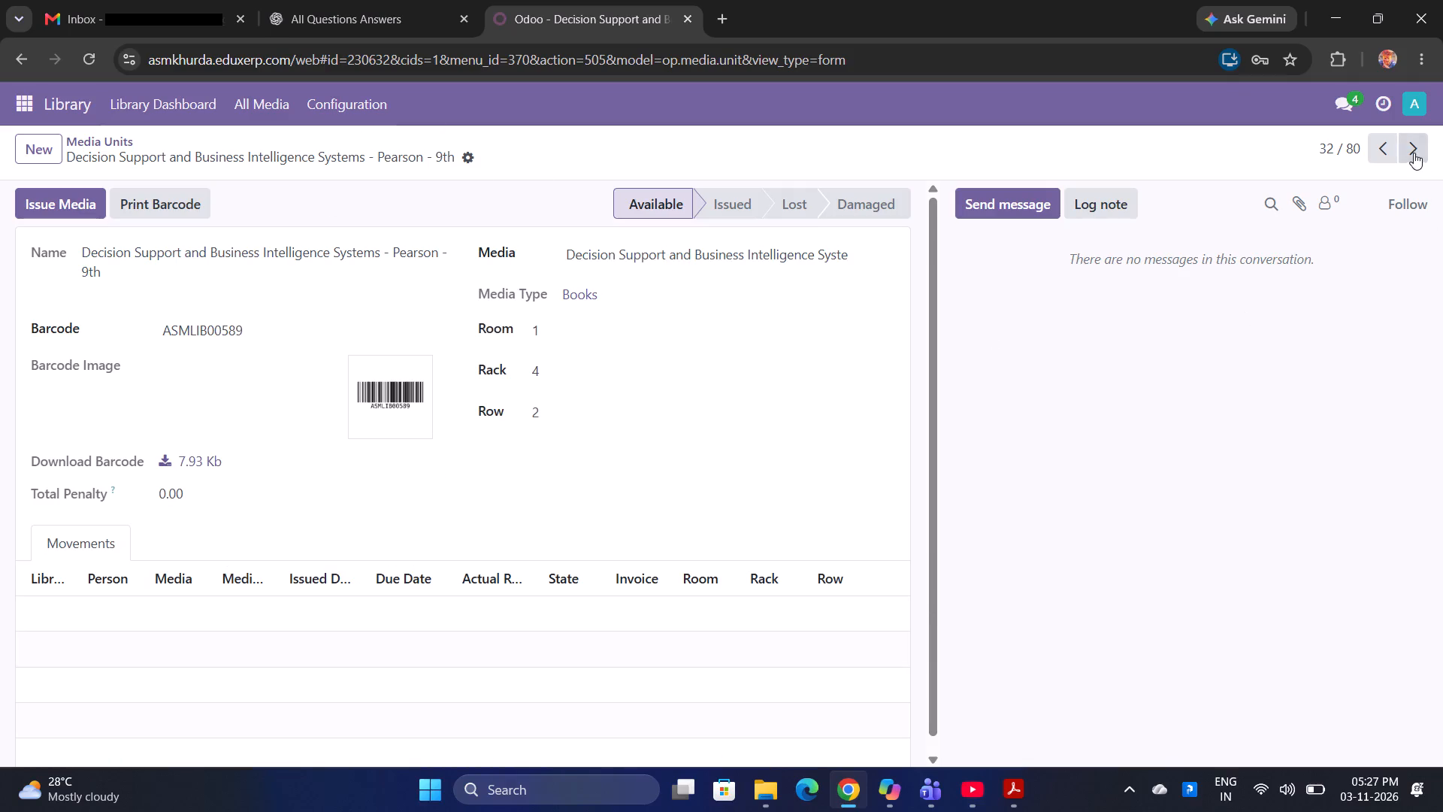
# Regenerate the barcode image of the Derivatives and Risk Management - TMH - 1st unit by saving barcode ASMLIB0042, followed by ASMLIB00424.
pyautogui.click(1412, 151)
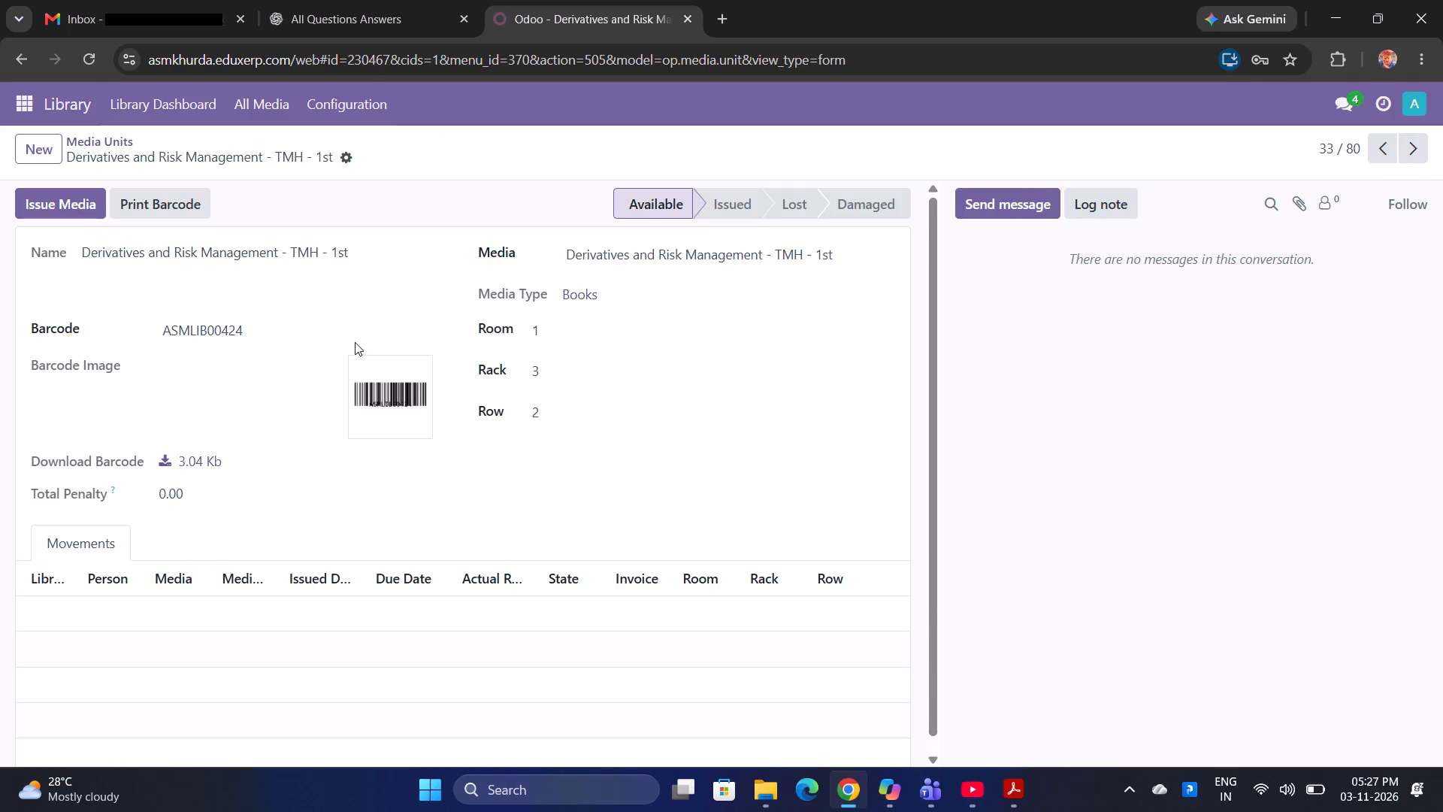
pyautogui.click(347, 332)
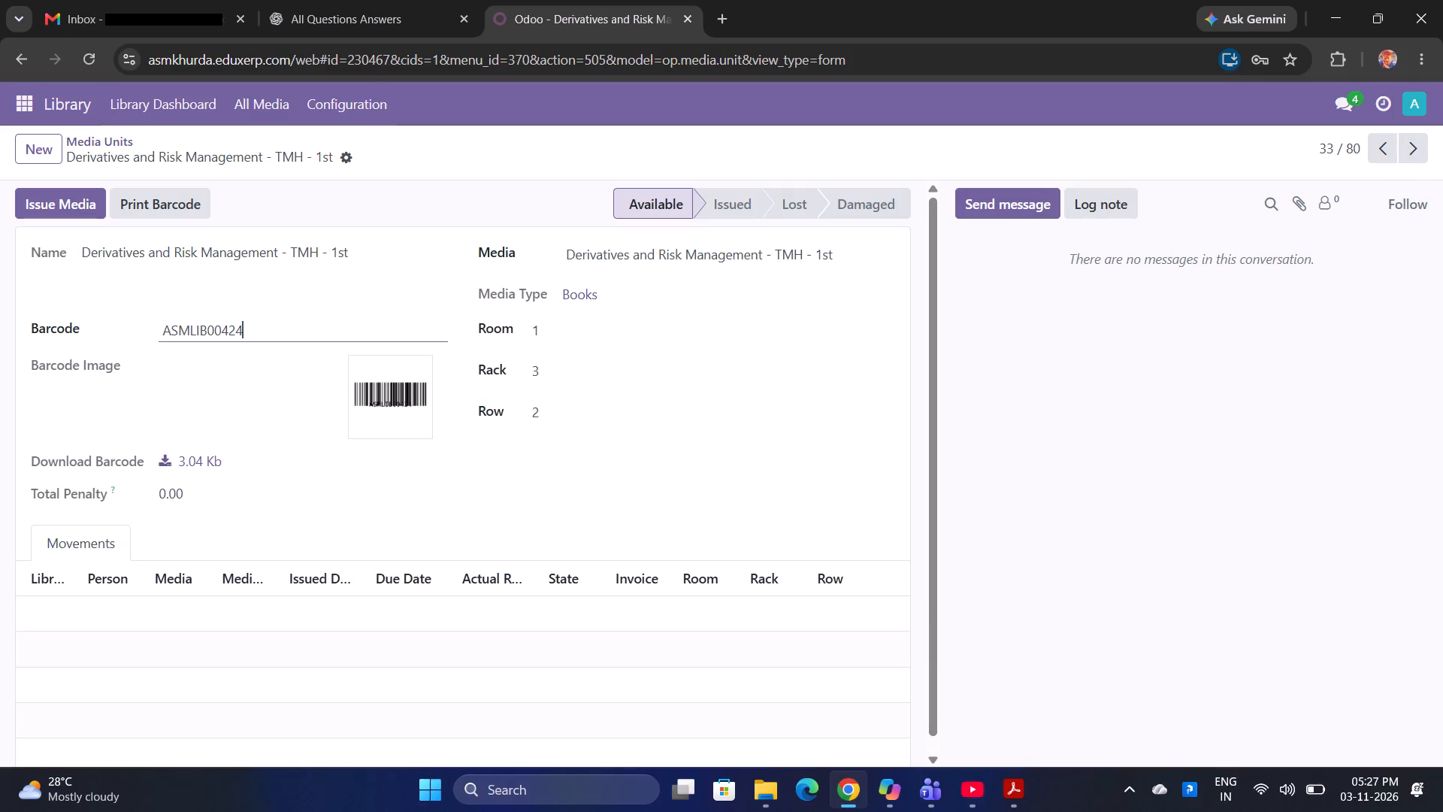
pyautogui.press('BackSpace')
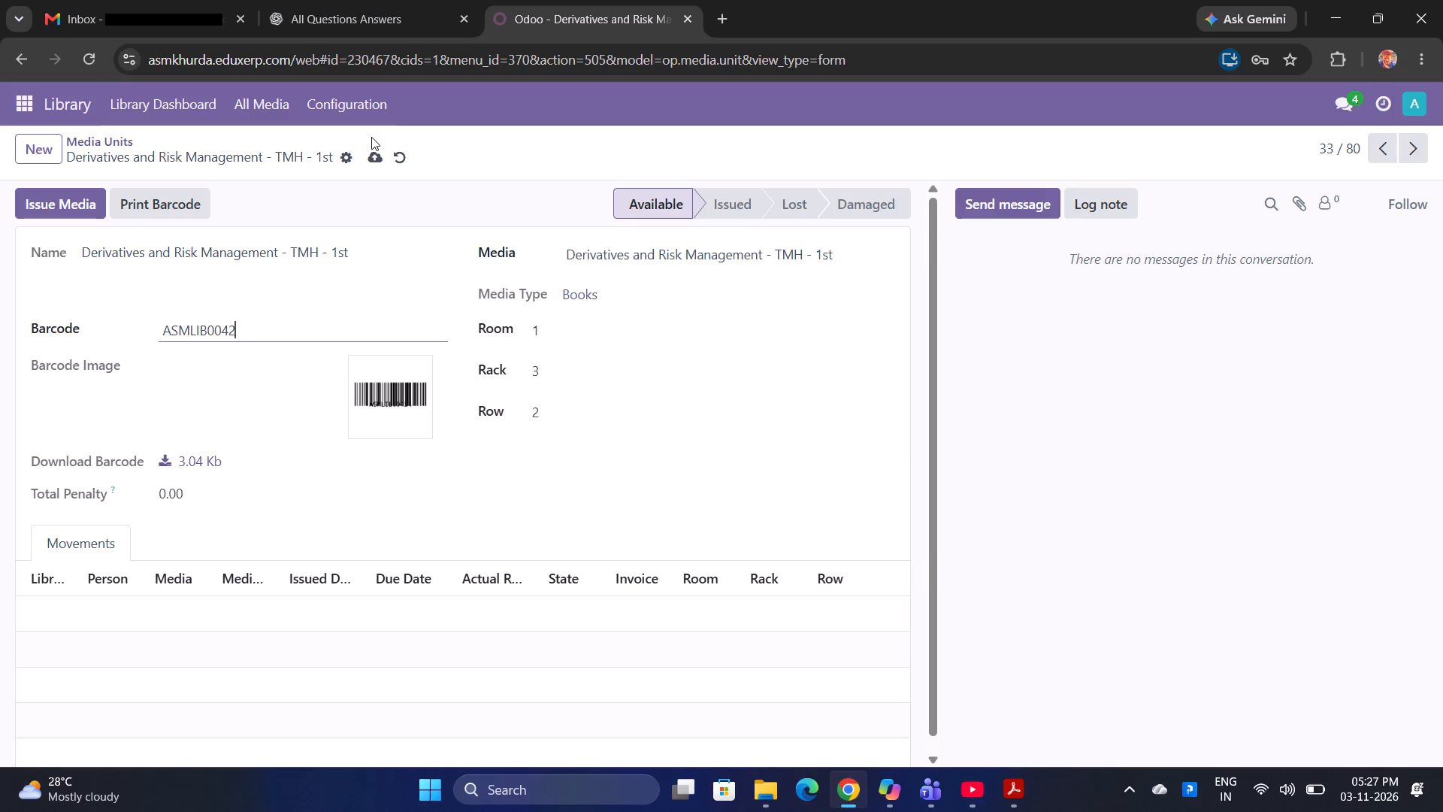
pyautogui.click(372, 150)
pyautogui.click(294, 344)
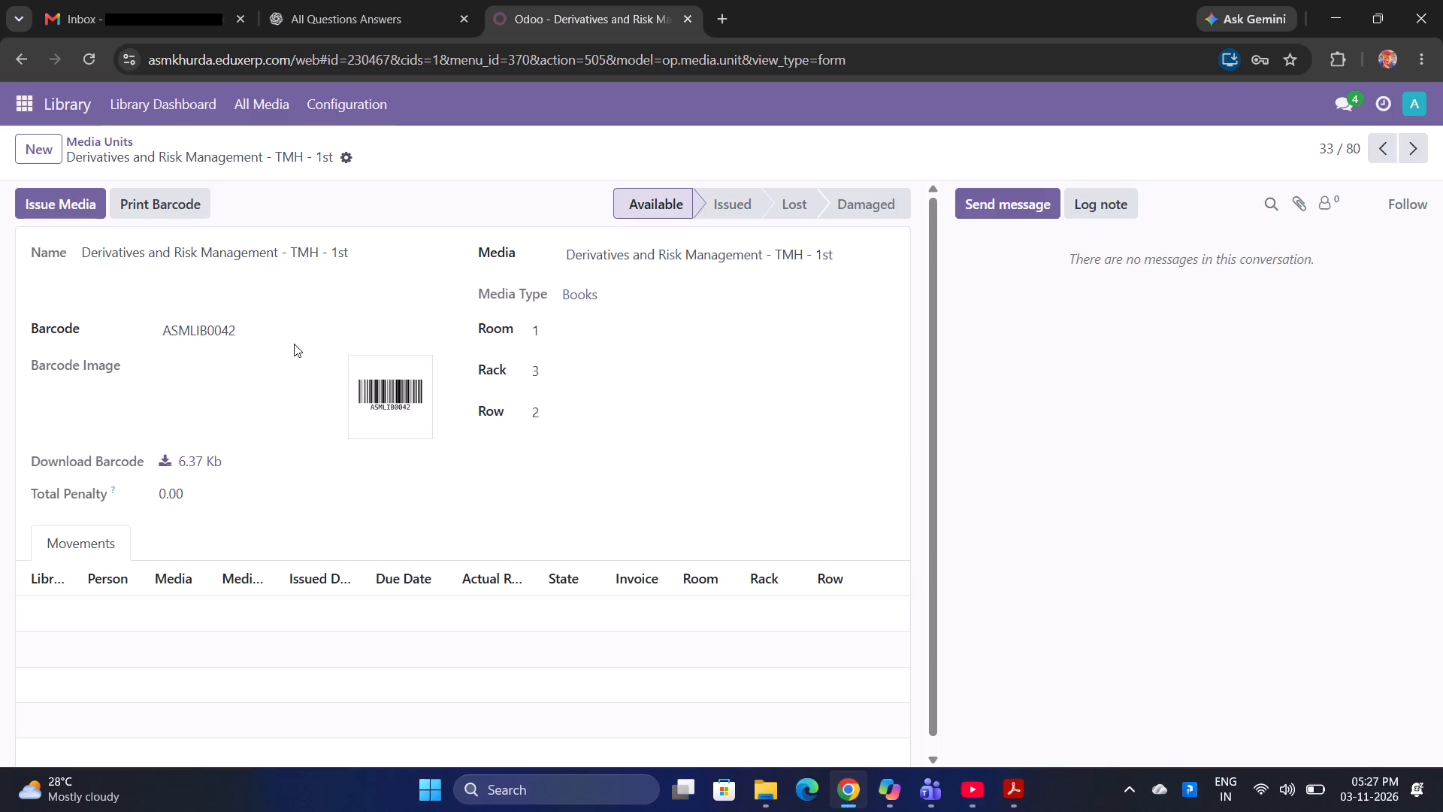
pyautogui.click(298, 334)
pyautogui.press('4')
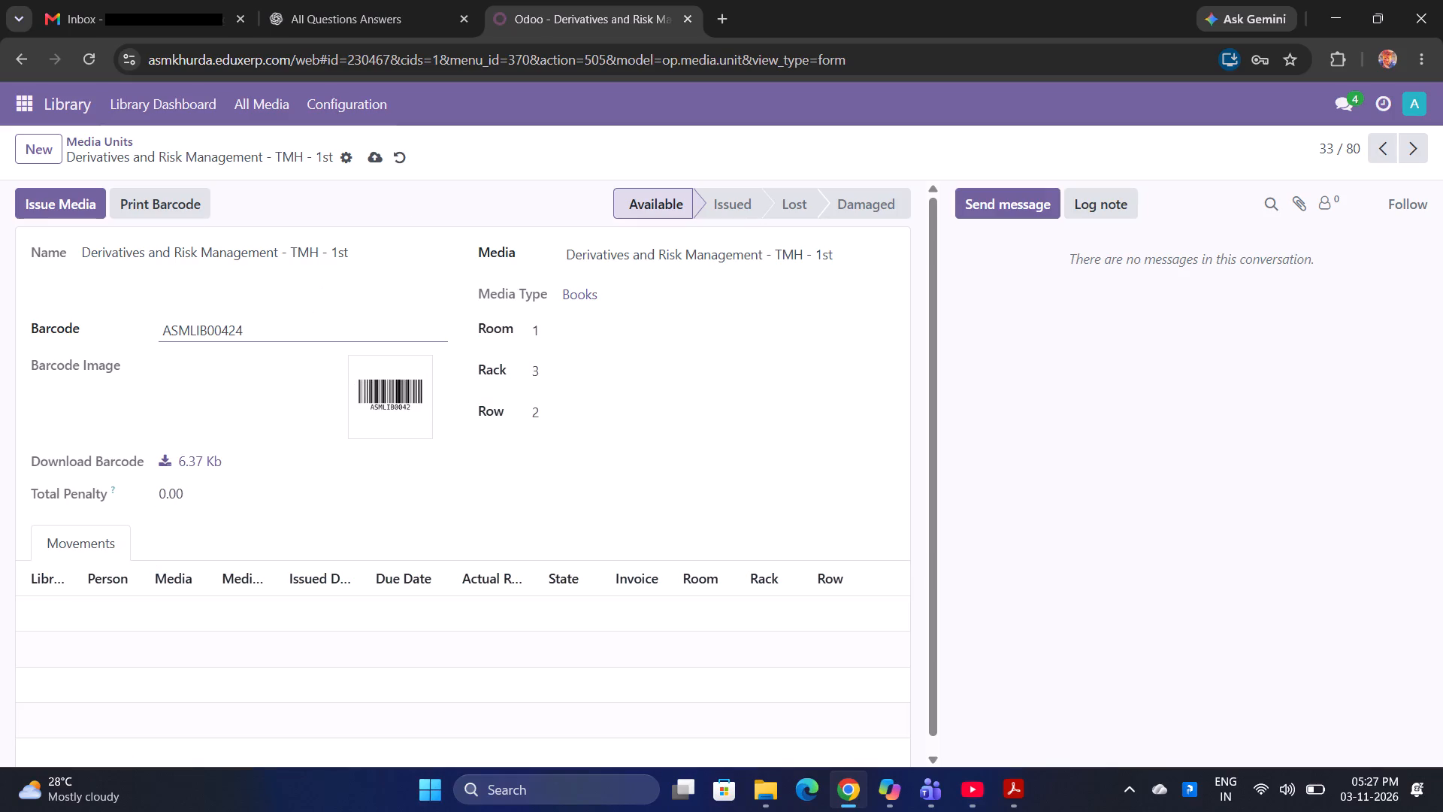
pyautogui.click(374, 155)
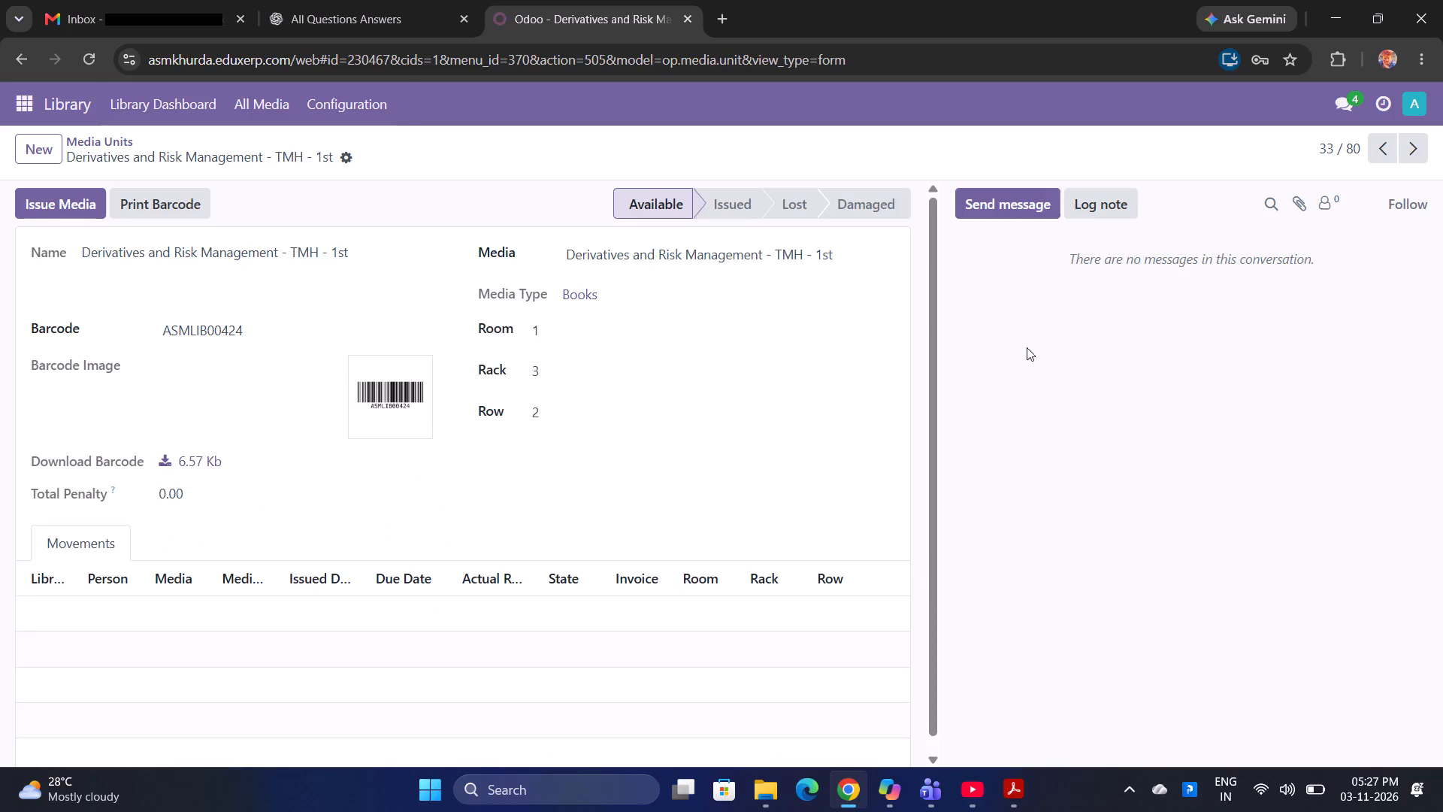
# Regenerate the barcode image of the Designing and Managing the Supply Chain unit by saving barcode ASMLIB0001, followed by ASMLIB00014.
pyautogui.click(1415, 147)
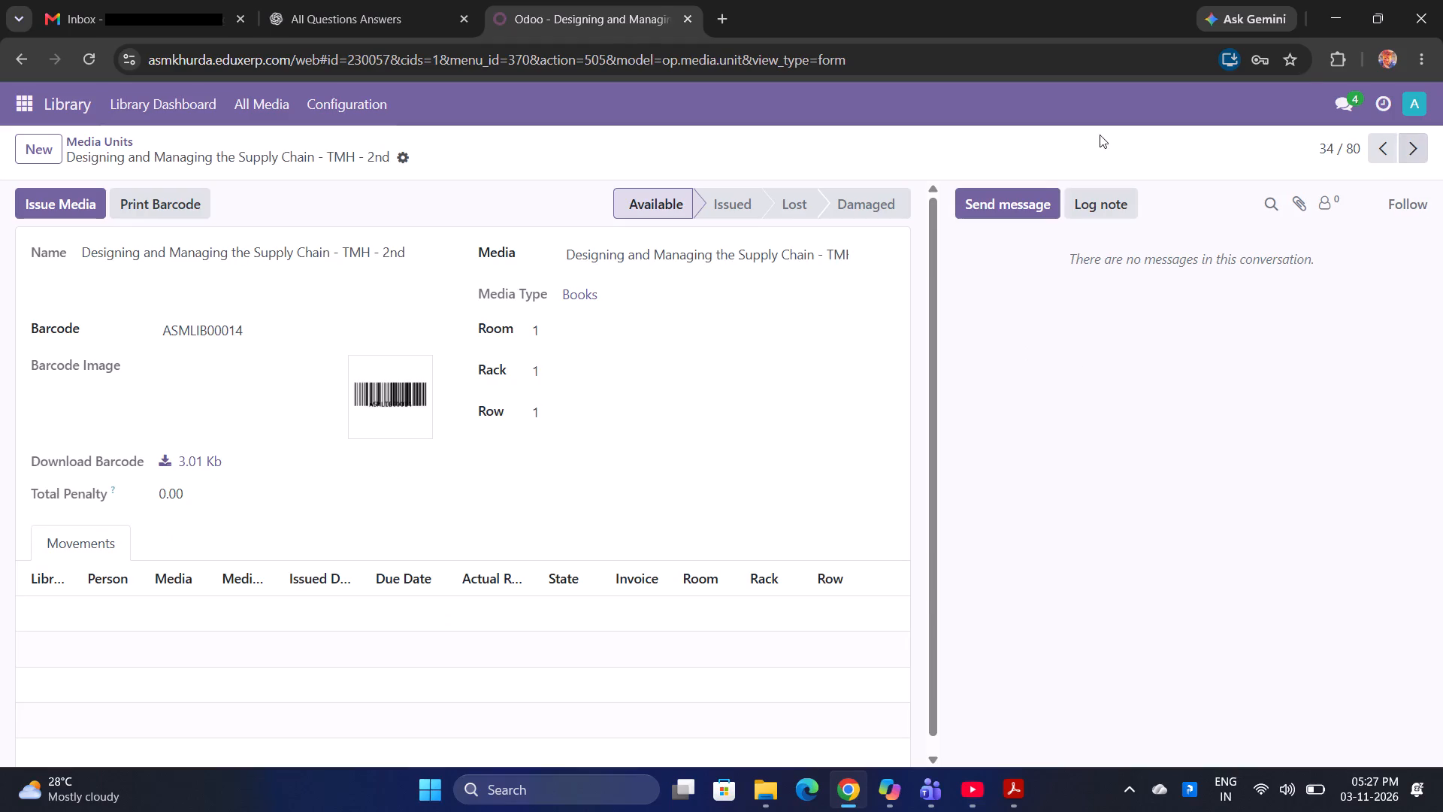
pyautogui.click(316, 326)
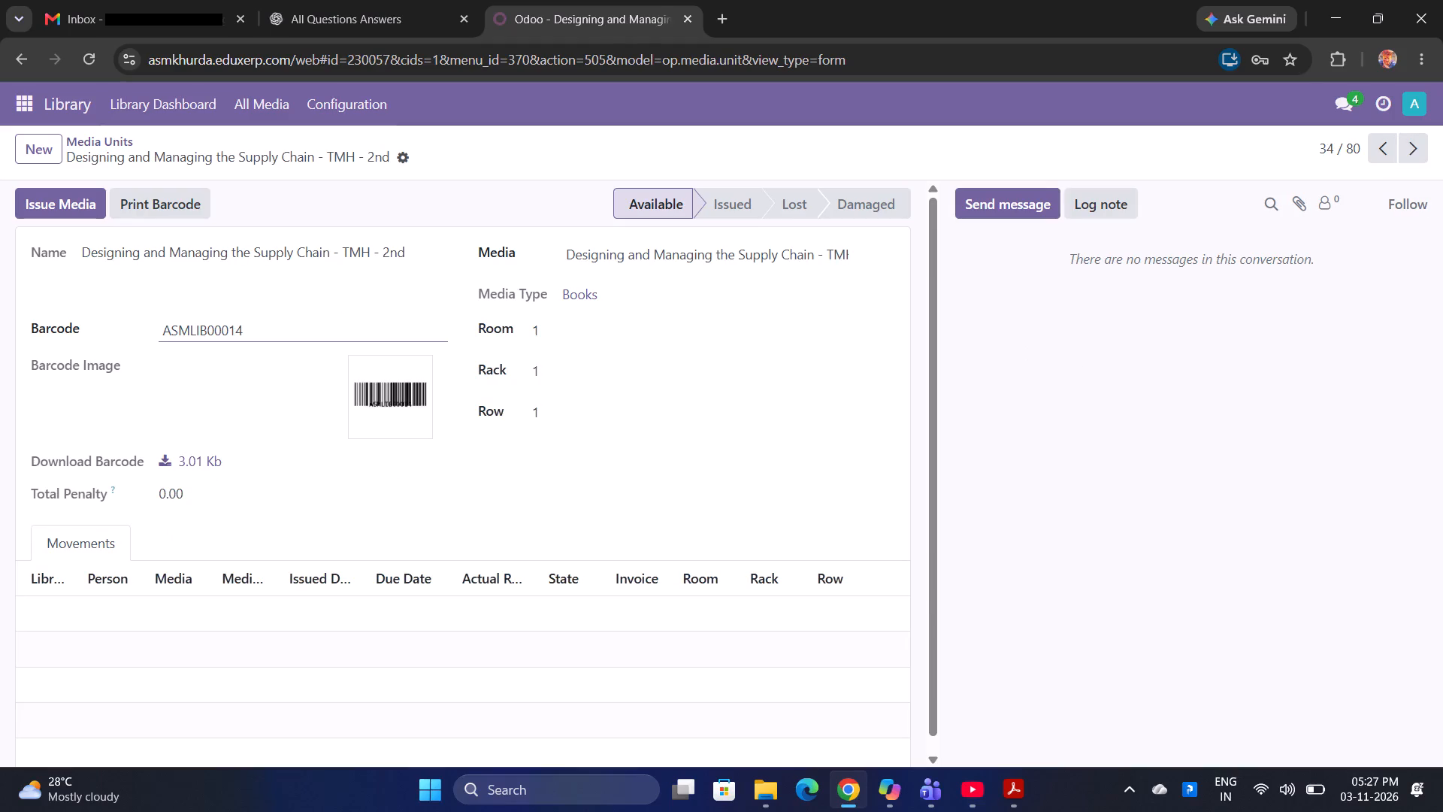
pyautogui.press('BackSpace')
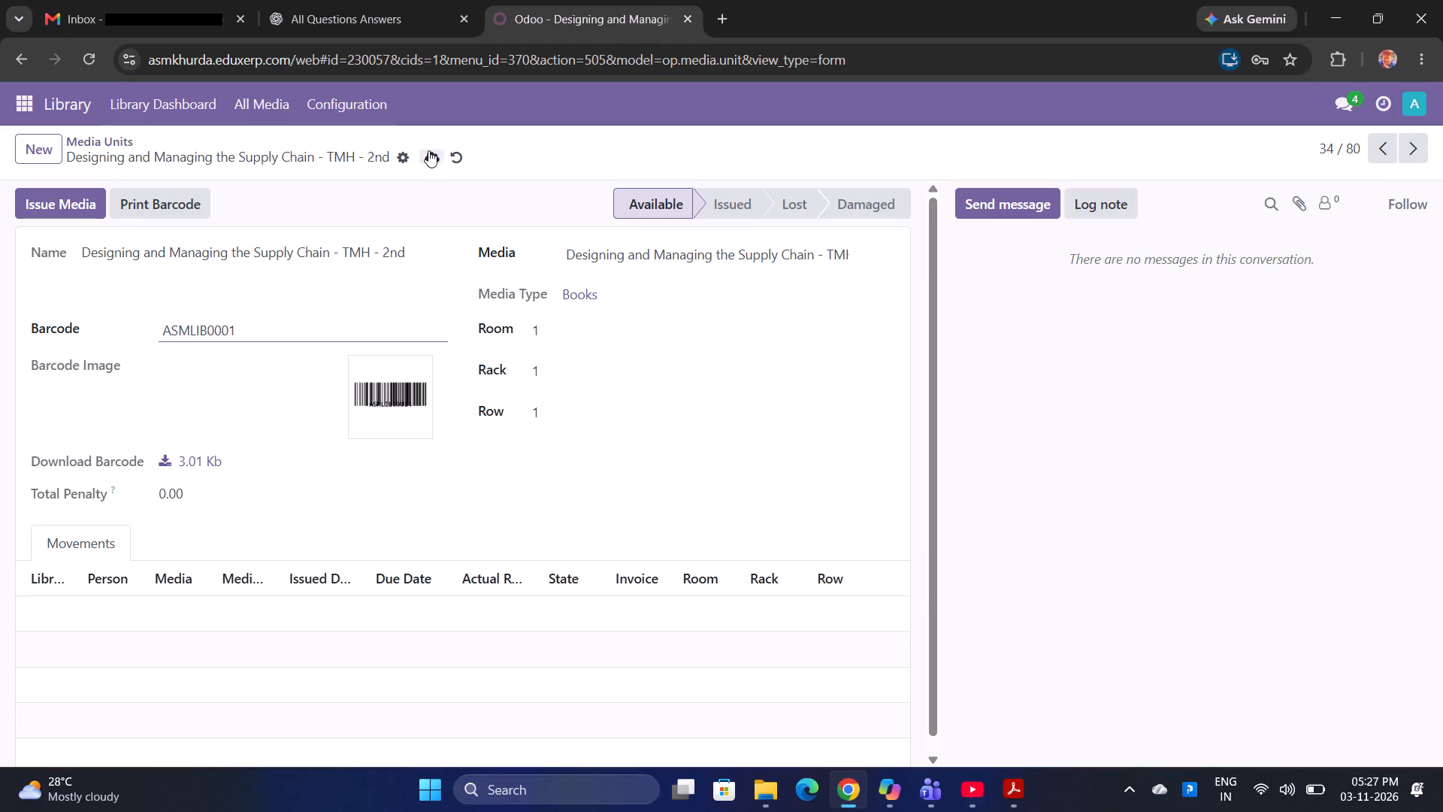
pyautogui.click(428, 150)
pyautogui.click(262, 340)
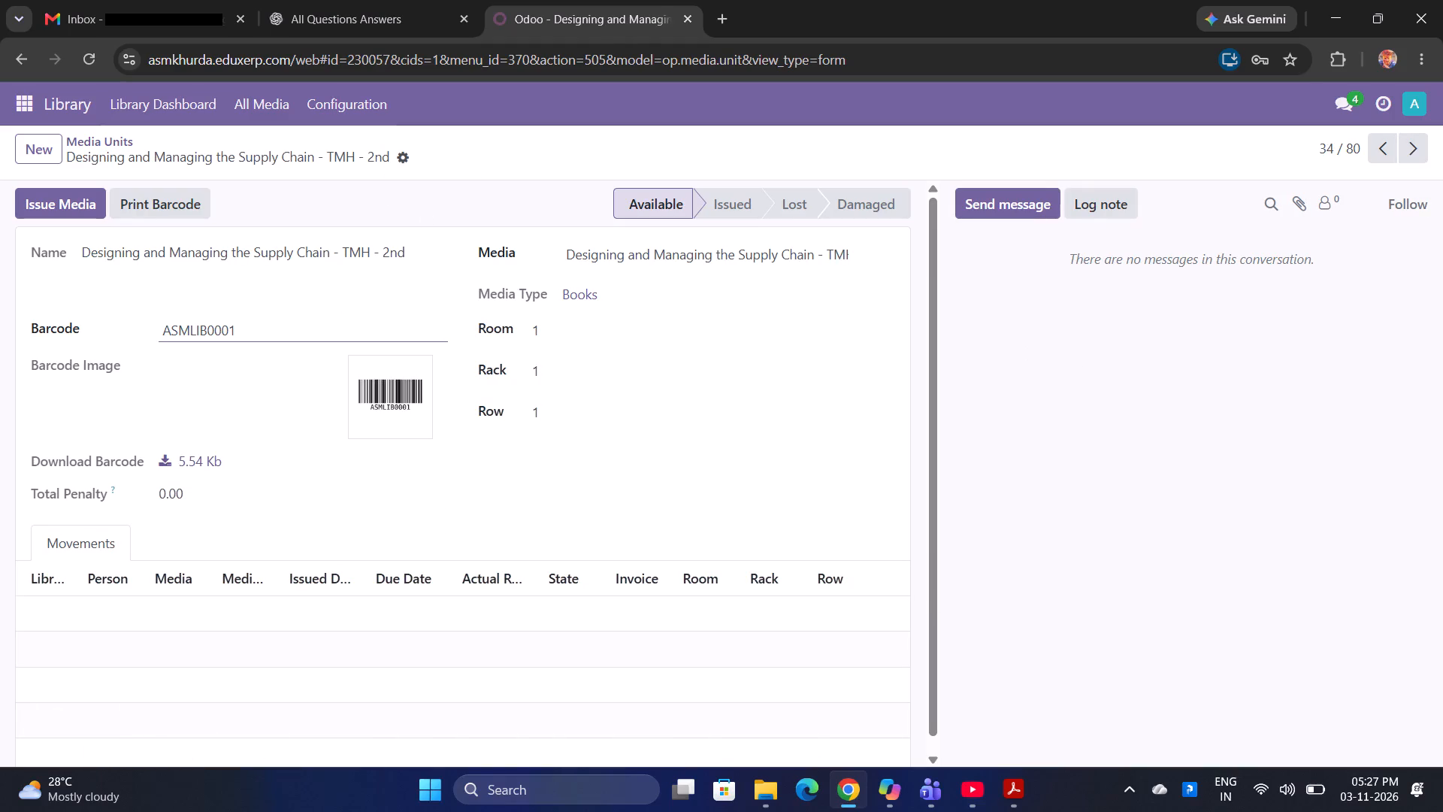
pyautogui.press('4')
pyautogui.click(433, 157)
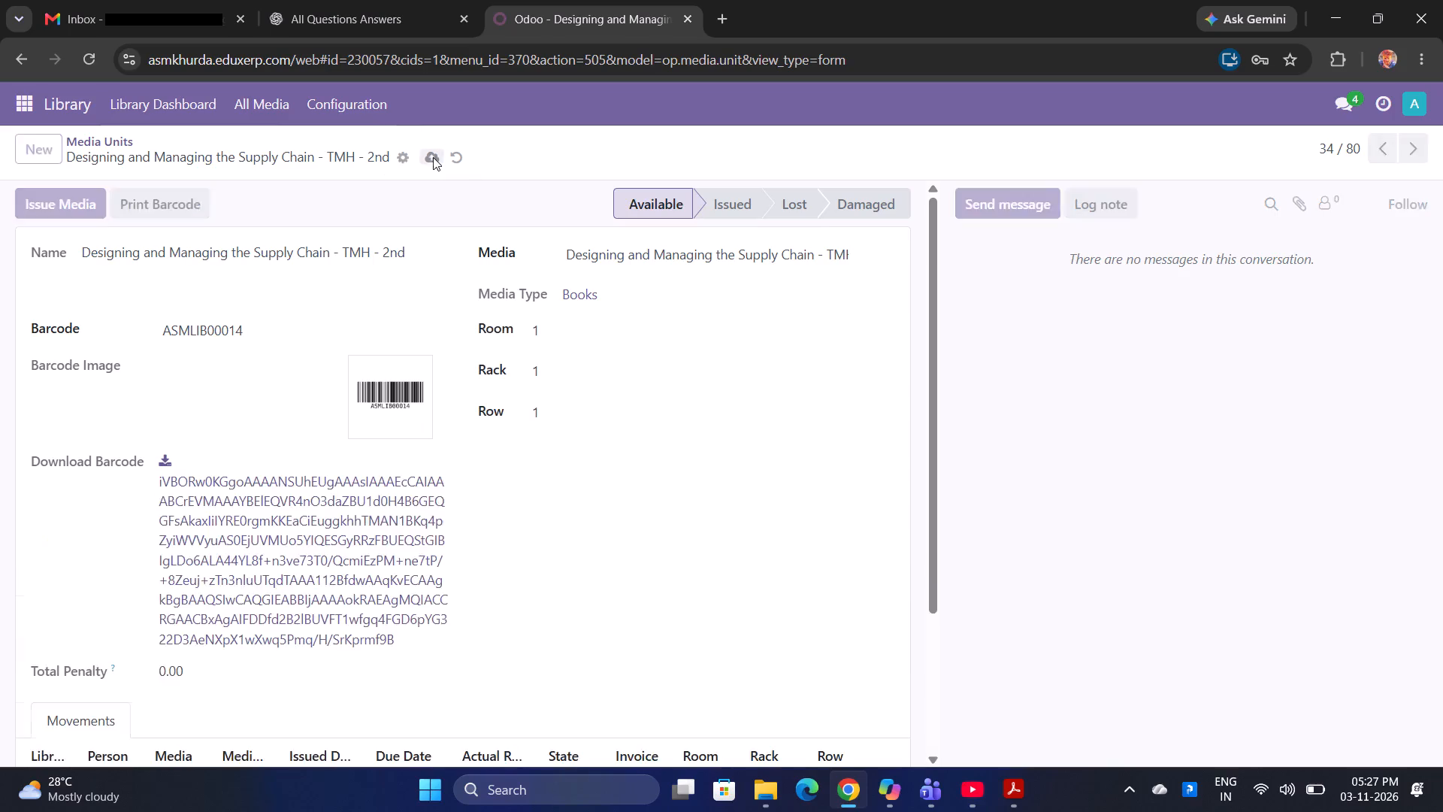
# Regenerate the barcode image of the Development Strategies & Innovation Dynamic for Sustainability unit by saving barcode ASMLIB0114, followed by ASMLIB01142.
pyautogui.click(1413, 147)
pyautogui.click(308, 329)
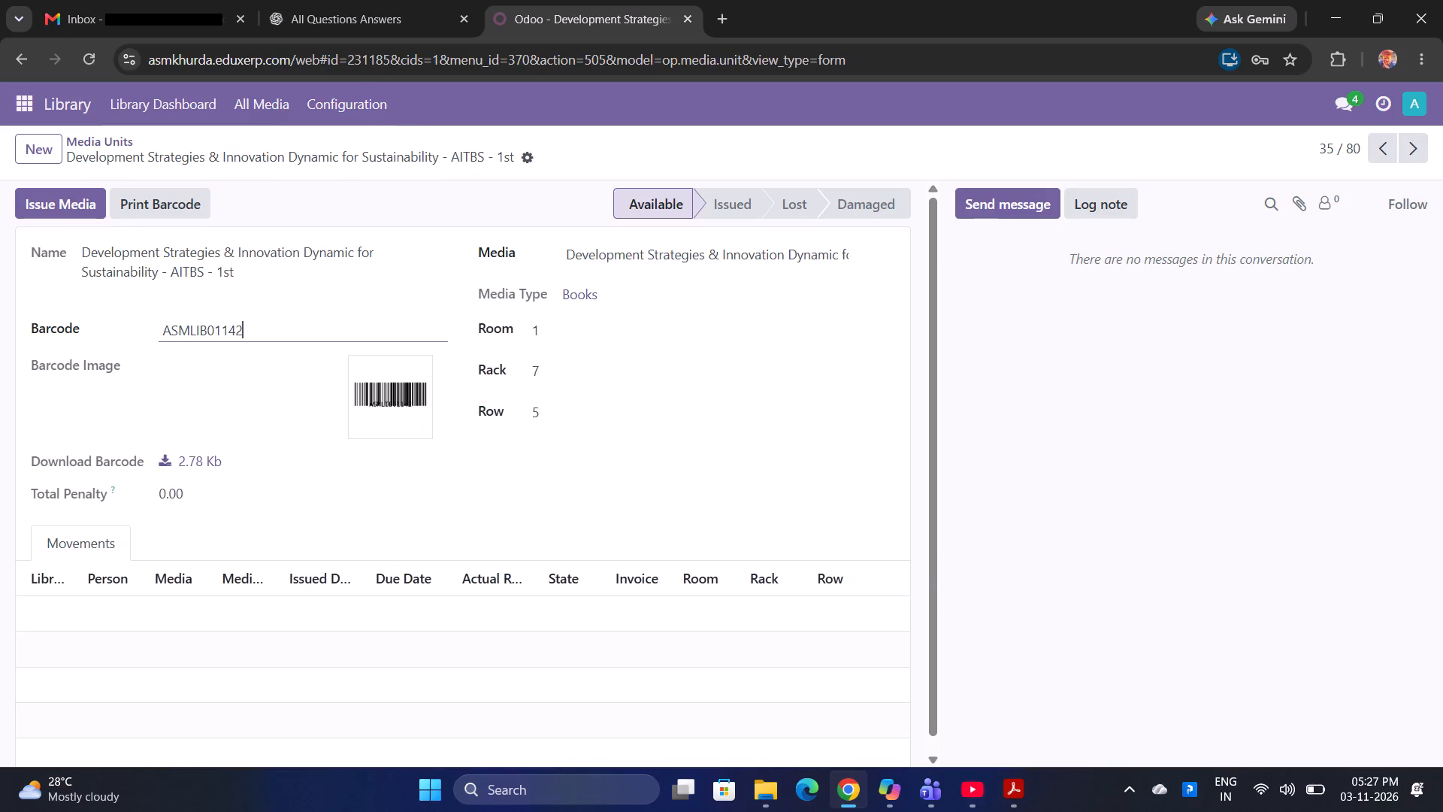
pyautogui.press('BackSpace')
pyautogui.click(546, 155)
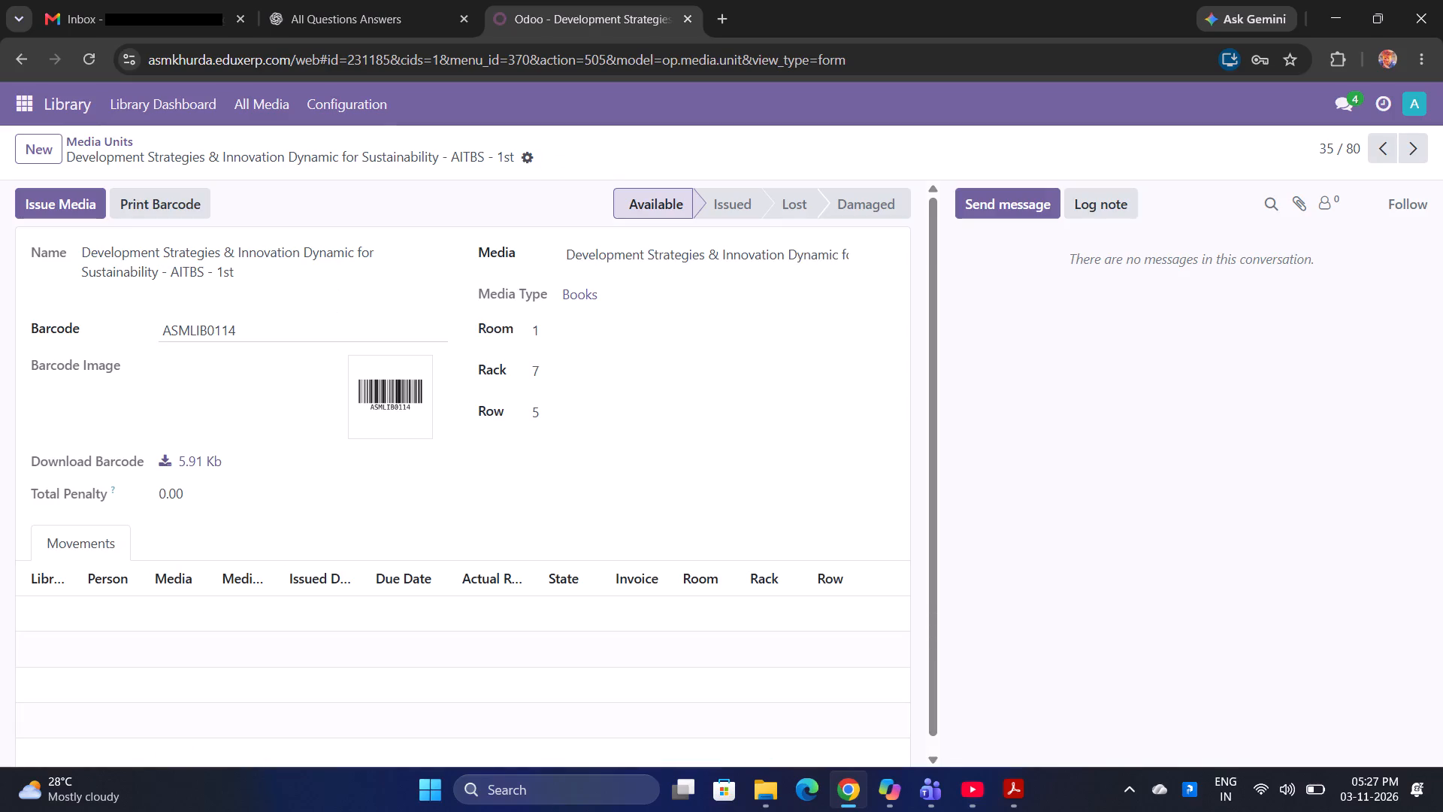
pyautogui.click(337, 332)
pyautogui.press('2')
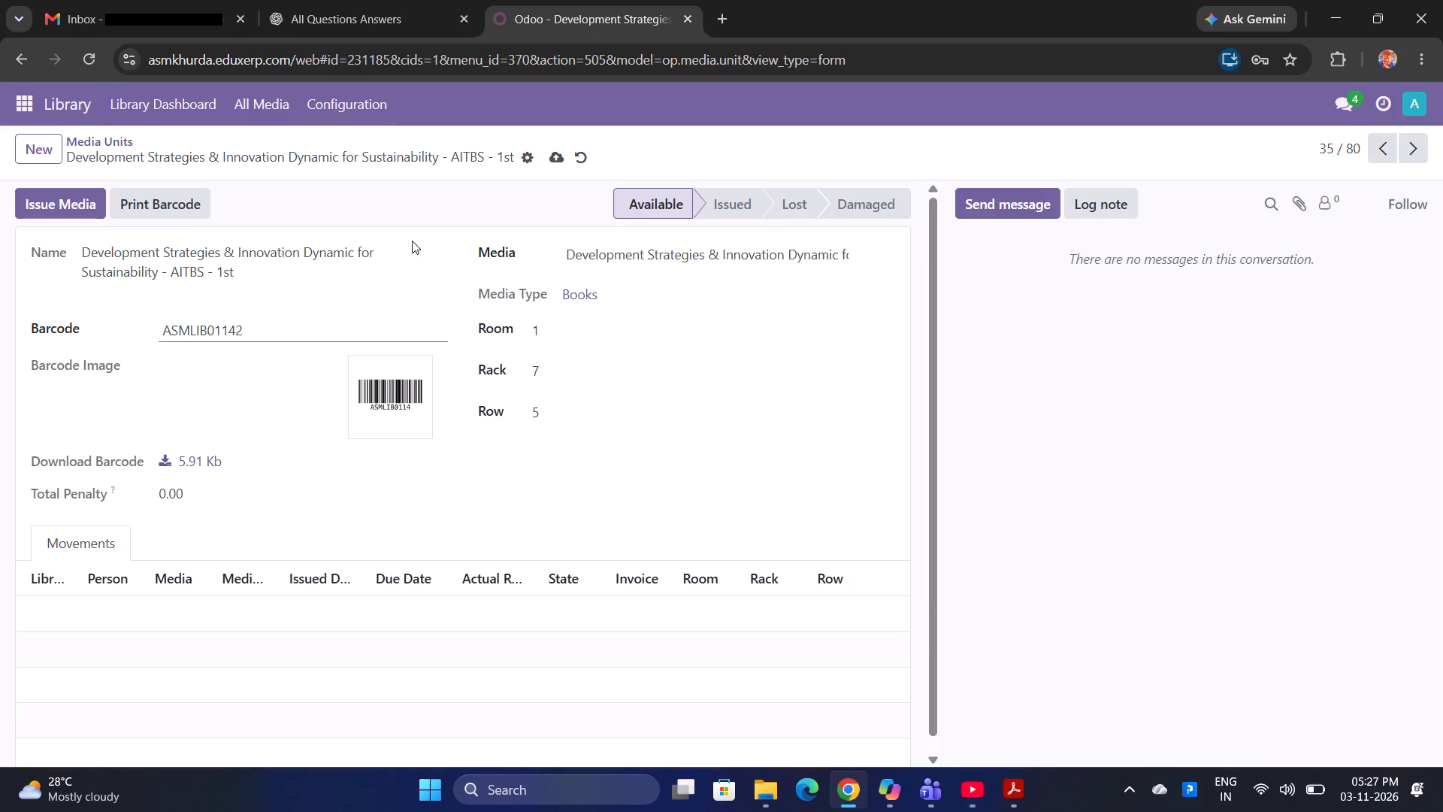
pyautogui.click(550, 155)
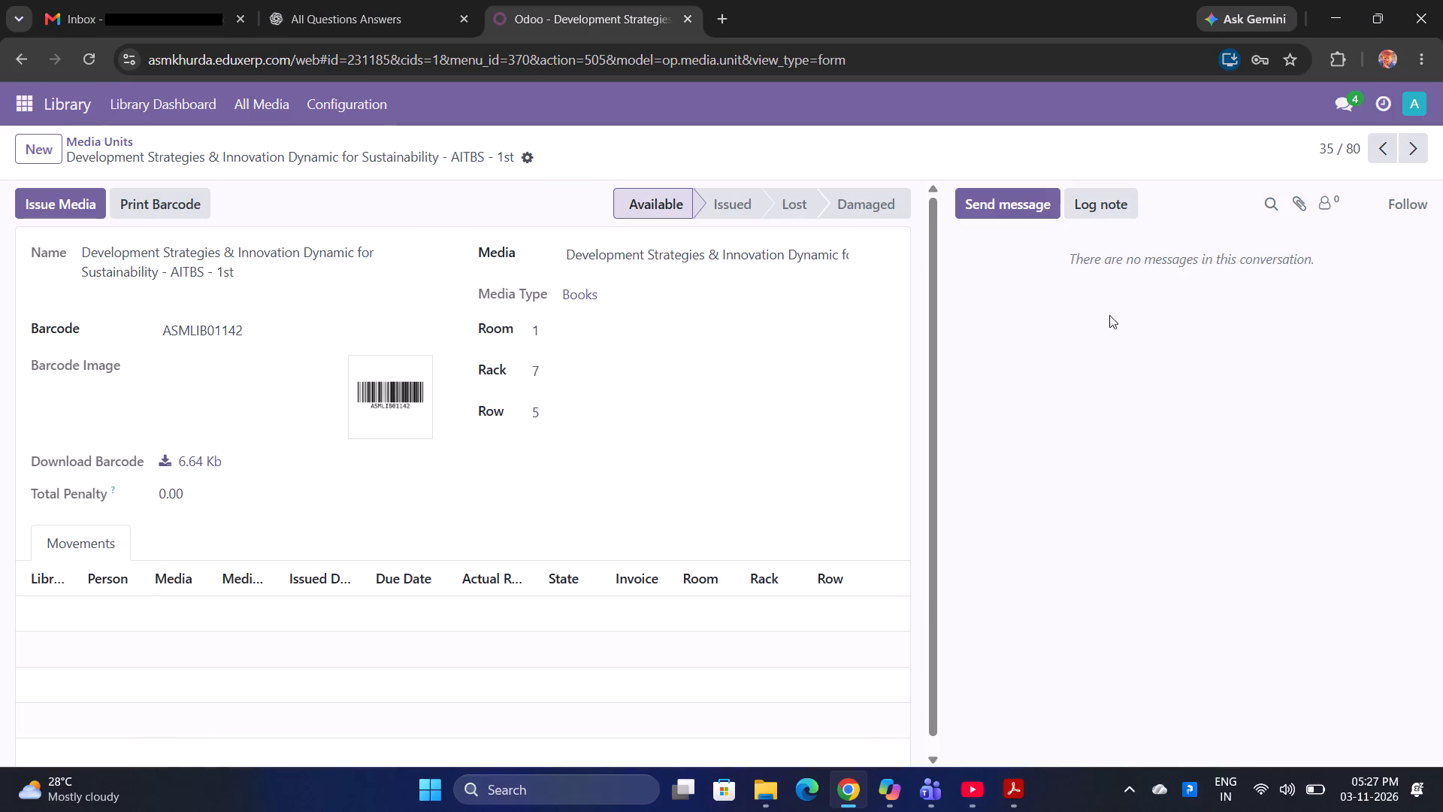
# Regenerate the barcode image of the Discrete Mathematical Structures - Pearson - 6th unit by saving barcode ASMLIB0087, followed by ASMLIB00875.
pyautogui.click(1408, 150)
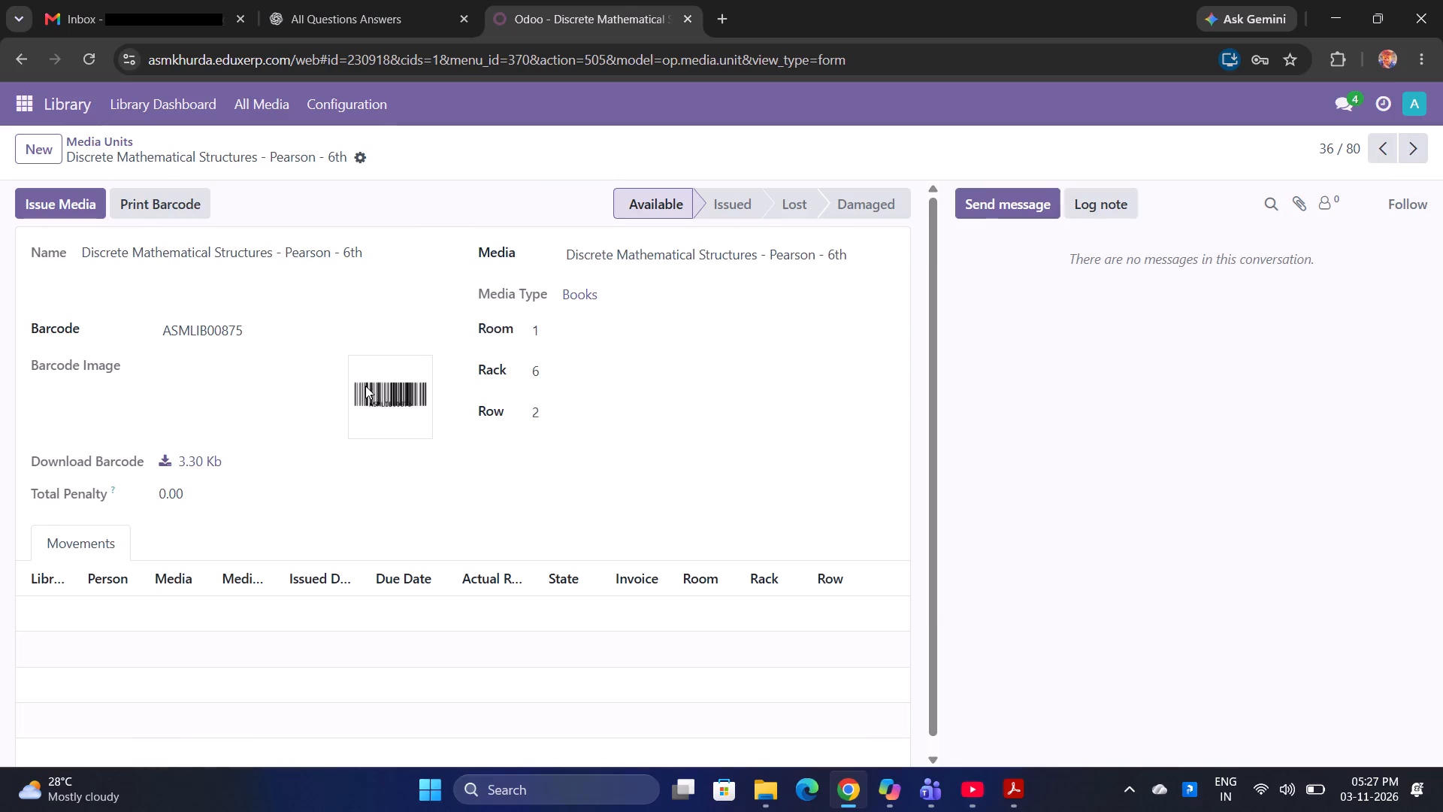
pyautogui.click(301, 328)
pyautogui.press('BackSpace')
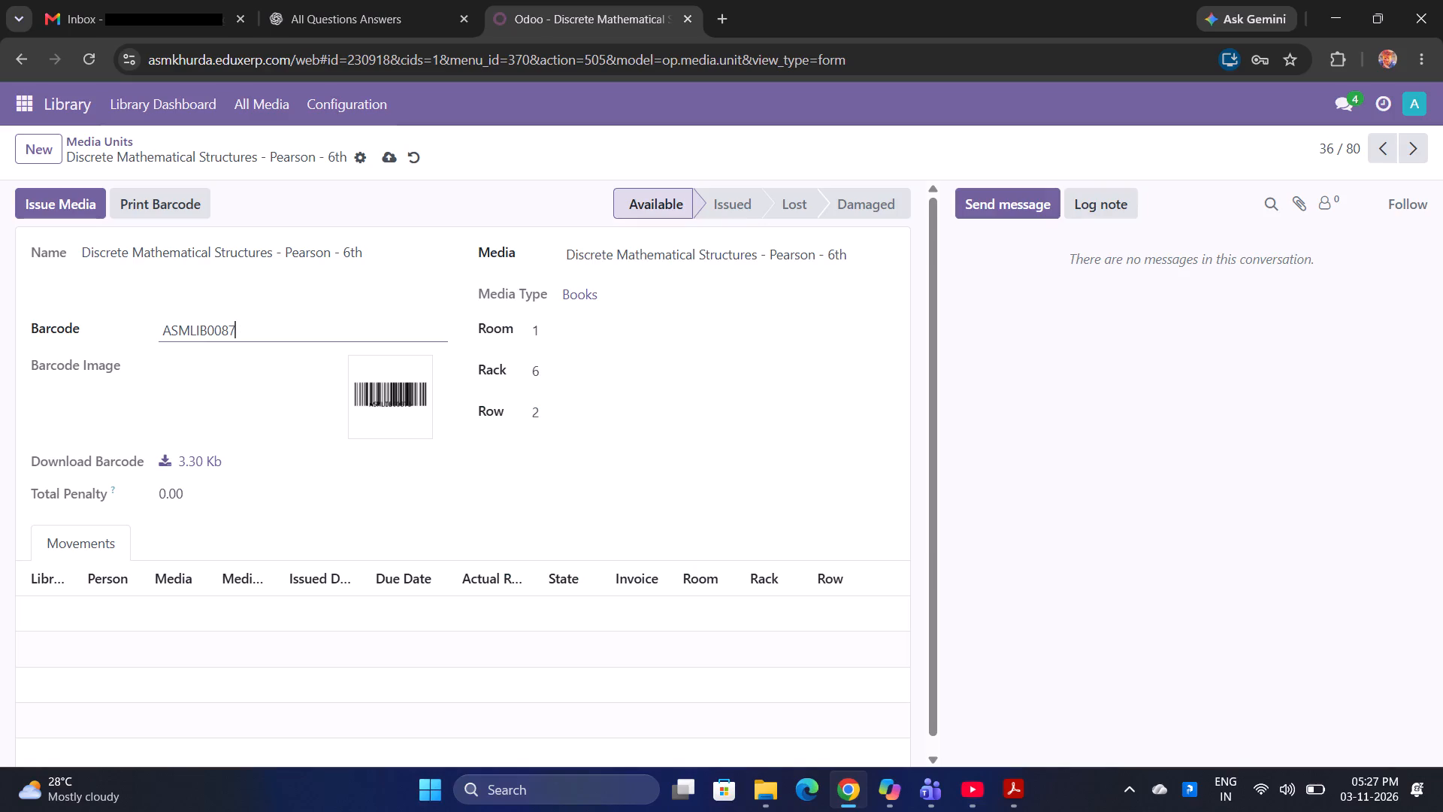
pyautogui.click(382, 159)
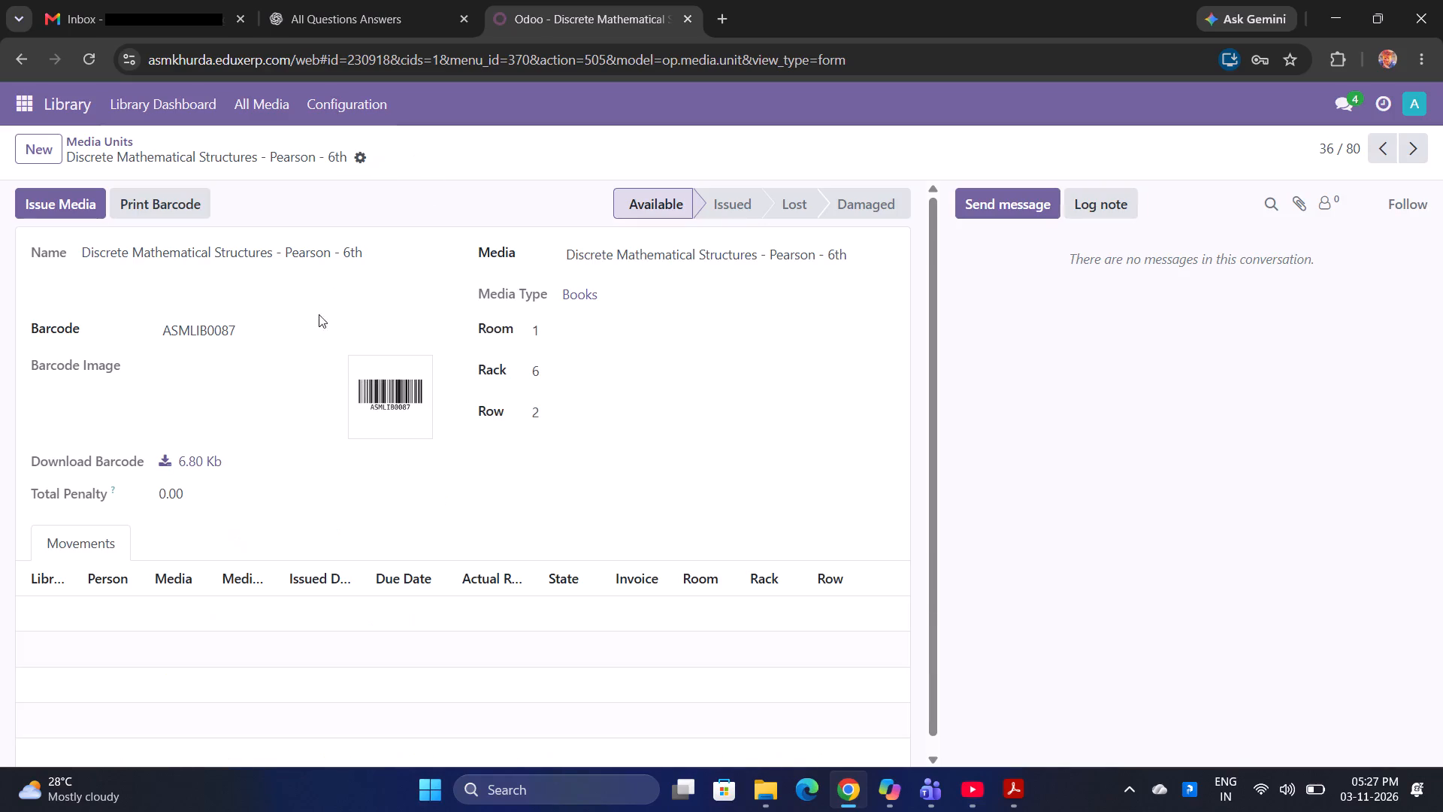
pyautogui.click(314, 325)
pyautogui.press('5')
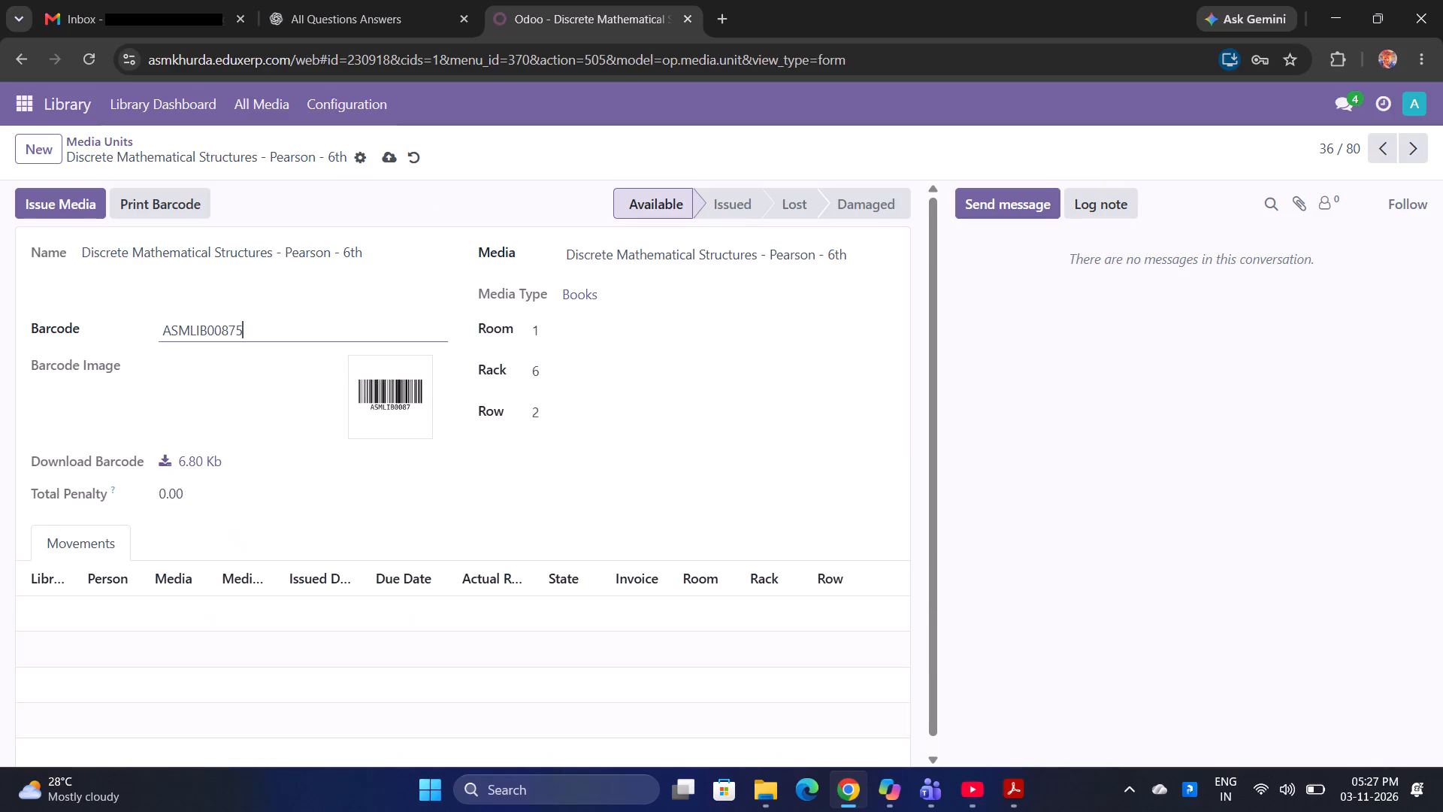
pyautogui.click(386, 154)
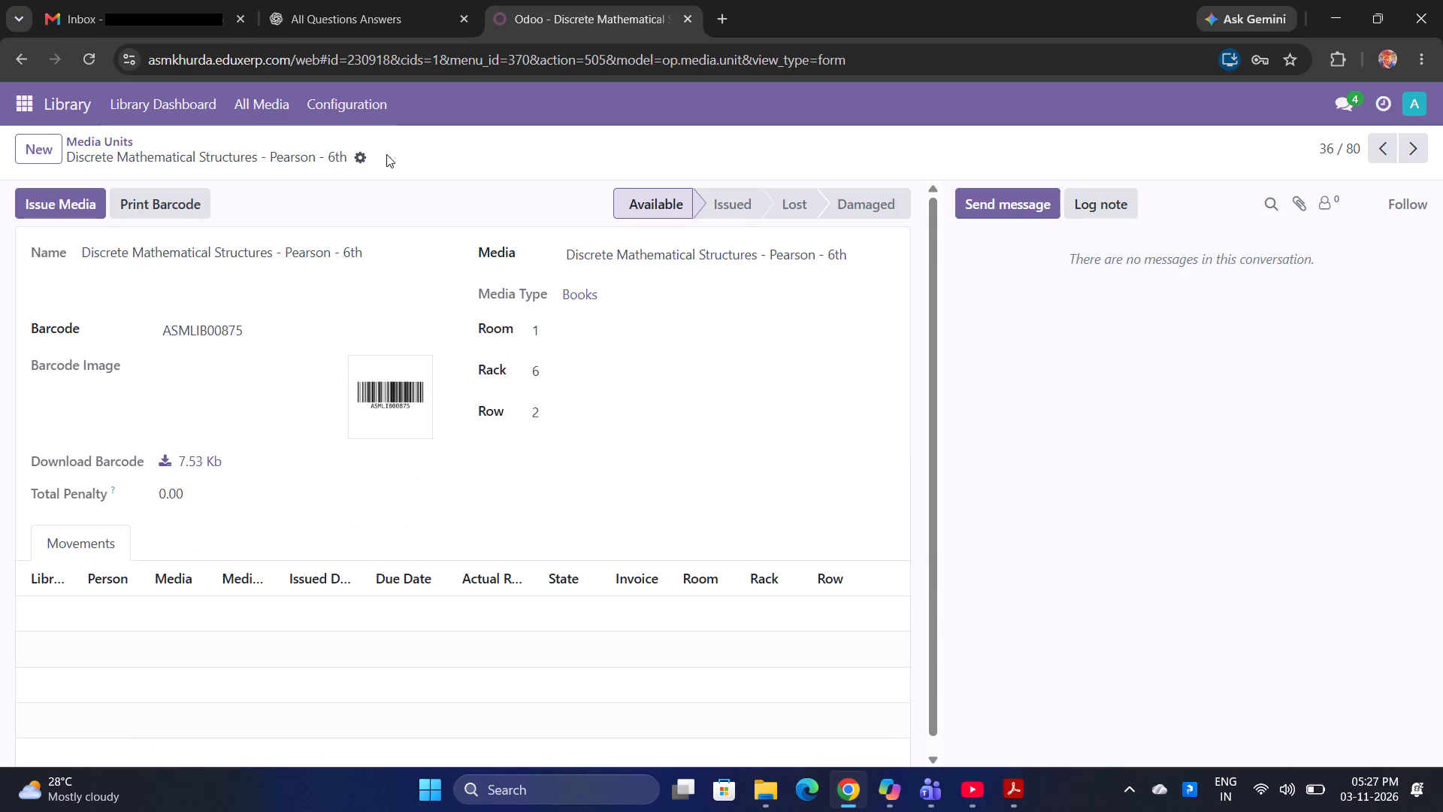
# Regenerate the barcode image of the Discrete Mathematics - Vikash - 1st unit by saving barcode ASMLIB0083, followed by ASMLIB00834.
pyautogui.click(1414, 144)
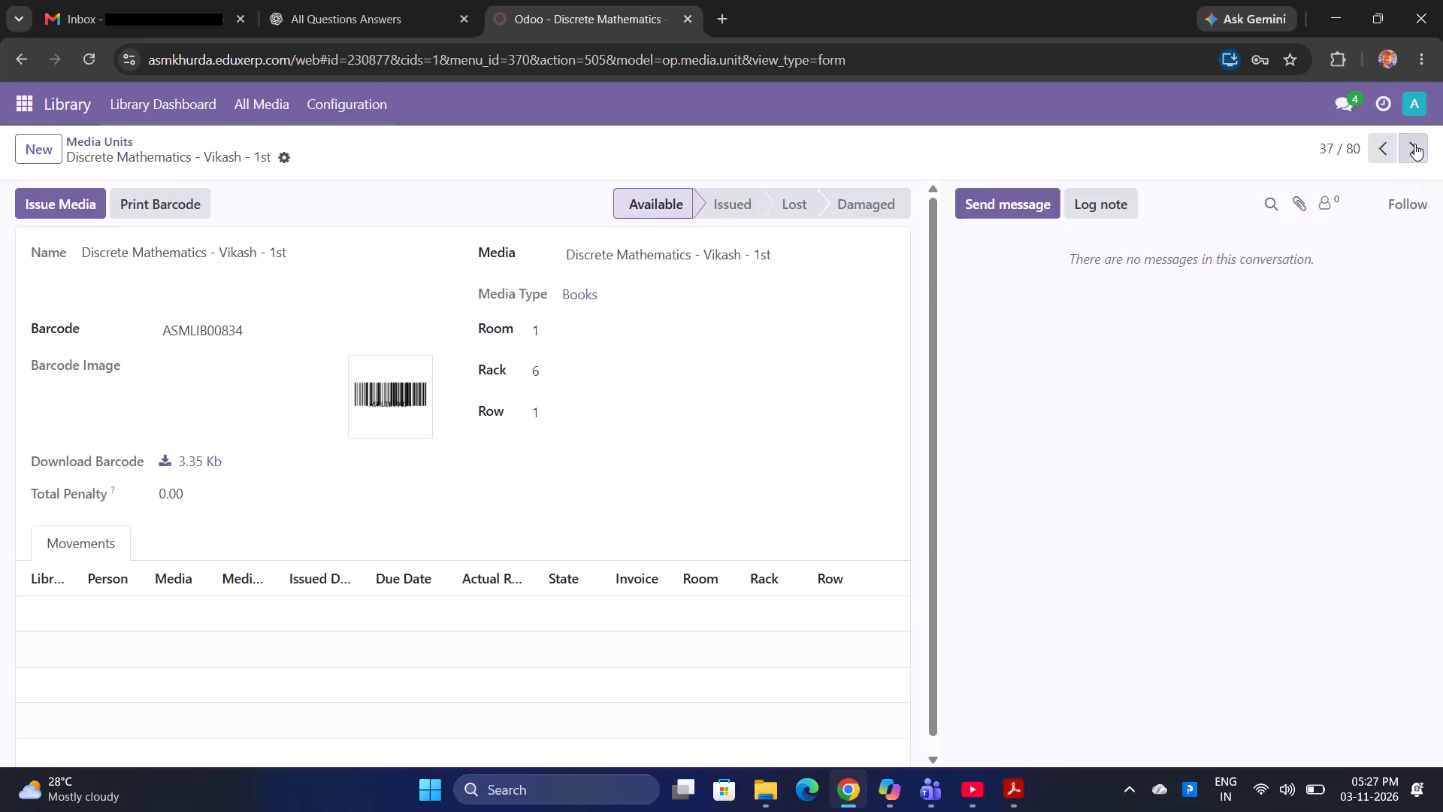
pyautogui.click(310, 332)
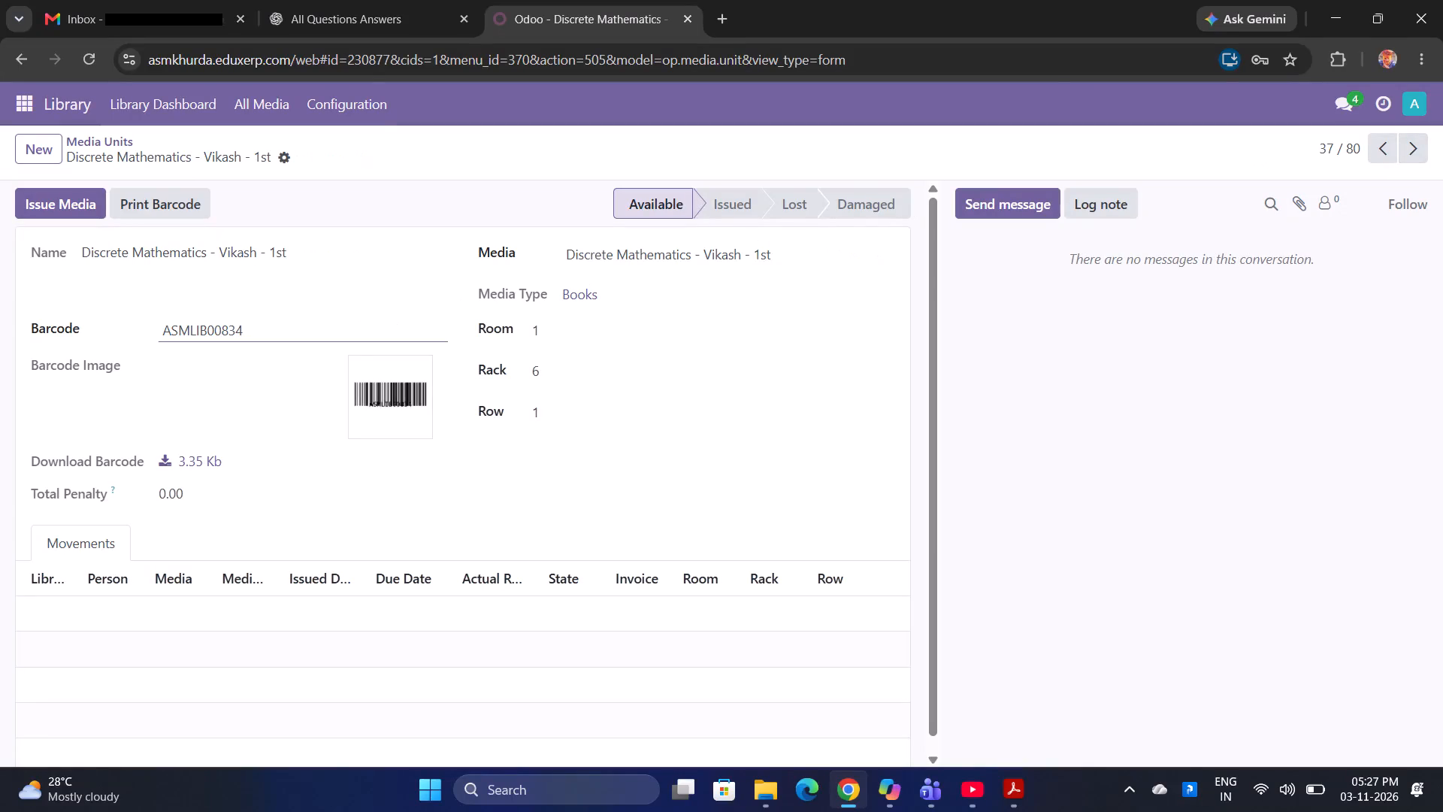
pyautogui.press('BackSpace')
pyautogui.click(312, 157)
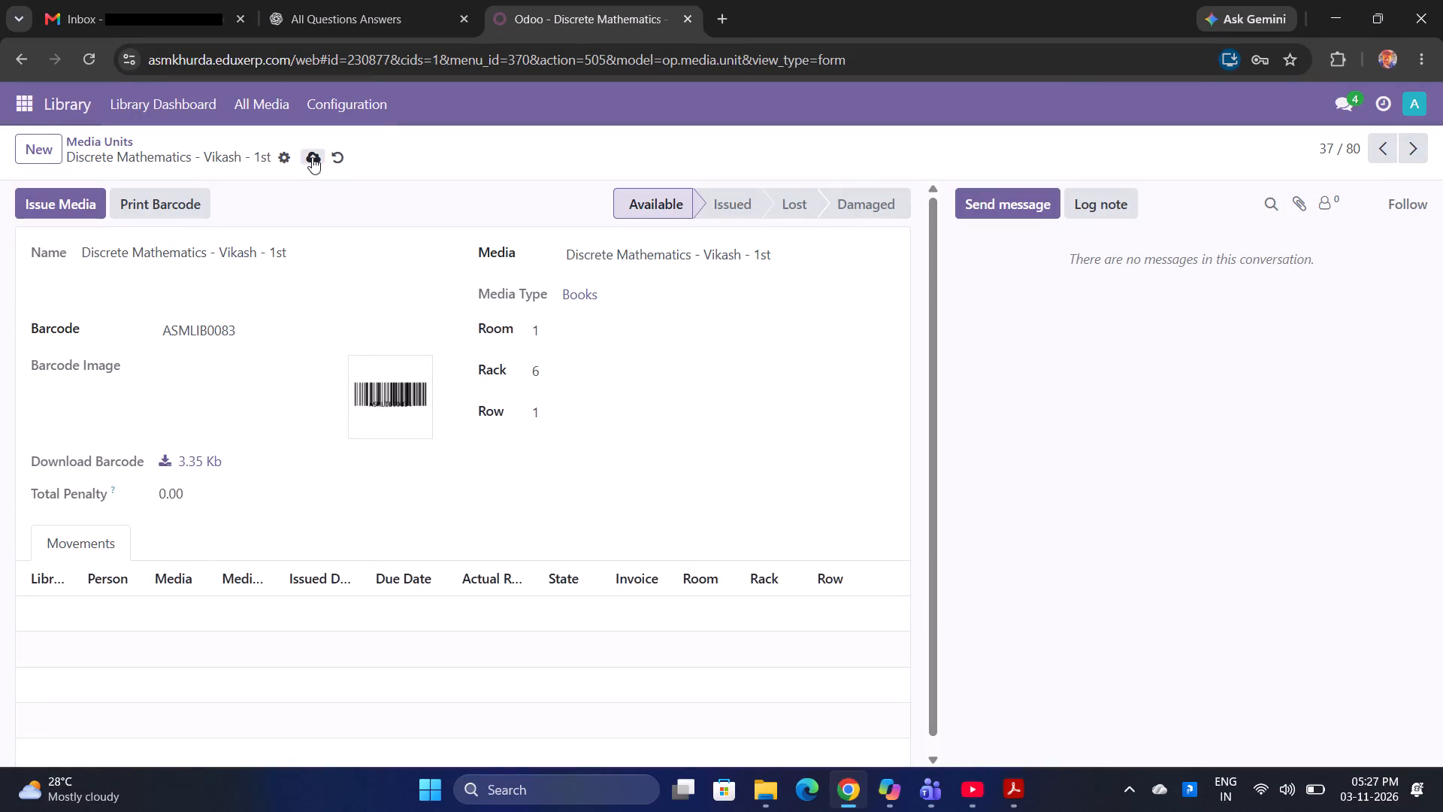
pyautogui.click(276, 344)
pyautogui.click(281, 334)
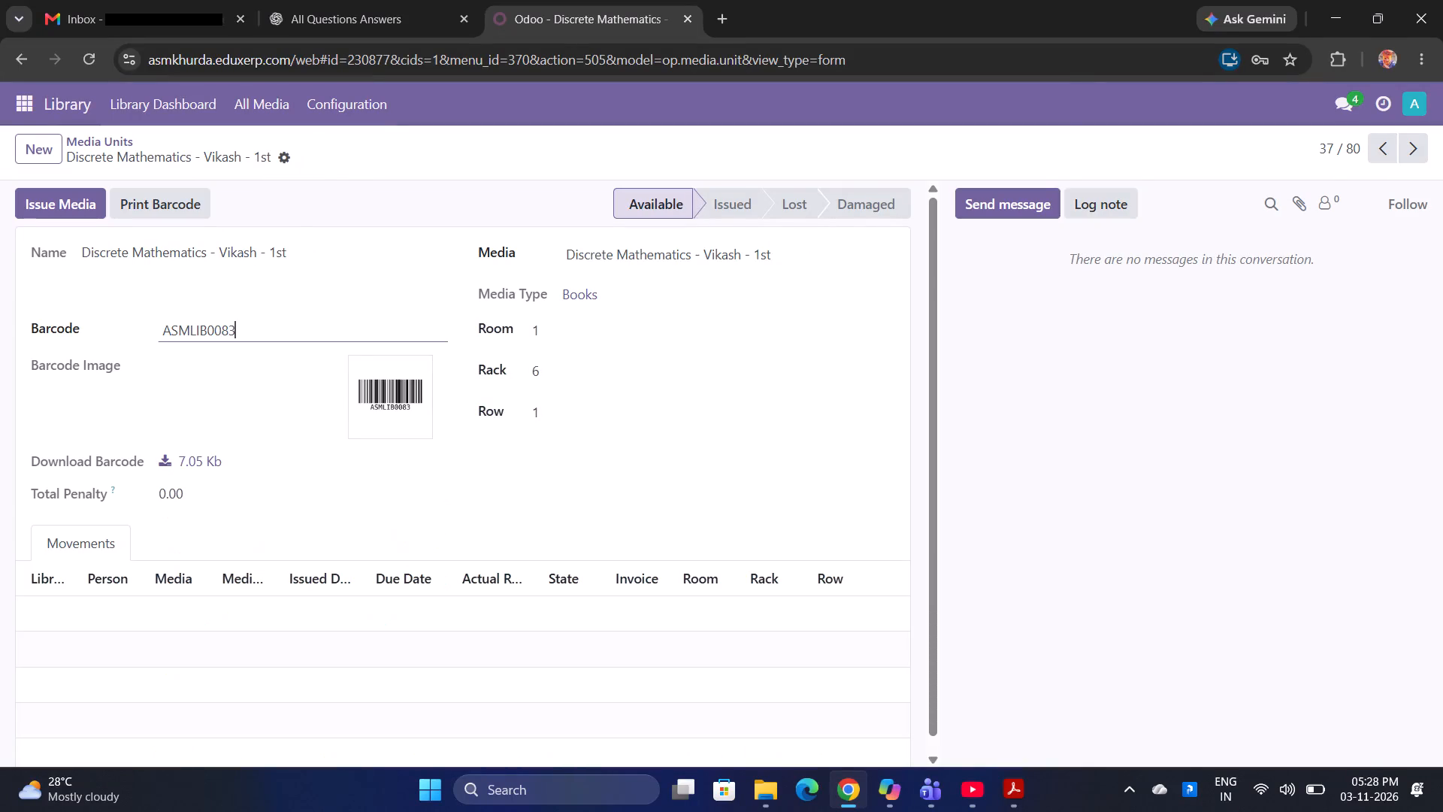
pyautogui.press('4')
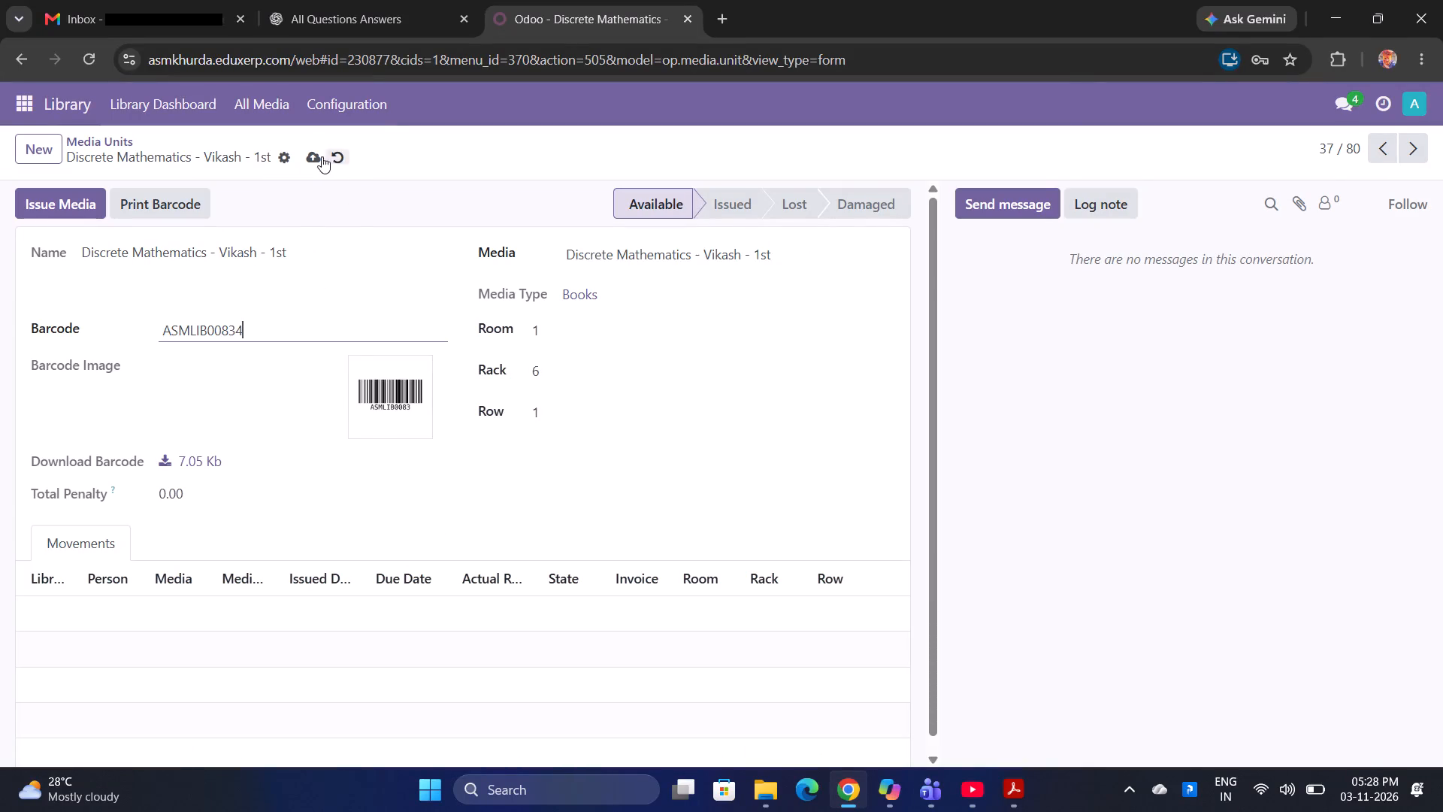
pyautogui.click(316, 157)
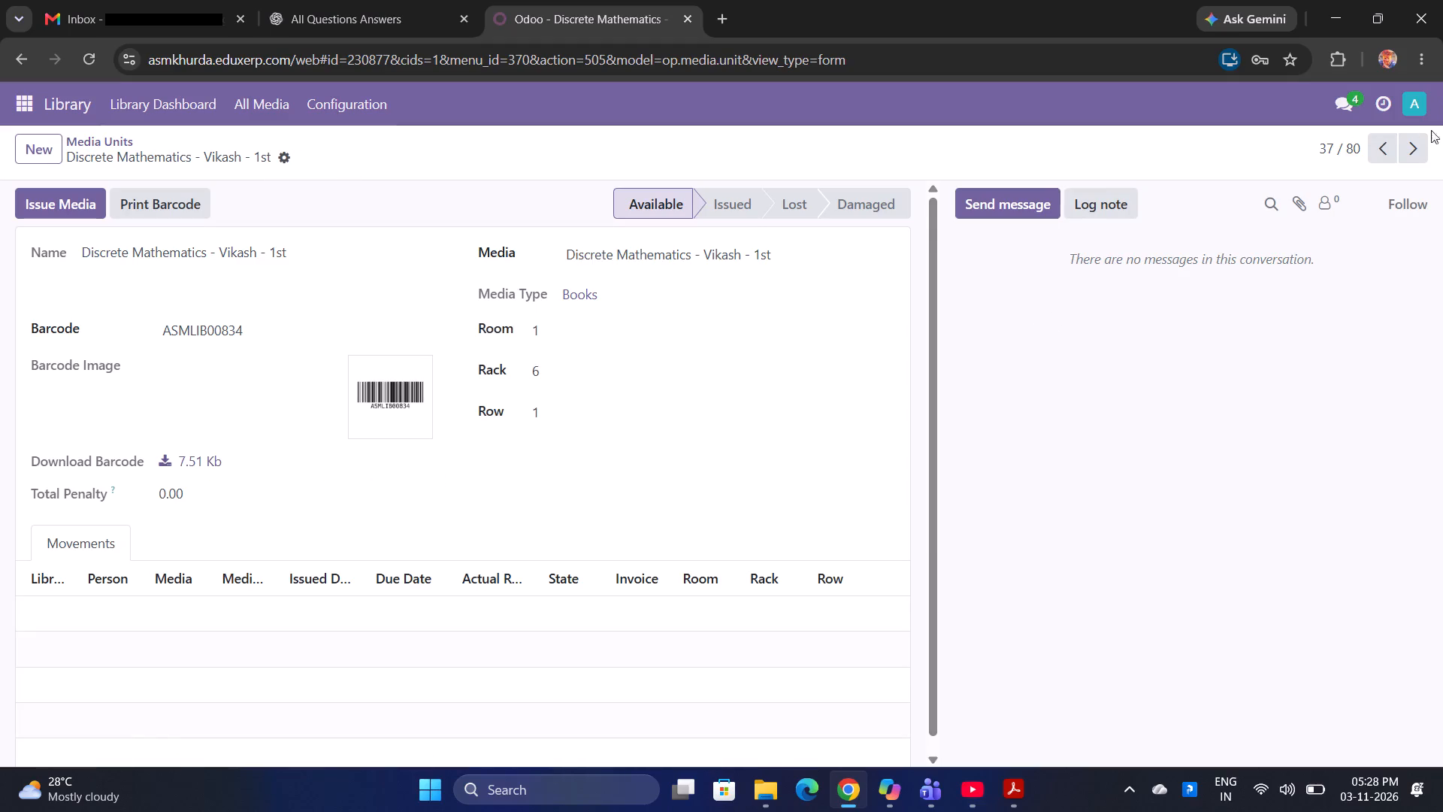
# Regenerate the barcode image of the Discretee Mathematical Structures - PHI - 6th unit by saving barcode ASMLIB0145, followed by ASMLIB01458.
pyautogui.click(1402, 146)
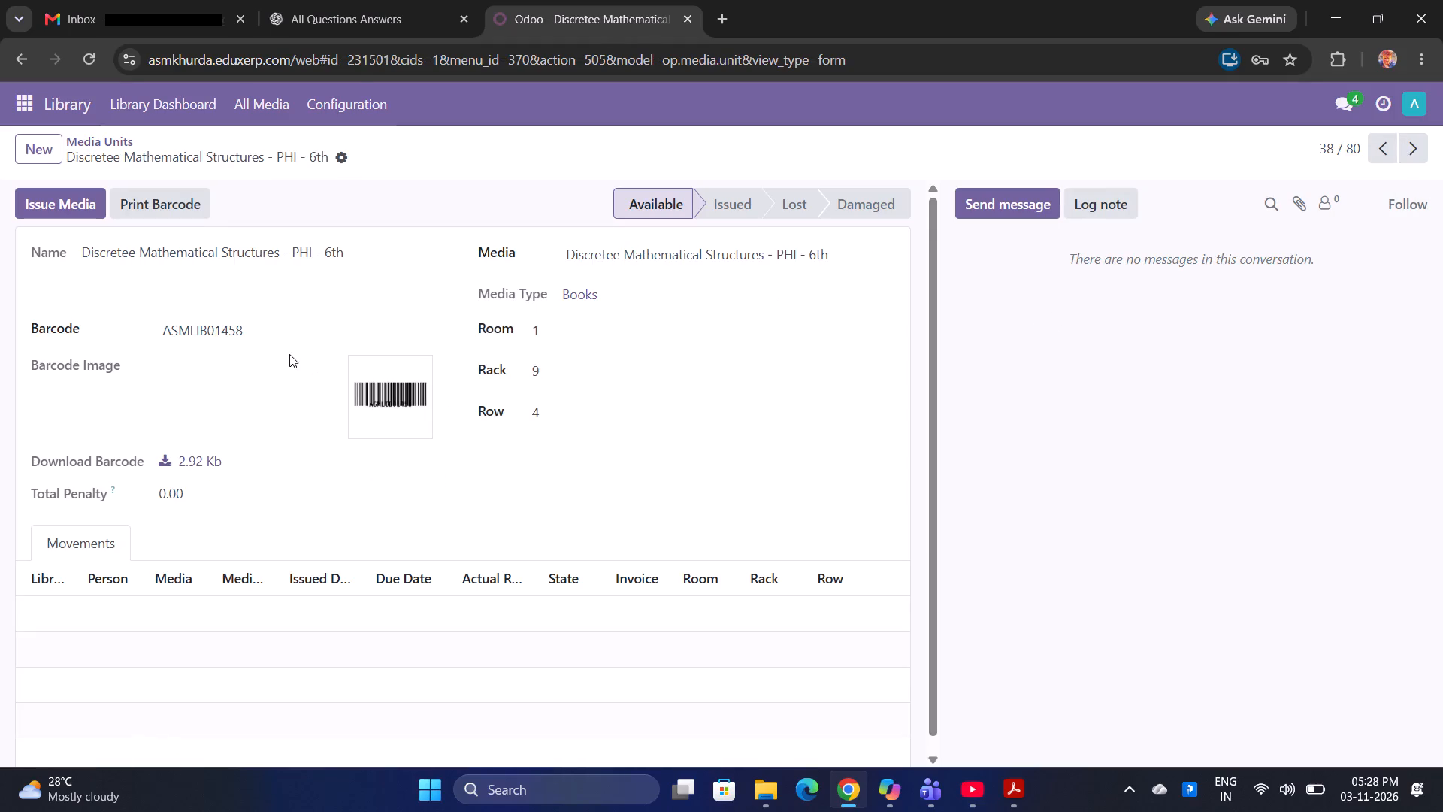
pyautogui.click(284, 338)
pyautogui.press('BackSpace')
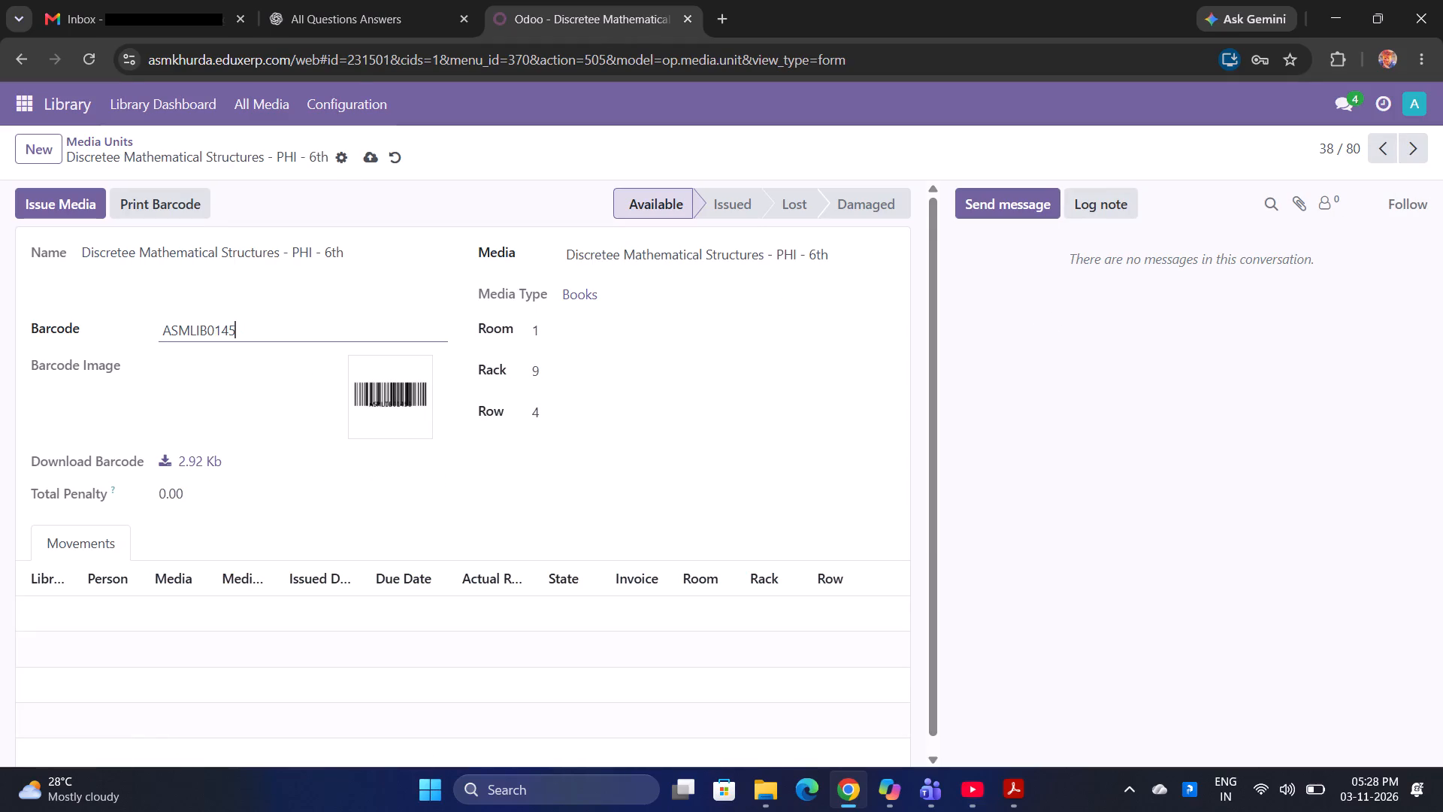
pyautogui.click(368, 154)
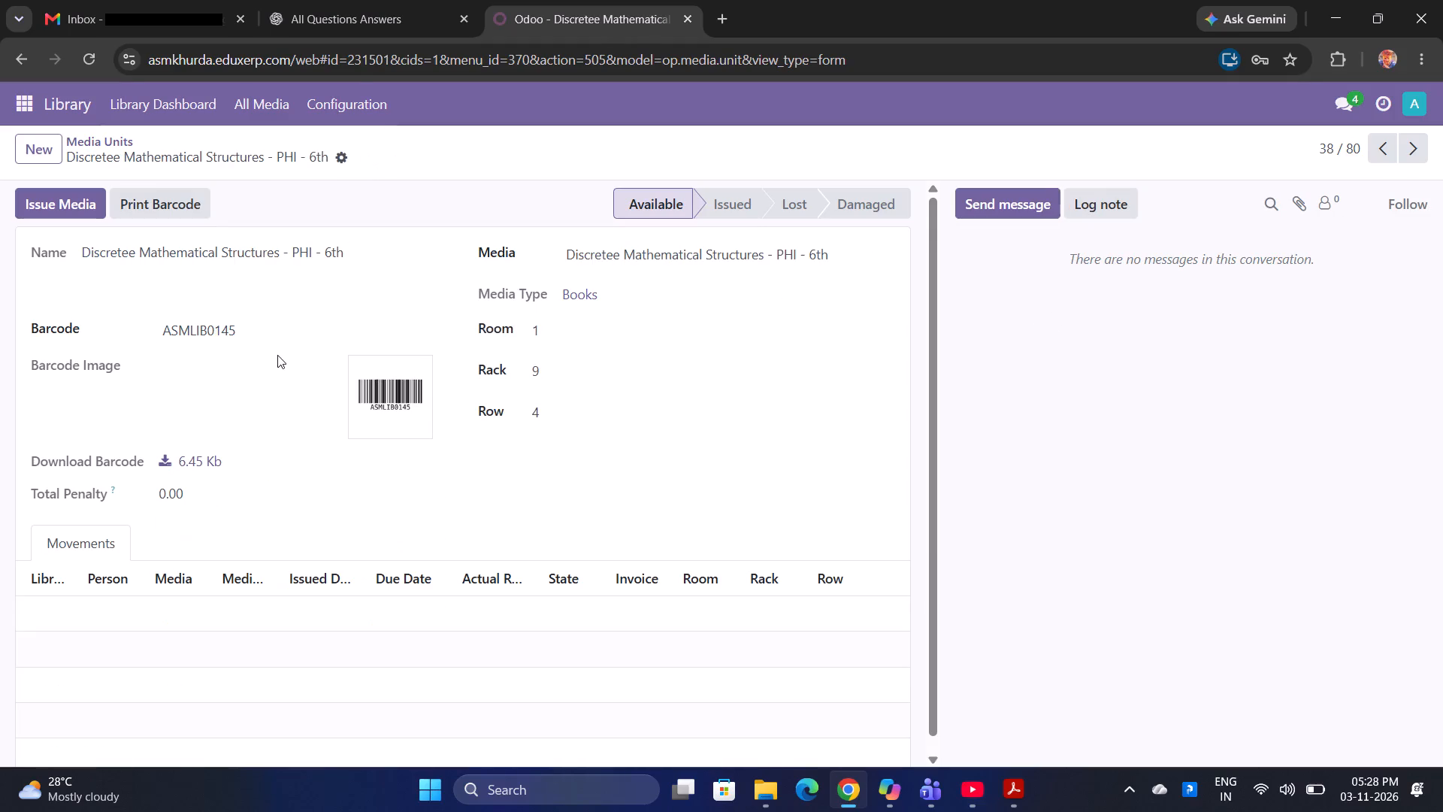
pyautogui.click(283, 332)
pyautogui.press('8')
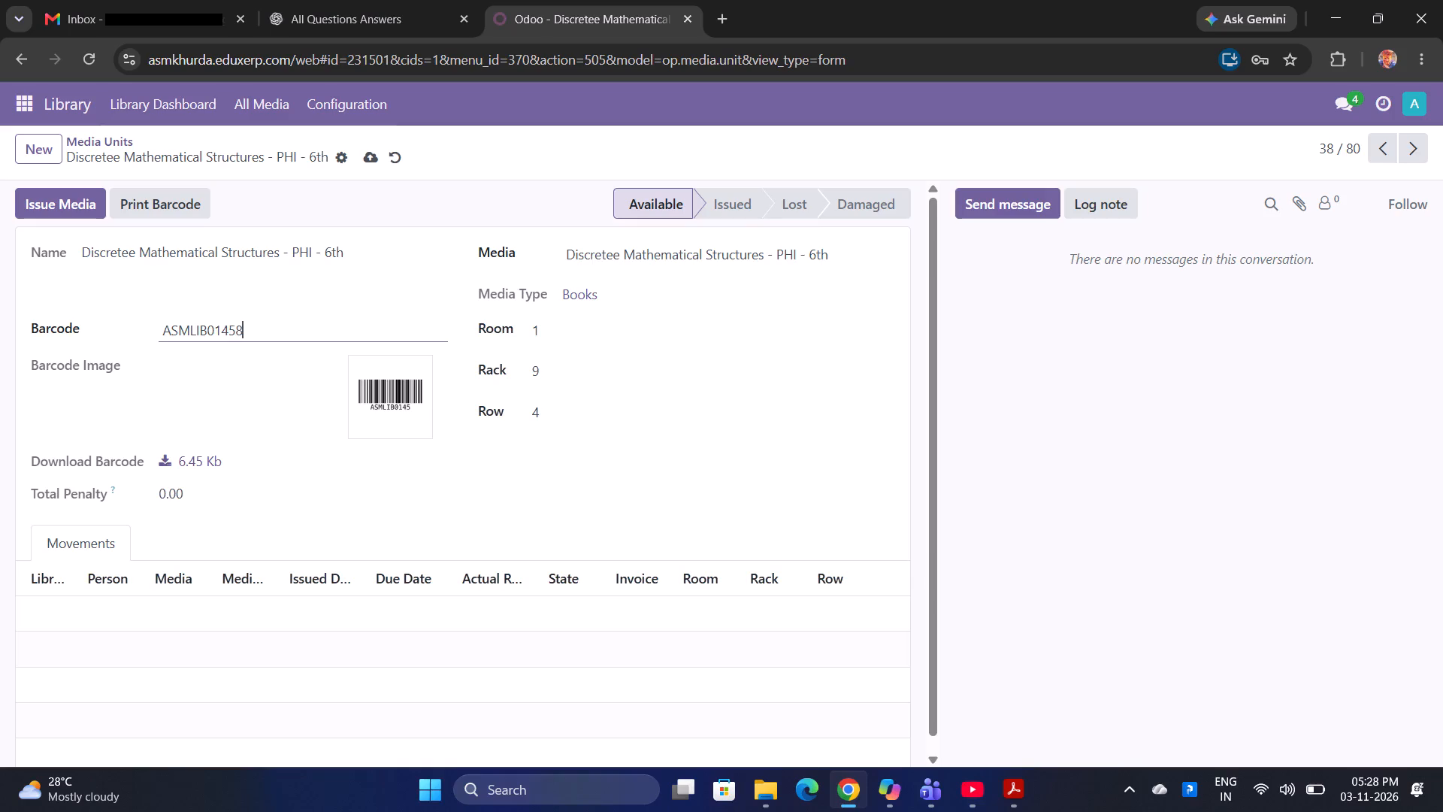
pyautogui.click(365, 153)
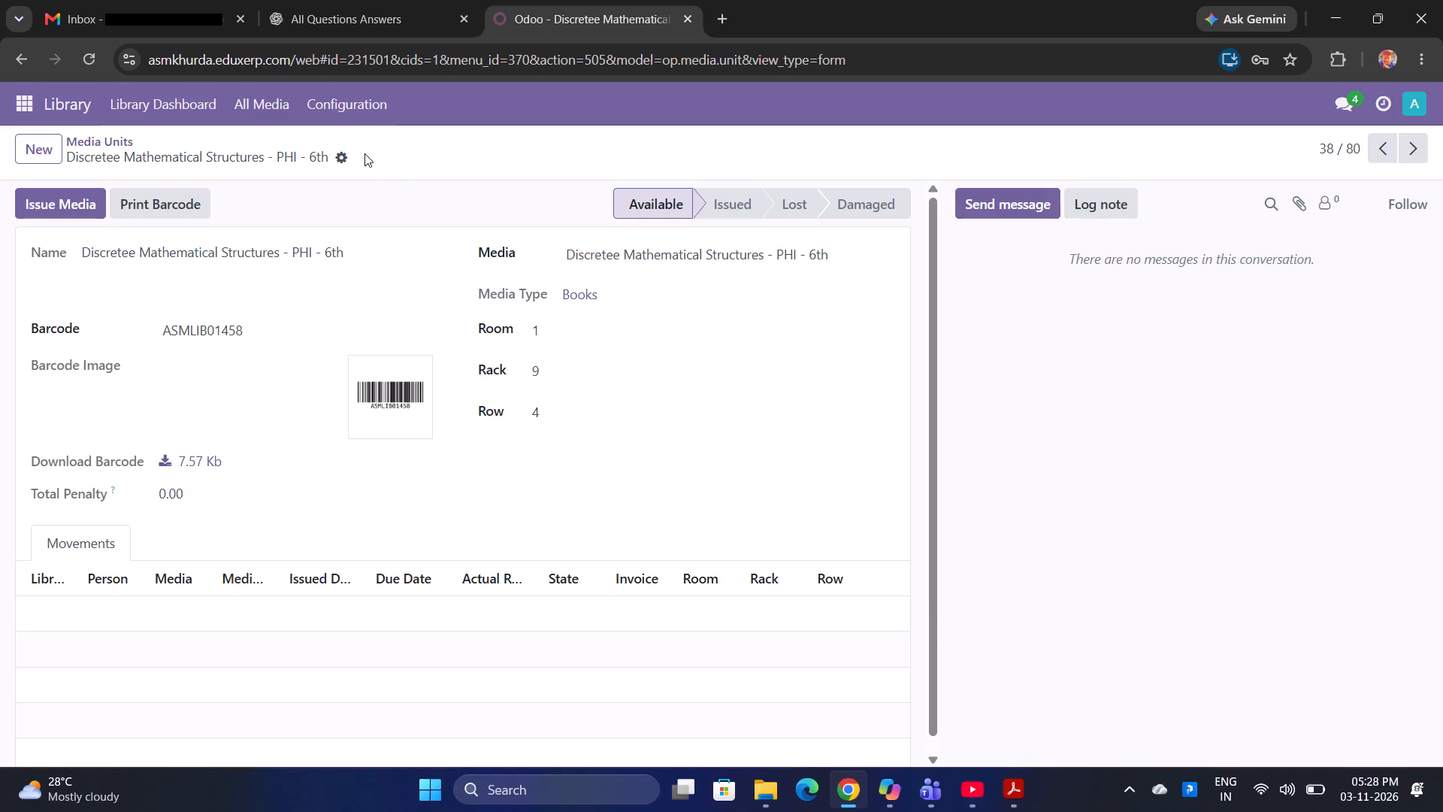
# Regenerate the barcode image of the Discretee Mathematical Structures - Pearson - 6th unit by saving barcode ASMLIB0148, followed by ASMLIB01485.
pyautogui.click(1411, 143)
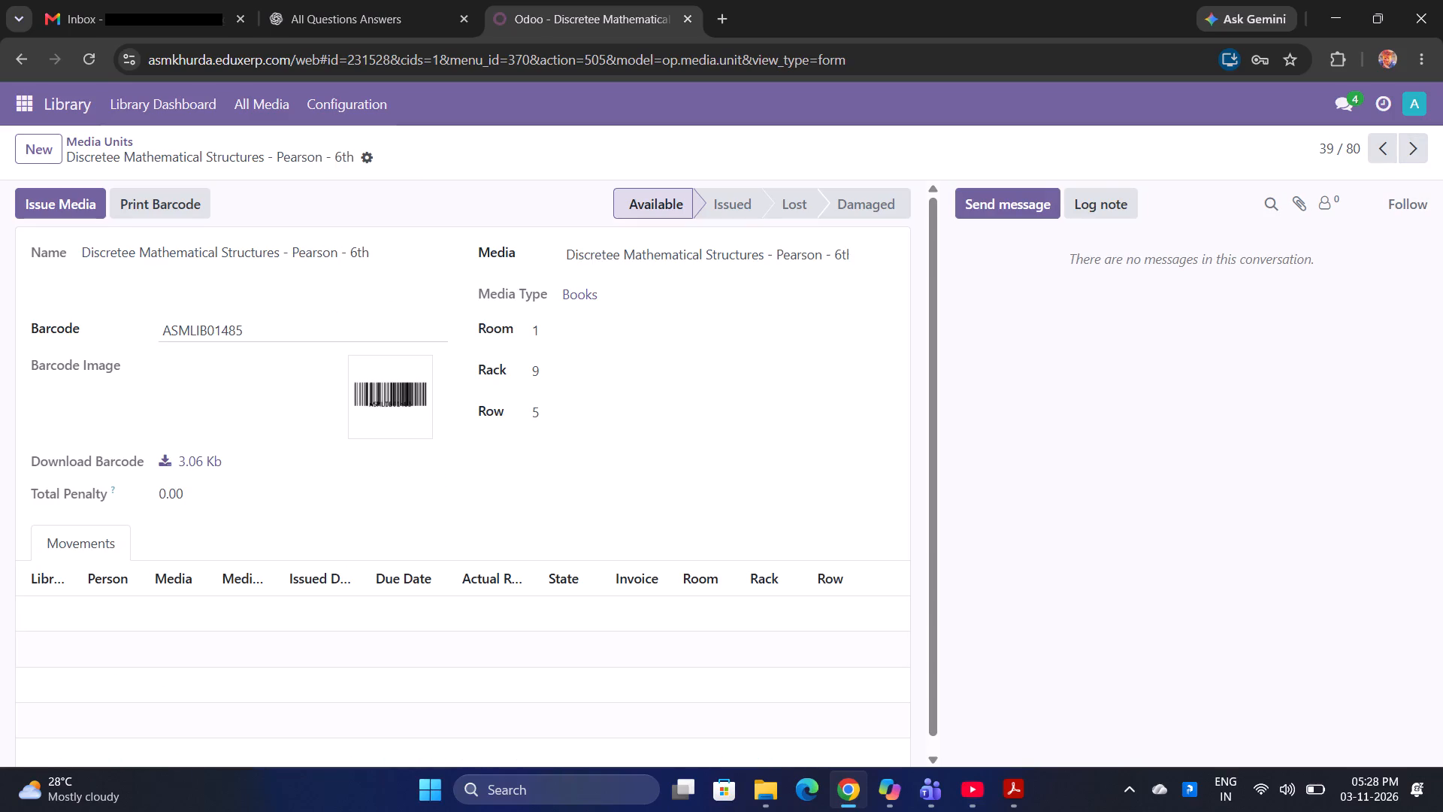
pyautogui.click(334, 332)
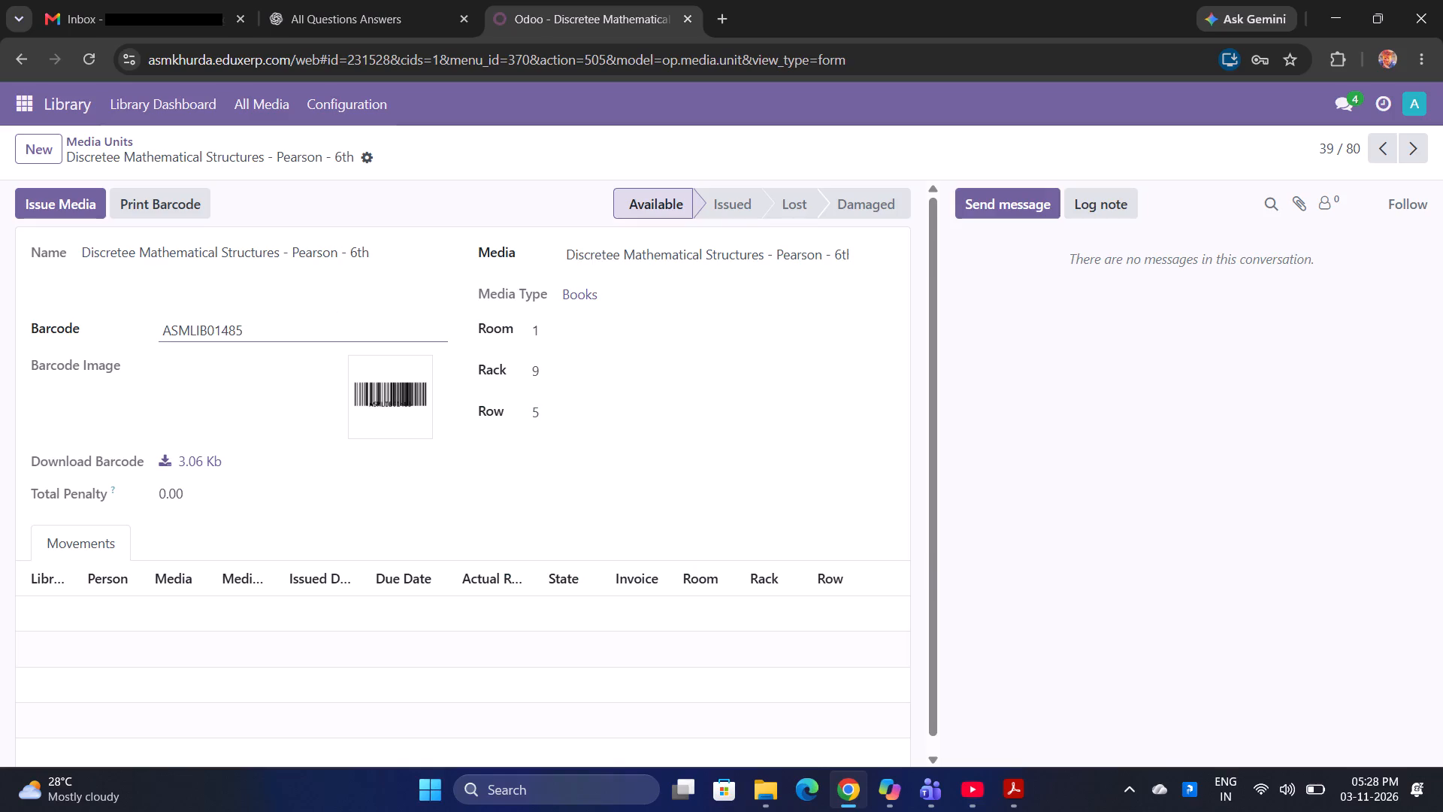
pyautogui.press('BackSpace')
pyautogui.click(389, 156)
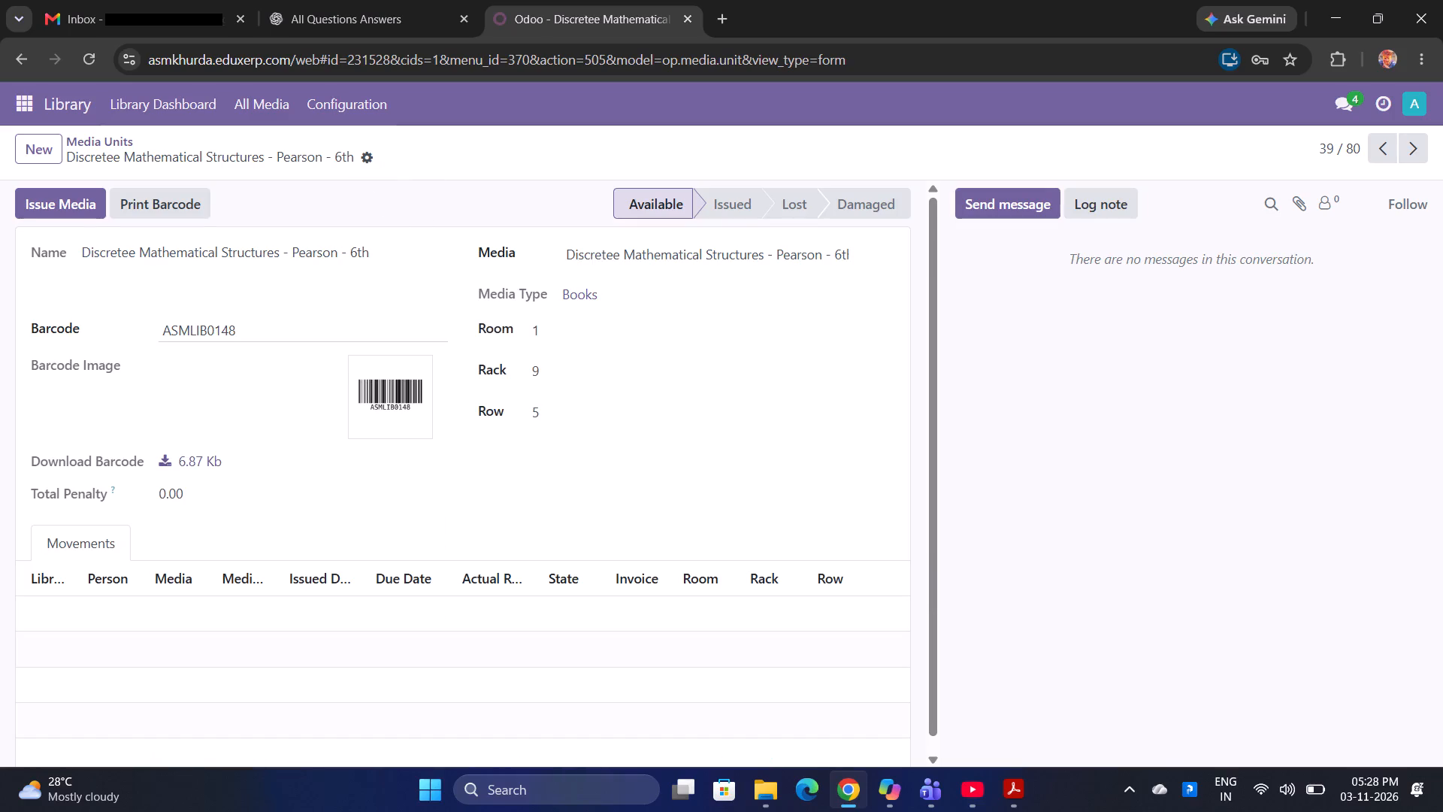
pyautogui.click(295, 333)
pyautogui.press('5')
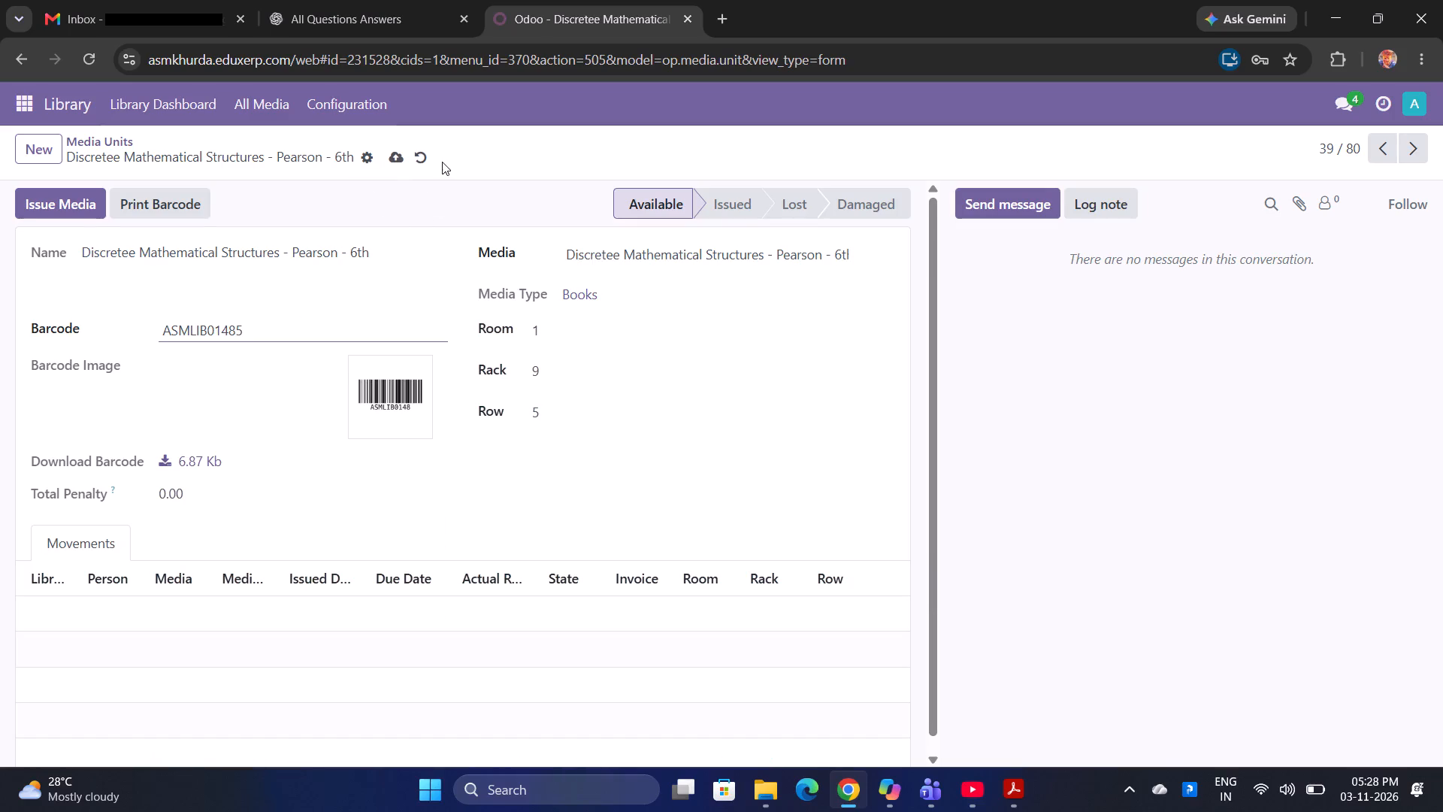
pyautogui.click(391, 152)
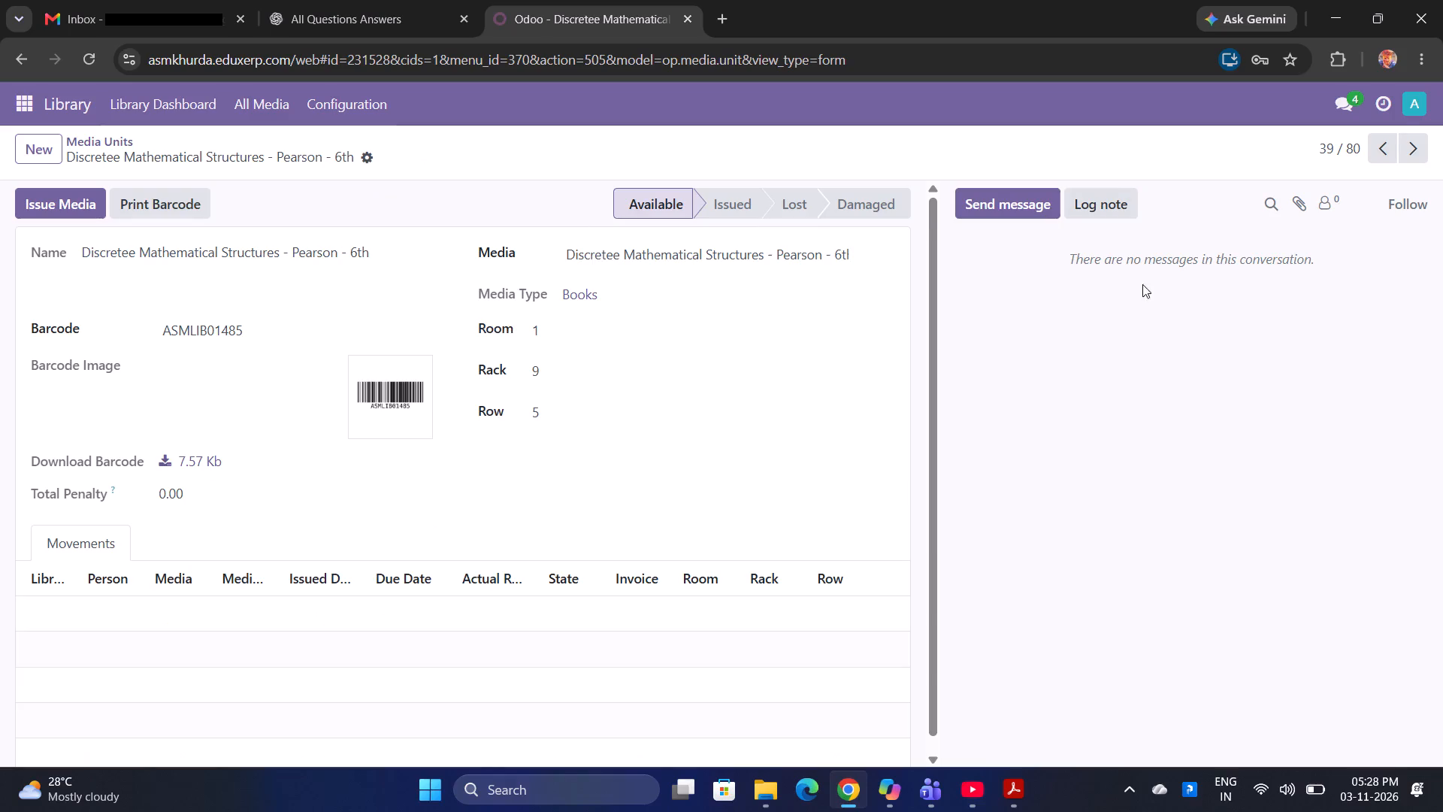
# Regenerate the barcode image of the Disney U - TMH - 1st unit by saving barcode ASMLIB0126, followed by ASMLIB01263.
pyautogui.click(1411, 144)
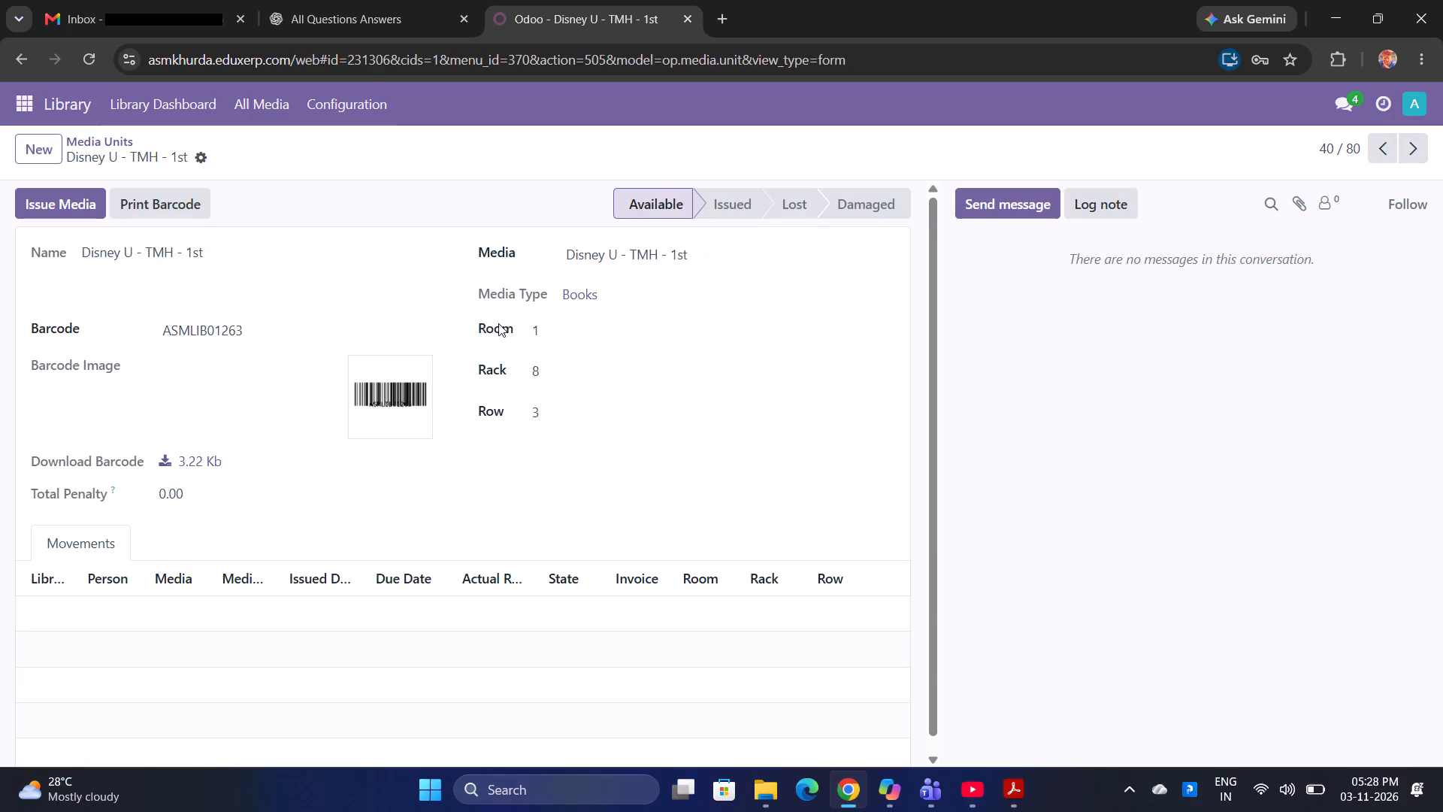
pyautogui.click(322, 332)
pyautogui.press('BackSpace')
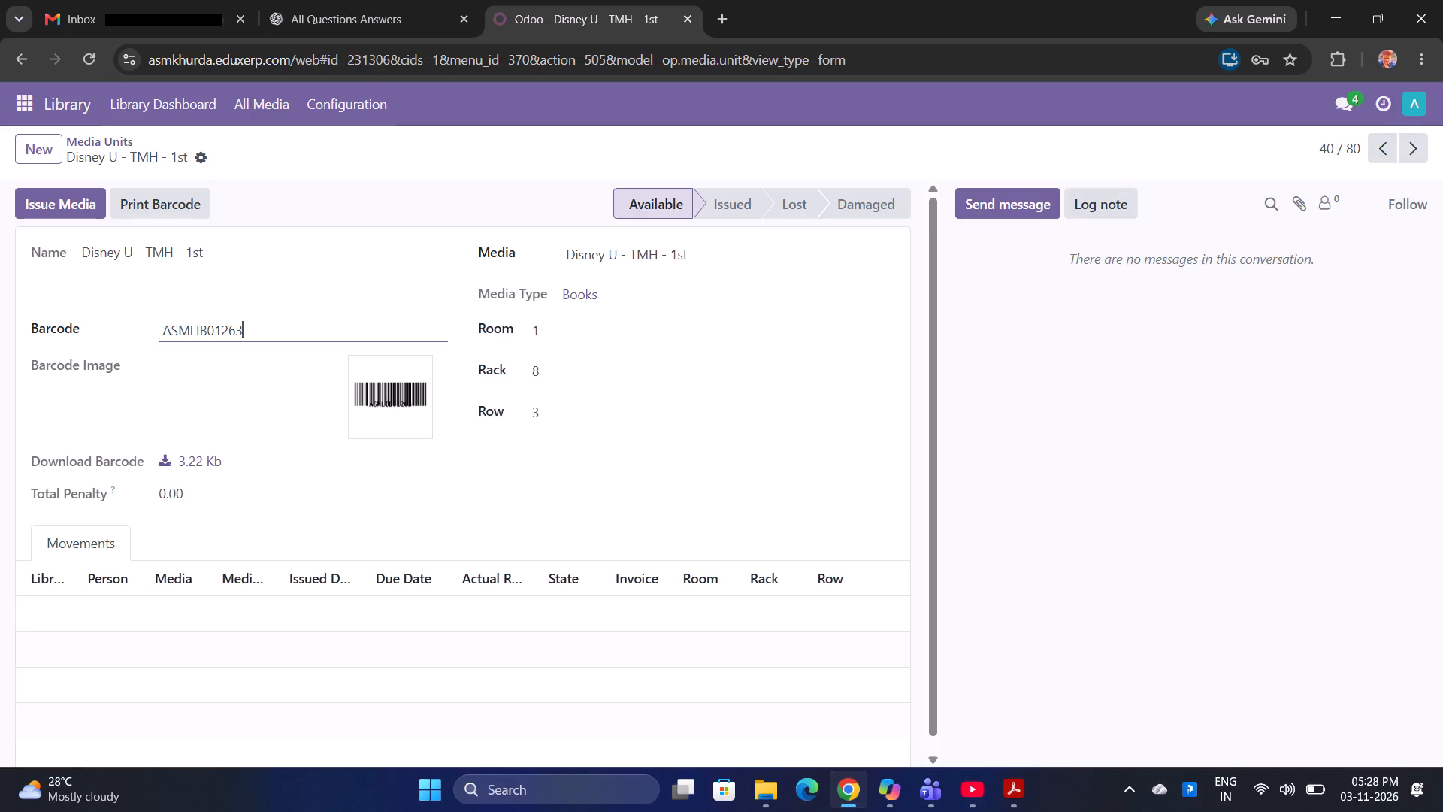
pyautogui.click(226, 150)
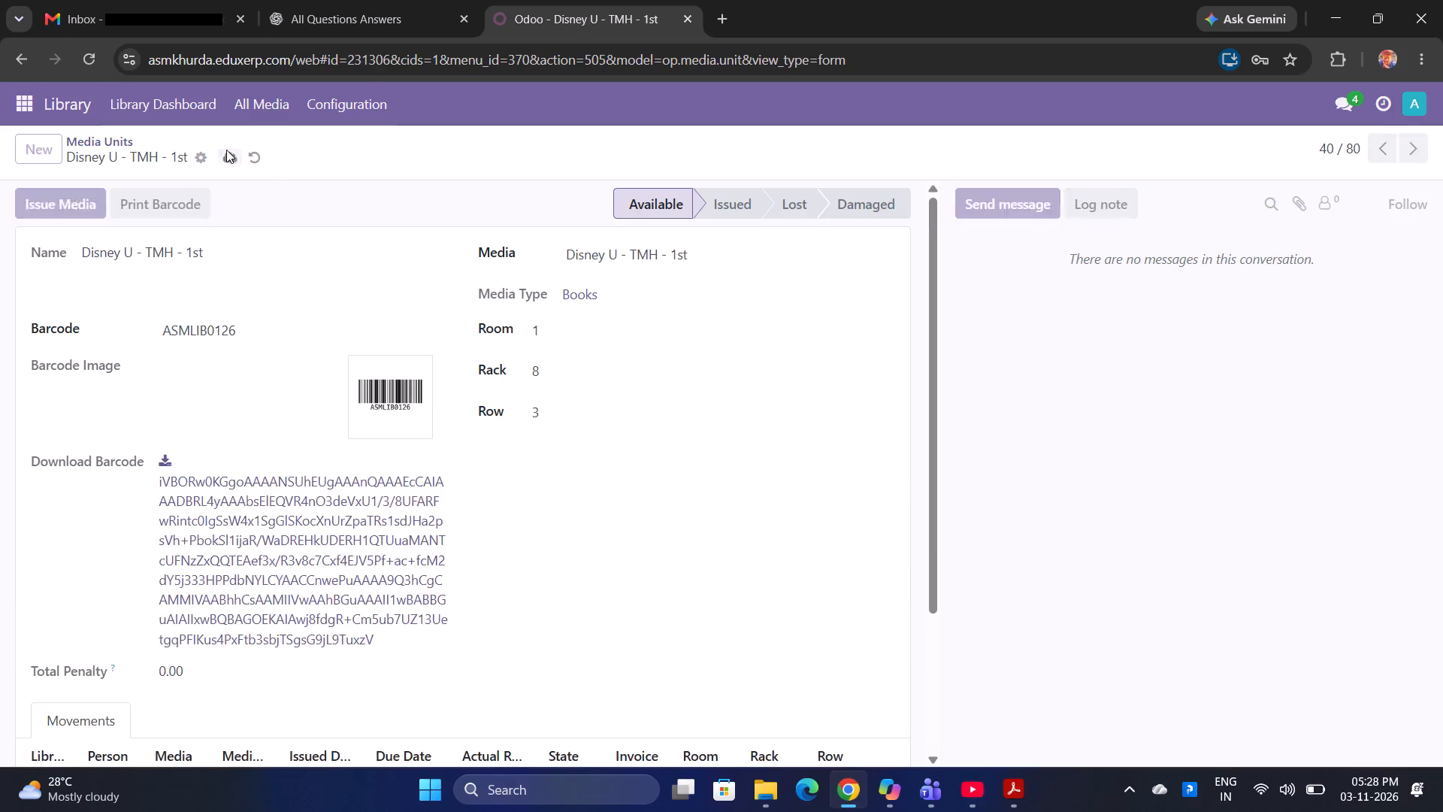
pyautogui.click(264, 336)
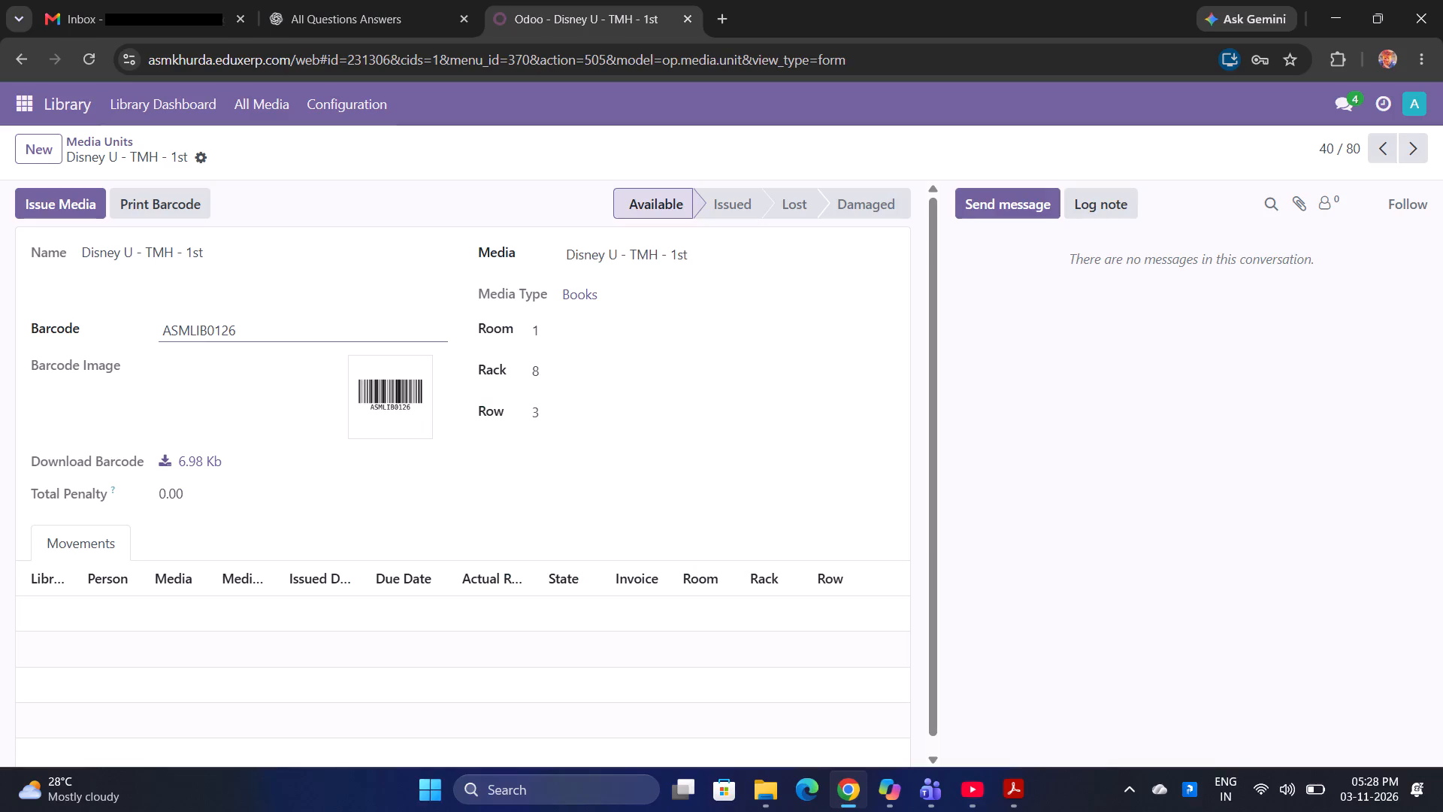
pyautogui.press('3')
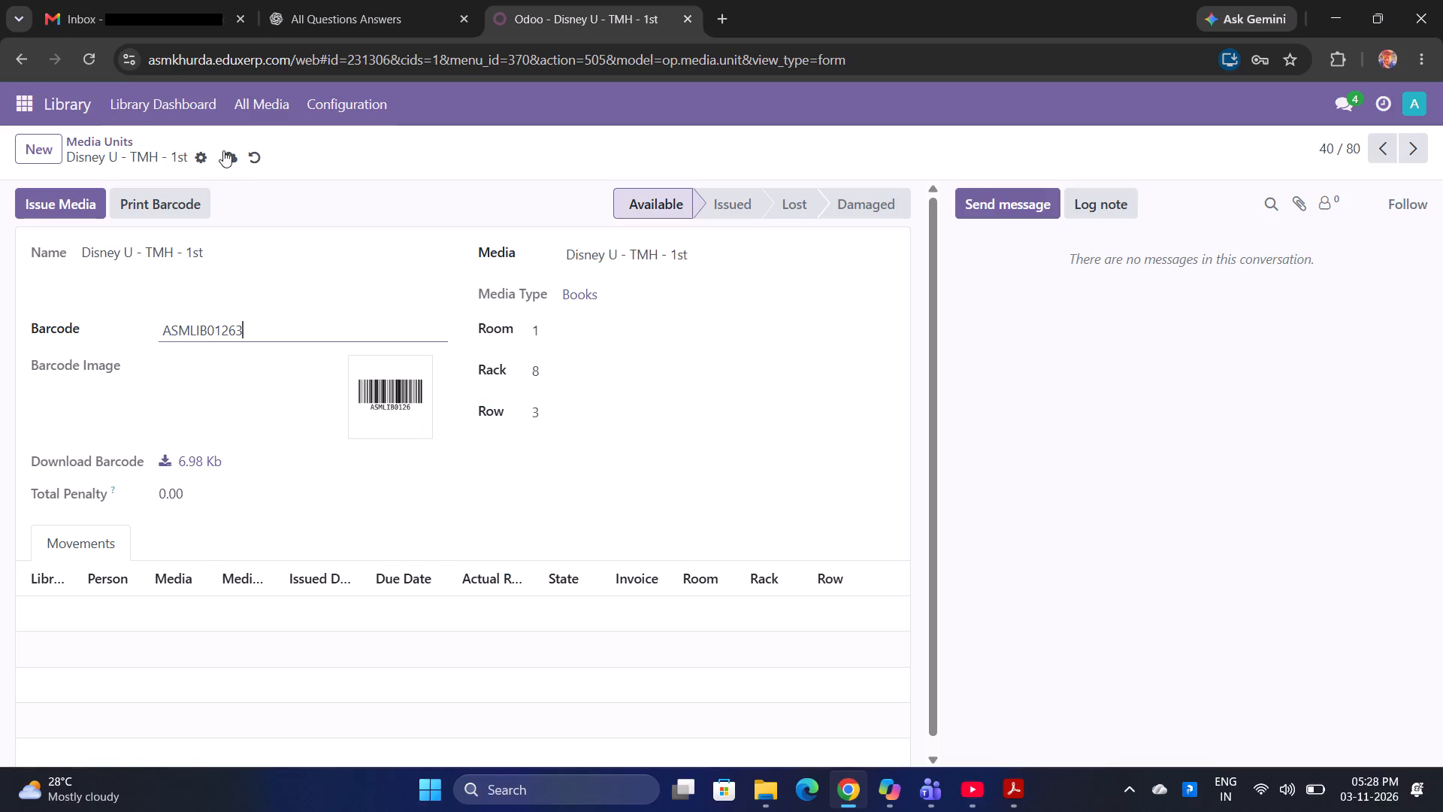
pyautogui.click(228, 153)
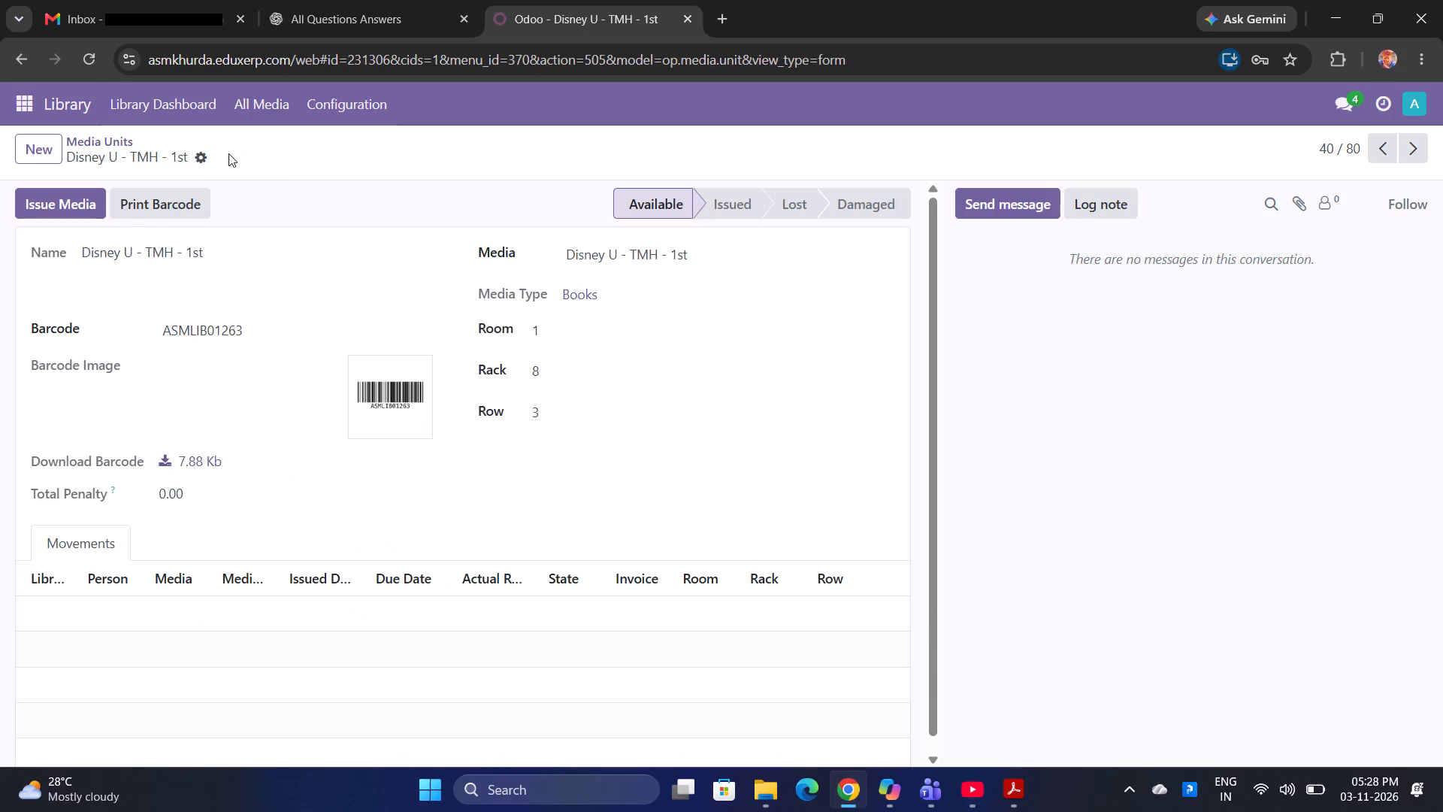
# Regenerate the barcode image of the Distribution & Logistica Management - Excel Books - 1st unit by saving barcode ASMLIB0098, followed by ASMLIB00981.
pyautogui.click(1411, 146)
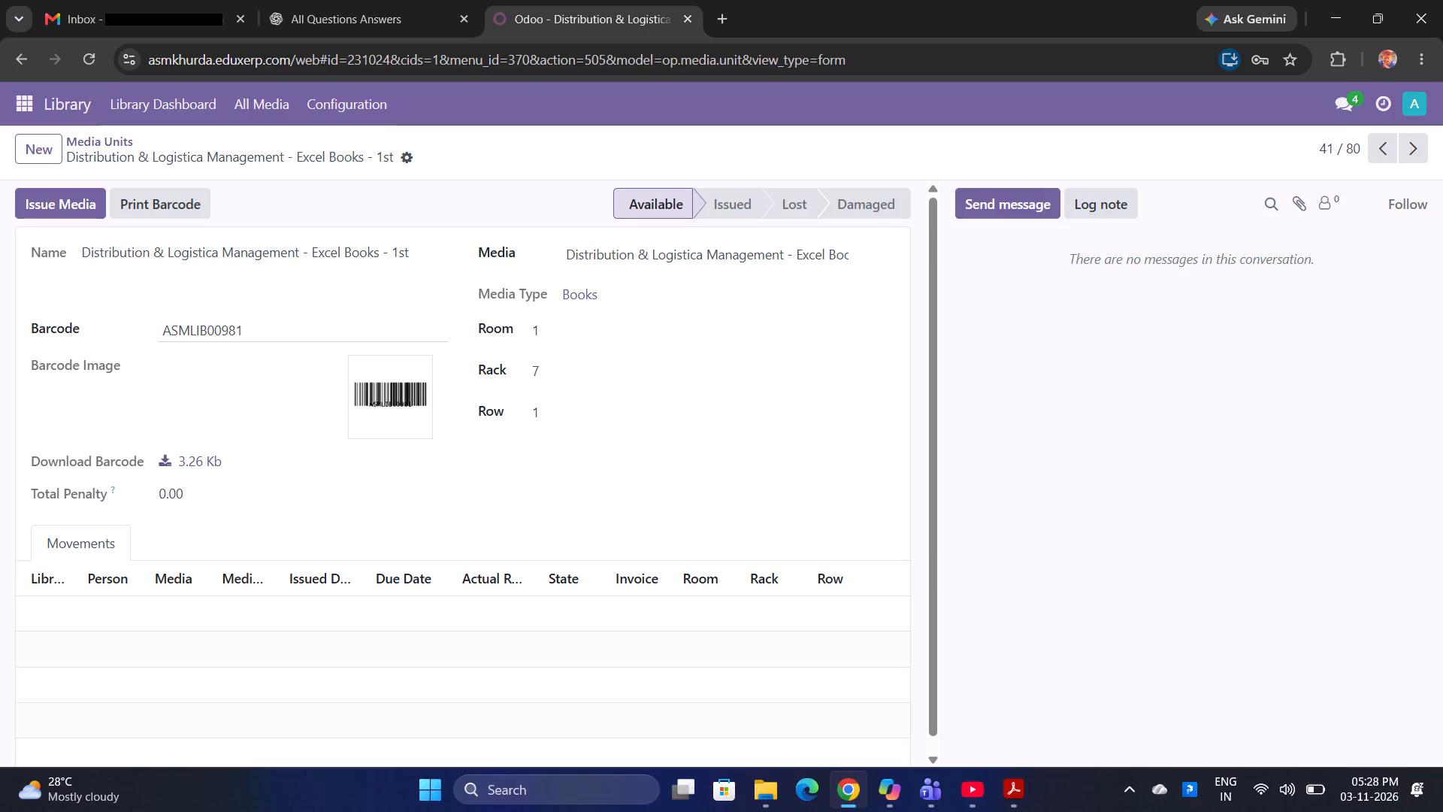
pyautogui.click(298, 339)
pyautogui.press('BackSpace')
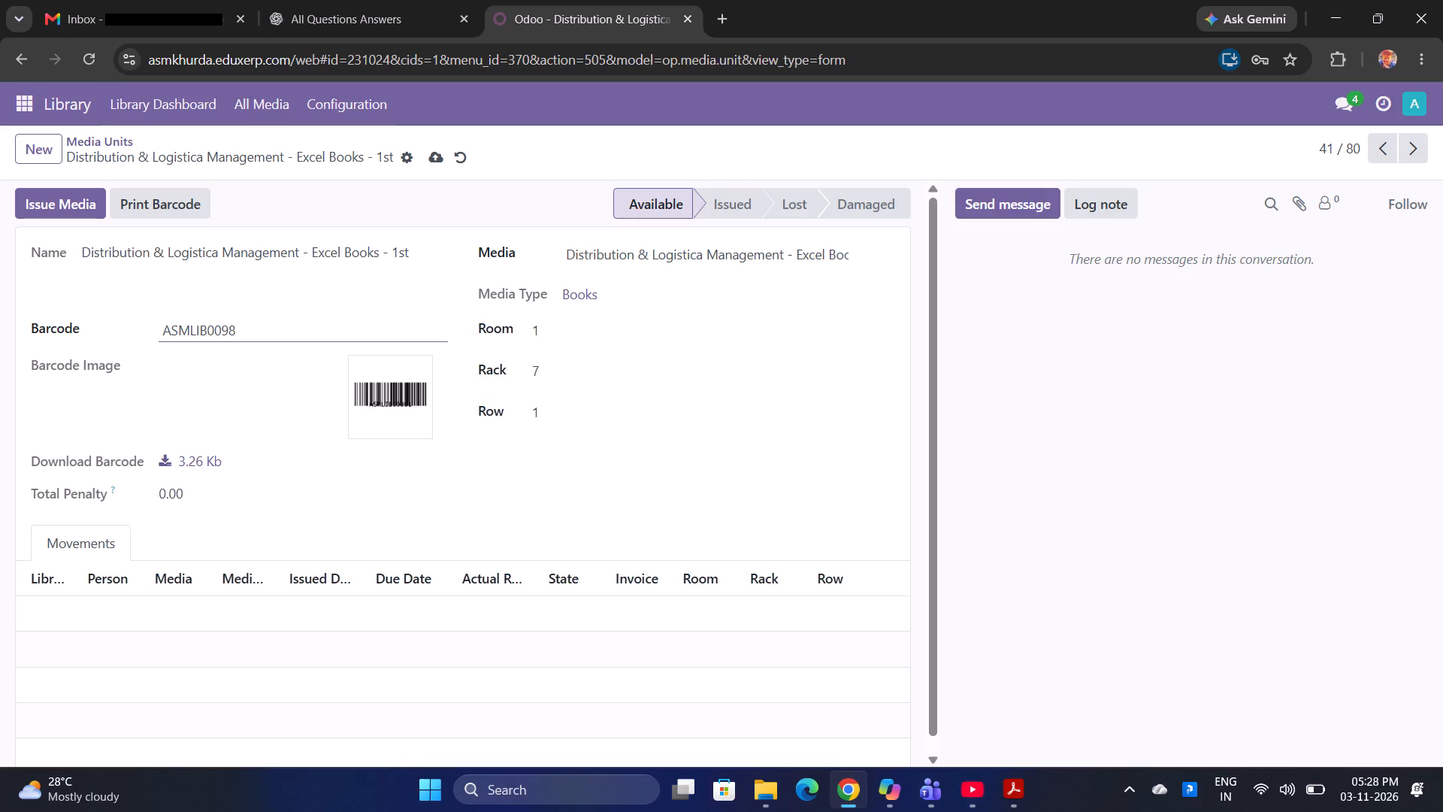
pyautogui.click(431, 155)
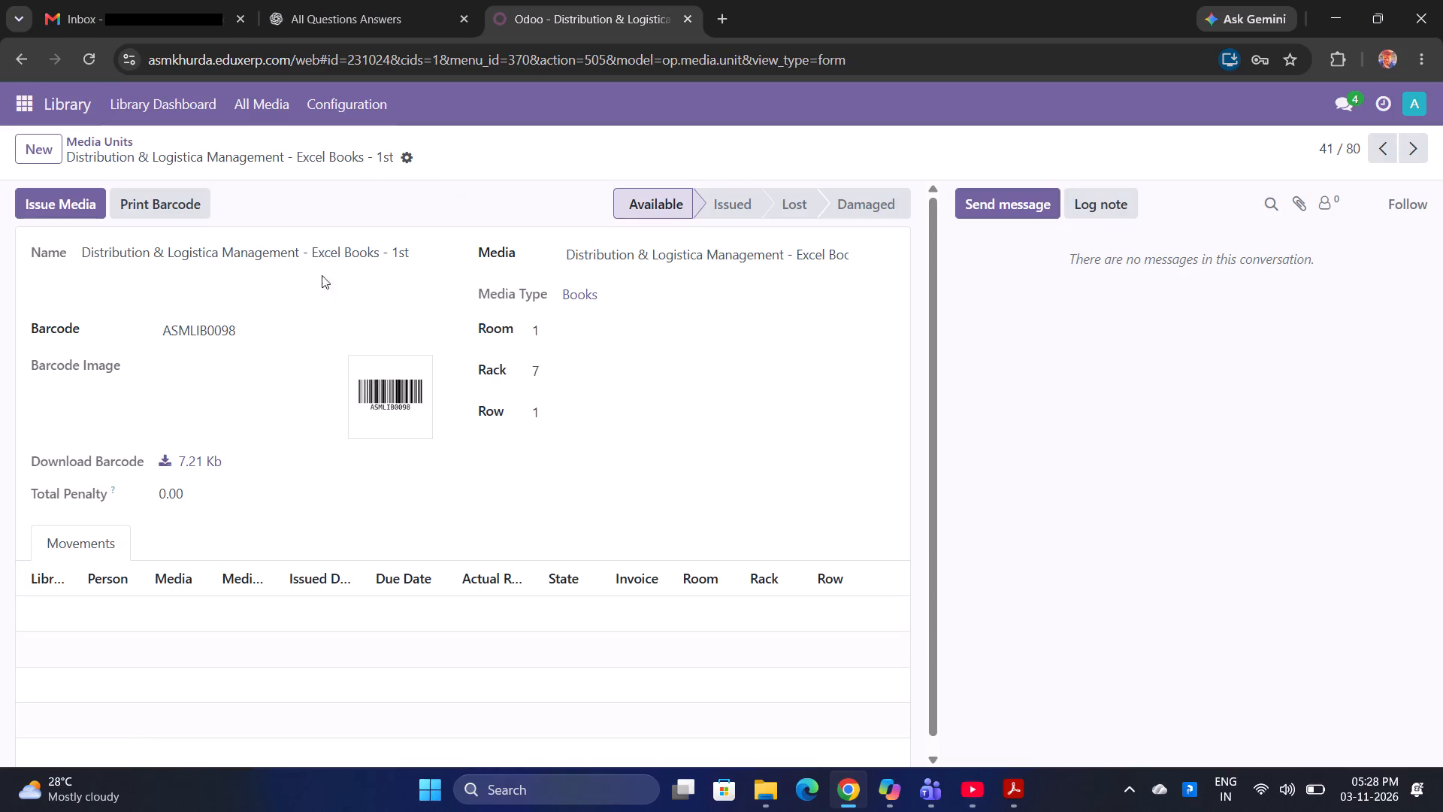
pyautogui.doubleClick(313, 327)
pyautogui.click(313, 327)
pyautogui.click(313, 327)
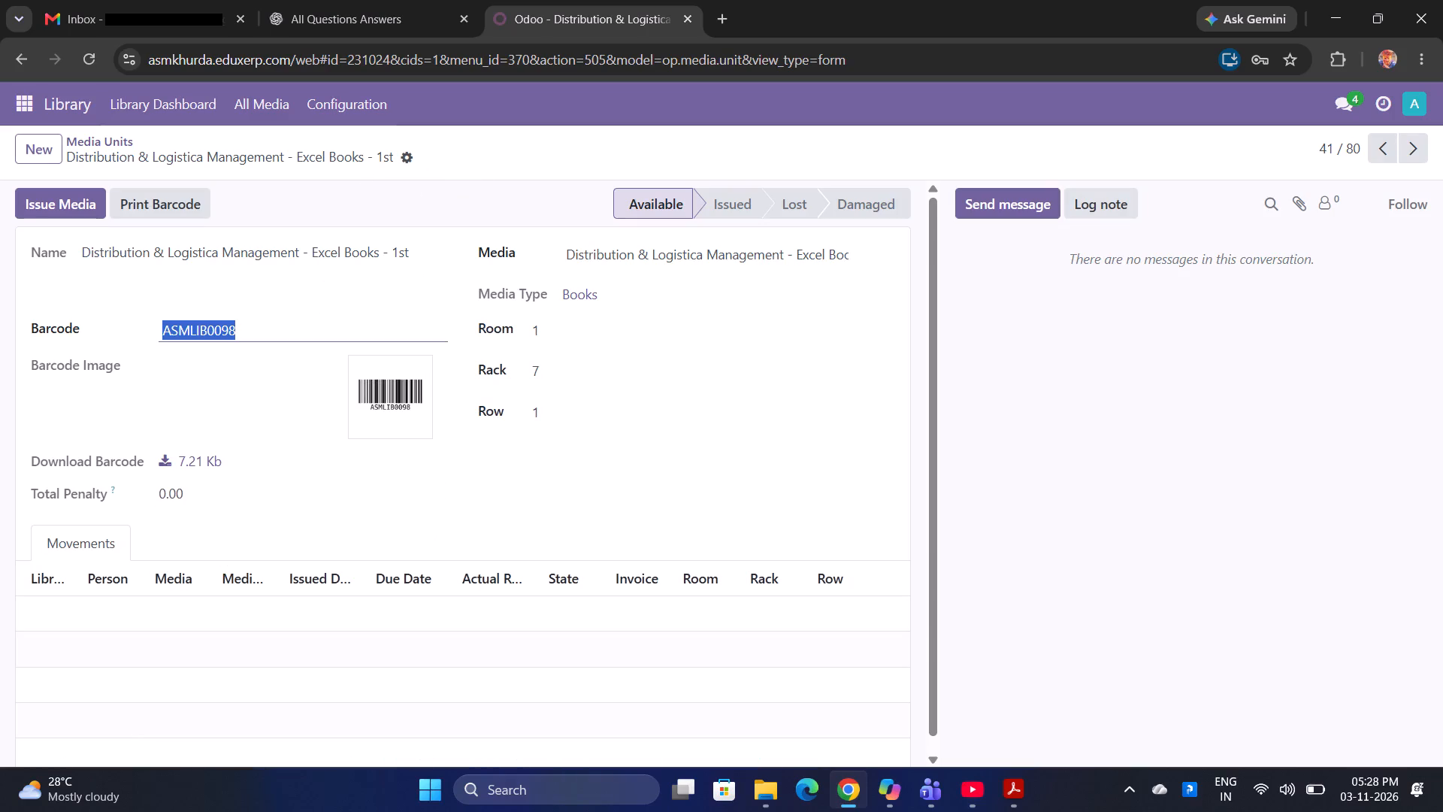
pyautogui.press('1')
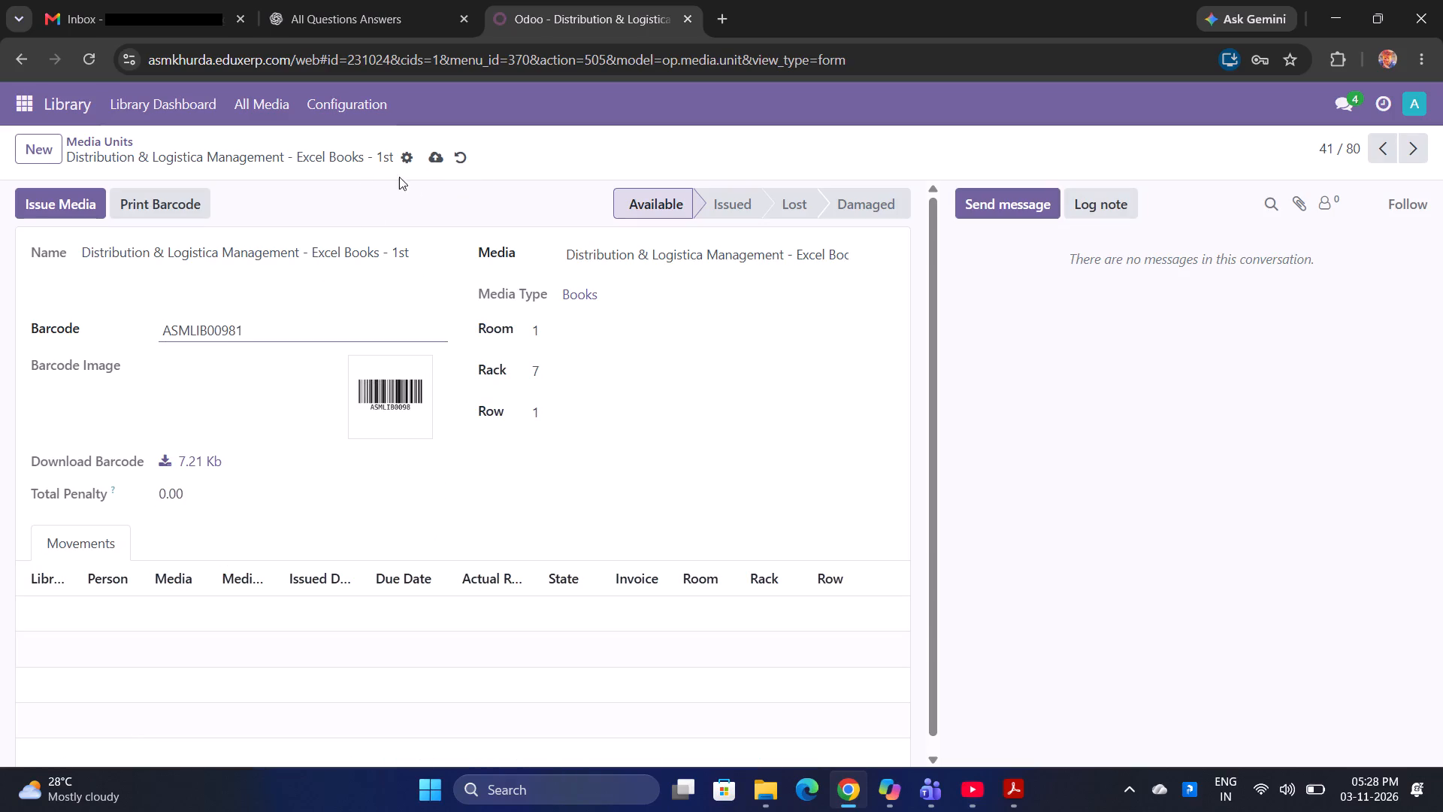
pyautogui.click(434, 152)
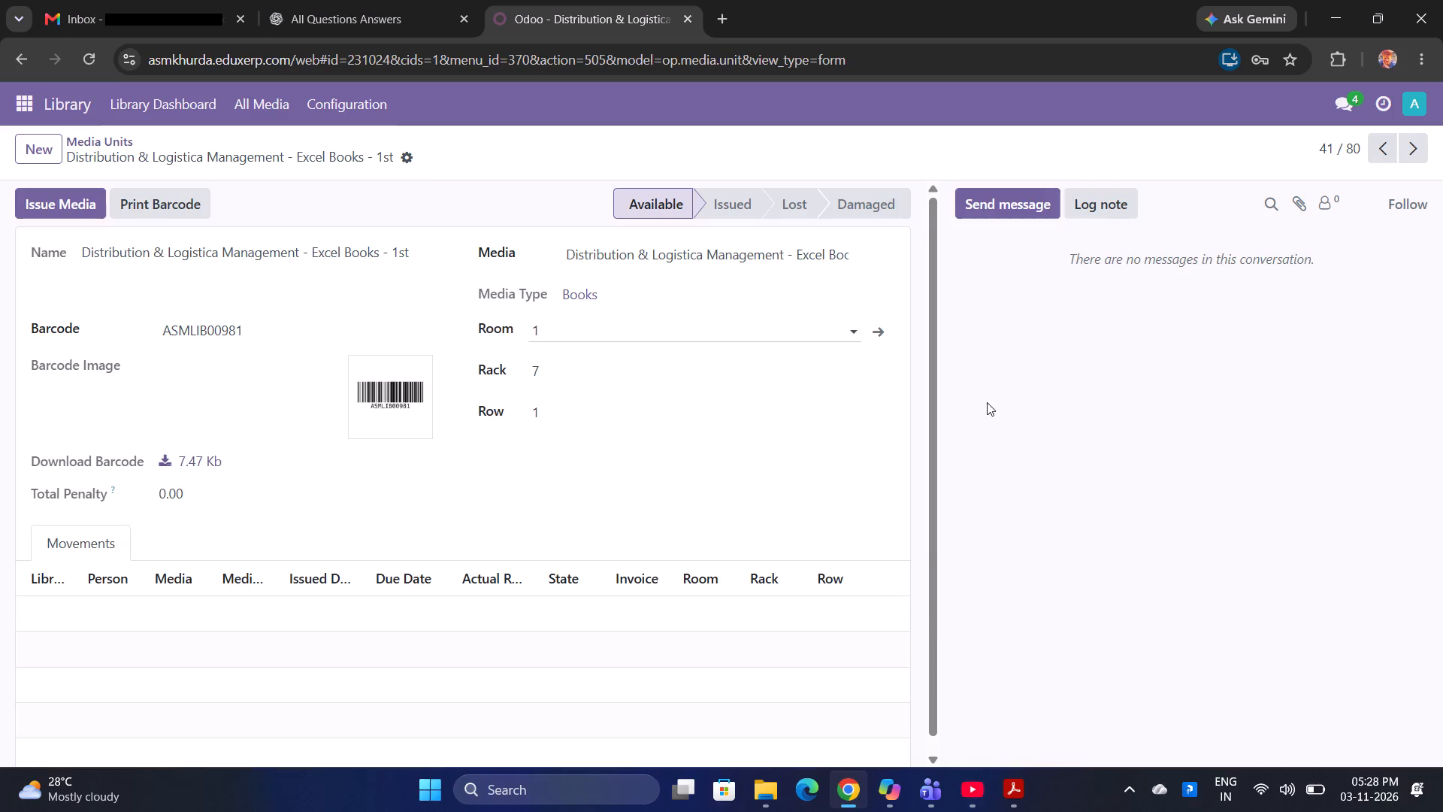
# Regenerate the barcode image of the first E- Commerce - Alok Publications - 1st unit by saving barcode ASMLIB0133, followed by ASMLIB01332.
pyautogui.click(1413, 149)
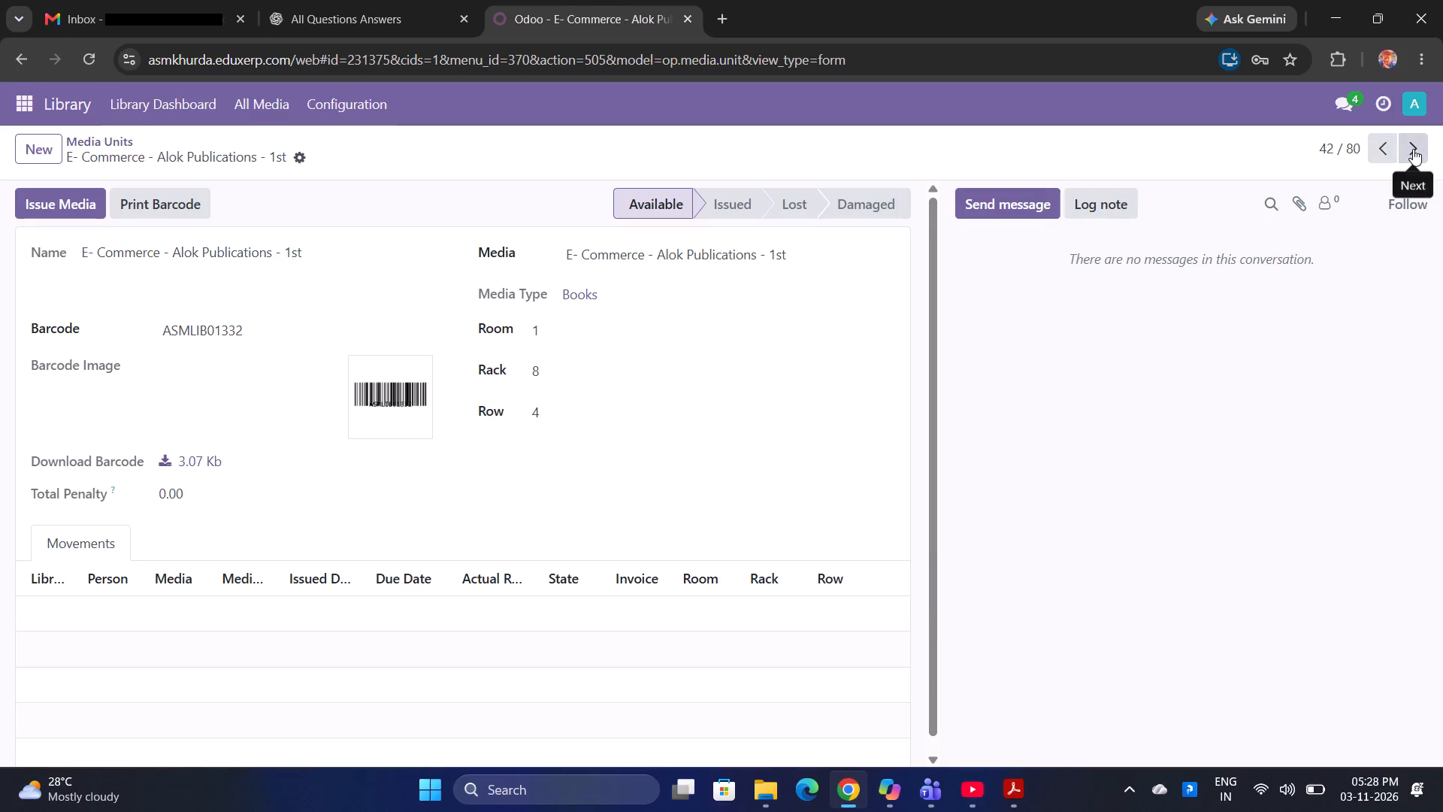
pyautogui.click(316, 328)
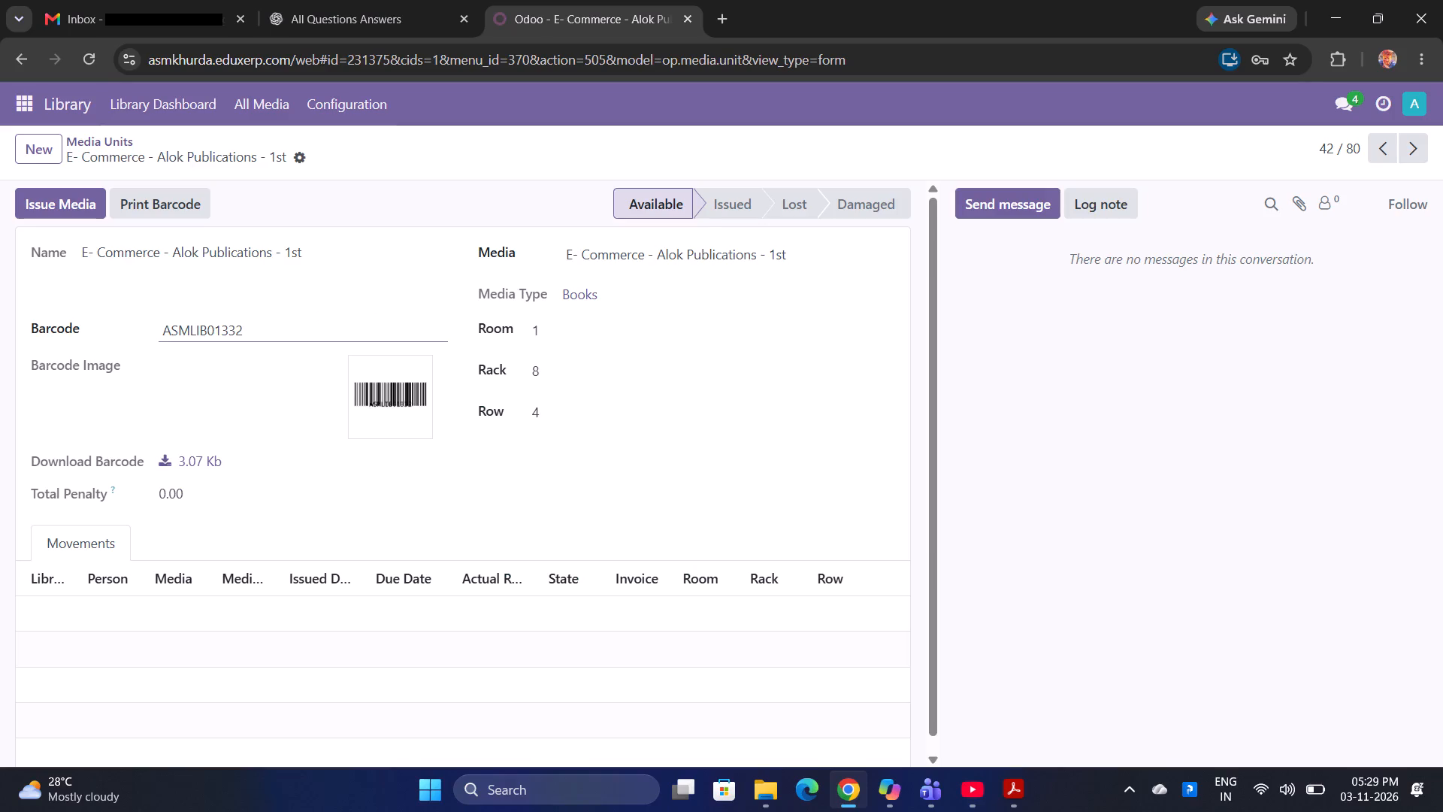
pyautogui.press('BackSpace')
pyautogui.click(327, 162)
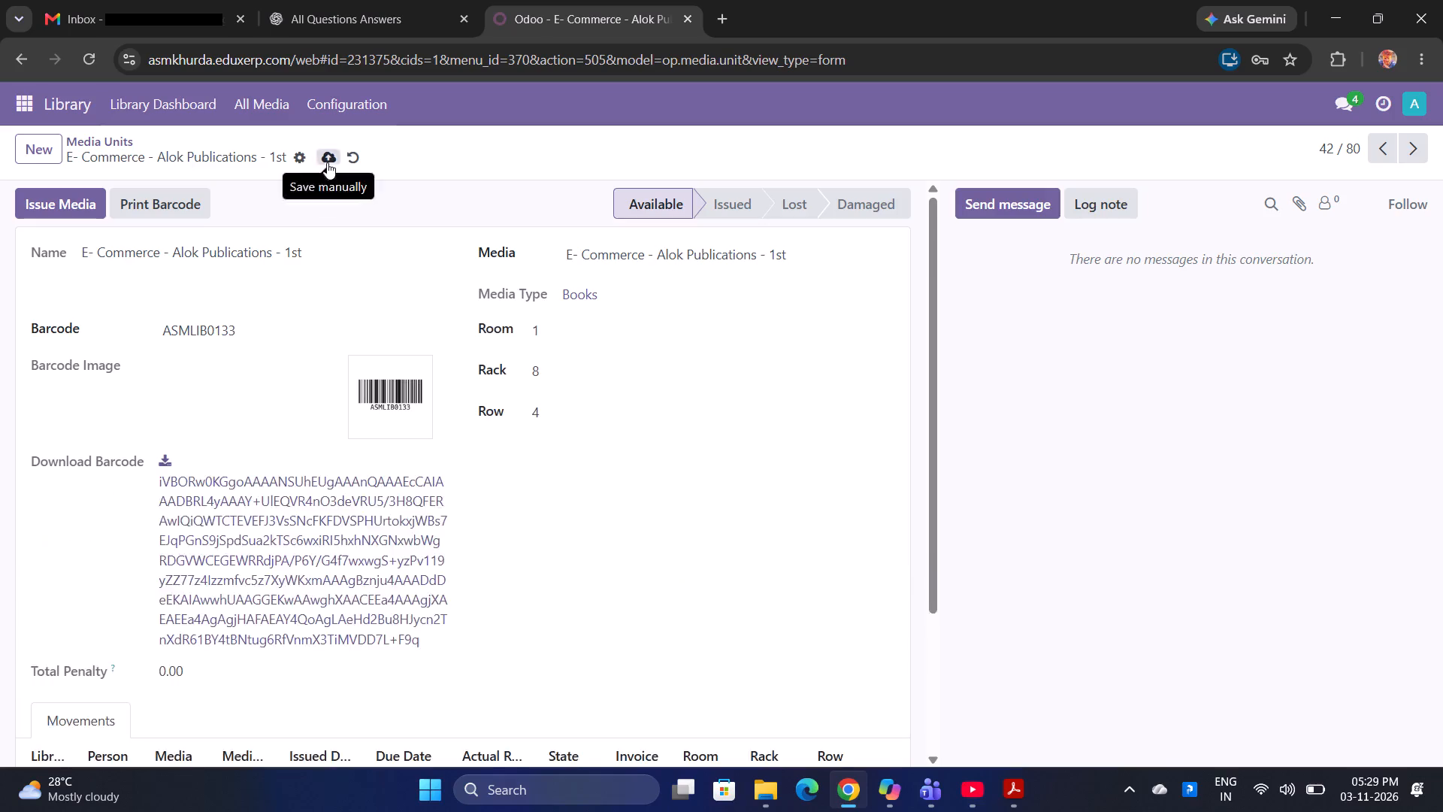
pyautogui.click(260, 331)
pyautogui.press('2')
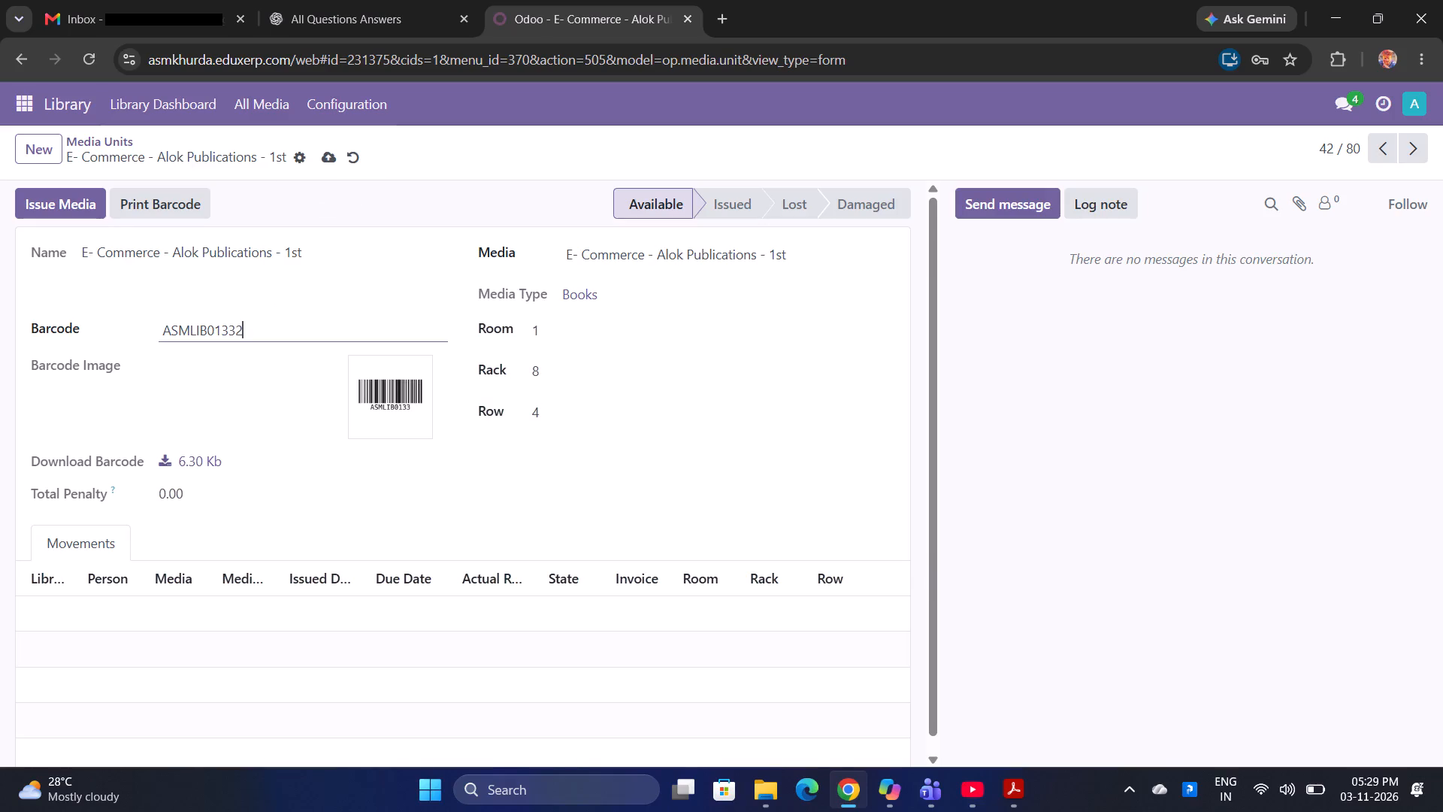
pyautogui.click(324, 154)
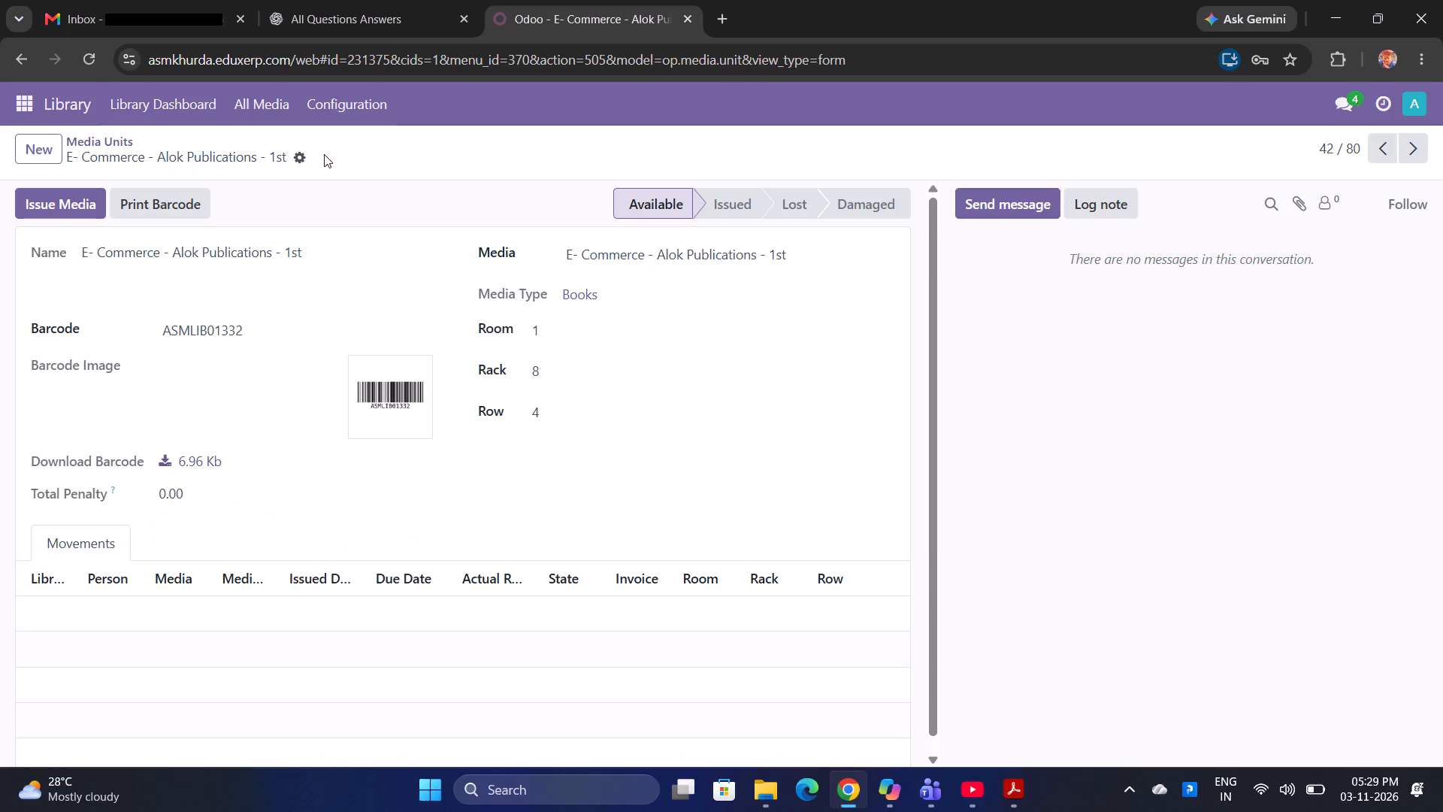
# Regenerate the barcode image of the second E- Commerce - Alok Publications - 1st unit by saving barcode ASMLIB0133, followed by ASMLIB01333.
pyautogui.click(1404, 142)
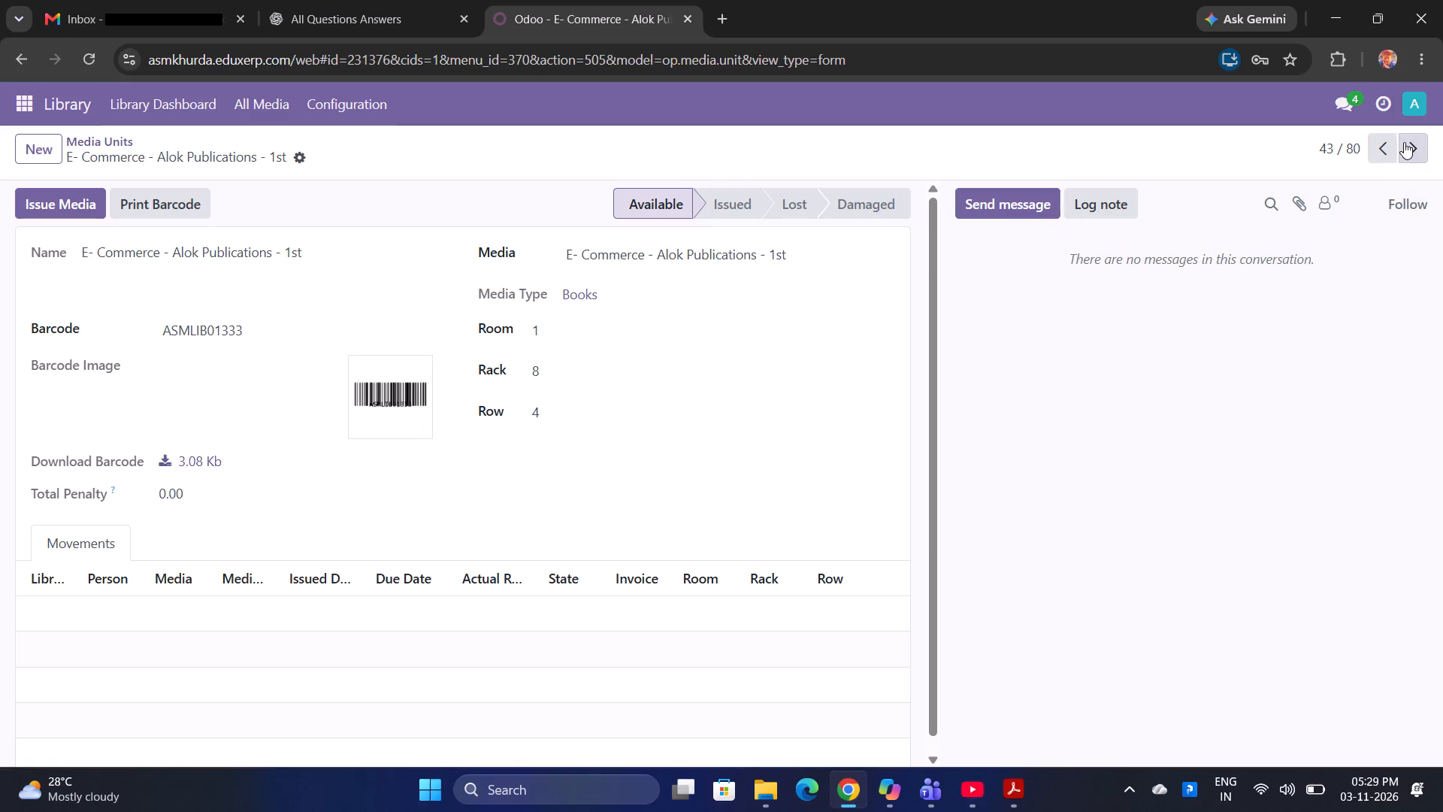
pyautogui.click(327, 323)
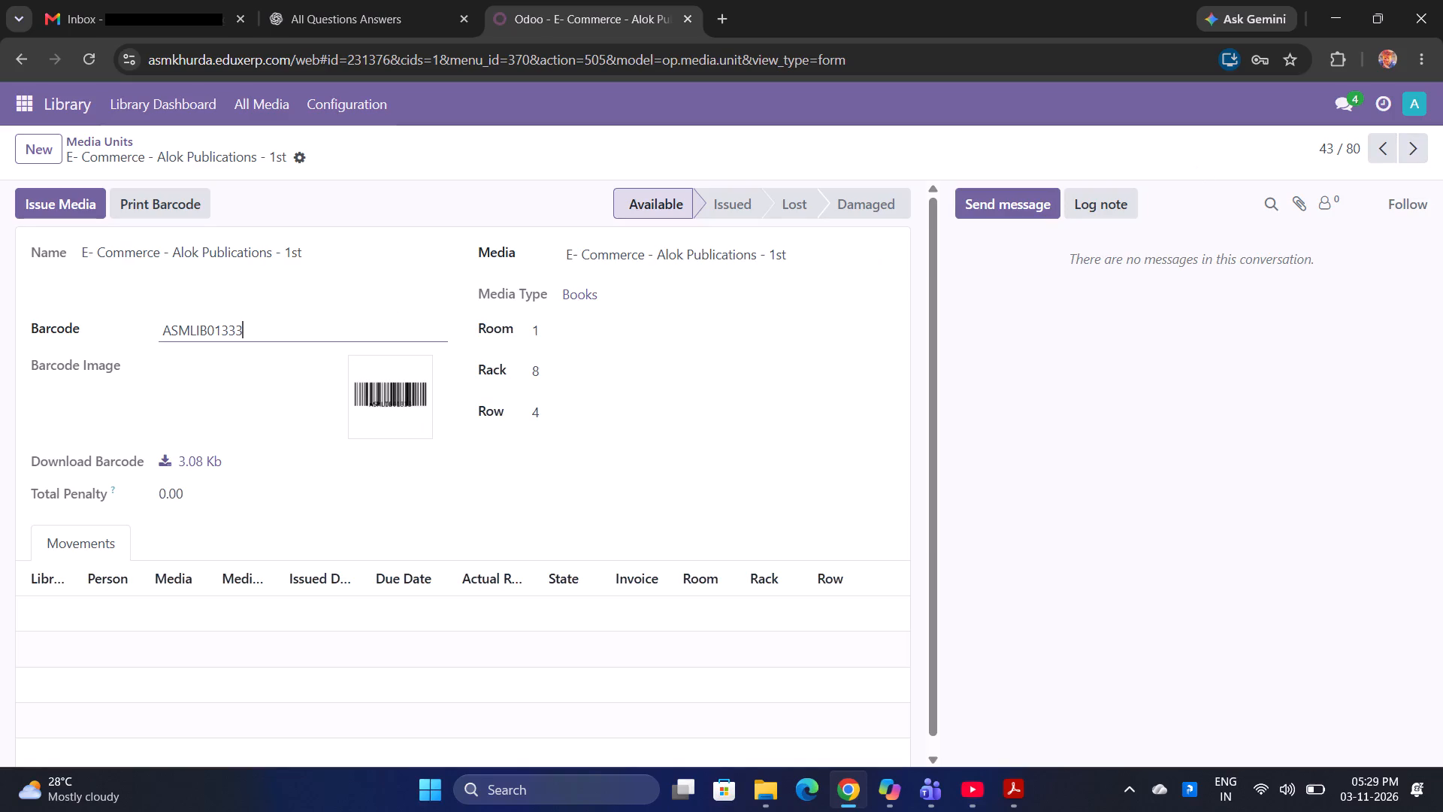
pyautogui.press('BackSpace')
pyautogui.click(330, 159)
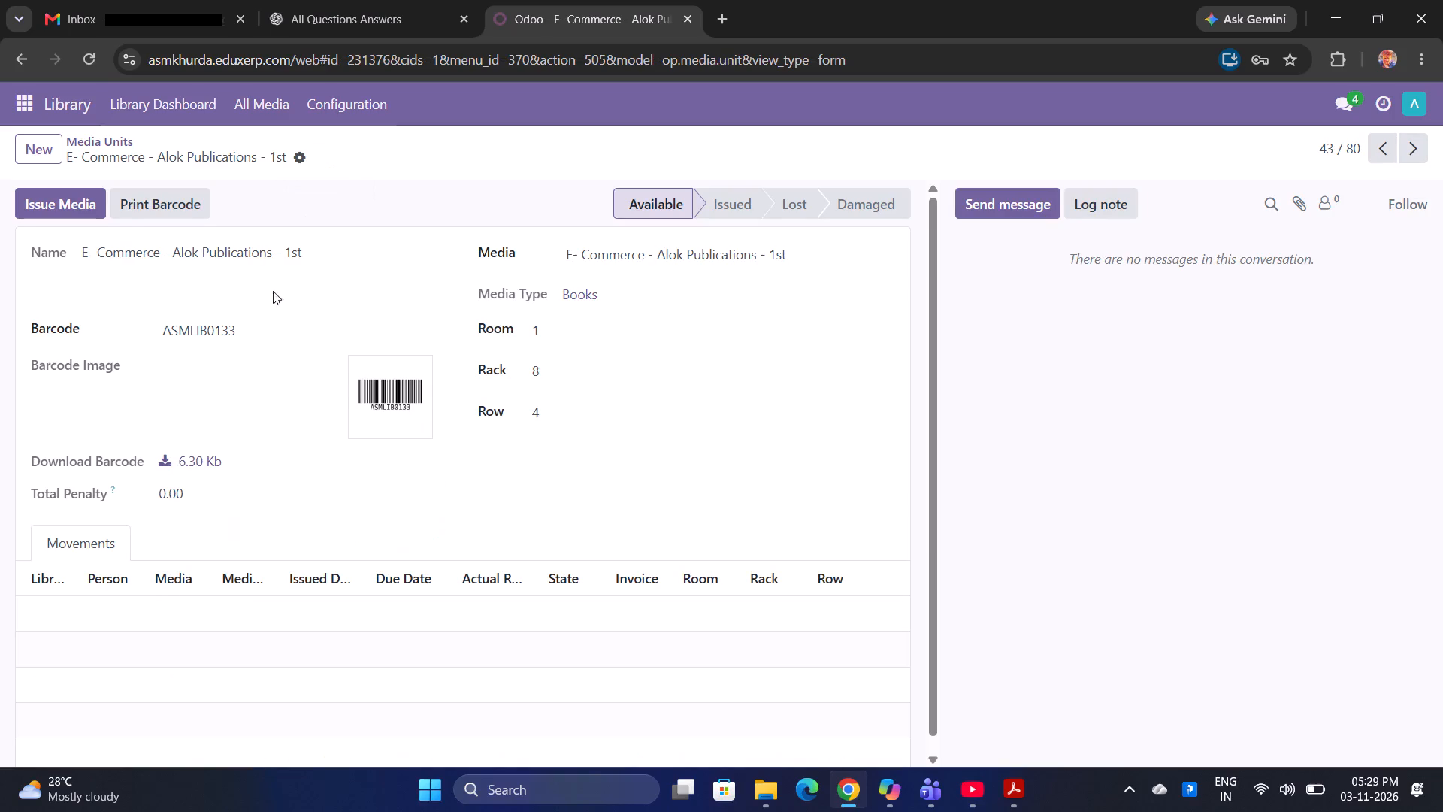
pyautogui.click(262, 330)
pyautogui.press('3')
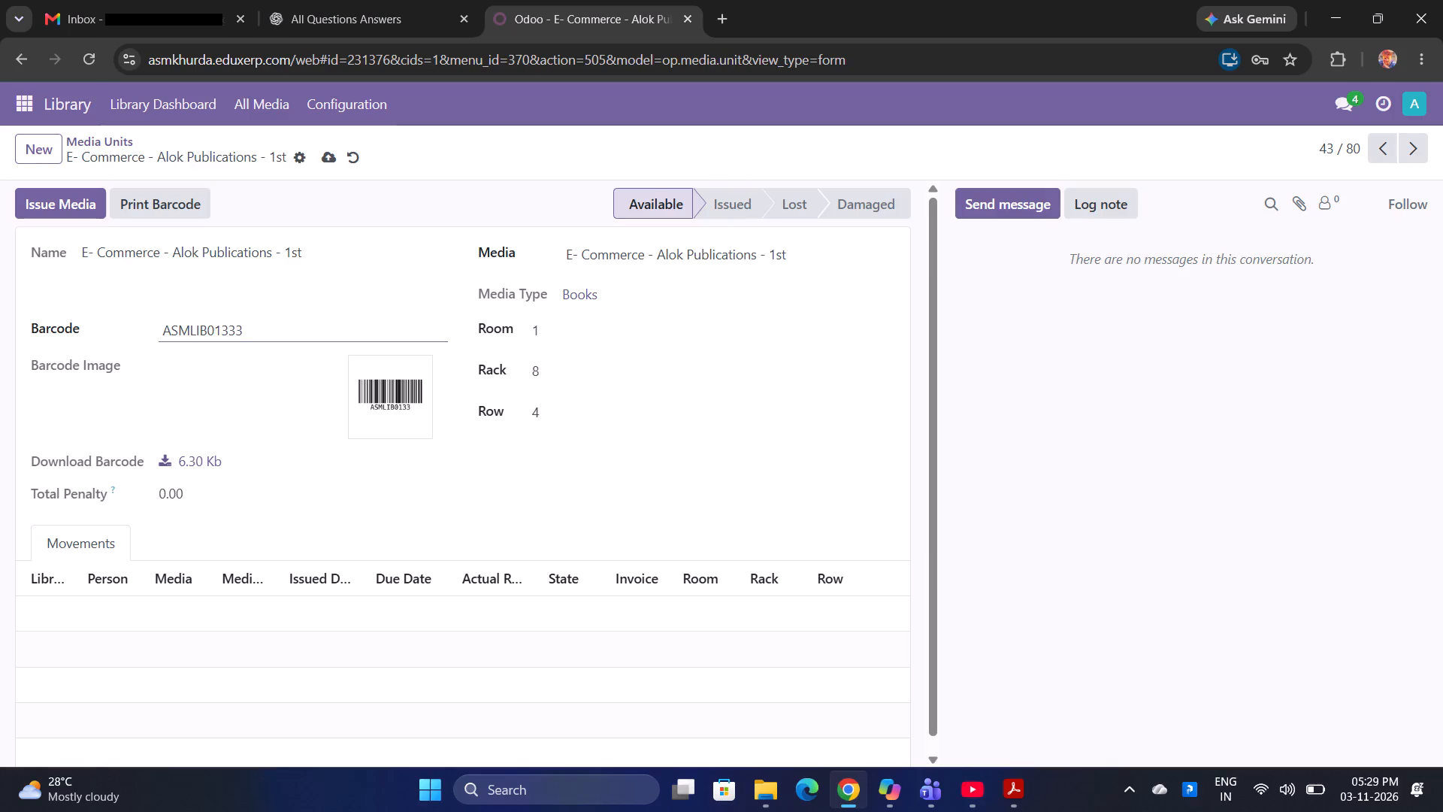
pyautogui.click(323, 153)
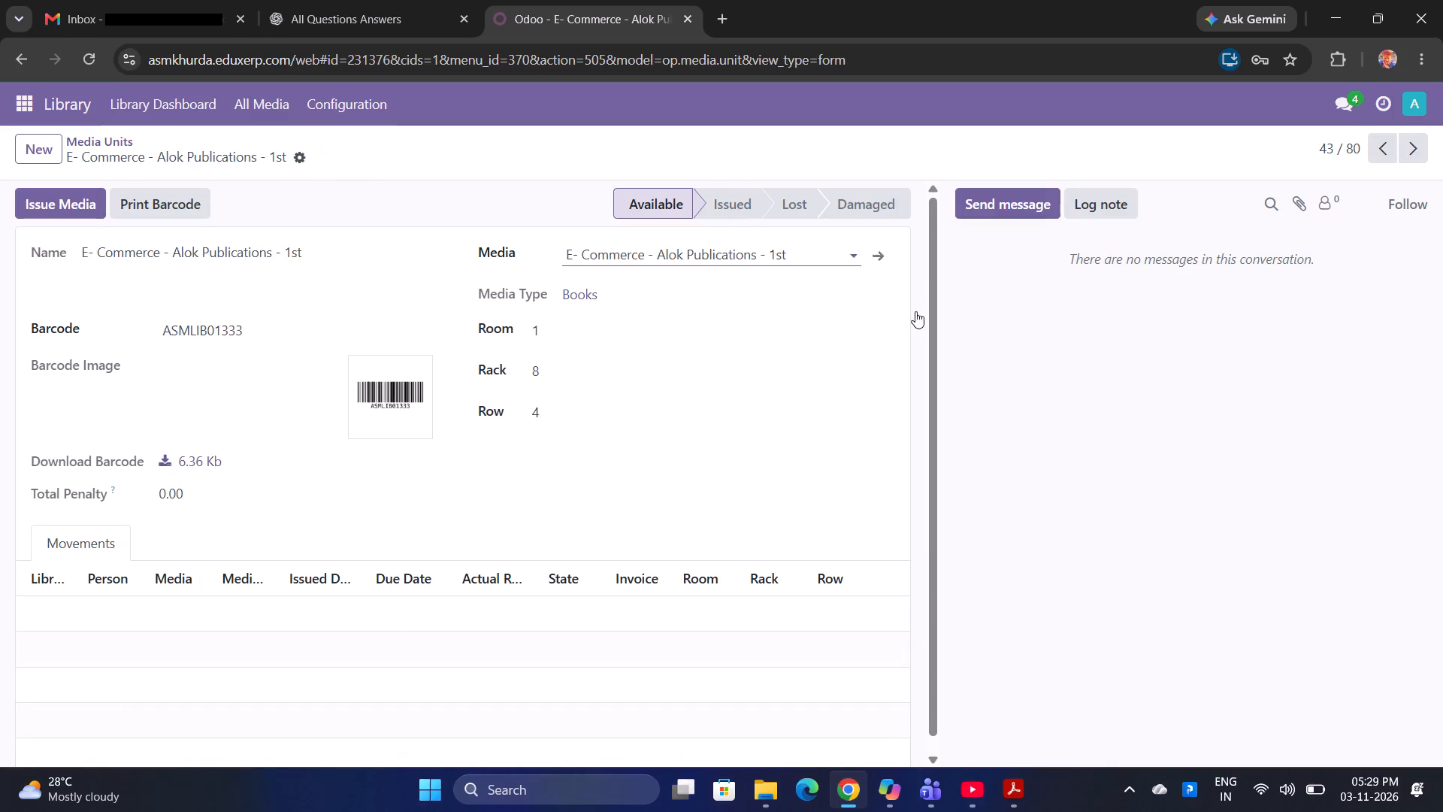
# Generate the barcode image of the E-Business unit by saving barcode ASMLIB0277, followed by ASMLIB02777.
pyautogui.click(1414, 146)
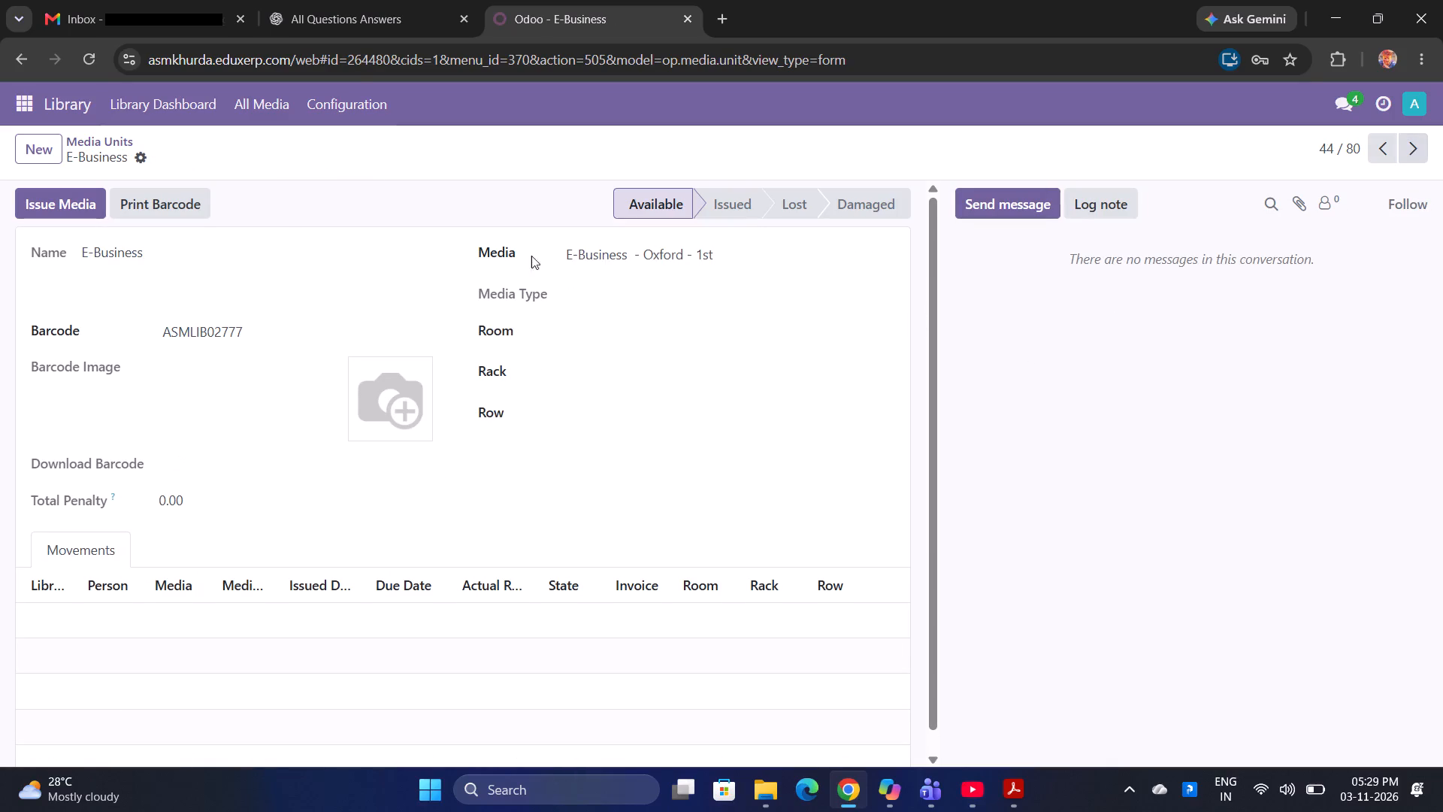
pyautogui.click(319, 335)
pyautogui.press('BackSpace')
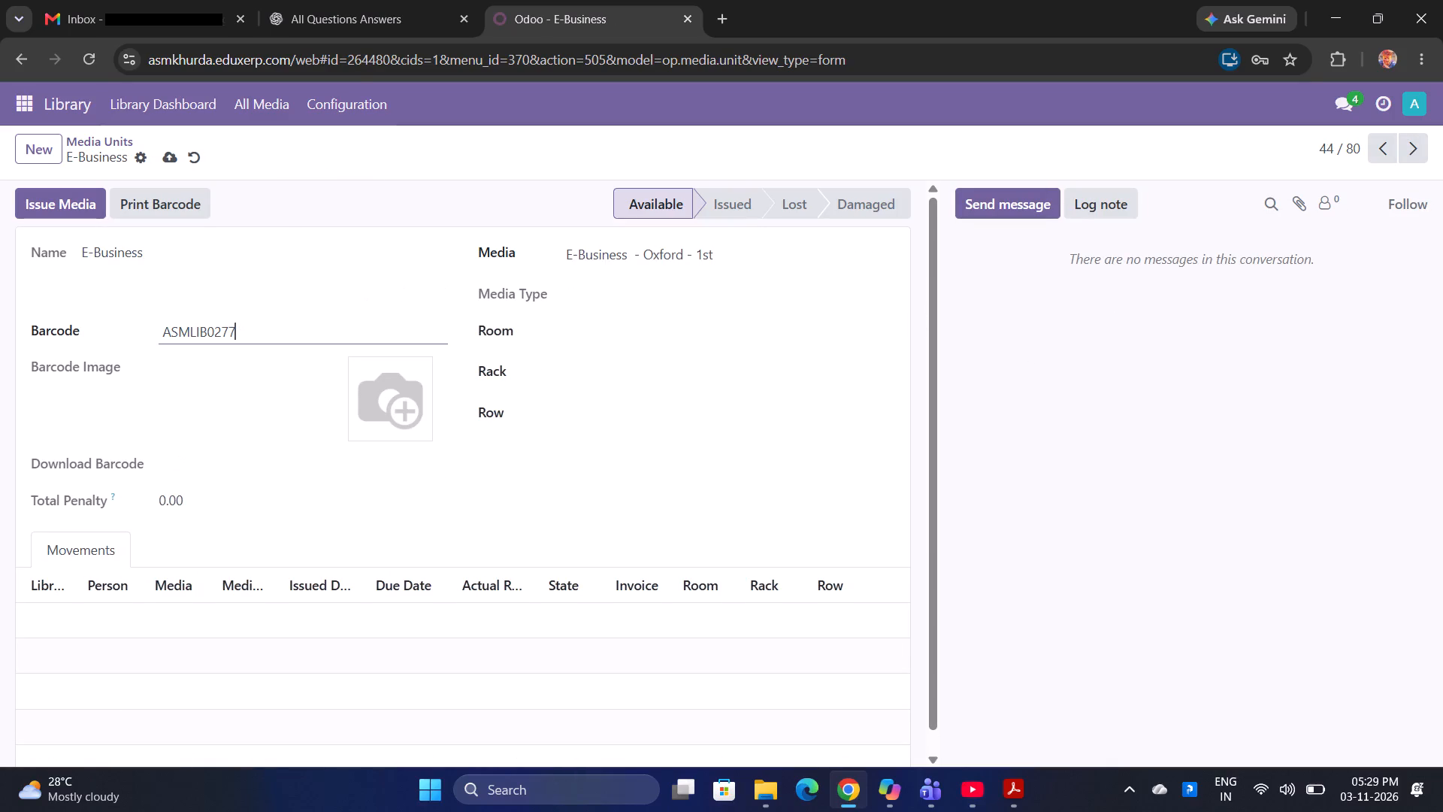
pyautogui.click(168, 153)
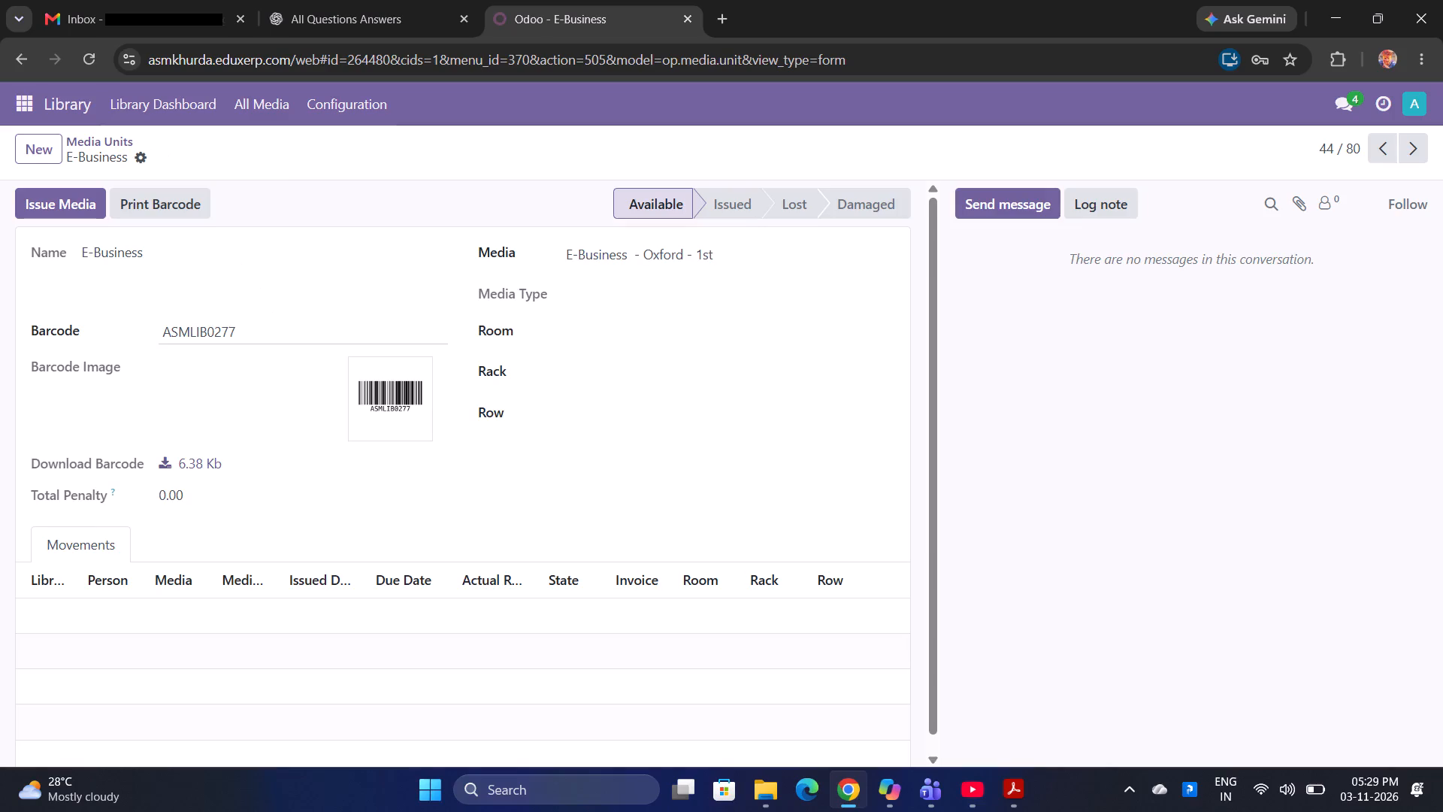
pyautogui.click(282, 332)
pyautogui.press('7')
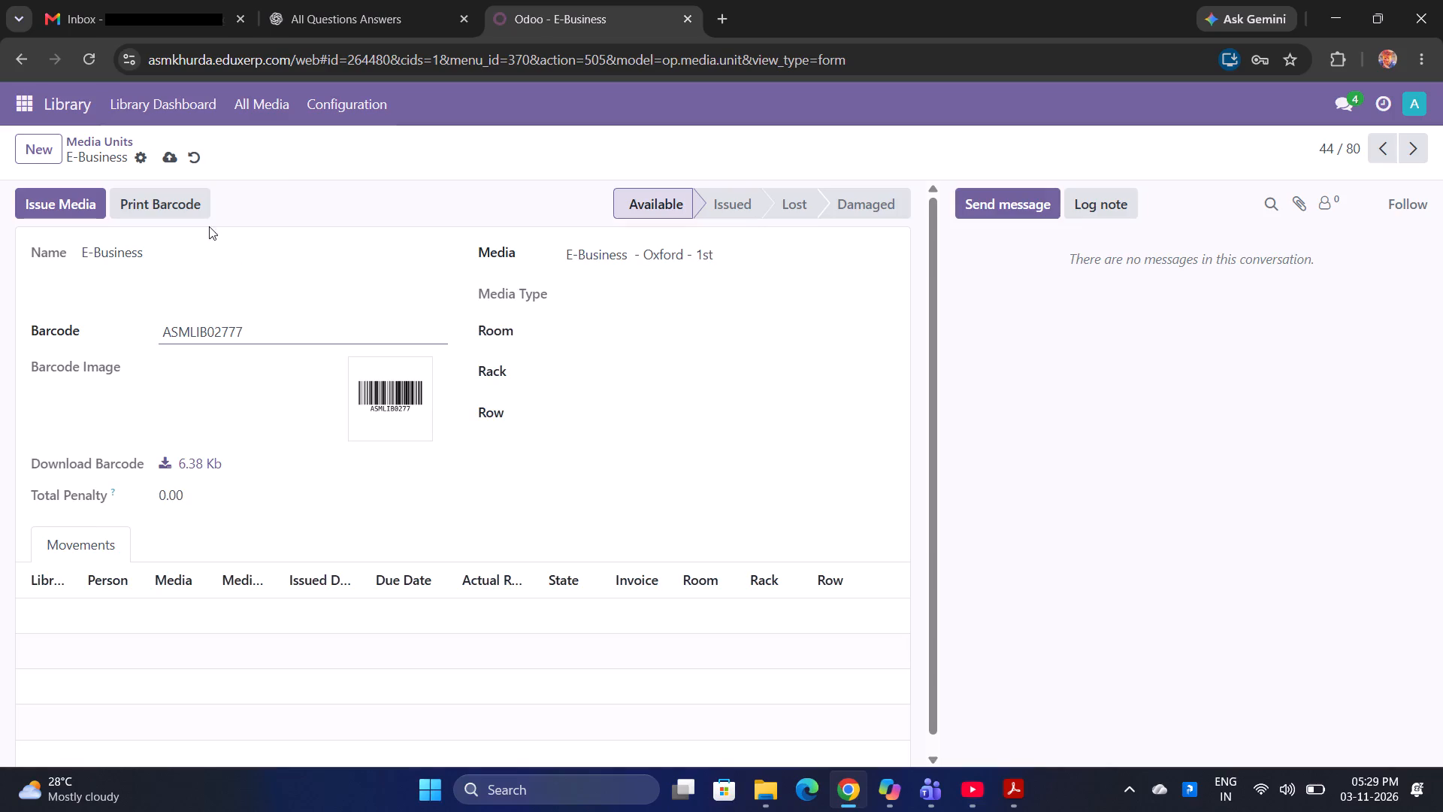
pyautogui.click(167, 156)
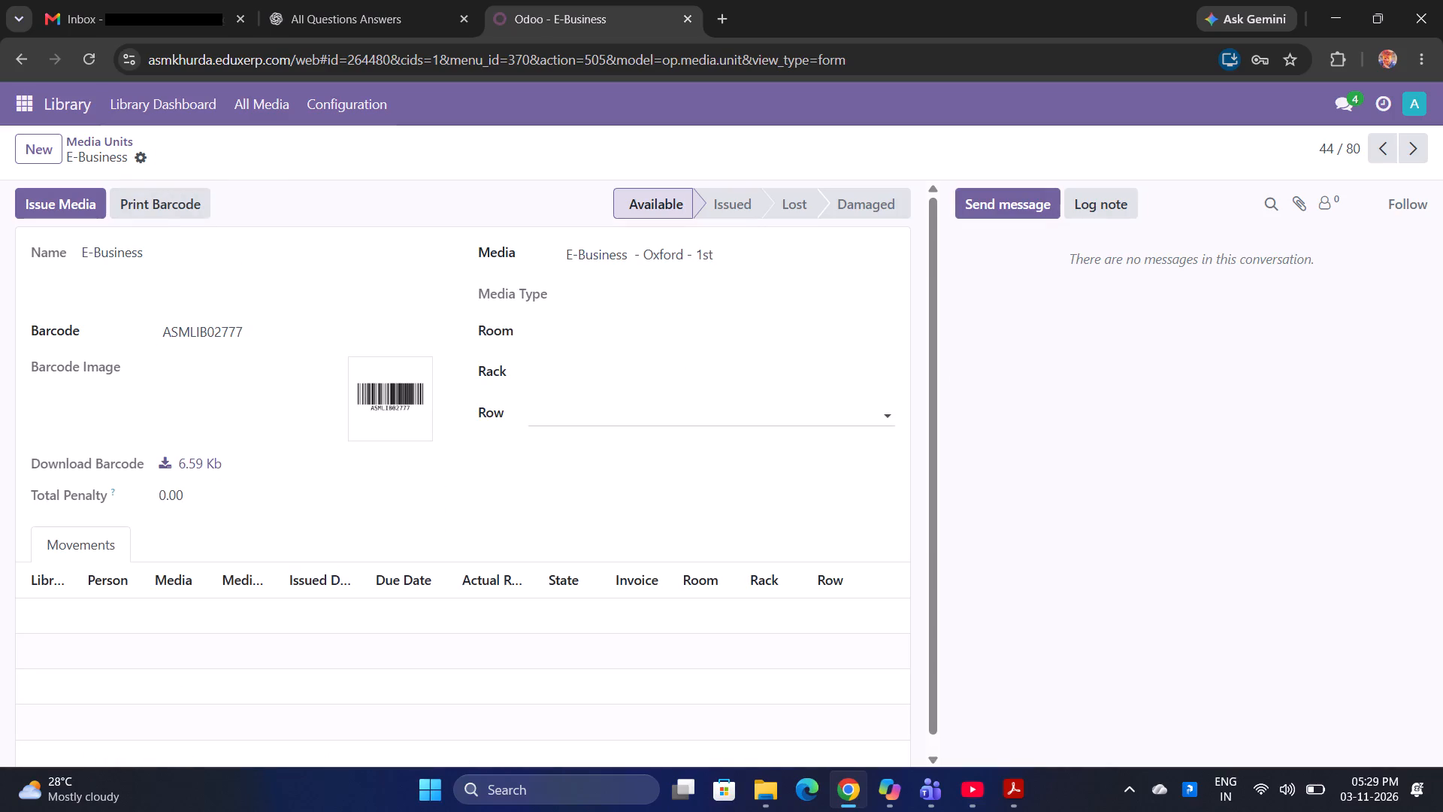
# Generate the barcode image of E-Business unit 45 of 80 by saving barcode ASMLIB0278, followed by ASMLIB02784.
pyautogui.click(1413, 144)
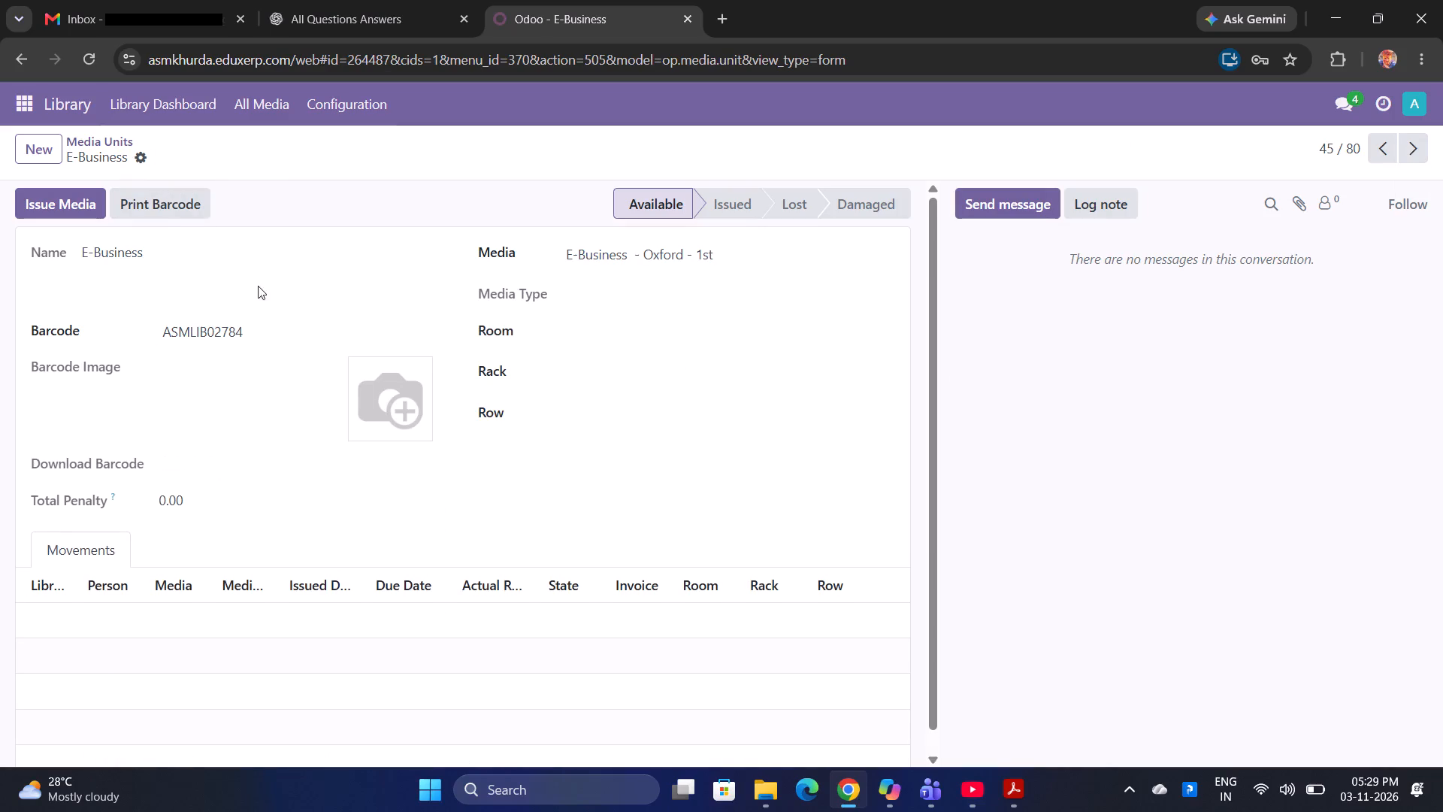
pyautogui.click(274, 332)
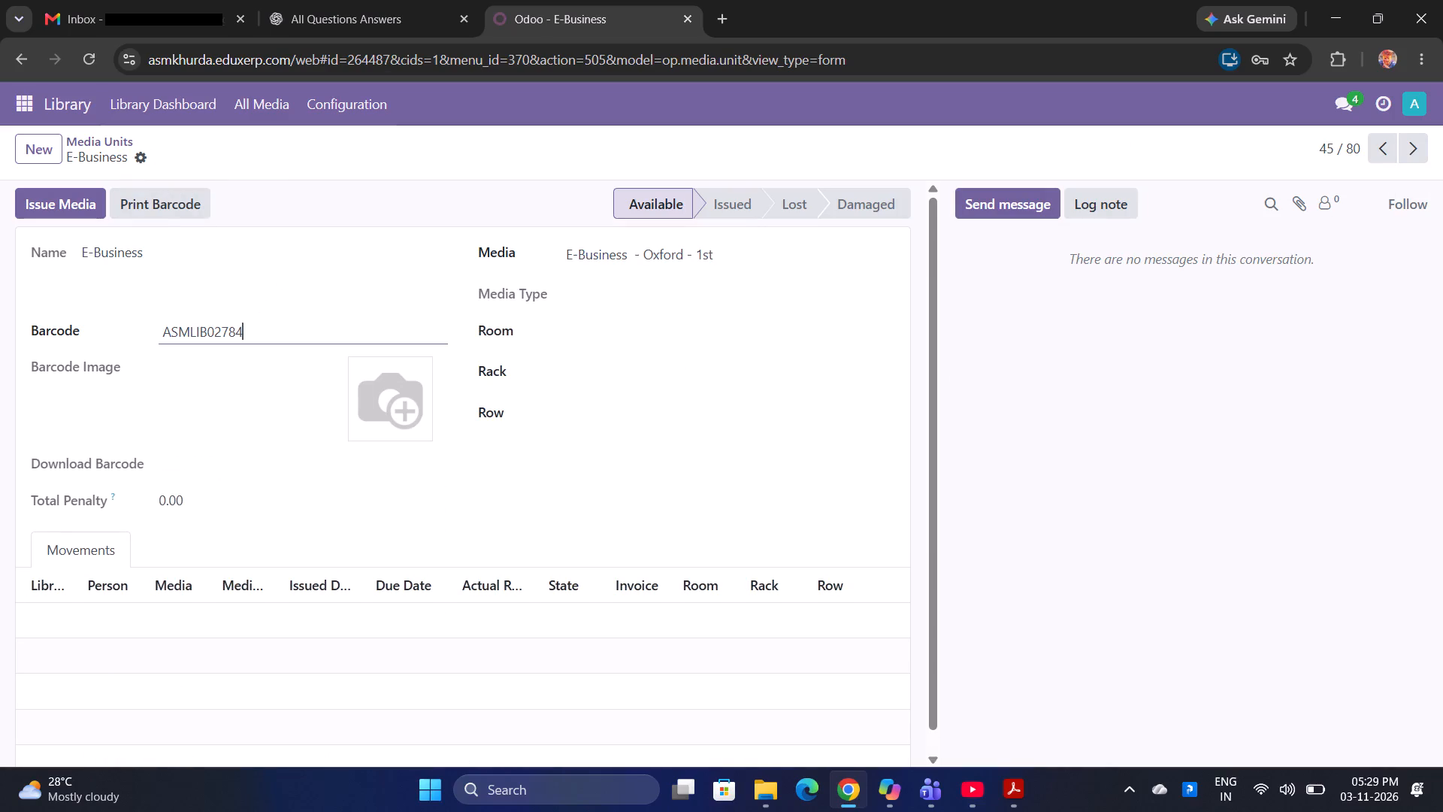
pyautogui.press('BackSpace')
pyautogui.click(167, 155)
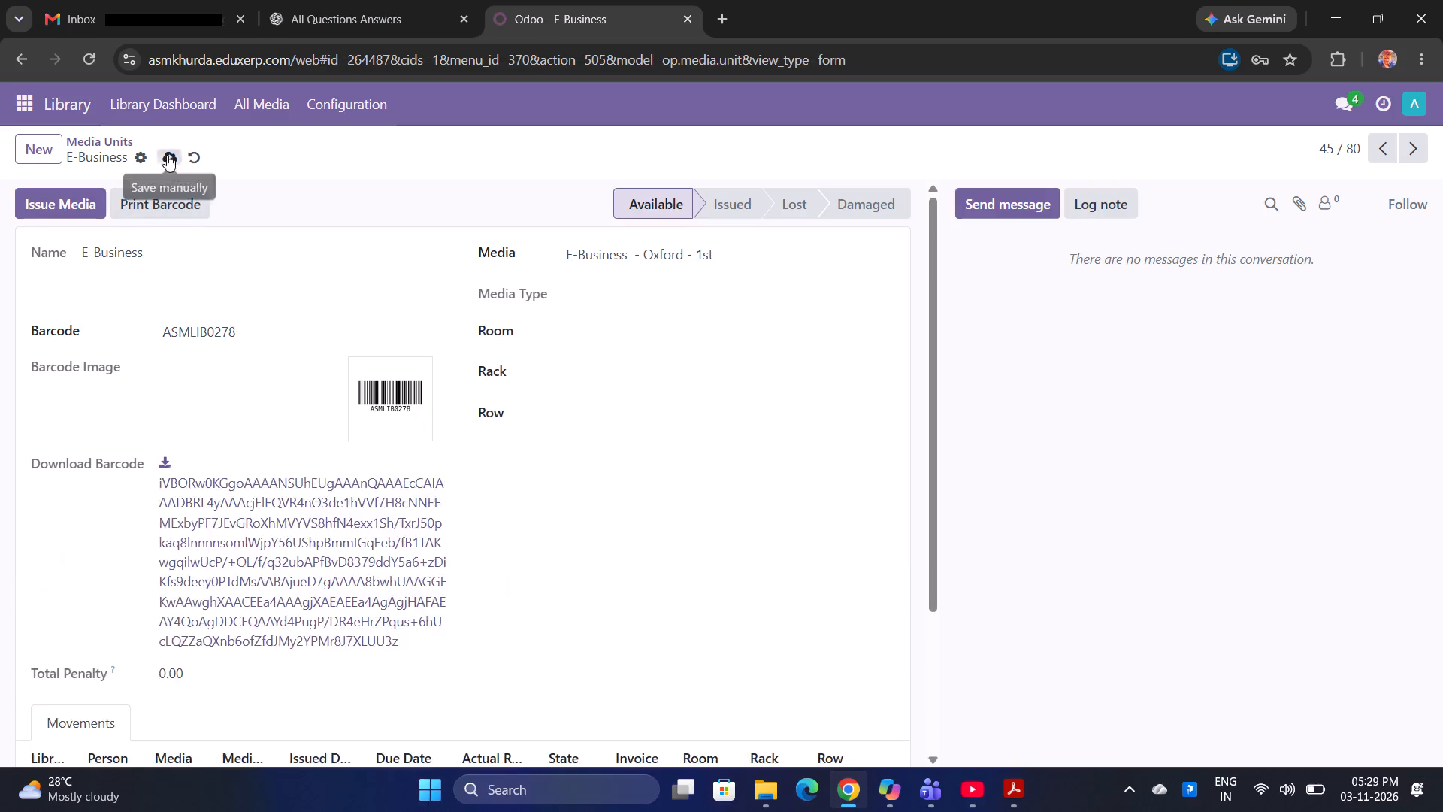
pyautogui.click(266, 331)
pyautogui.press('4')
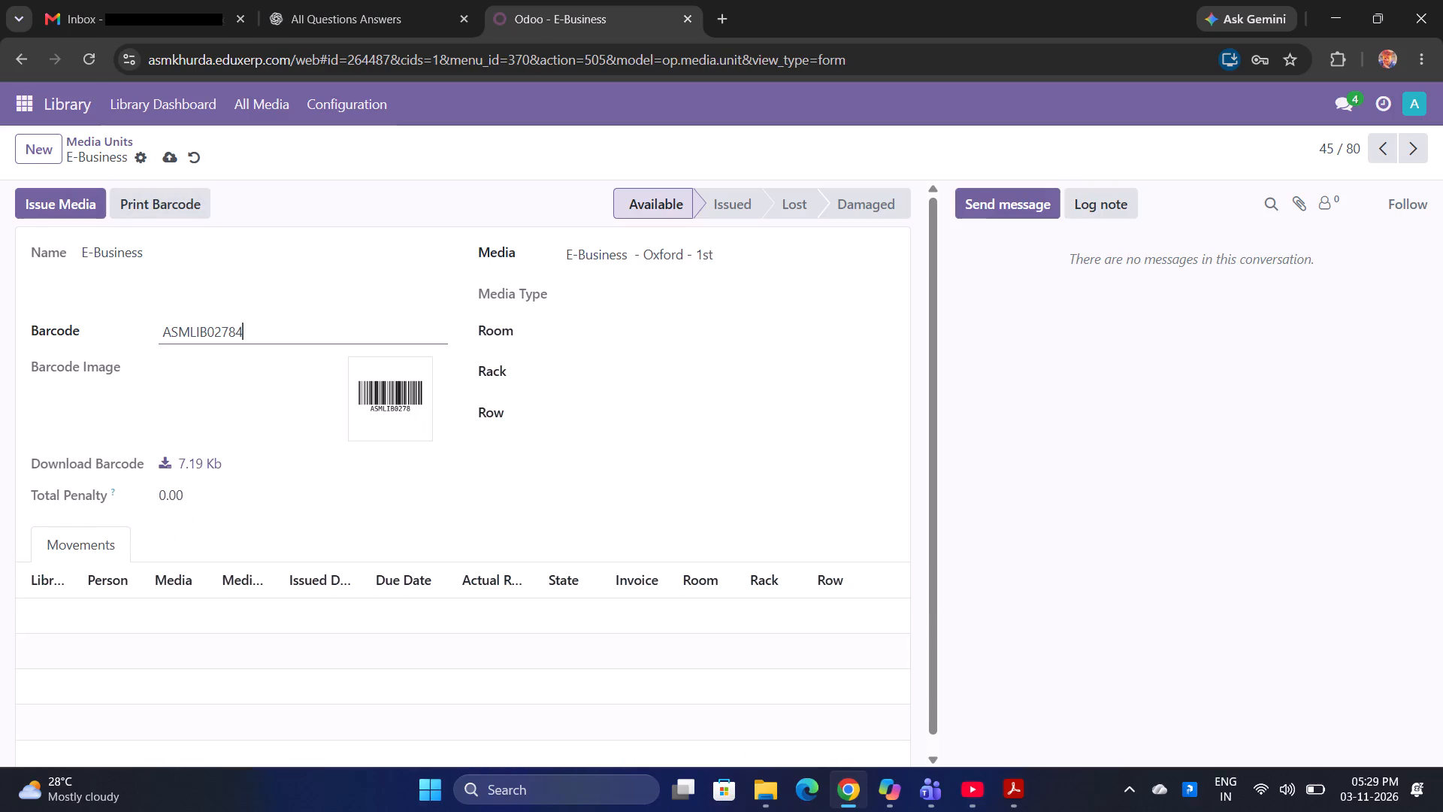
pyautogui.click(165, 161)
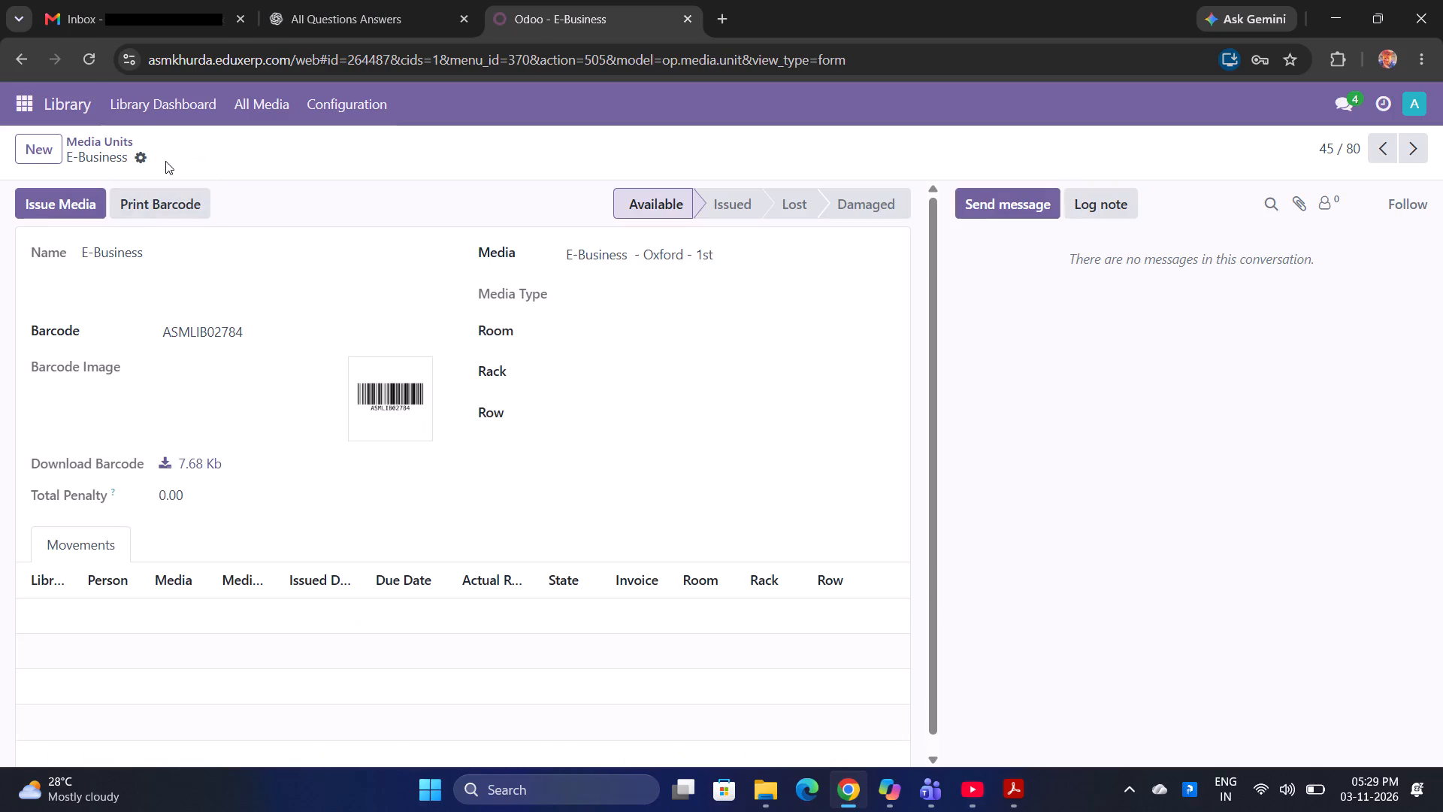
# Generate the barcode image of E-Business unit 46 of 80 by saving barcode ASMLIB0278, followed by ASMLIB02783.
pyautogui.click(1414, 143)
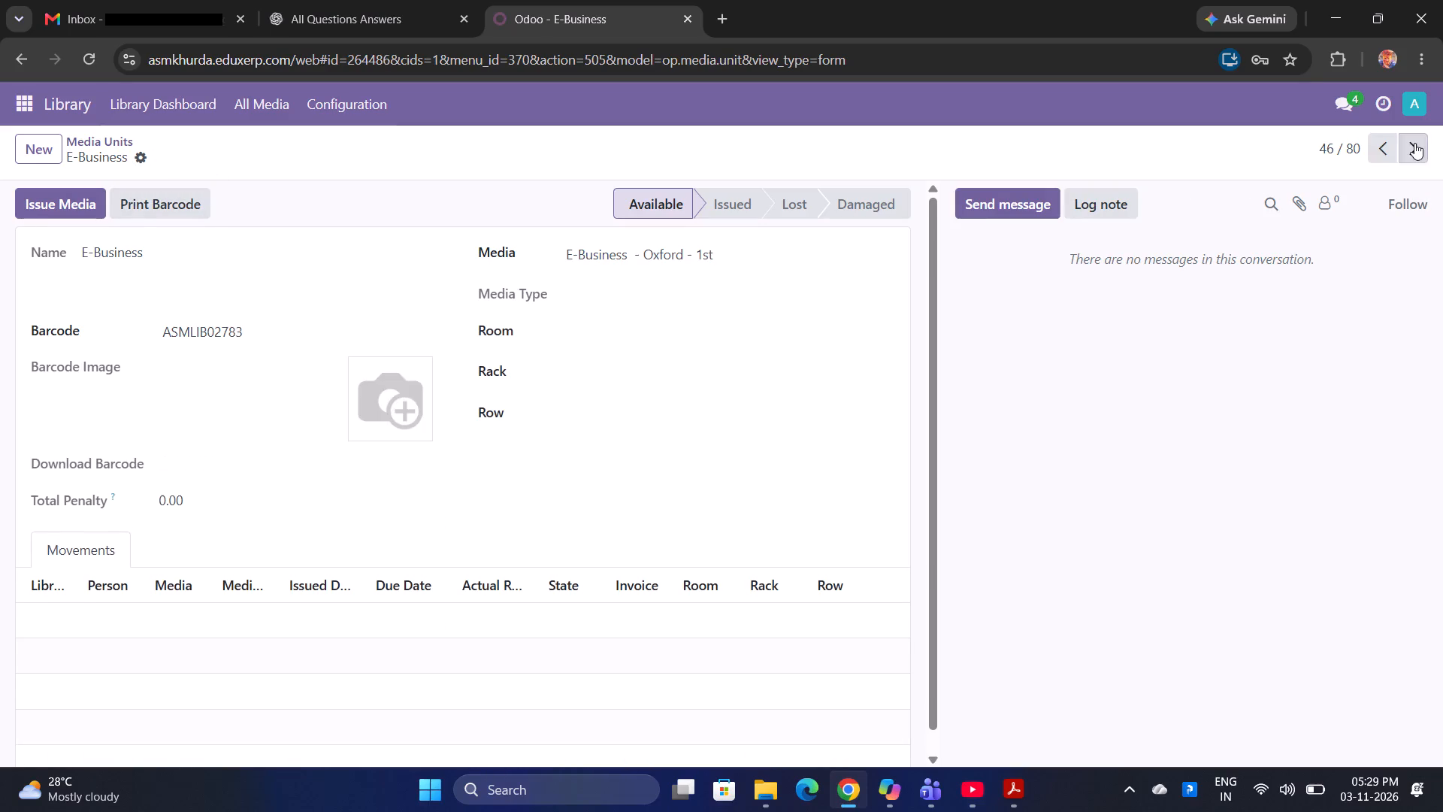
pyautogui.click(319, 325)
pyautogui.press('BackSpace')
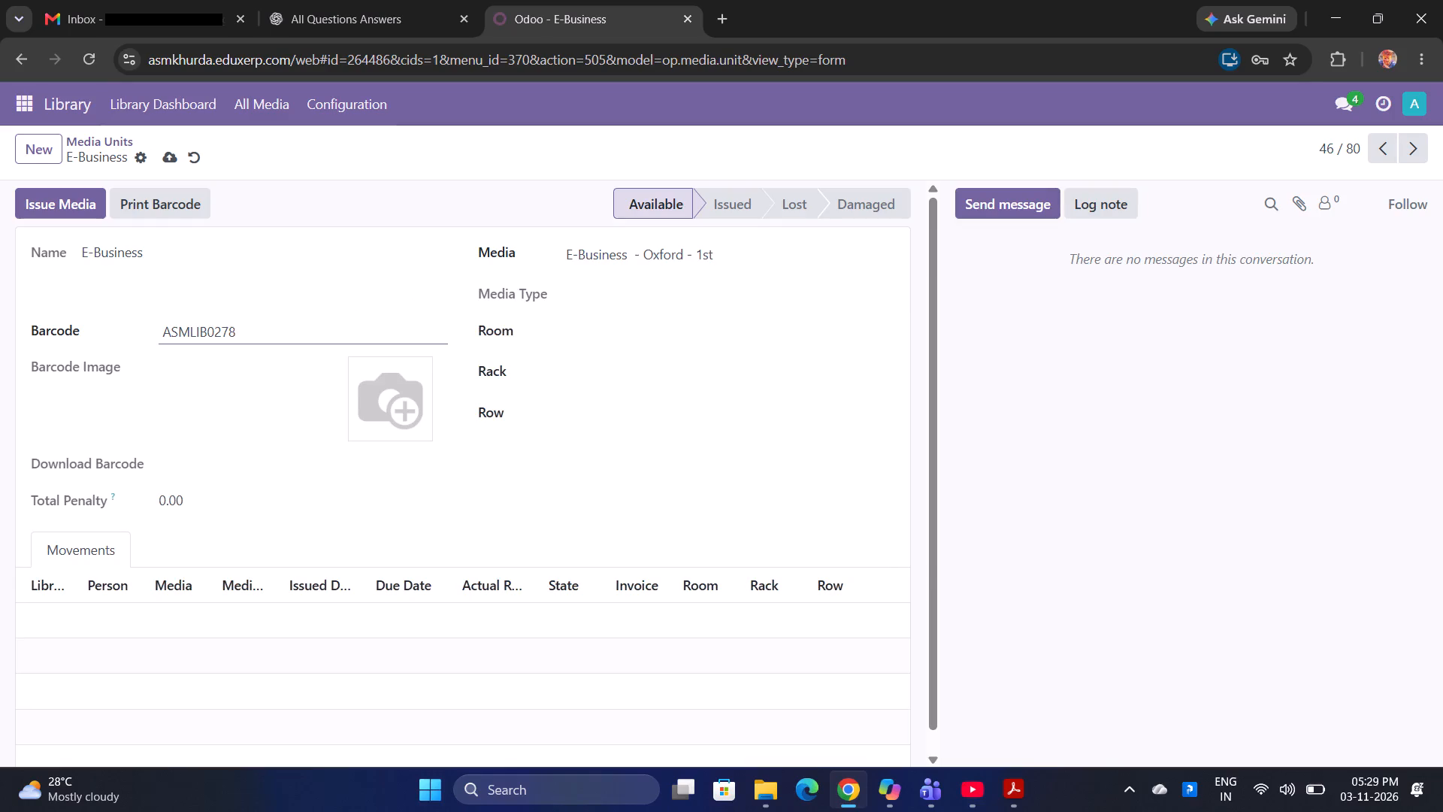
pyautogui.click(162, 159)
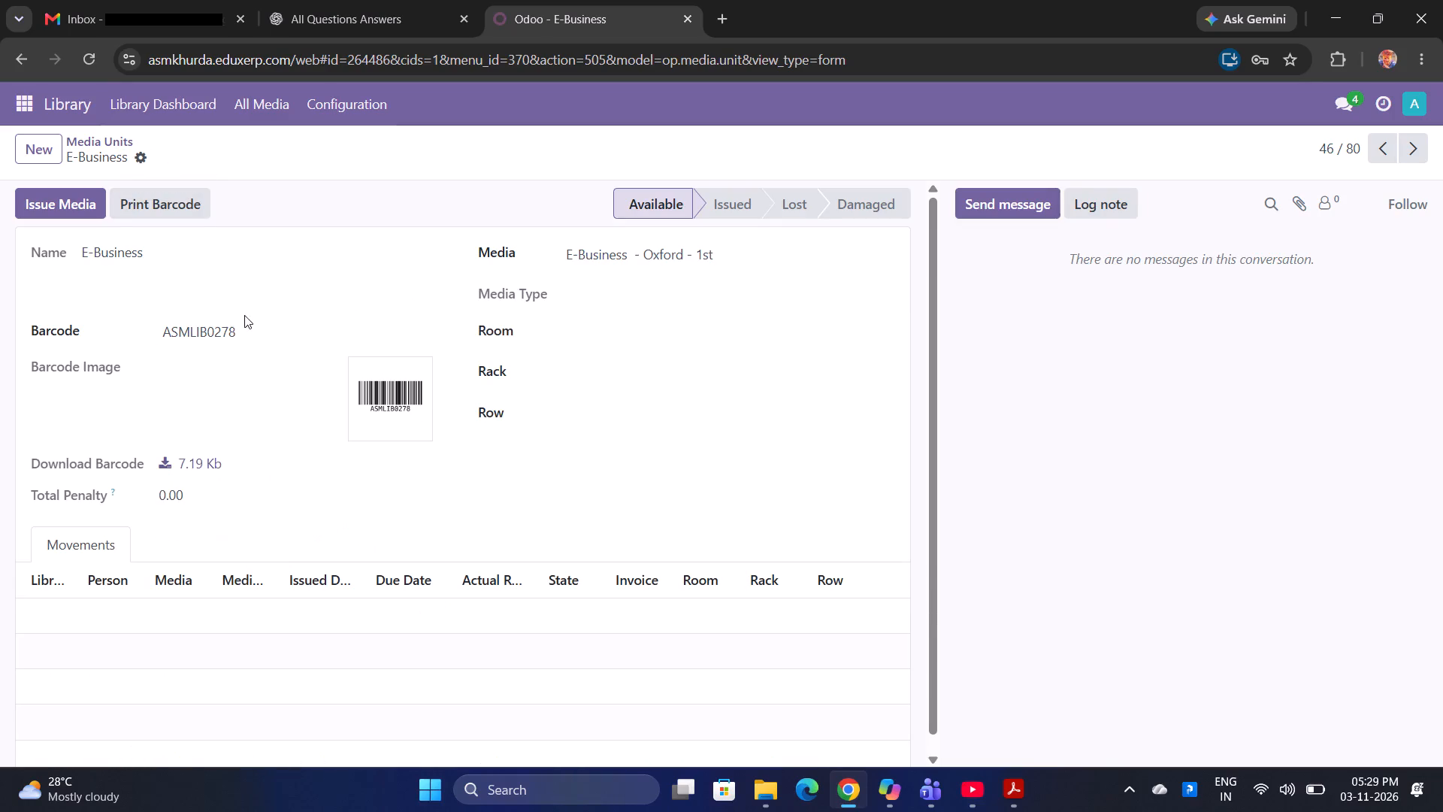
pyautogui.click(248, 323)
pyautogui.click(248, 323)
pyautogui.press('3')
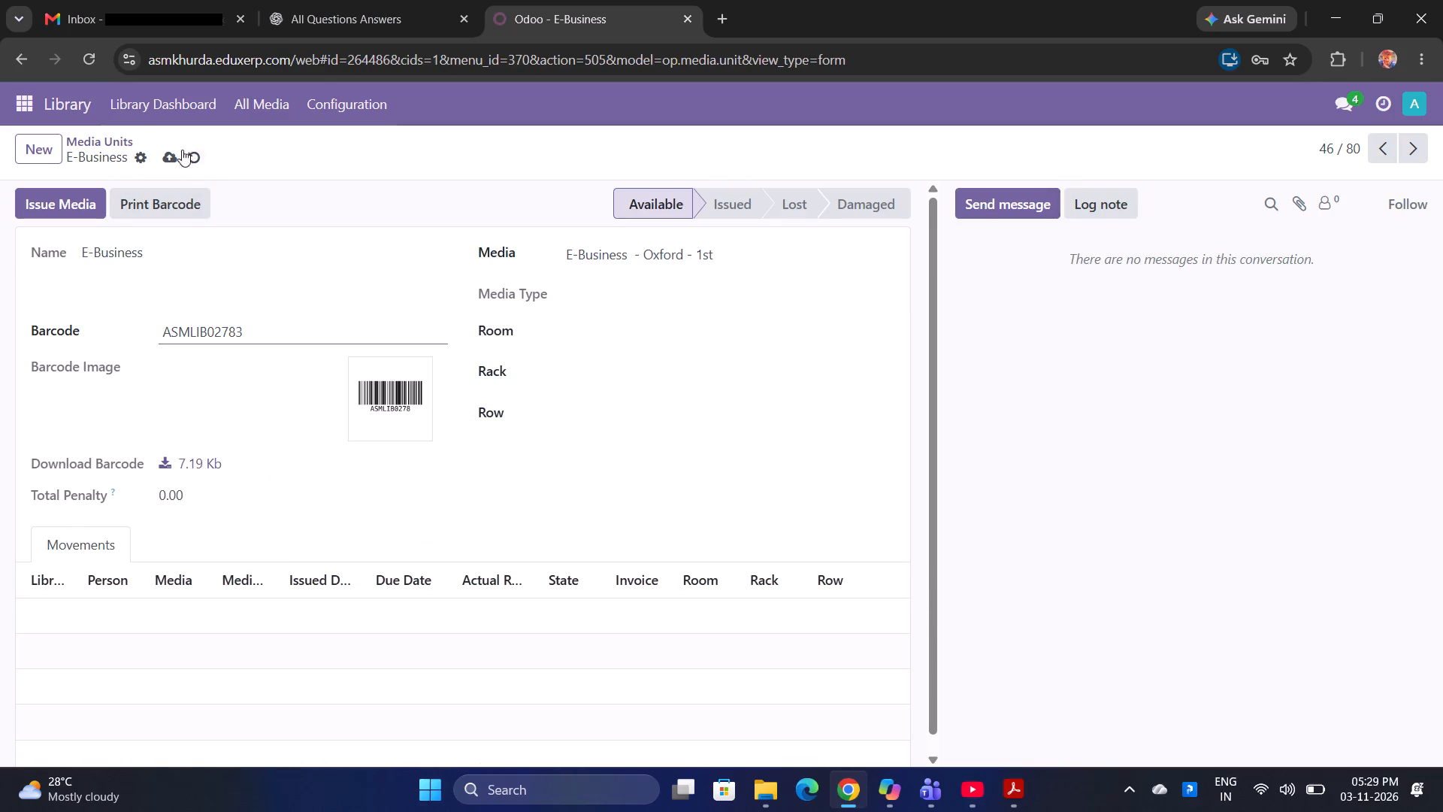
pyautogui.click(169, 155)
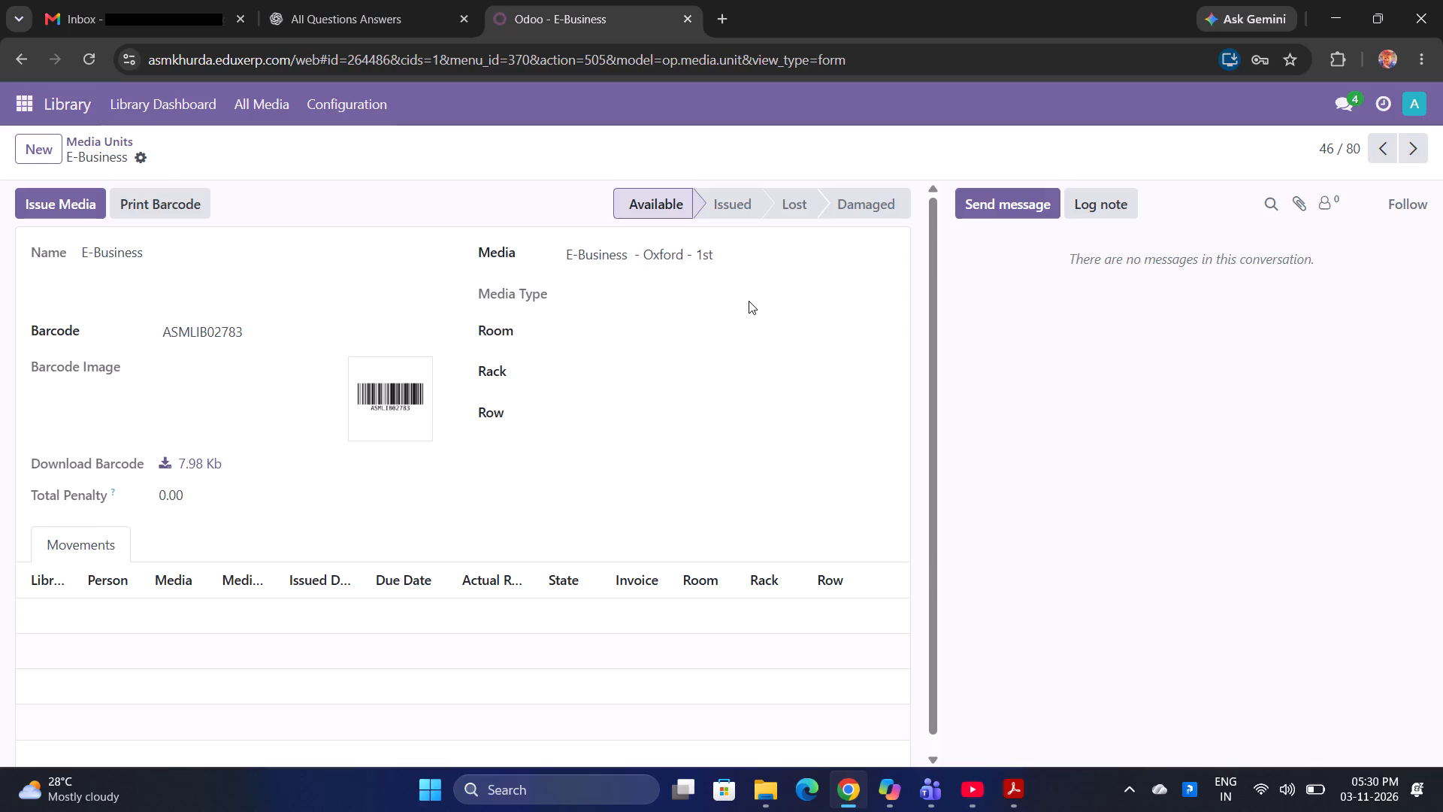
# Generate the barcode image of E-Business unit 47 of 80 by saving barcode ASMLIB0278, followed by ASMLIB02781.
pyautogui.click(1414, 150)
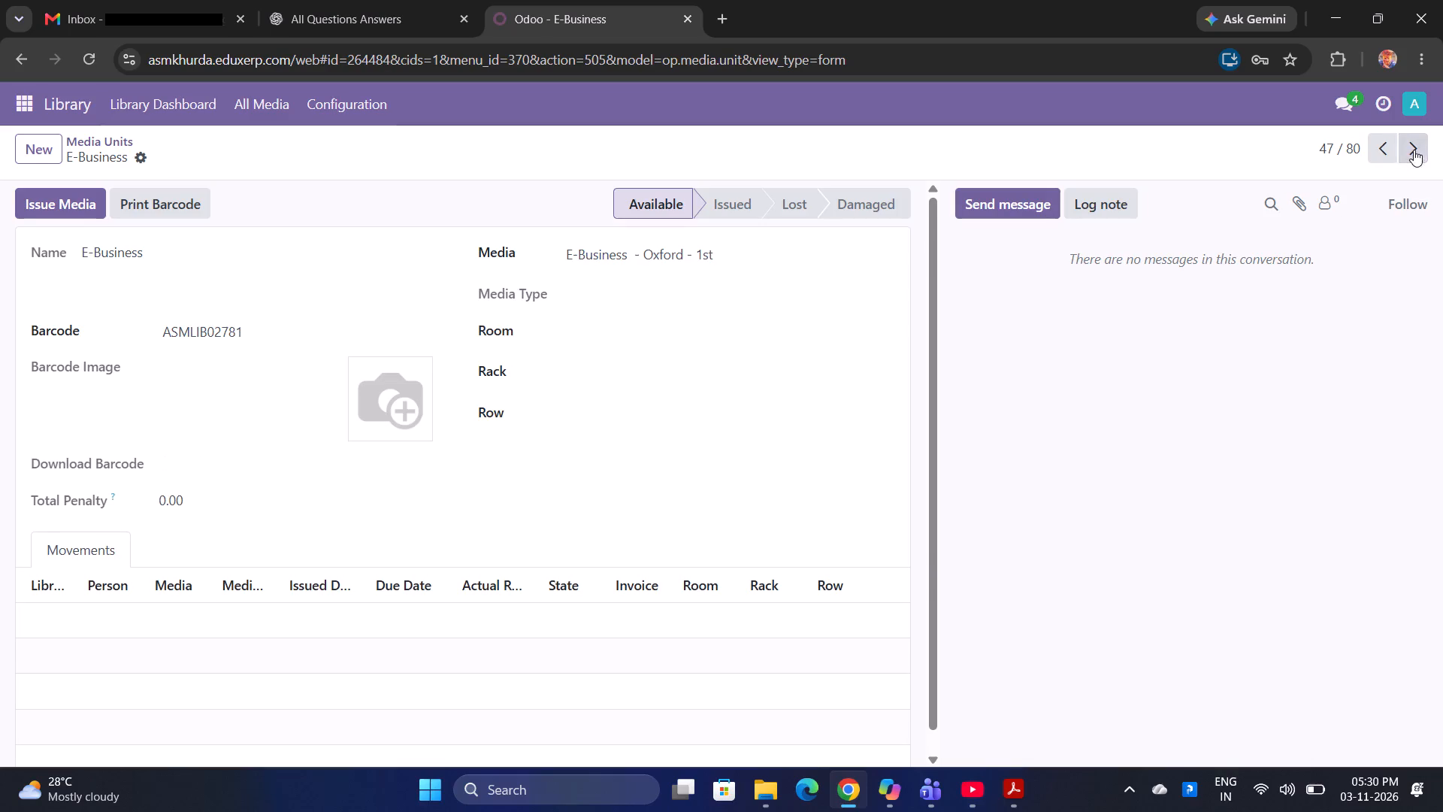
pyautogui.click(307, 353)
pyautogui.click(307, 343)
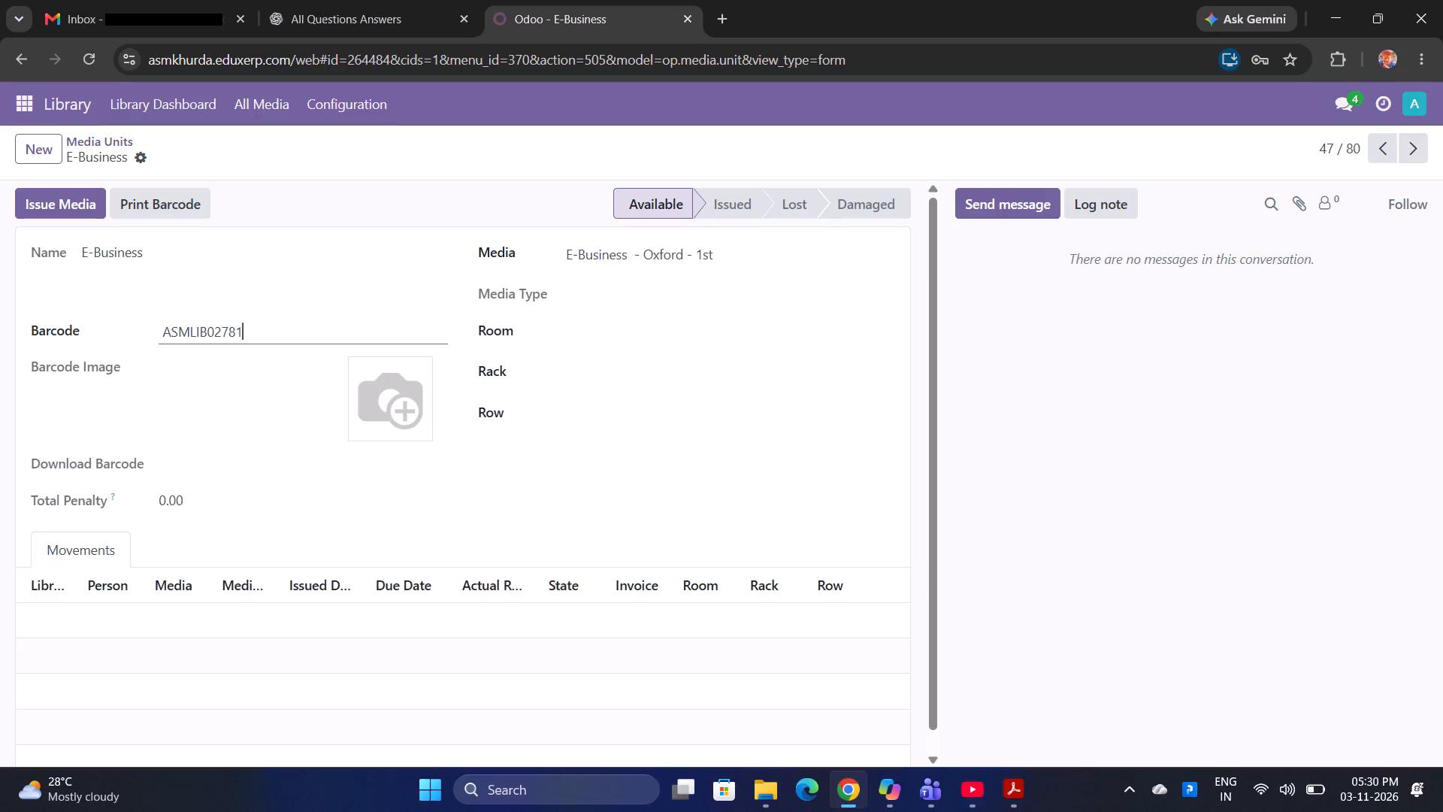
pyautogui.press('BackSpace')
pyautogui.click(165, 153)
pyautogui.click(249, 322)
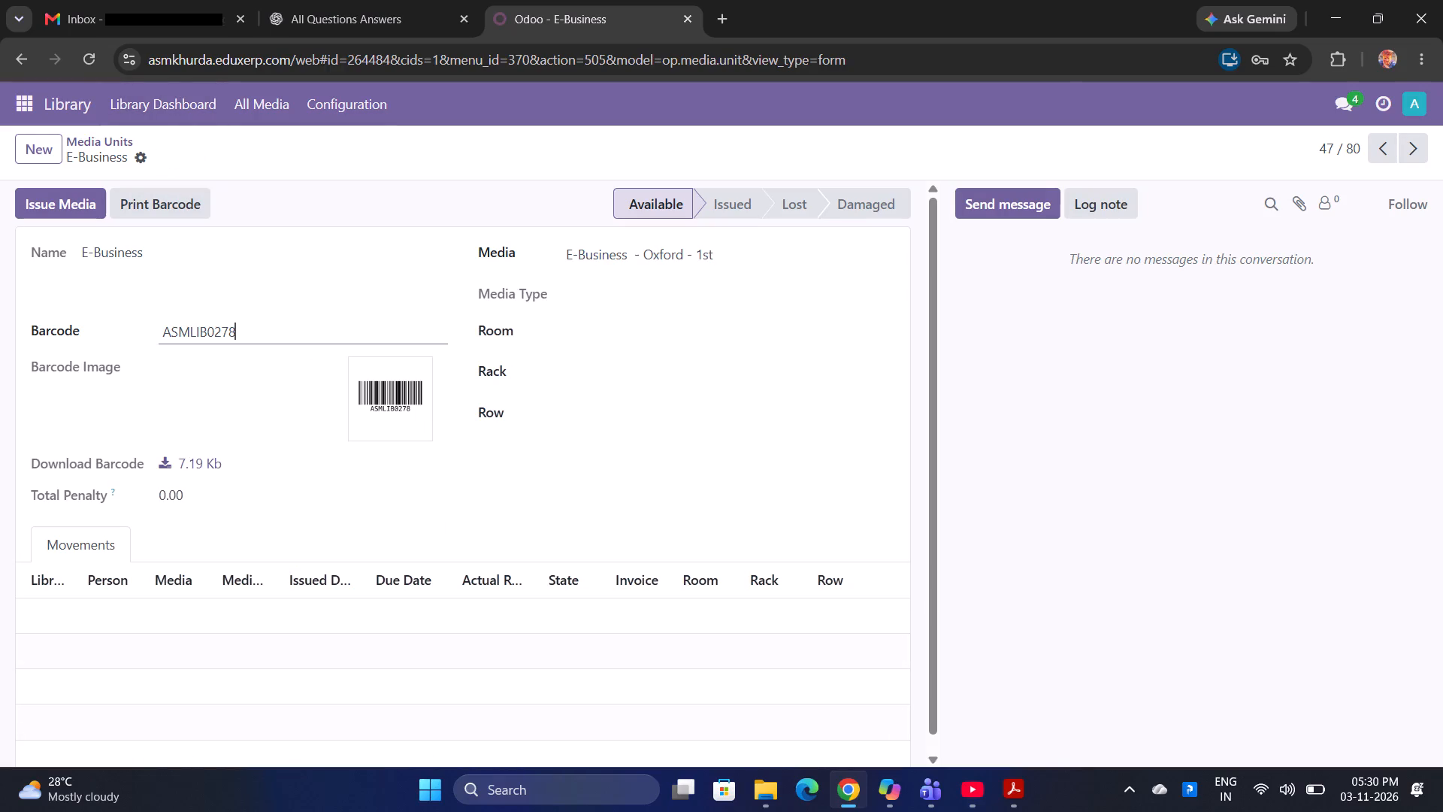
pyautogui.press('1')
pyautogui.click(168, 156)
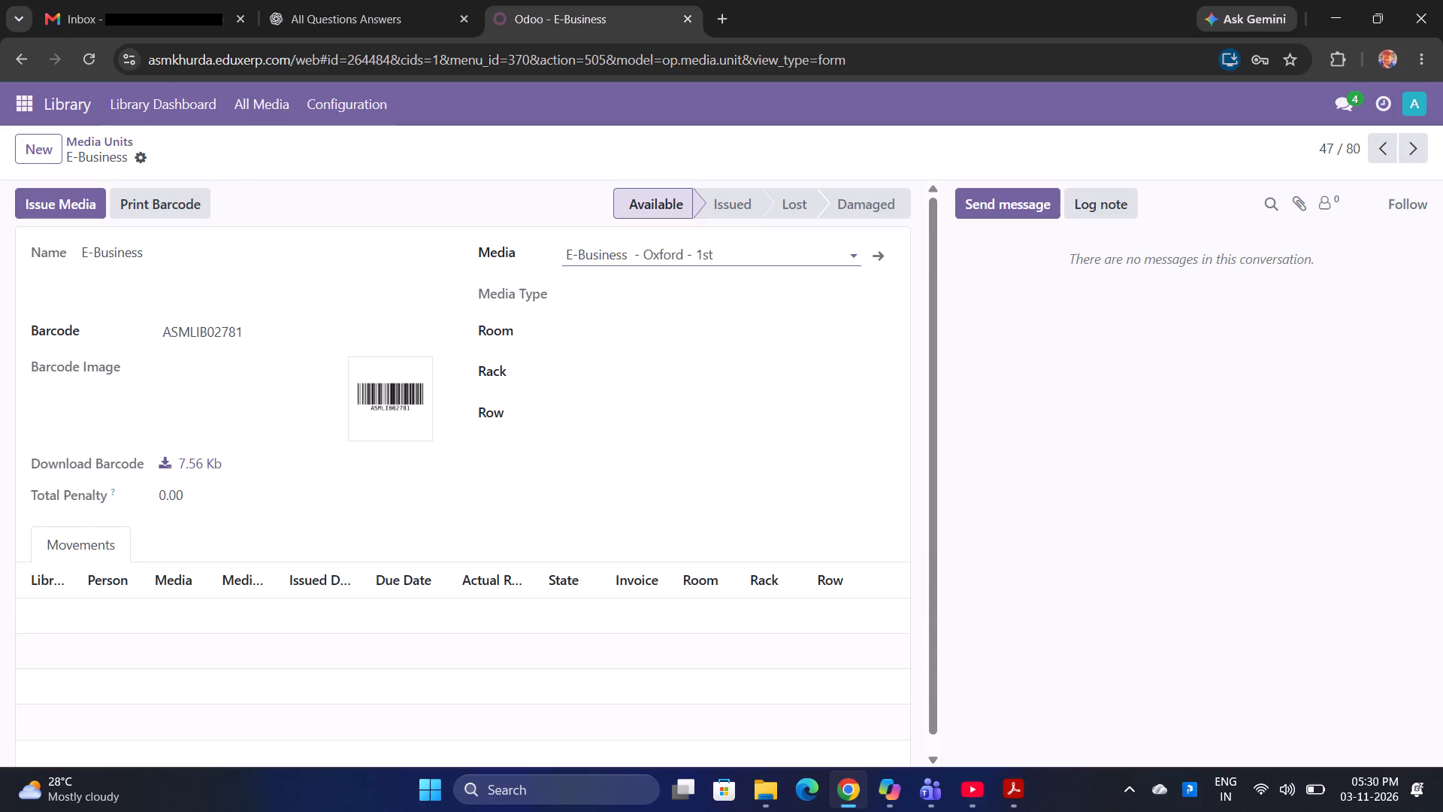
# Generate the barcode image of E-Business unit 48 of 80 by saving barcode ASMLIB0277, followed by ASMLIB02778.
pyautogui.click(1410, 144)
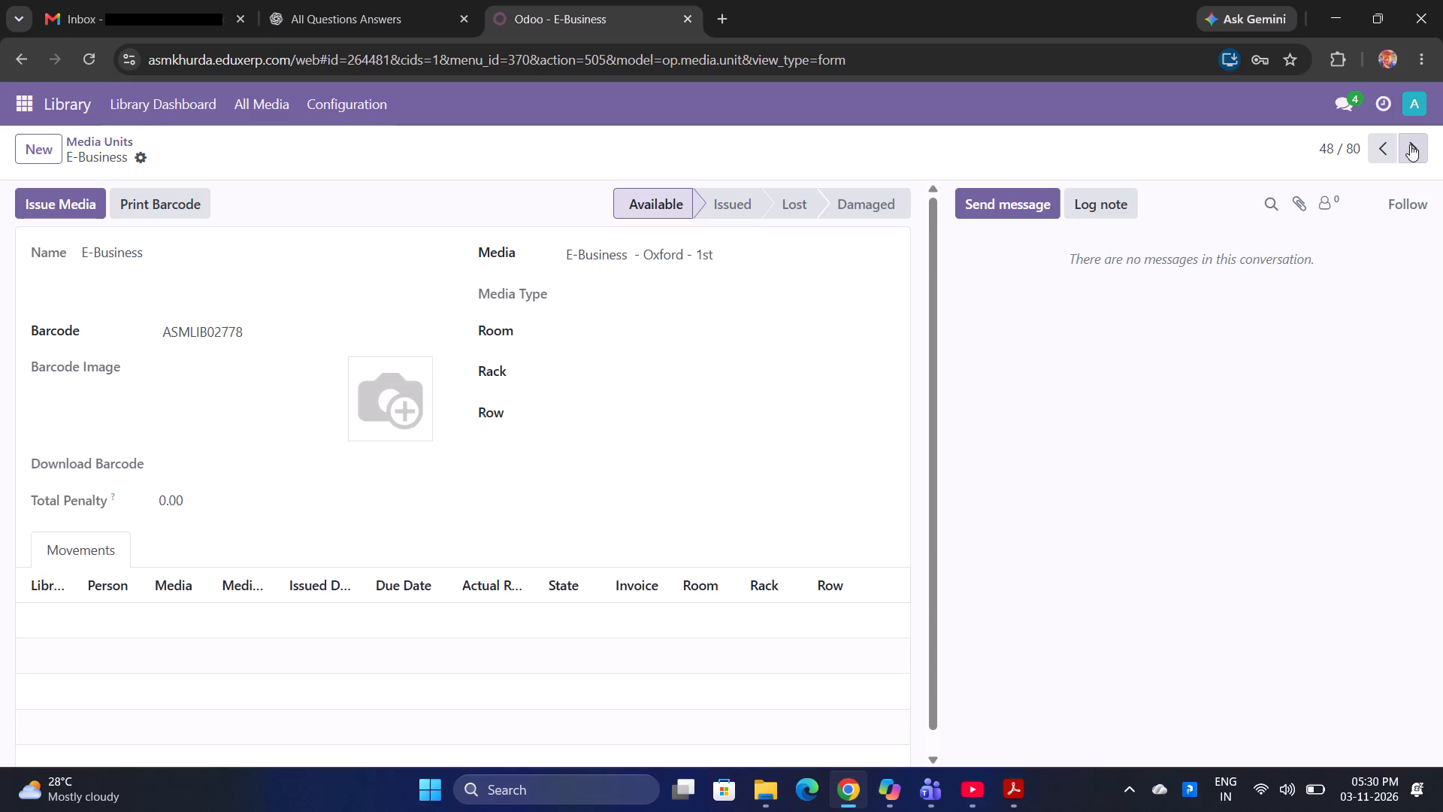
pyautogui.click(358, 326)
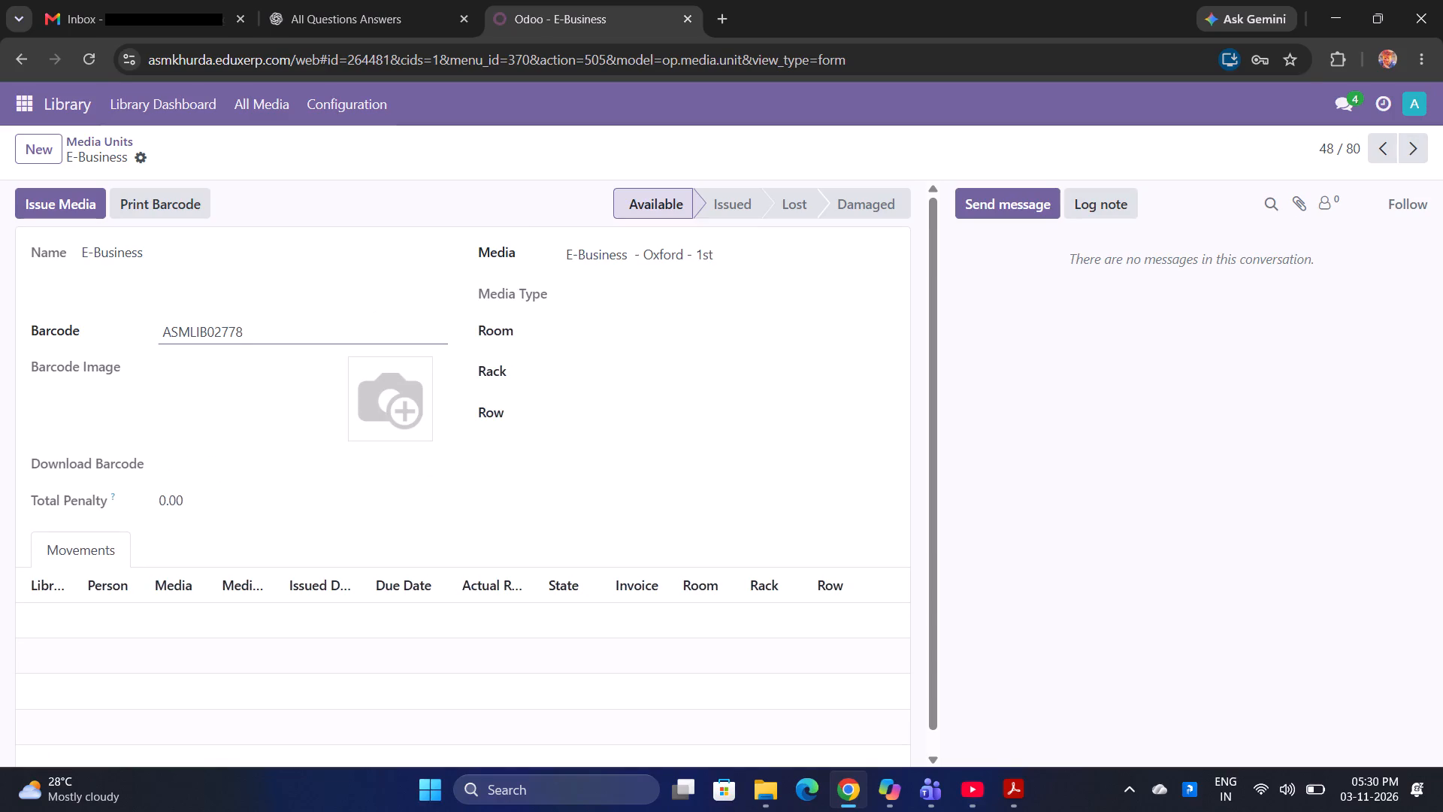
pyautogui.press('BackSpace')
pyautogui.click(162, 159)
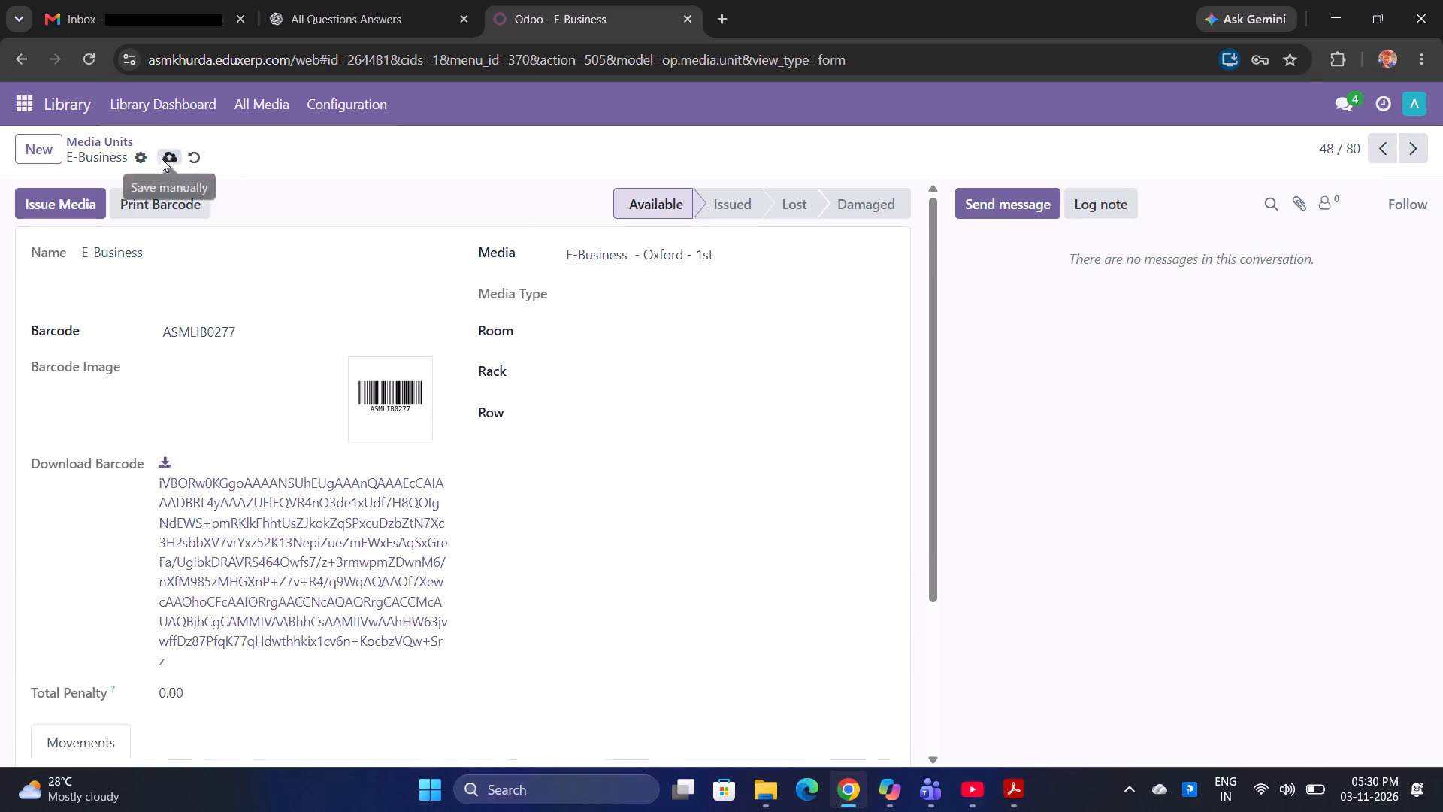
pyautogui.click(259, 335)
pyautogui.press('8')
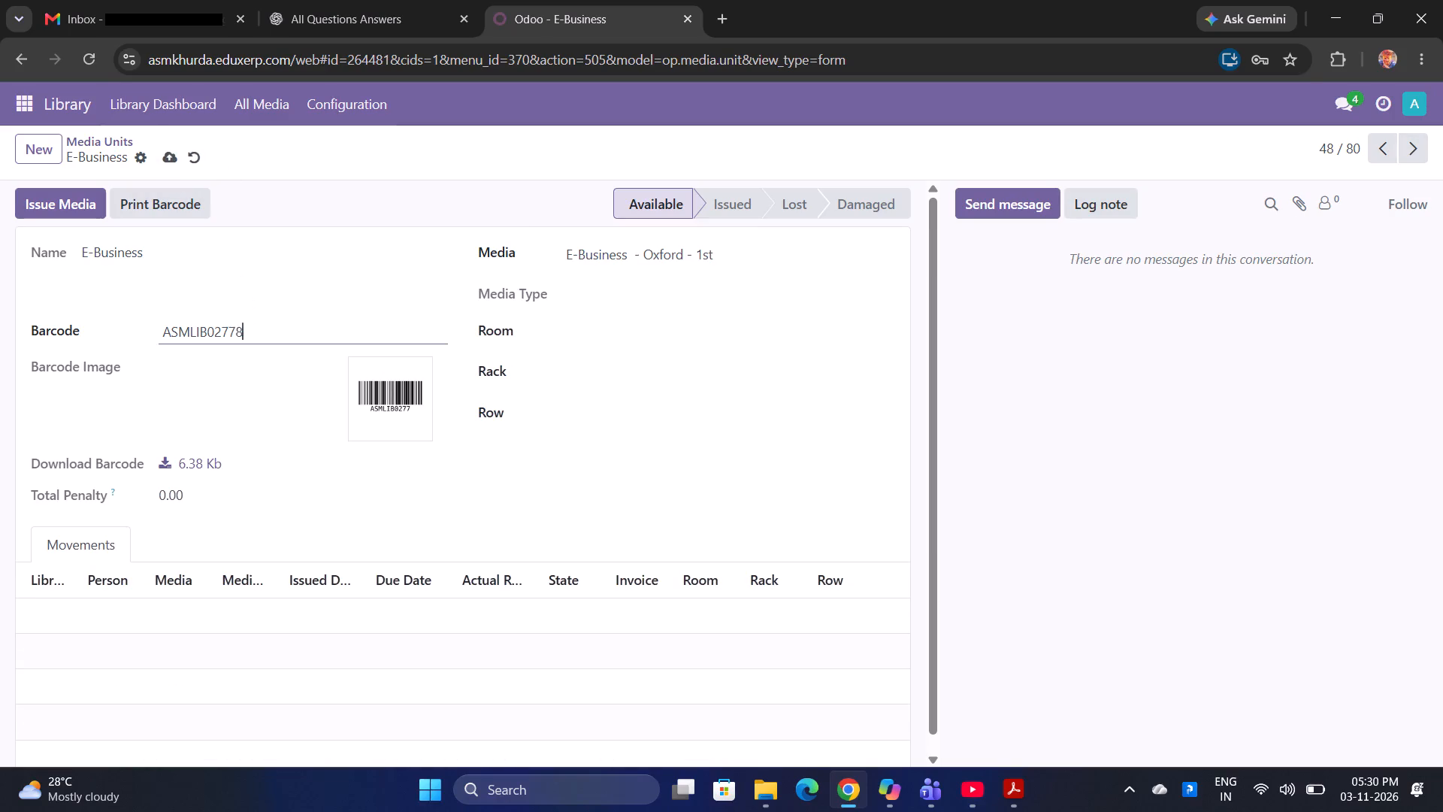
pyautogui.click(160, 150)
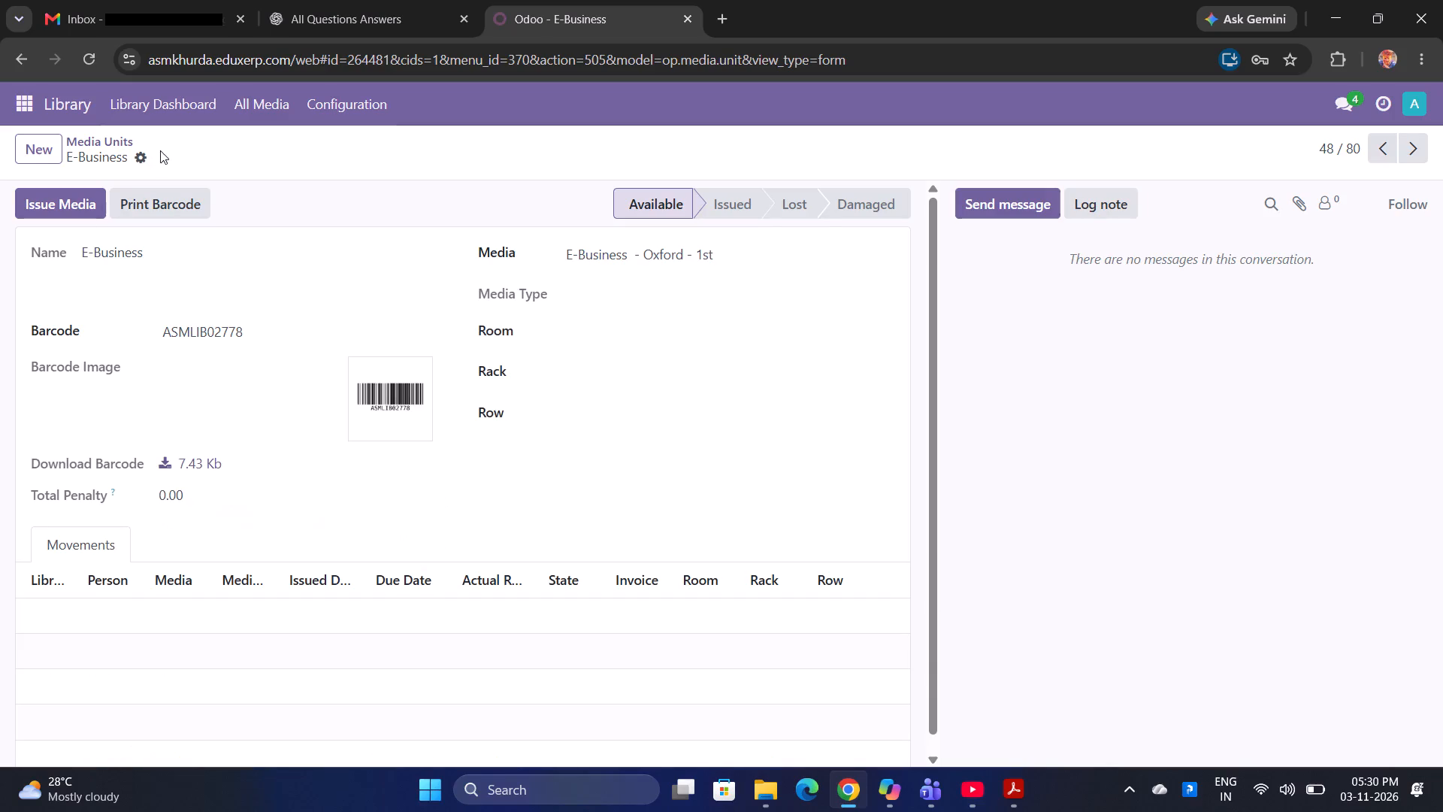
# Generate the barcode image of E-Business unit 49 of 80 by saving barcode ASMLIB0278, followed by ASMLIB02780.
pyautogui.click(1406, 150)
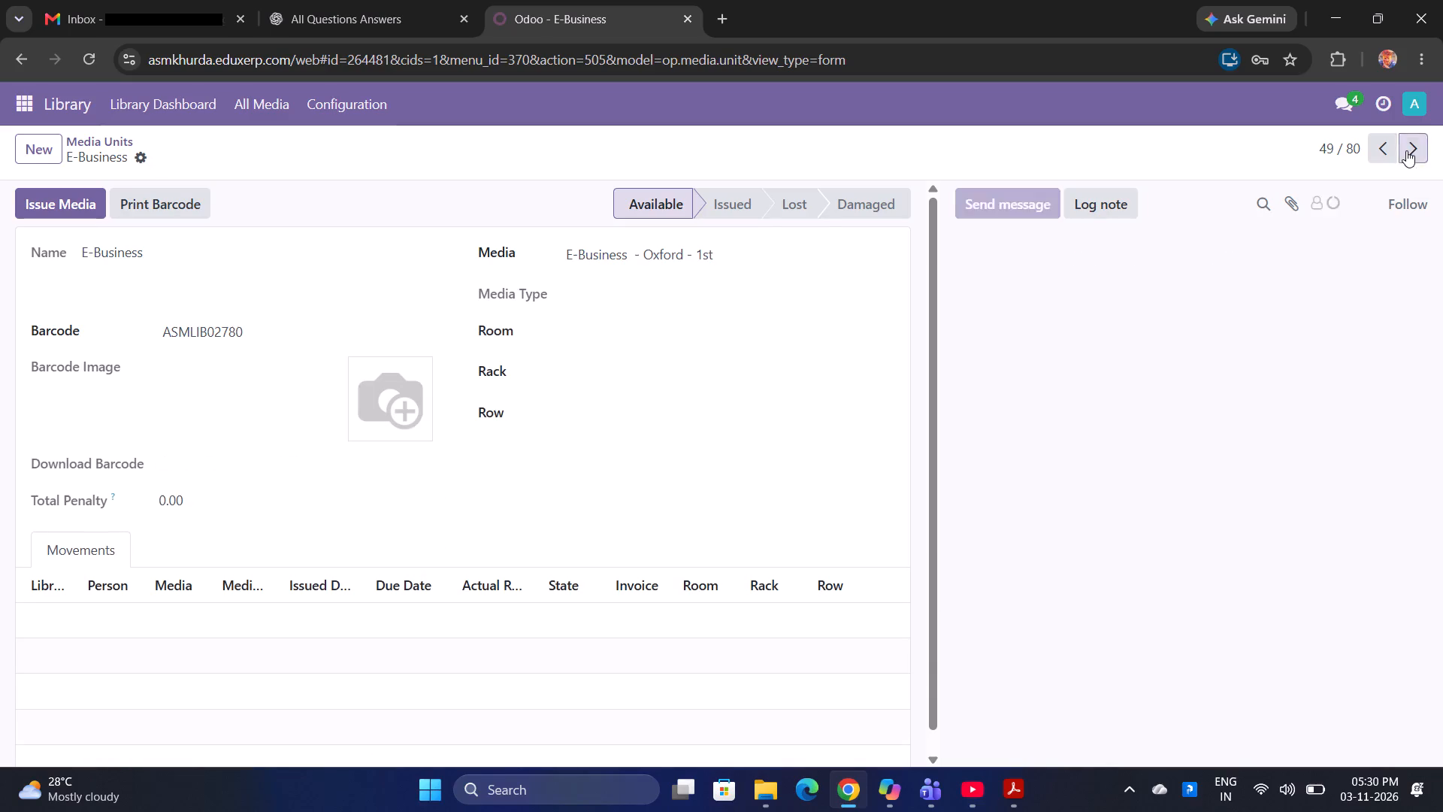
pyautogui.click(380, 340)
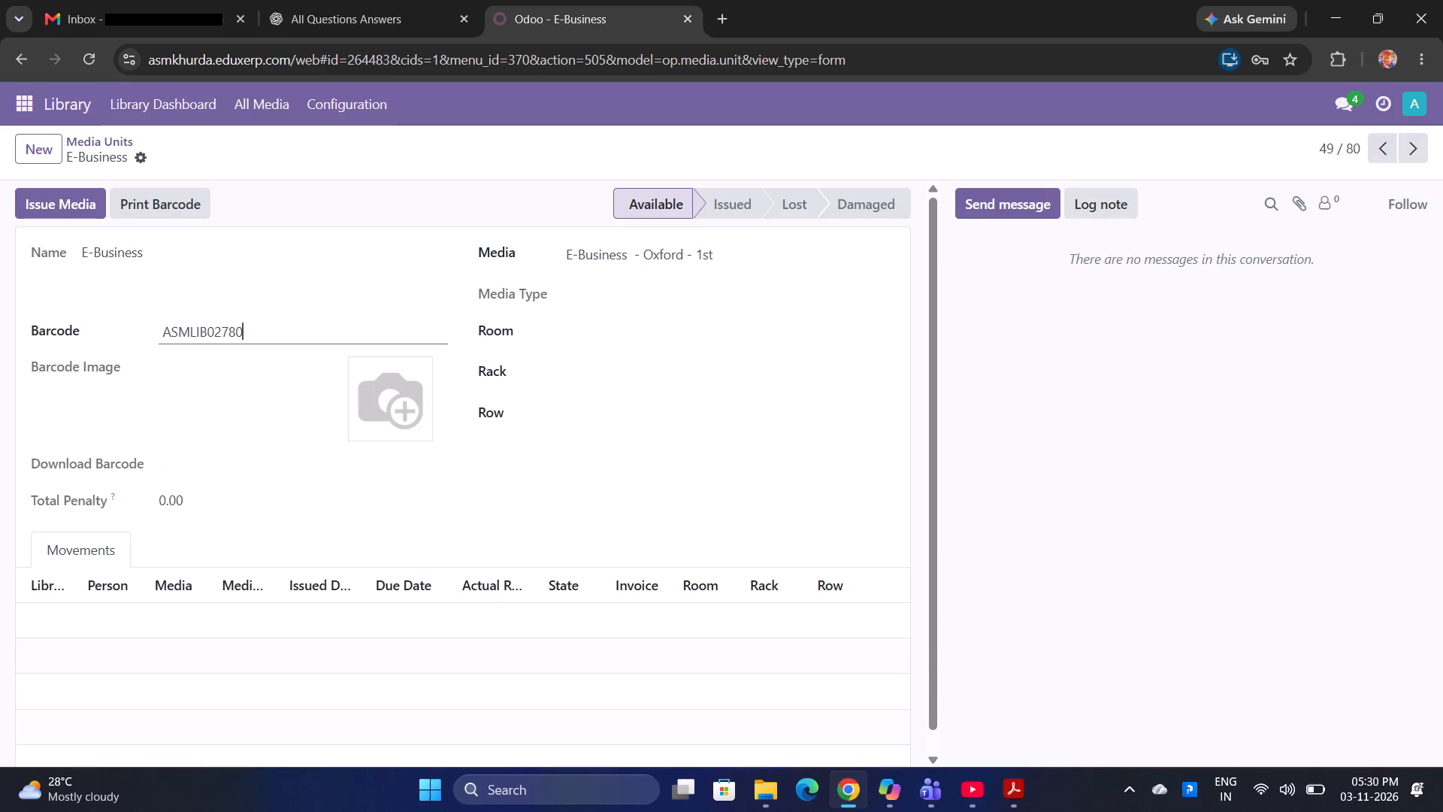
pyautogui.press('BackSpace')
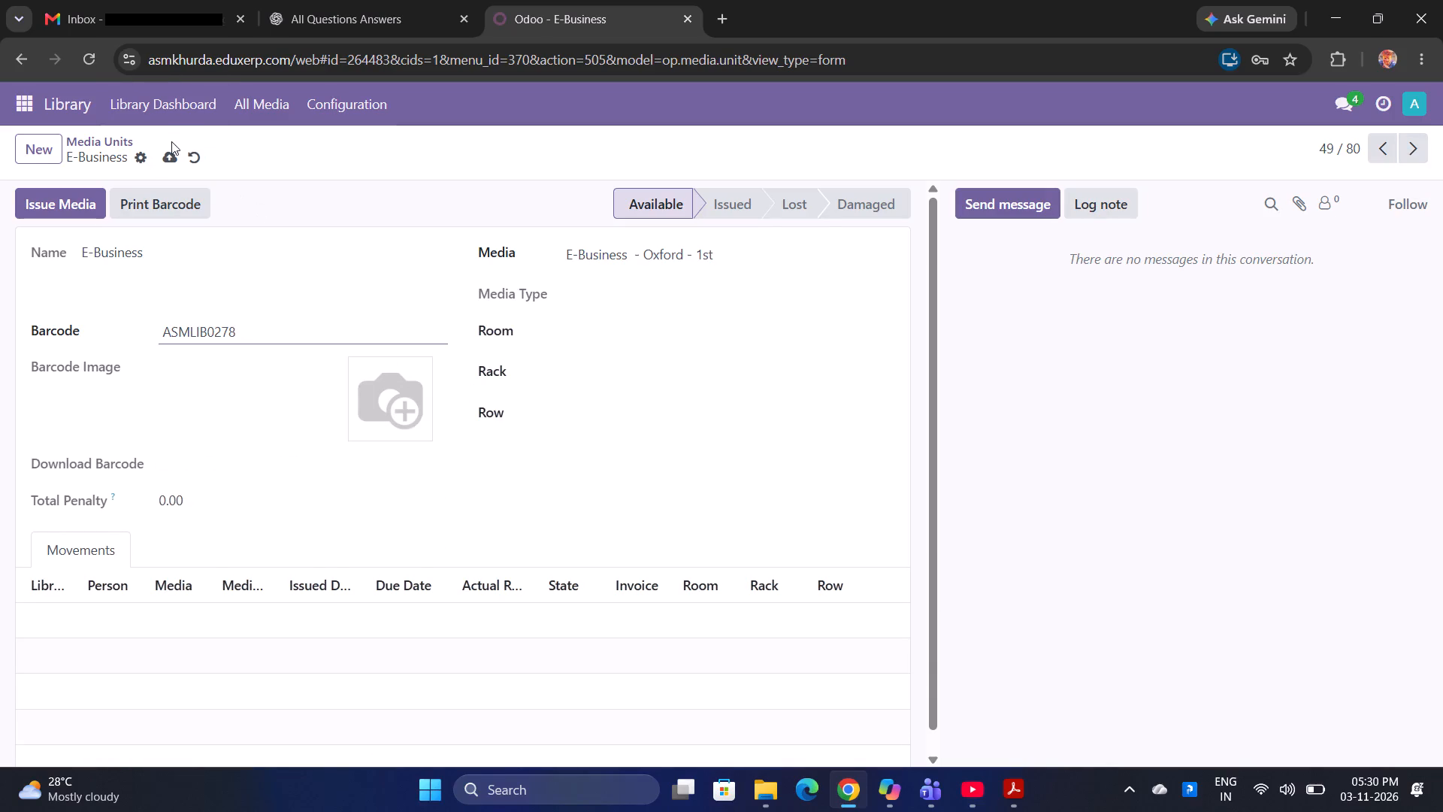
pyautogui.click(170, 153)
pyautogui.click(271, 323)
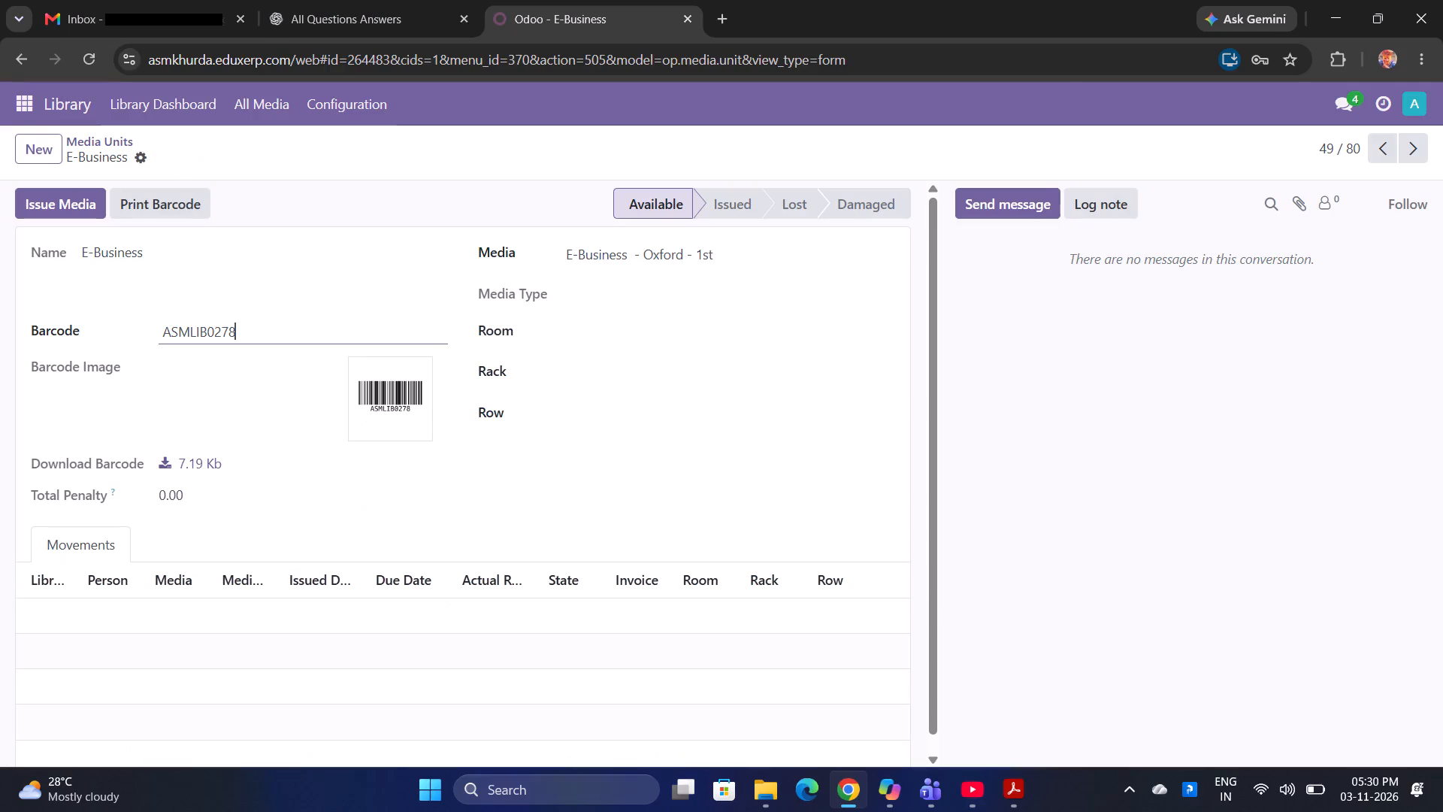
pyautogui.press('0')
pyautogui.click(168, 153)
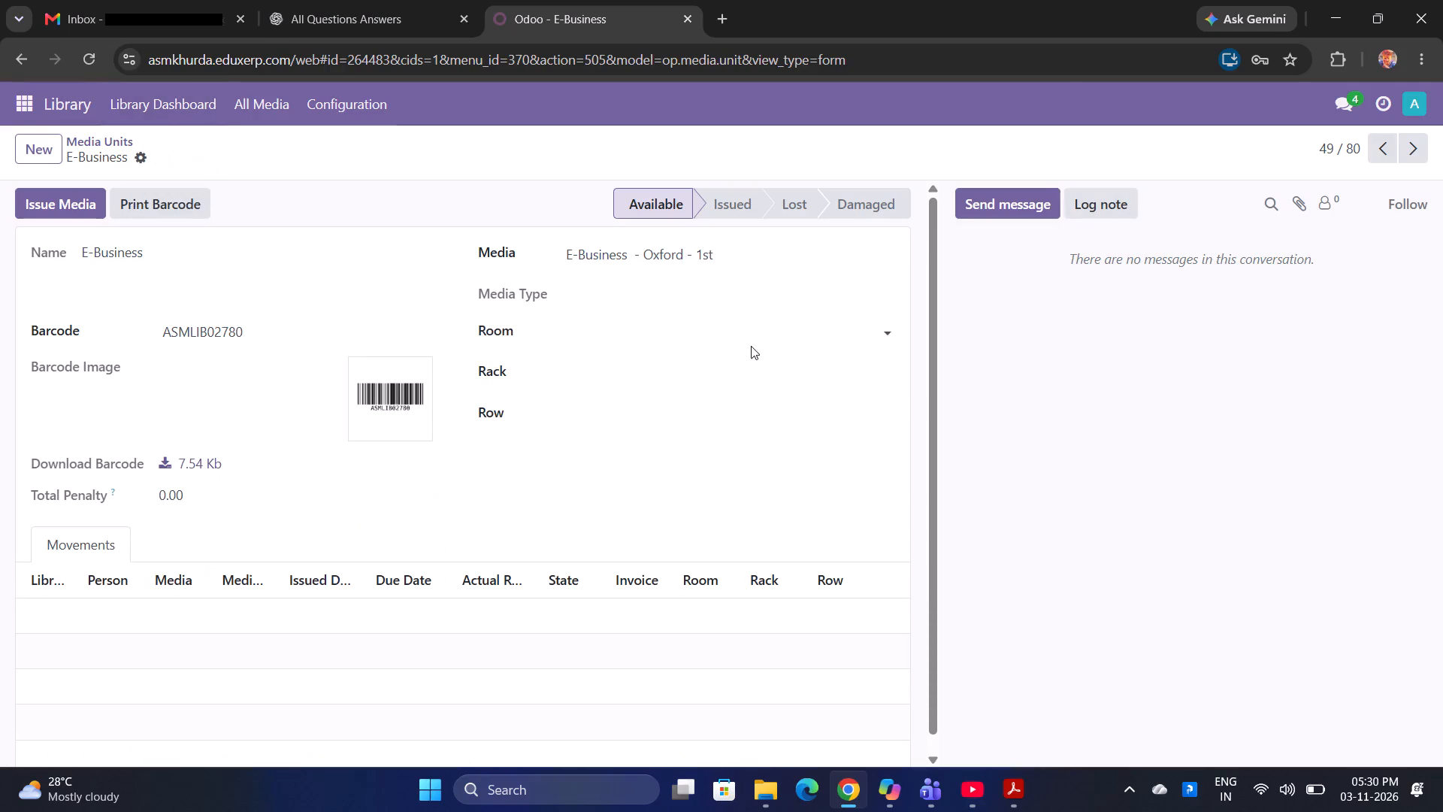
# Generate the barcode image of E-Business unit 50 of 80 by saving barcode ASMLIB0277, followed by ASMLIB02779.
pyautogui.click(1411, 149)
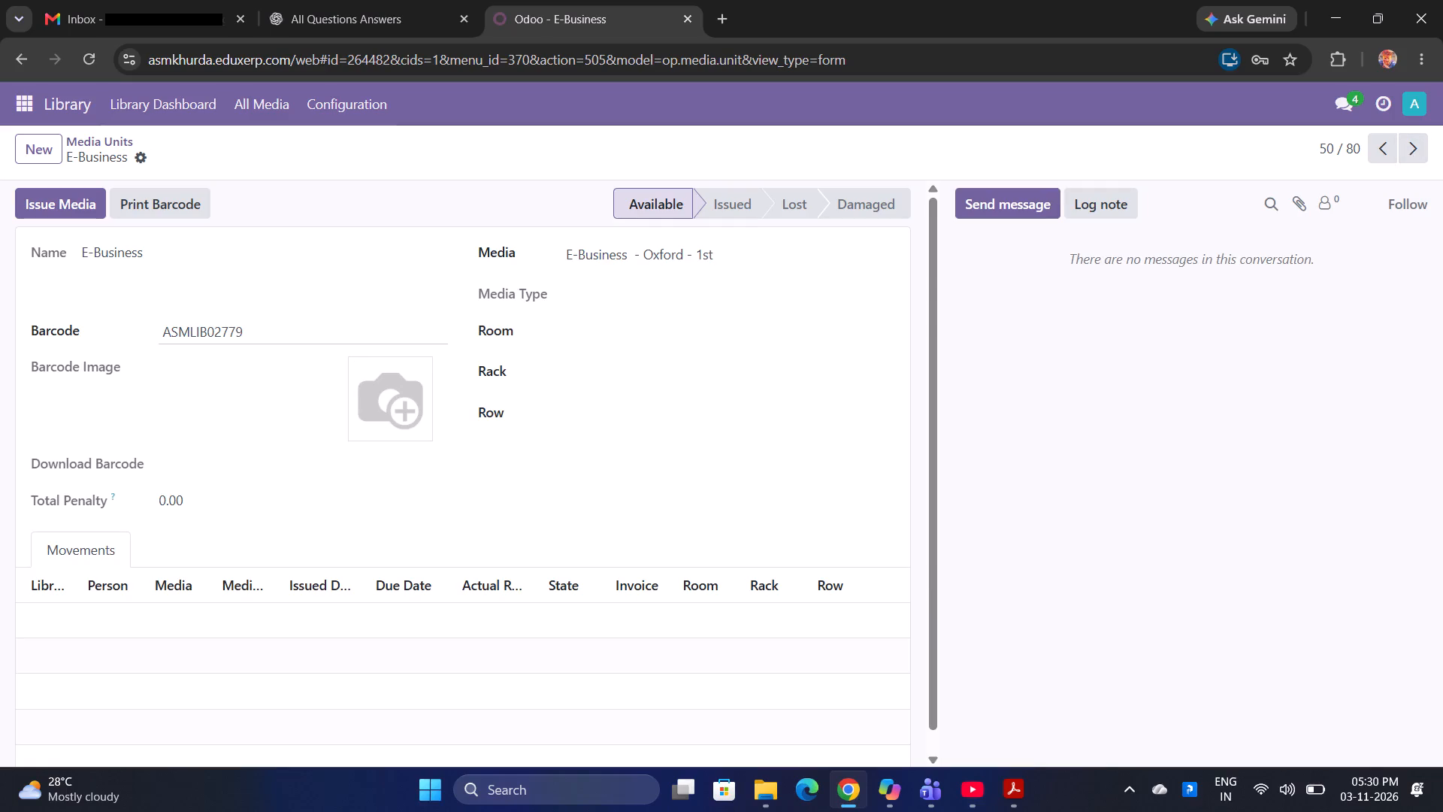
pyautogui.click(346, 330)
pyautogui.press('BackSpace')
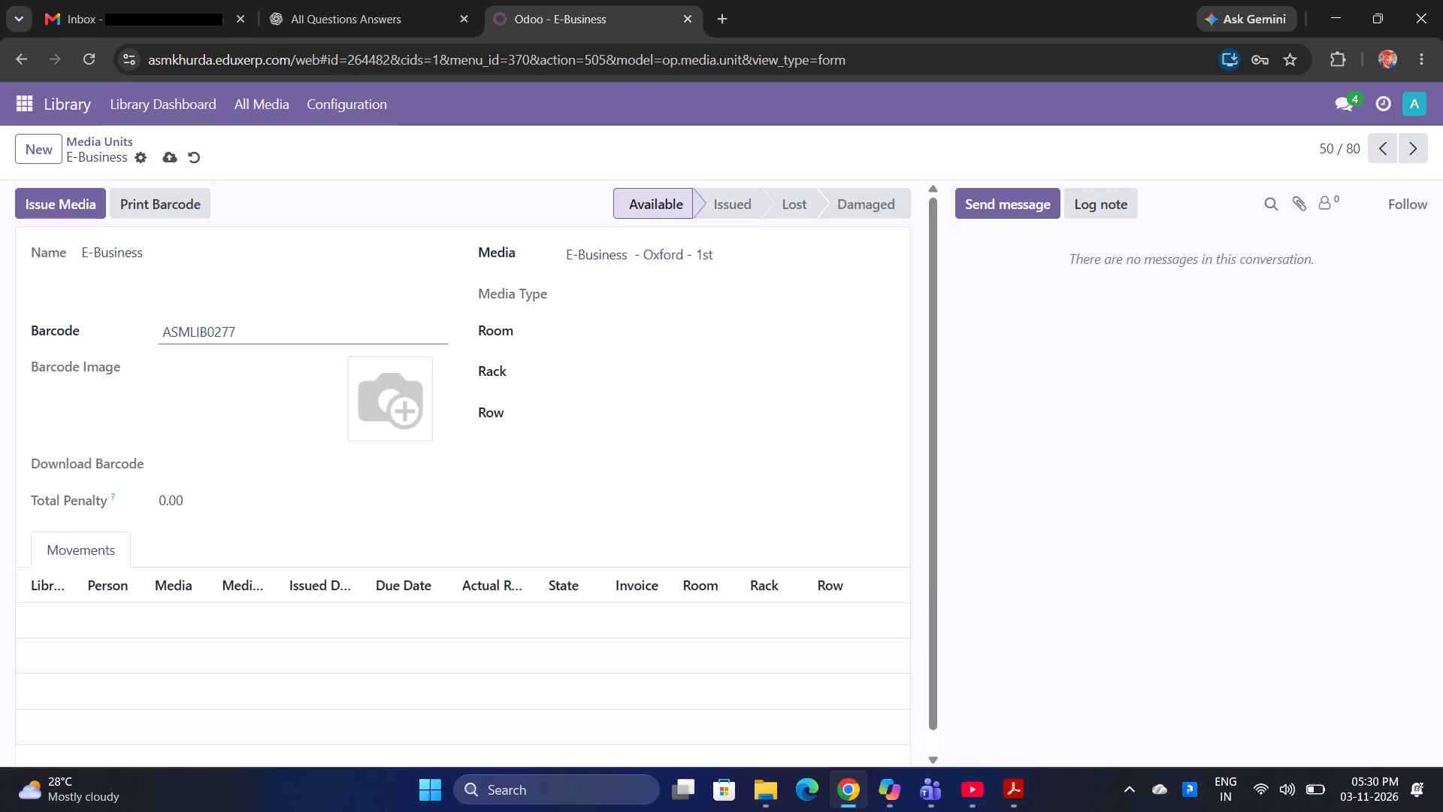
pyautogui.click(169, 156)
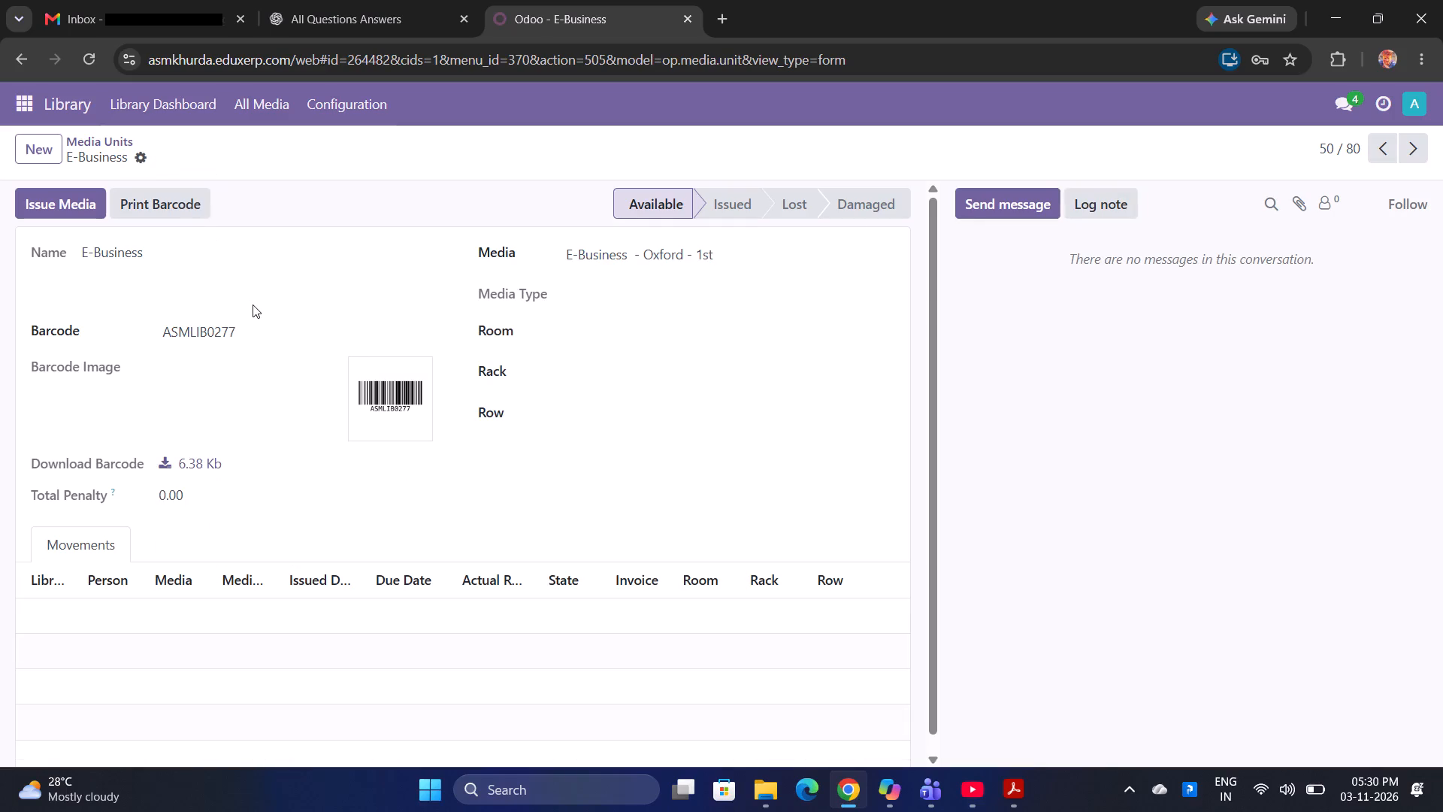
pyautogui.click(261, 317)
pyautogui.click(260, 341)
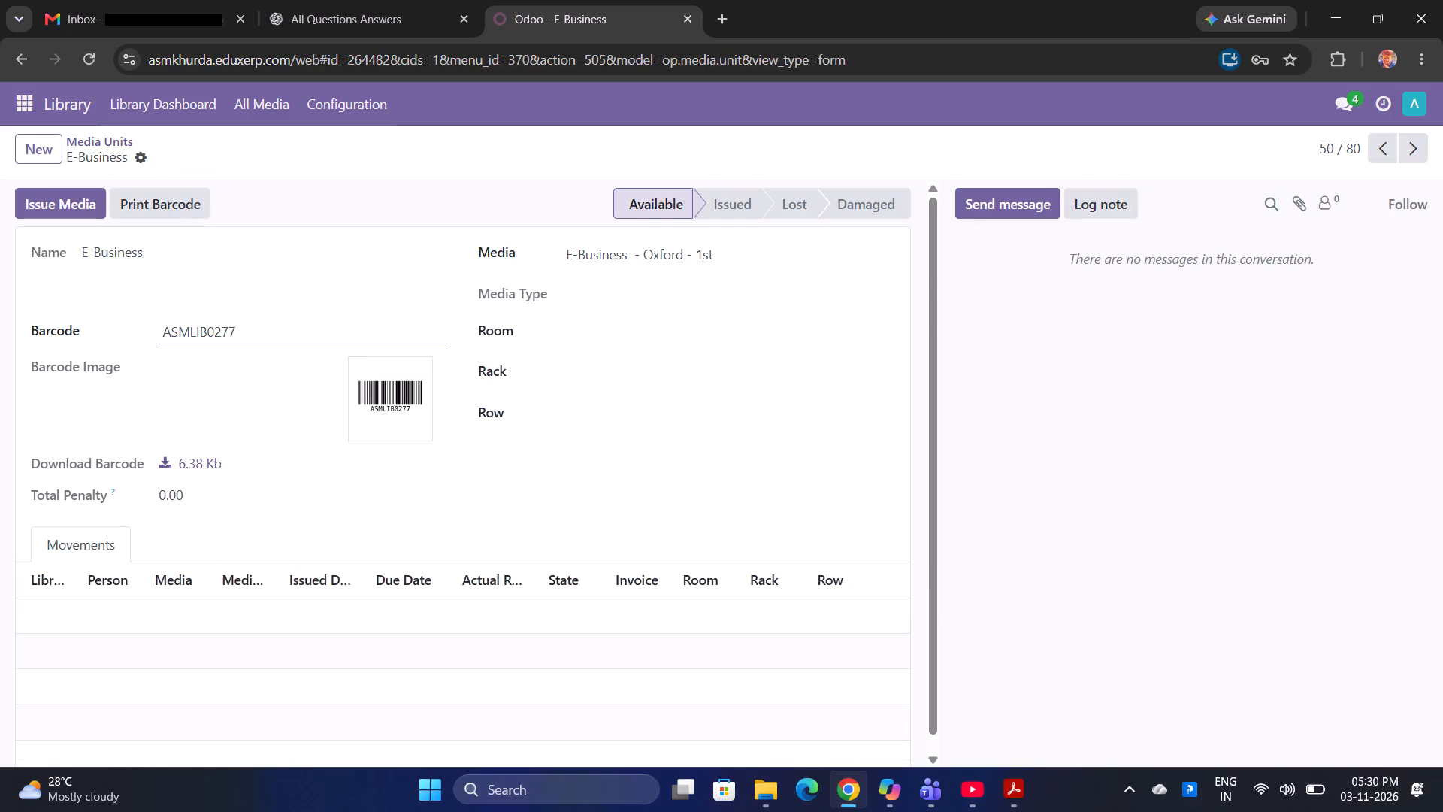
pyautogui.press('9')
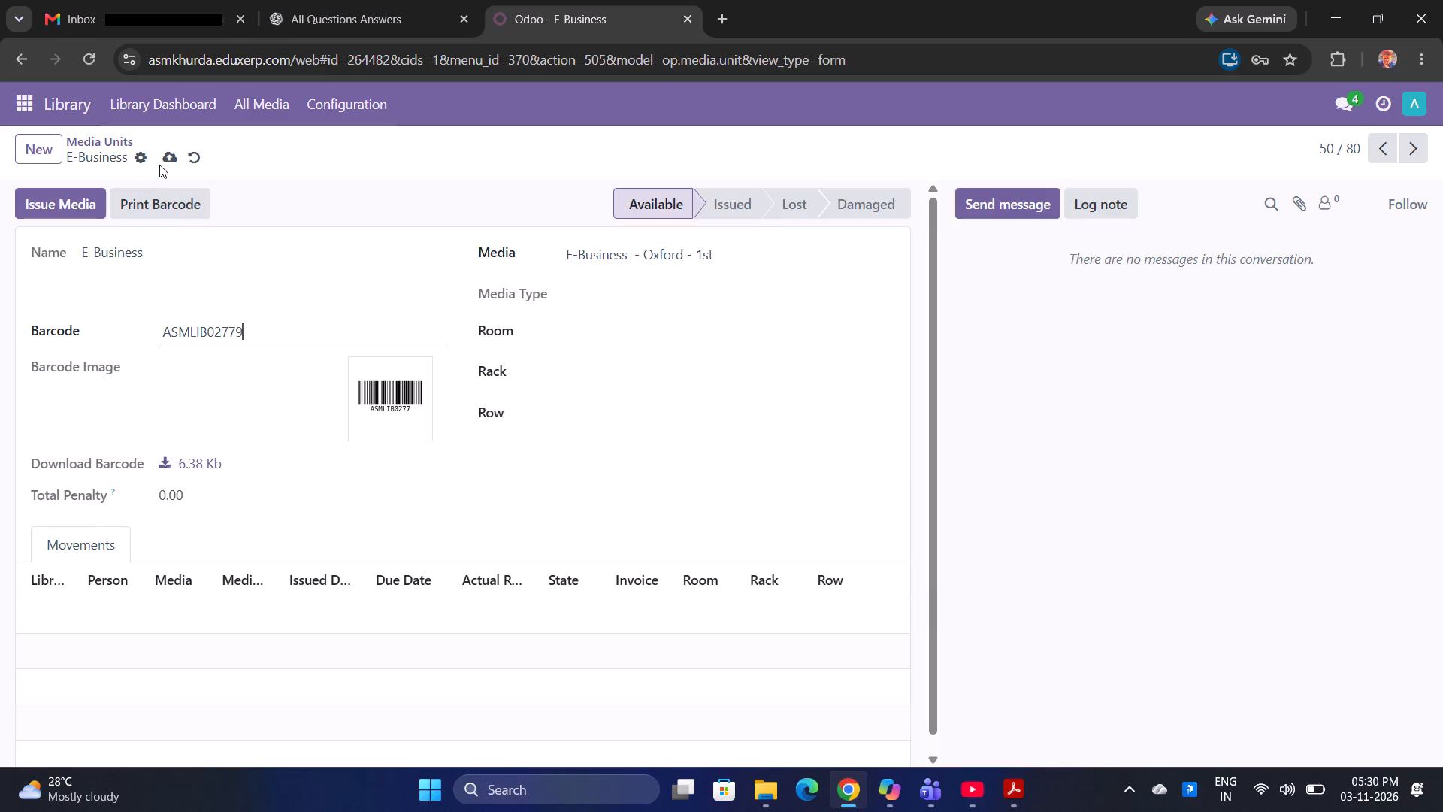
pyautogui.click(165, 161)
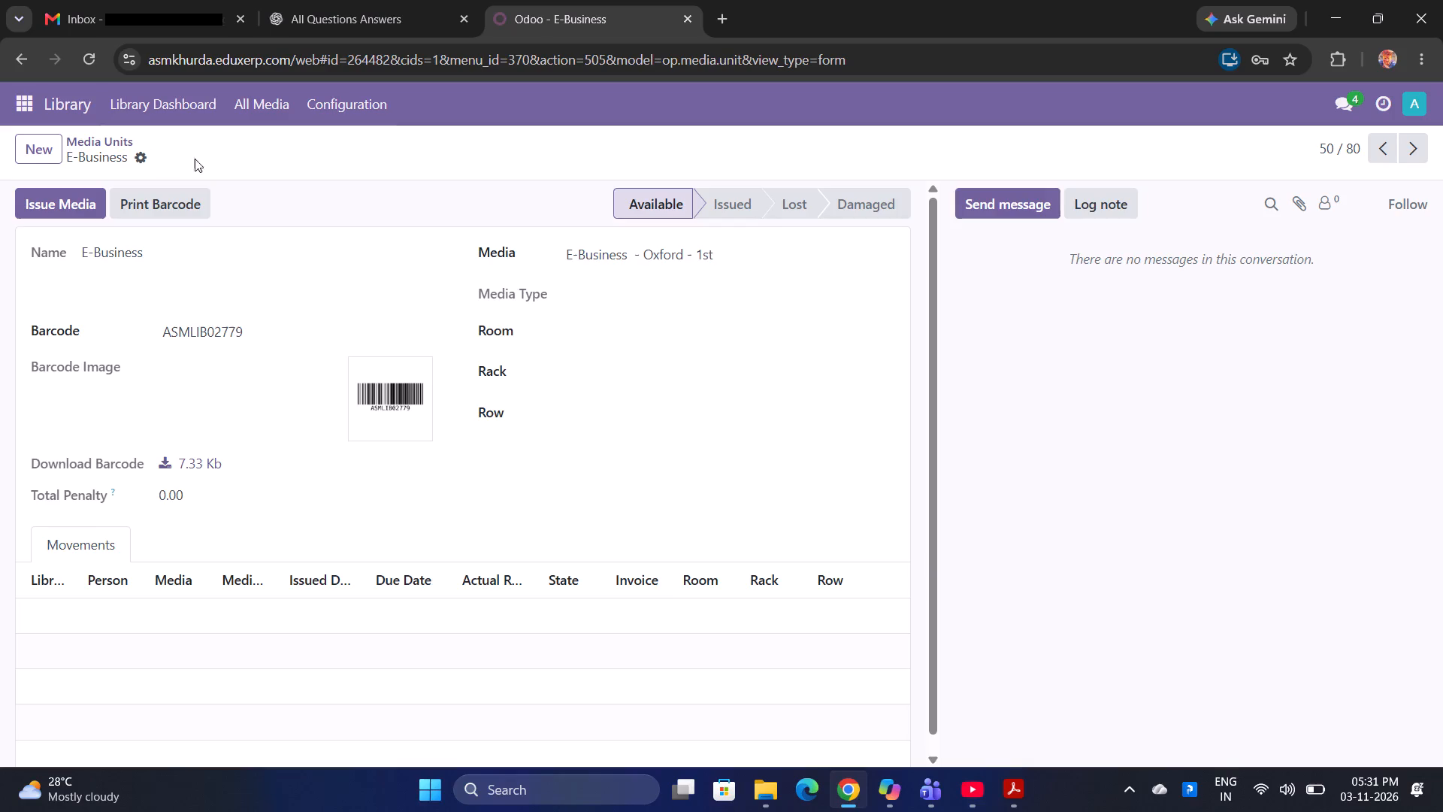
# Generate the barcode image of E-Business unit 51 of 80 by saving barcode ASMLIB0278, followed by ASMLIB02782.
pyautogui.click(1410, 152)
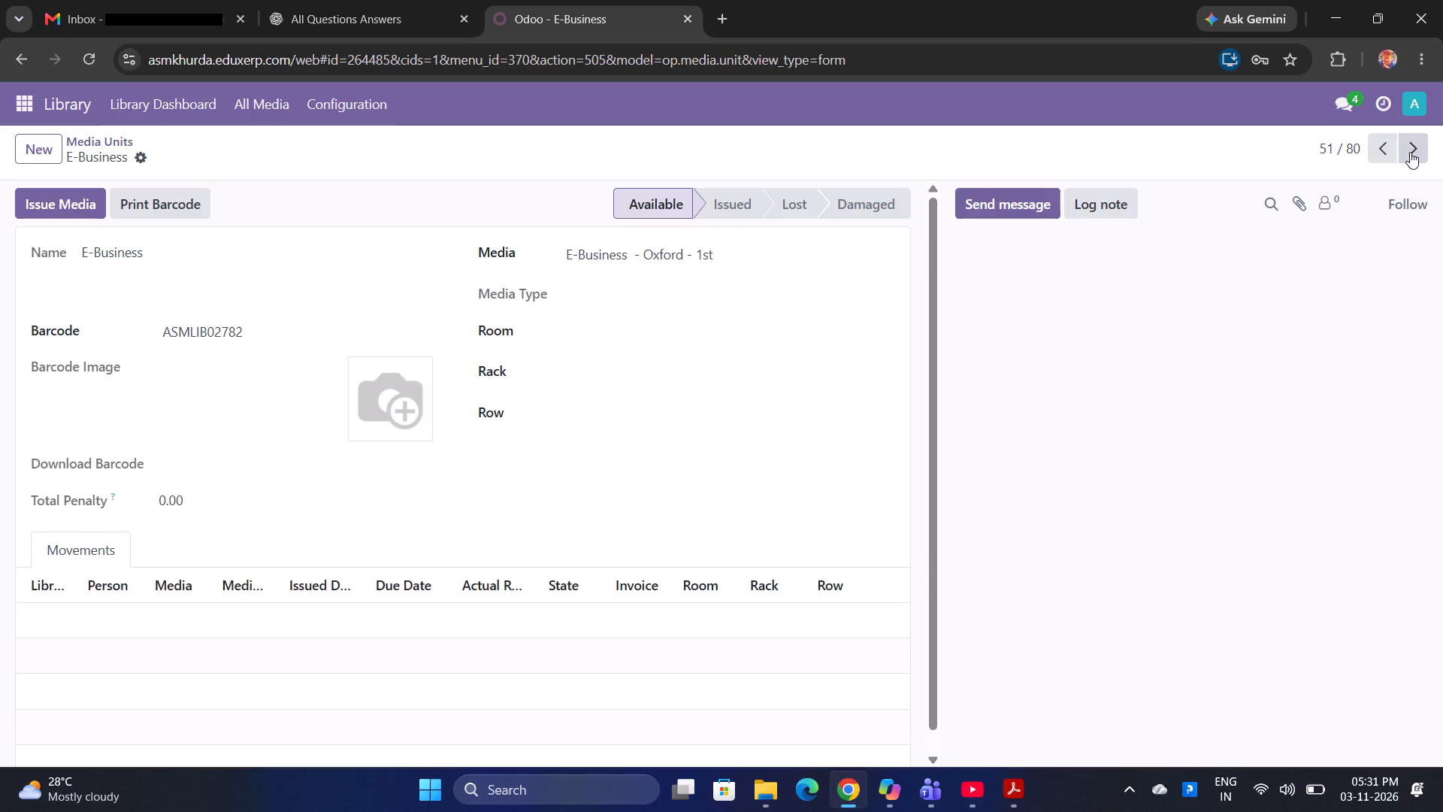
pyautogui.click(373, 317)
pyautogui.click(357, 336)
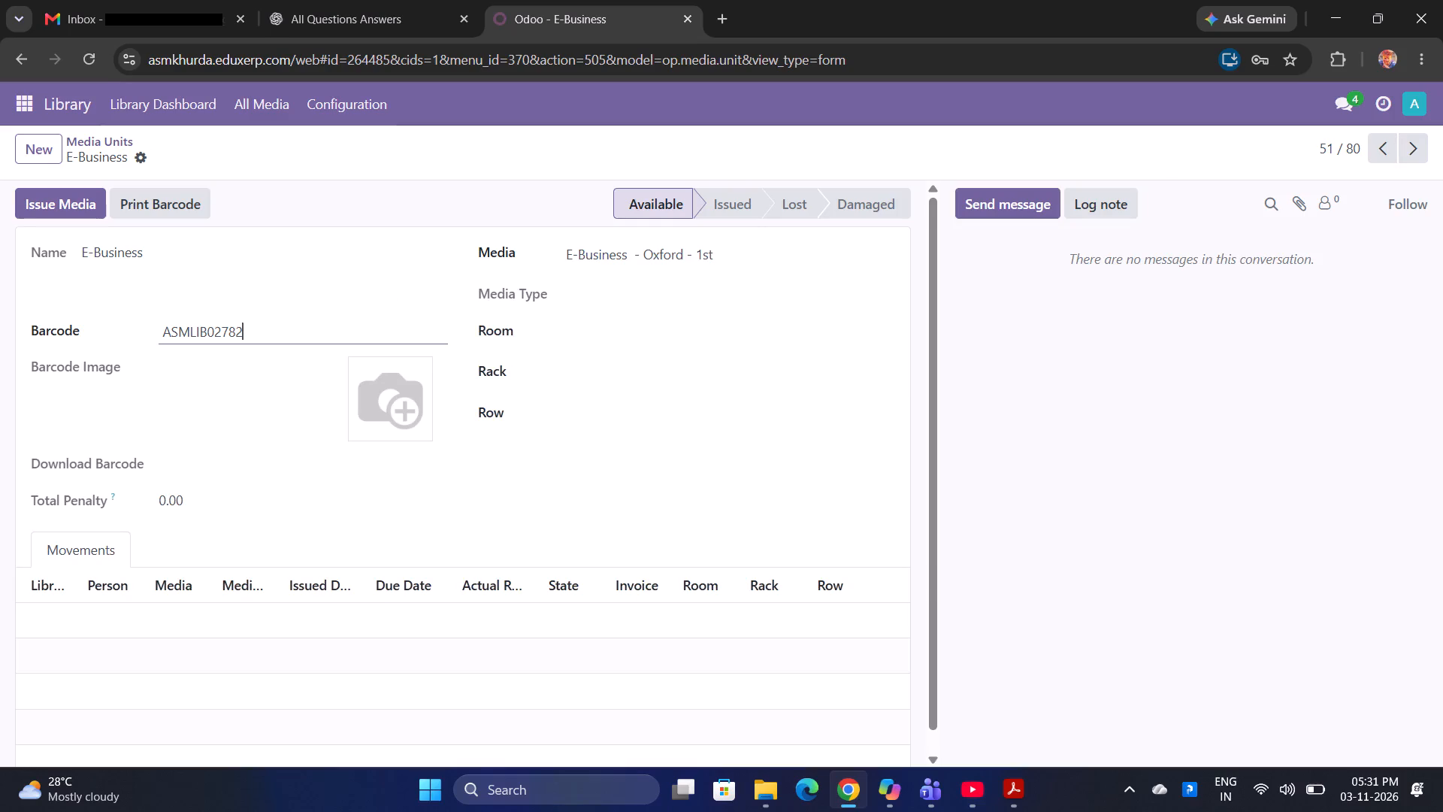
pyautogui.press('BackSpace')
pyautogui.click(163, 150)
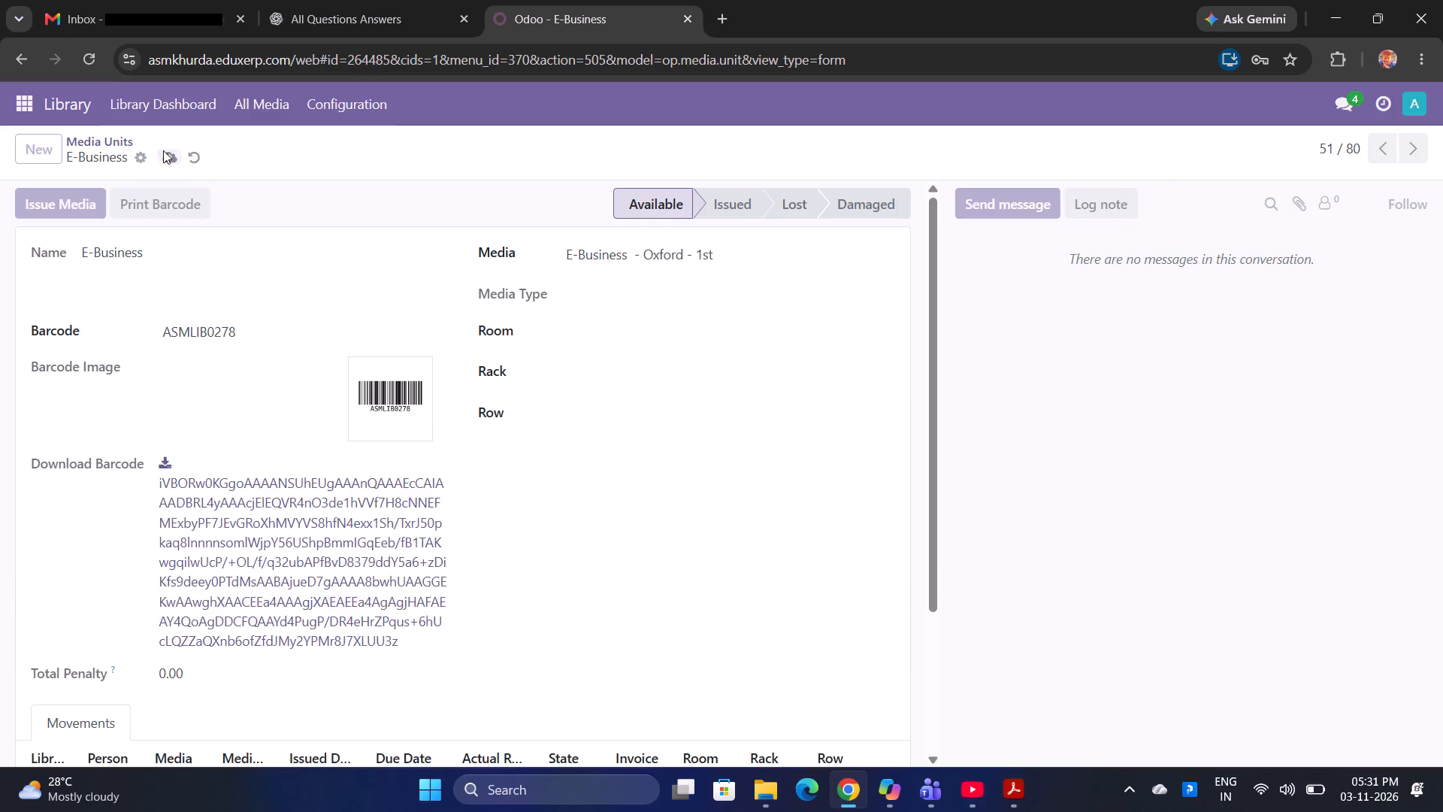
pyautogui.click(269, 333)
pyautogui.press('2')
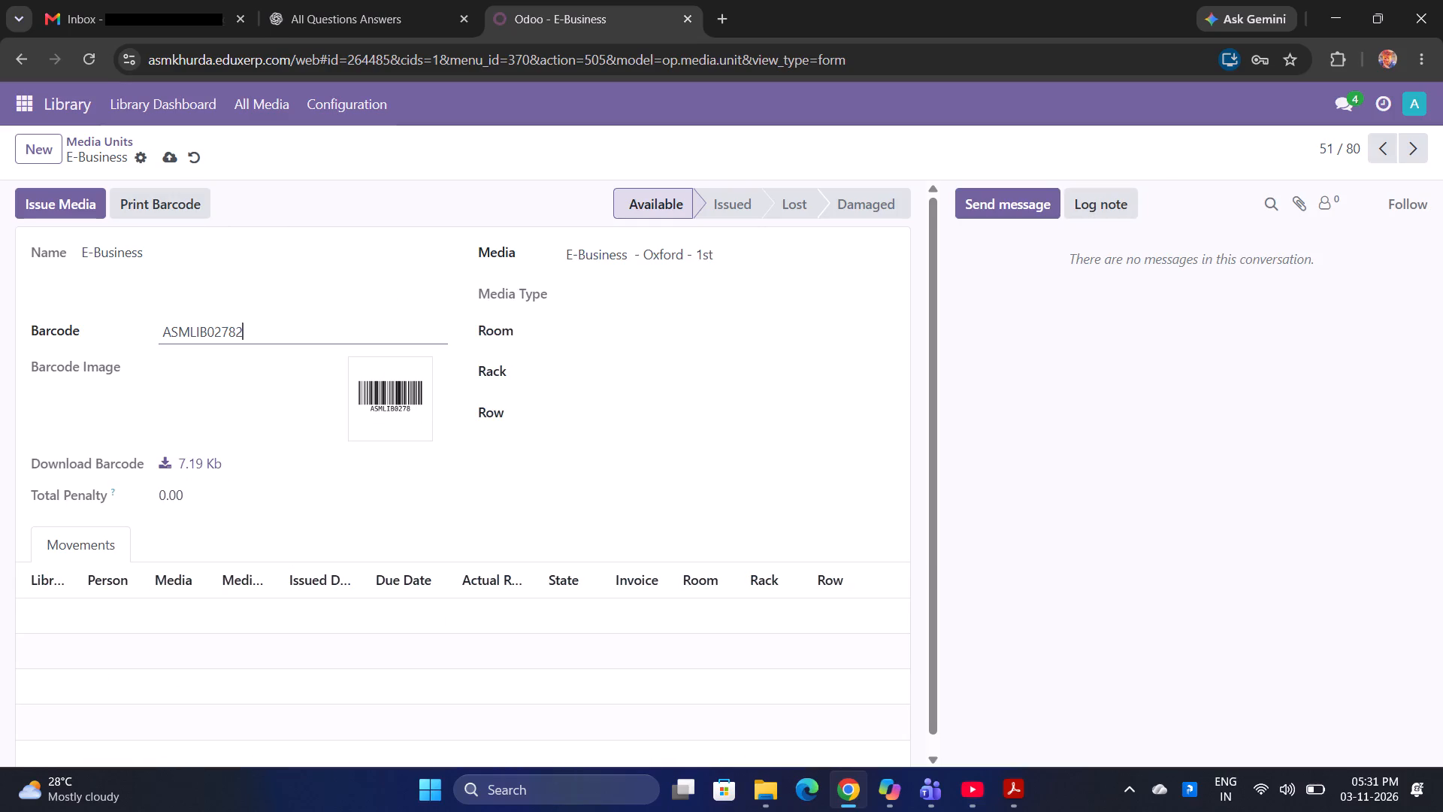
pyautogui.click(166, 155)
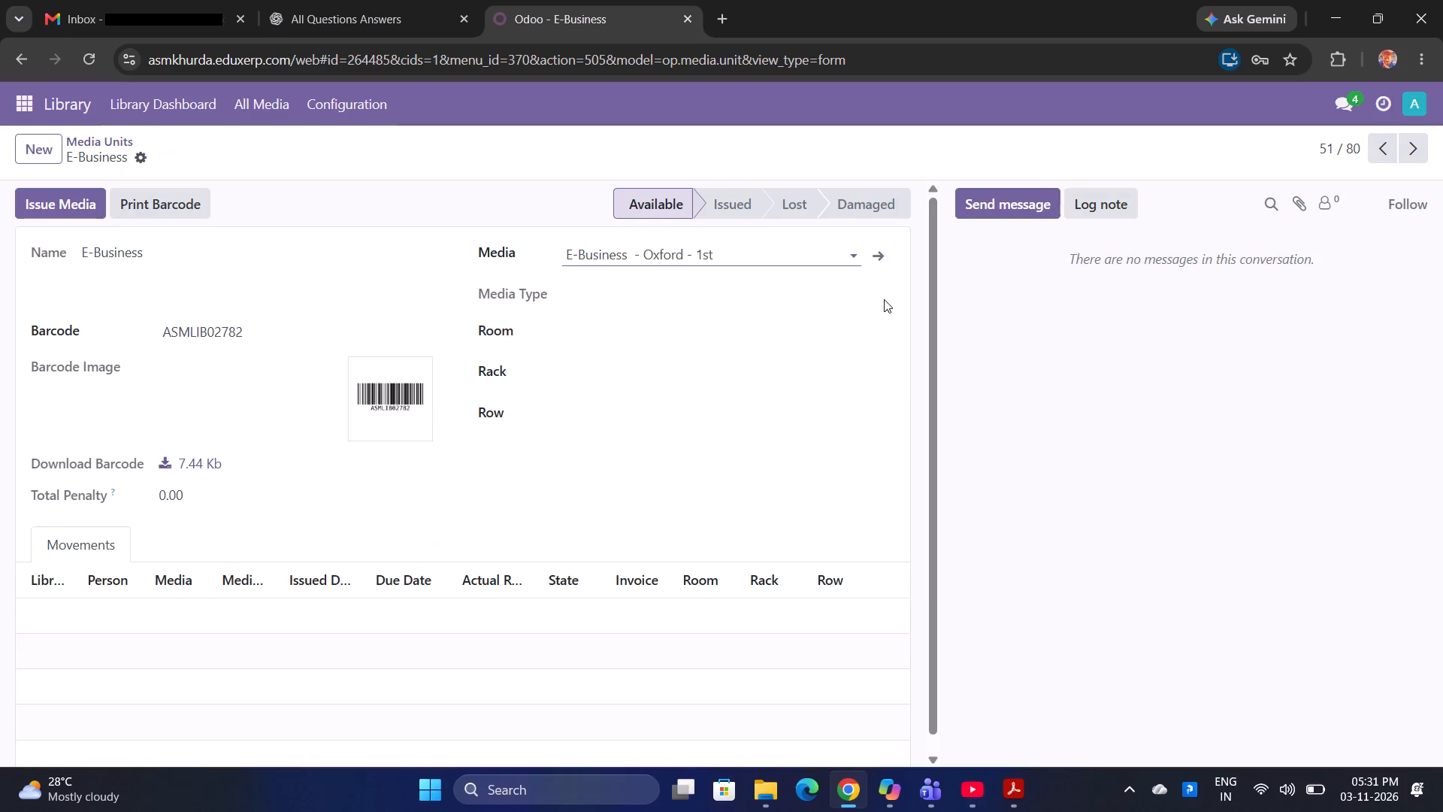
# Regenerate the barcode image of E-Business and E-Commerce Management unit 52 of 80 by saving barcode ASMLIB0139, followed by ASMLIB01394.
pyautogui.click(1417, 150)
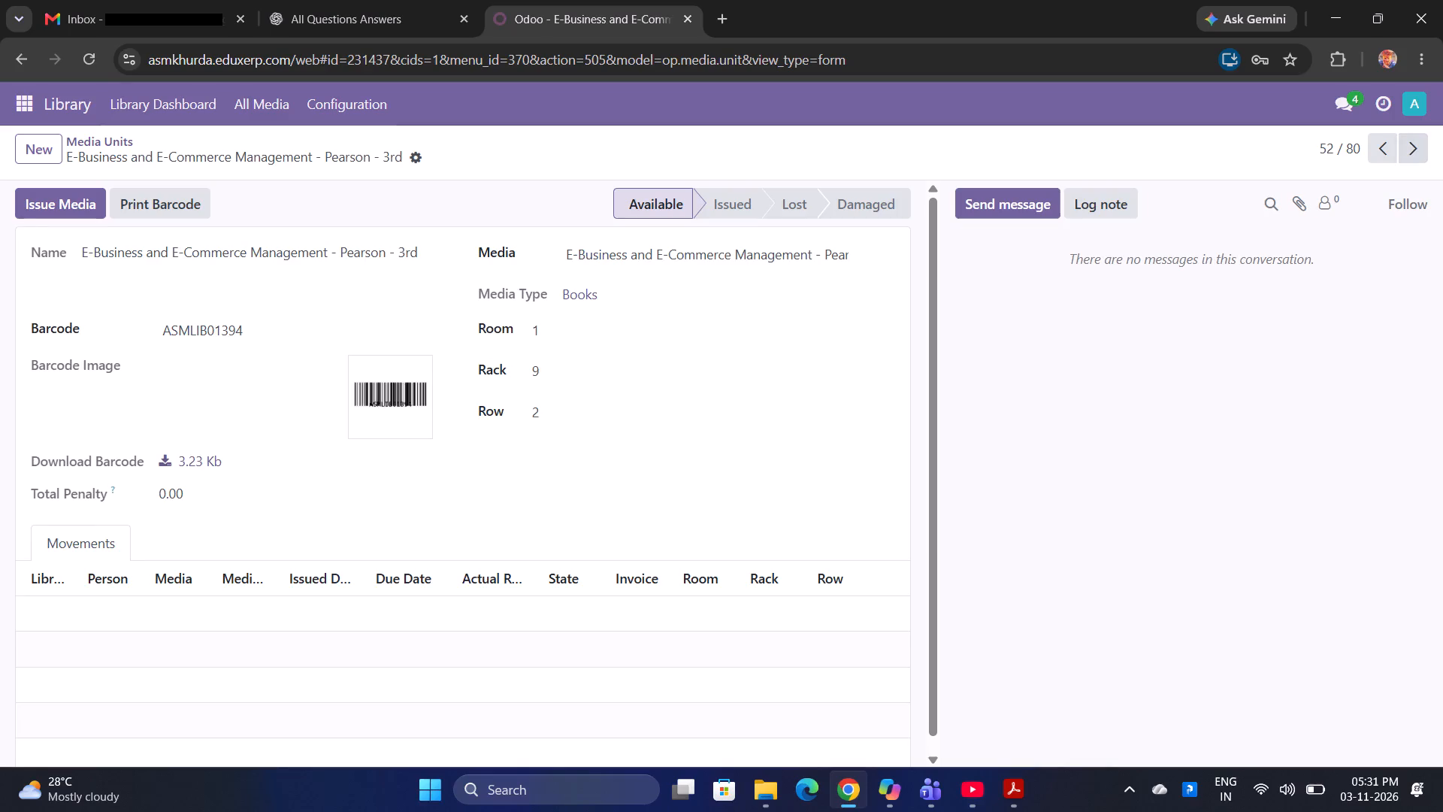
pyautogui.click(395, 324)
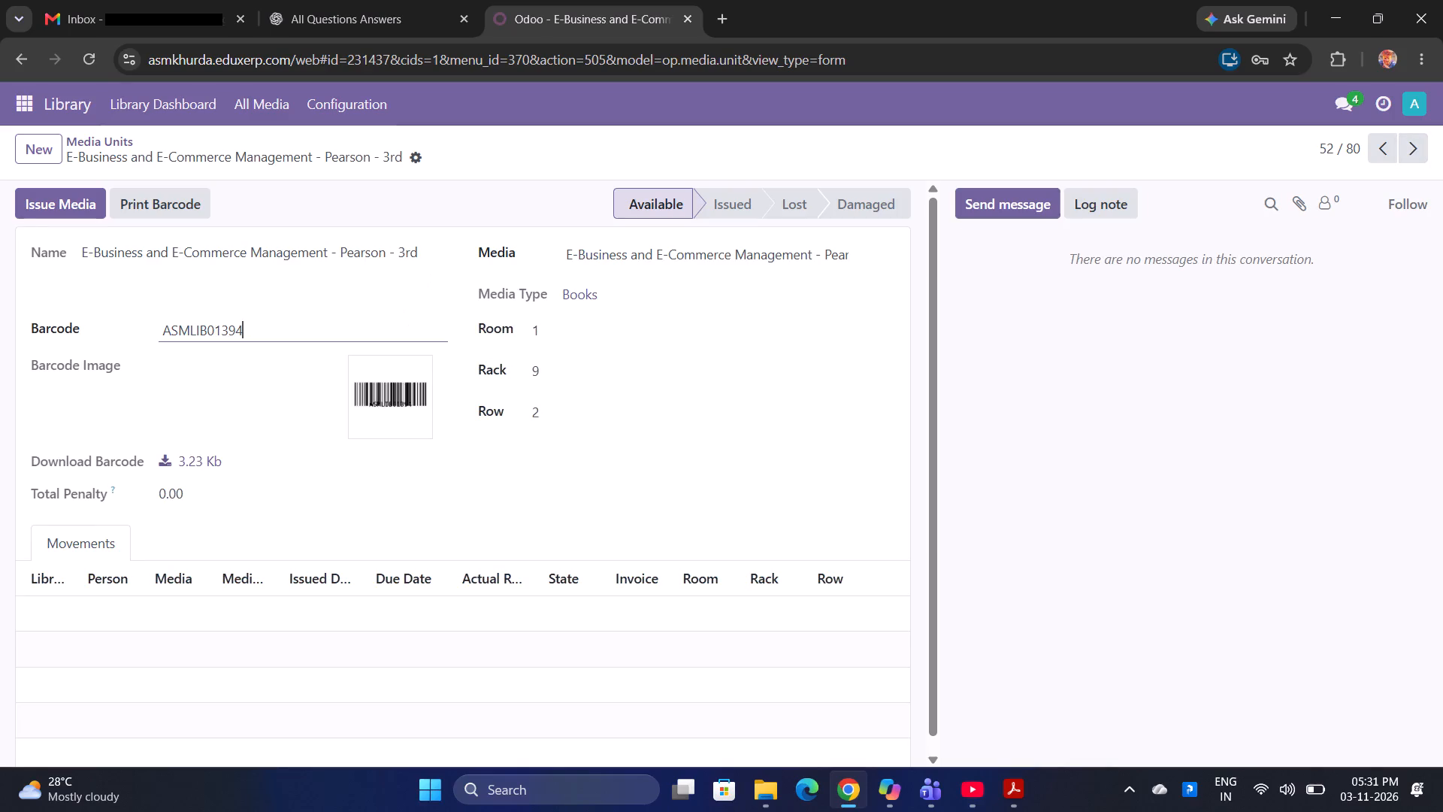
pyautogui.press('BackSpace')
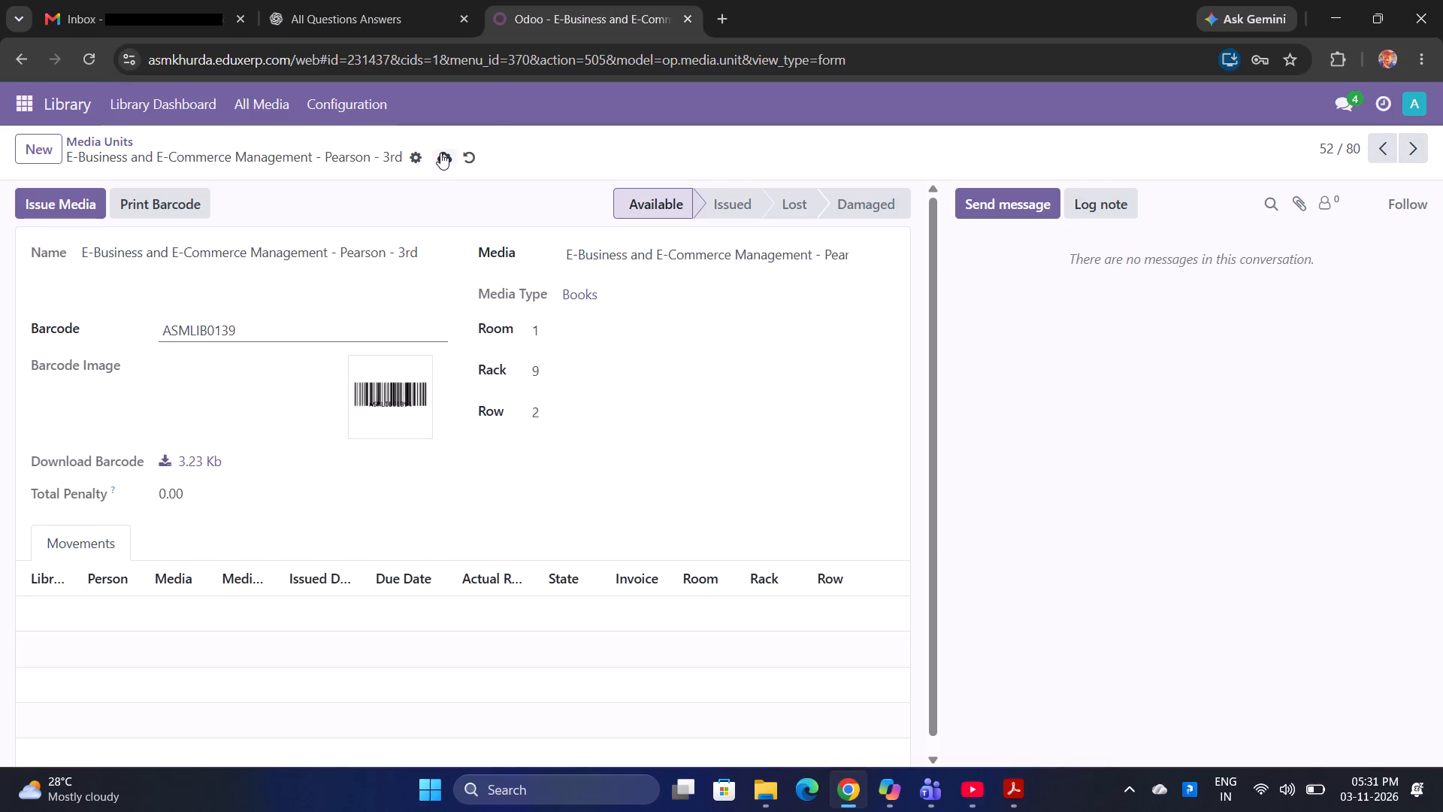
pyautogui.click(440, 154)
pyautogui.click(306, 332)
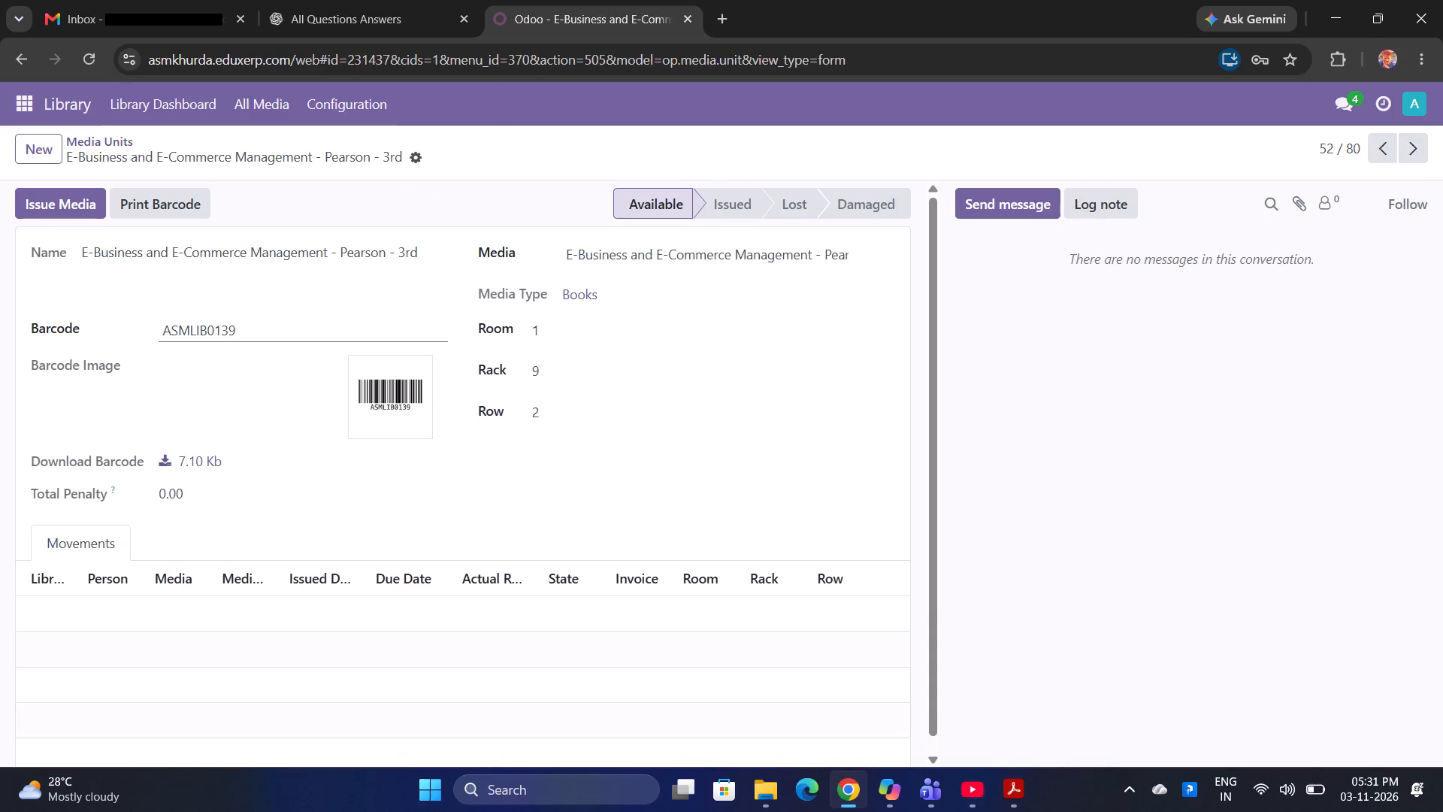
pyautogui.press('4')
pyautogui.click(450, 158)
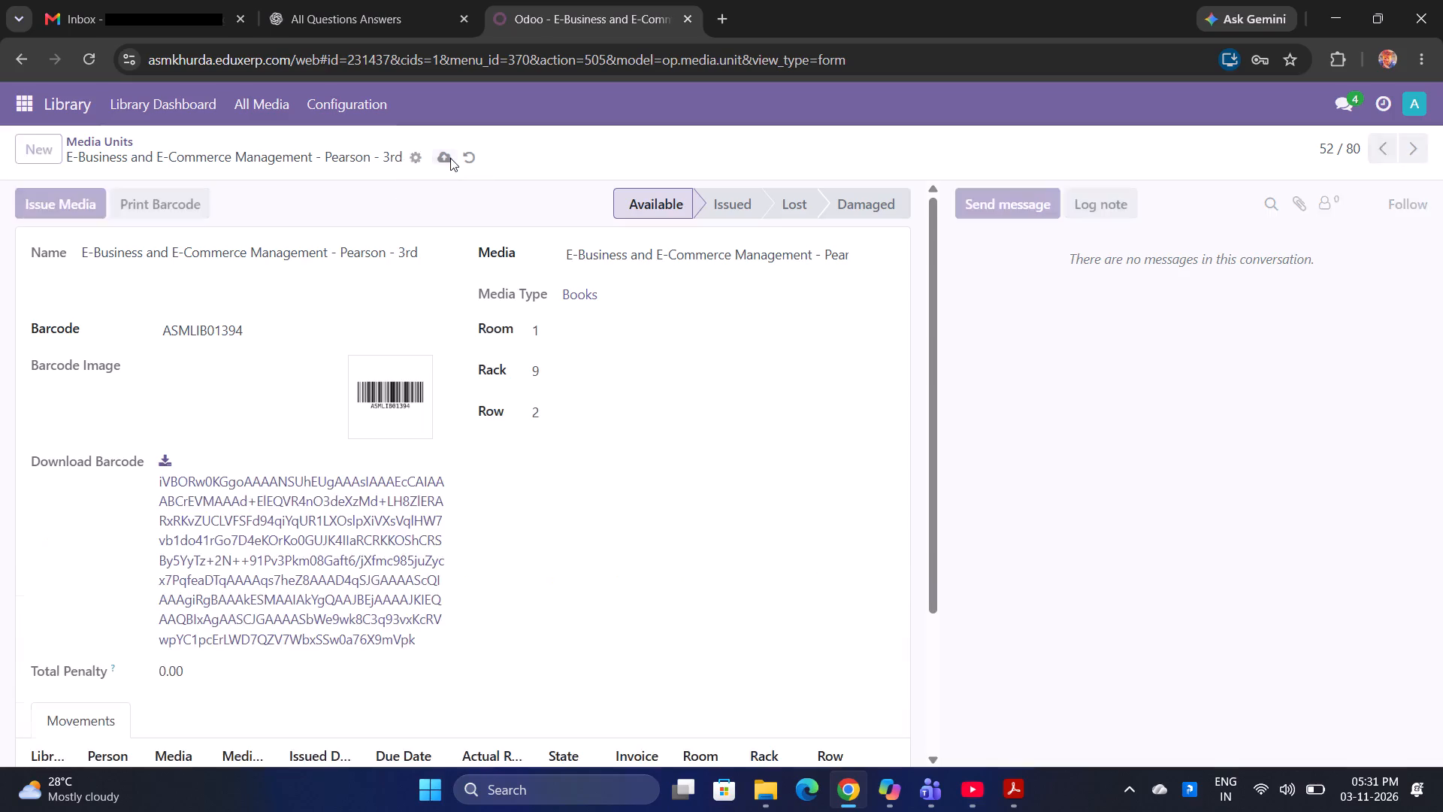
# Regenerate the barcode image of ERP Demystified unit 53 of 80 by saving barcode ASMLIB0069, followed by ASMLIB00696.
pyautogui.click(1419, 142)
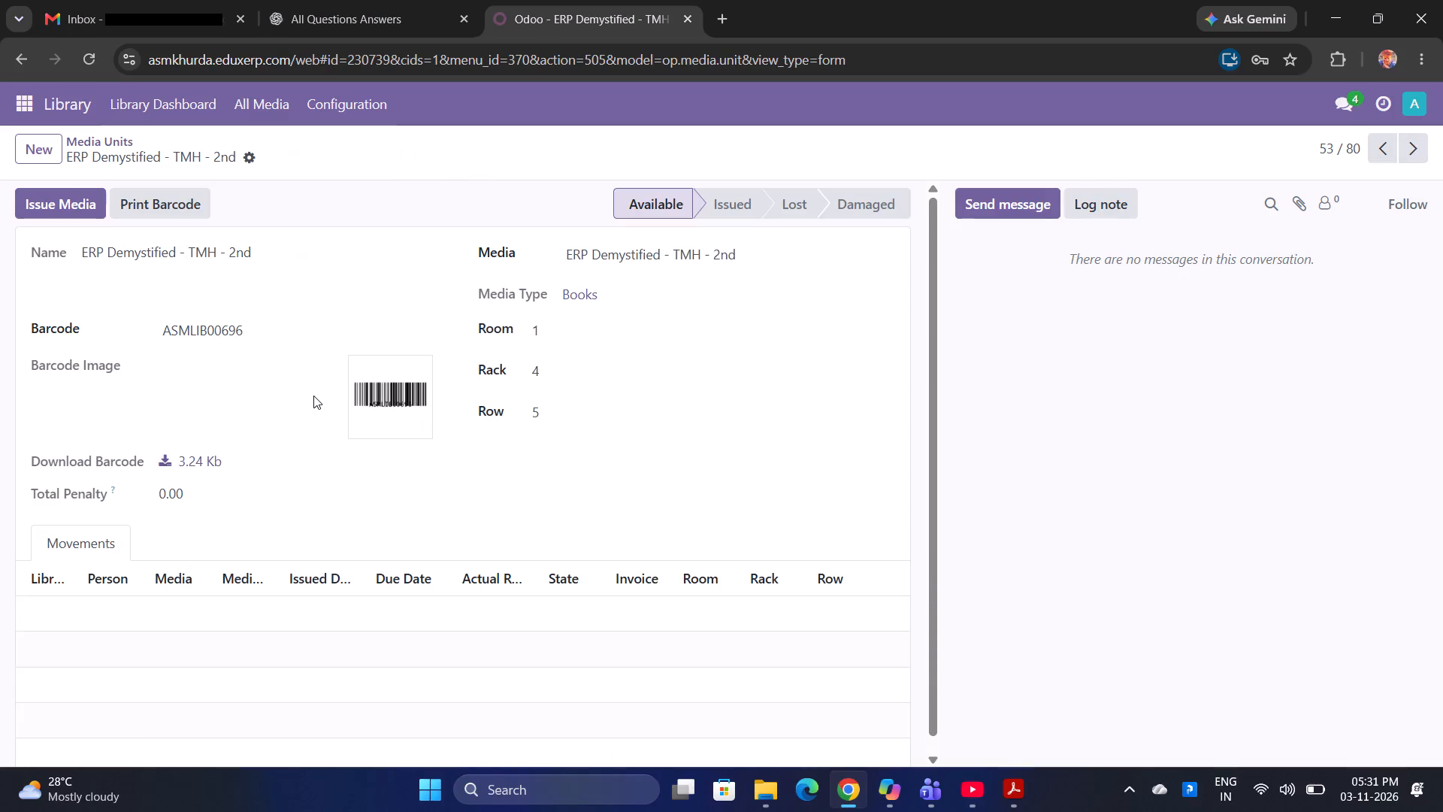
pyautogui.click(307, 327)
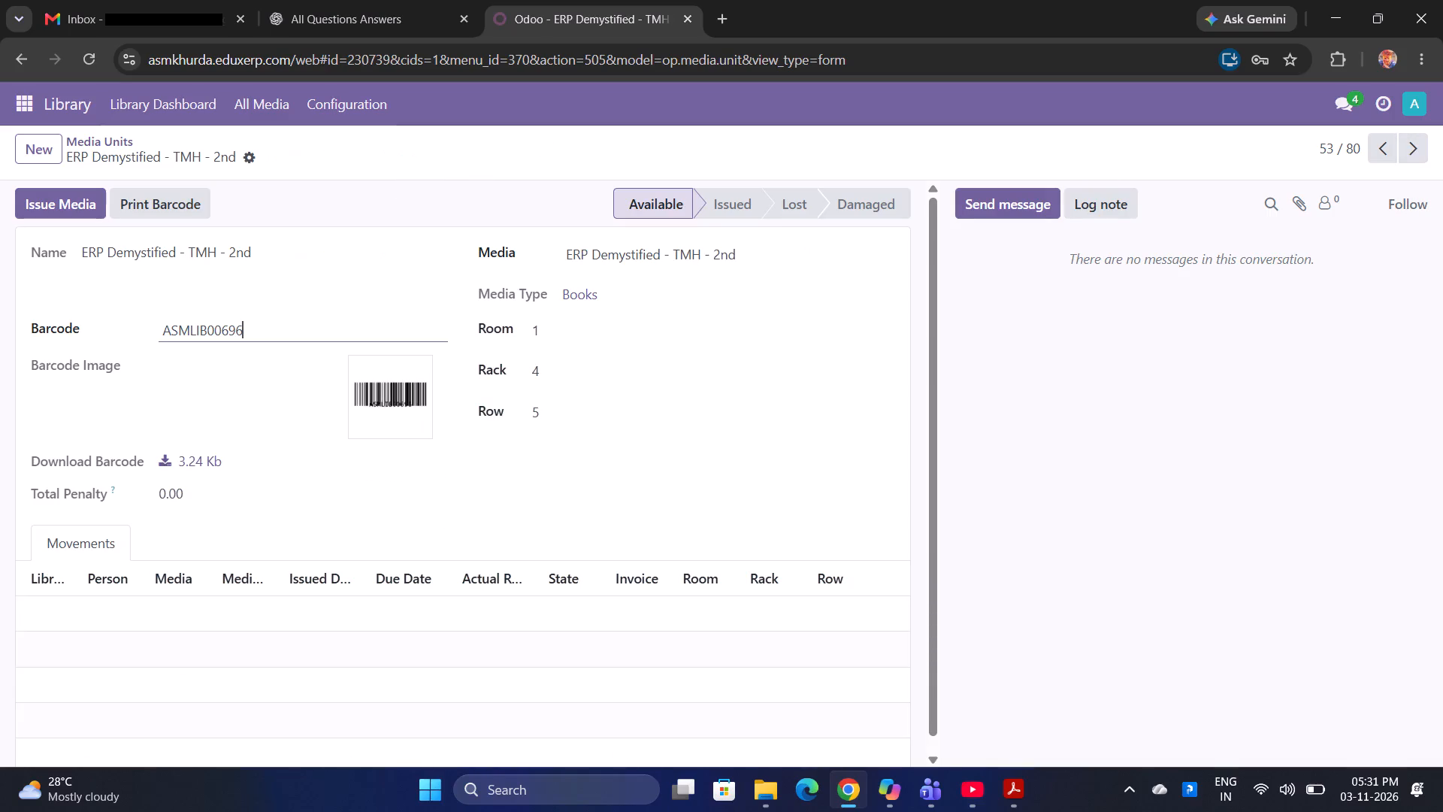
pyautogui.press('BackSpace')
pyautogui.click(277, 148)
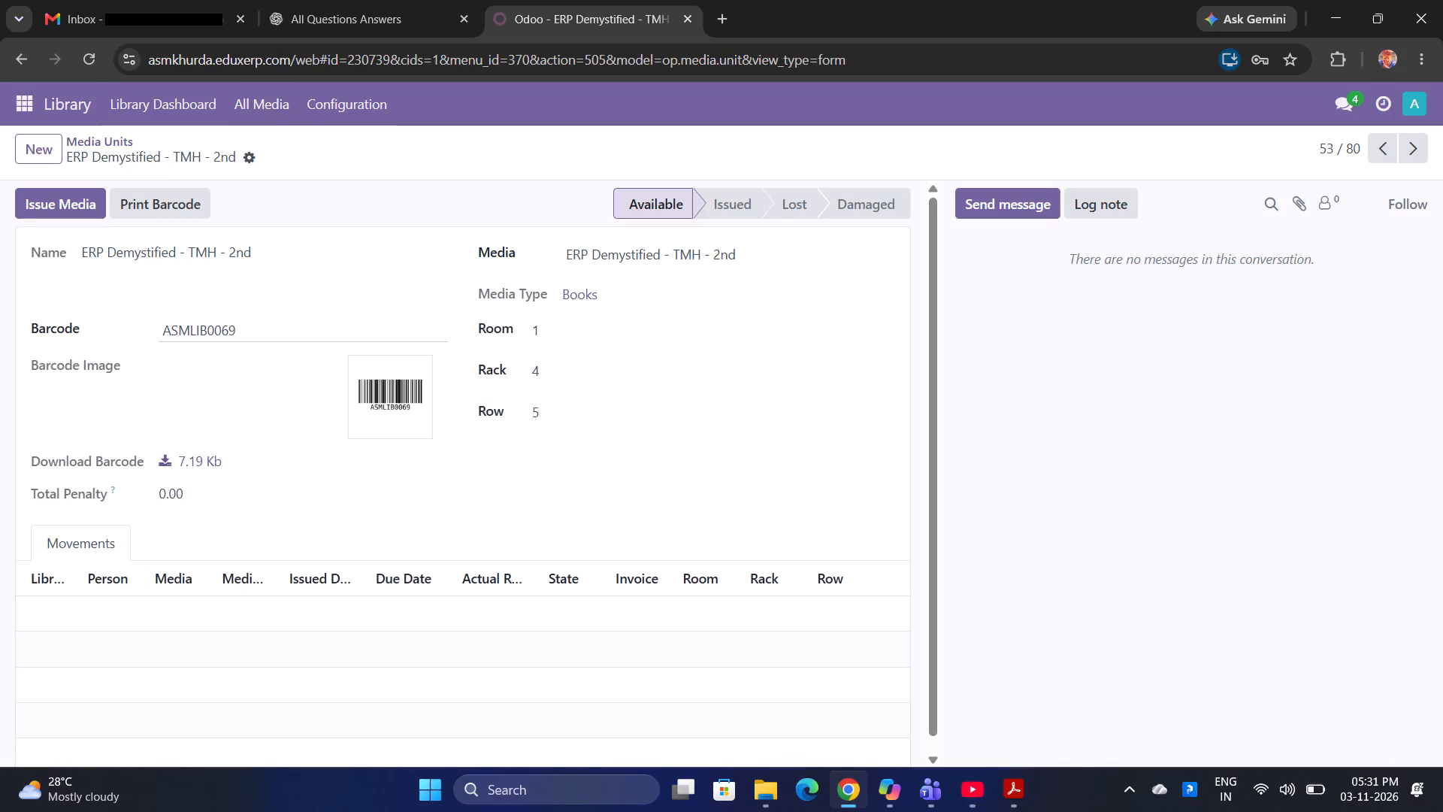
pyautogui.click(265, 329)
pyautogui.press('6')
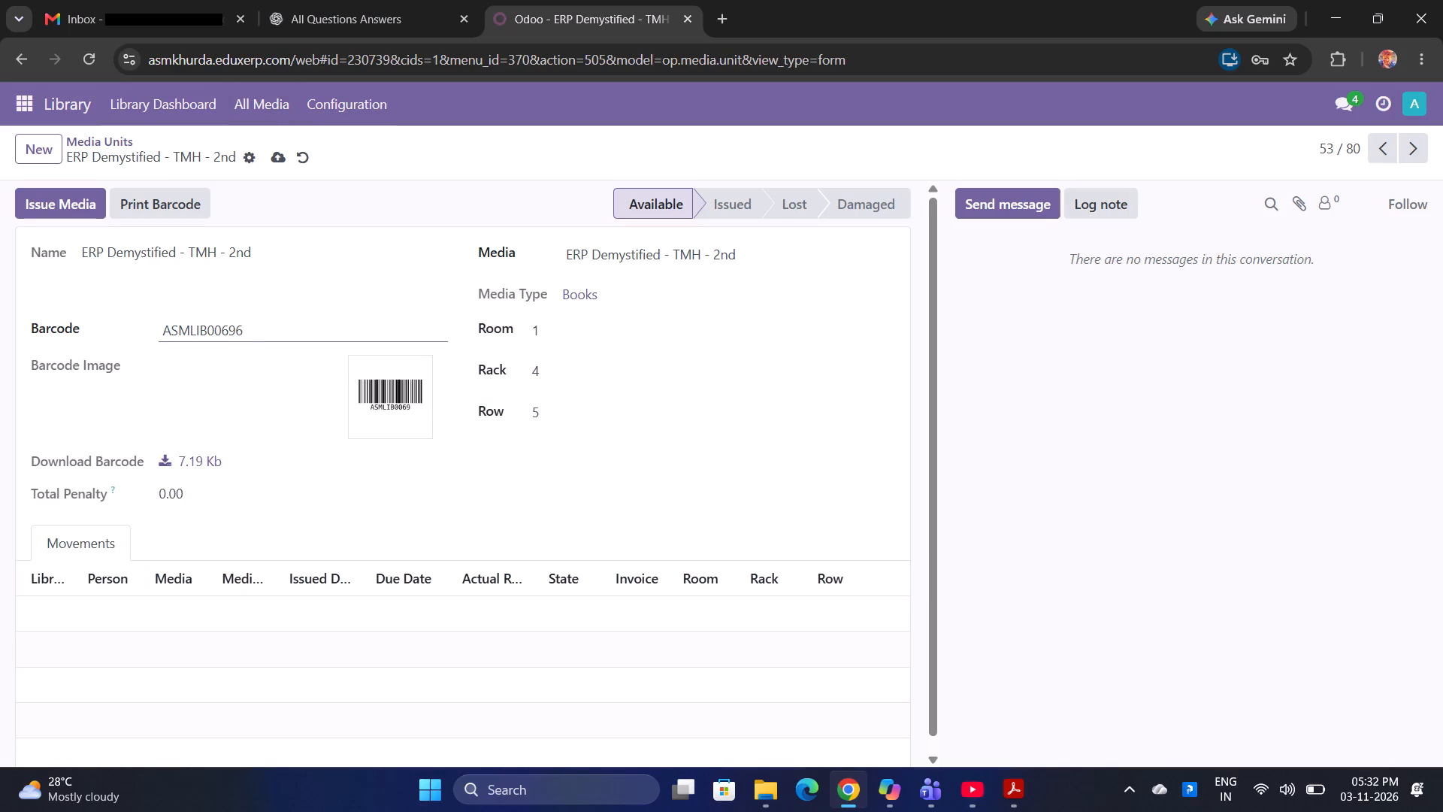
pyautogui.click(273, 156)
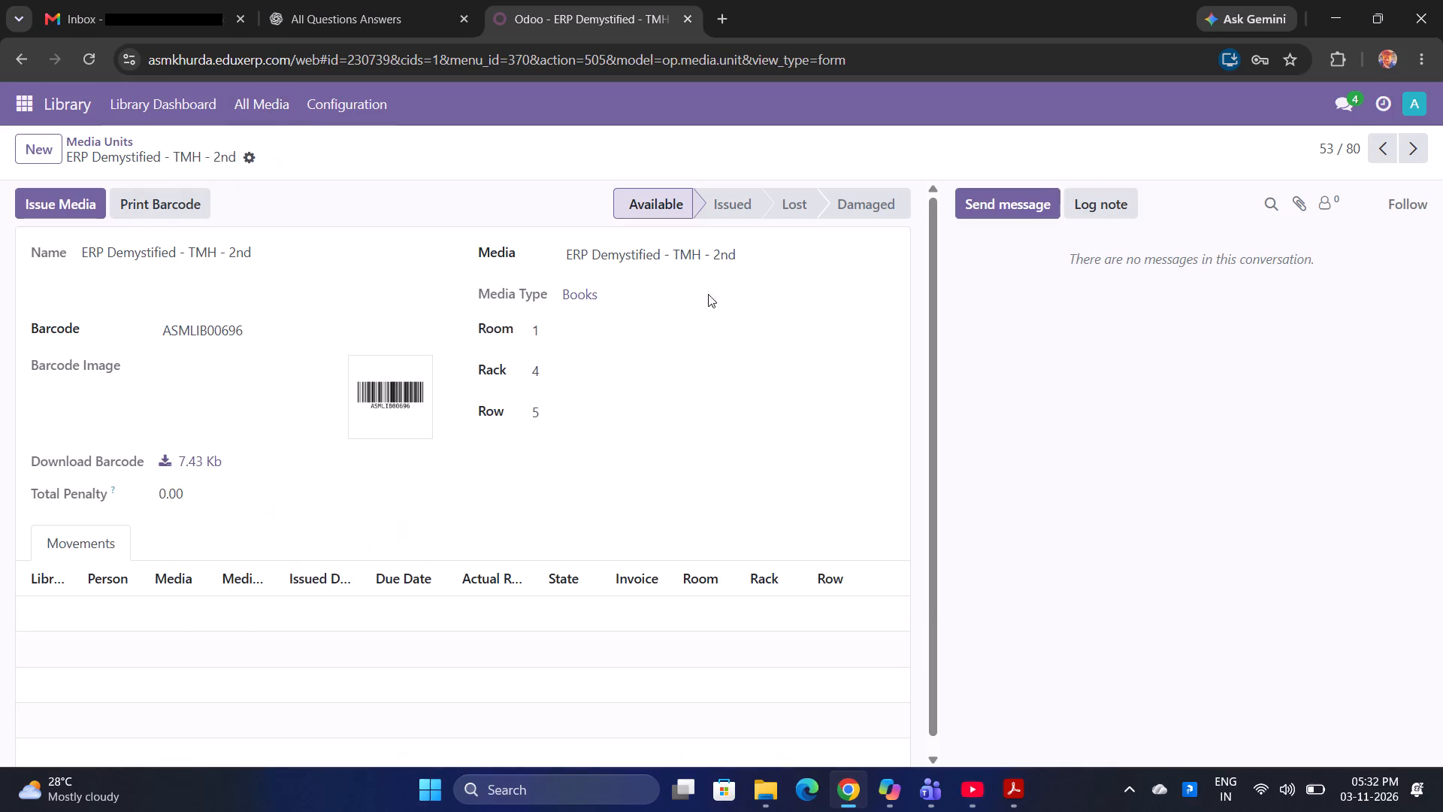
# Regenerate the barcode image of ERP Demystified unit 54 of 80 by saving barcode ASMLIB0069, followed by ASMLIB00695.
pyautogui.click(1411, 148)
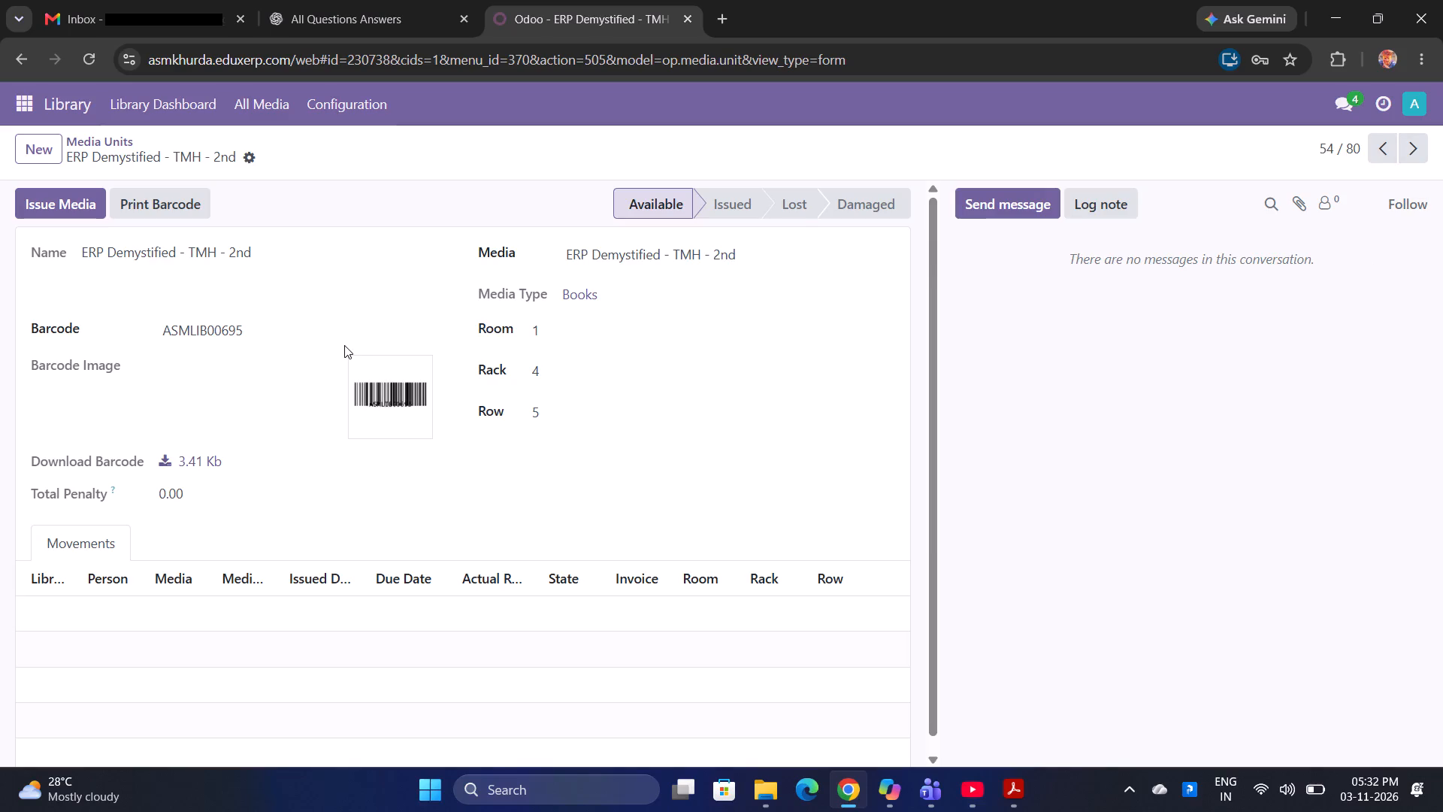
pyautogui.click(350, 333)
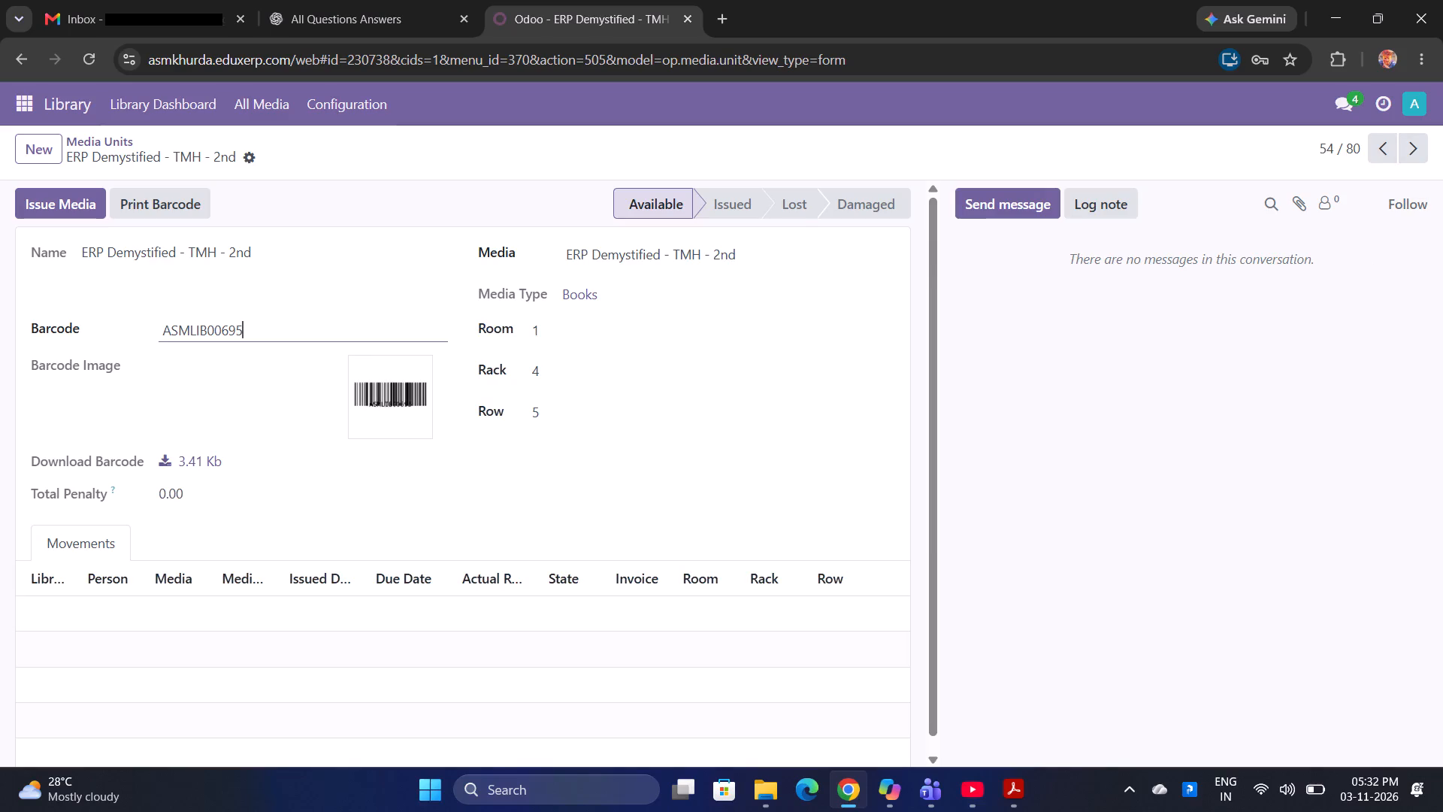
pyautogui.press('BackSpace')
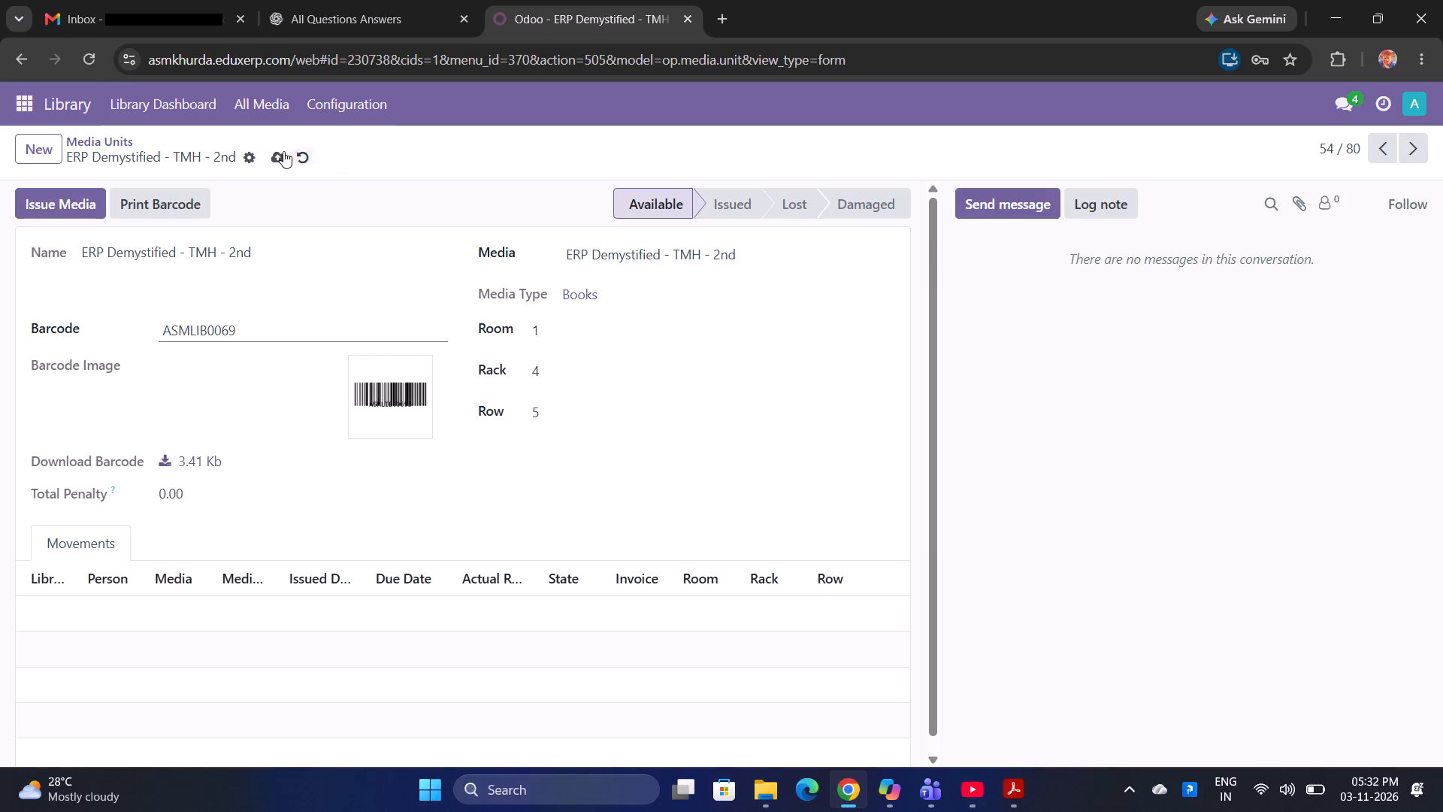
pyautogui.click(276, 150)
pyautogui.click(272, 326)
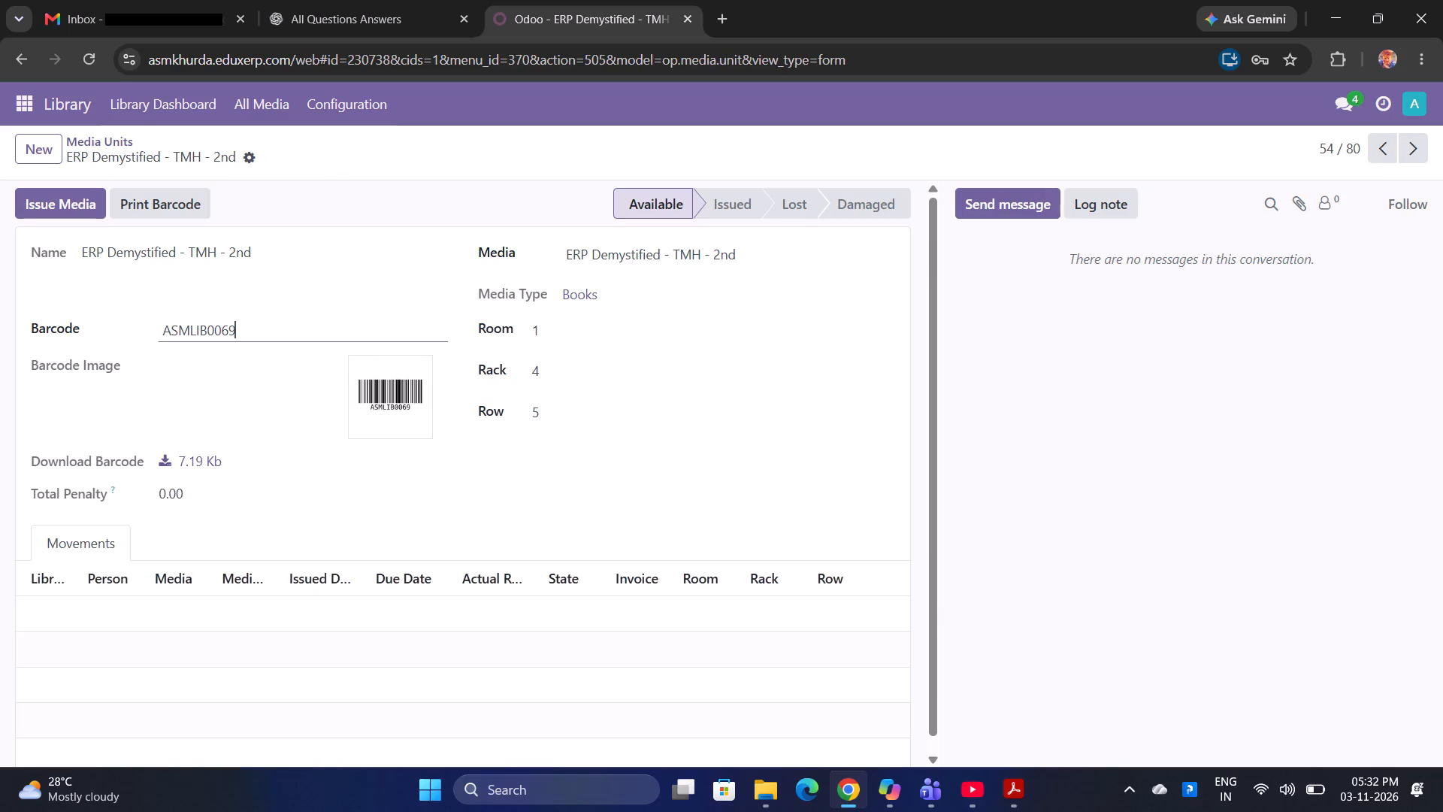
pyautogui.press('5')
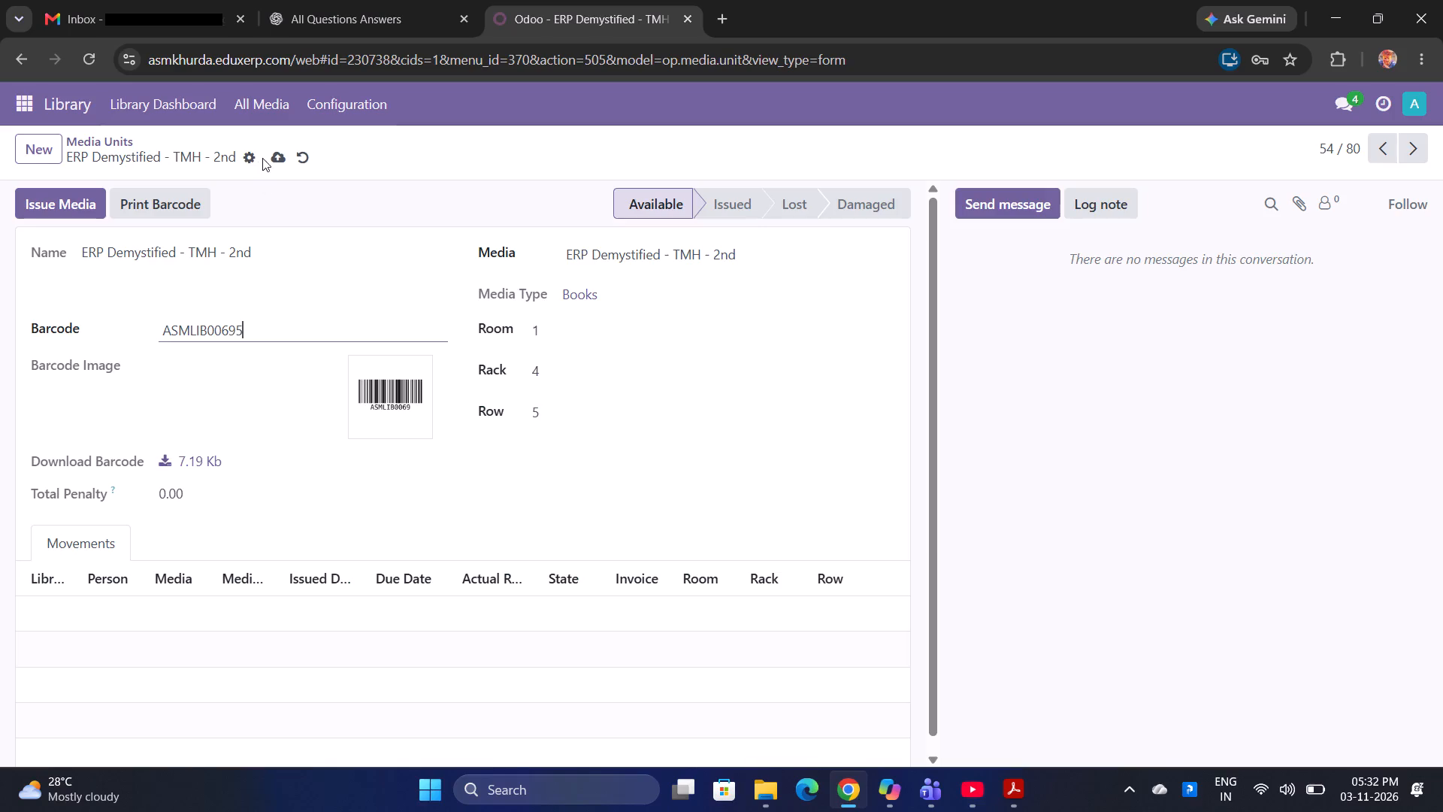
pyautogui.click(271, 155)
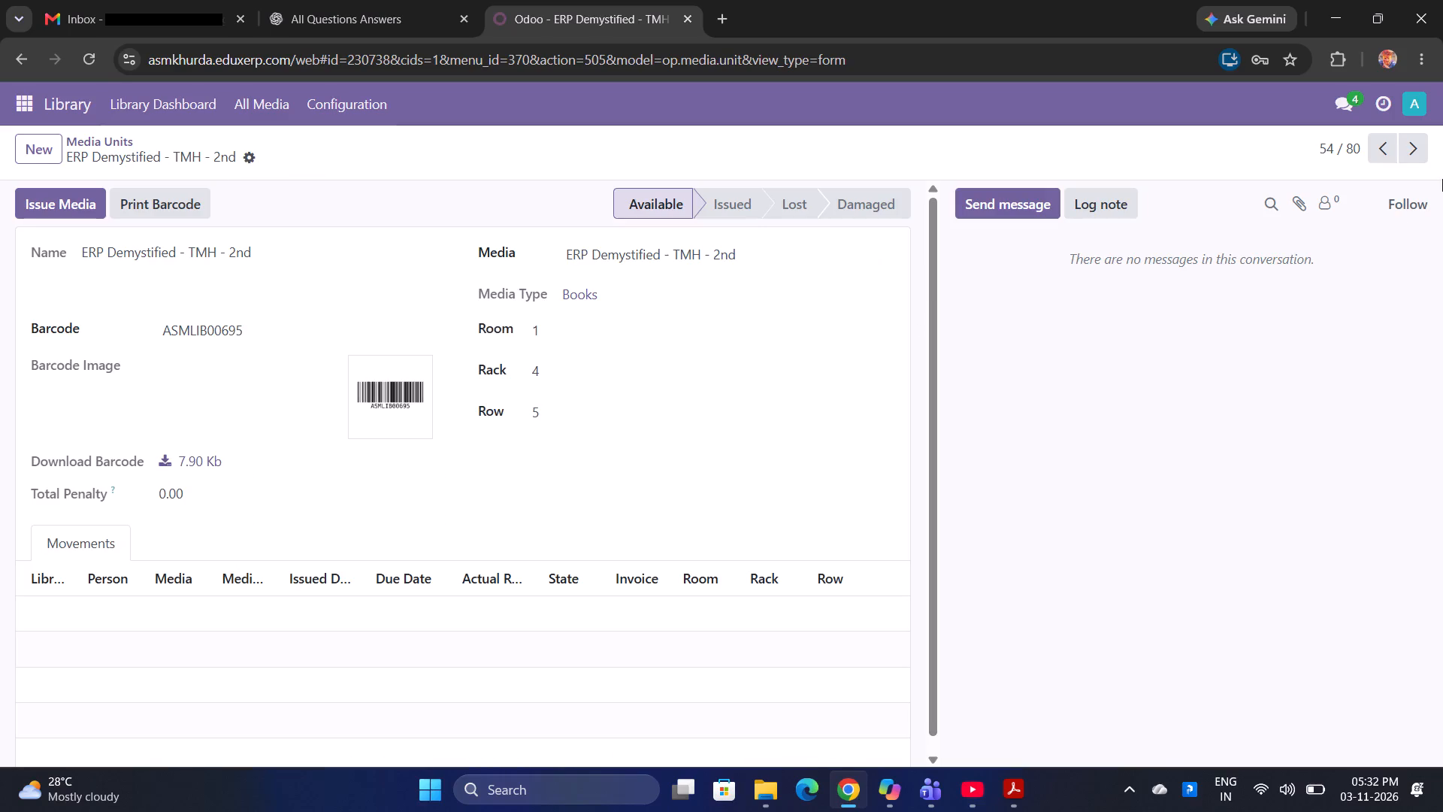
# Generate the barcode image of Economic Development unit 55 of 80 by saving barcode ASMLIB0344, followed by ASMLIB03444.
pyautogui.click(1416, 147)
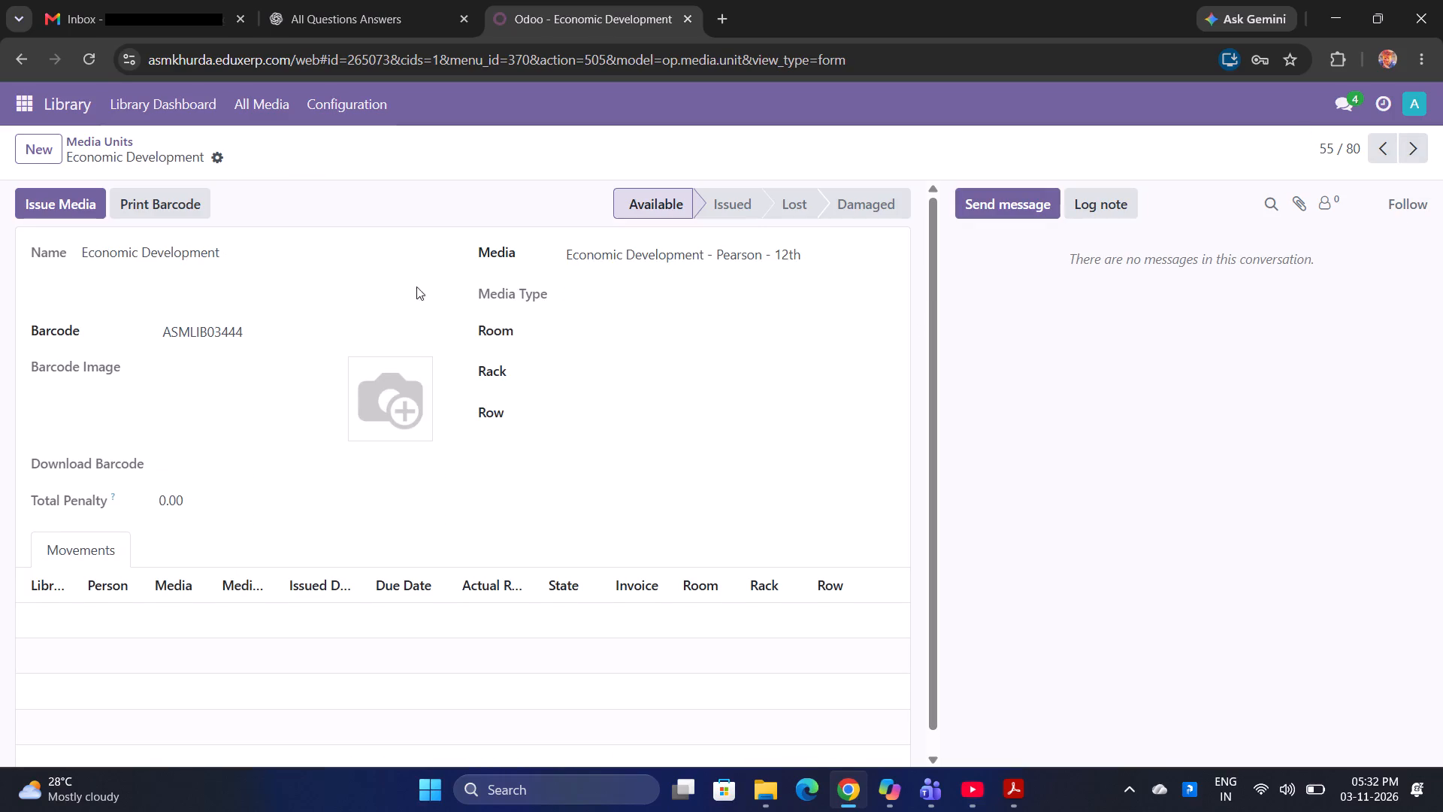
pyautogui.click(378, 328)
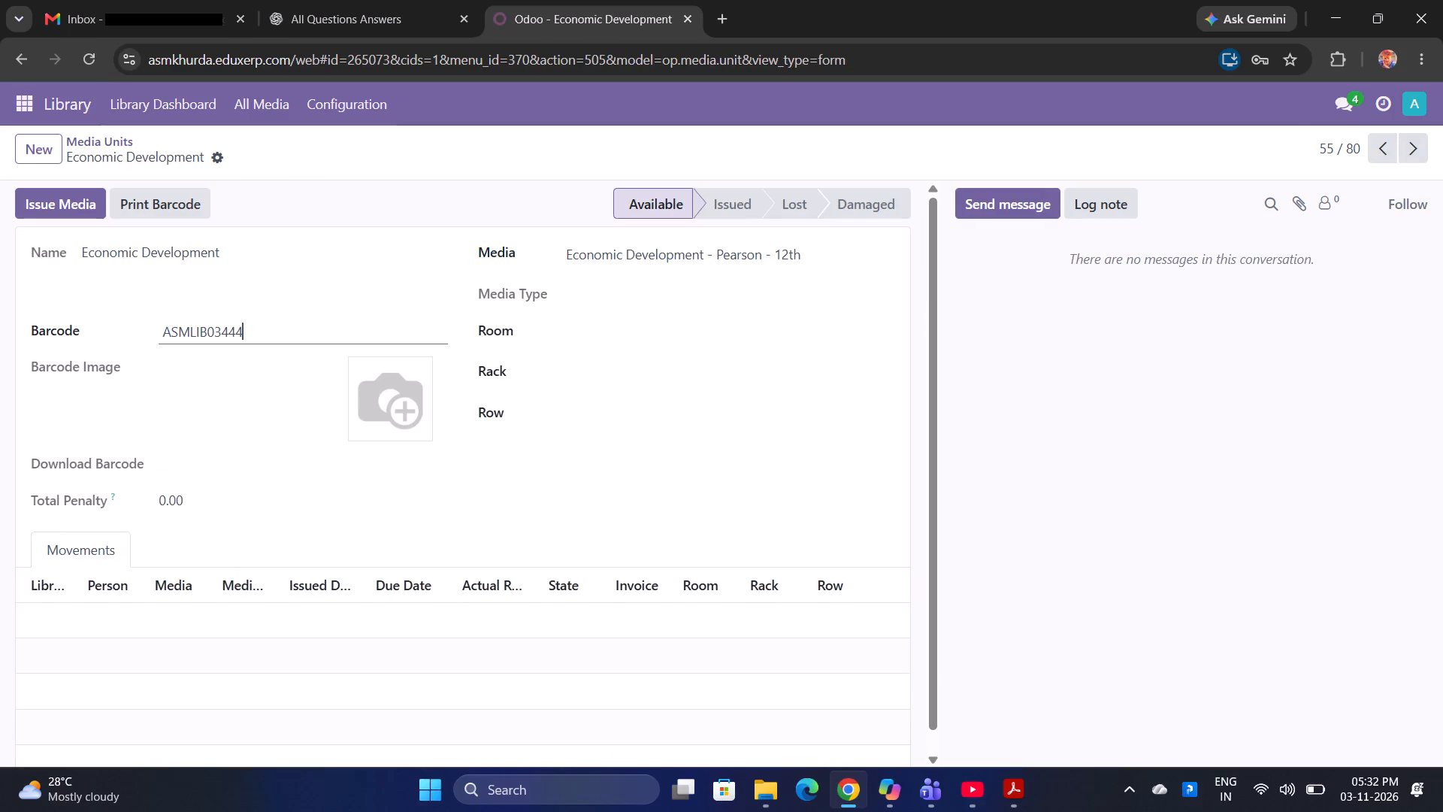
pyautogui.press('BackSpace')
pyautogui.click(239, 156)
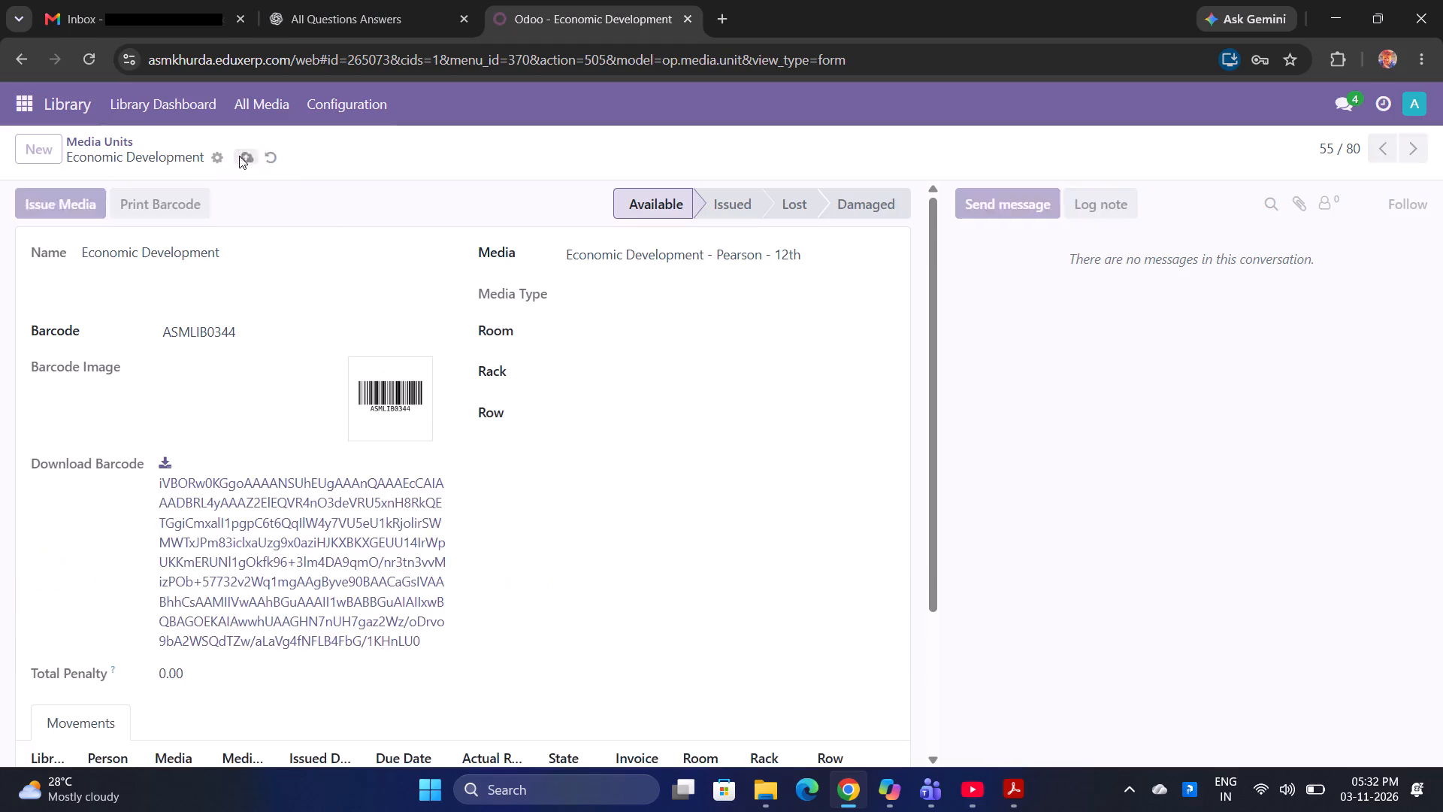
pyautogui.click(239, 339)
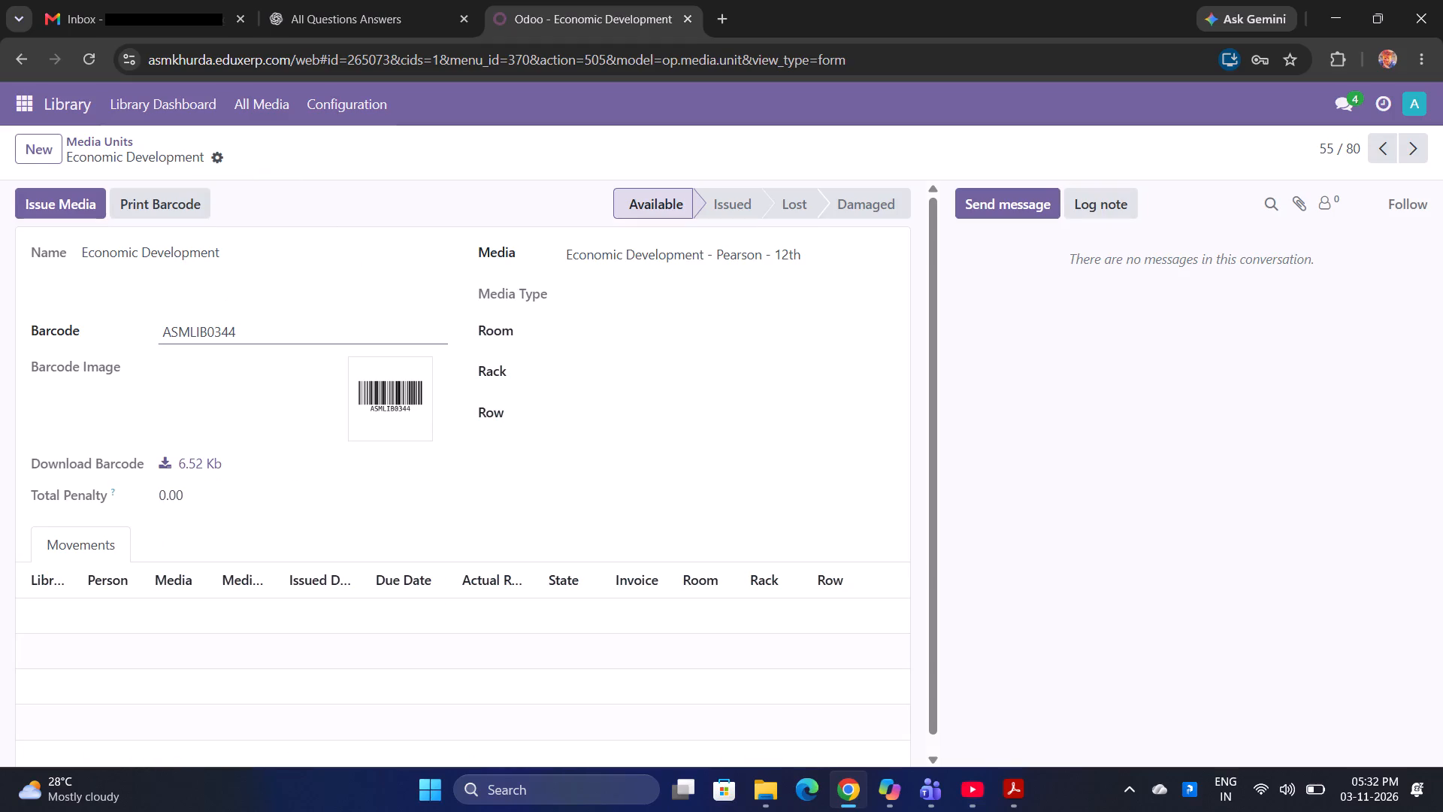
pyautogui.press('4')
pyautogui.click(237, 154)
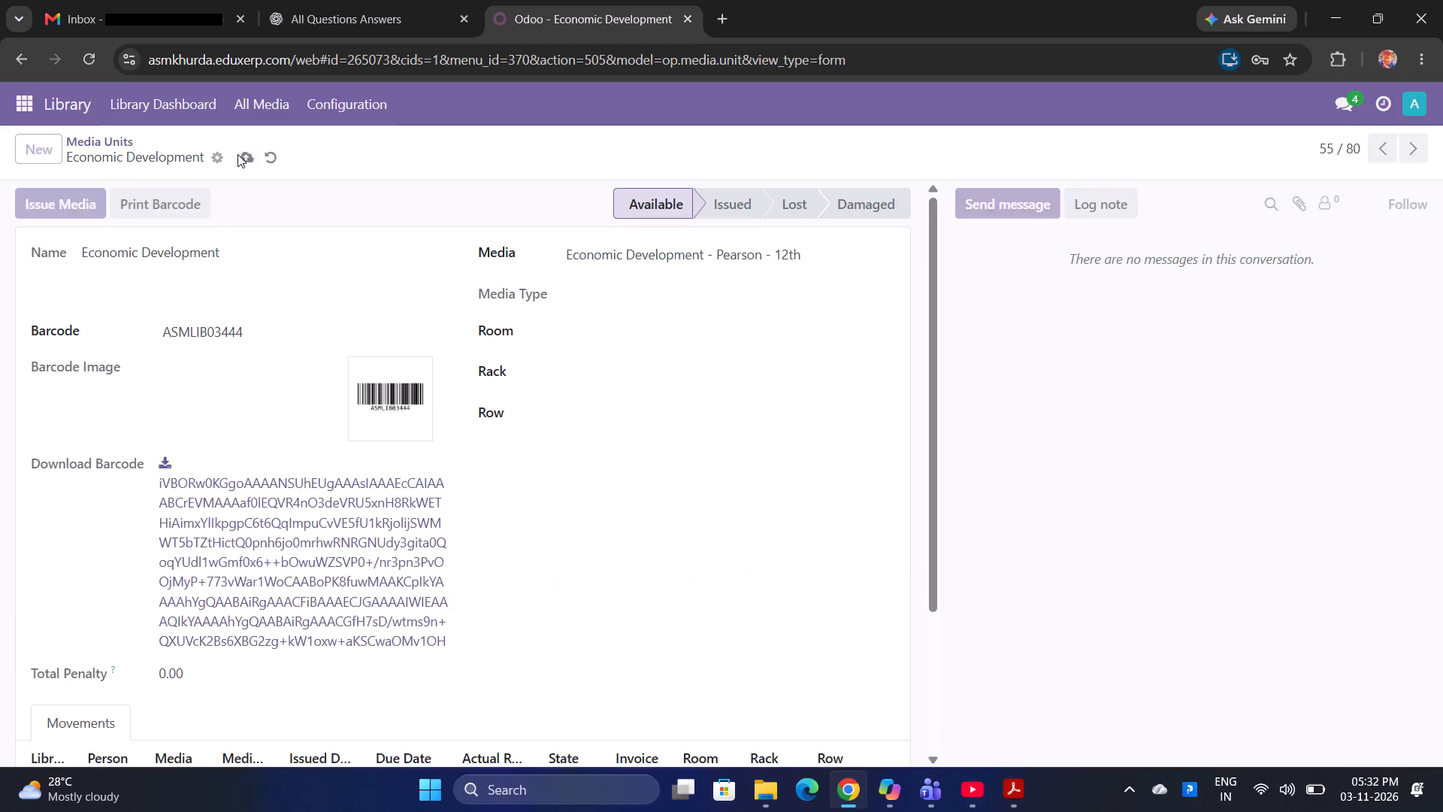
# Generate the barcode image of Economic Development unit 56 of 80 by saving barcode ASMLIB0344, followed by ASMLIB03449.
pyautogui.click(1417, 144)
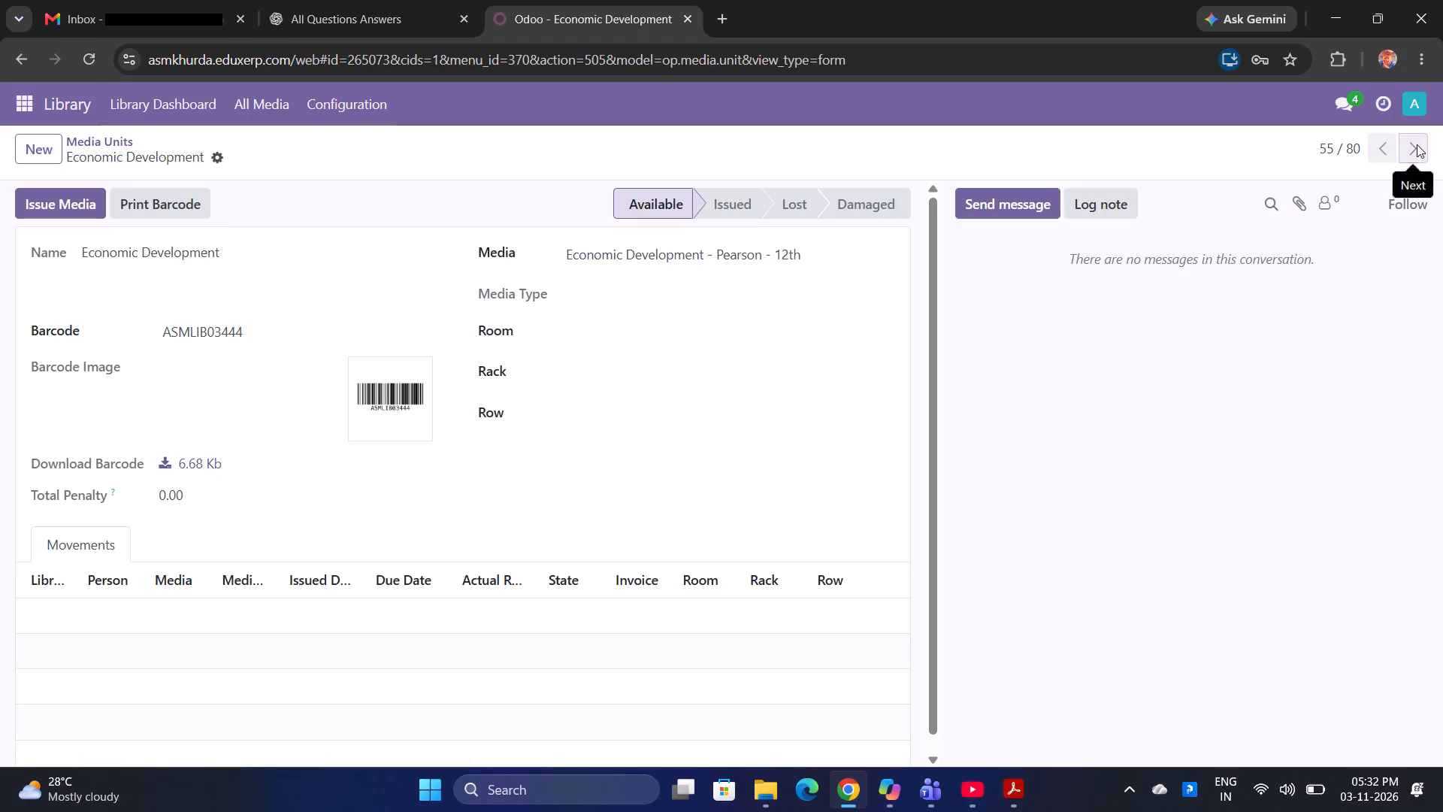
pyautogui.click(413, 328)
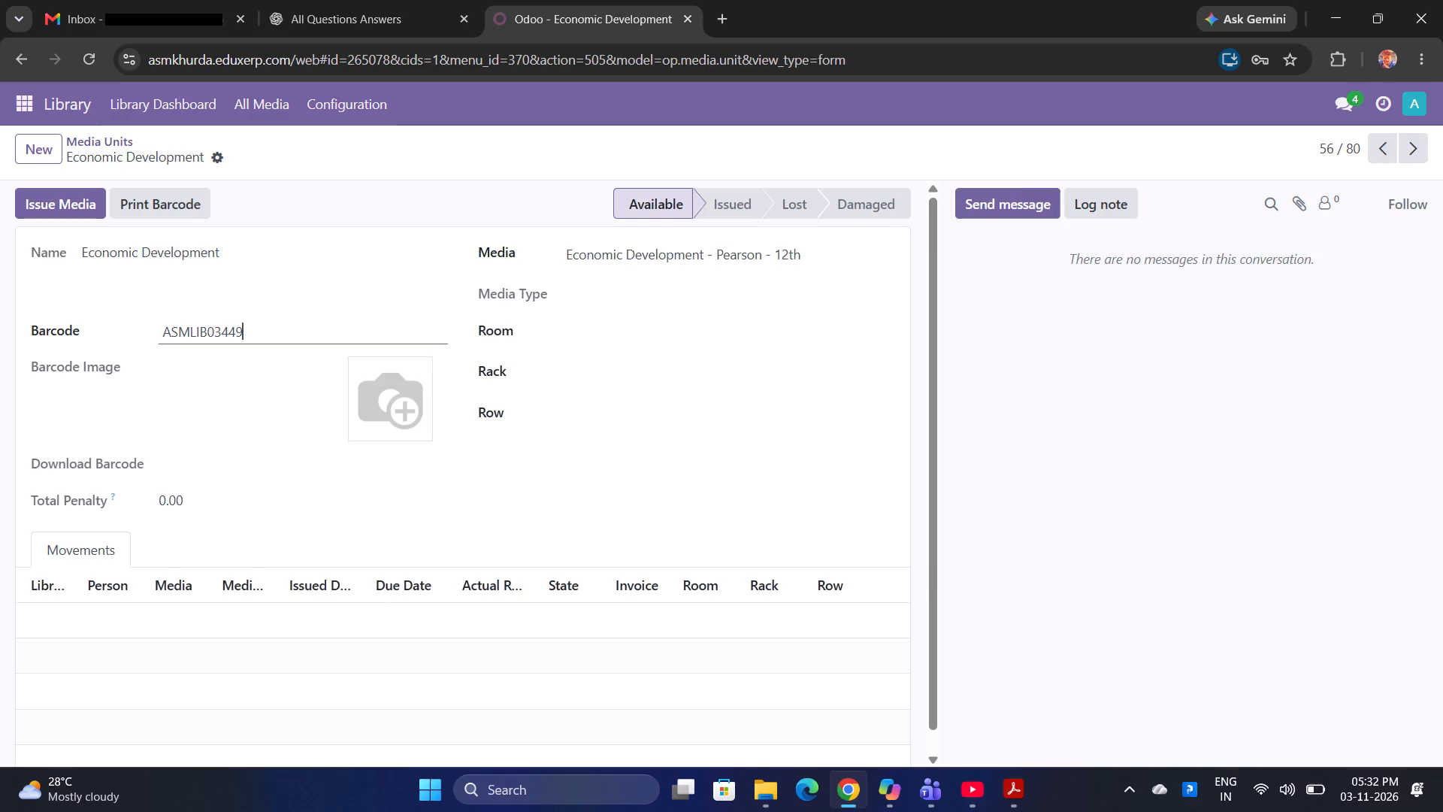
pyautogui.press('BackSpace')
pyautogui.click(239, 155)
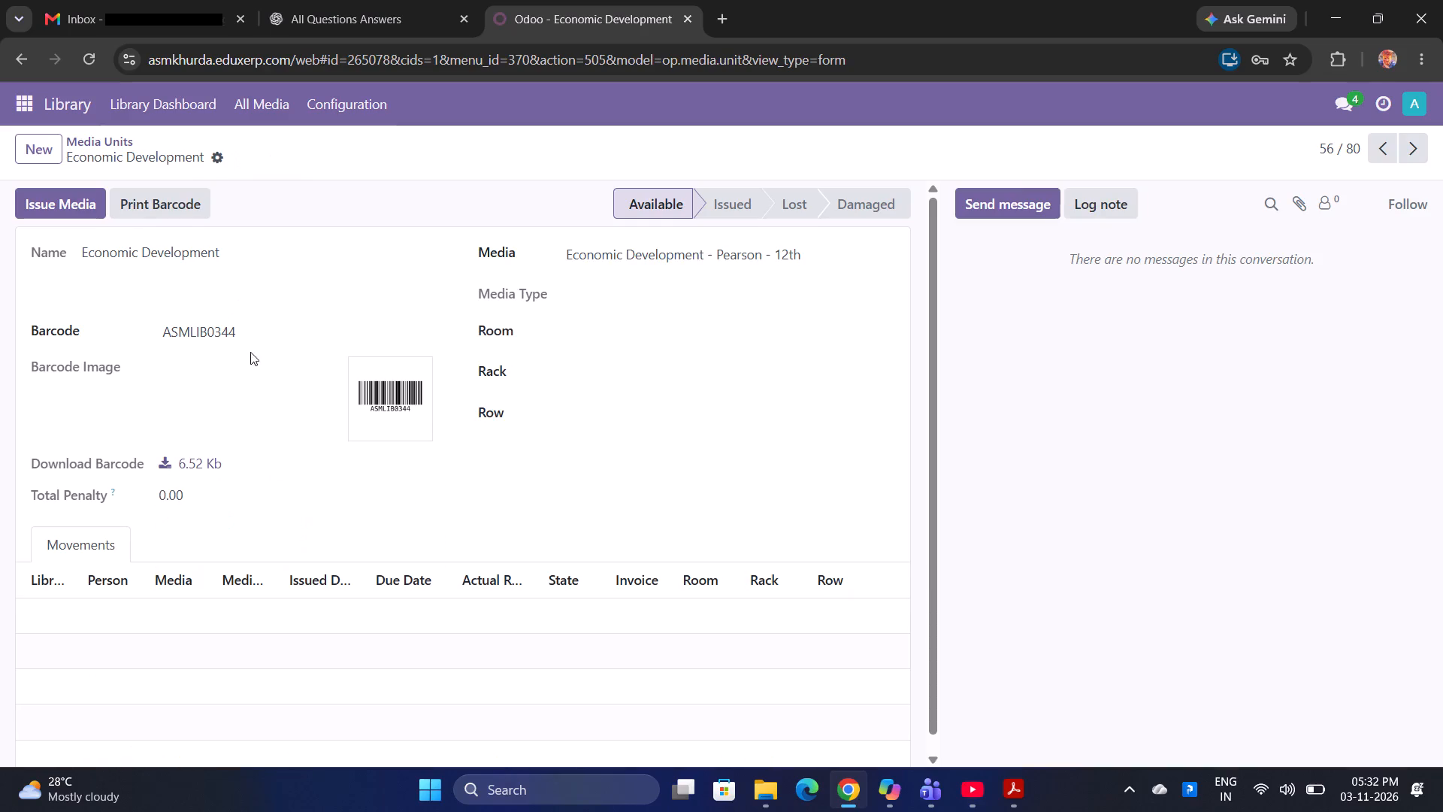
pyautogui.click(259, 339)
pyautogui.press('9')
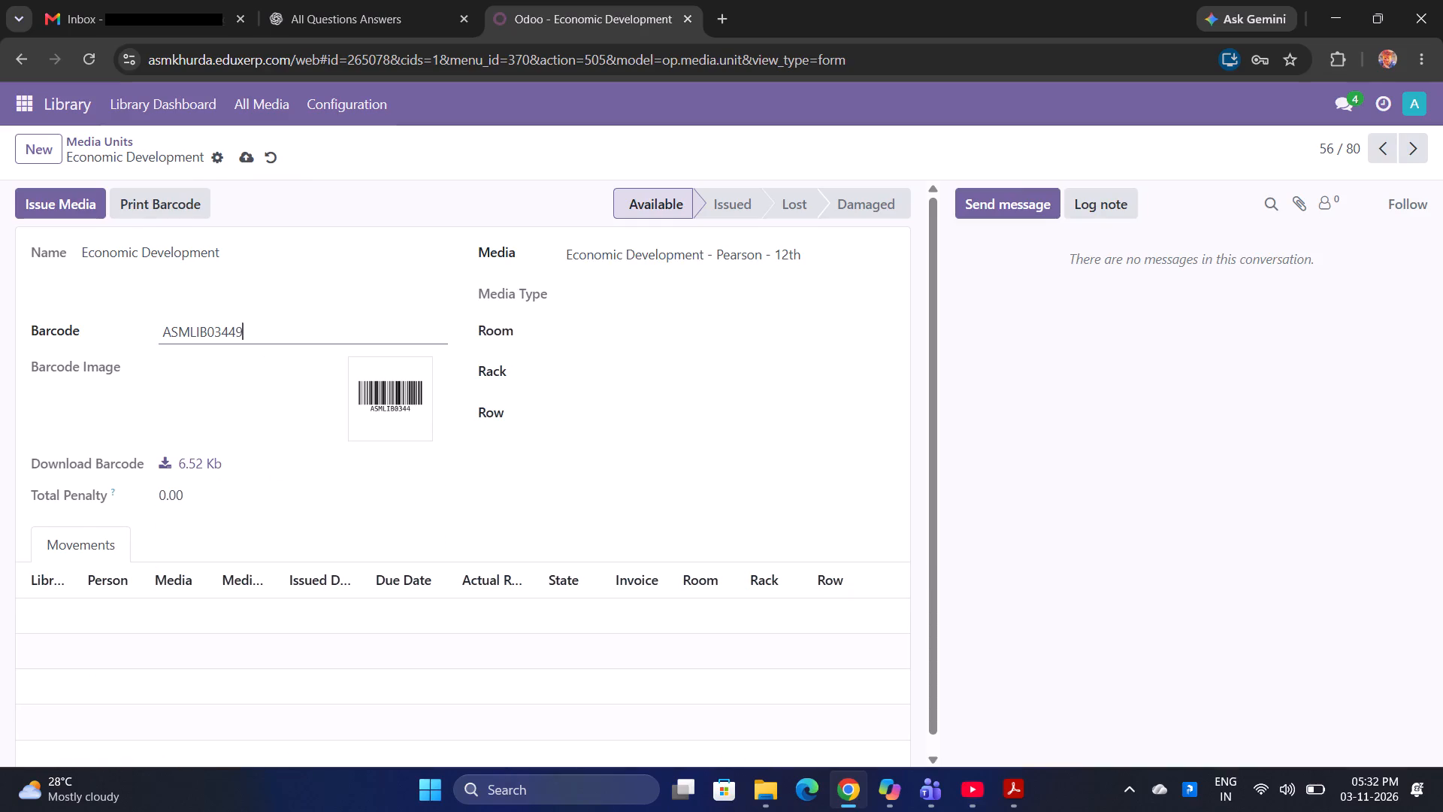
pyautogui.click(248, 150)
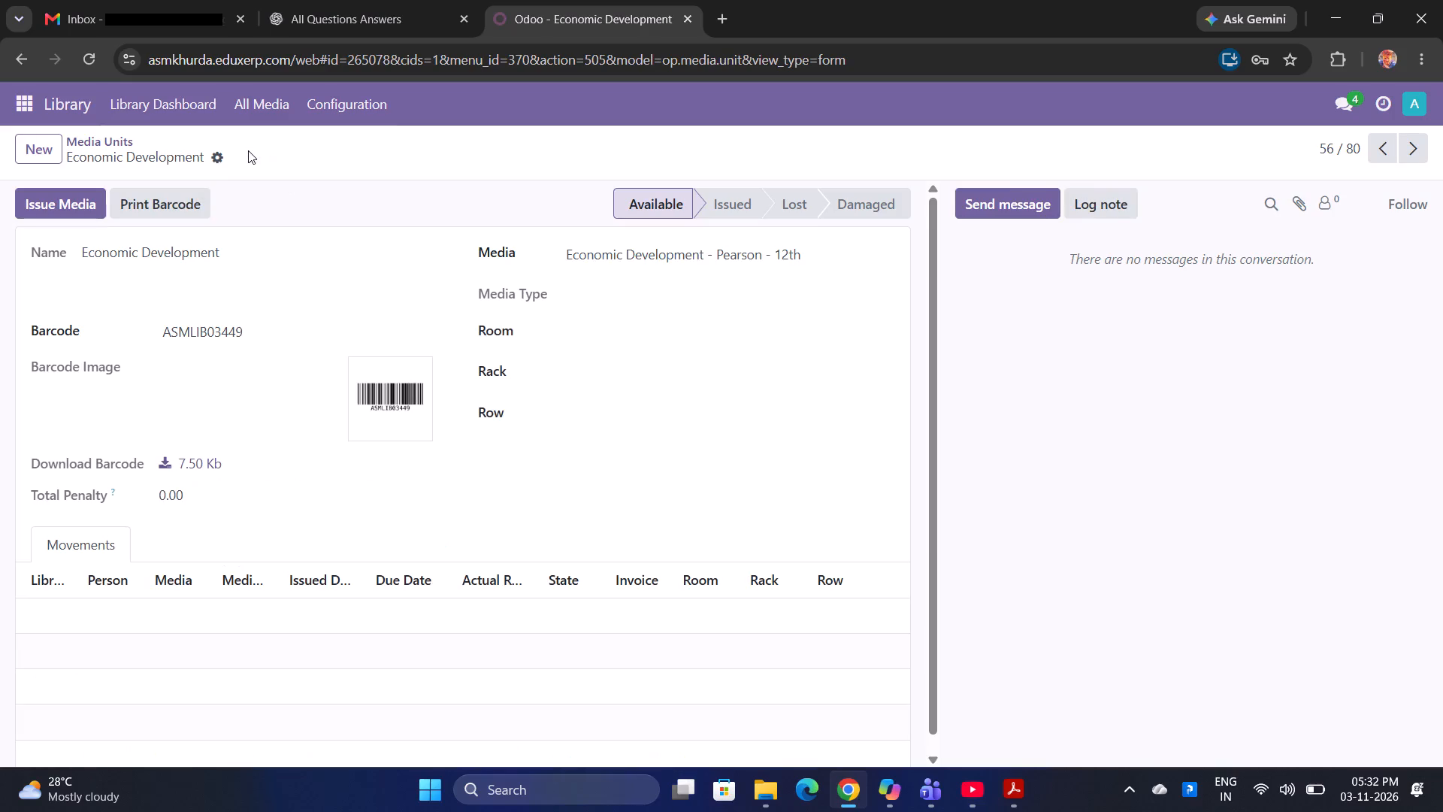
# Generate the barcode image of Economic Development unit 57 of 80 by saving barcode ASMLIB0344, followed by ASMLIB03446.
pyautogui.click(1414, 149)
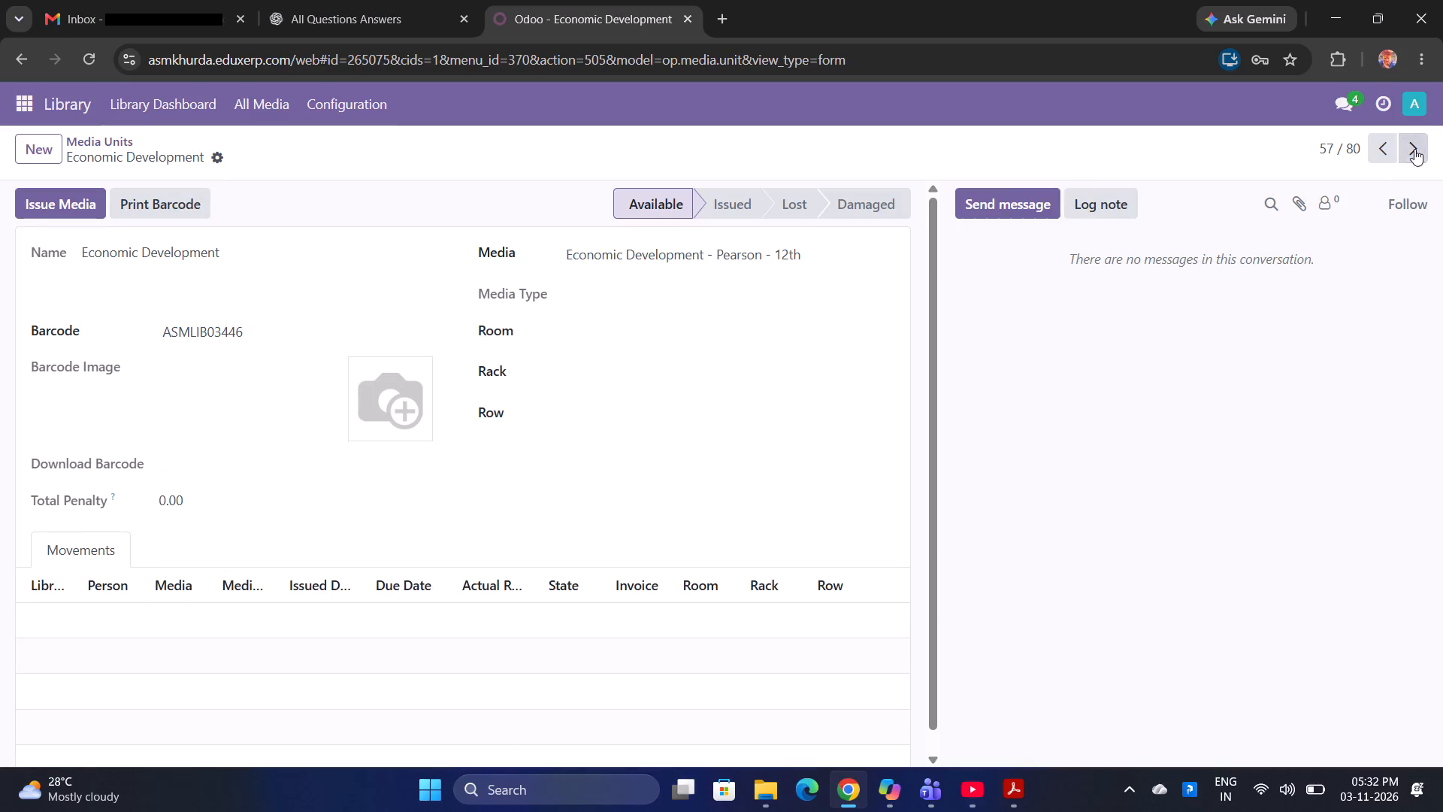
pyautogui.click(392, 325)
pyautogui.press('BackSpace')
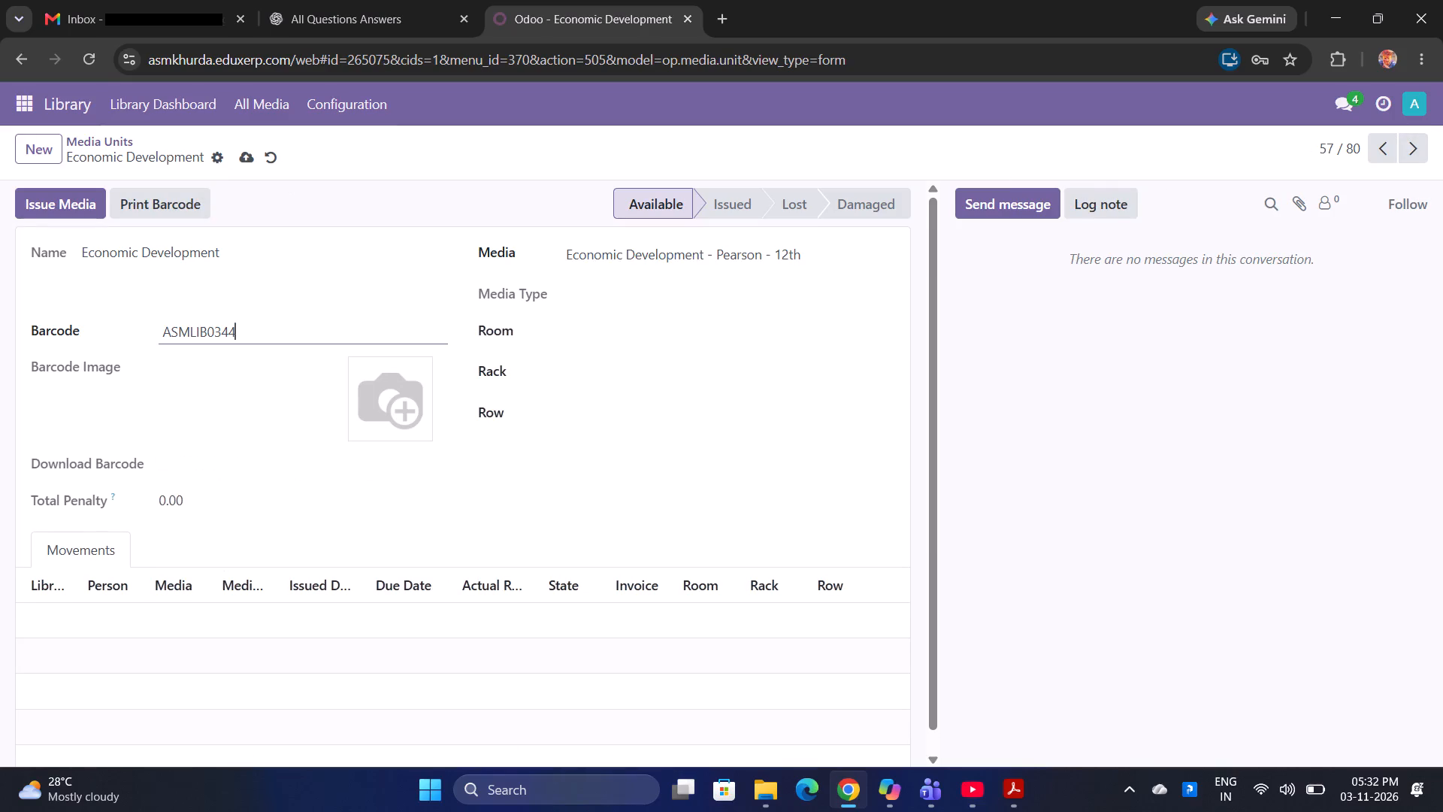
pyautogui.click(237, 158)
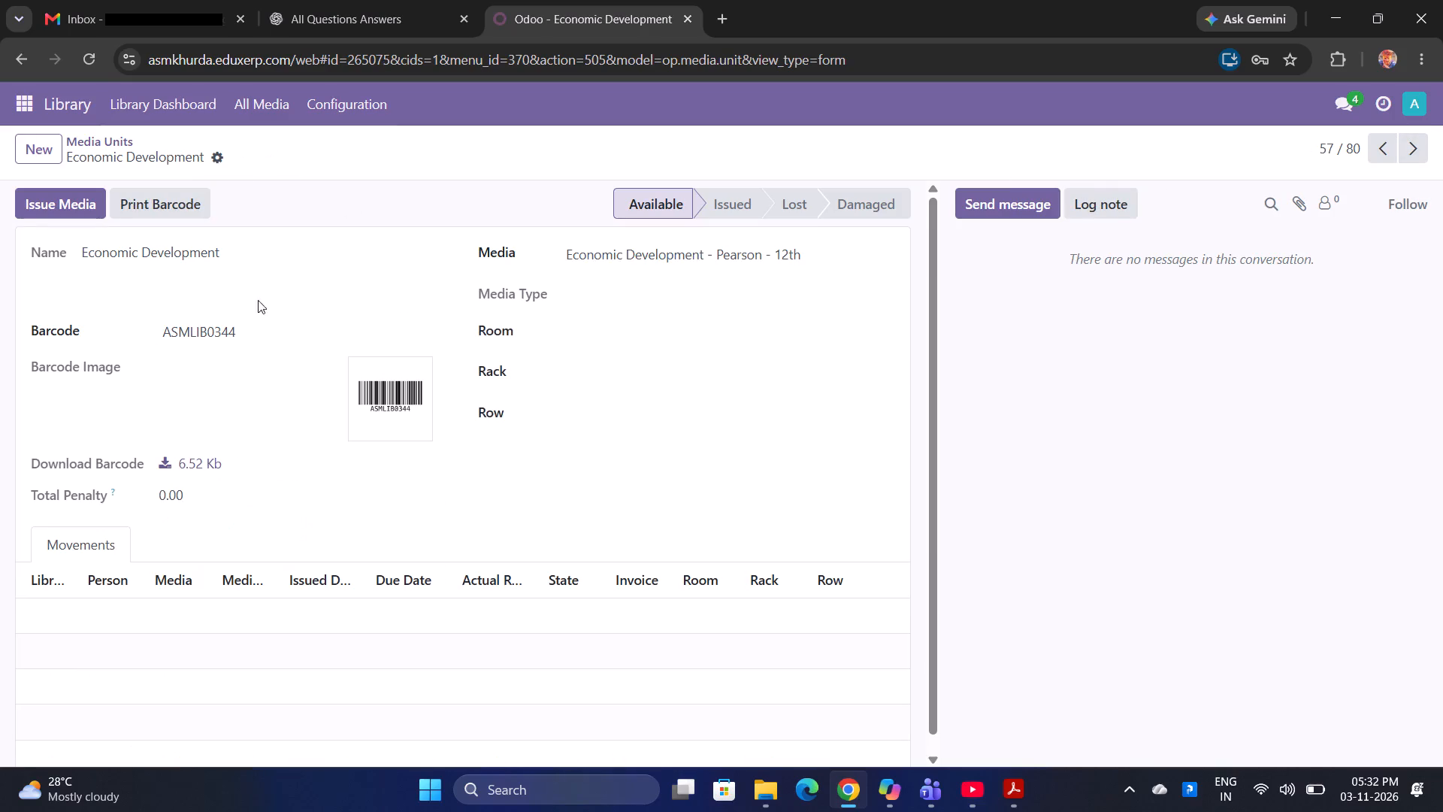
pyautogui.click(277, 333)
pyautogui.press('6')
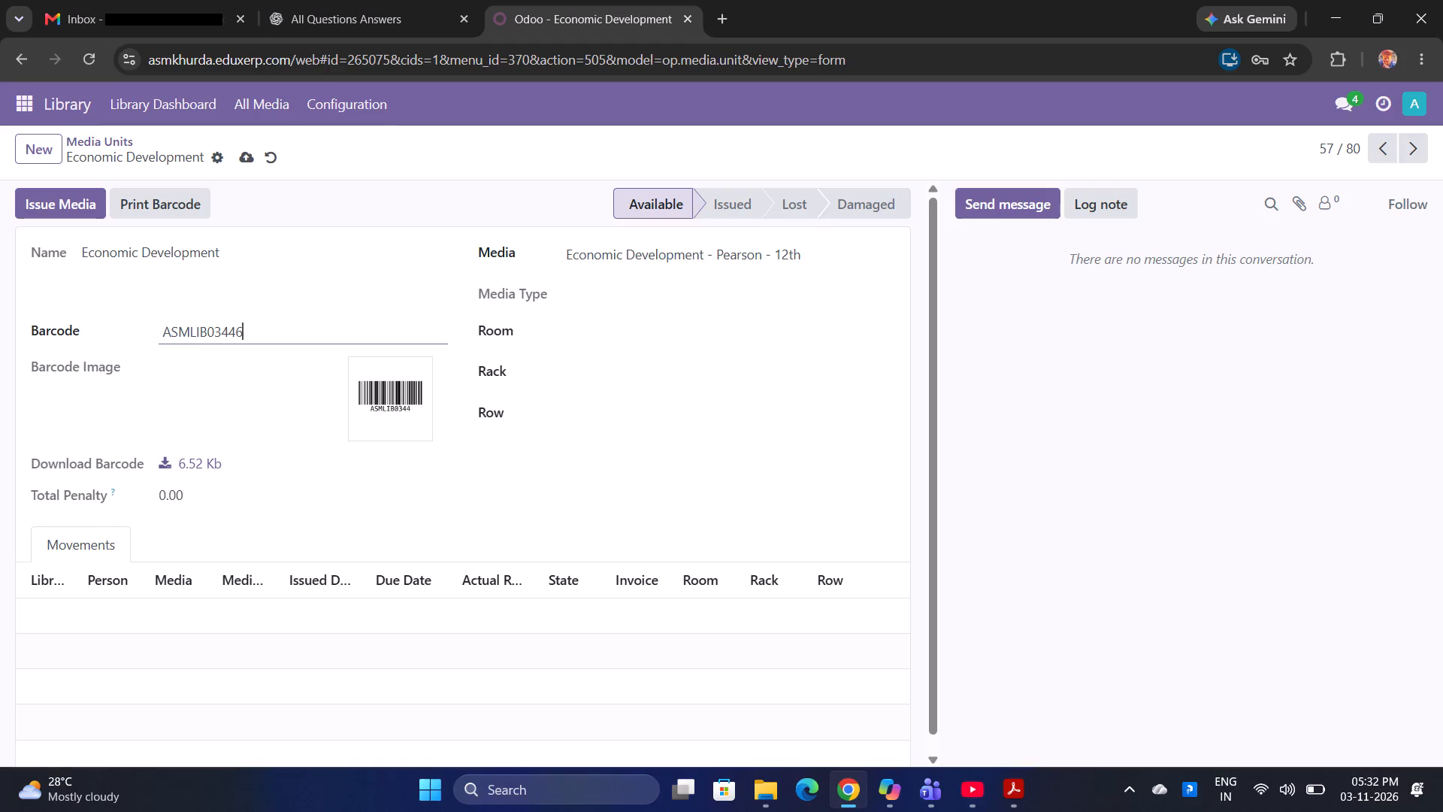
pyautogui.click(244, 154)
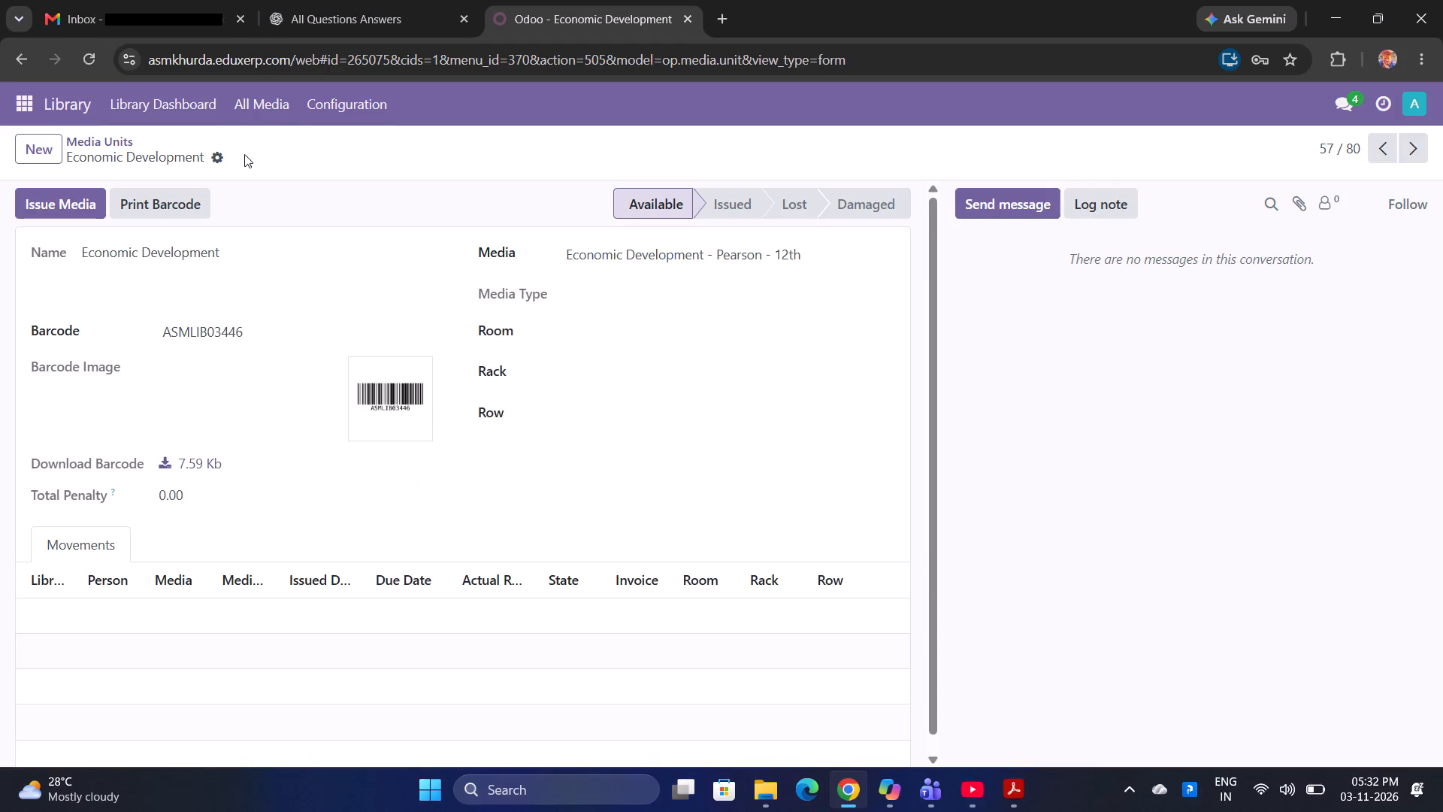
# Generate the barcode image of Economic Development unit 58 of 80 by saving barcode ASMLIB0344, followed by ASMLIB03447.
pyautogui.click(1414, 141)
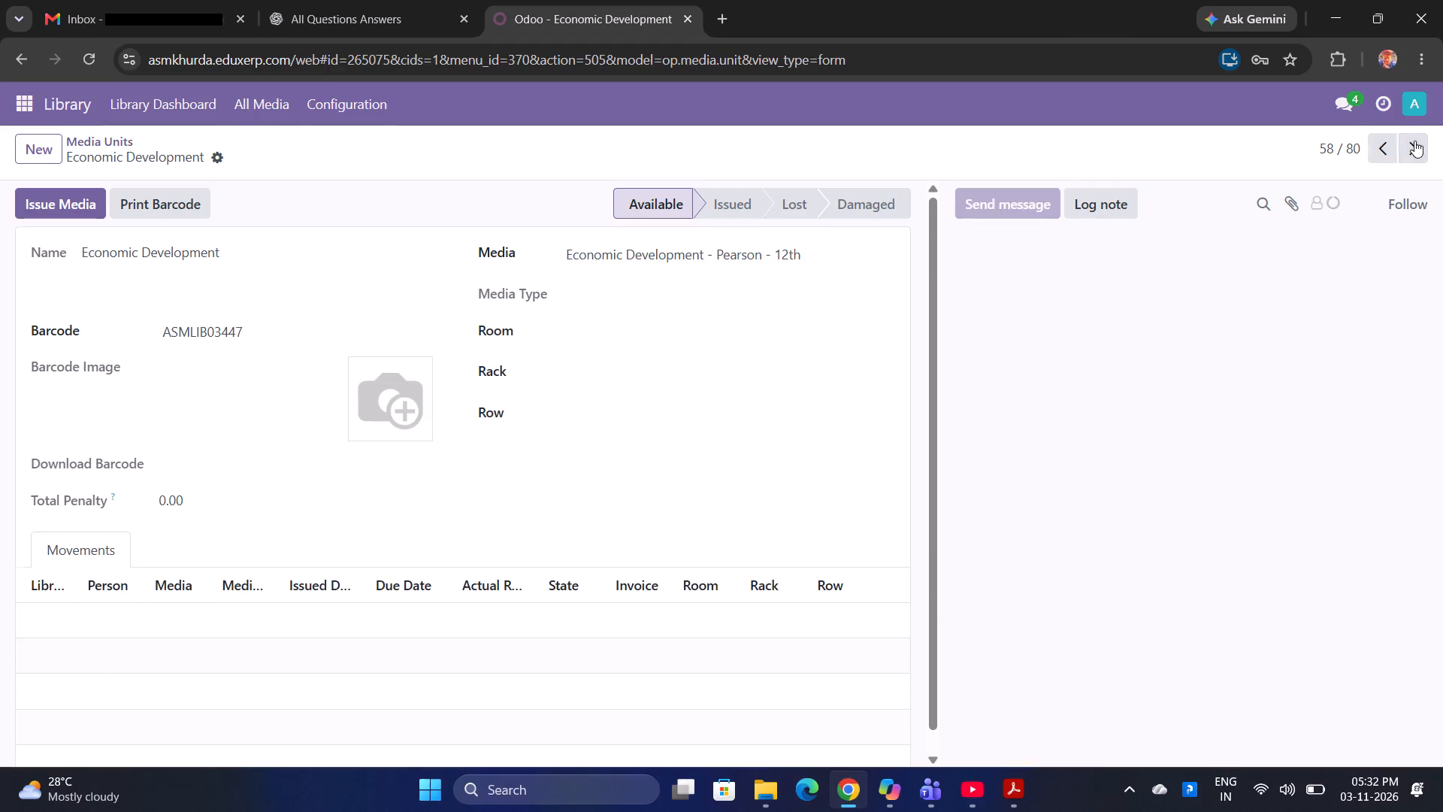
pyautogui.click(421, 317)
pyautogui.click(403, 329)
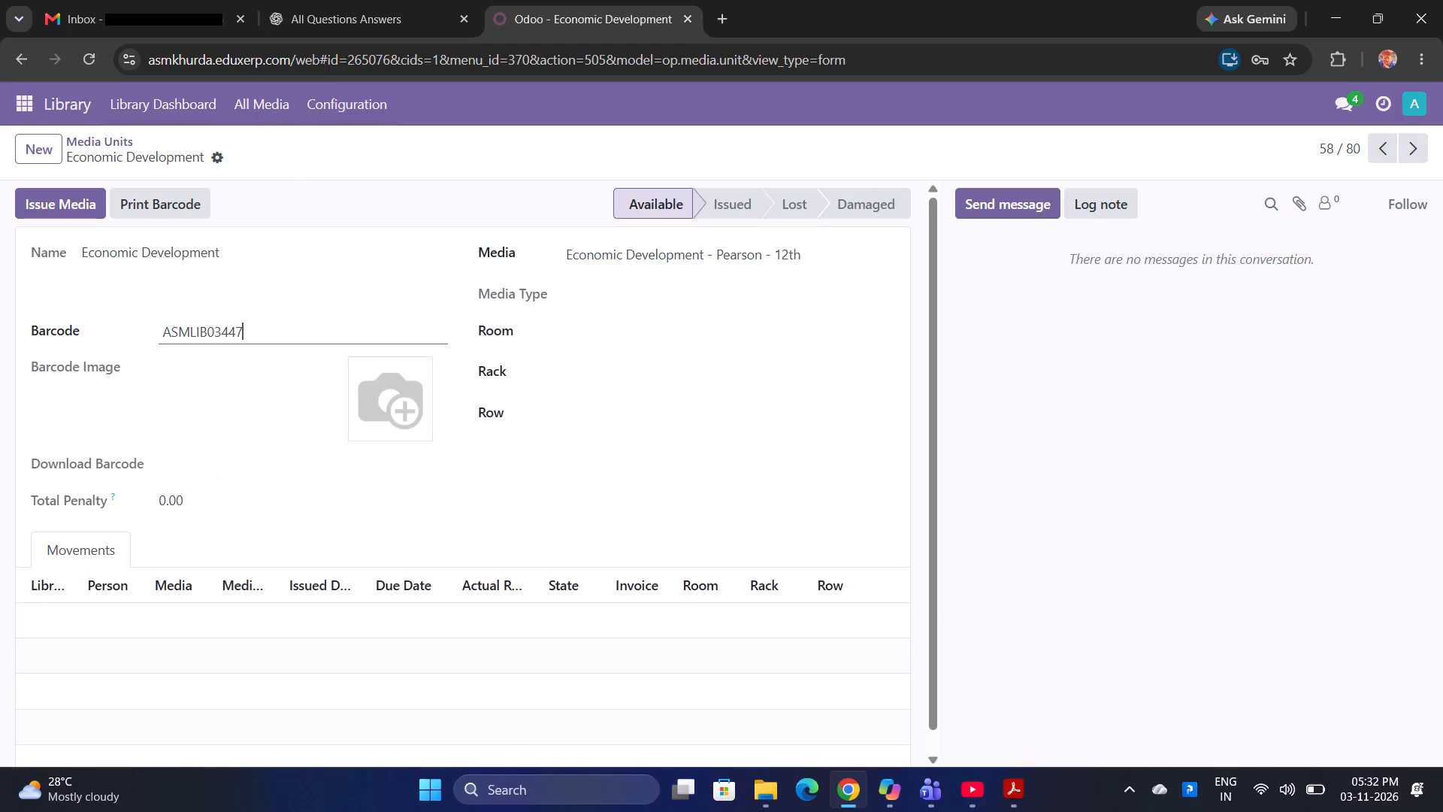
pyautogui.press('BackSpace')
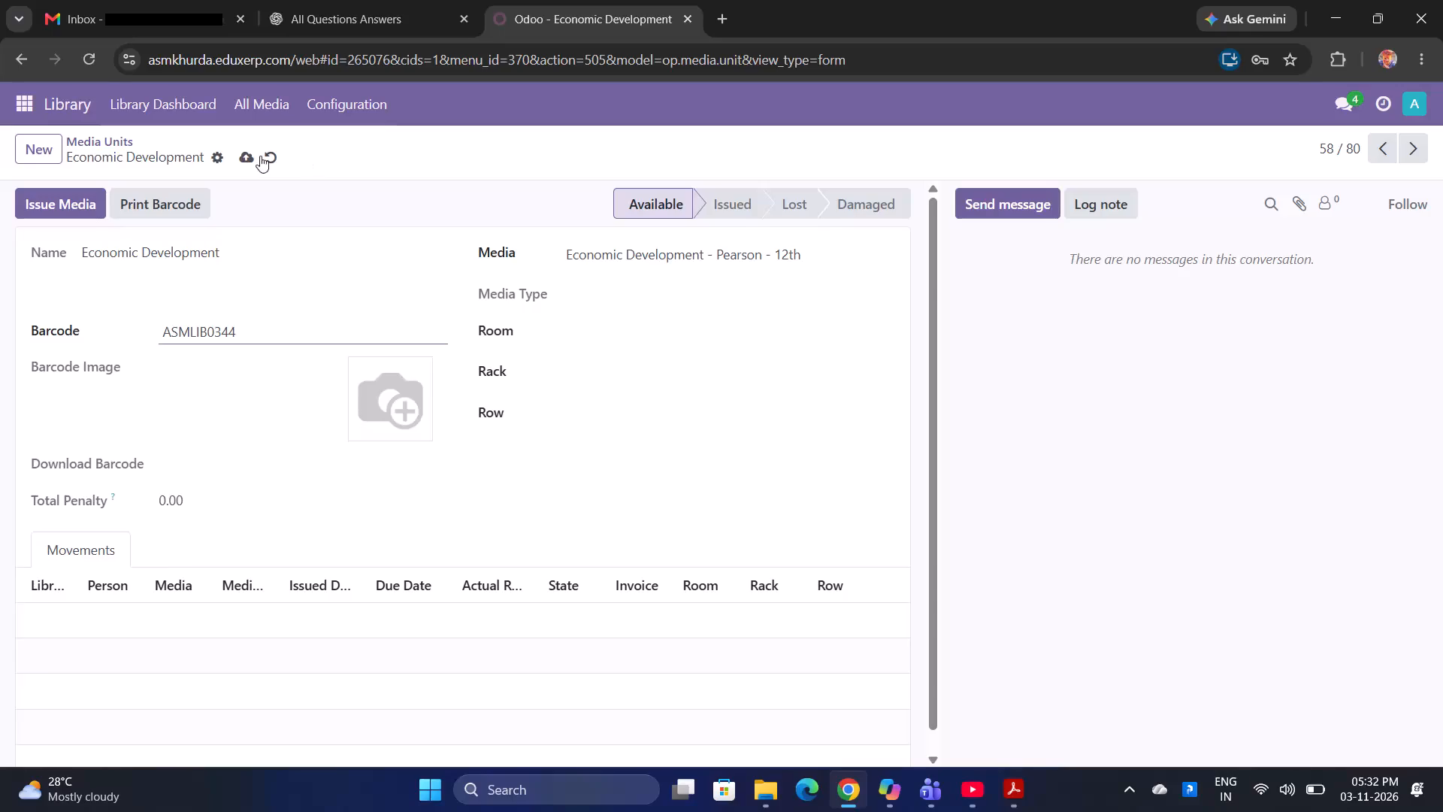
pyautogui.click(247, 152)
pyautogui.click(265, 330)
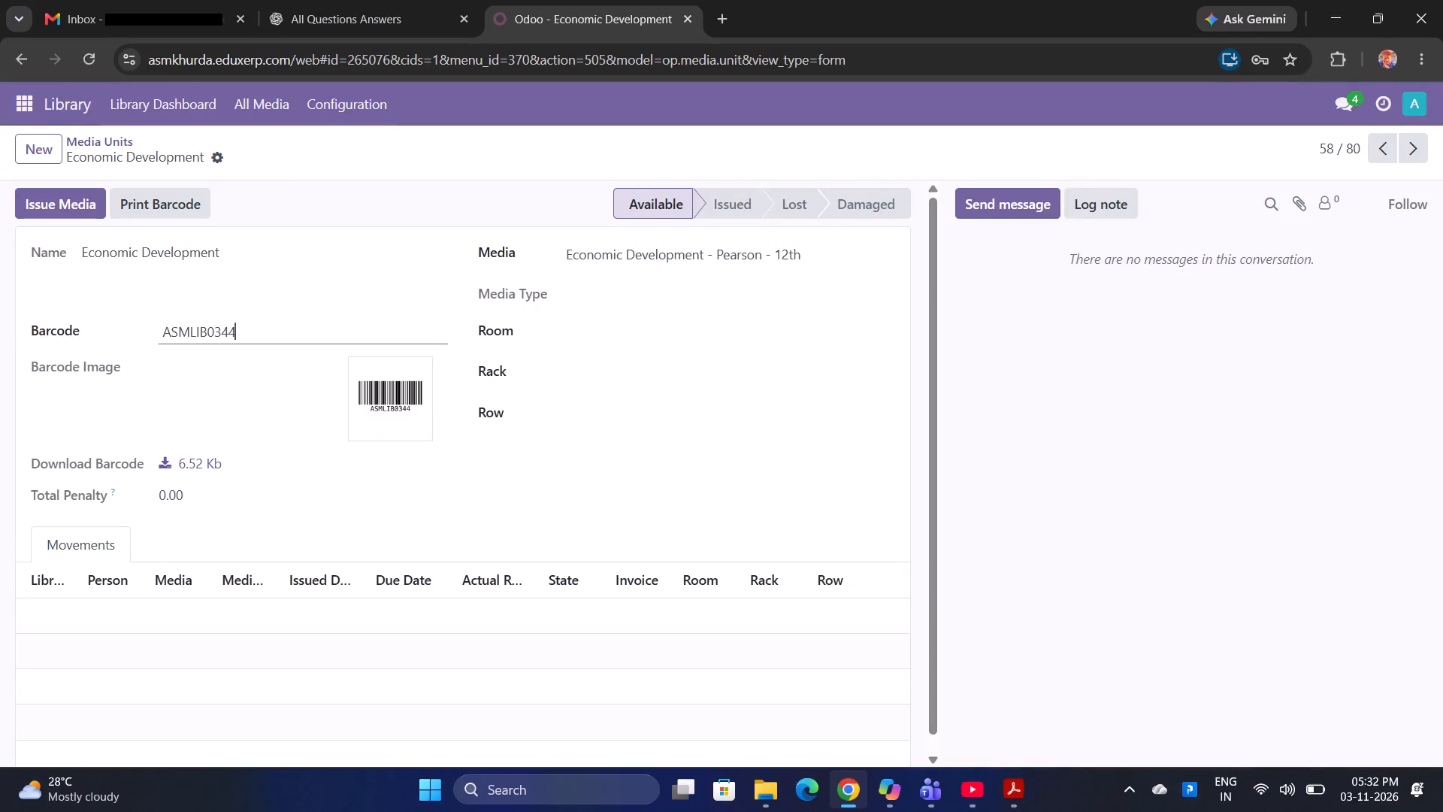
pyautogui.press('7')
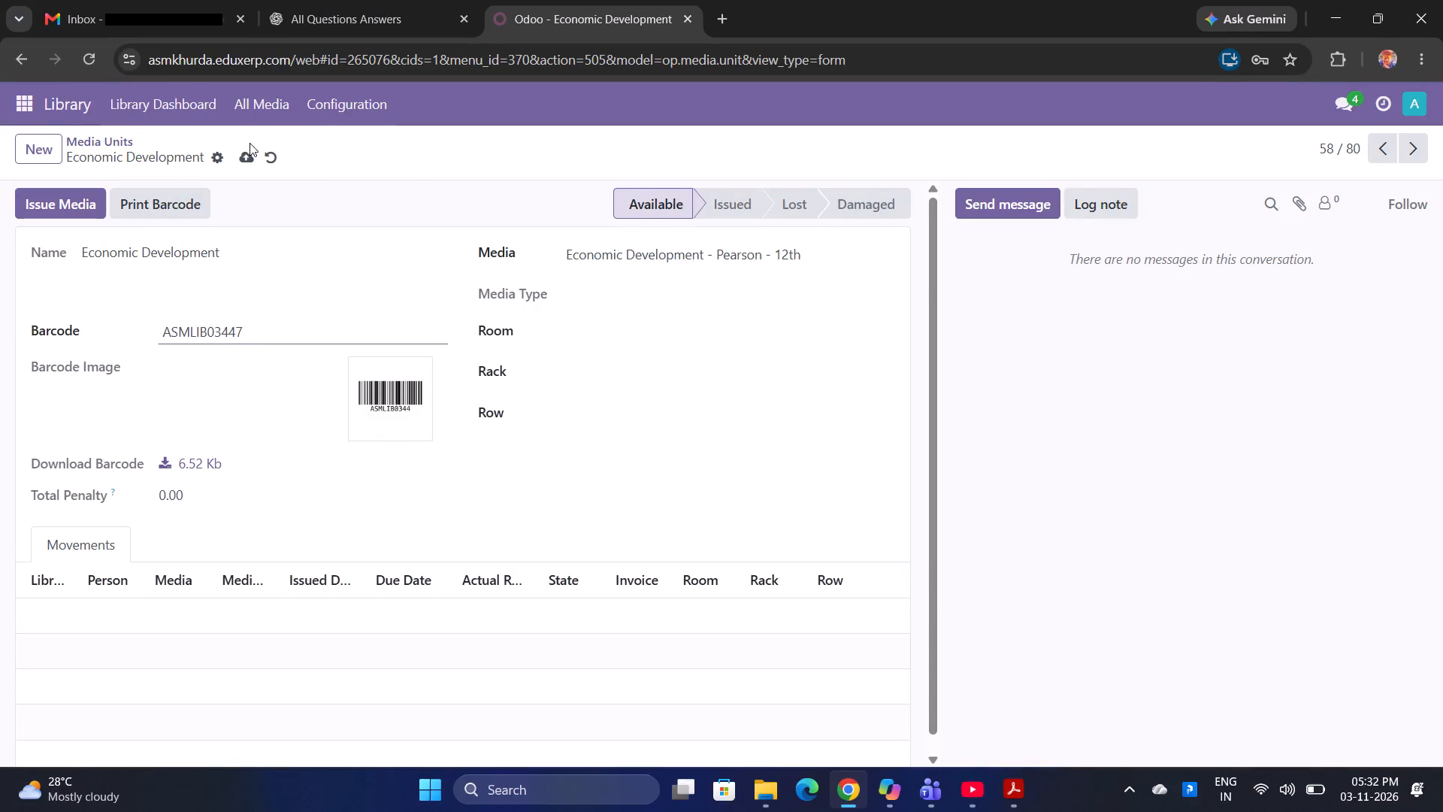
pyautogui.click(240, 144)
pyautogui.click(244, 162)
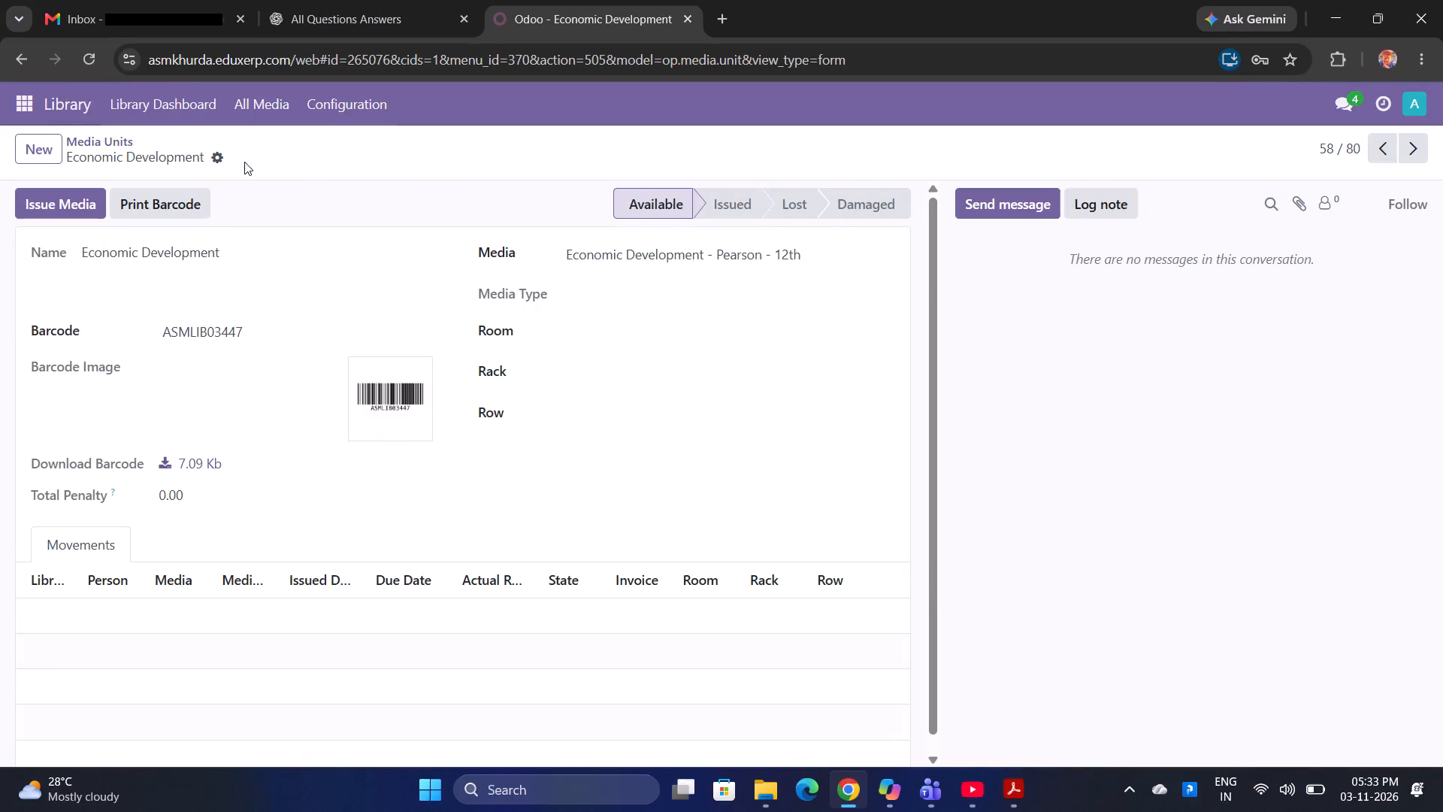
# Generate the barcode image of Economic Development unit 59 of 80 by saving barcode ASMLIB0344, followed by ASMLIB03448.
pyautogui.click(1416, 147)
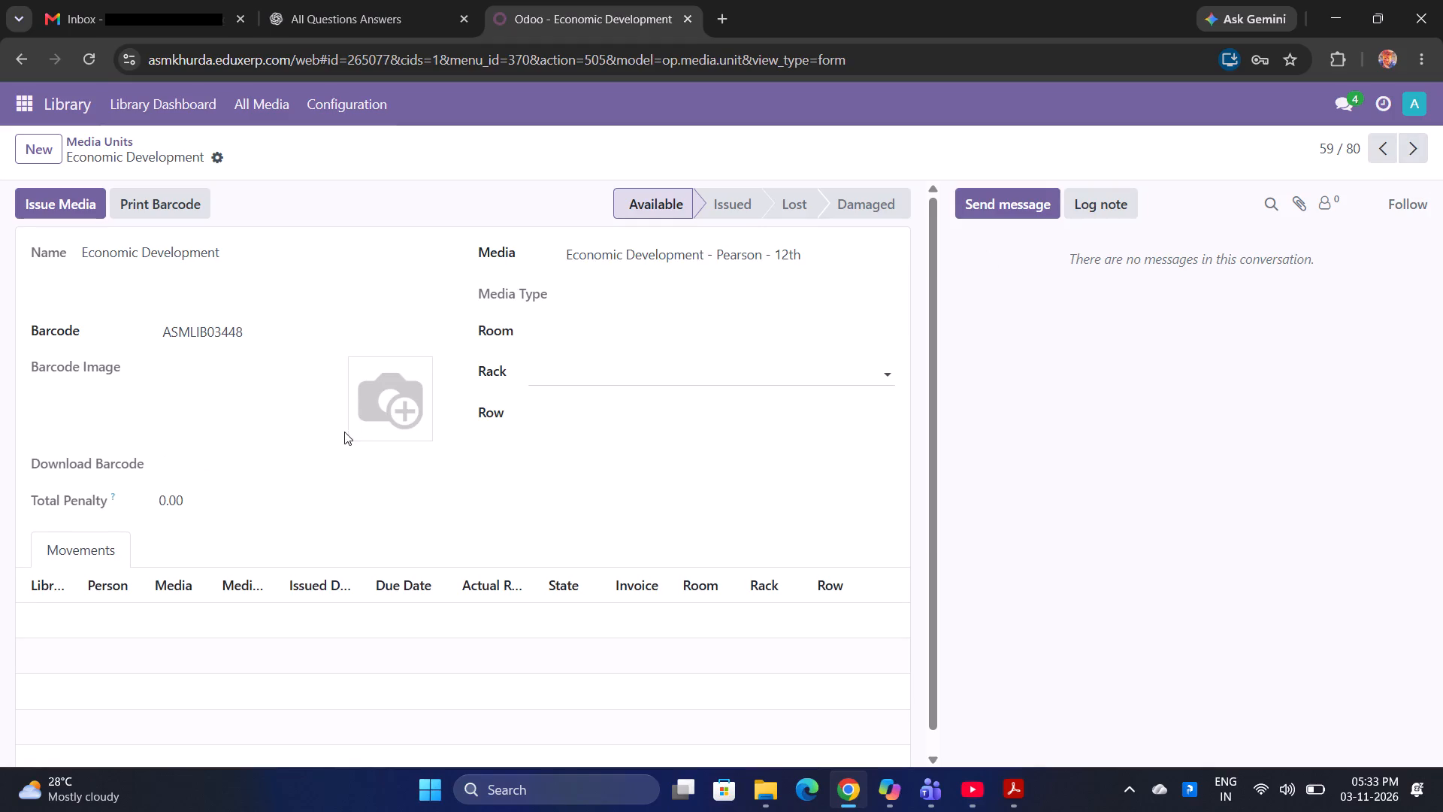
pyautogui.click(330, 323)
pyautogui.press('BackSpace')
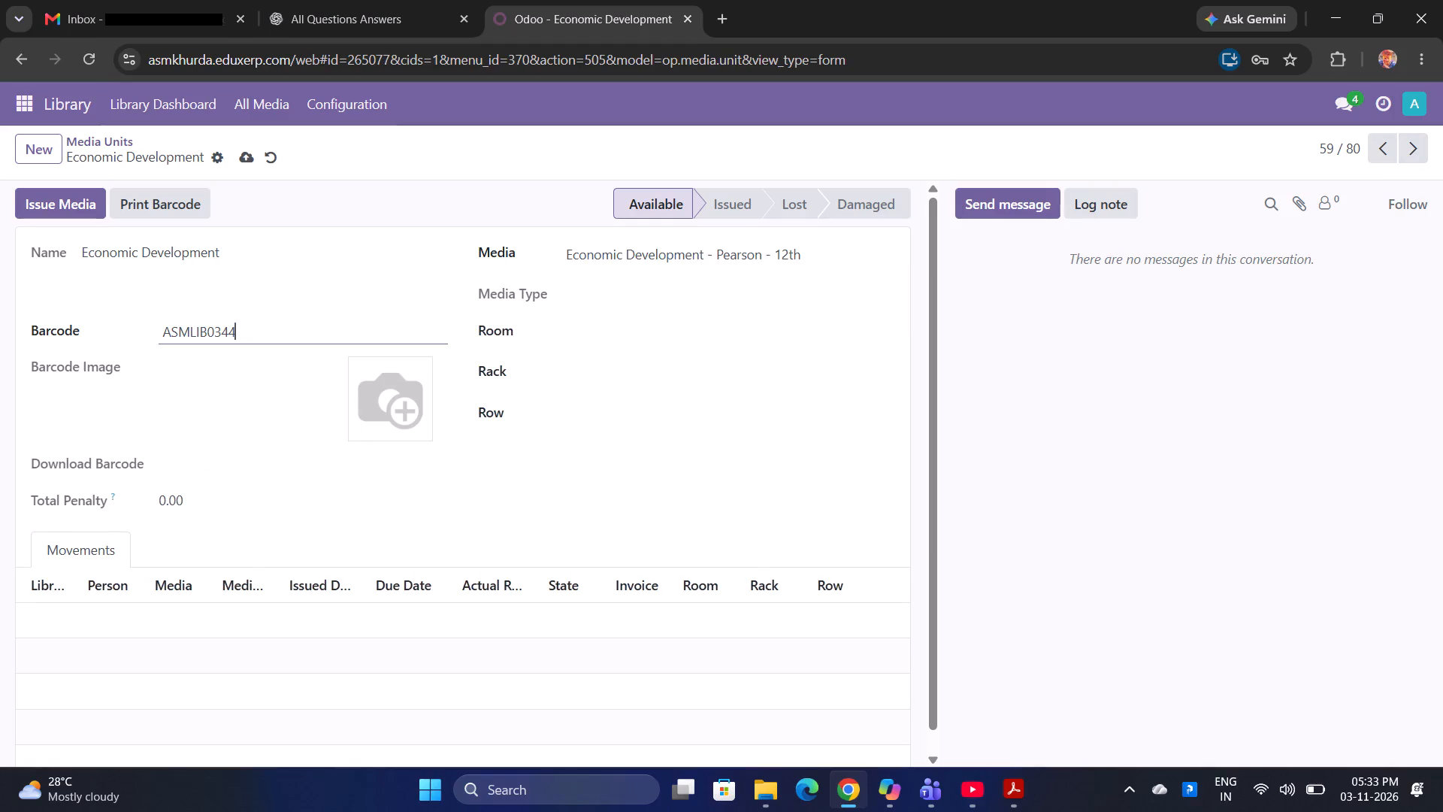
pyautogui.click(241, 159)
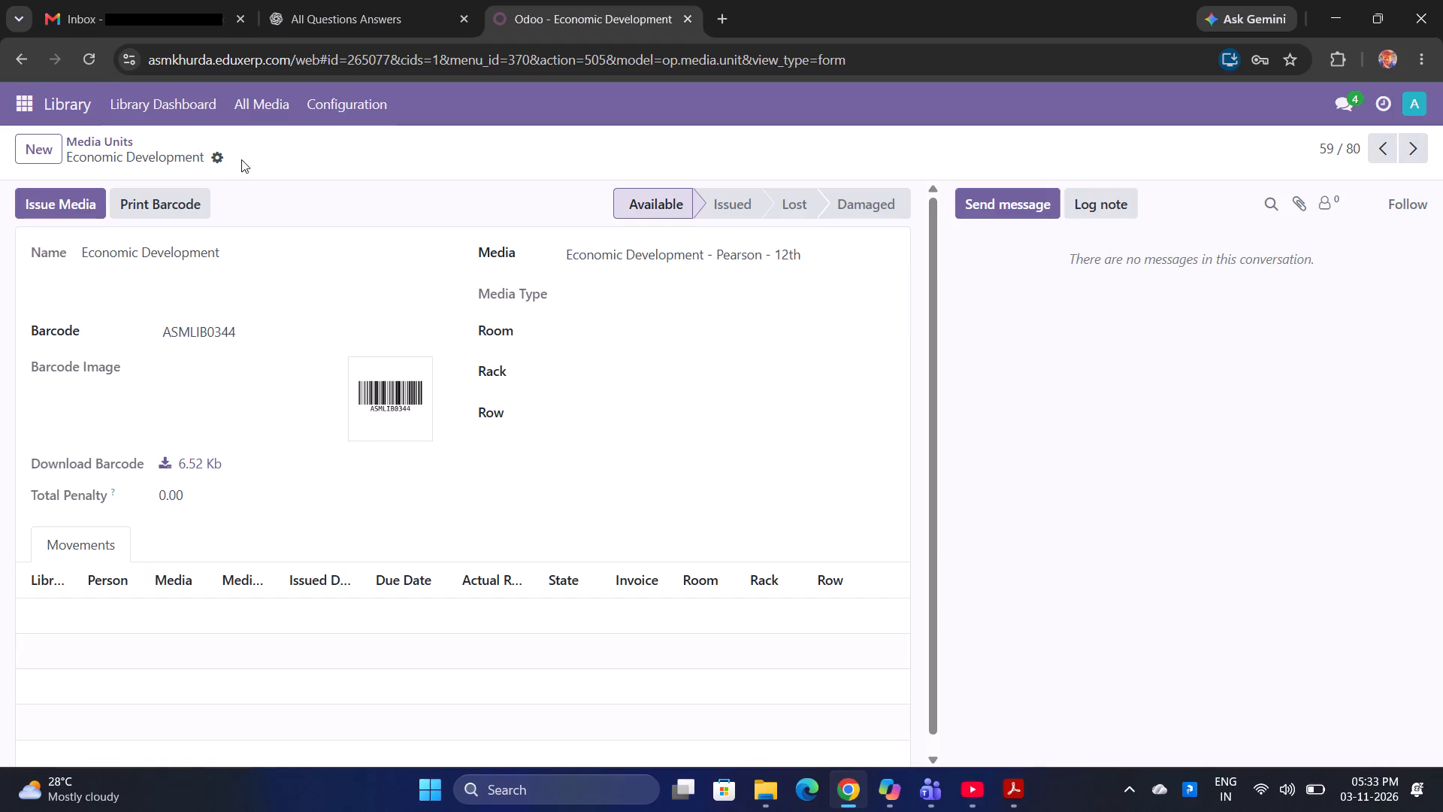
pyautogui.click(274, 341)
pyautogui.press('8')
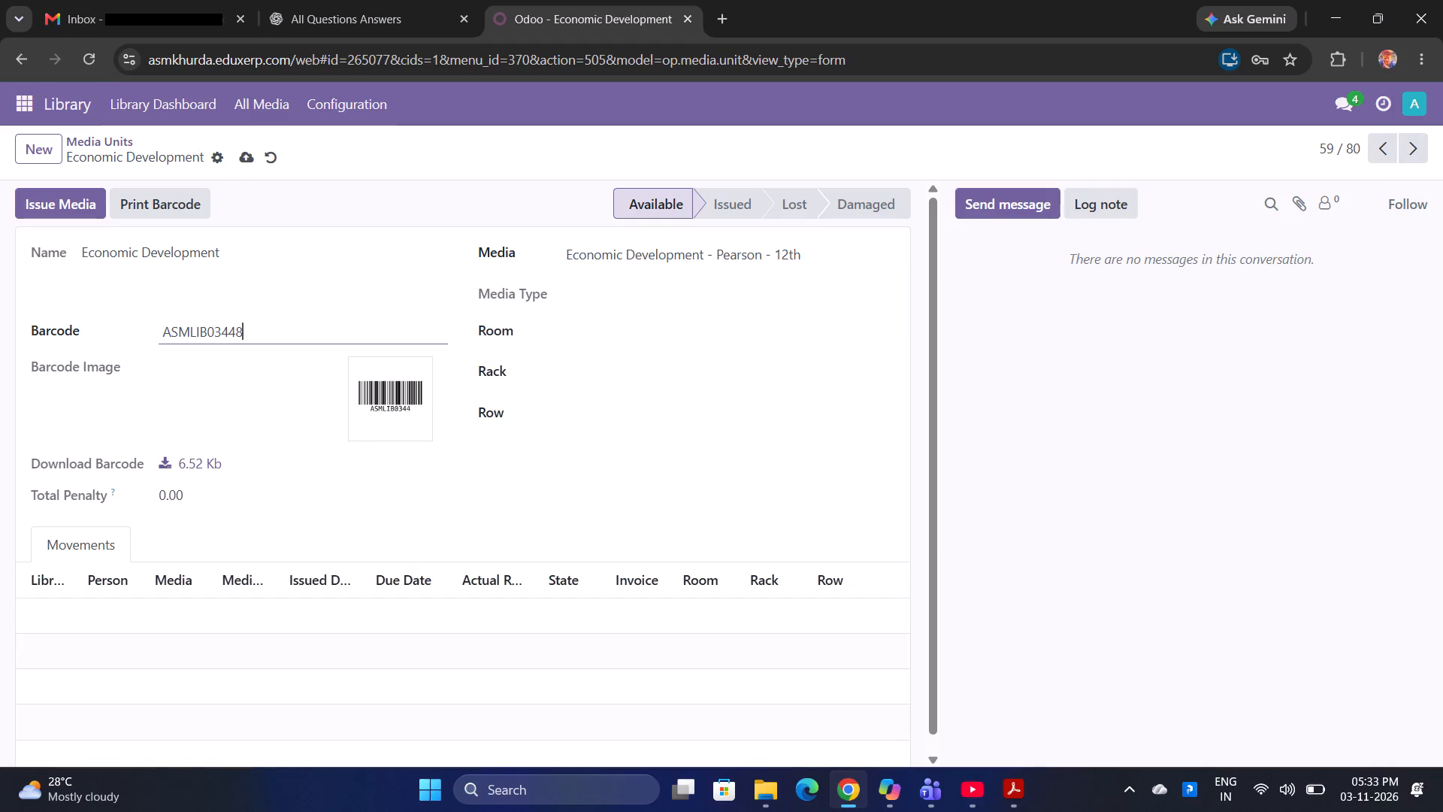
pyautogui.click(246, 154)
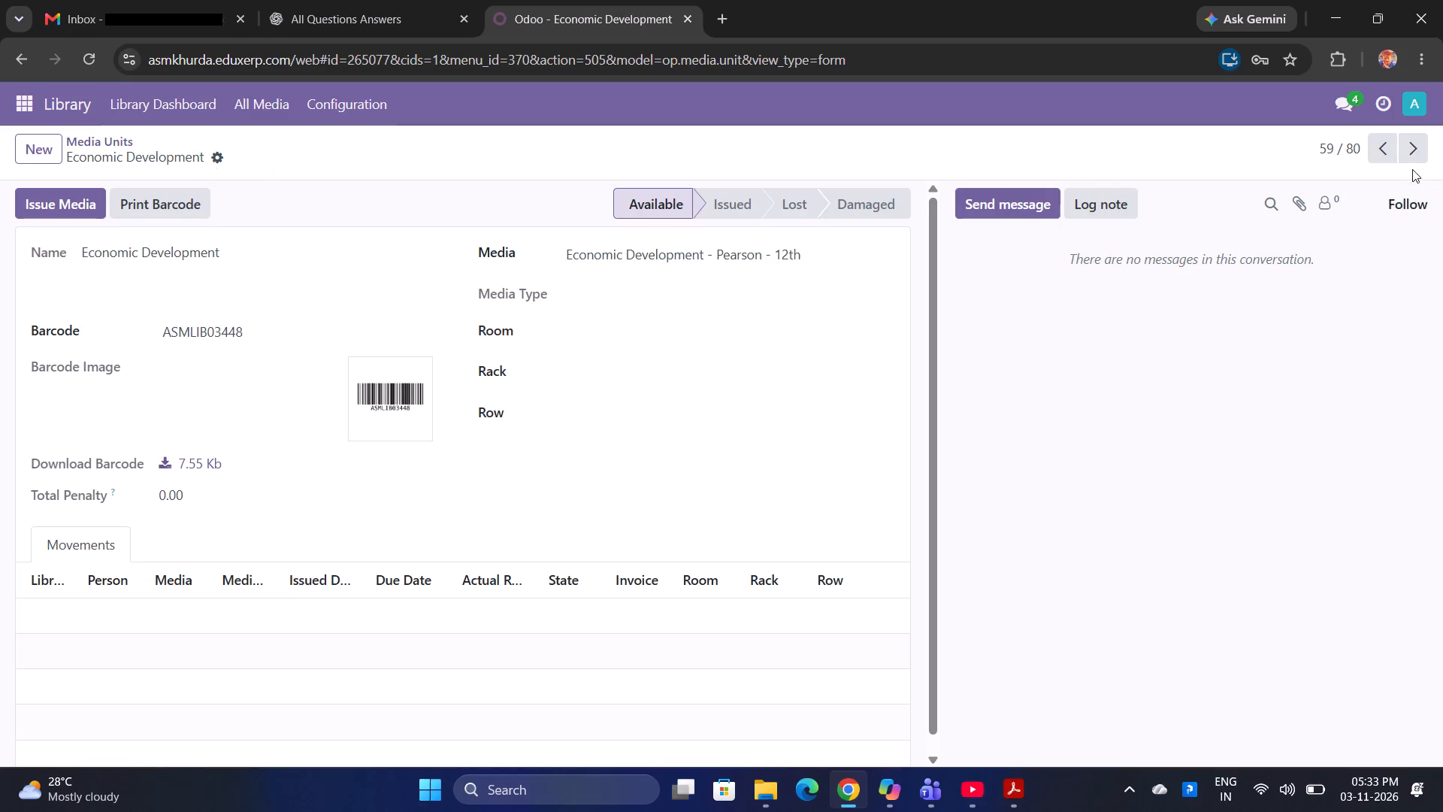
# Generate the barcode image of Economic Development unit 60 of 80 by saving barcode ASMLIB0344, followed by ASMLIB03445.
pyautogui.click(1411, 144)
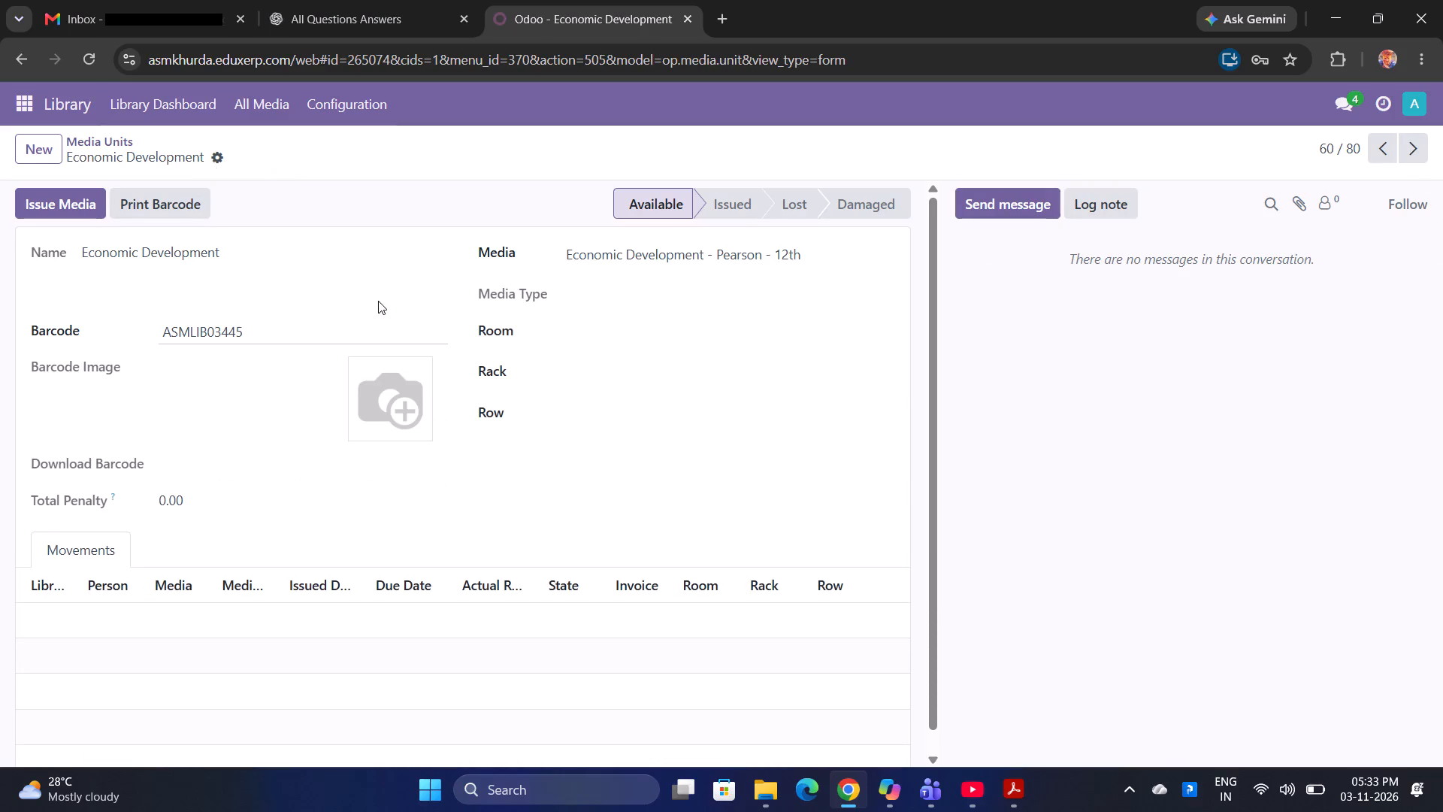
pyautogui.click(378, 319)
pyautogui.click(358, 340)
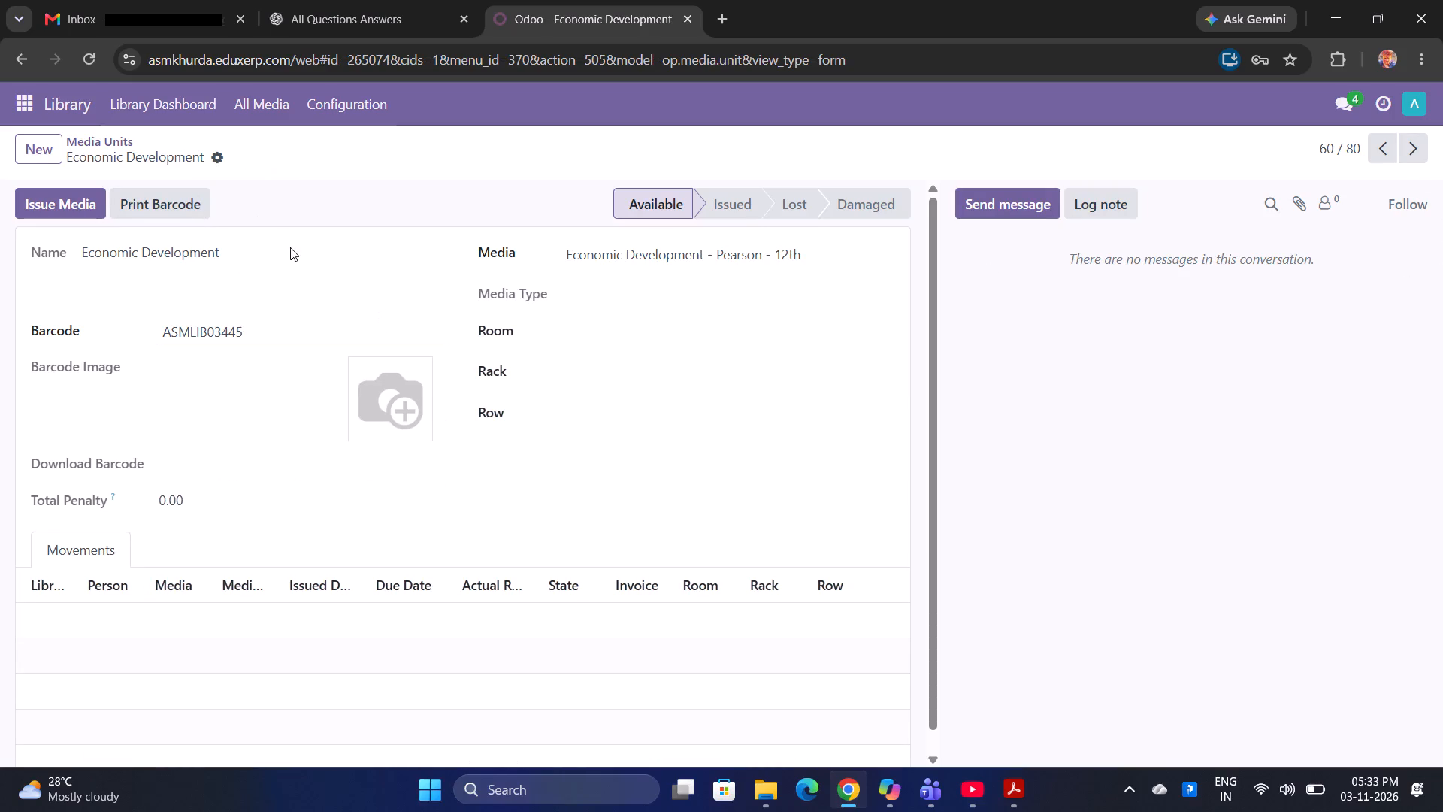
pyautogui.press('BackSpace')
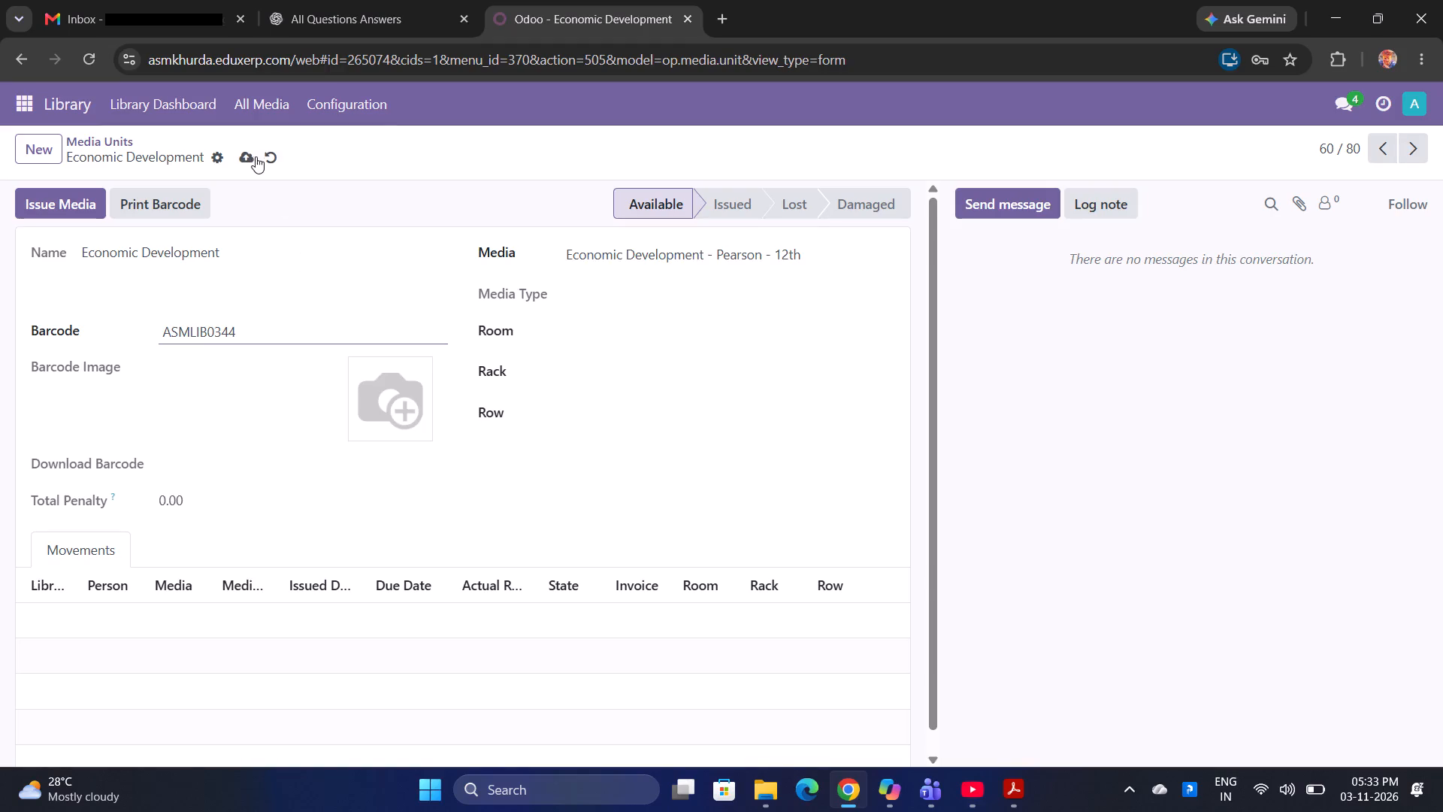
pyautogui.click(248, 153)
pyautogui.click(310, 333)
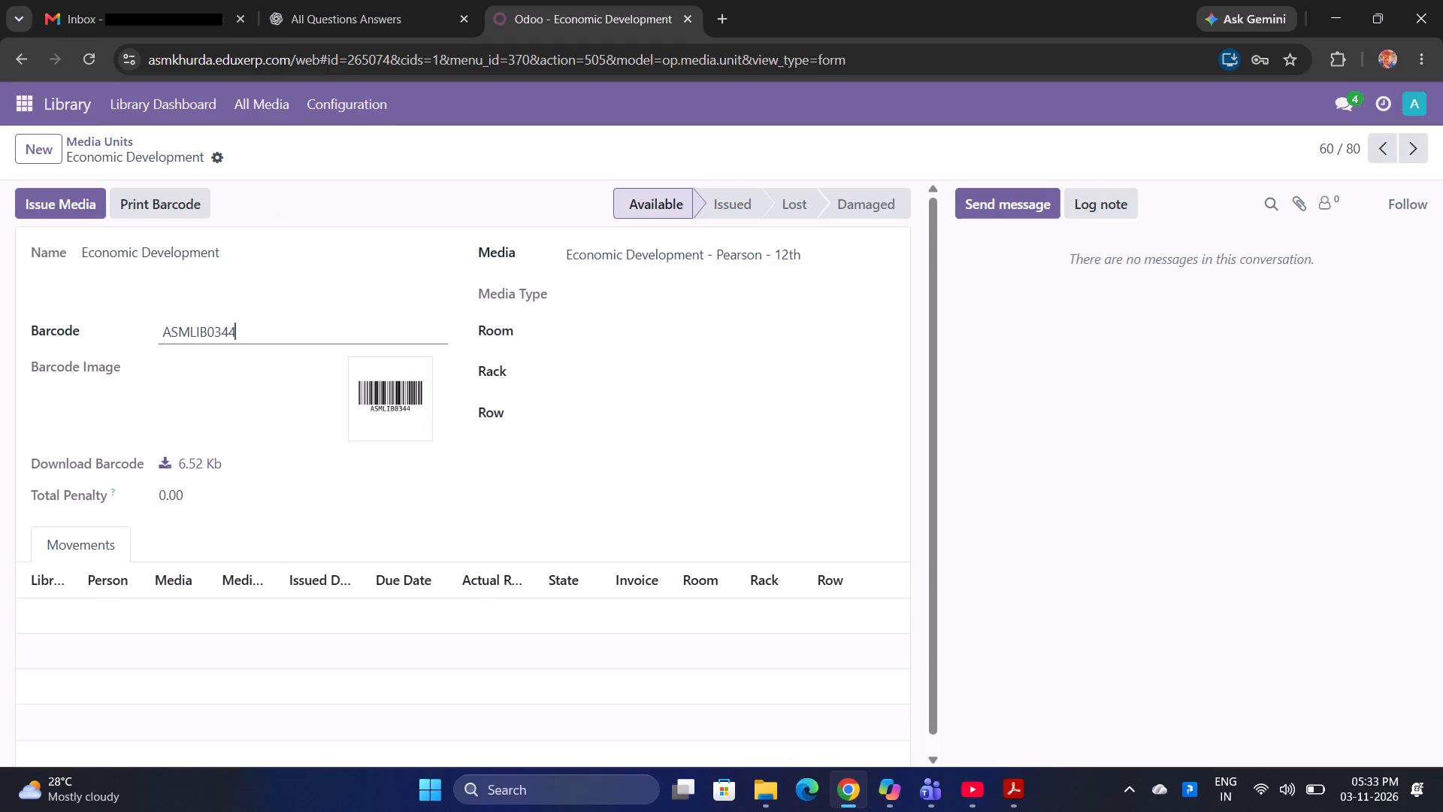
pyautogui.press('5')
pyautogui.click(239, 147)
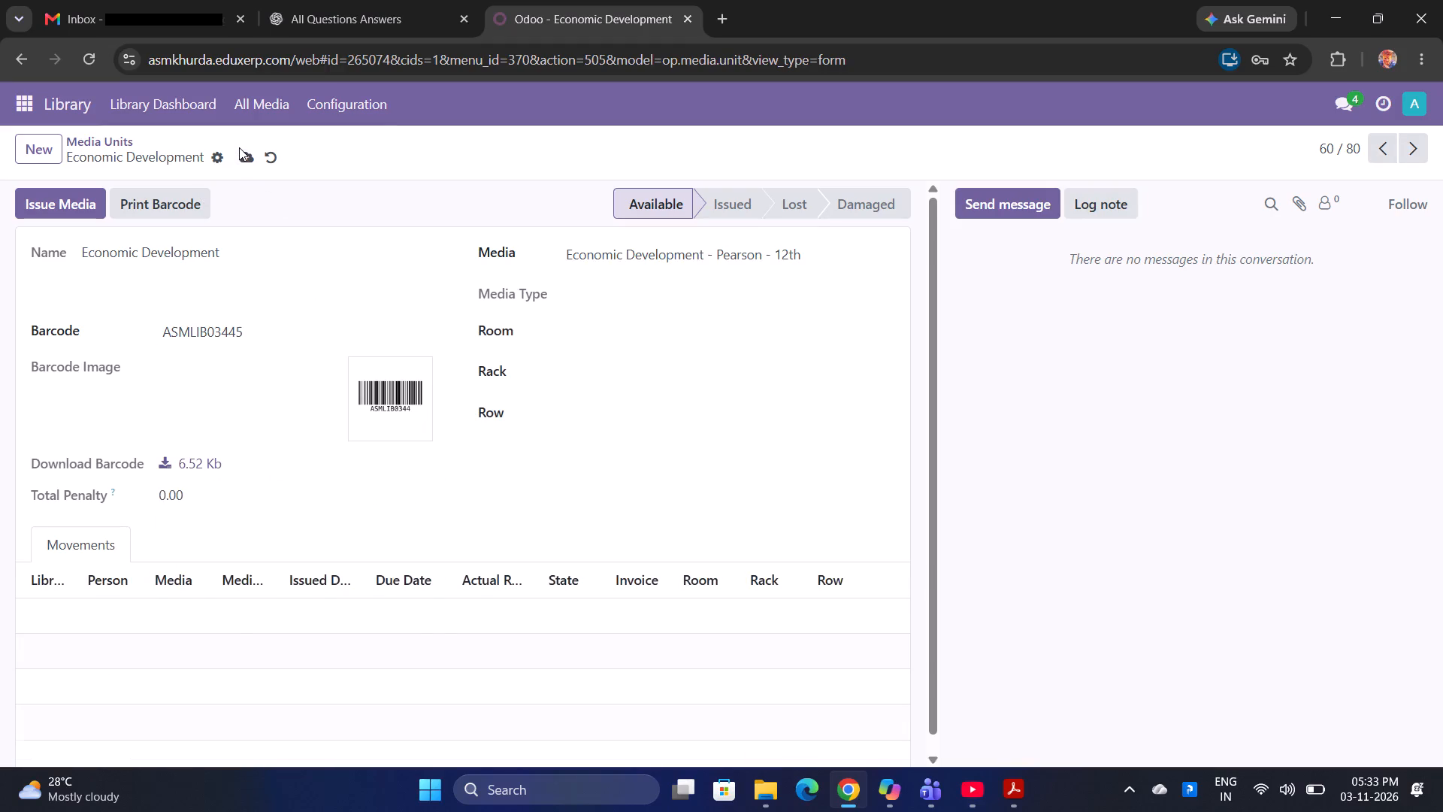
pyautogui.click(244, 156)
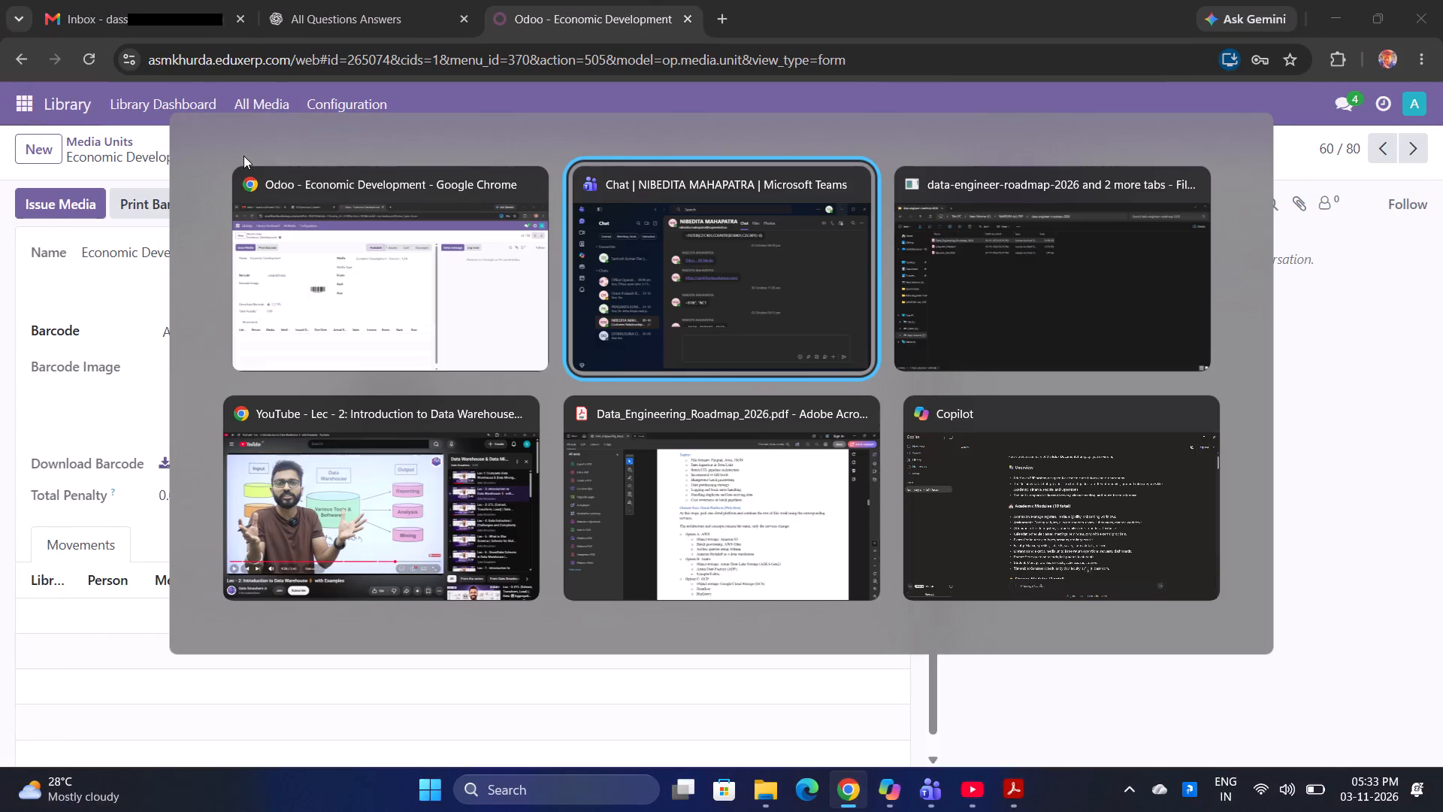
pyautogui.click(331, 263)
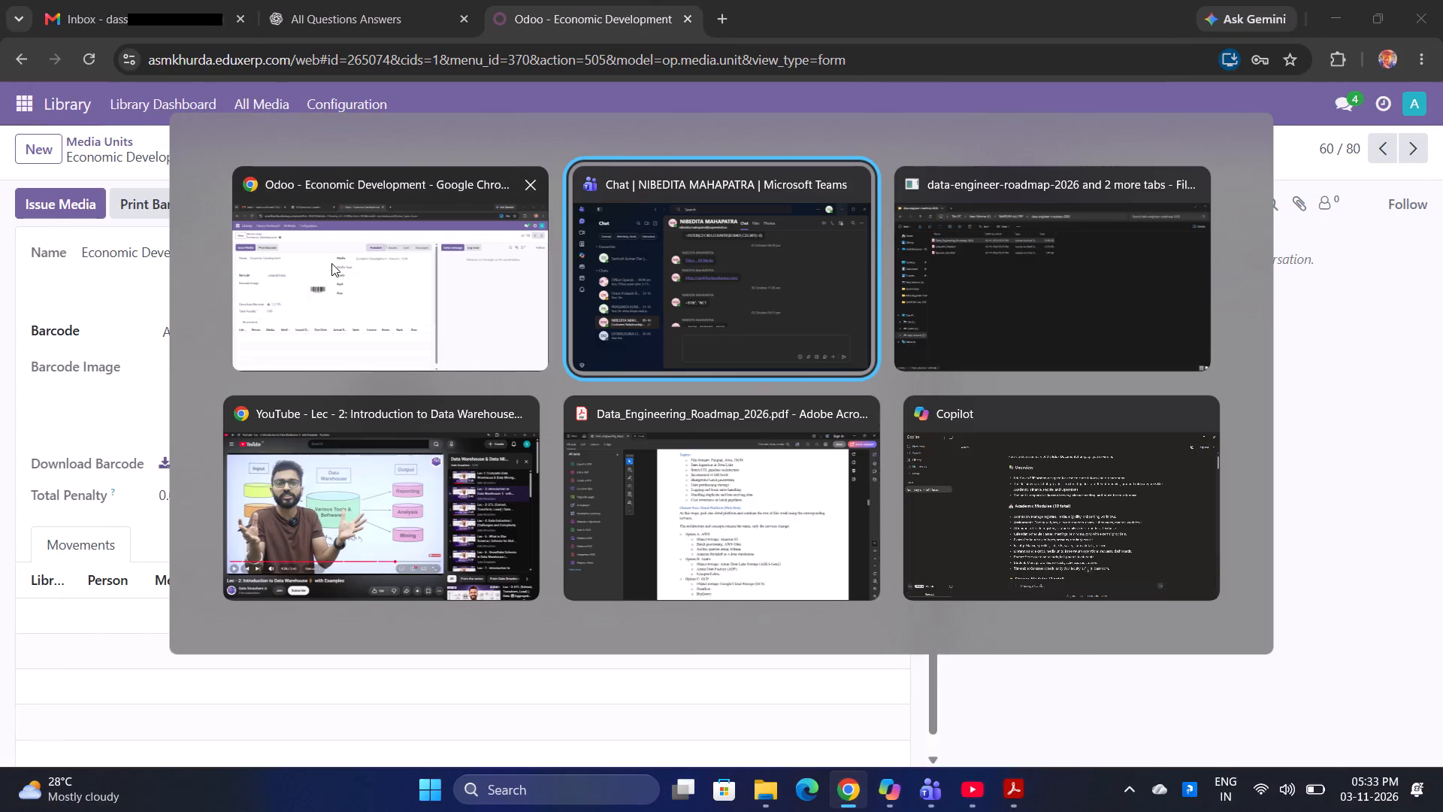